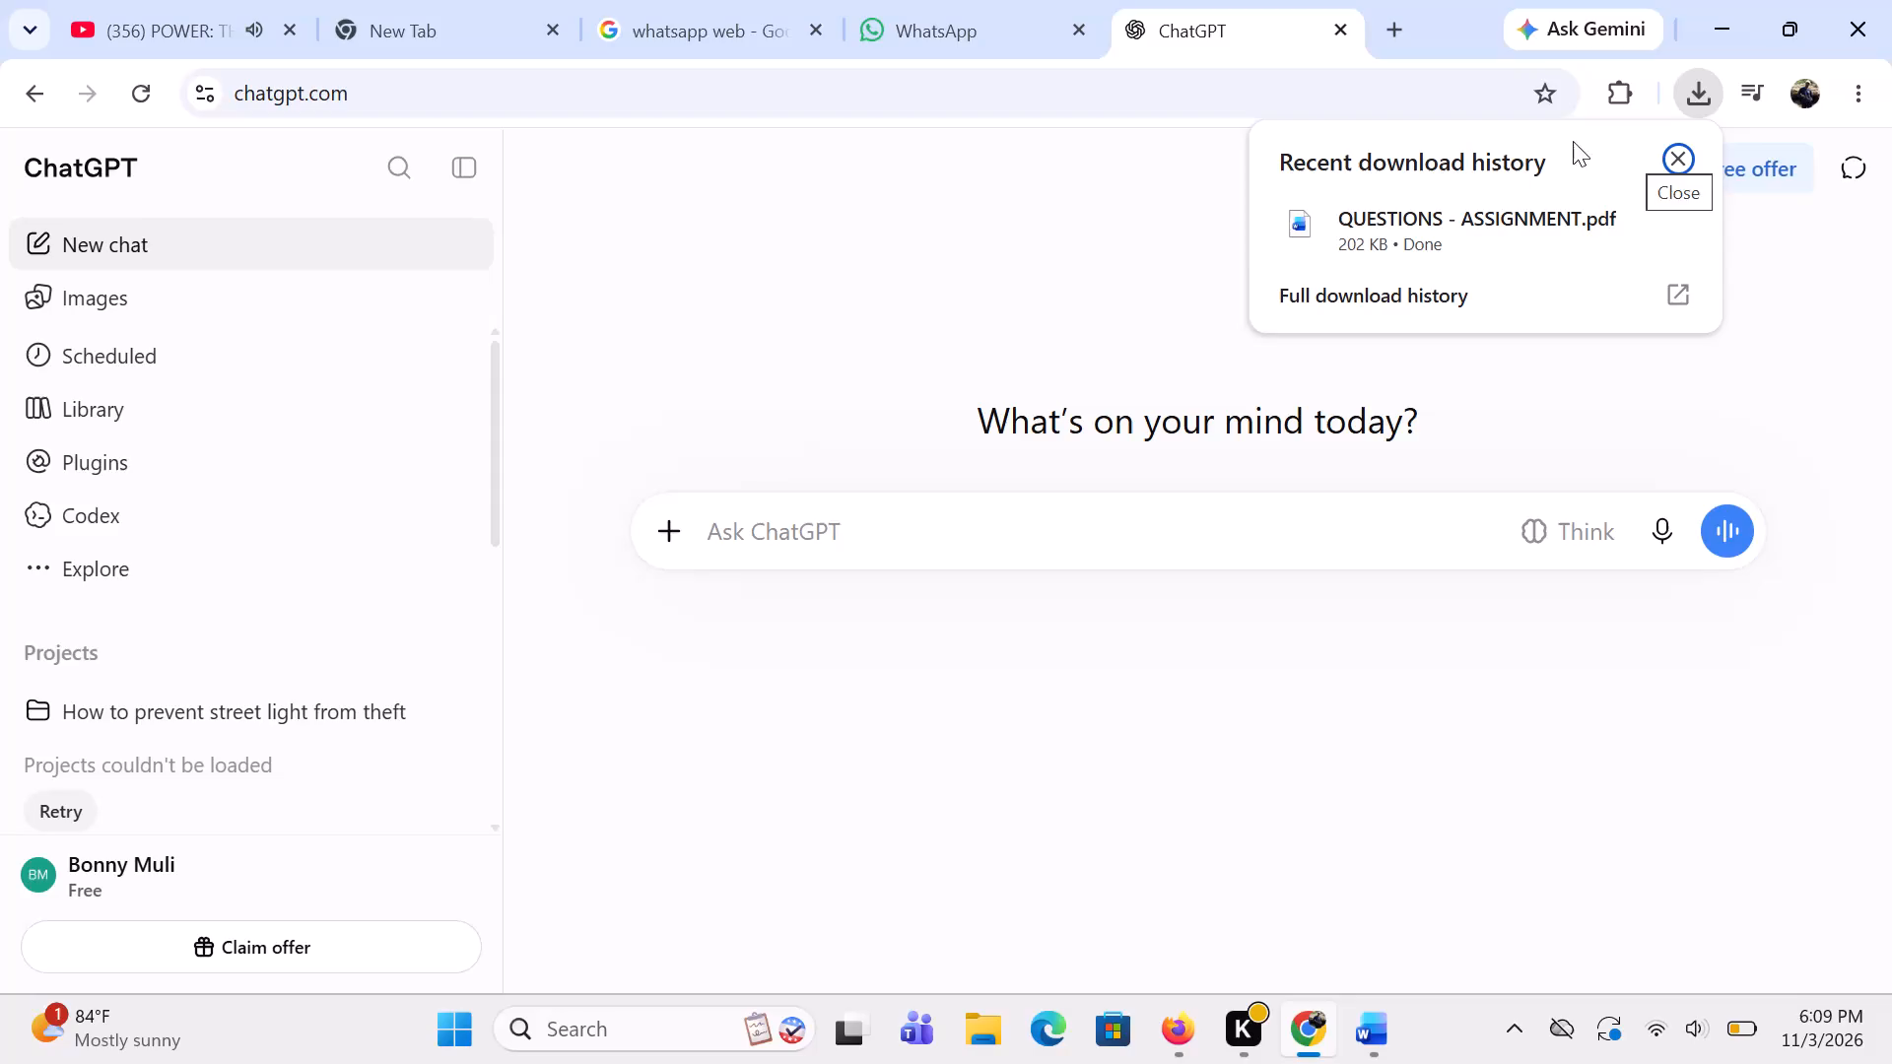
Open the downloaded QUESTIONS - ASSIGNMENT file from the Downloads folder in Word.
click(1624, 207)
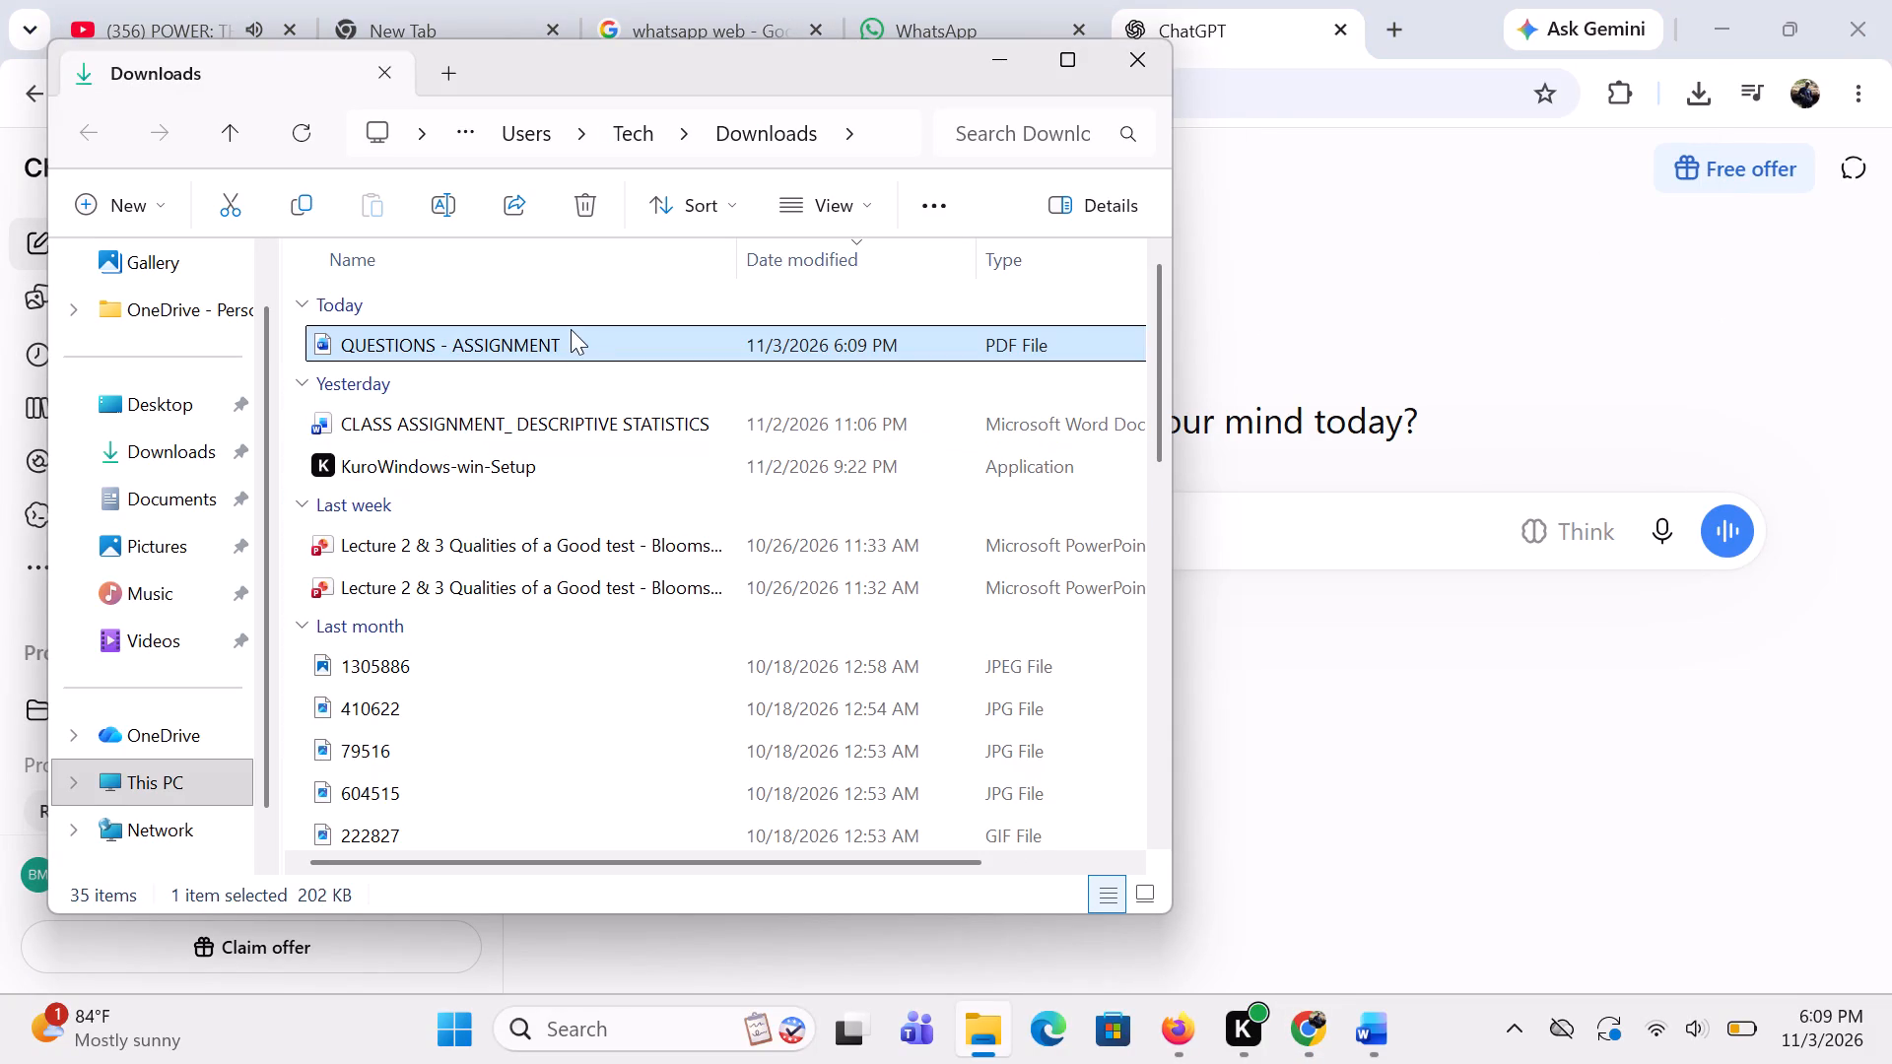
triple_click(571, 329)
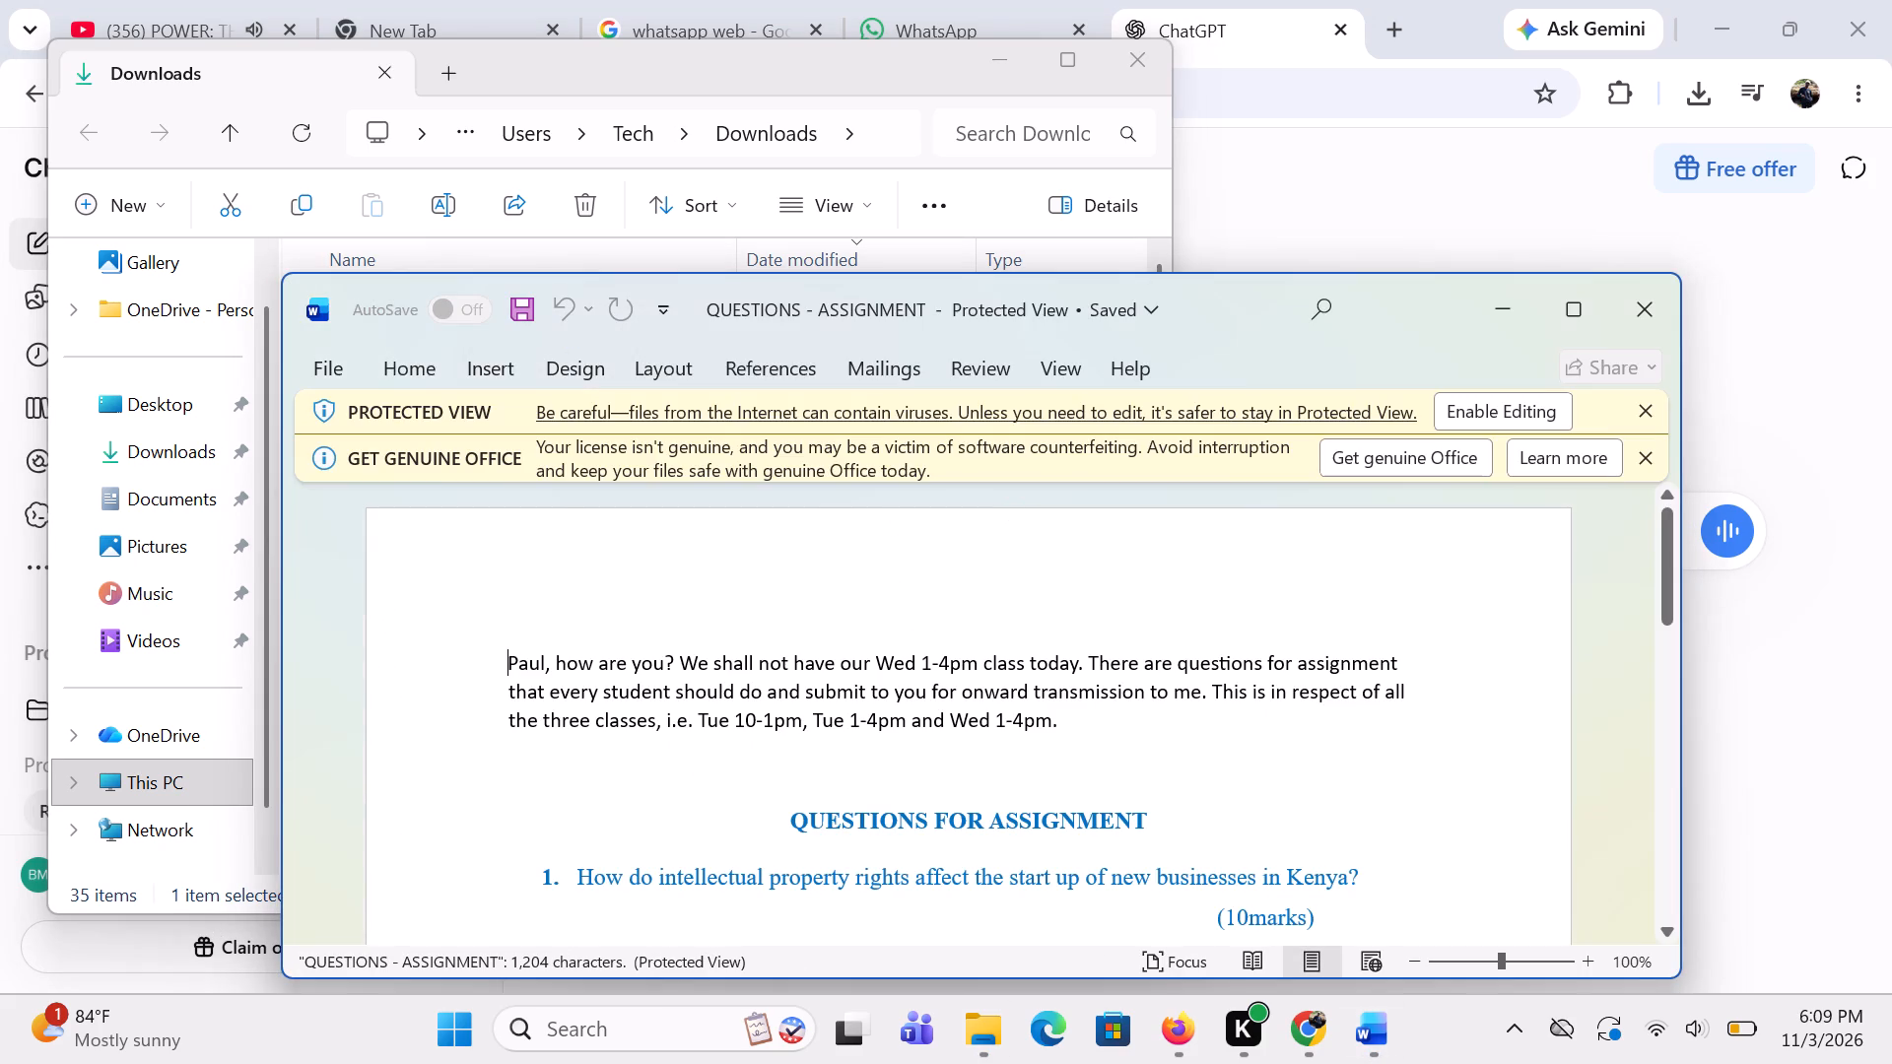
Read the assignment document from the three questions through to the individual and group work submission instructions.
scroll(916, 672, down, 1)
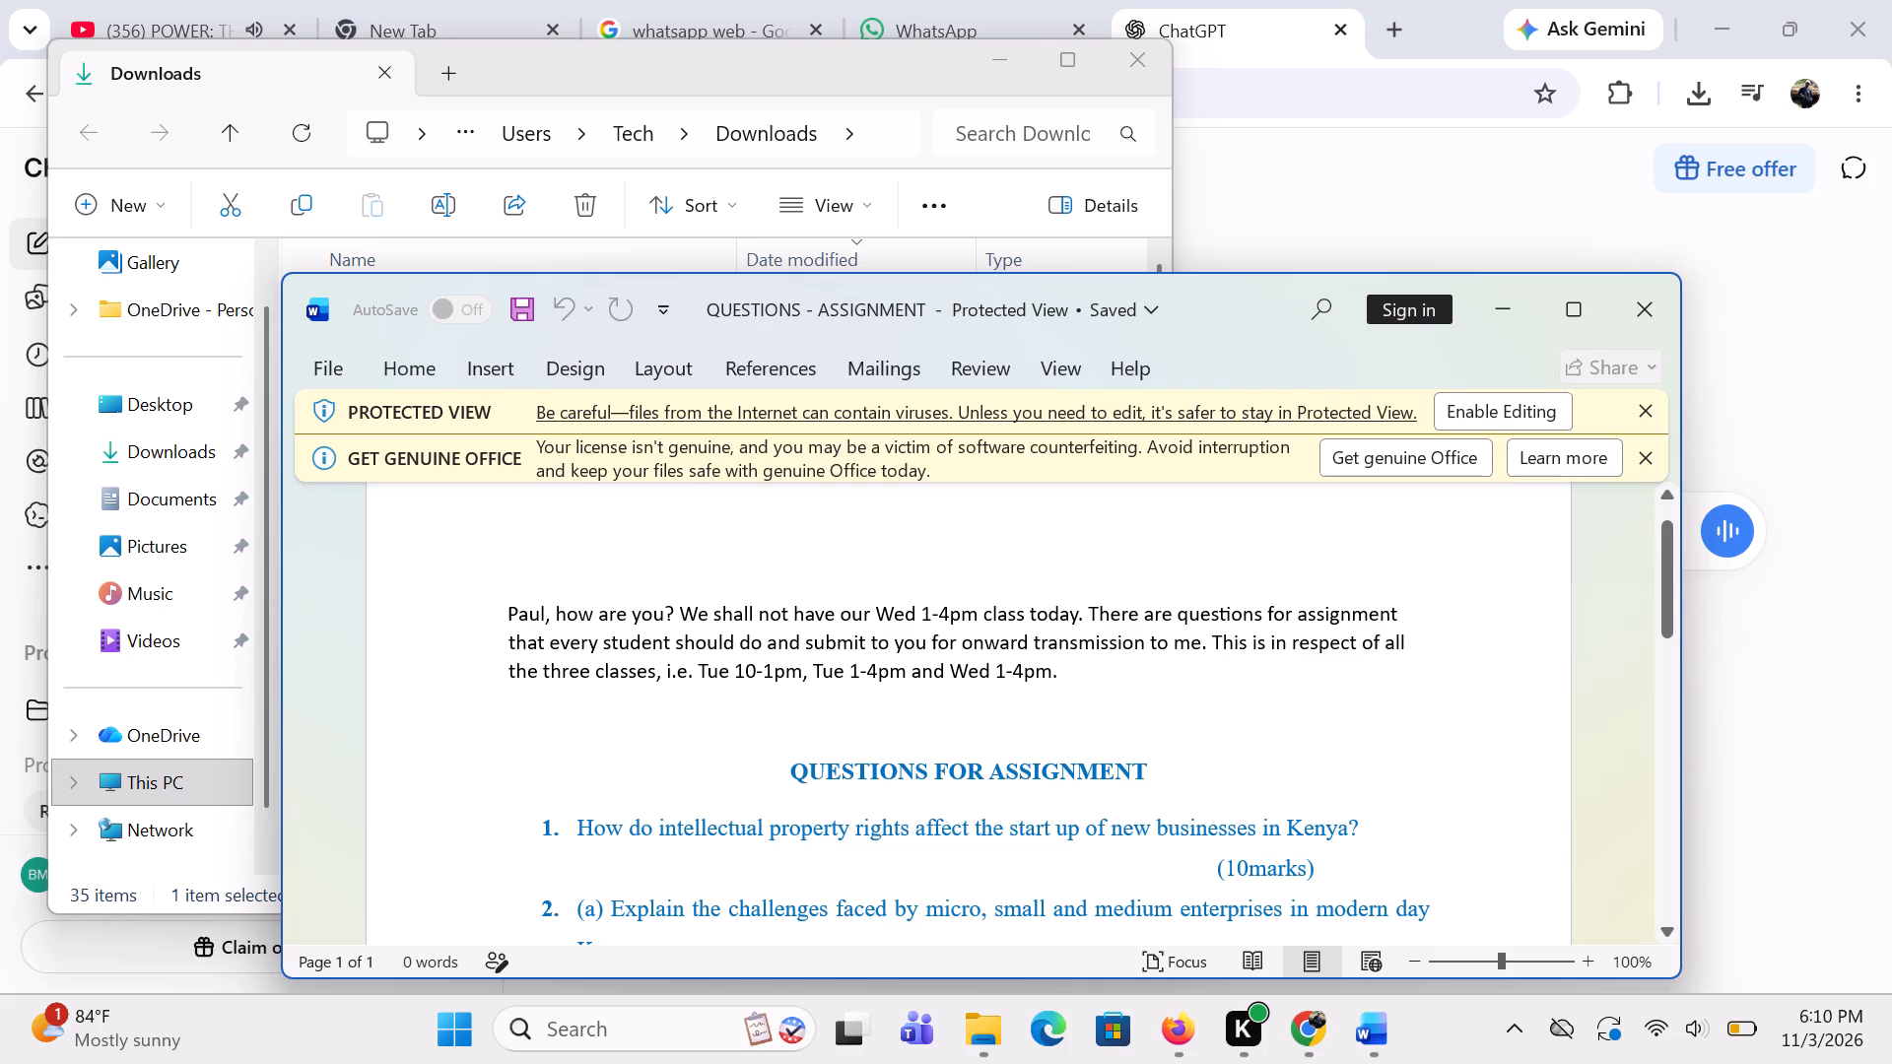
scroll(956, 736, down, 1)
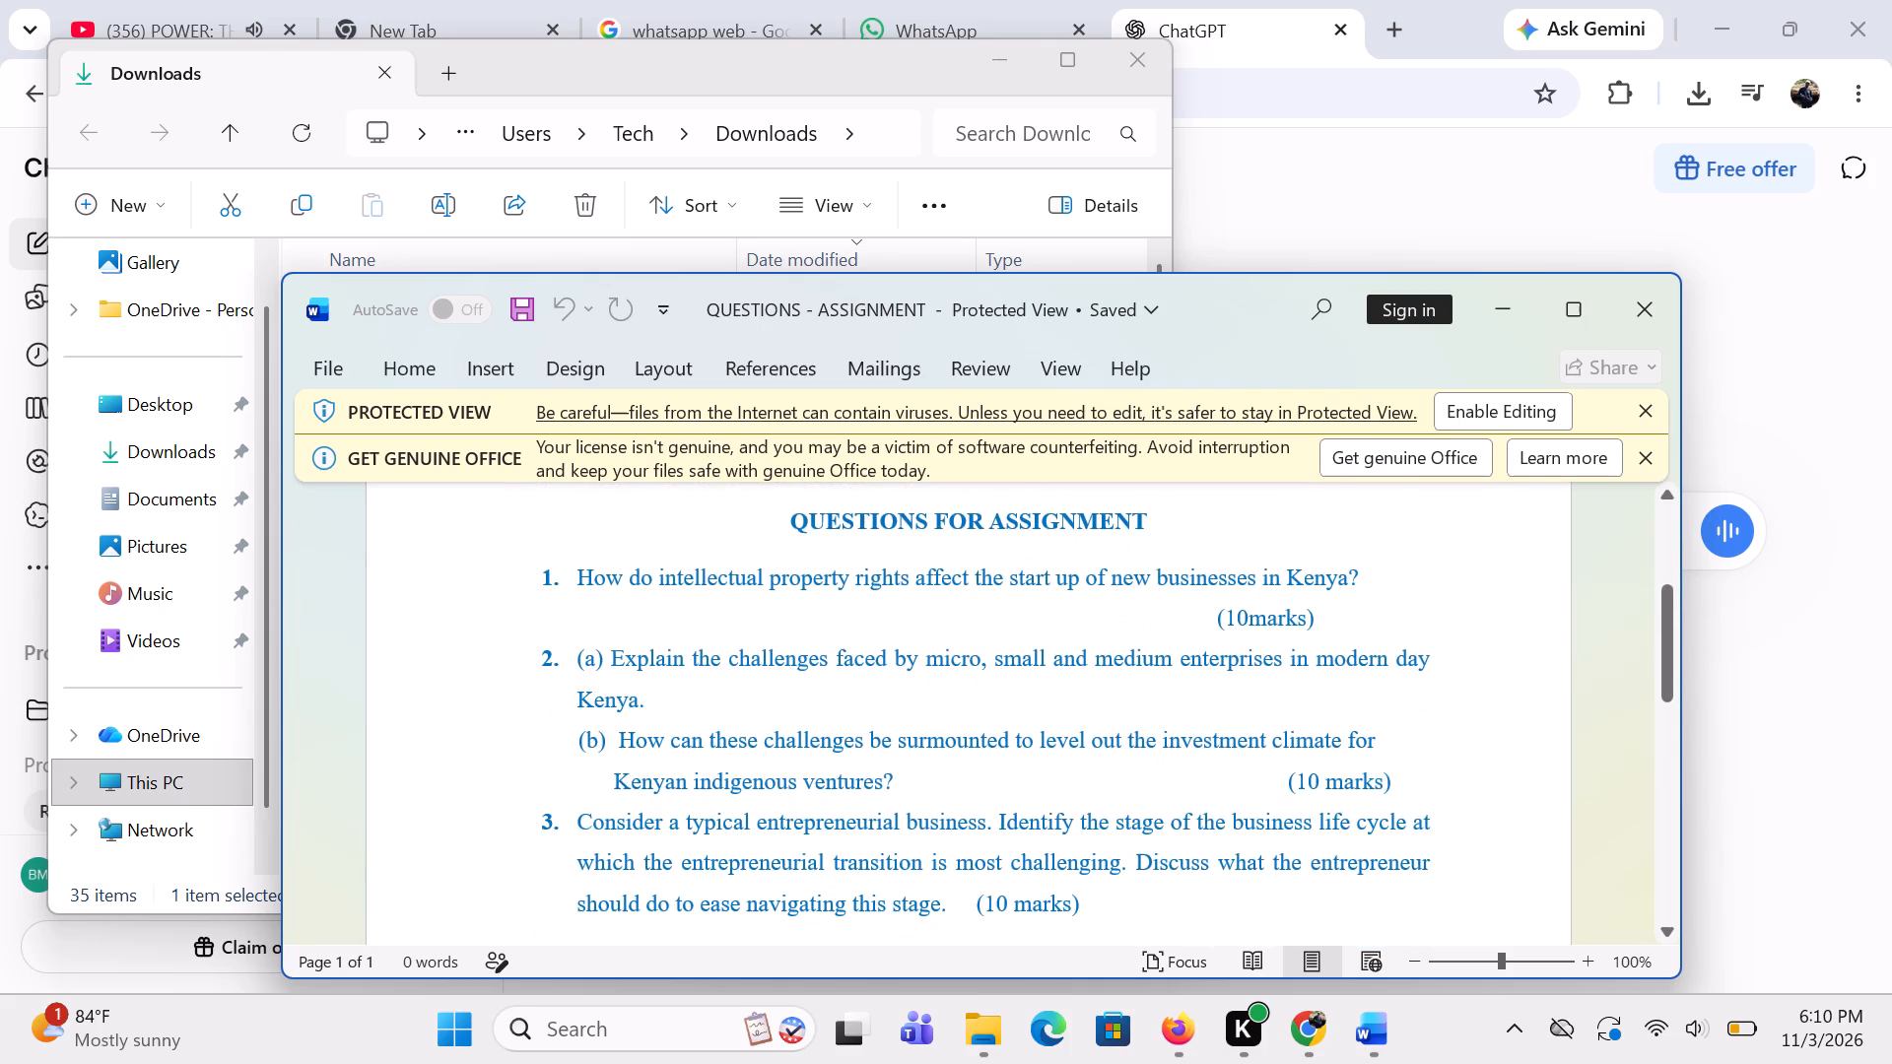
scroll(956, 736, down, 1)
scroll(956, 736, up, 1)
scroll(956, 736, down, 1)
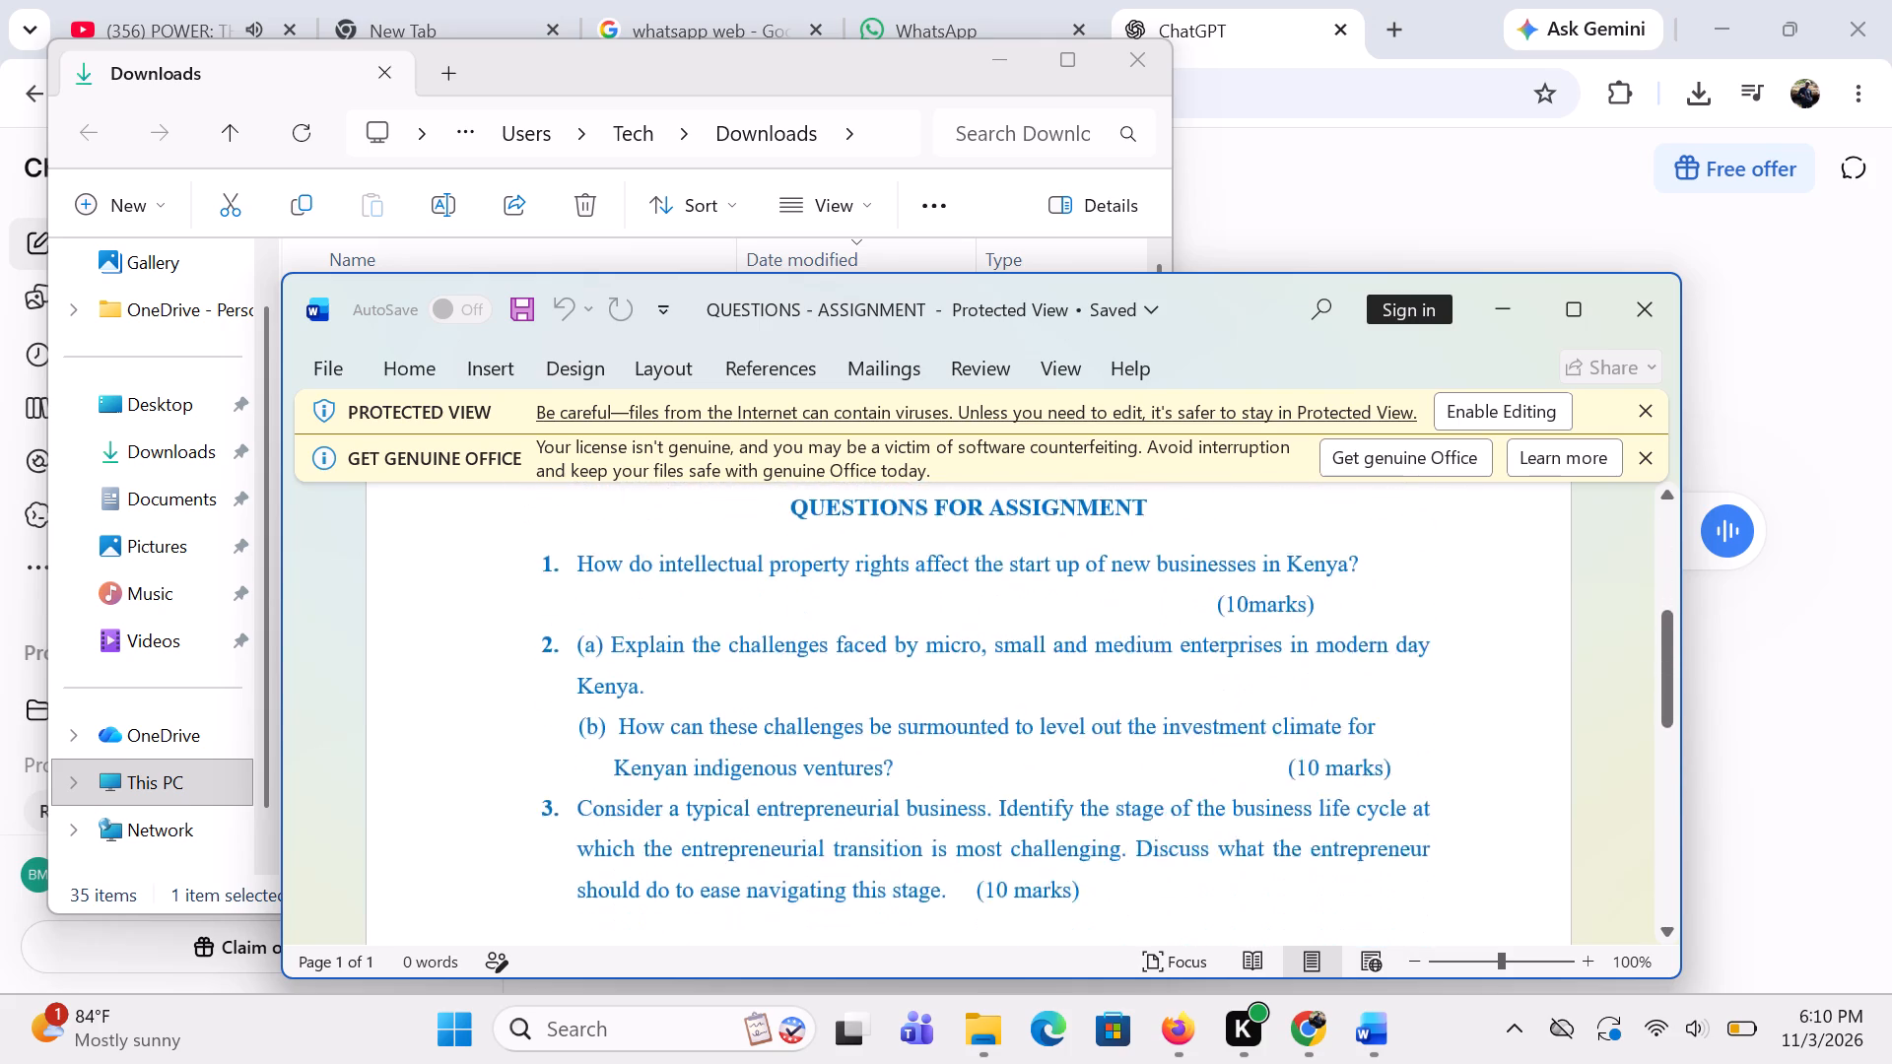
scroll(956, 736, down, 1)
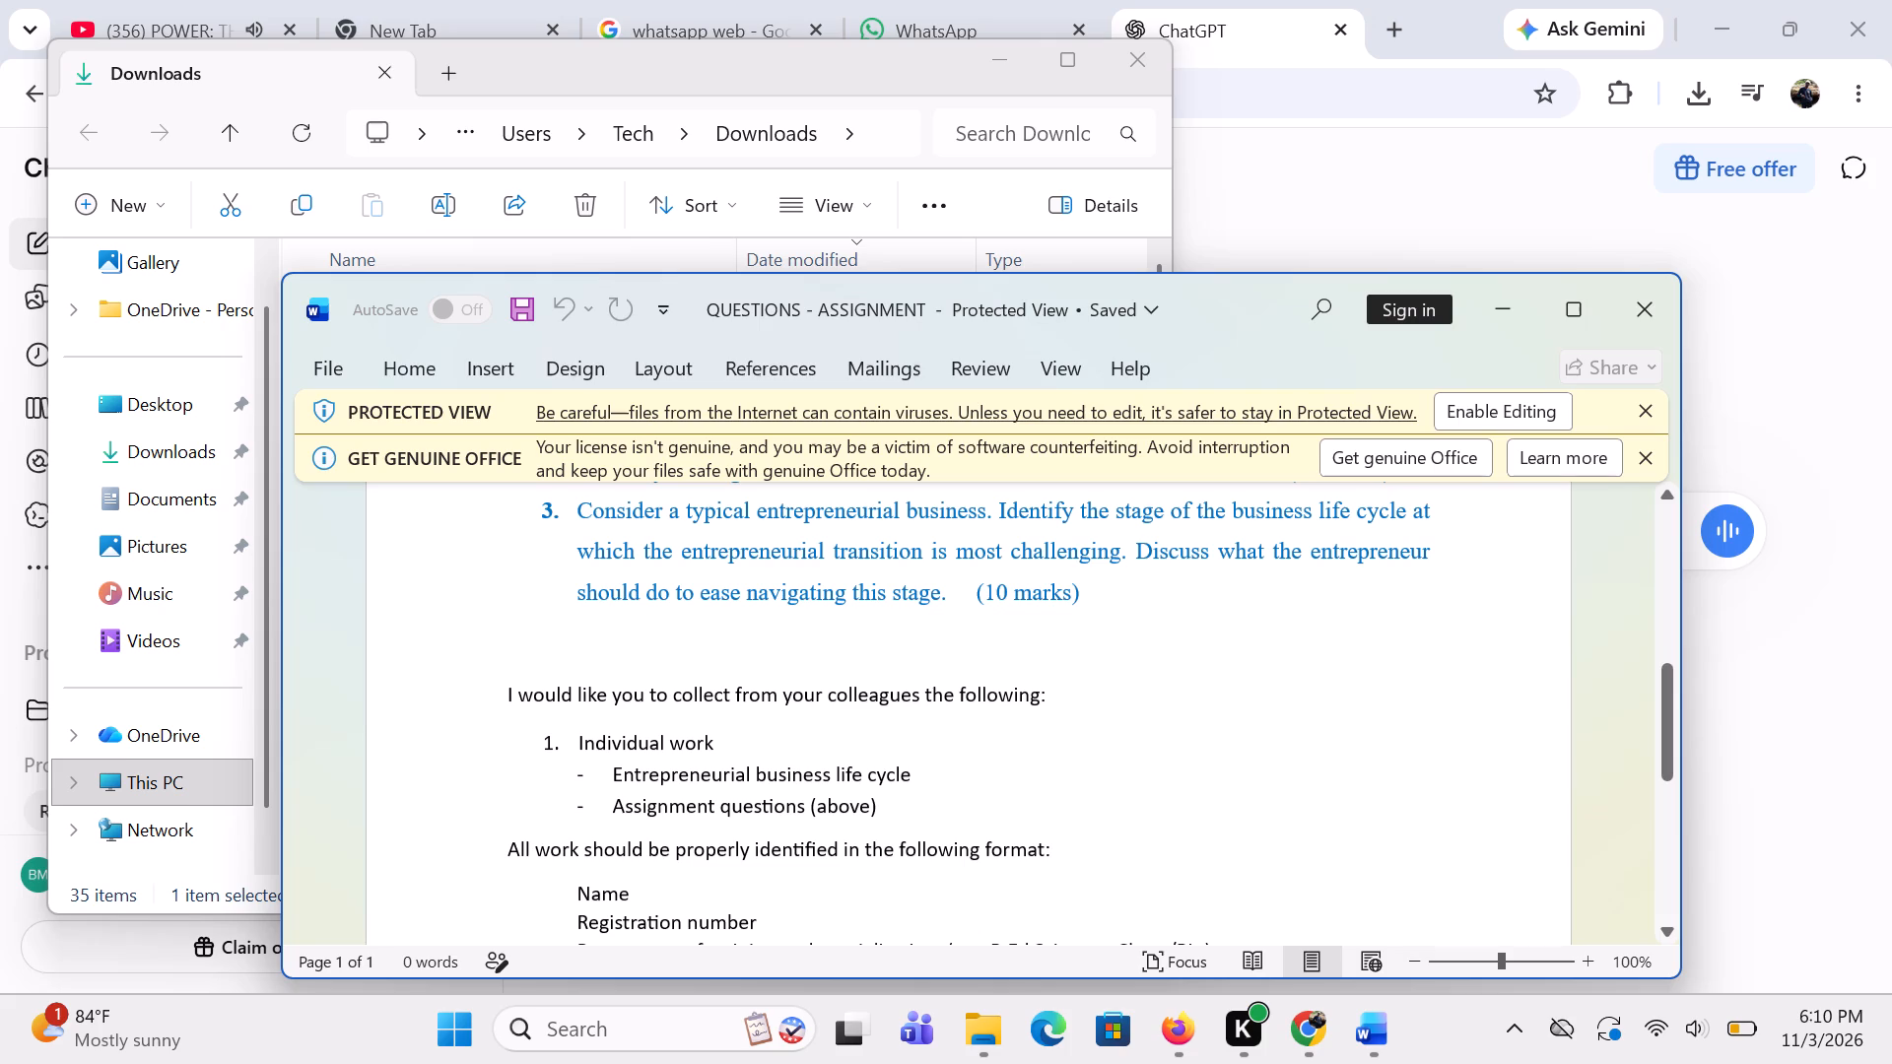
scroll(678, 822, down, 1)
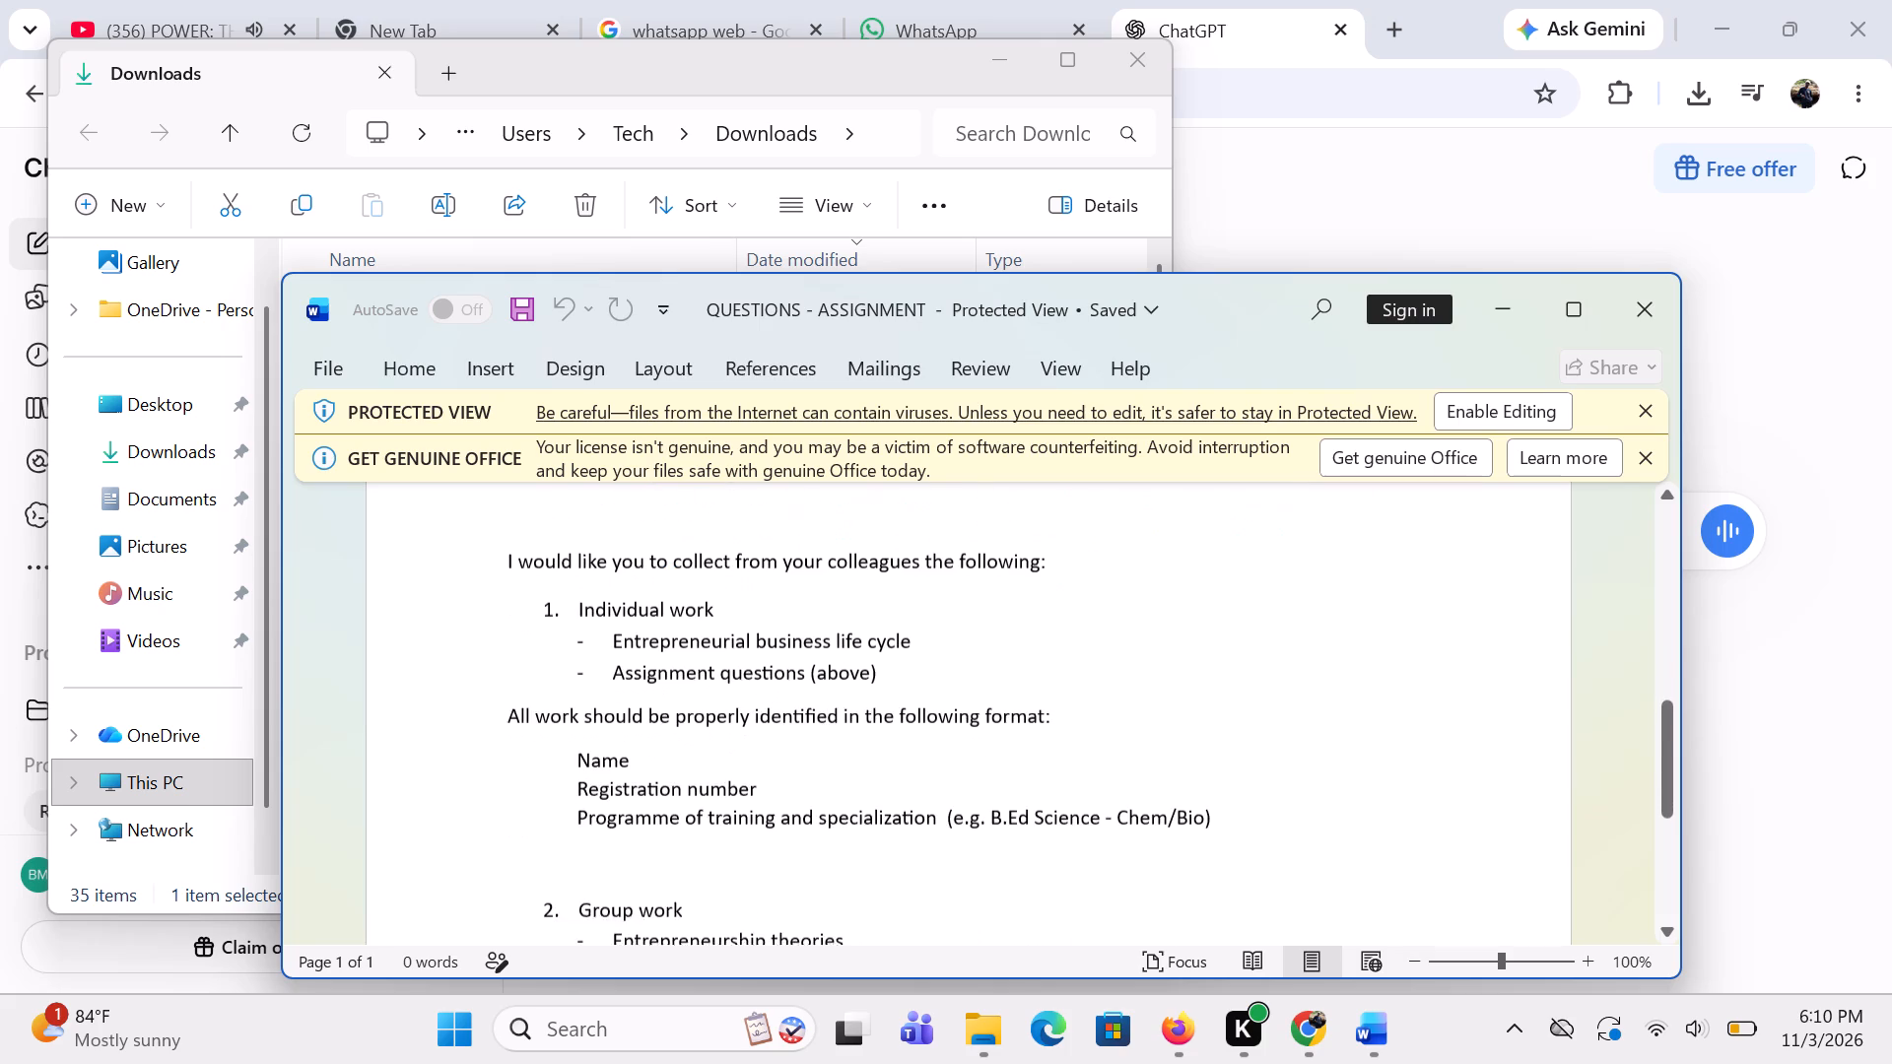
scroll(678, 822, down, 1)
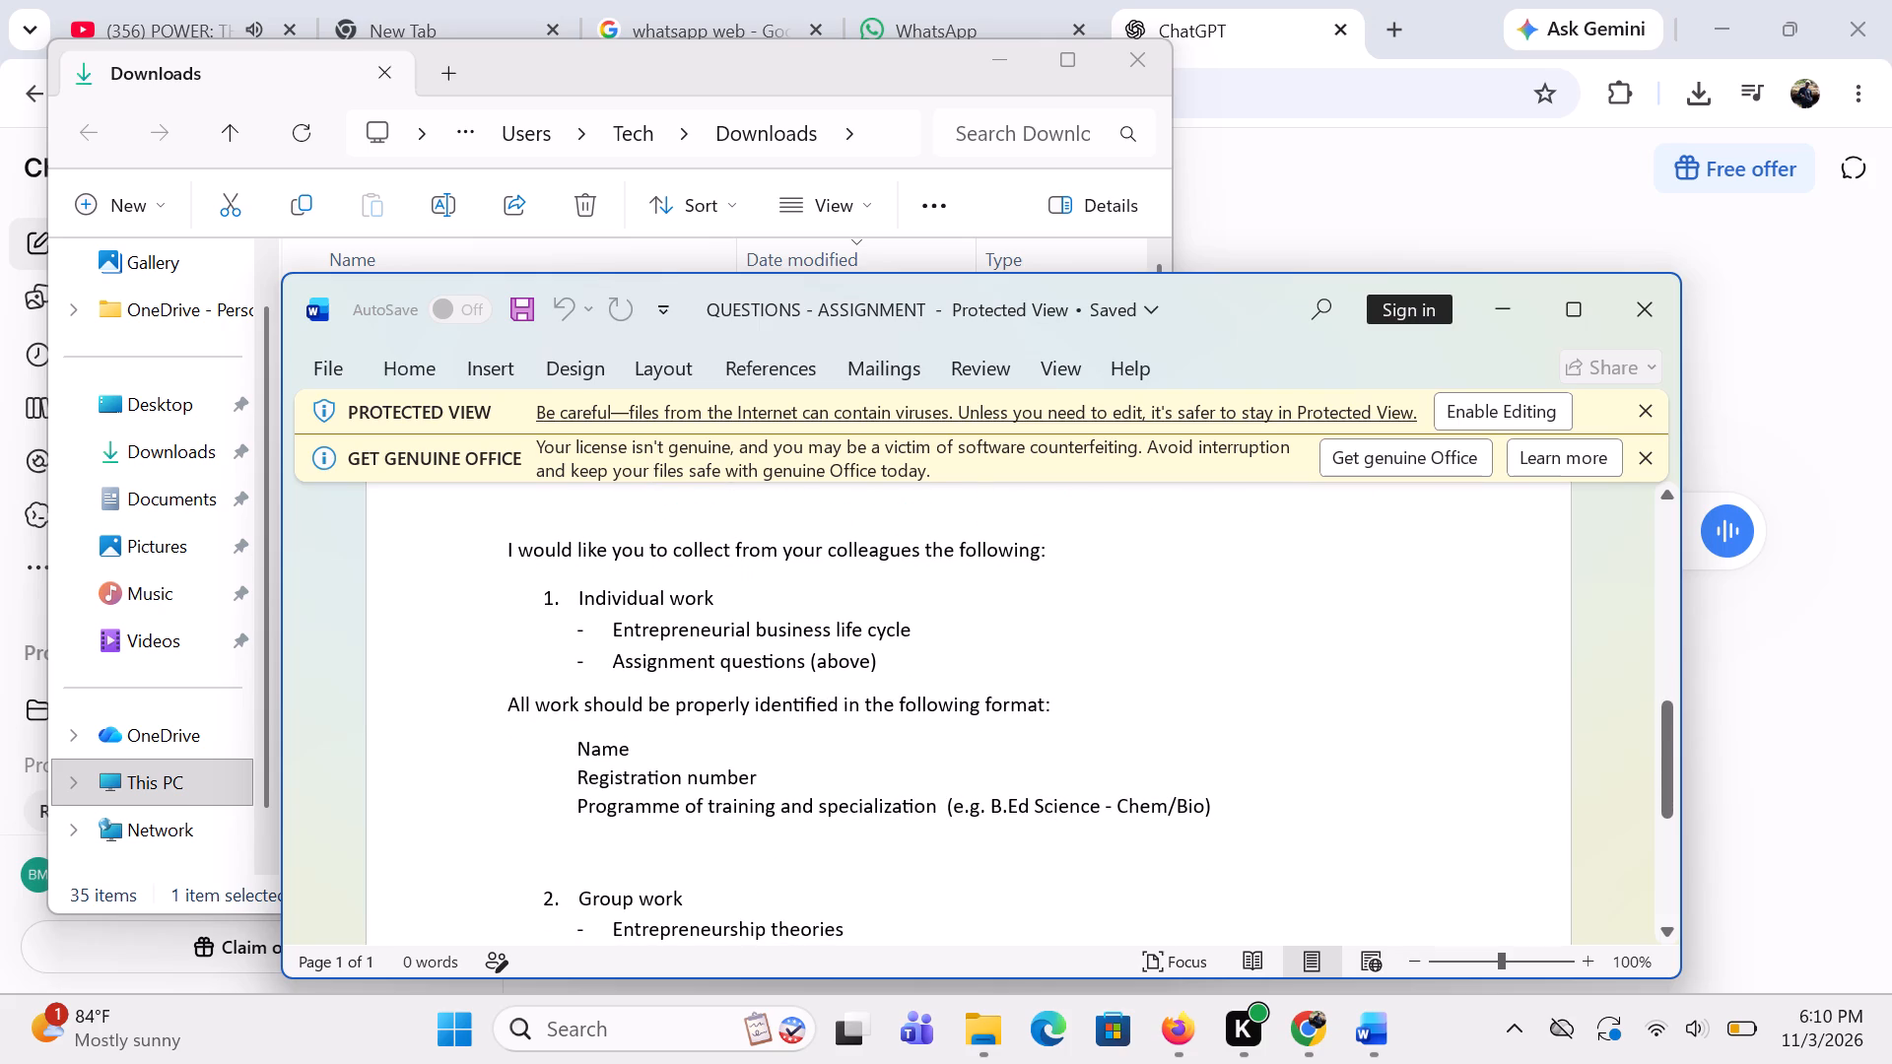
scroll(900, 816, down, 1)
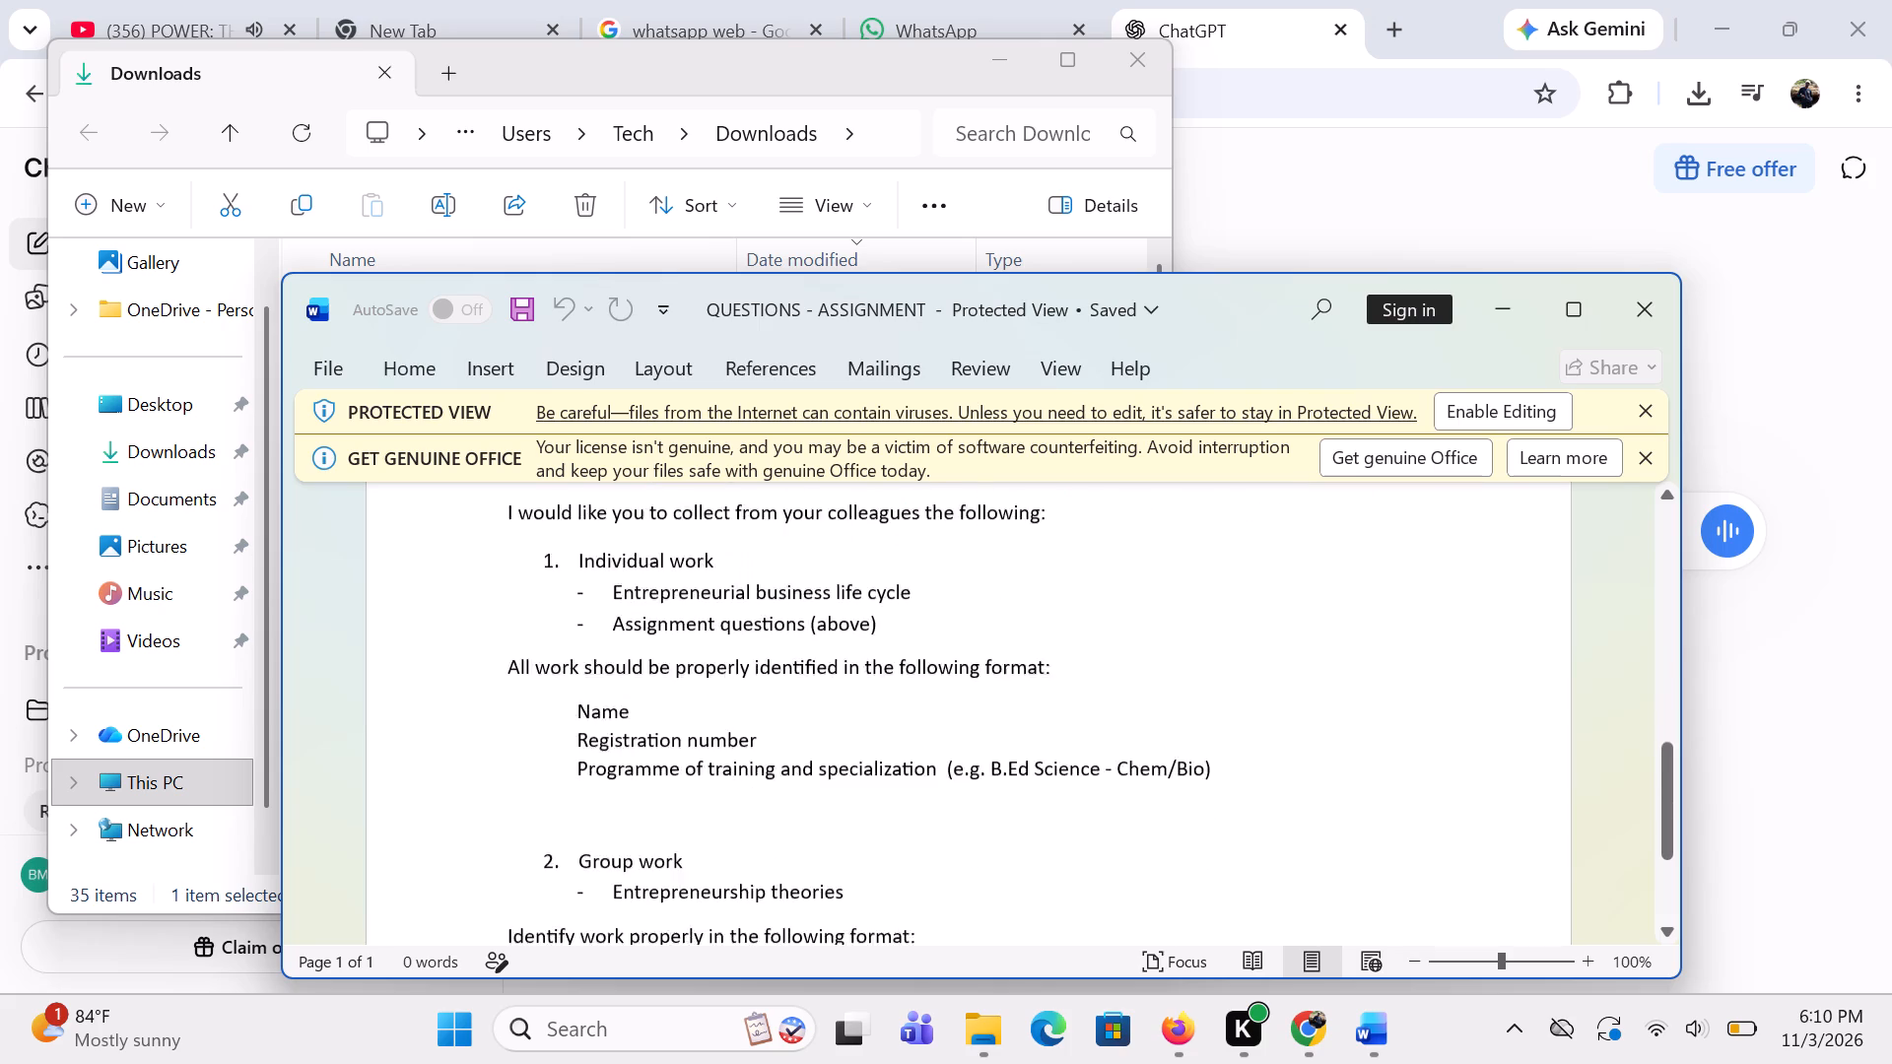
scroll(900, 816, down, 1)
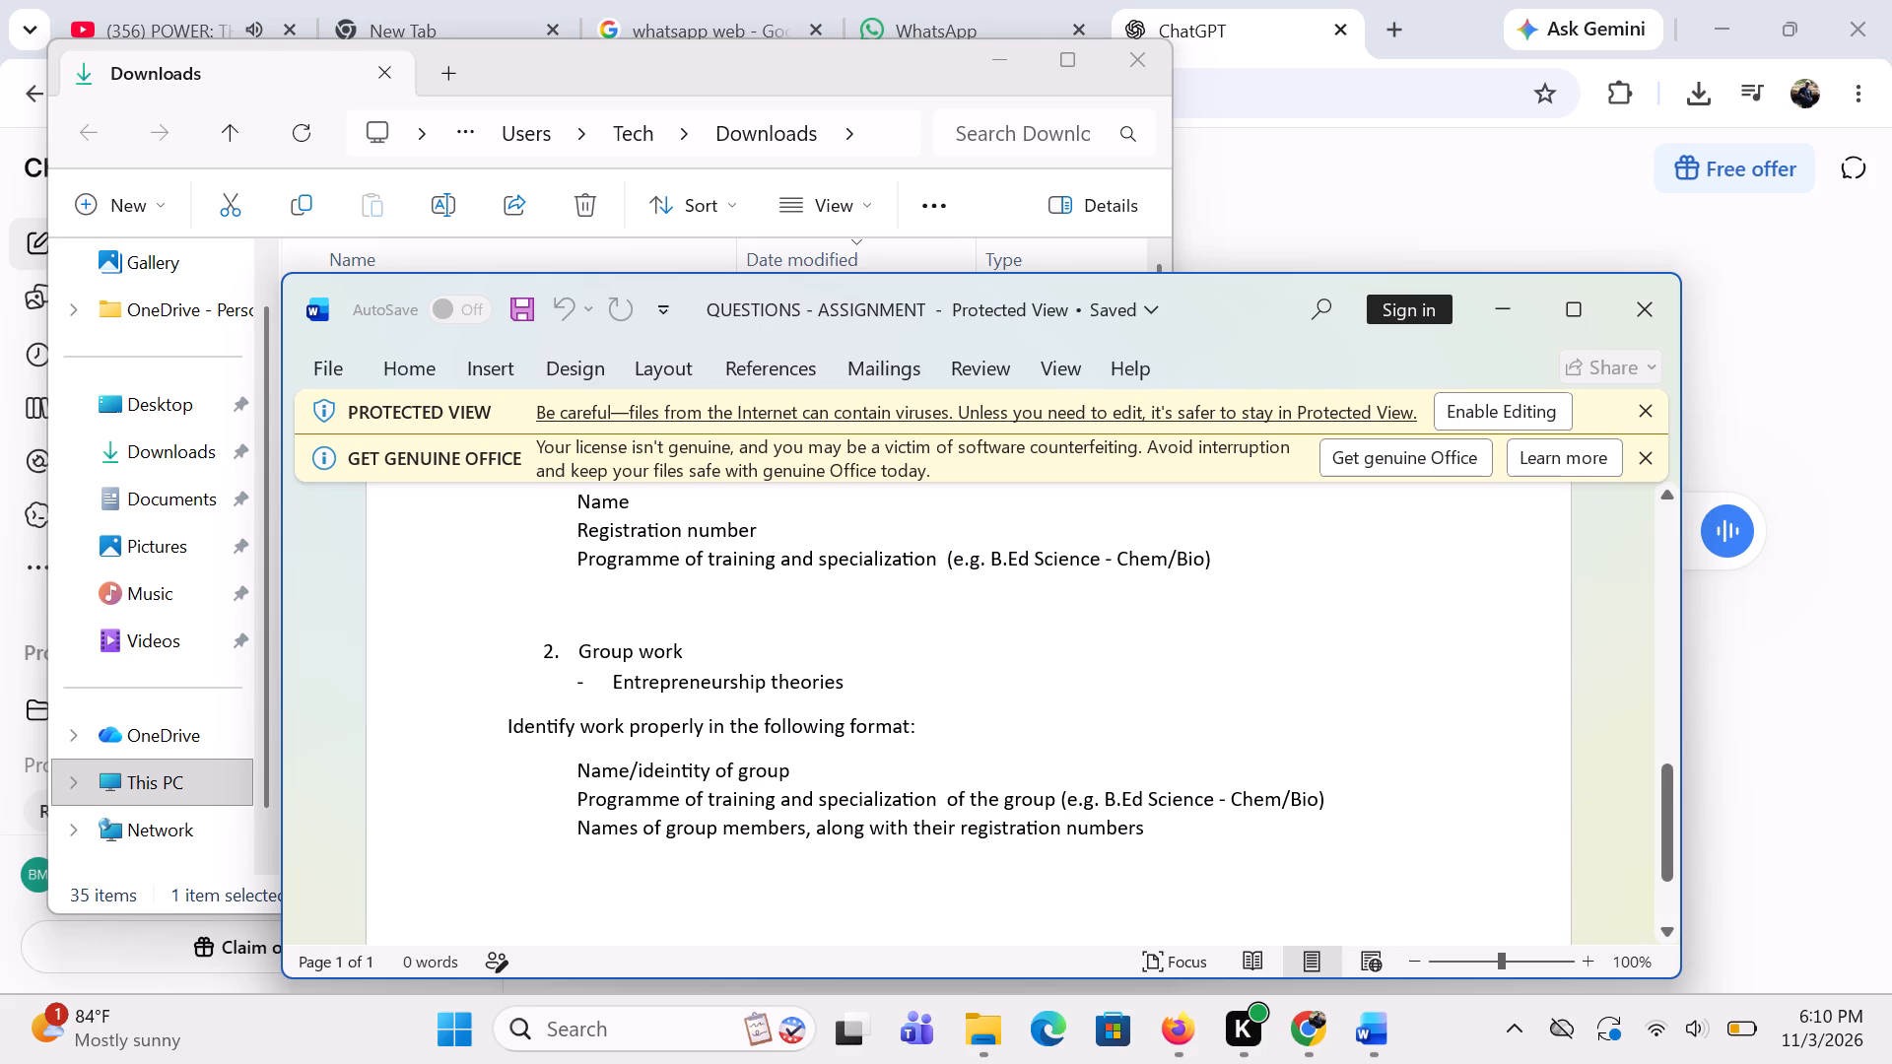
Review the individual work requirements and identification format, and go back over the assignment questions.
scroll(787, 782, up, 1)
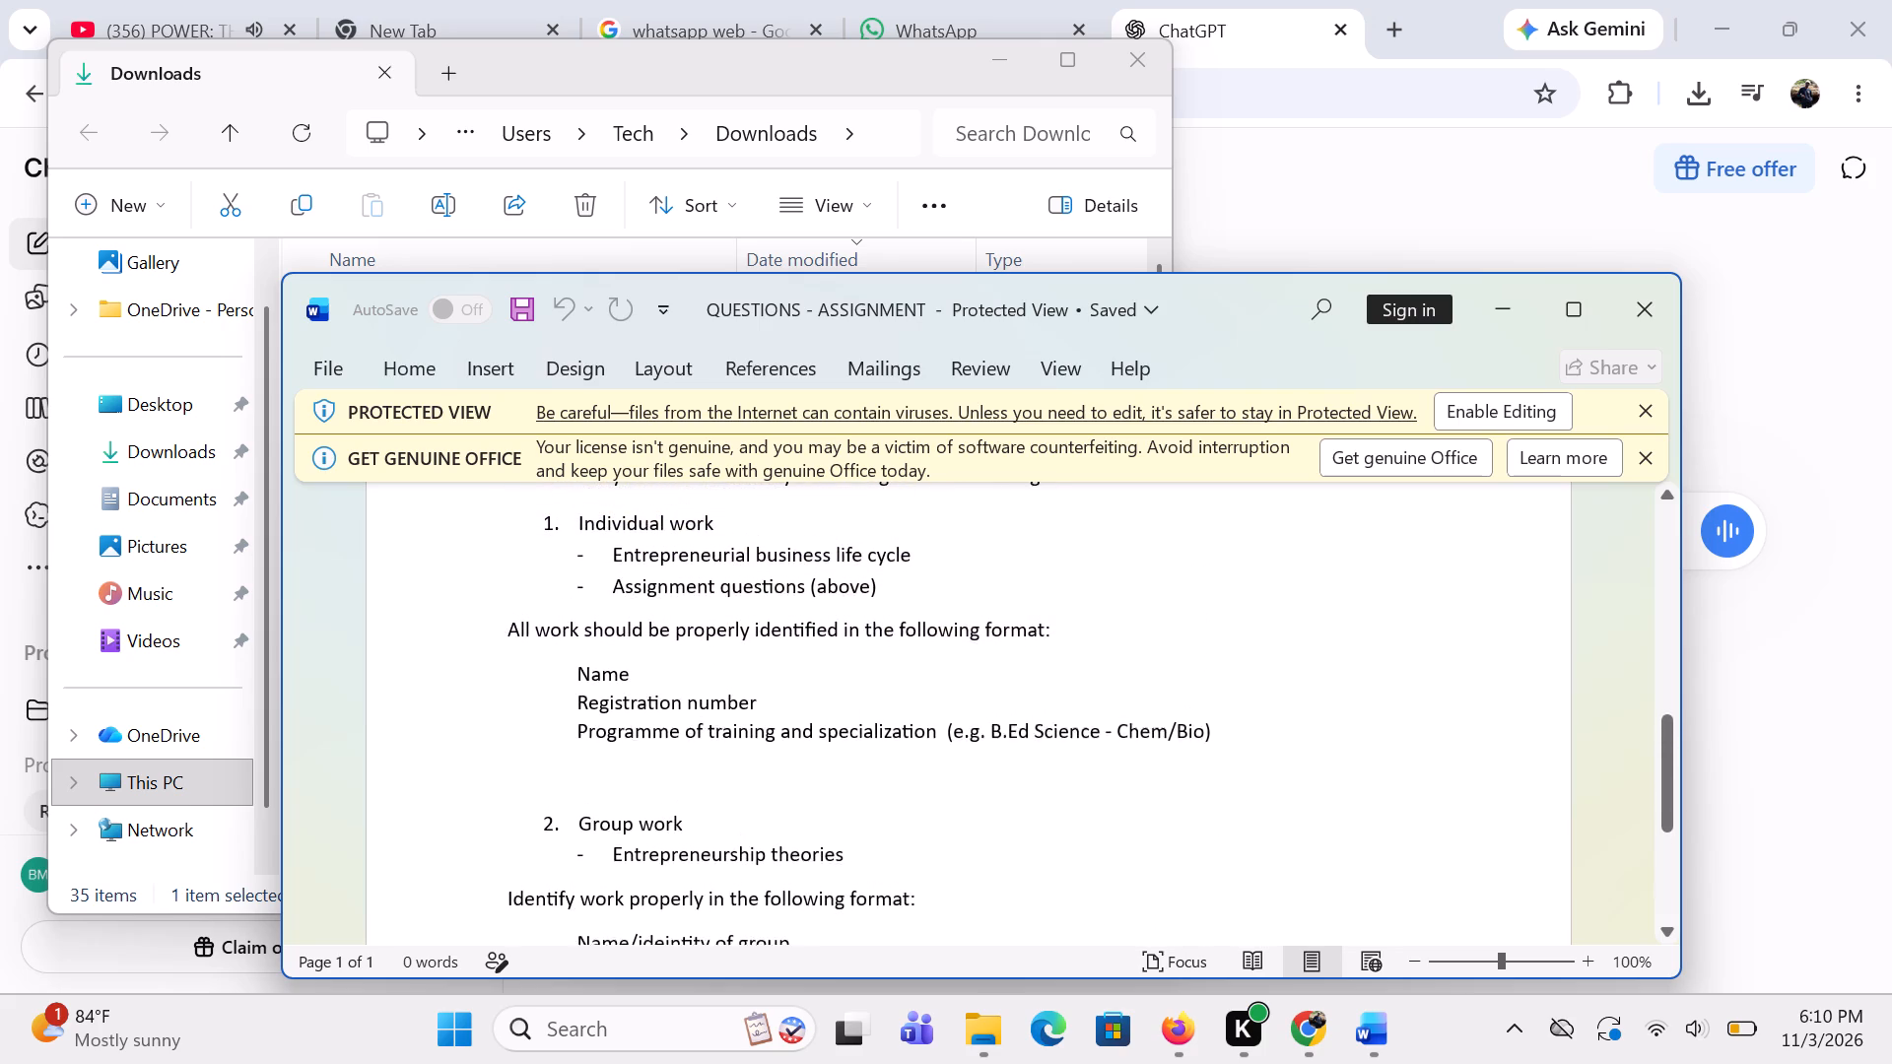
scroll(787, 782, up, 1)
scroll(787, 782, down, 1)
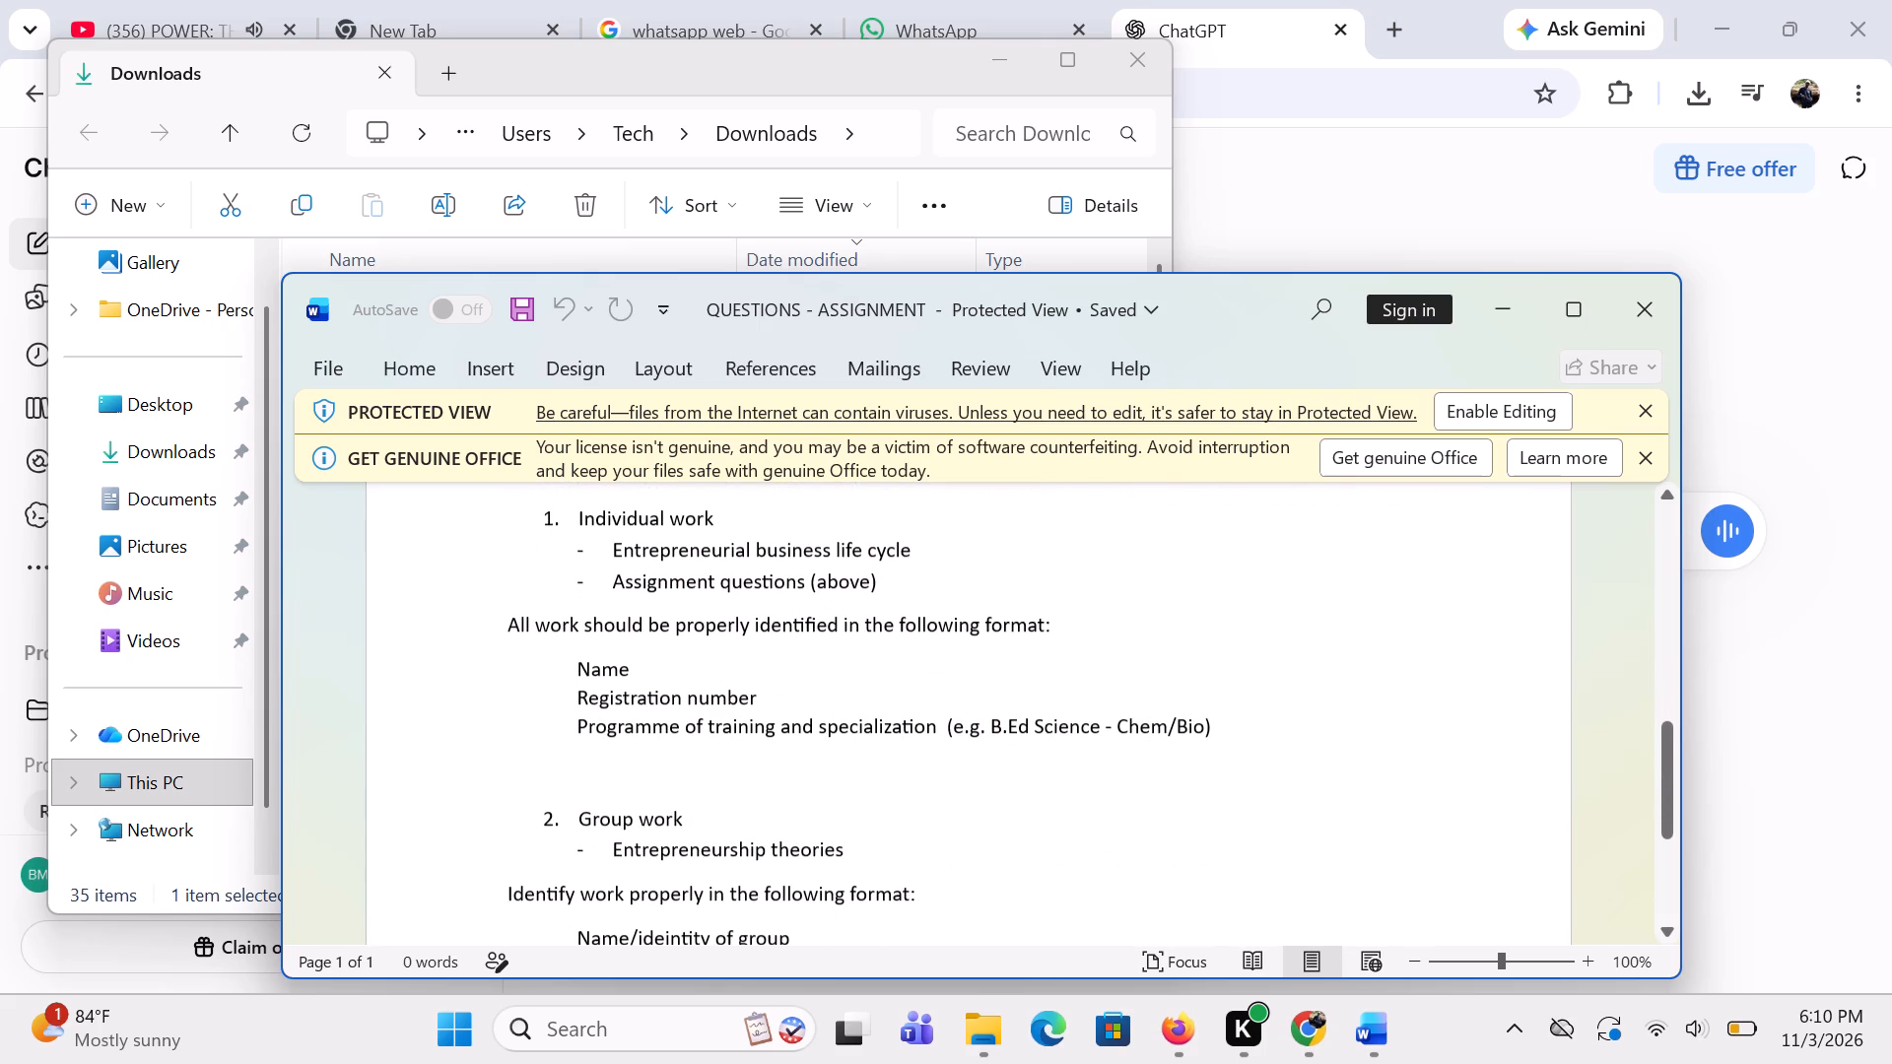
scroll(787, 782, down, 1)
scroll(787, 782, up, 1)
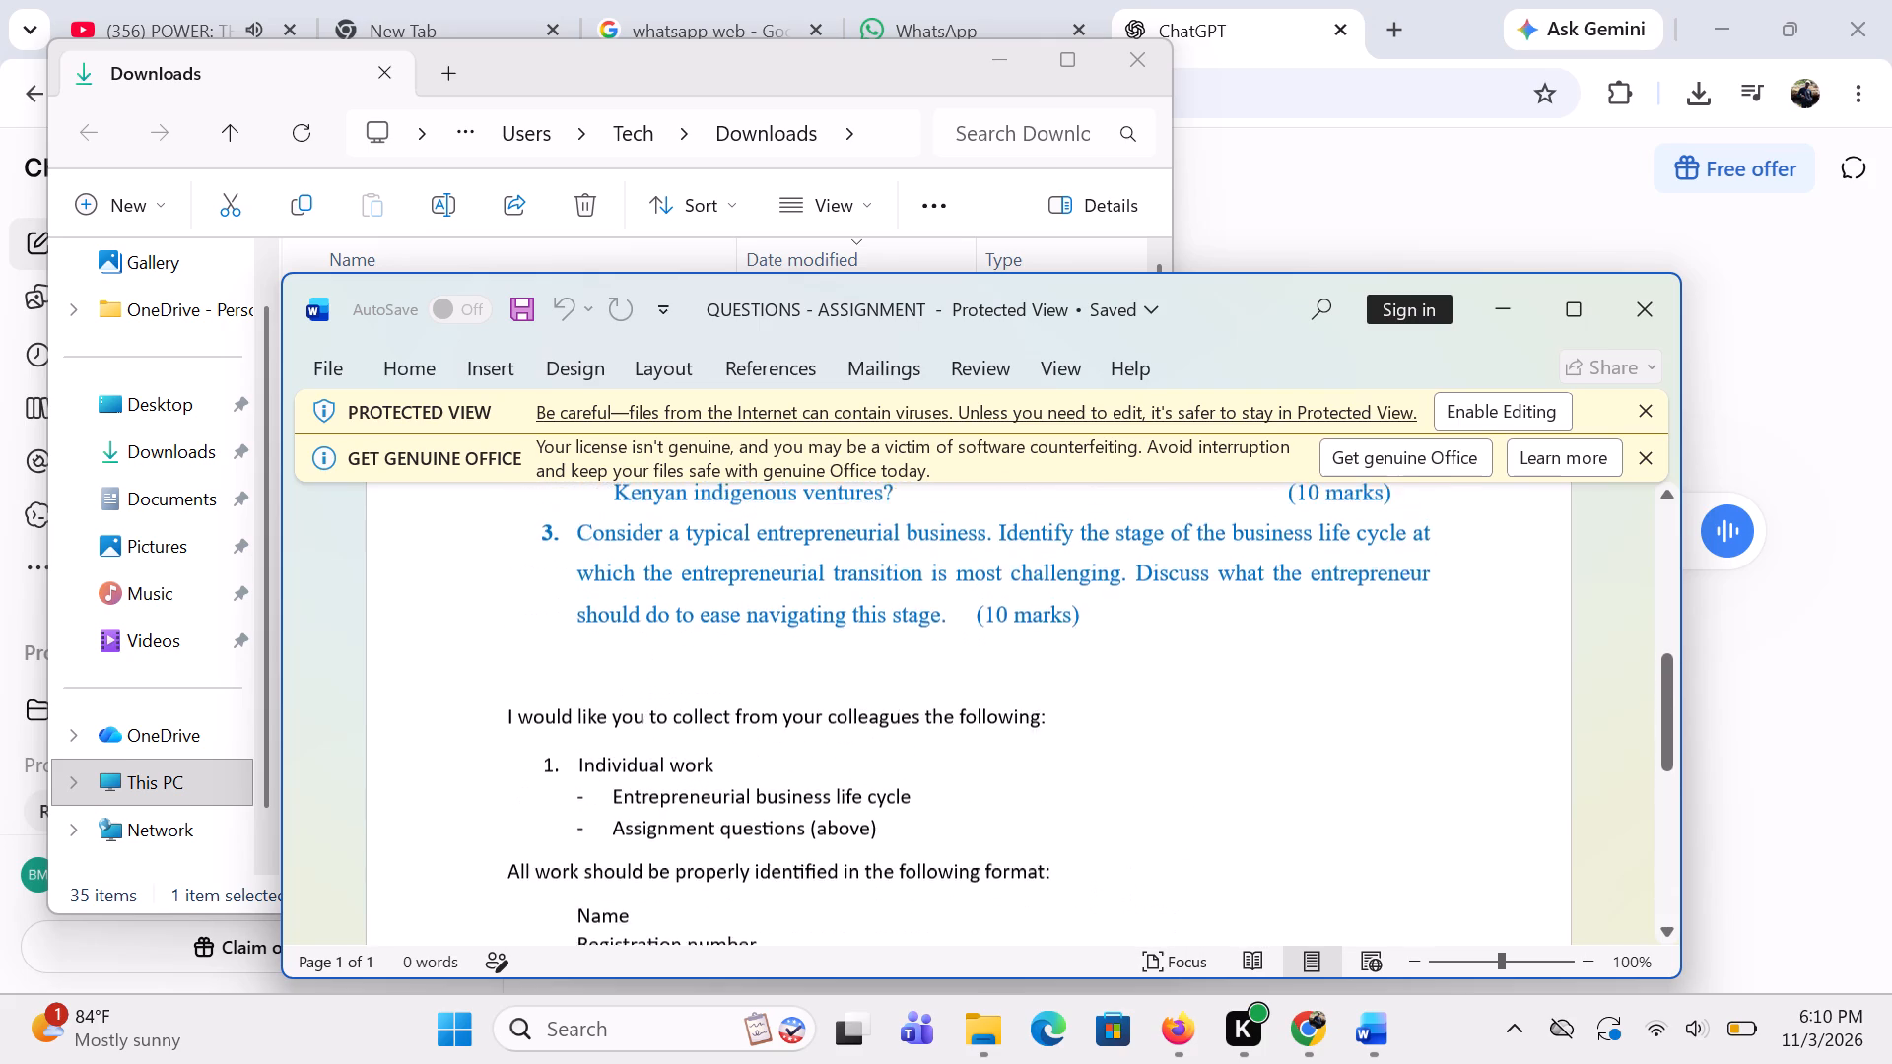
scroll(787, 782, up, 1)
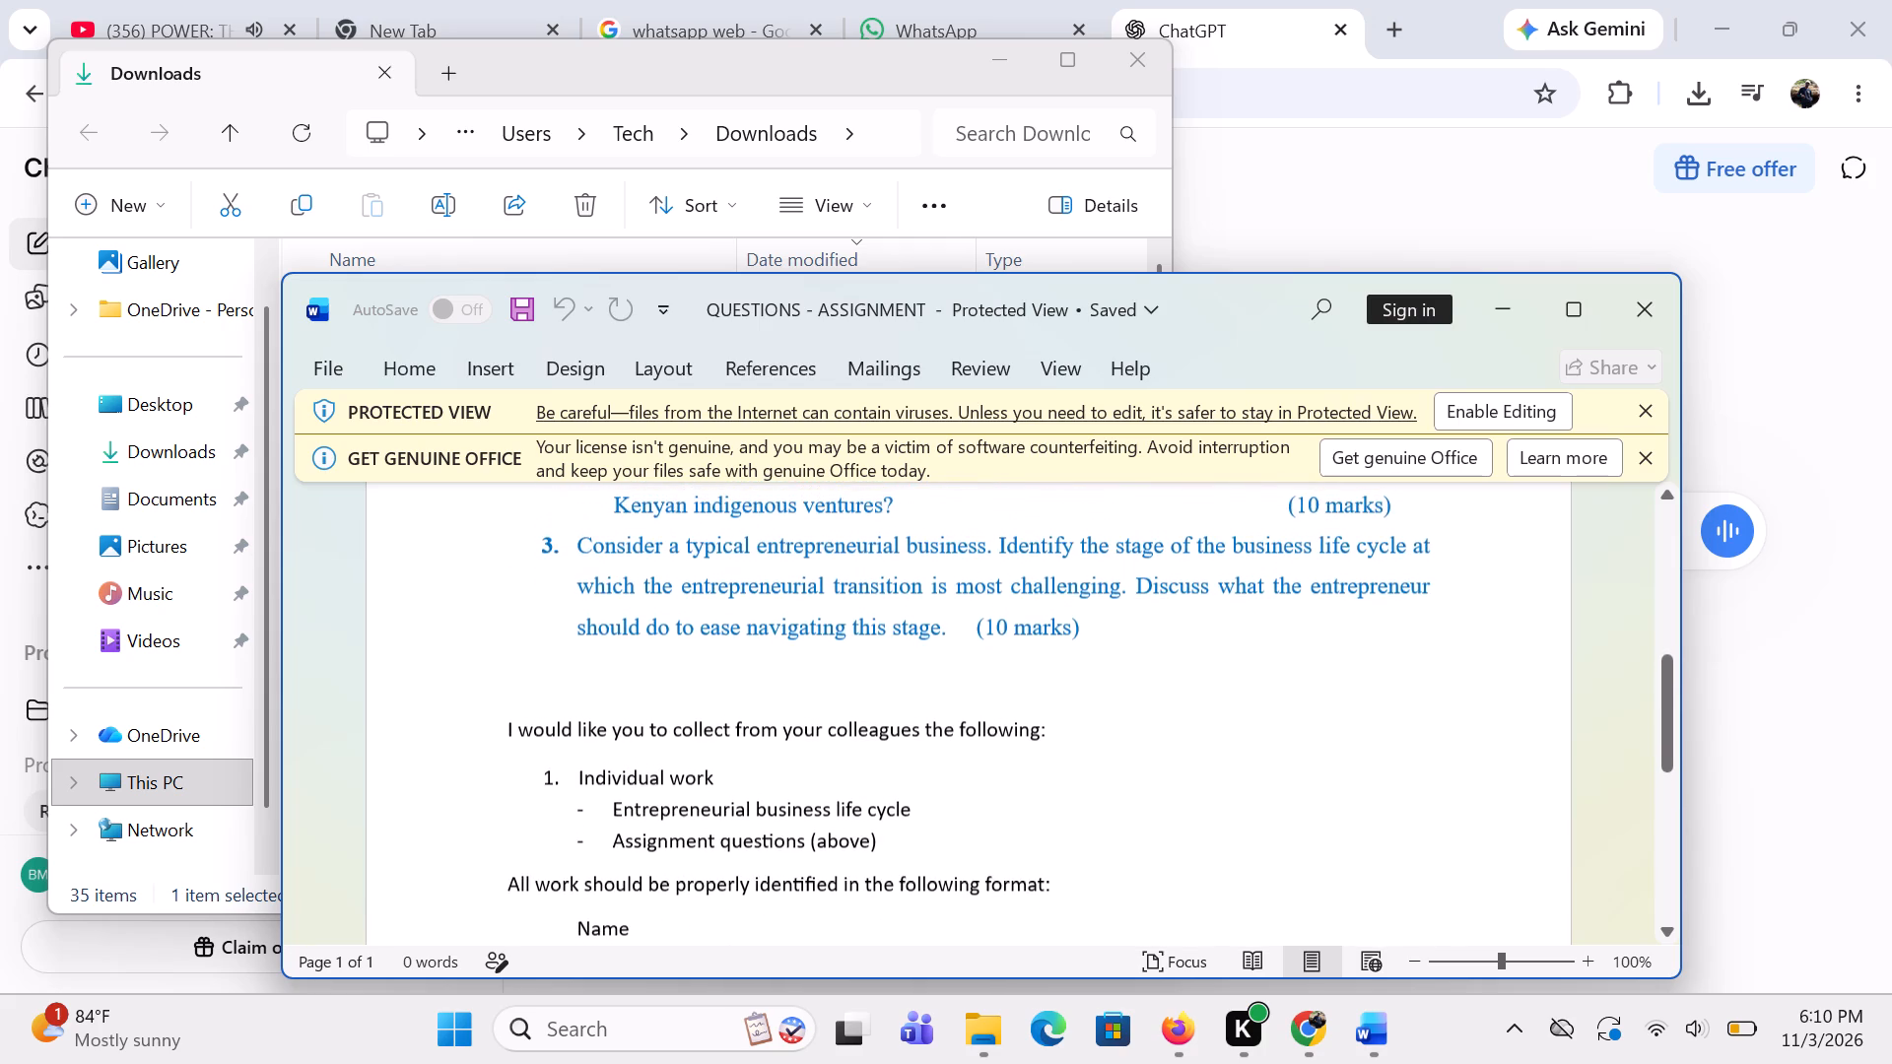
scroll(787, 782, up, 2)
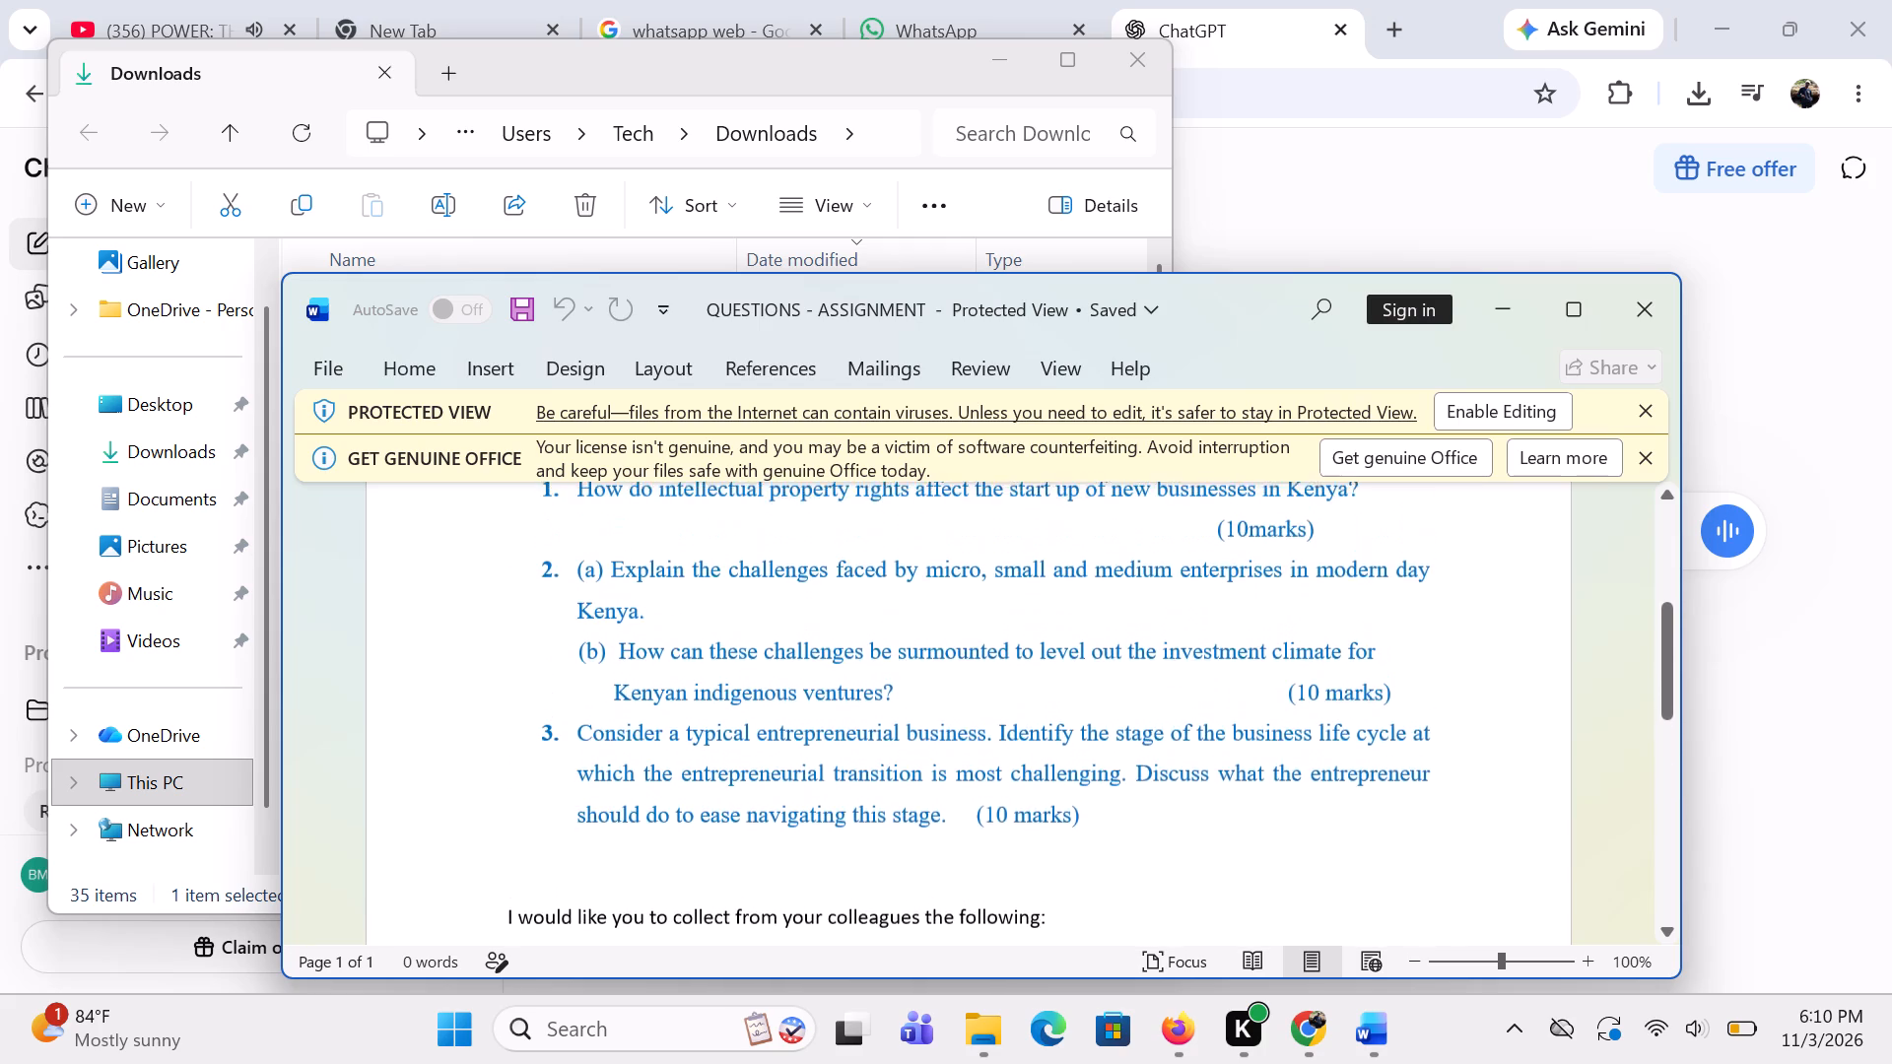
scroll(787, 782, up, 1)
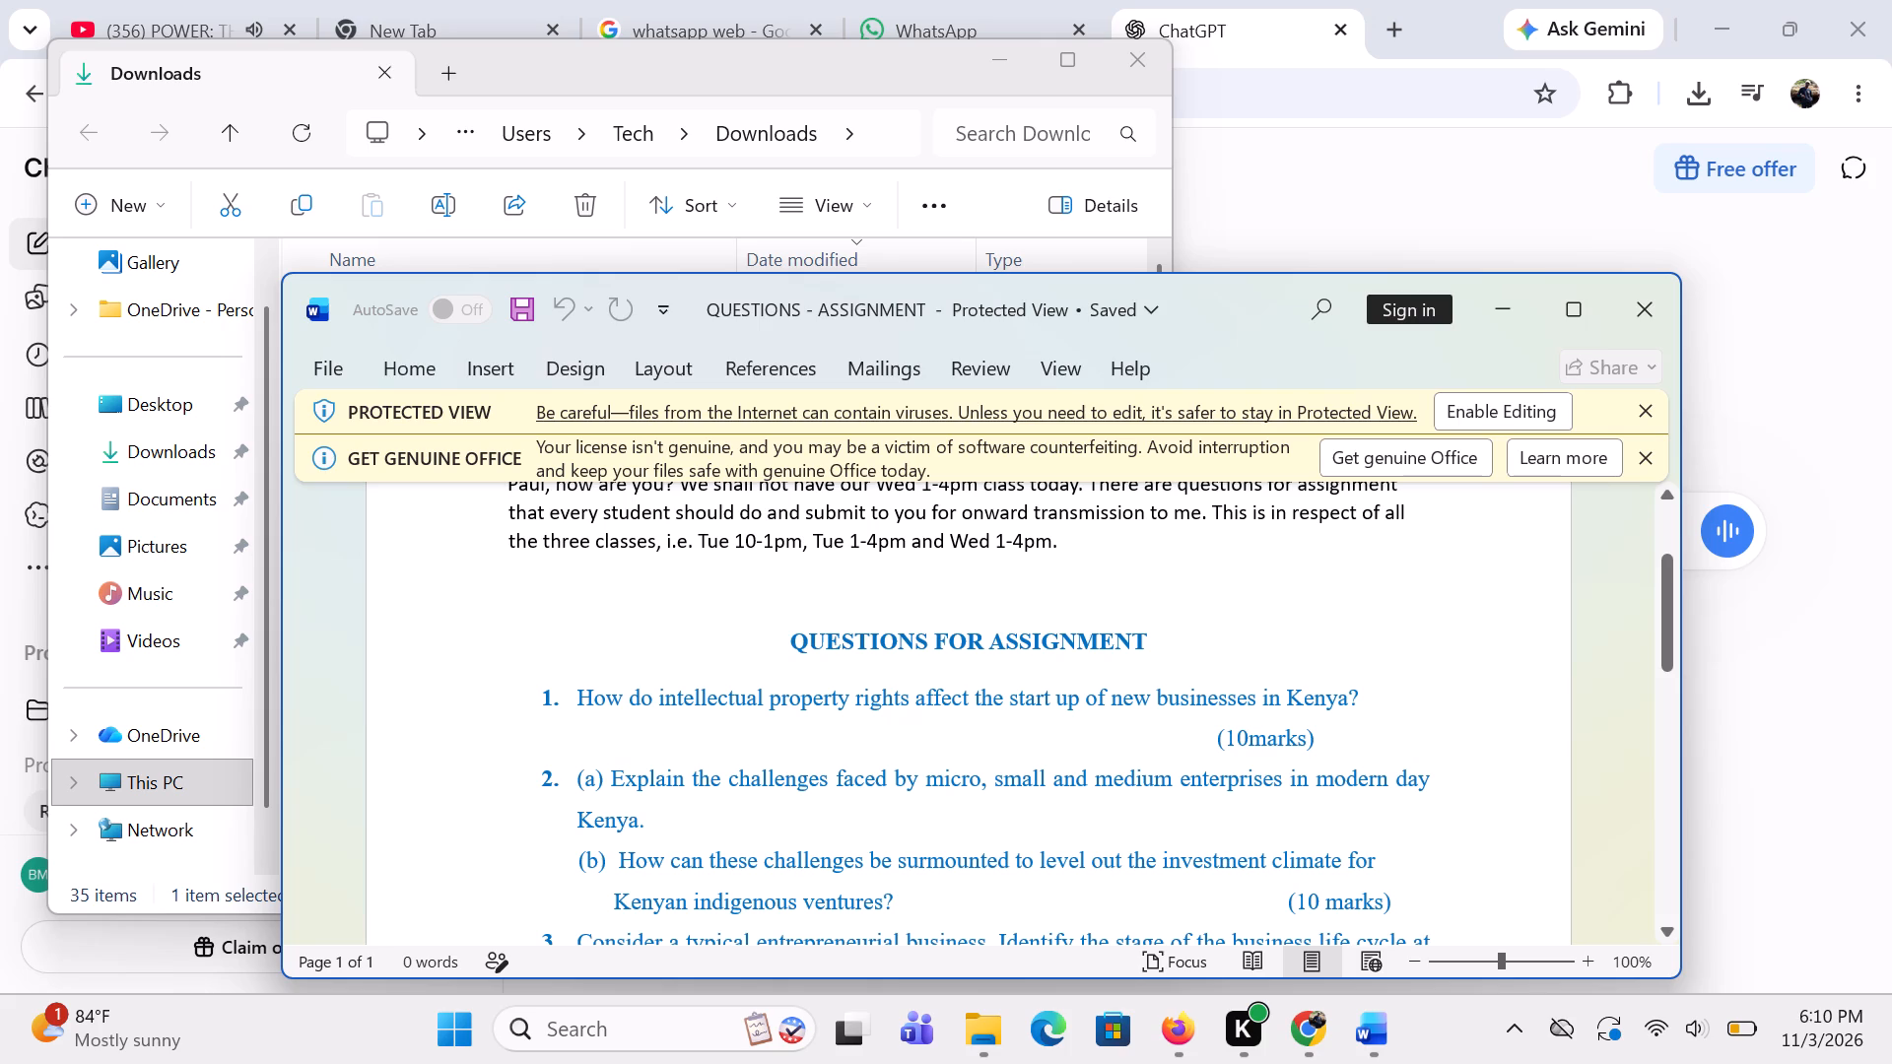
Recheck the assignment questions and the group work instructions from start to end of the document.
scroll(1203, 642, down, 1)
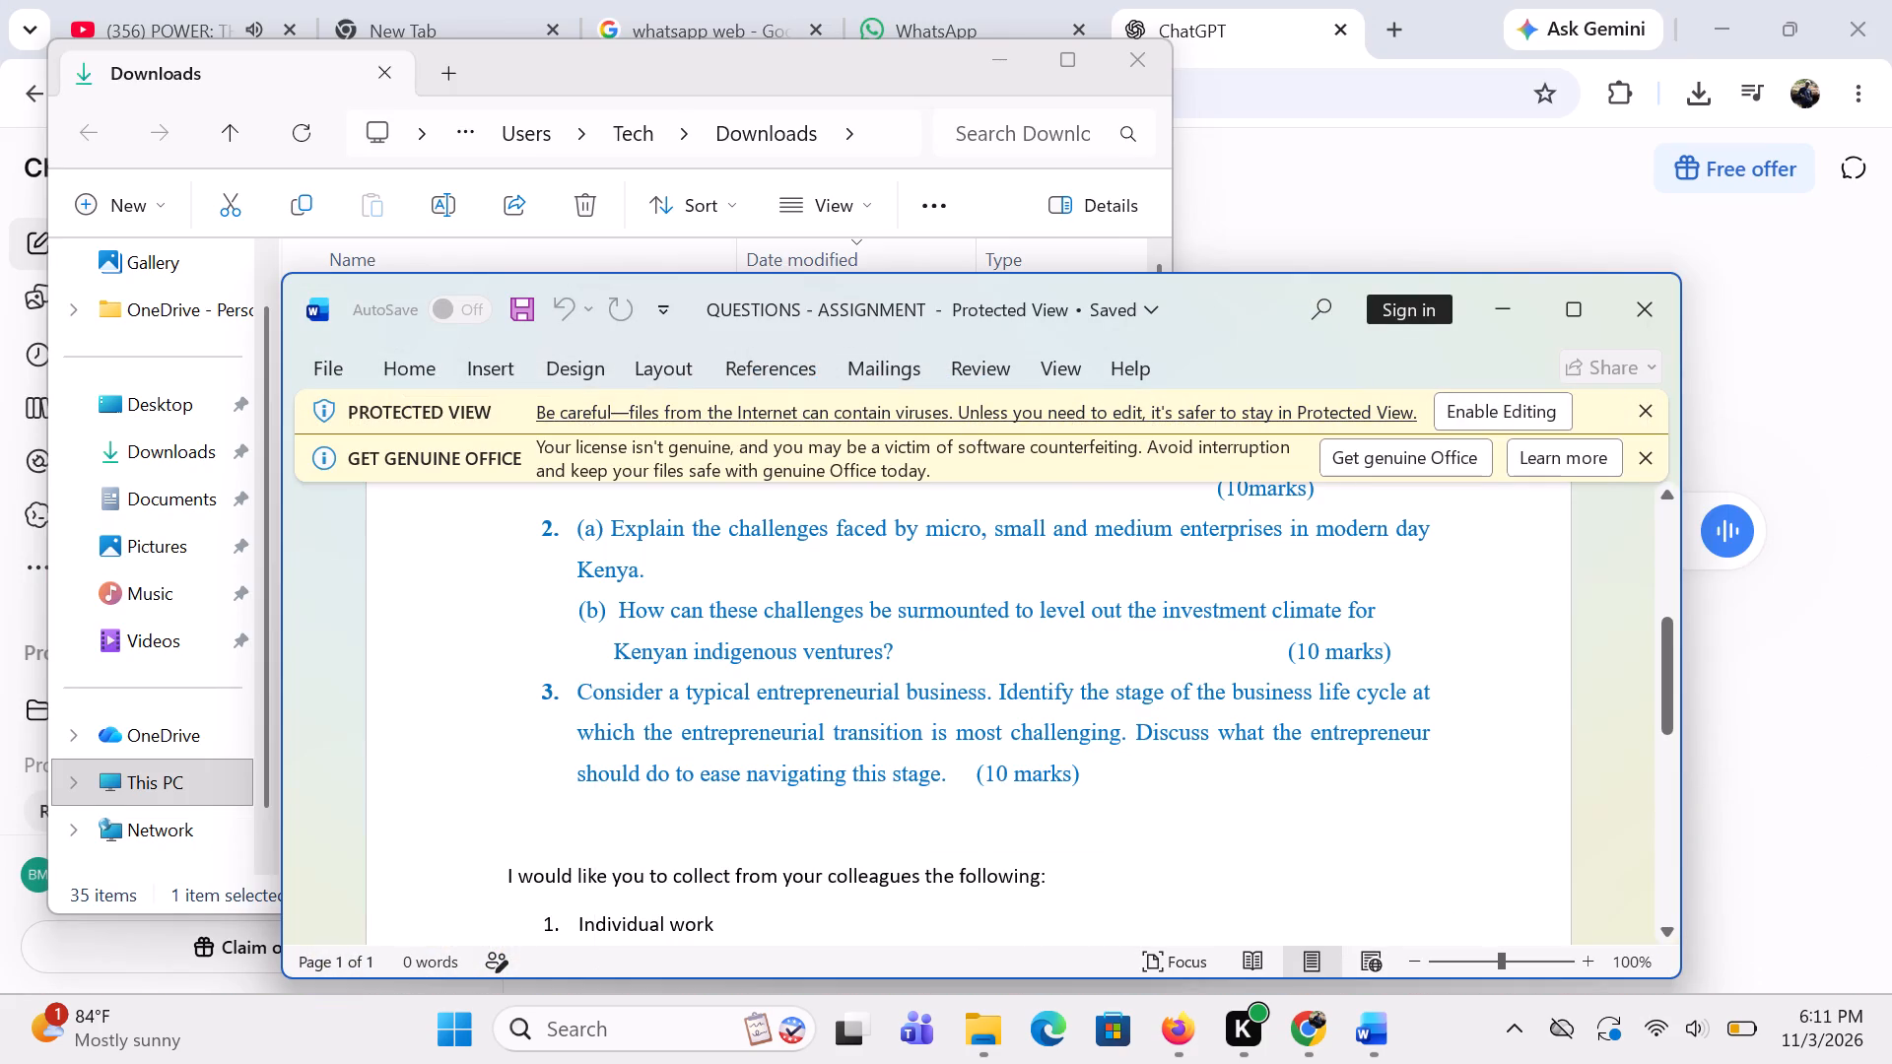
scroll(974, 682, up, 1)
scroll(974, 682, down, 2)
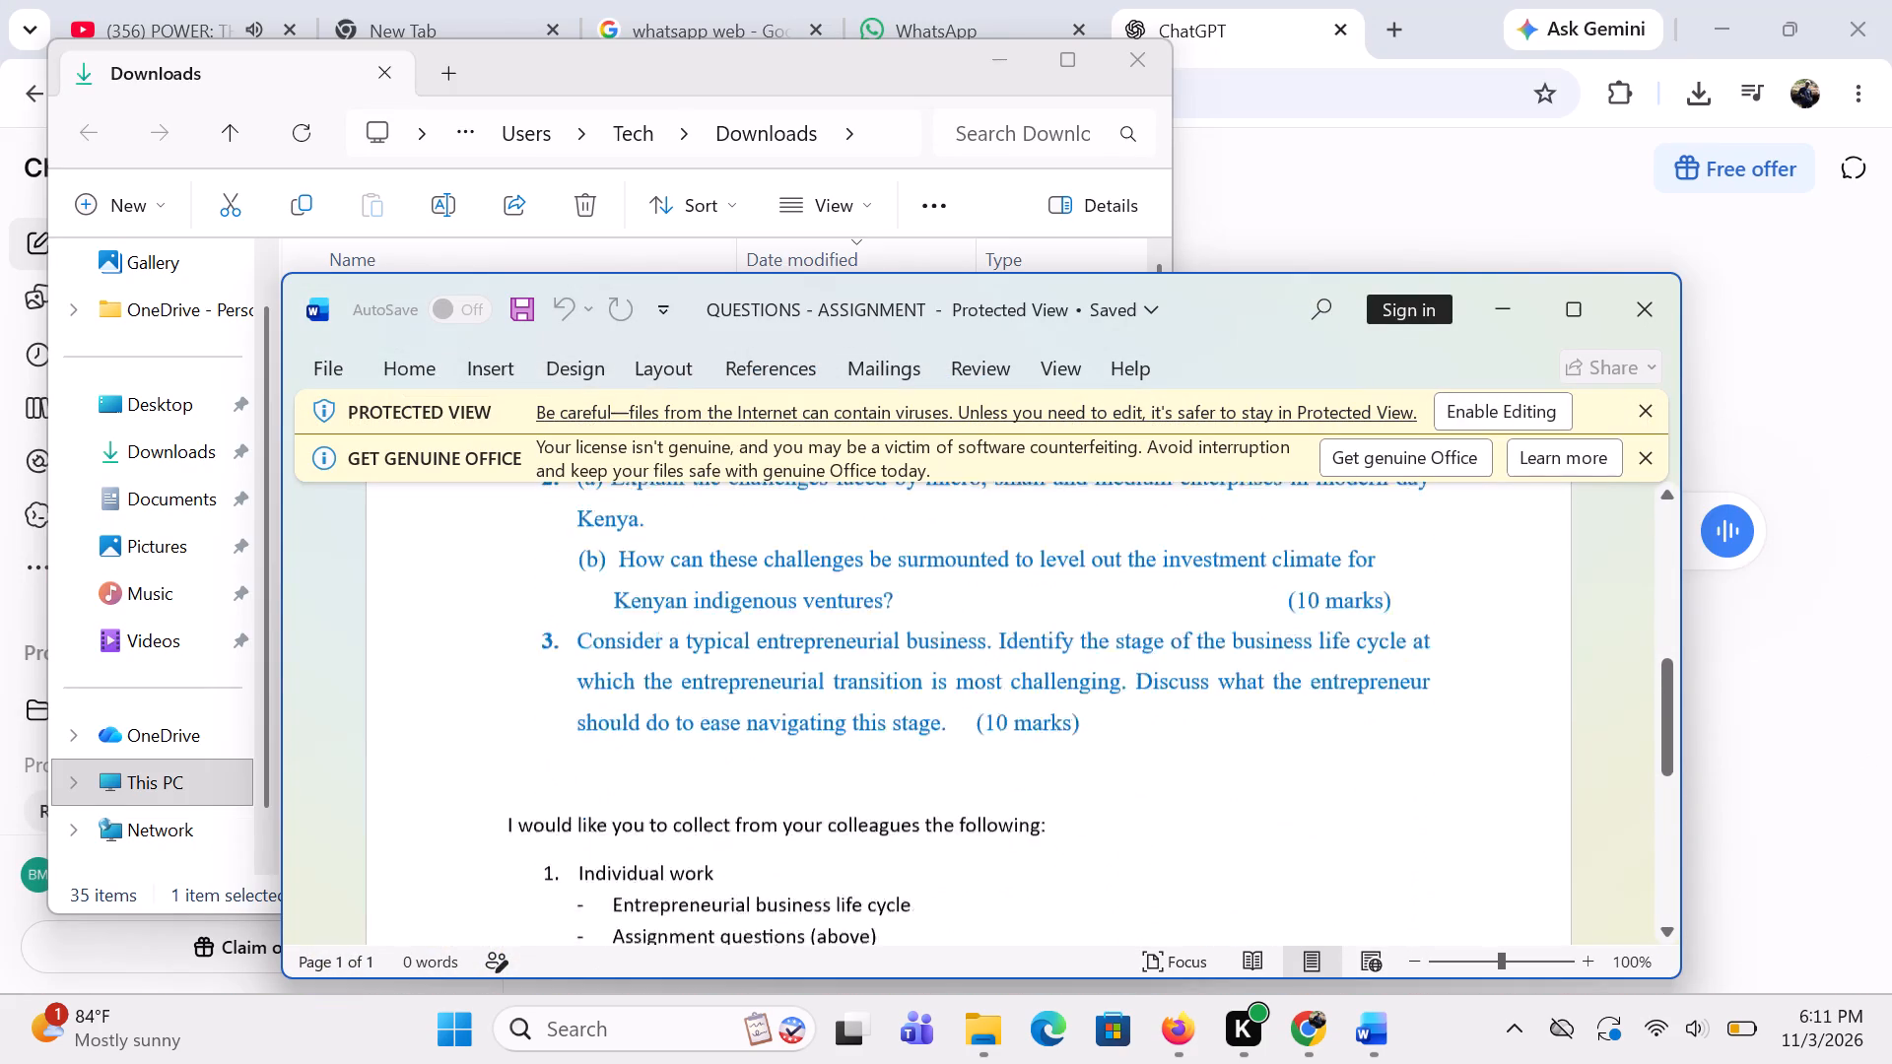
scroll(974, 682, down, 3)
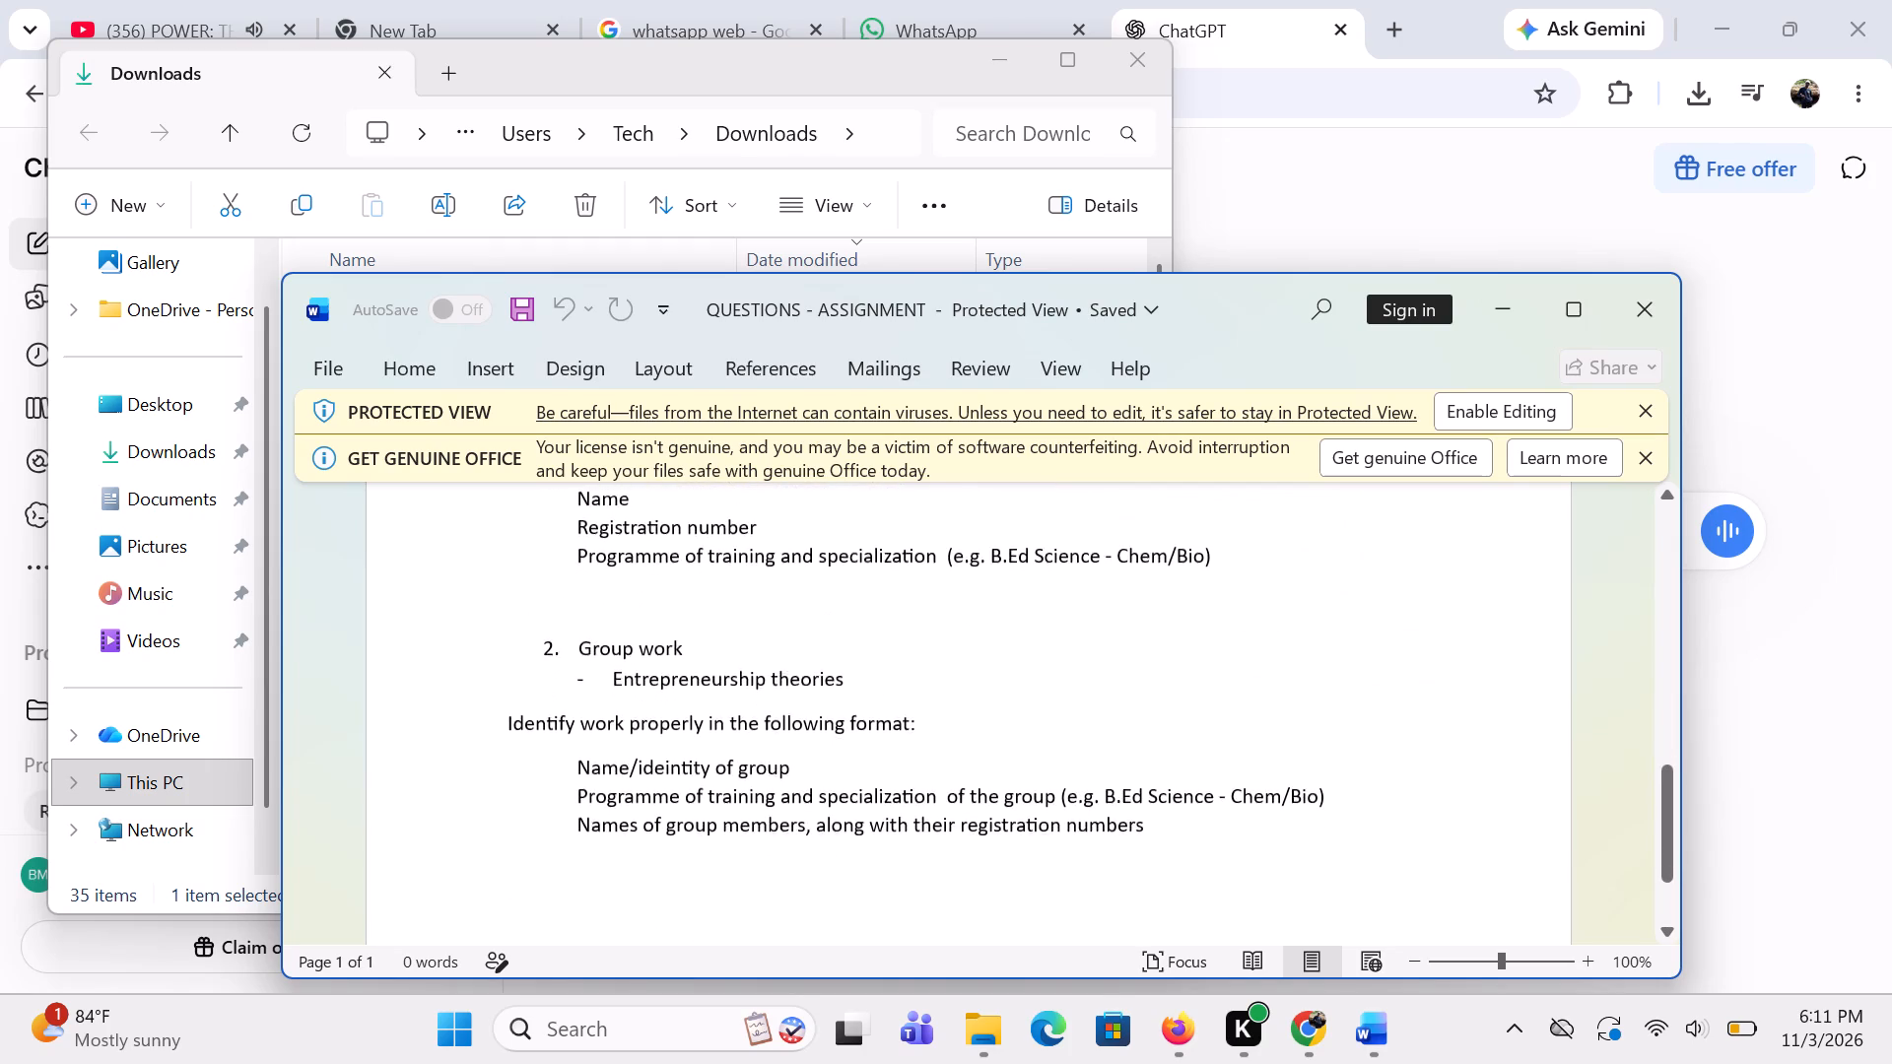
scroll(974, 682, up, 1)
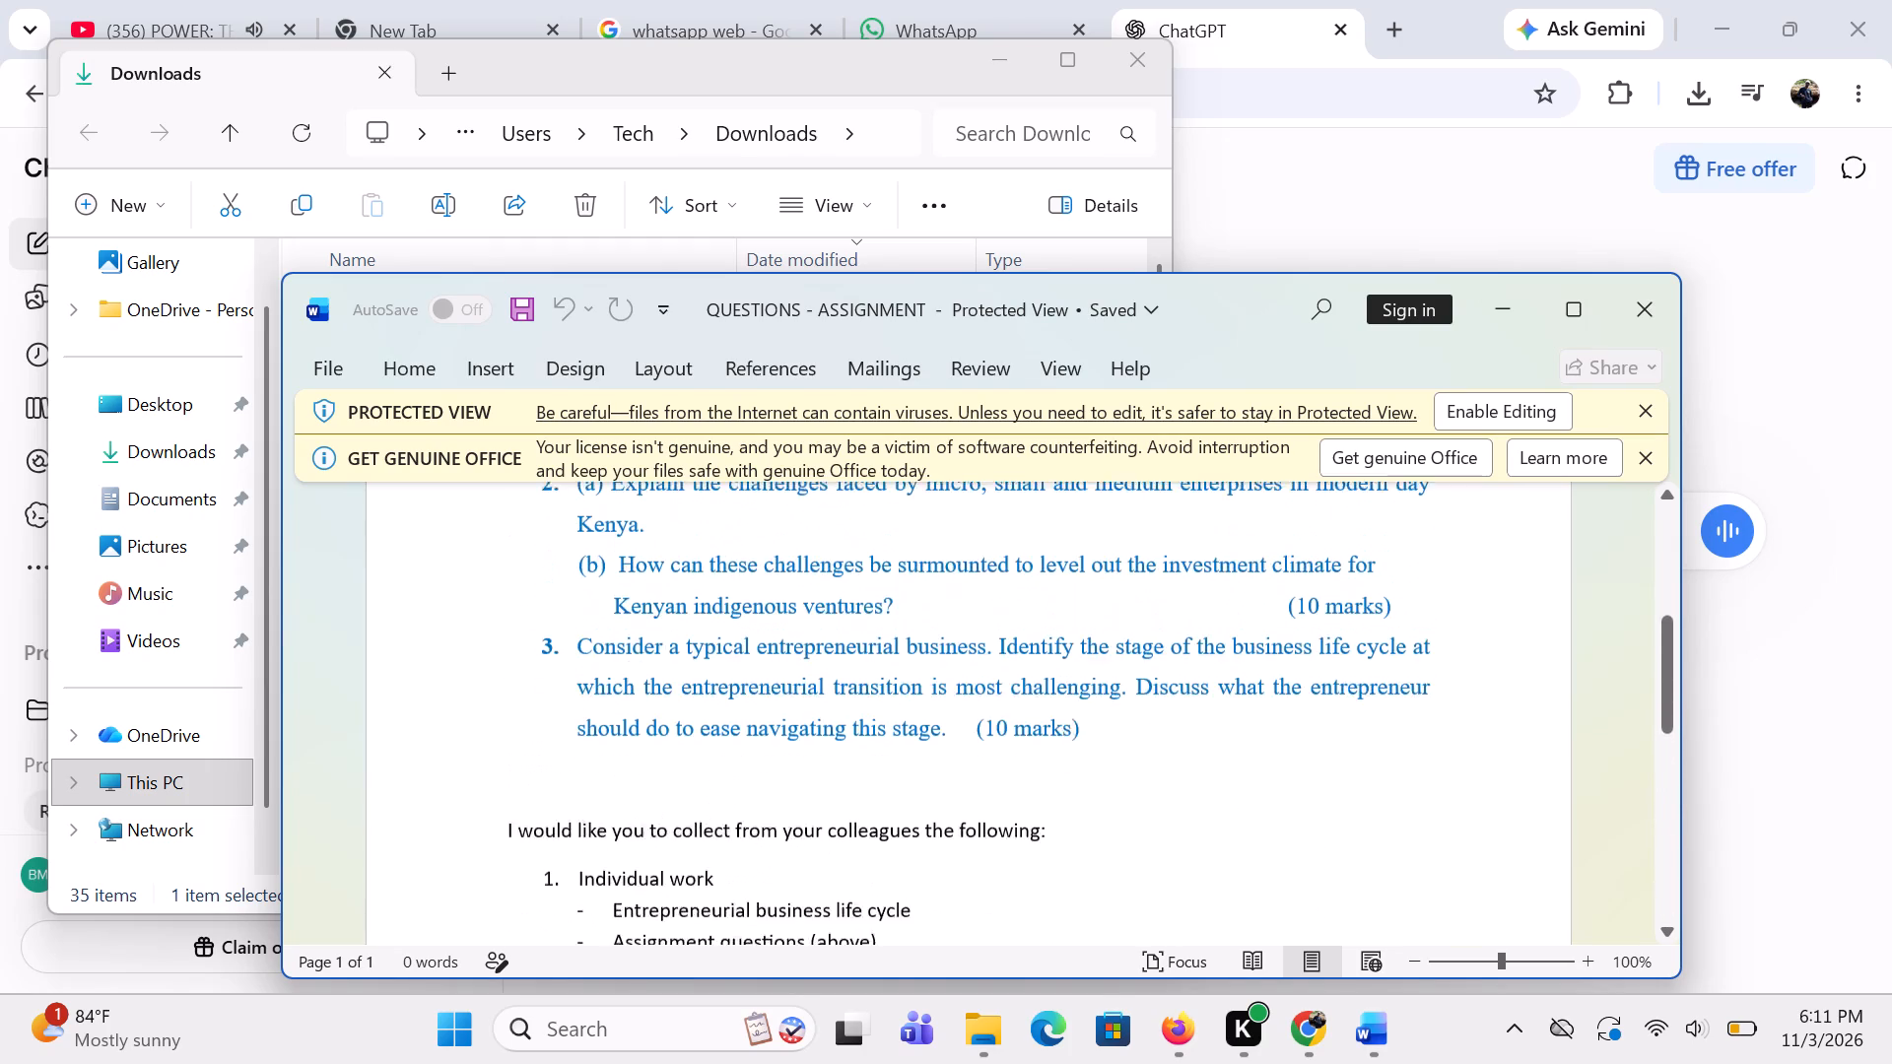
scroll(974, 682, up, 1)
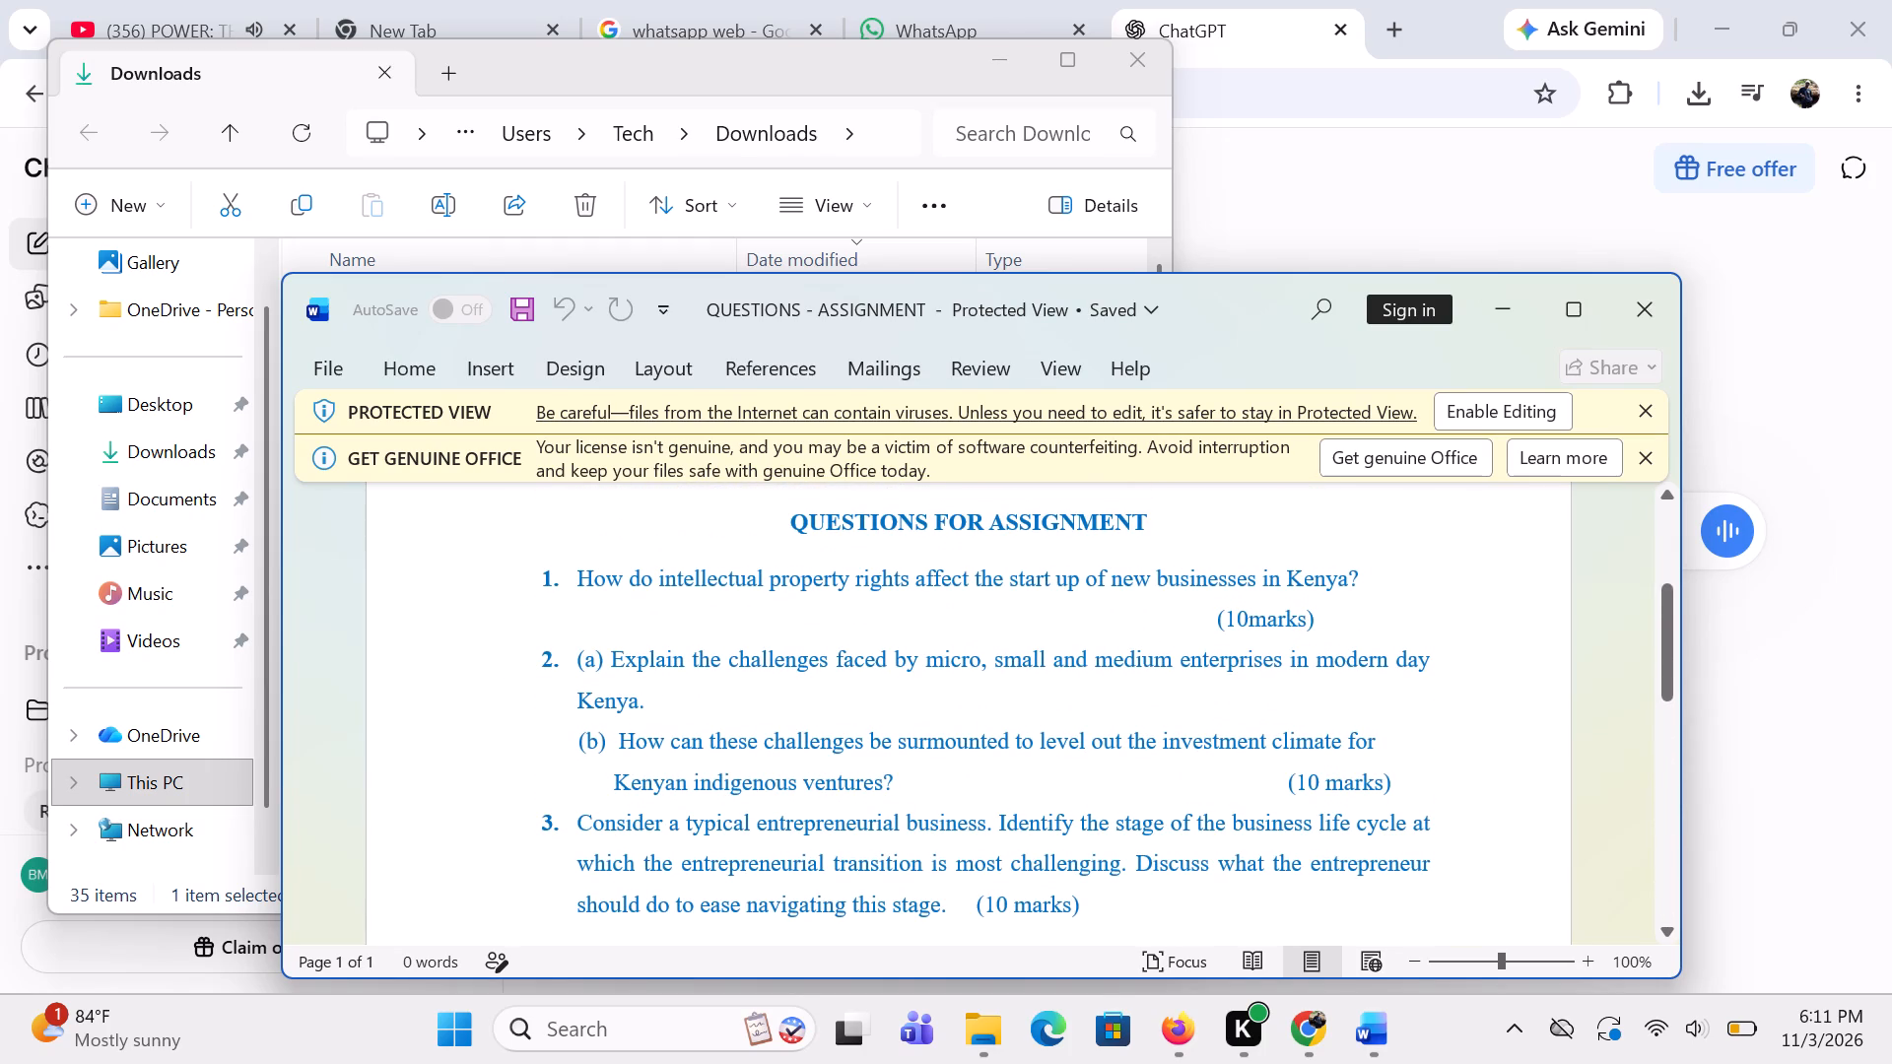
scroll(744, 718, down, 1)
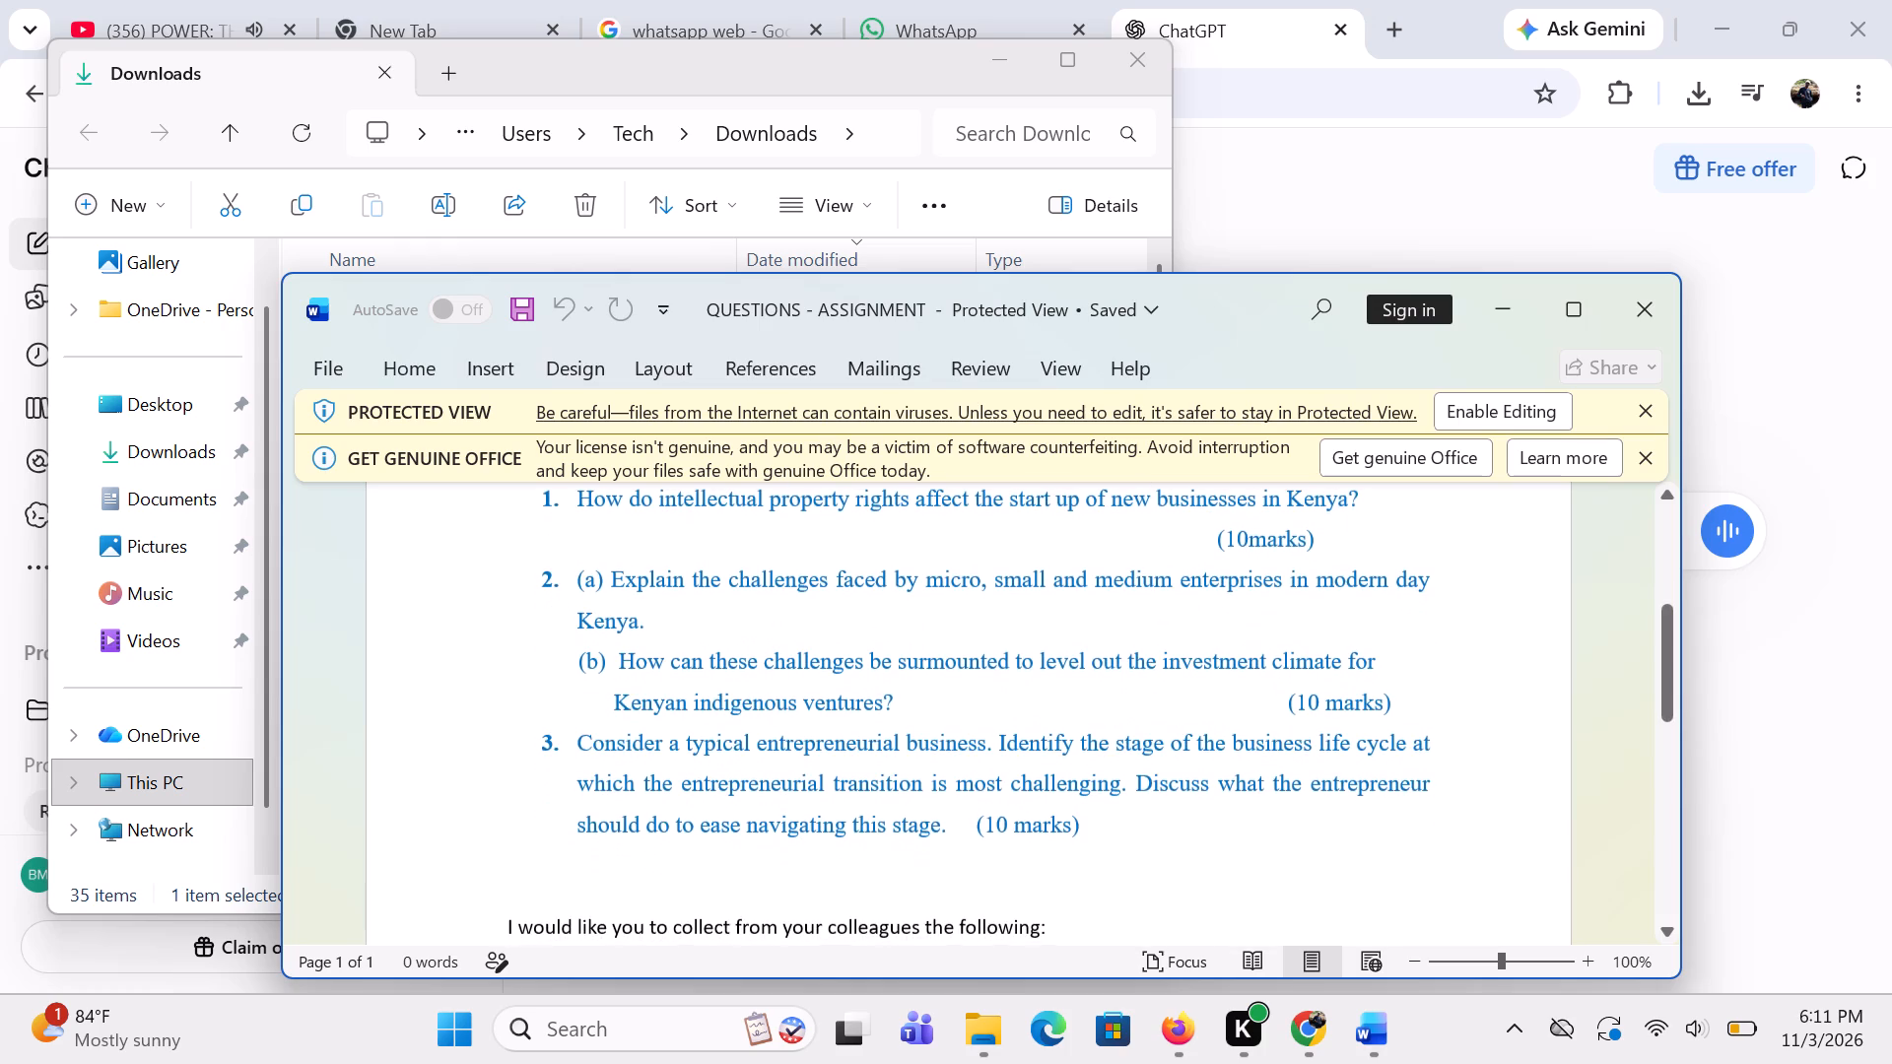
scroll(744, 718, up, 2)
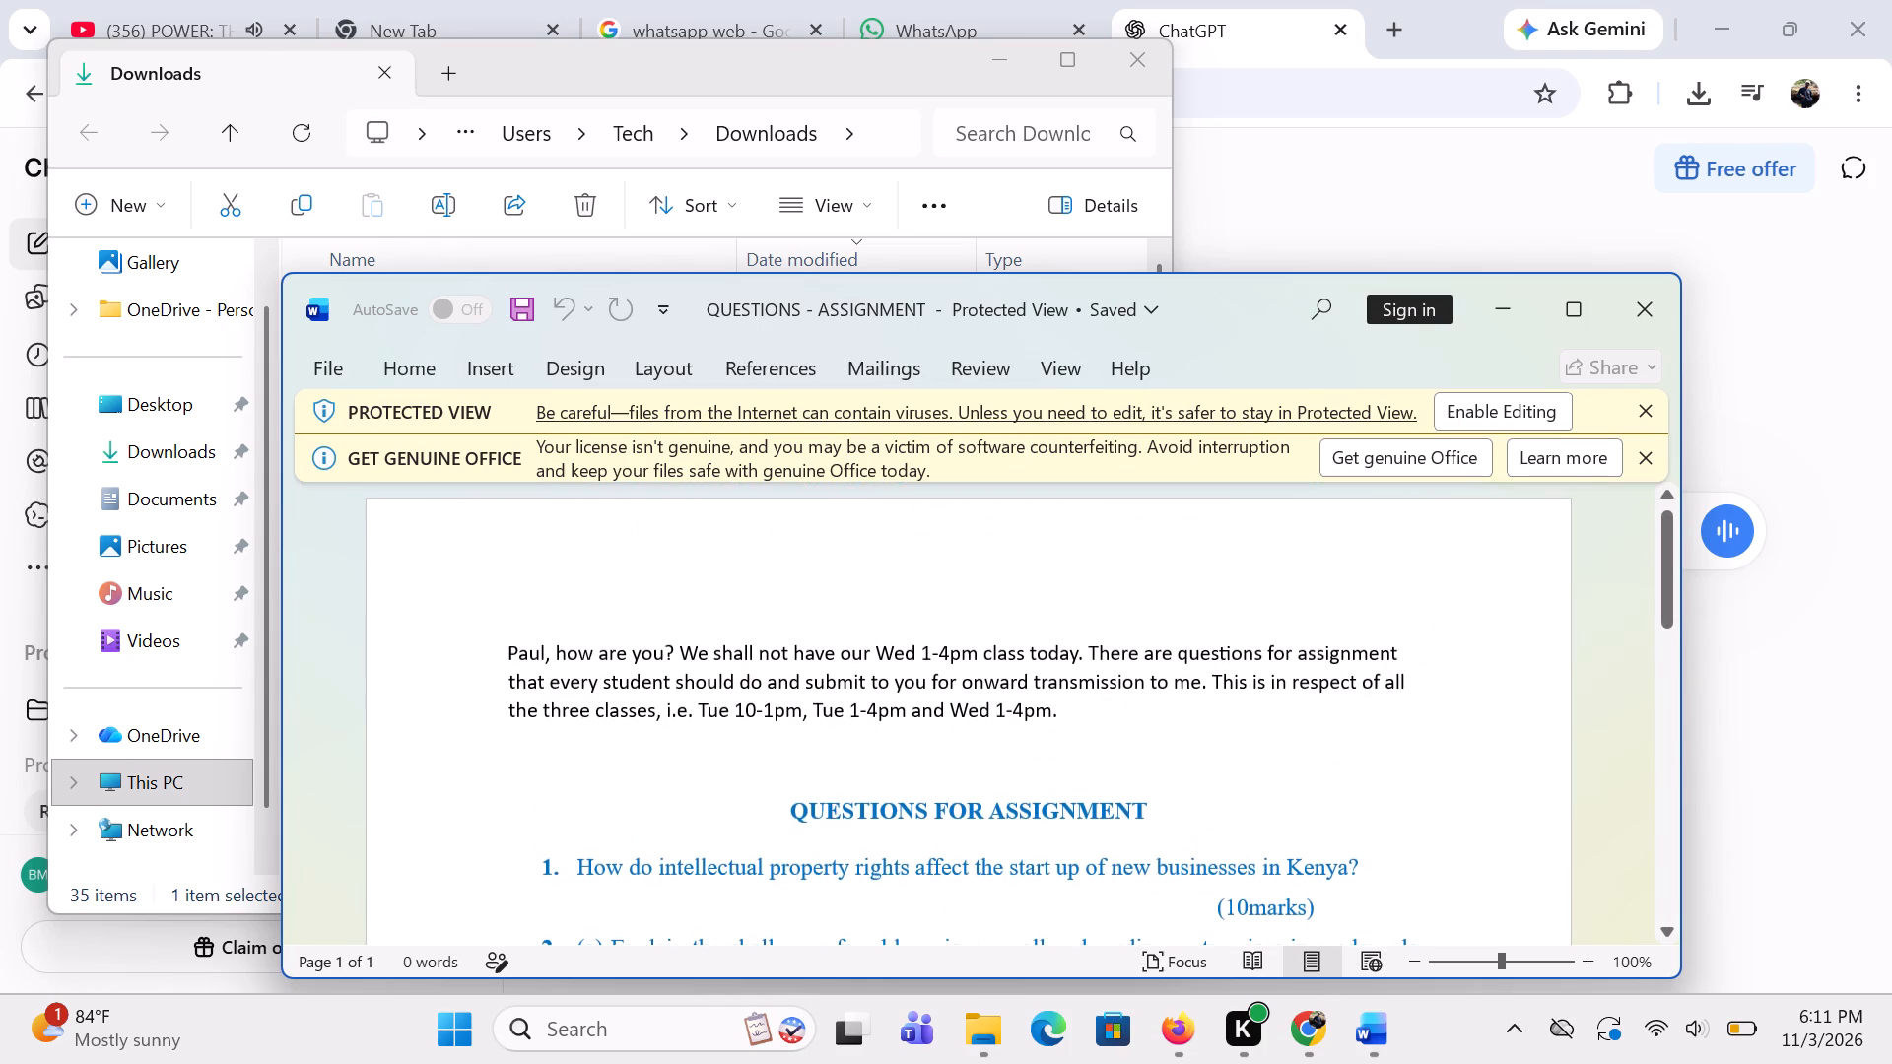
scroll(744, 718, up, 1)
Copy question 1, on how intellectual property rights affect the start up of new businesses in Kenya.
scroll(744, 718, down, 1)
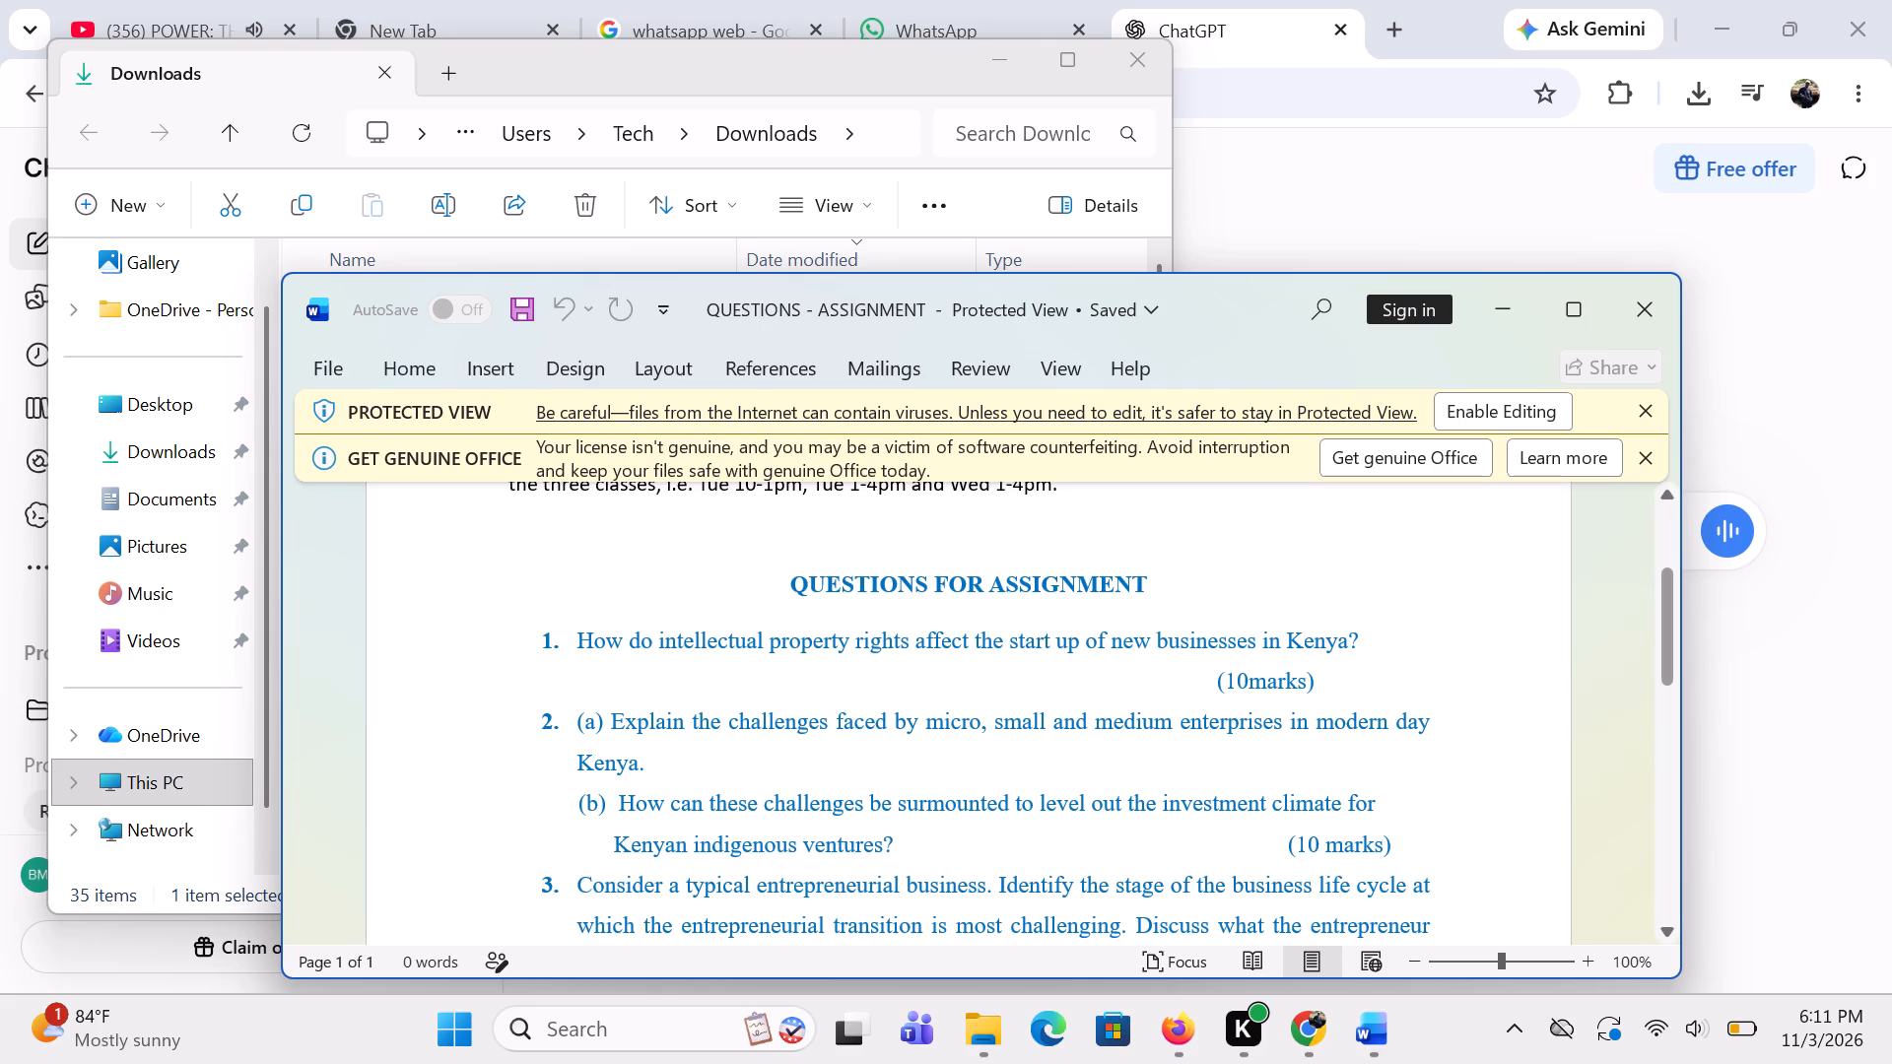
drag(575, 640, 1097, 646)
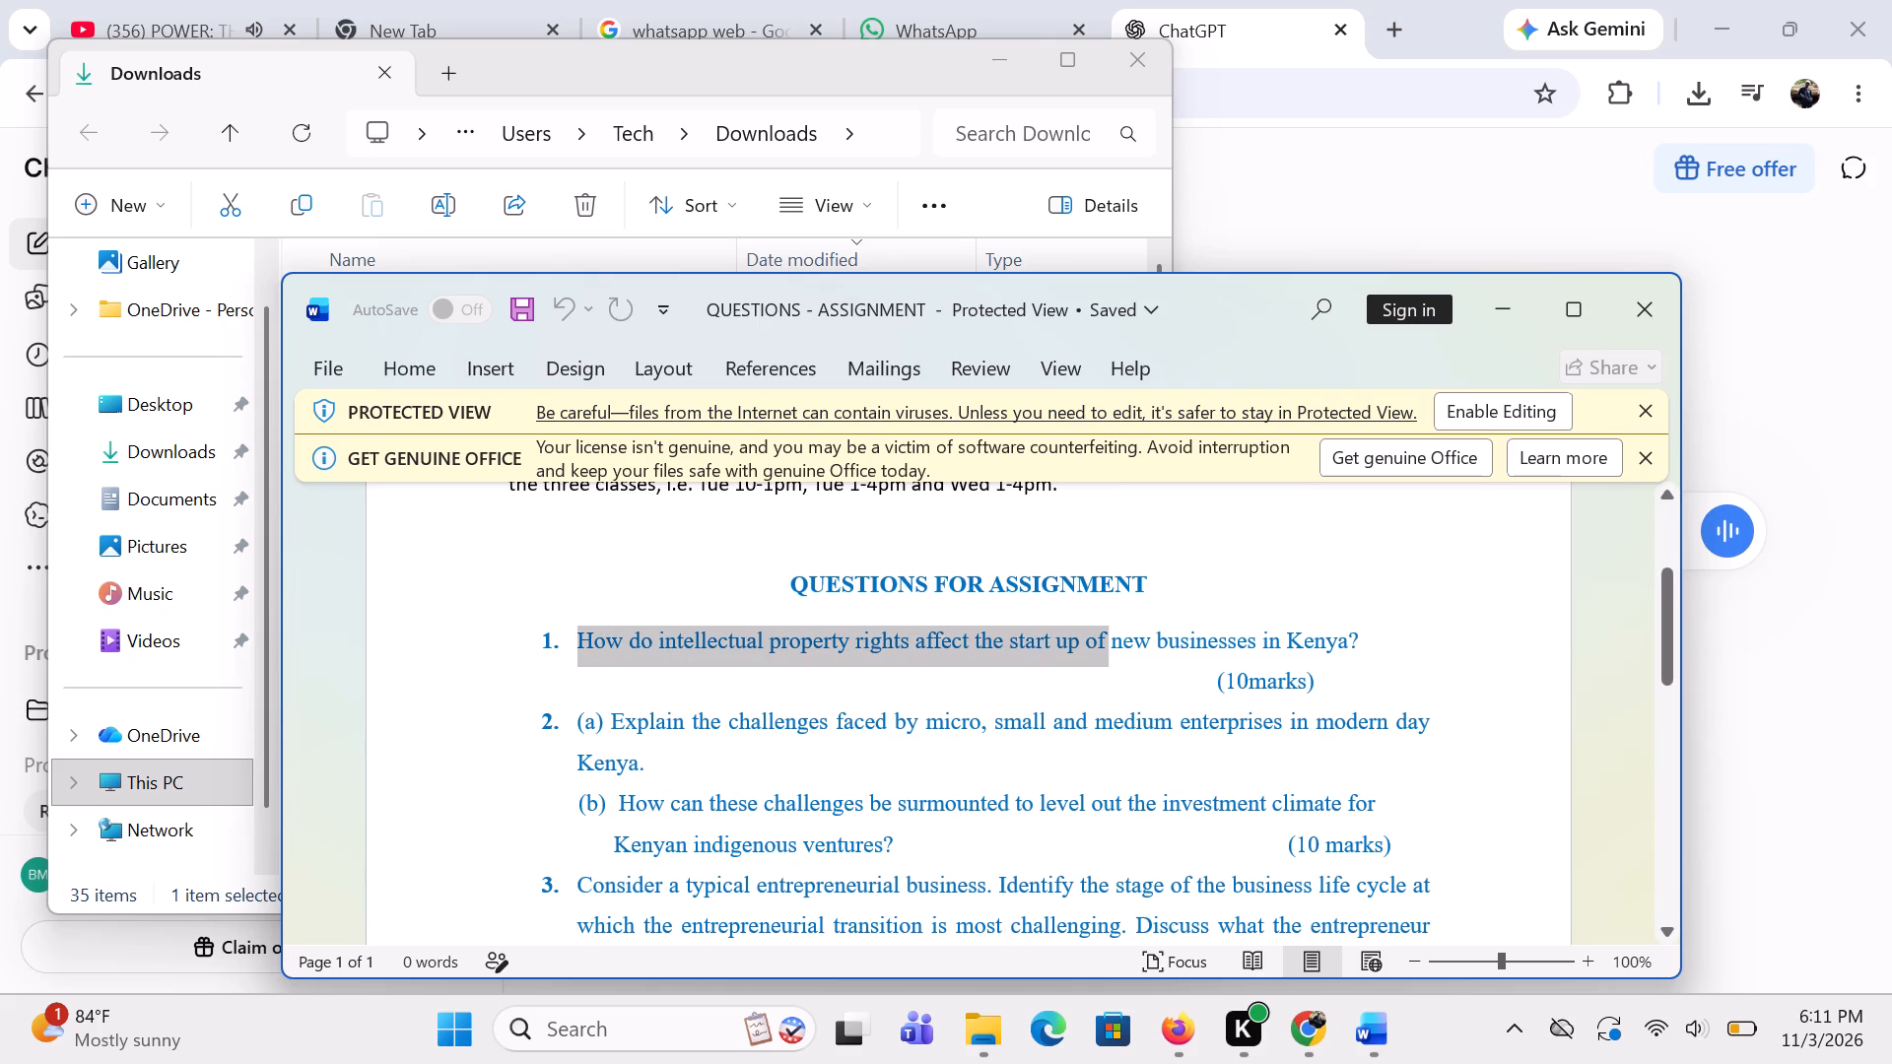
drag(1097, 646, 1370, 652)
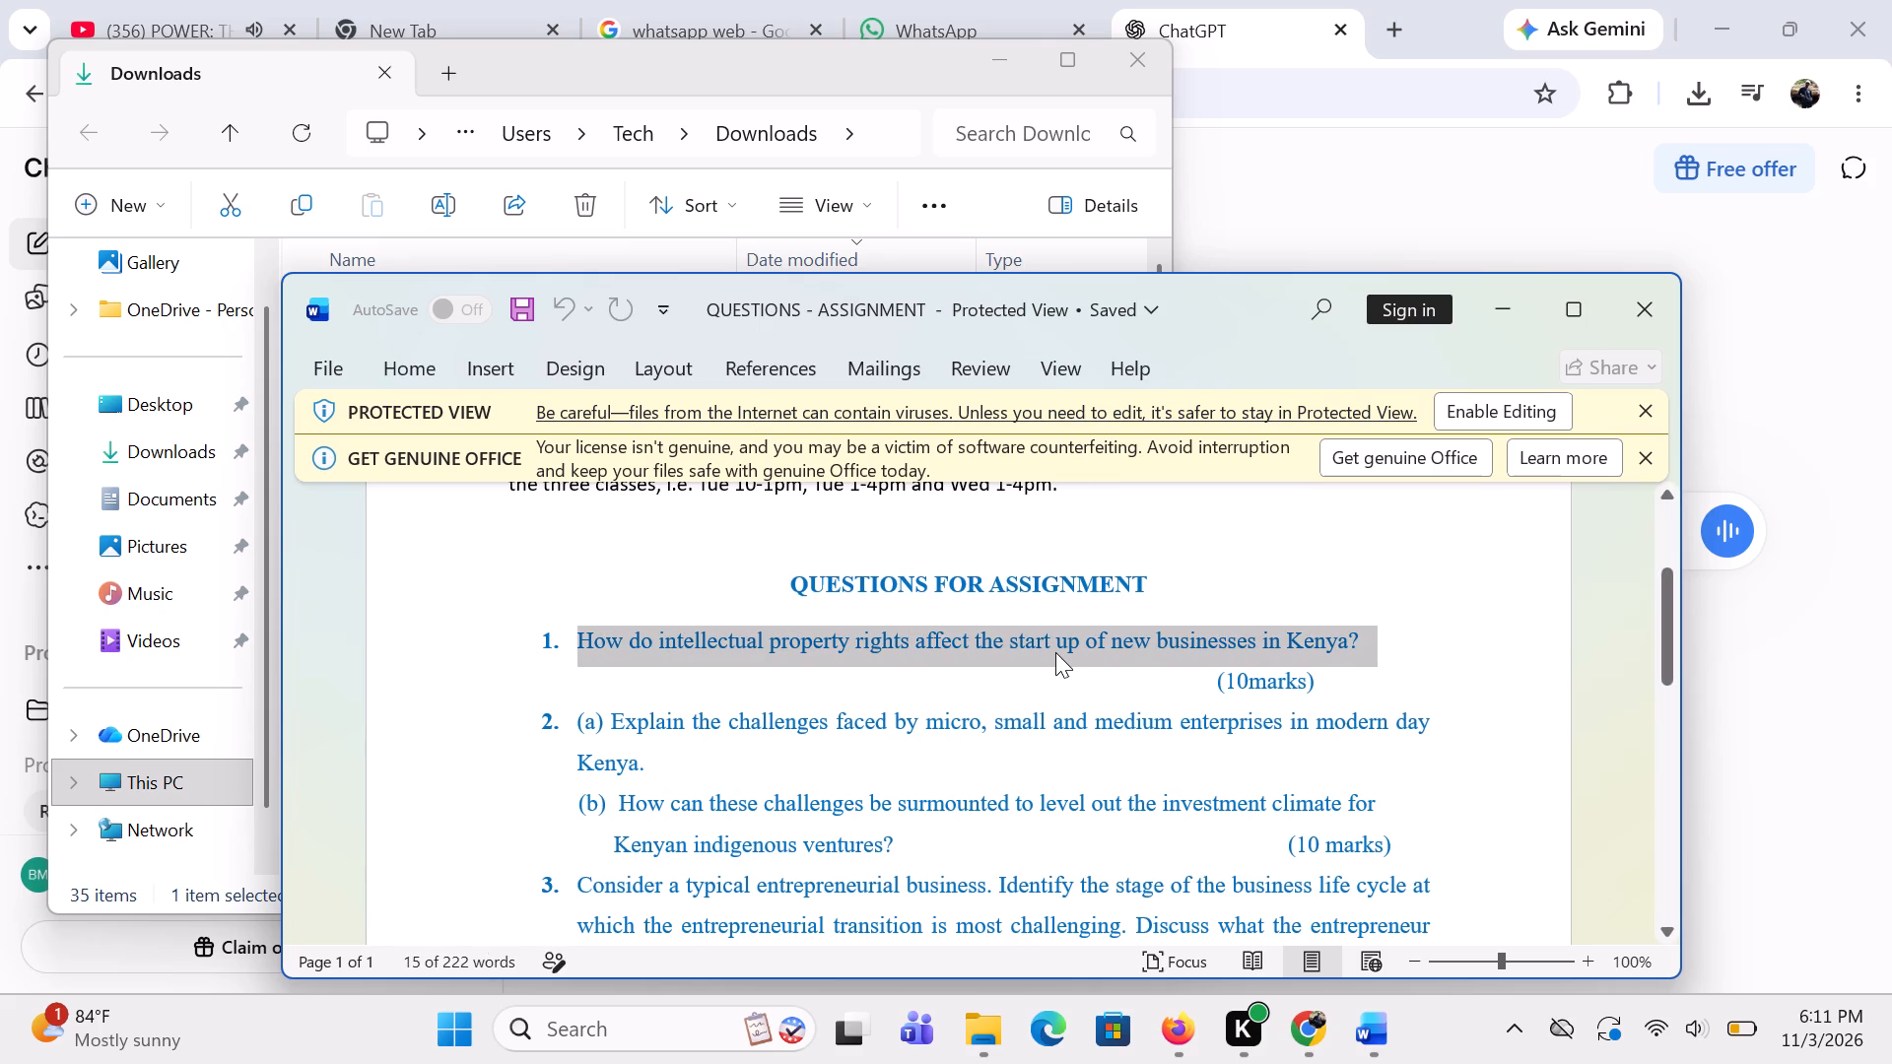
key(ctrl+c)
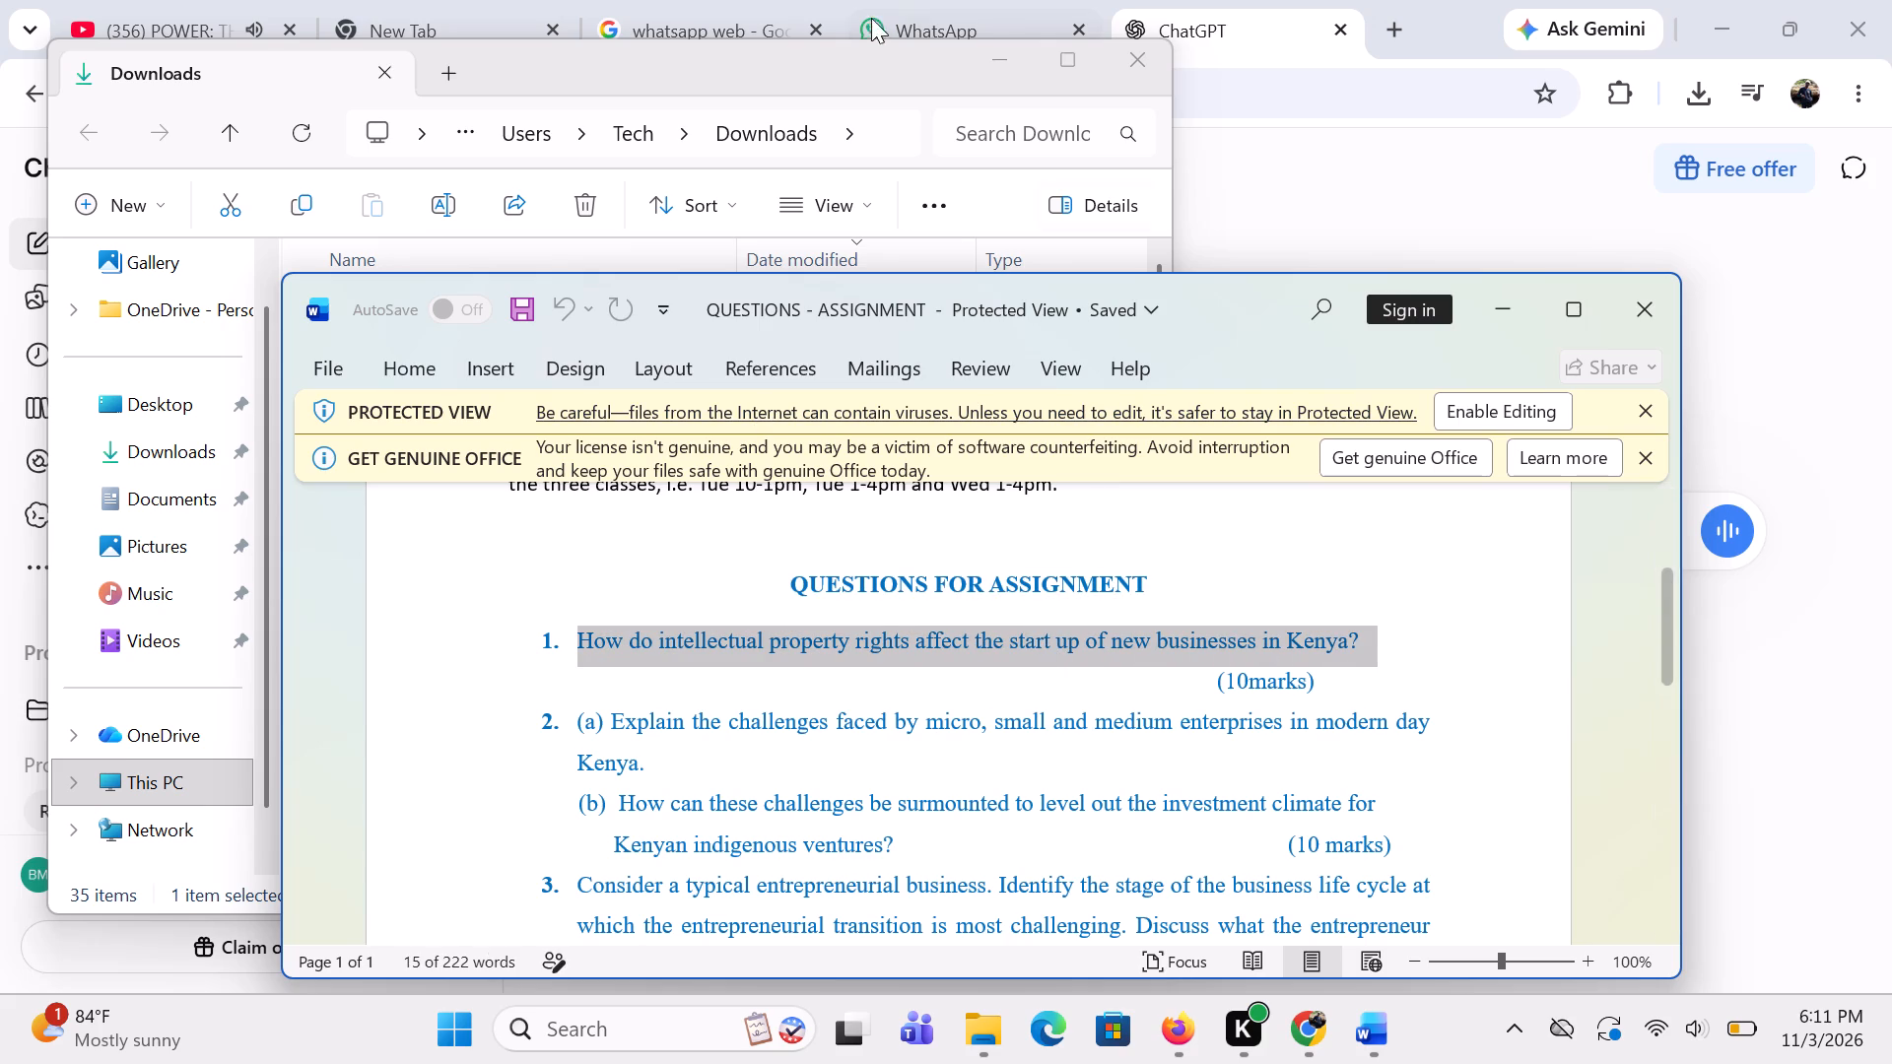
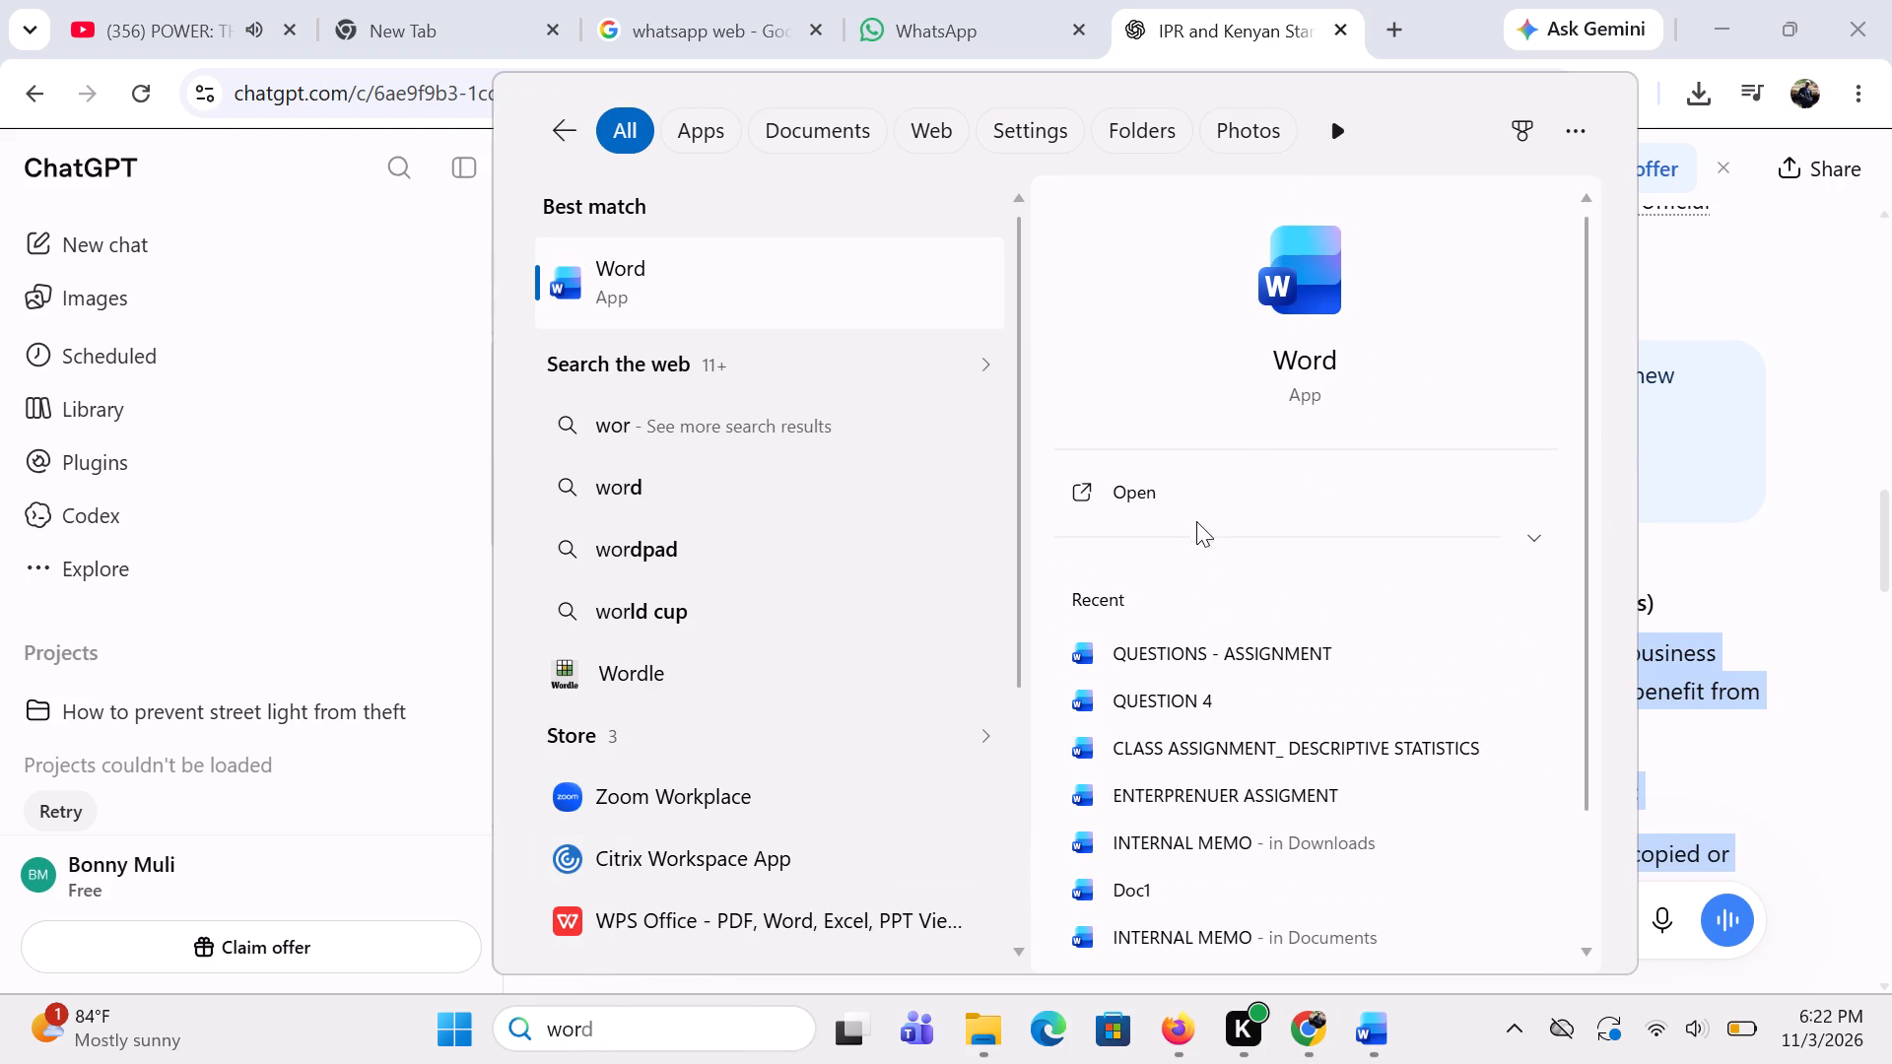
double_click(1145, 508)
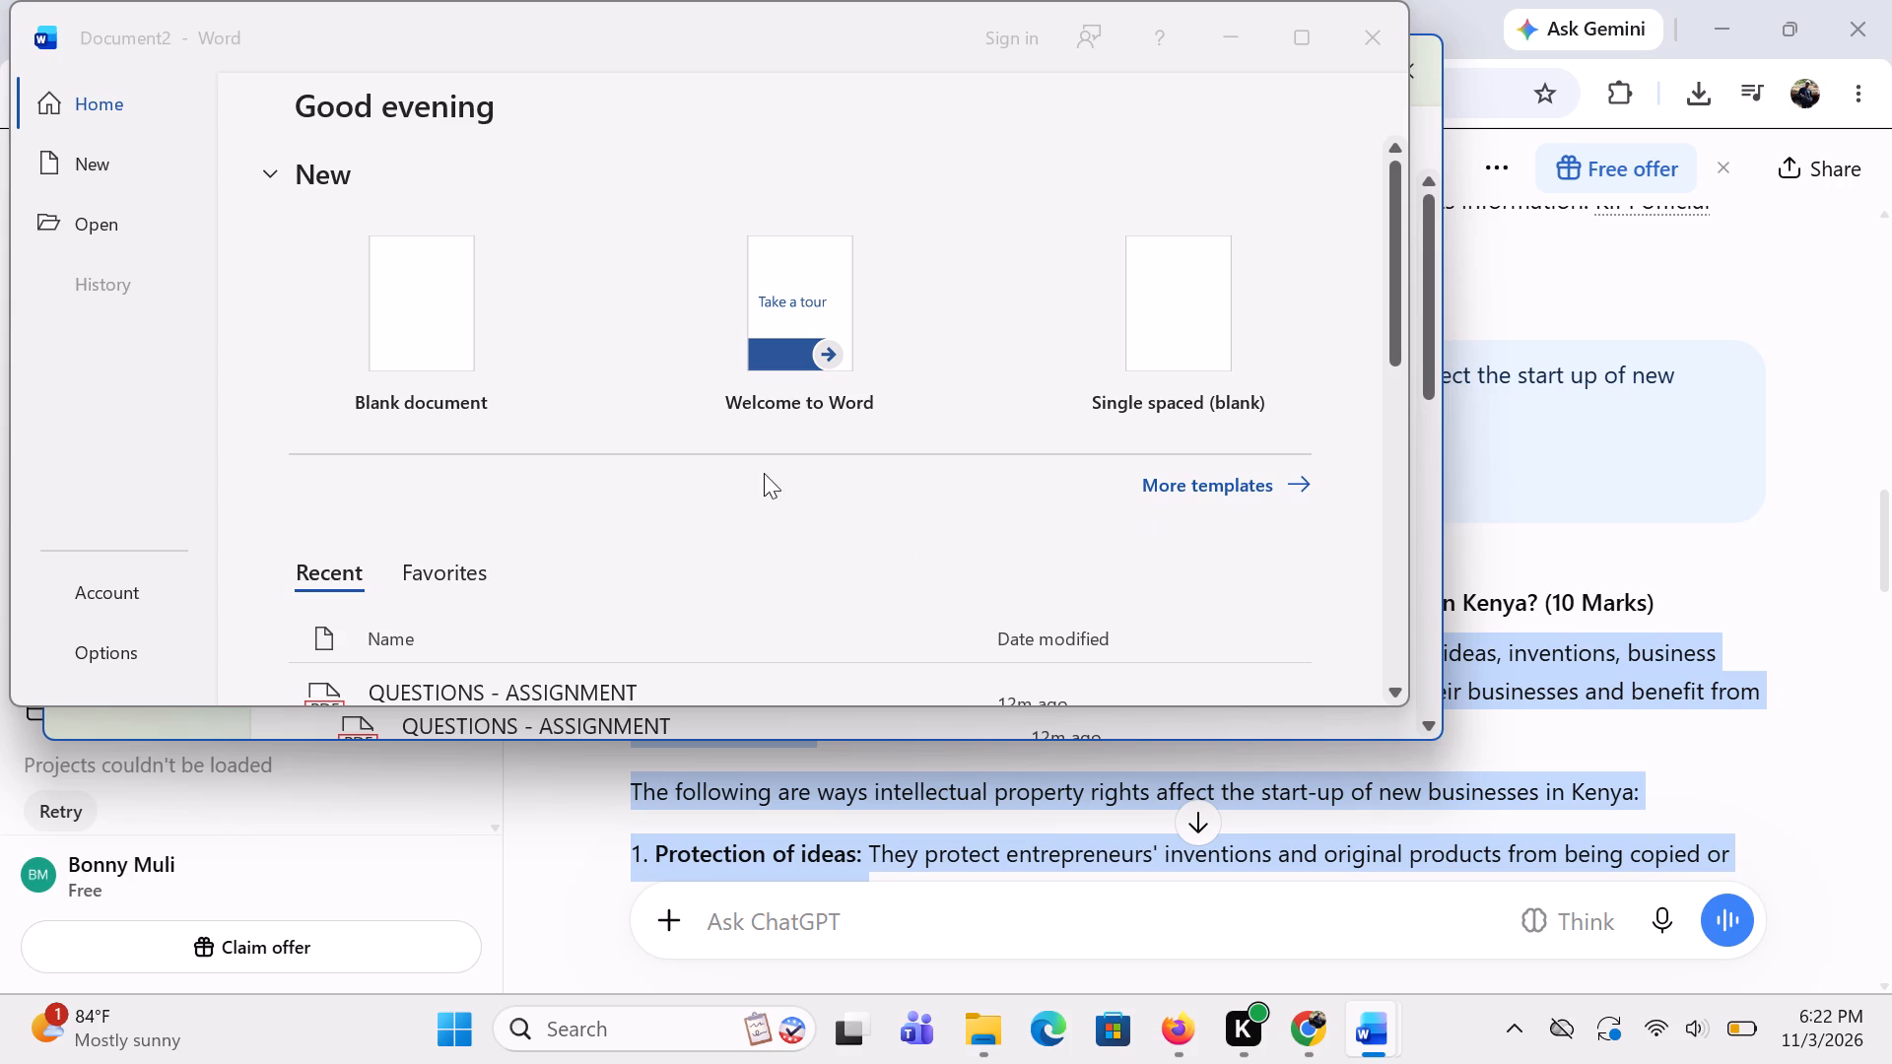
double_click(383, 306)
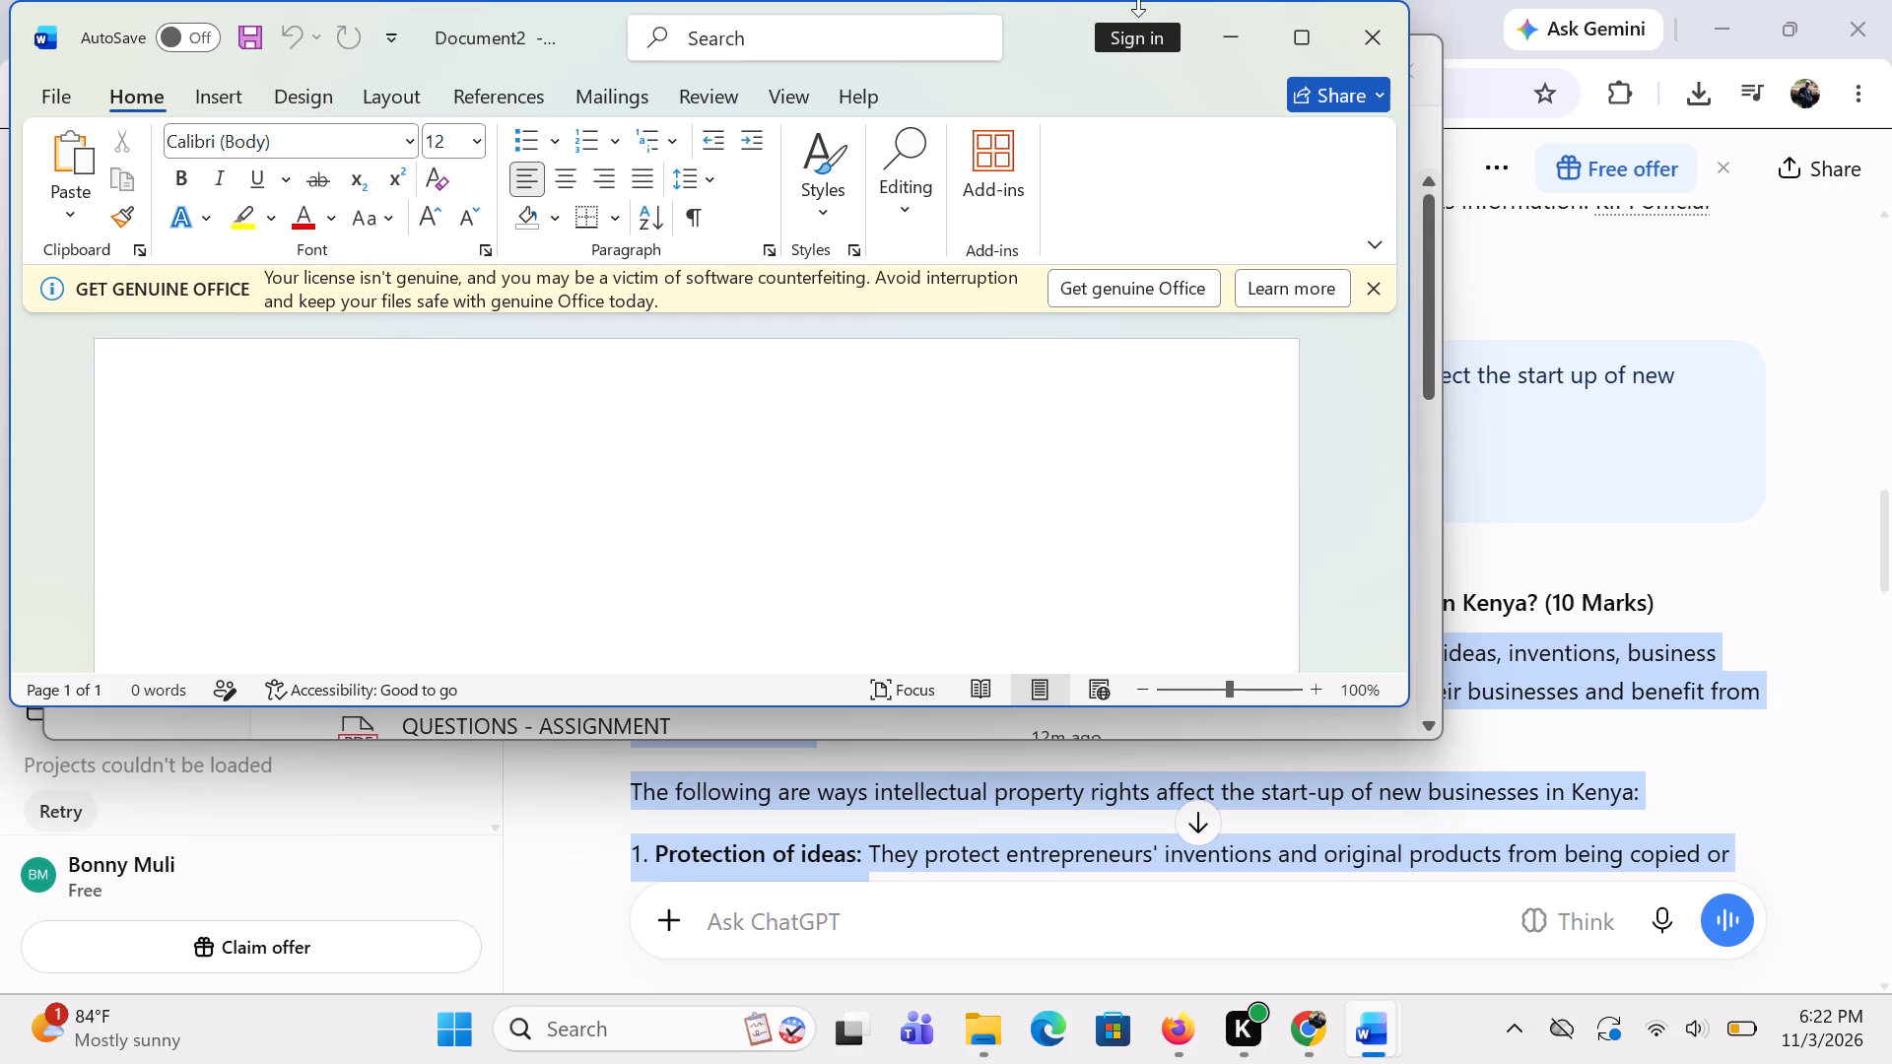
click(1297, 33)
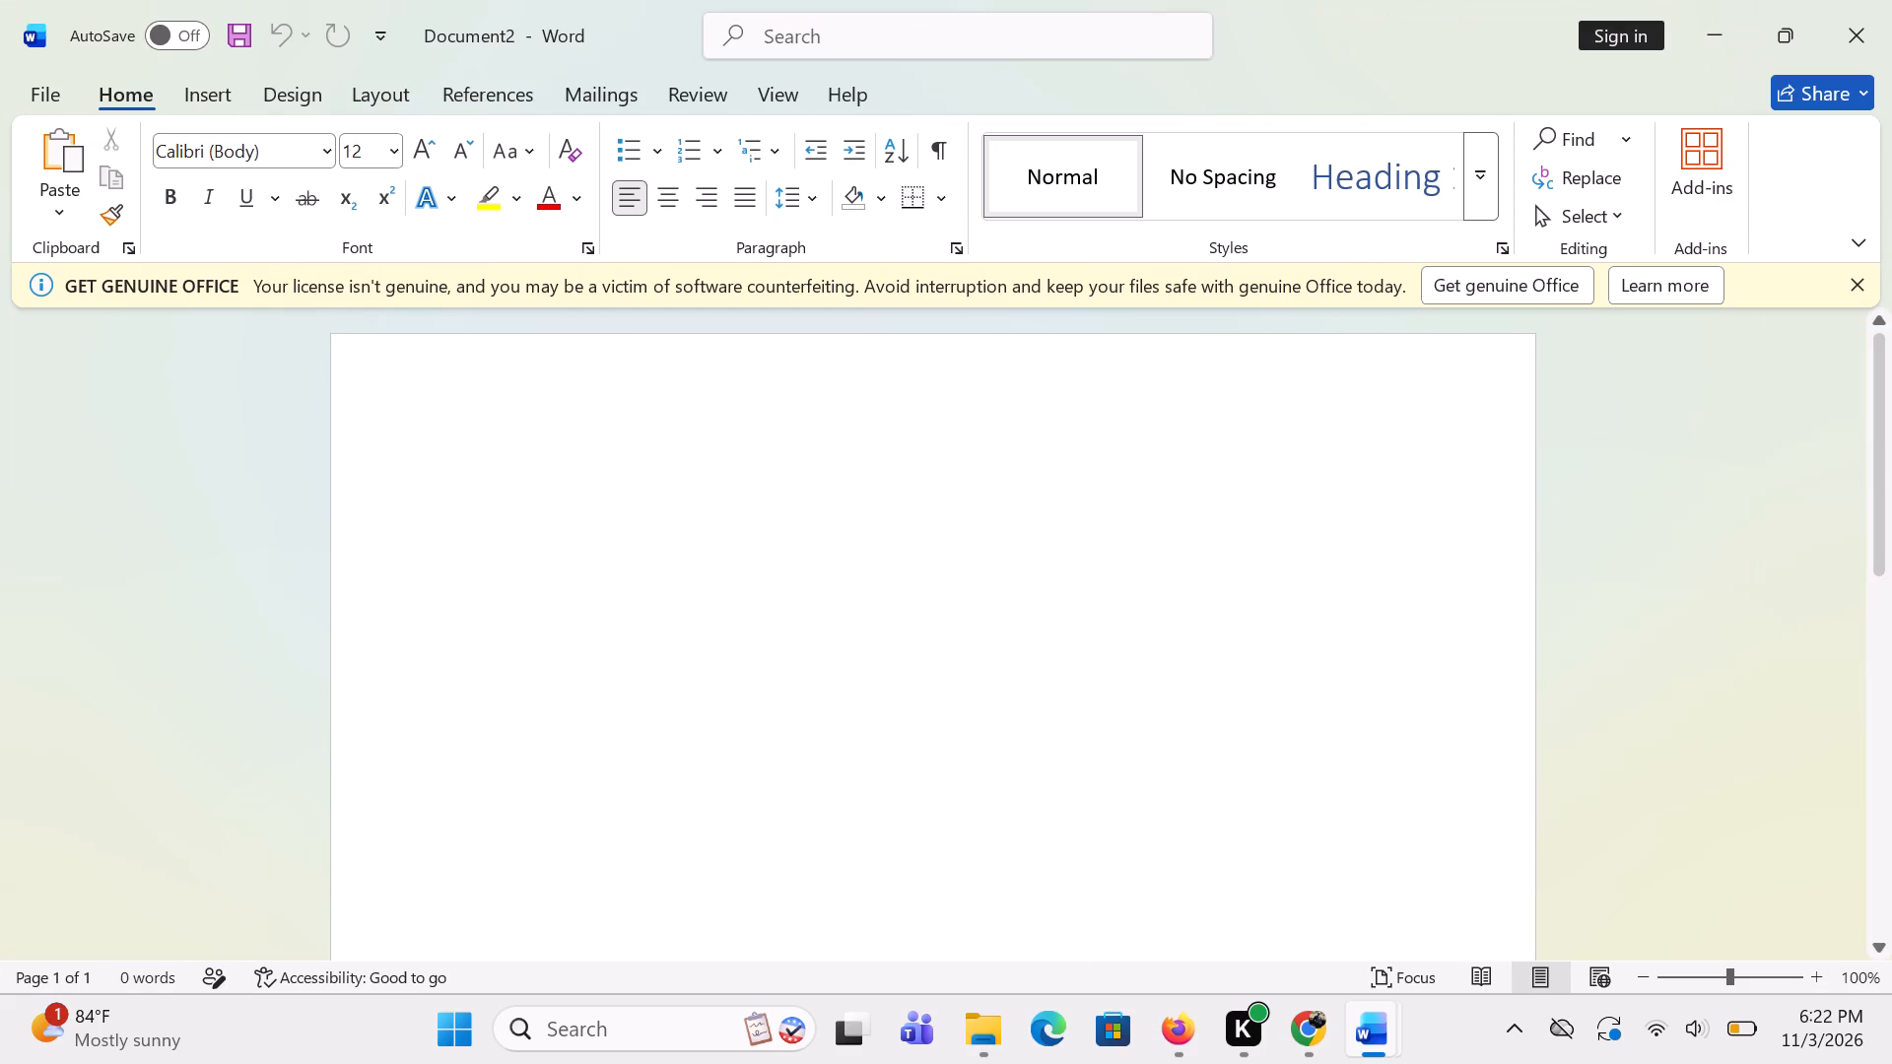
Switch to Chrome, check the YouTube video and go back to the ChatGPT conversation.
click(1317, 1034)
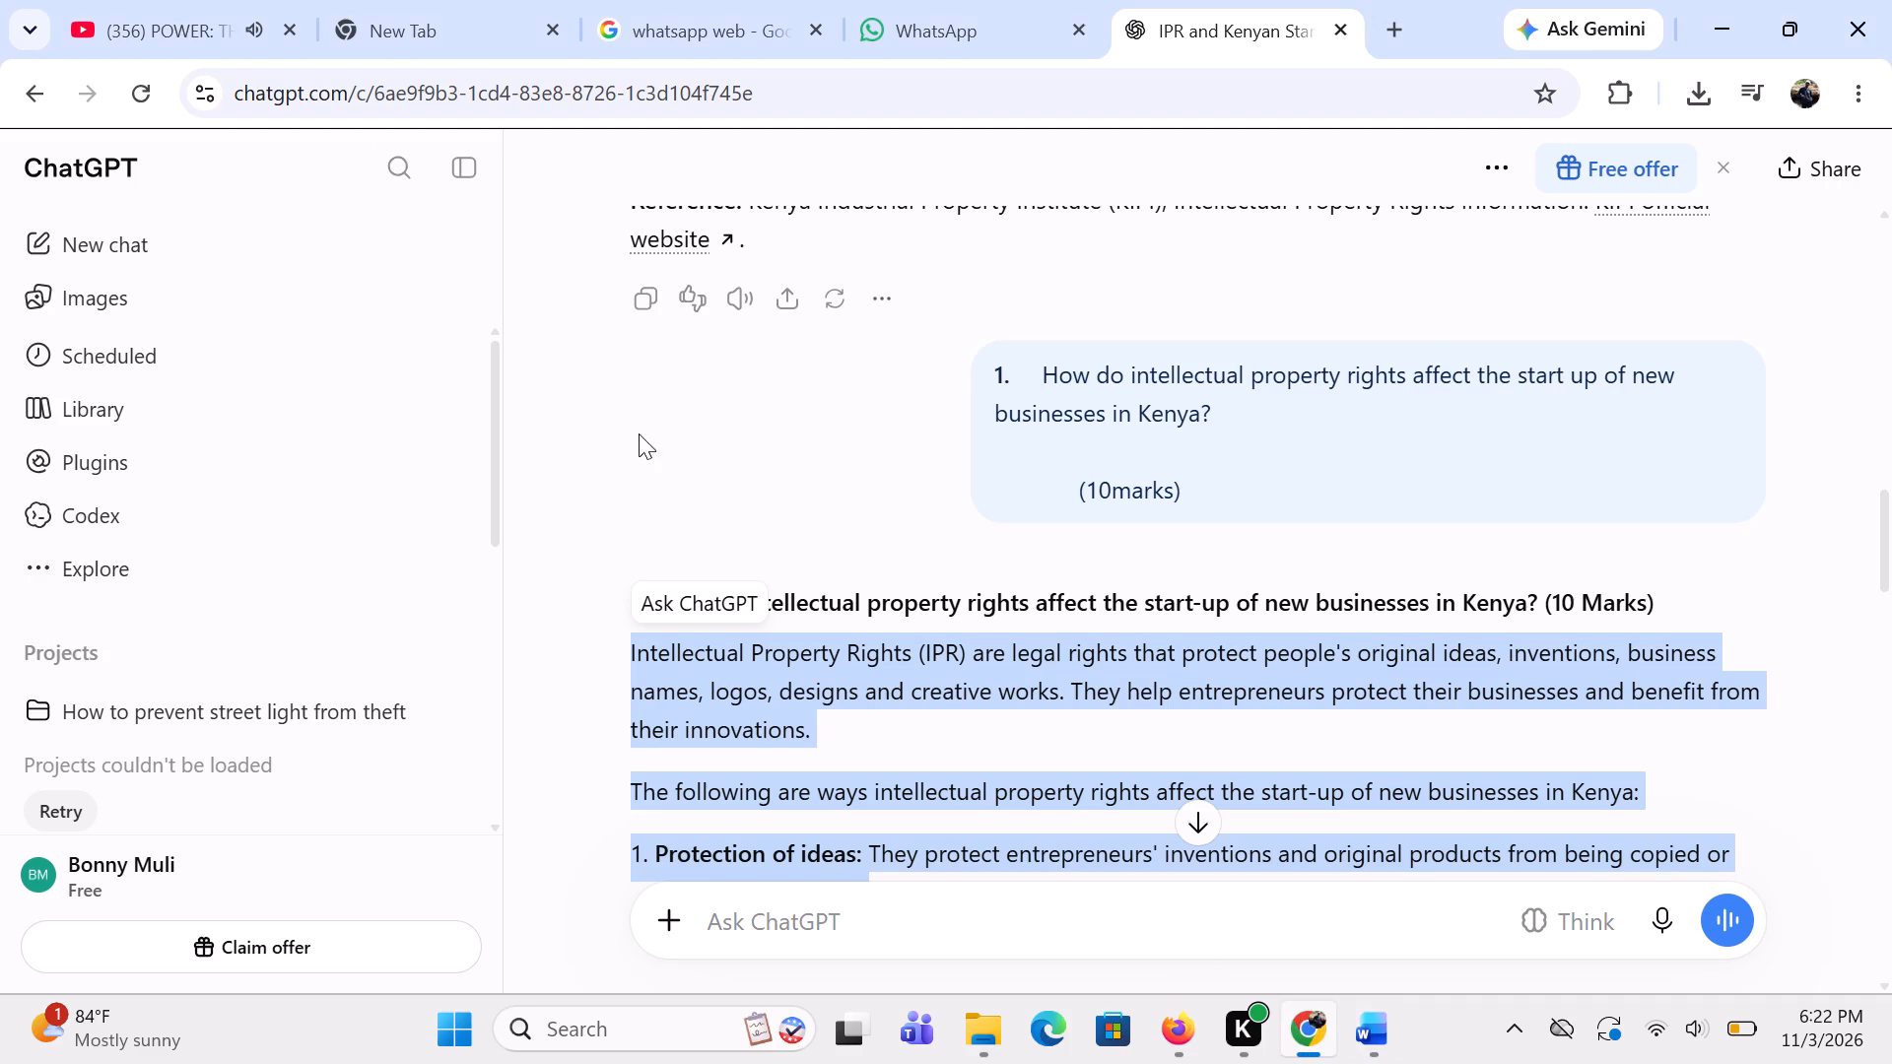
click(223, 19)
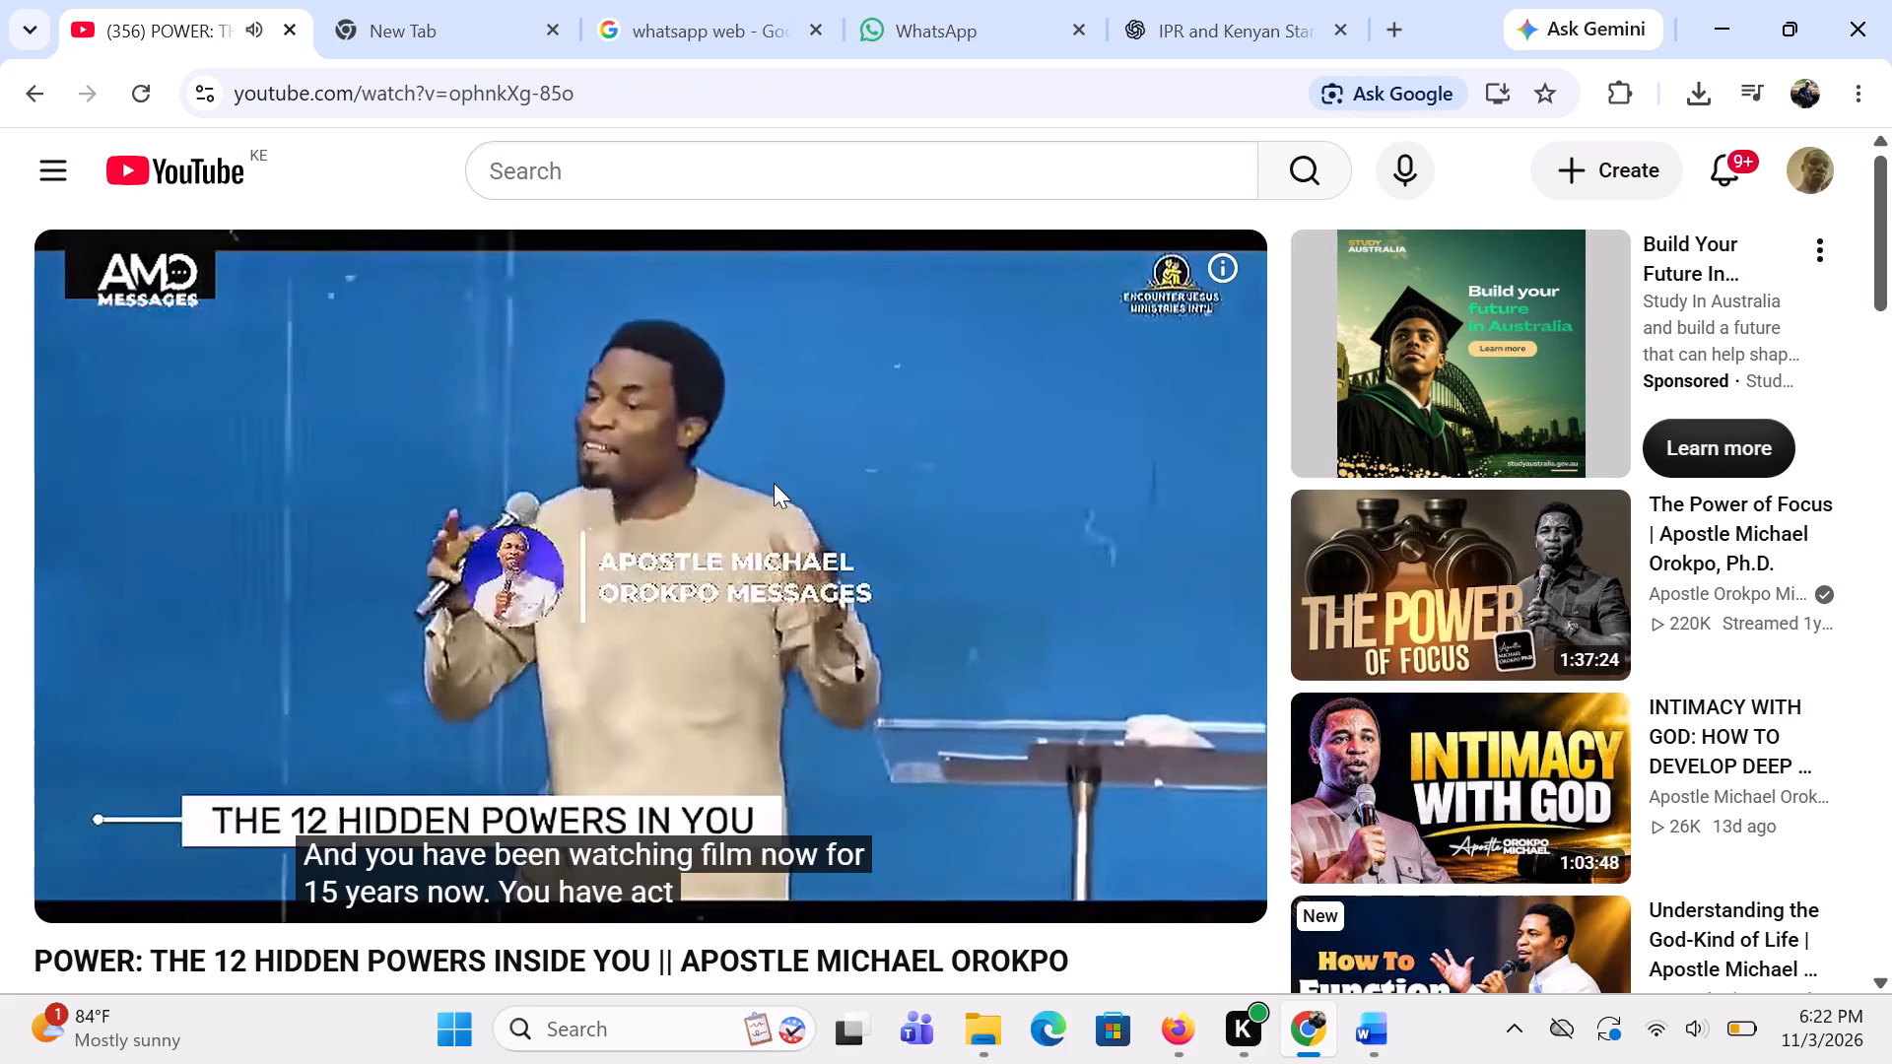
click(774, 483)
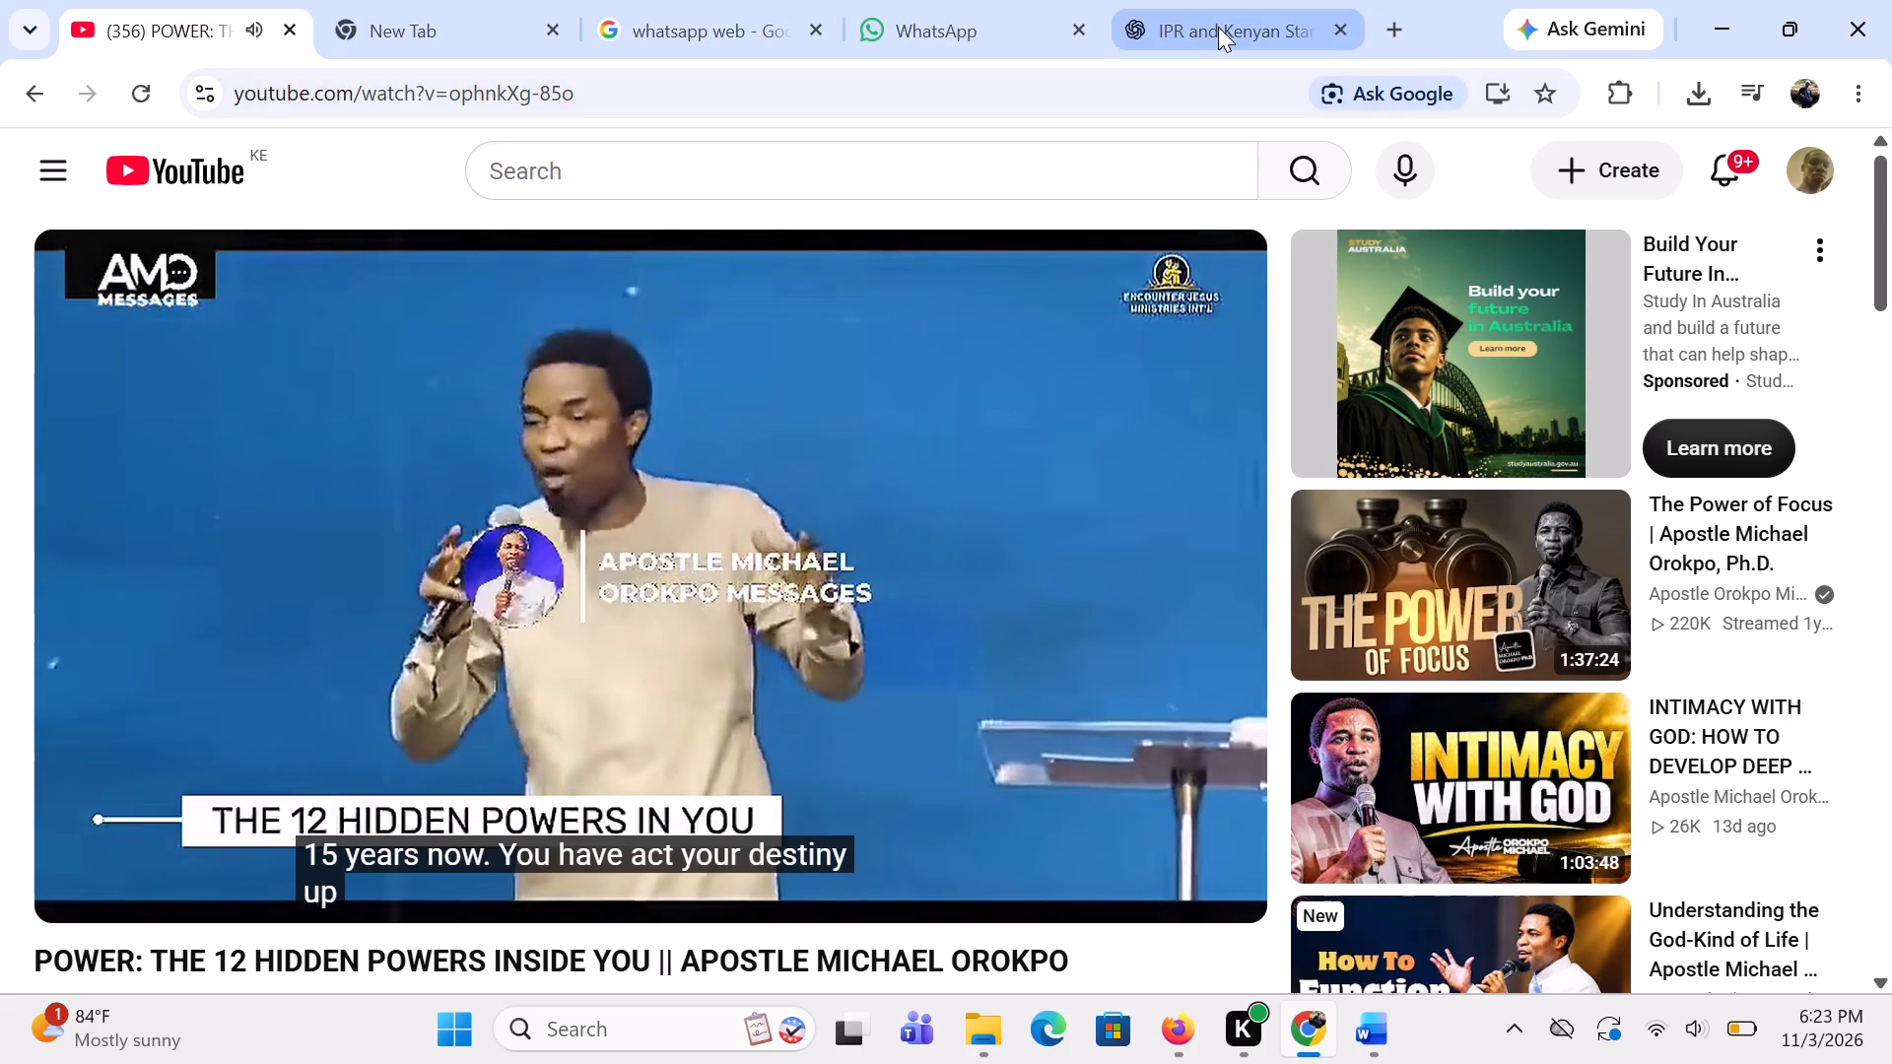
click(1218, 27)
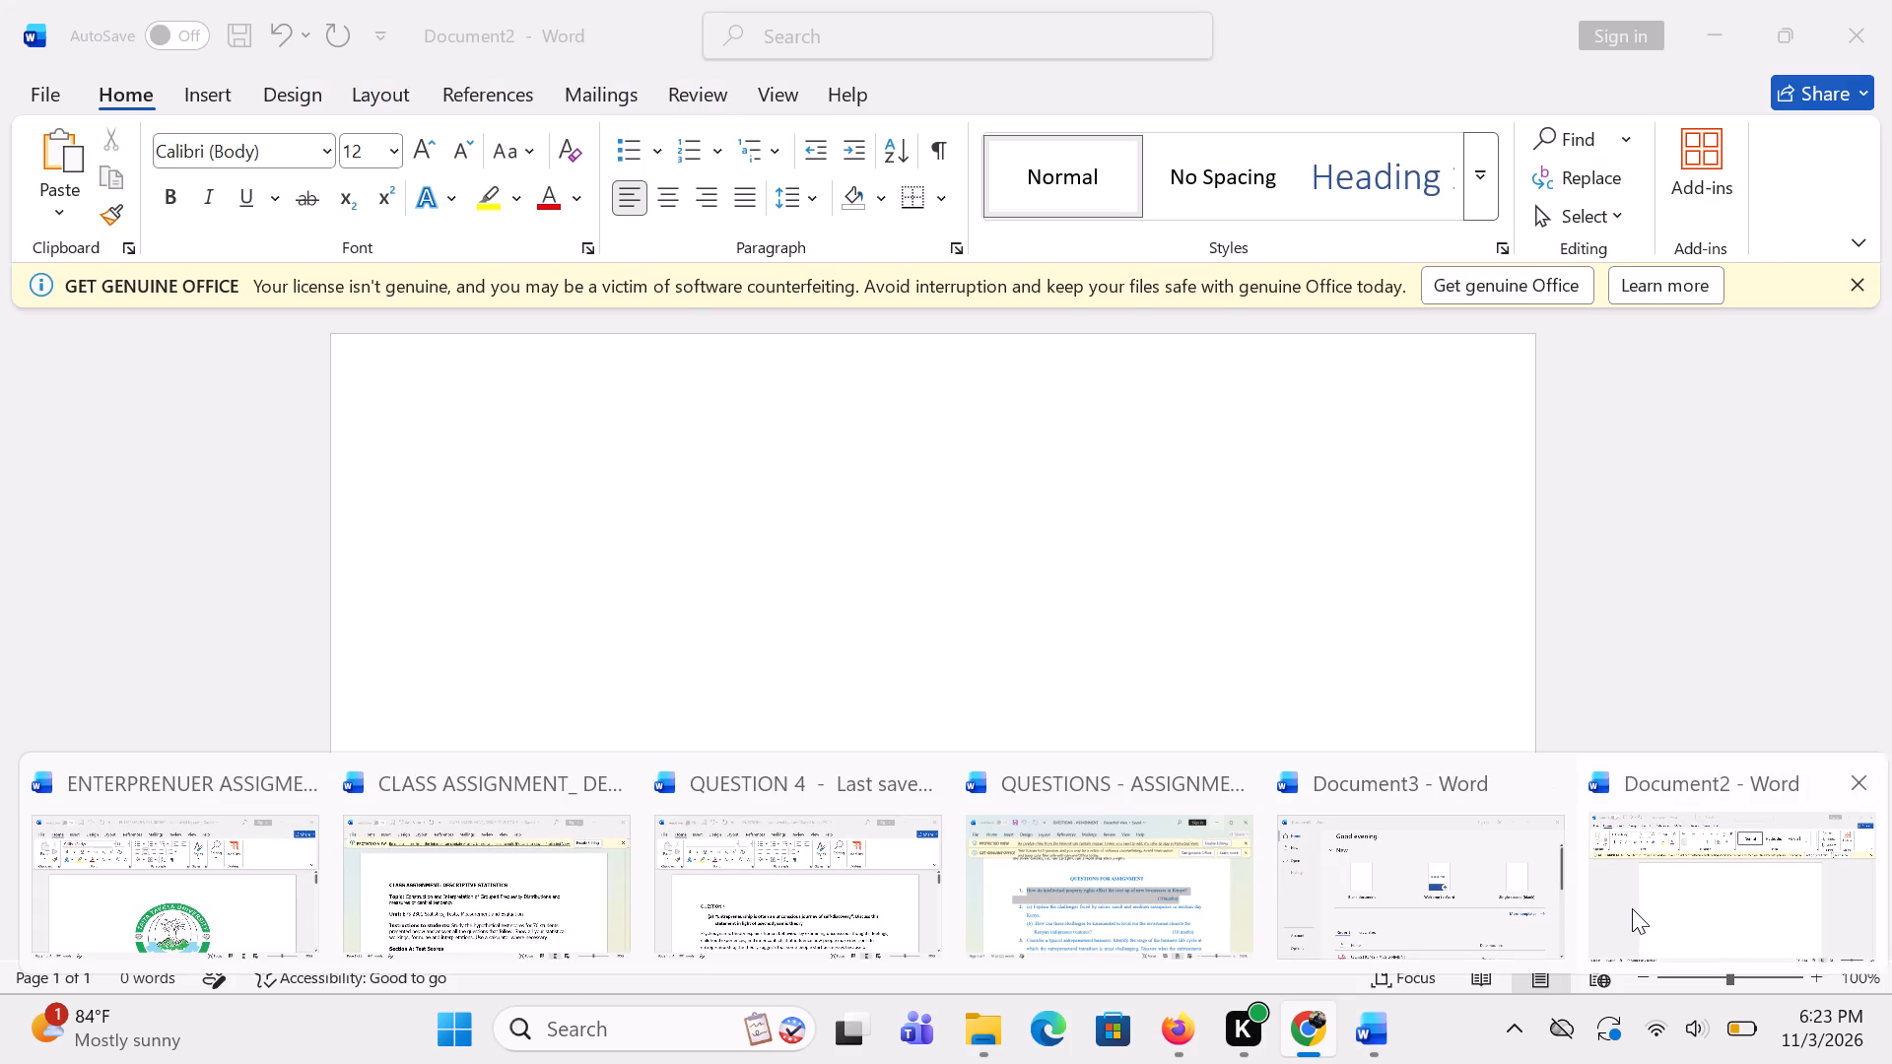
Return to the blank Word document Document2, dismiss its notice bar and paste the copied ChatGPT answers.
click(1632, 908)
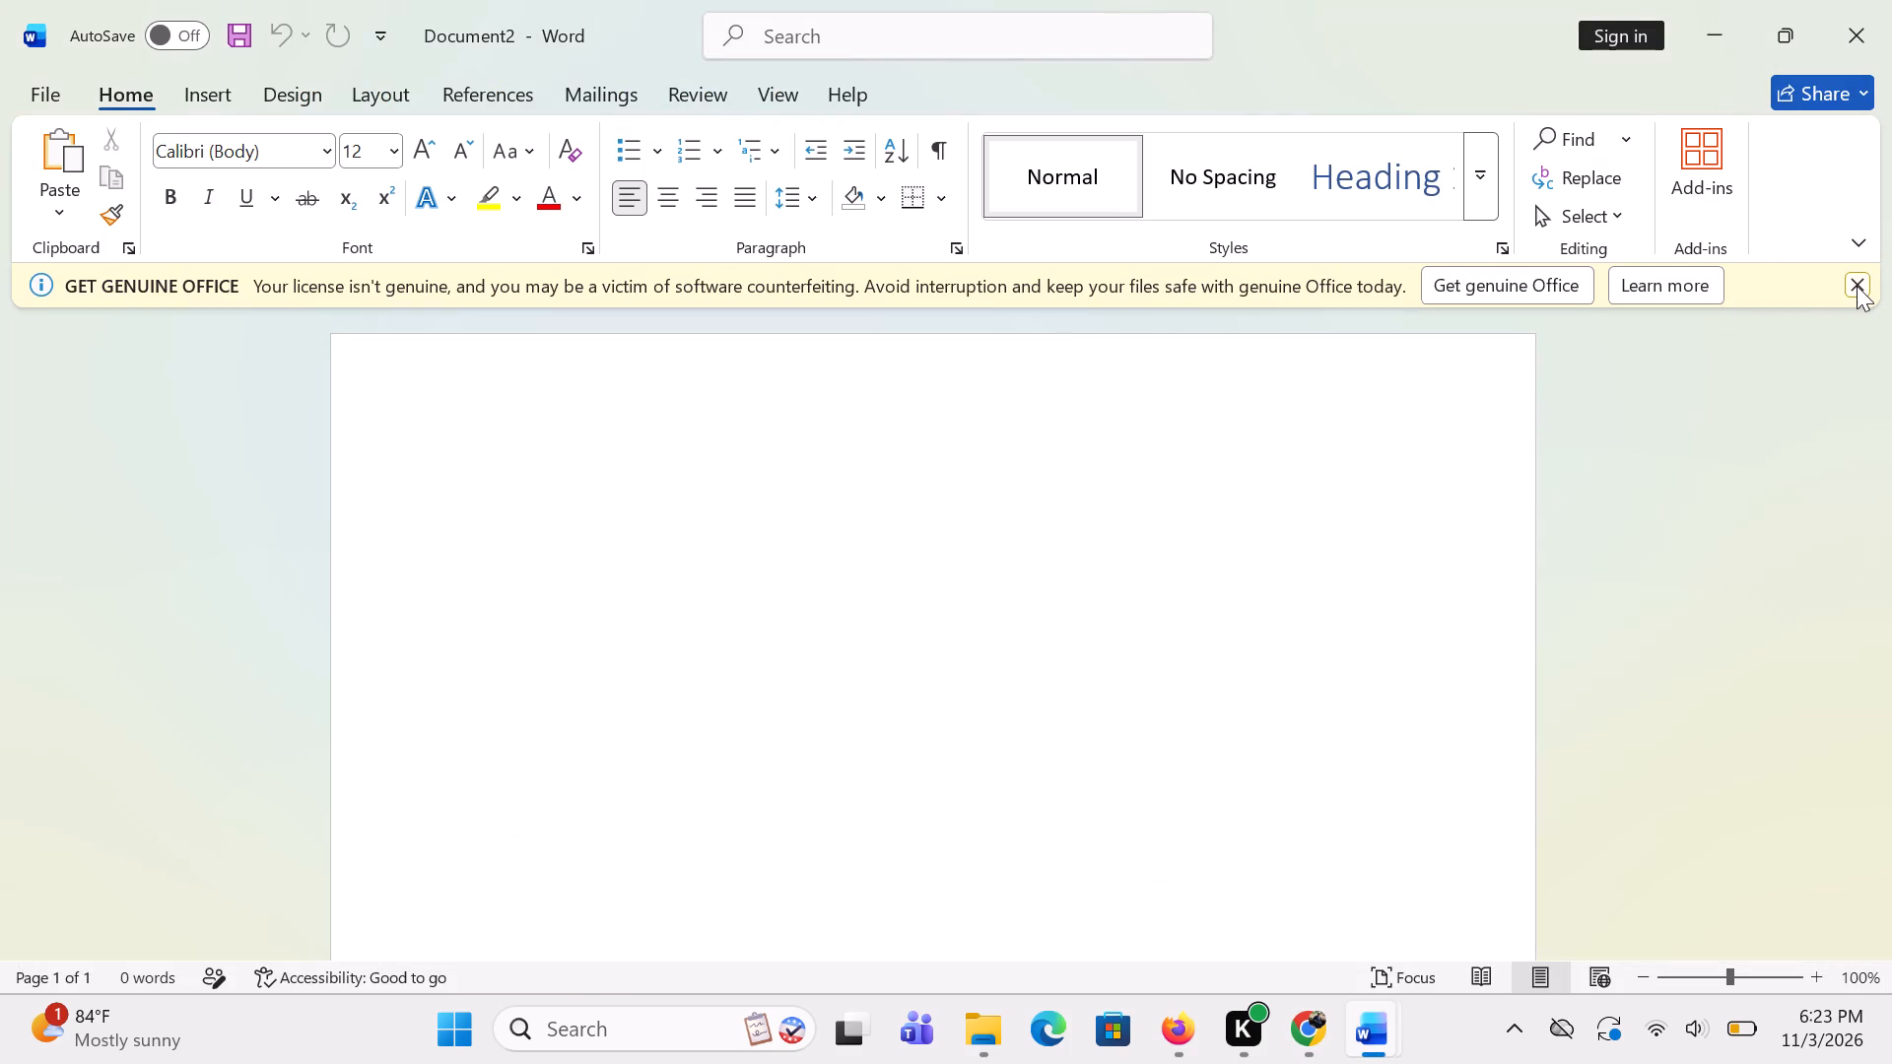
click(1857, 286)
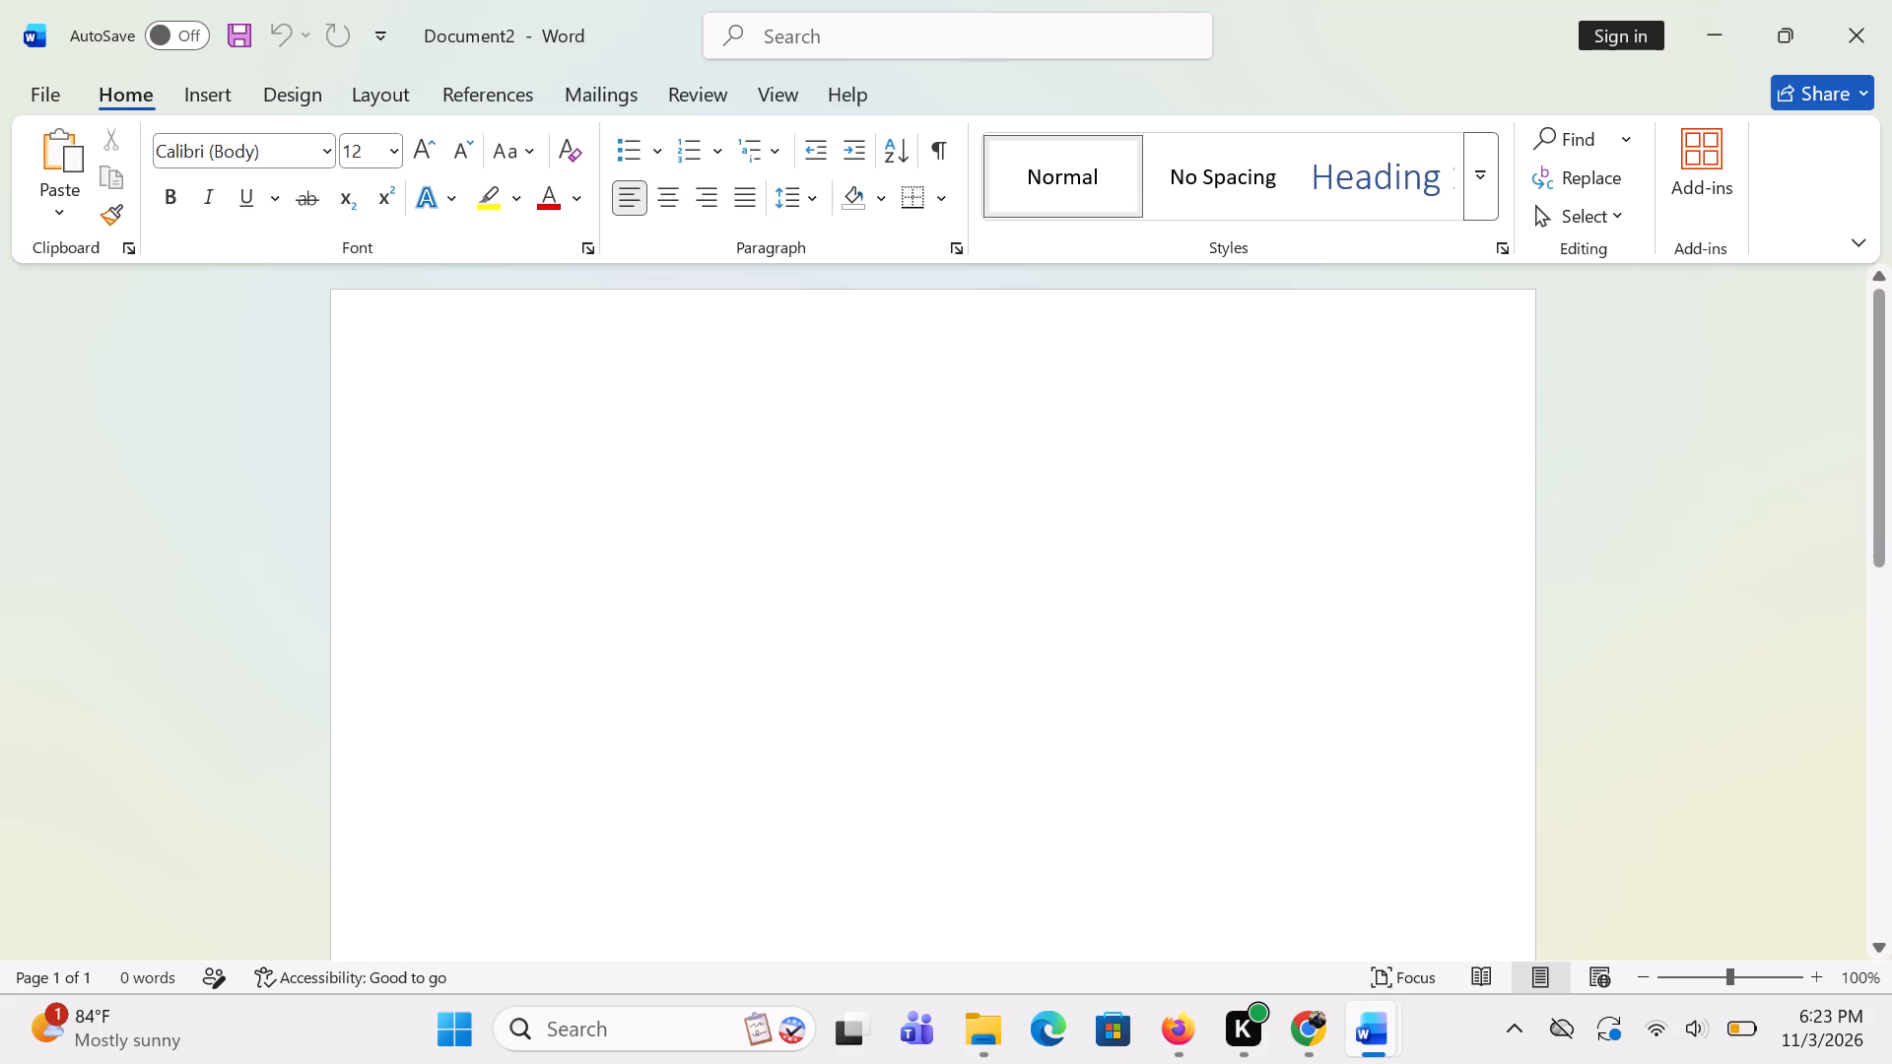
key(Return)
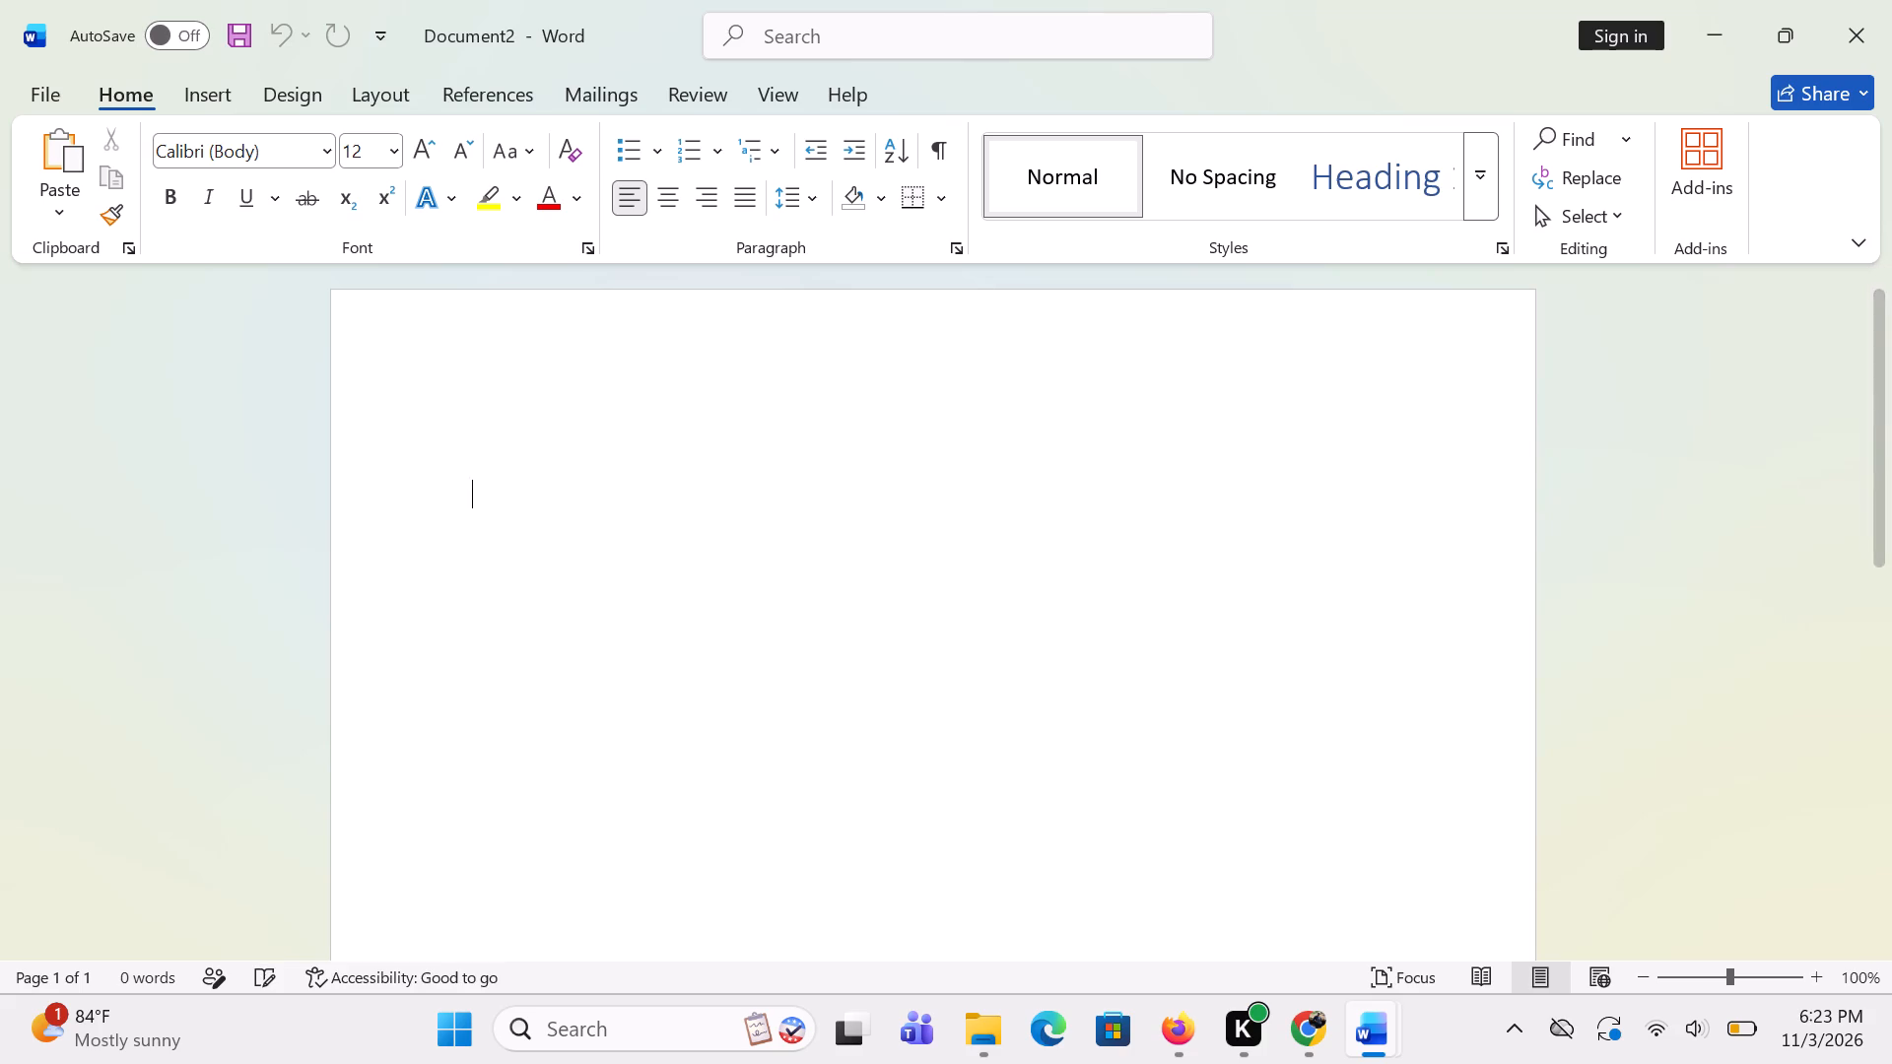
key(Return)
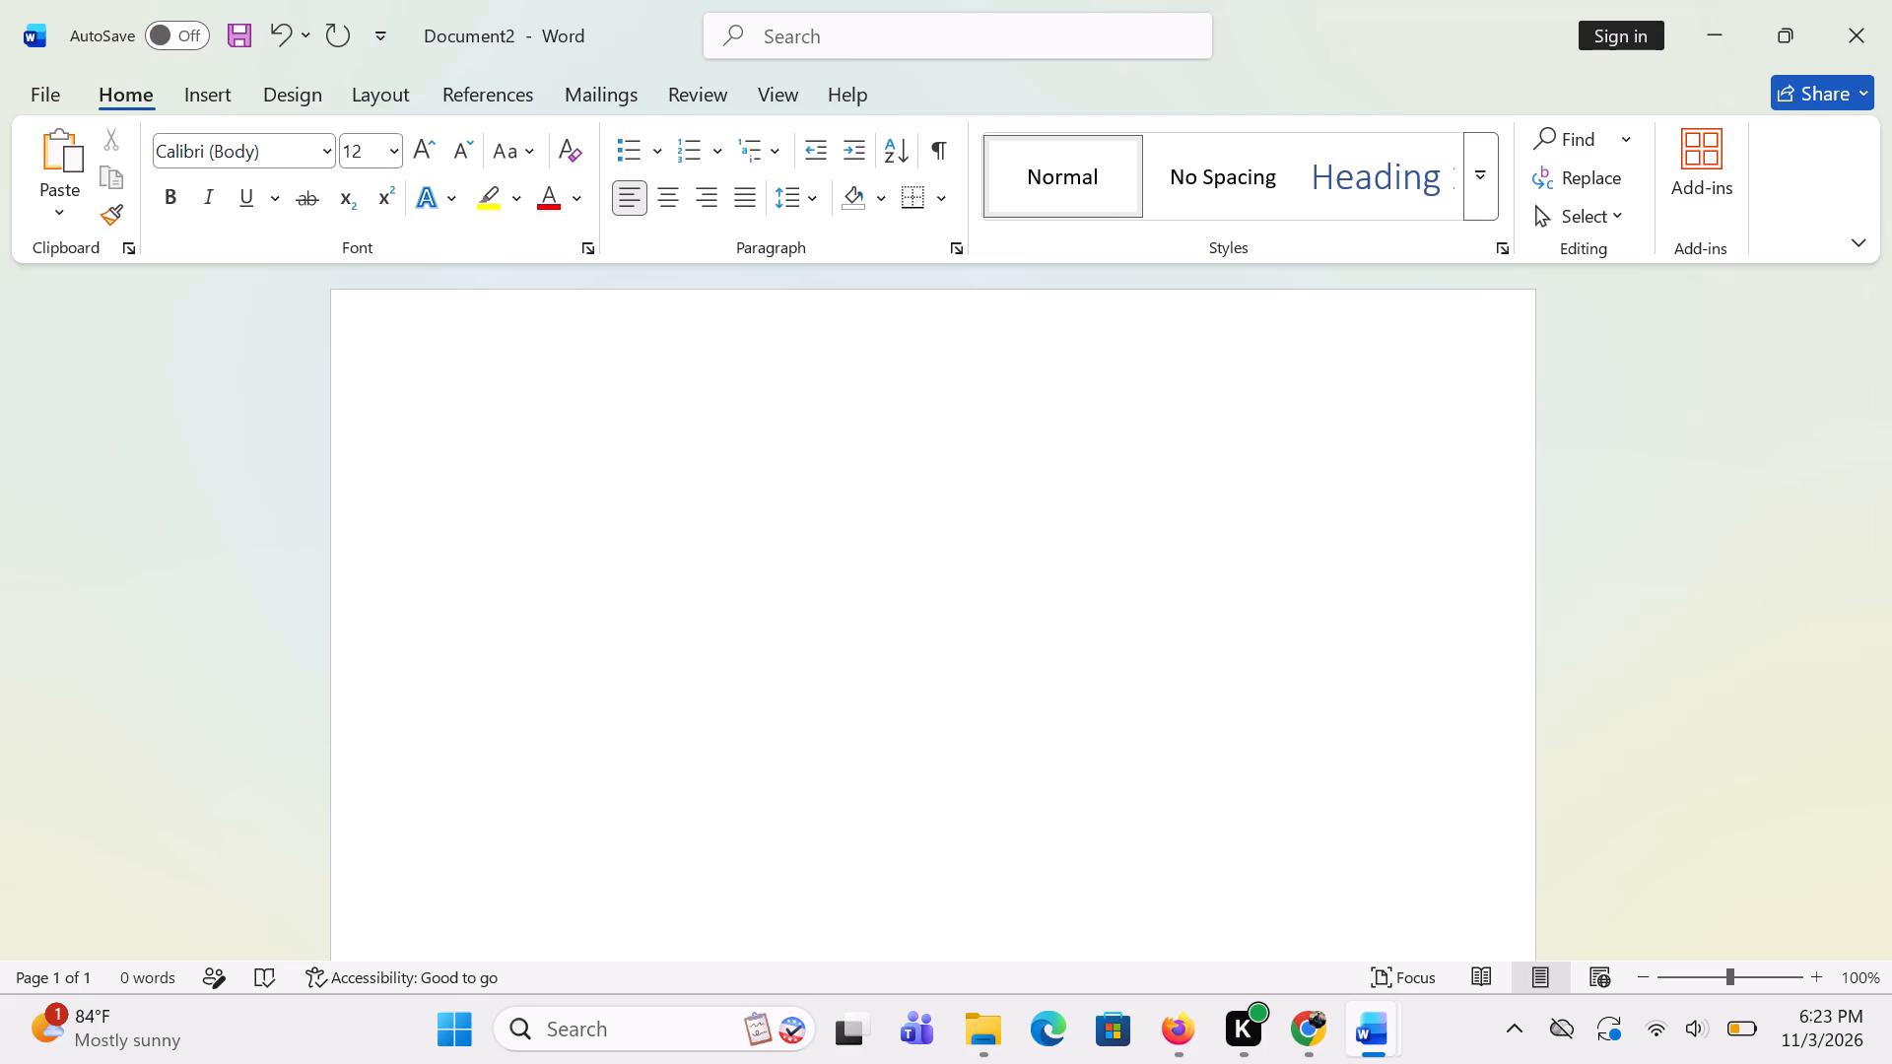
click(438, 341)
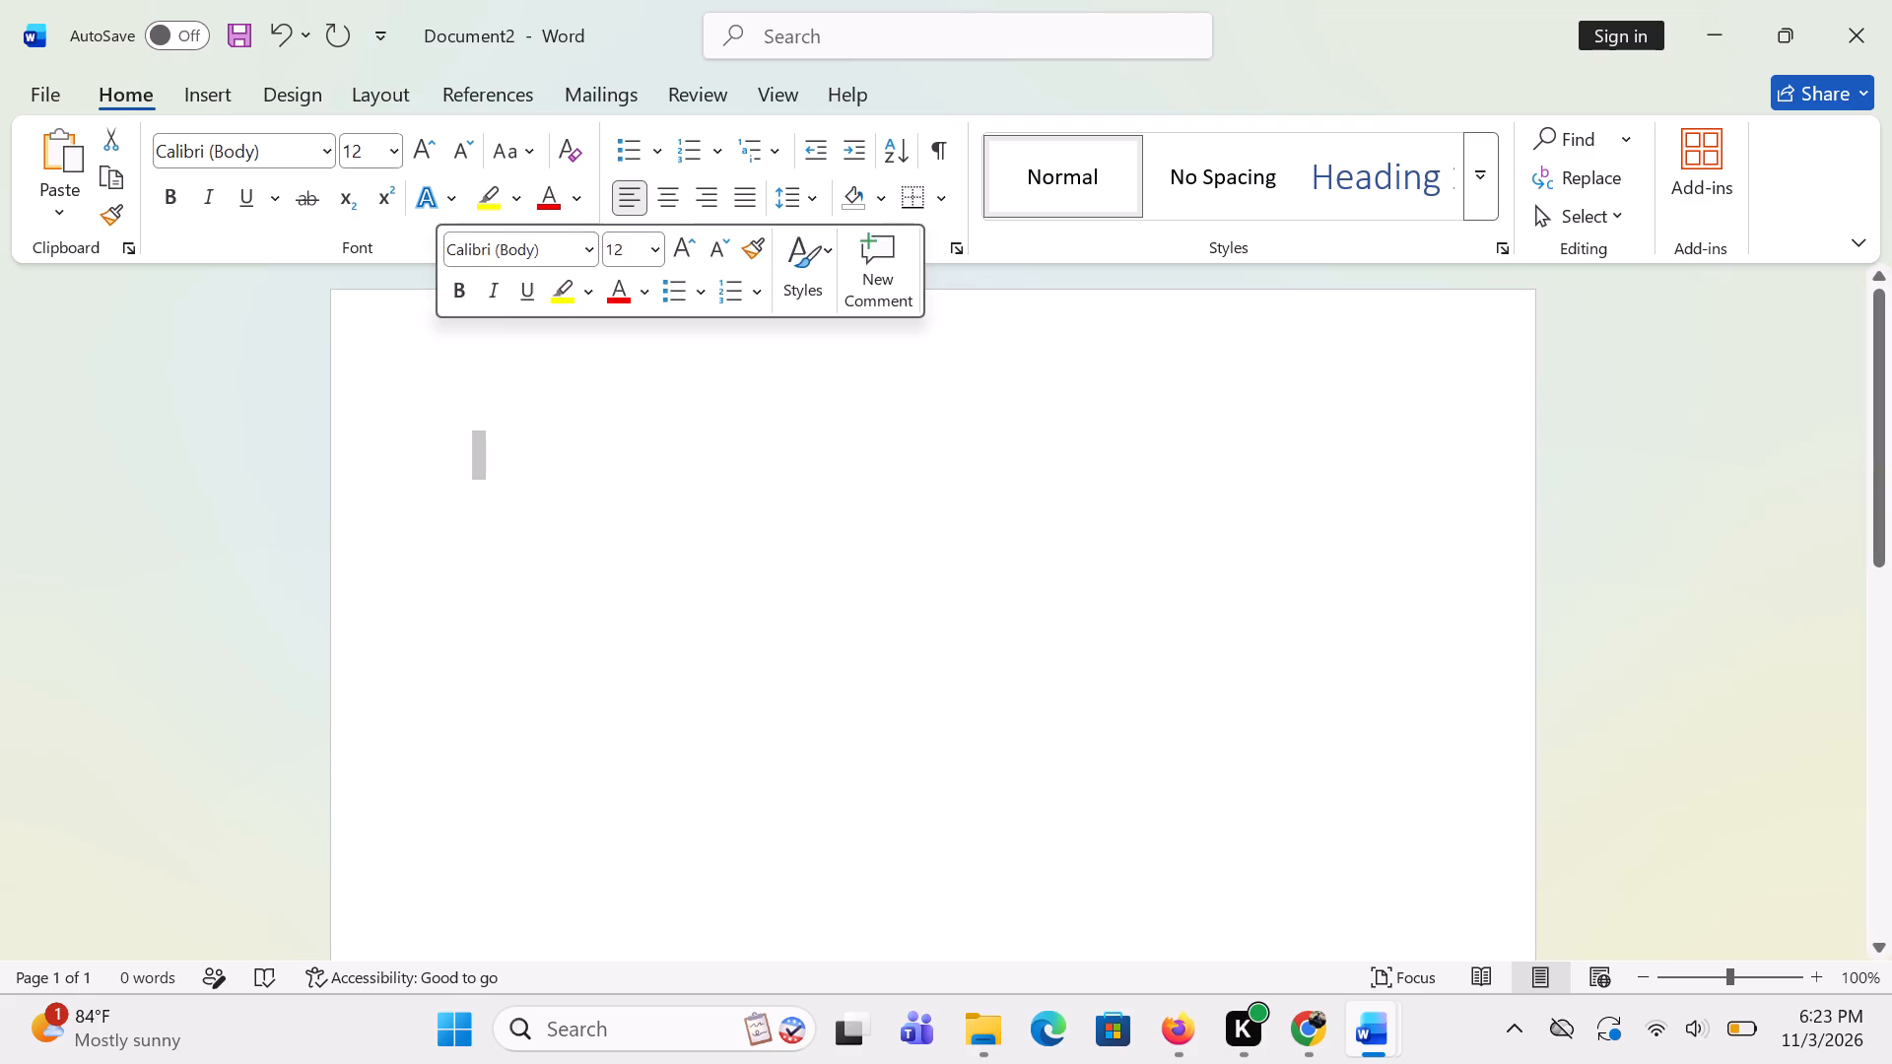
click(541, 438)
click(470, 414)
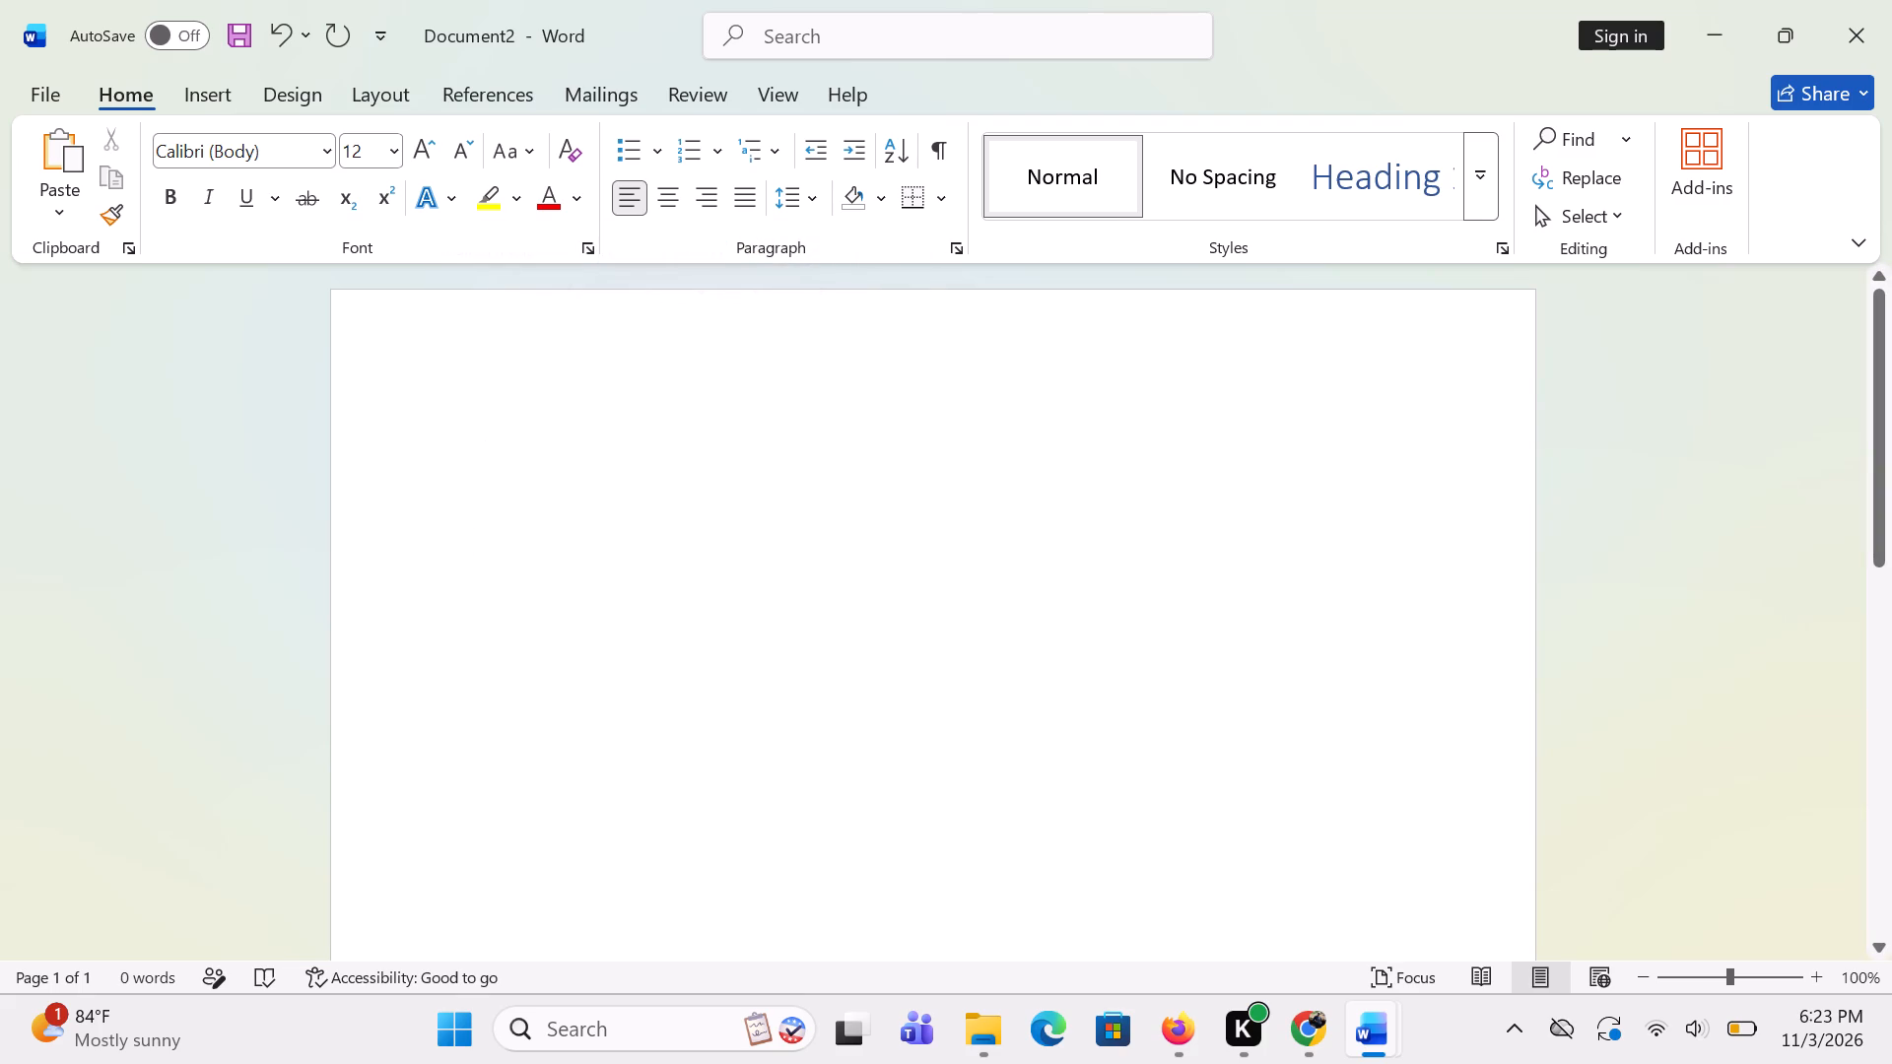
key(ctrl+v)
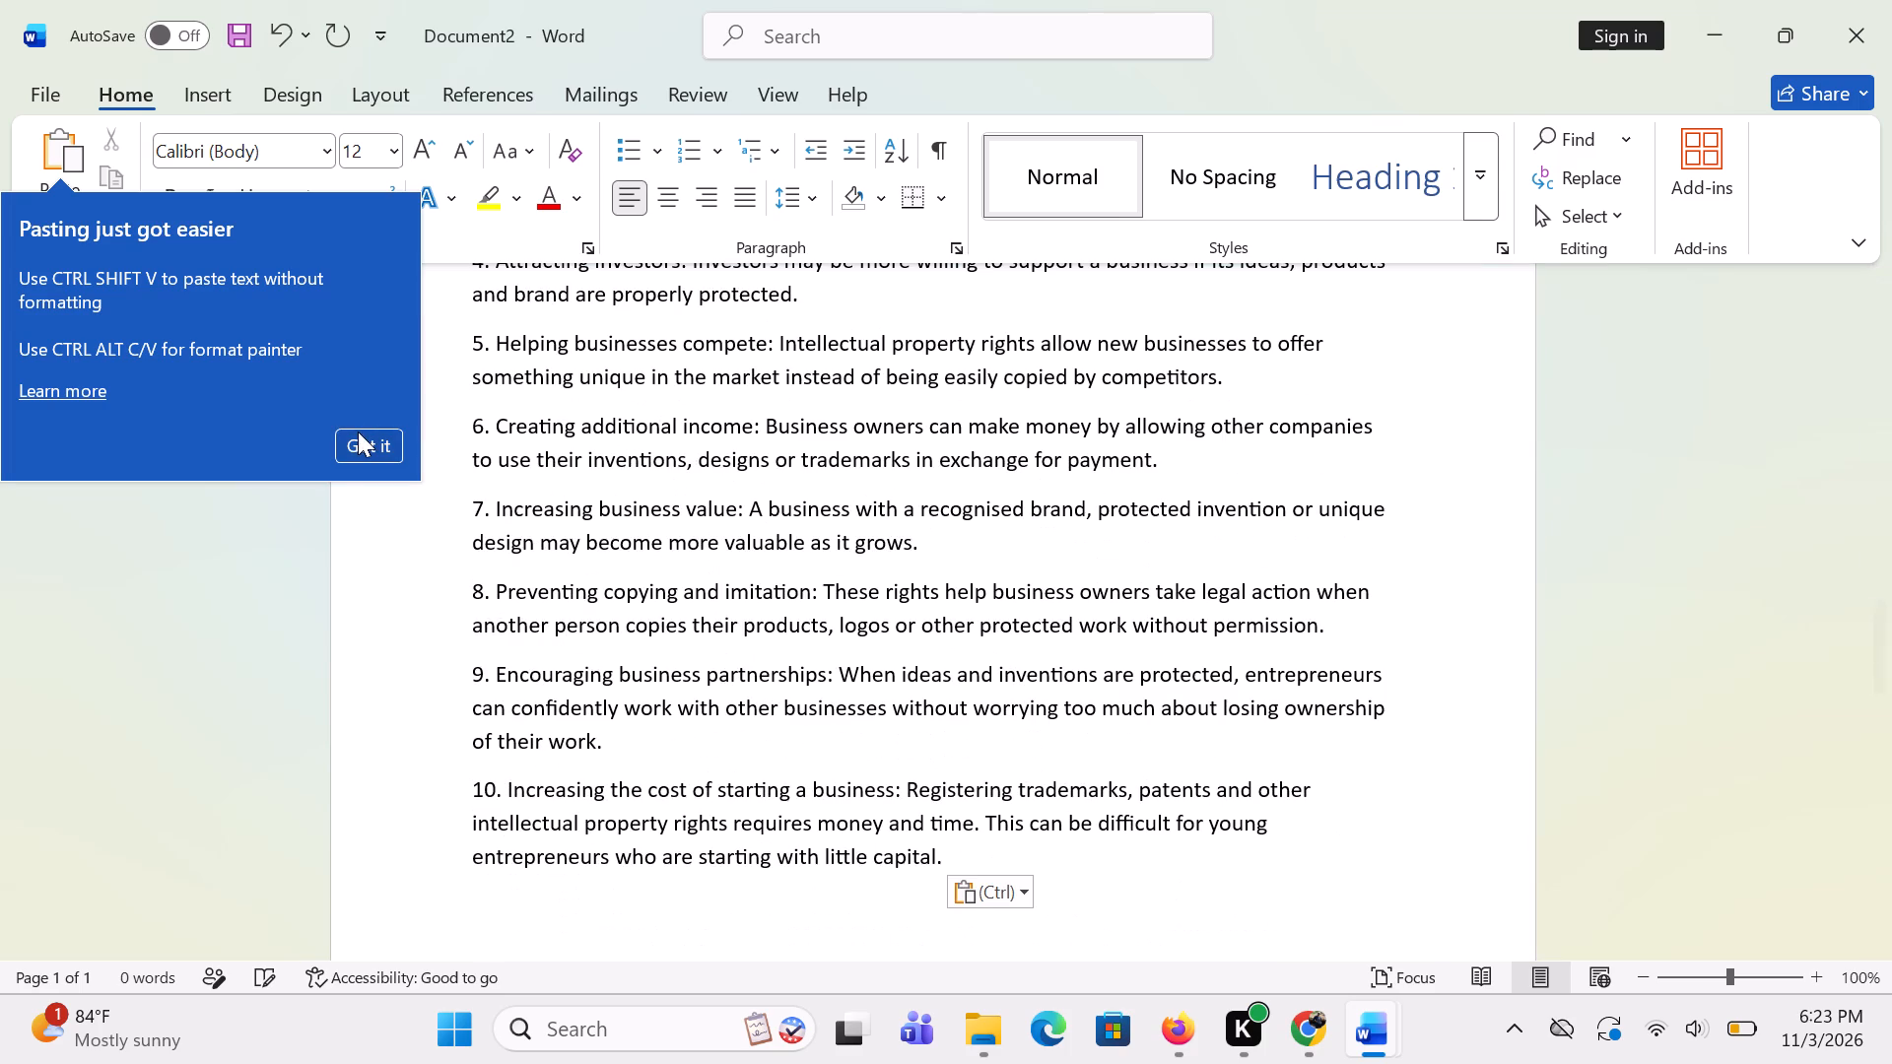
click(358, 432)
Replace the colon after "Protecting business ideas" in point 1 of the simplified answer with a hyphen.
scroll(825, 504, up, 1)
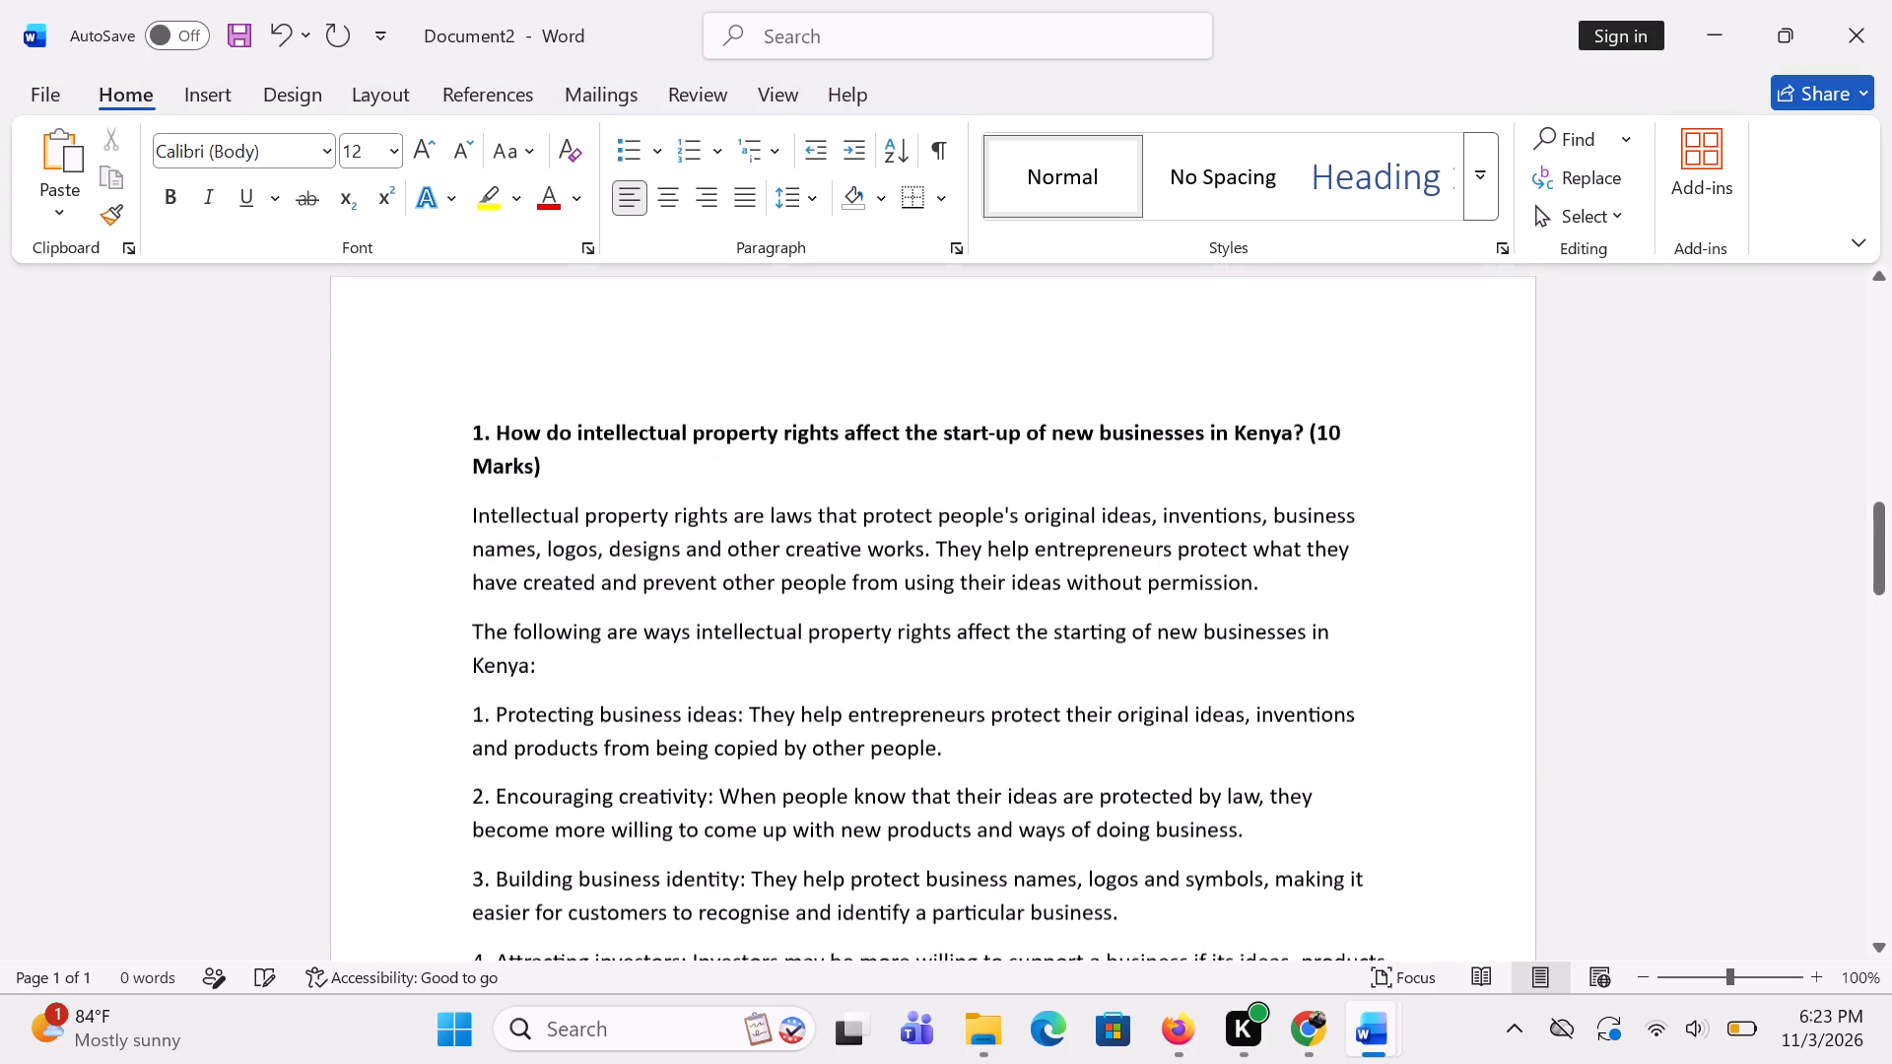
scroll(825, 504, up, 2)
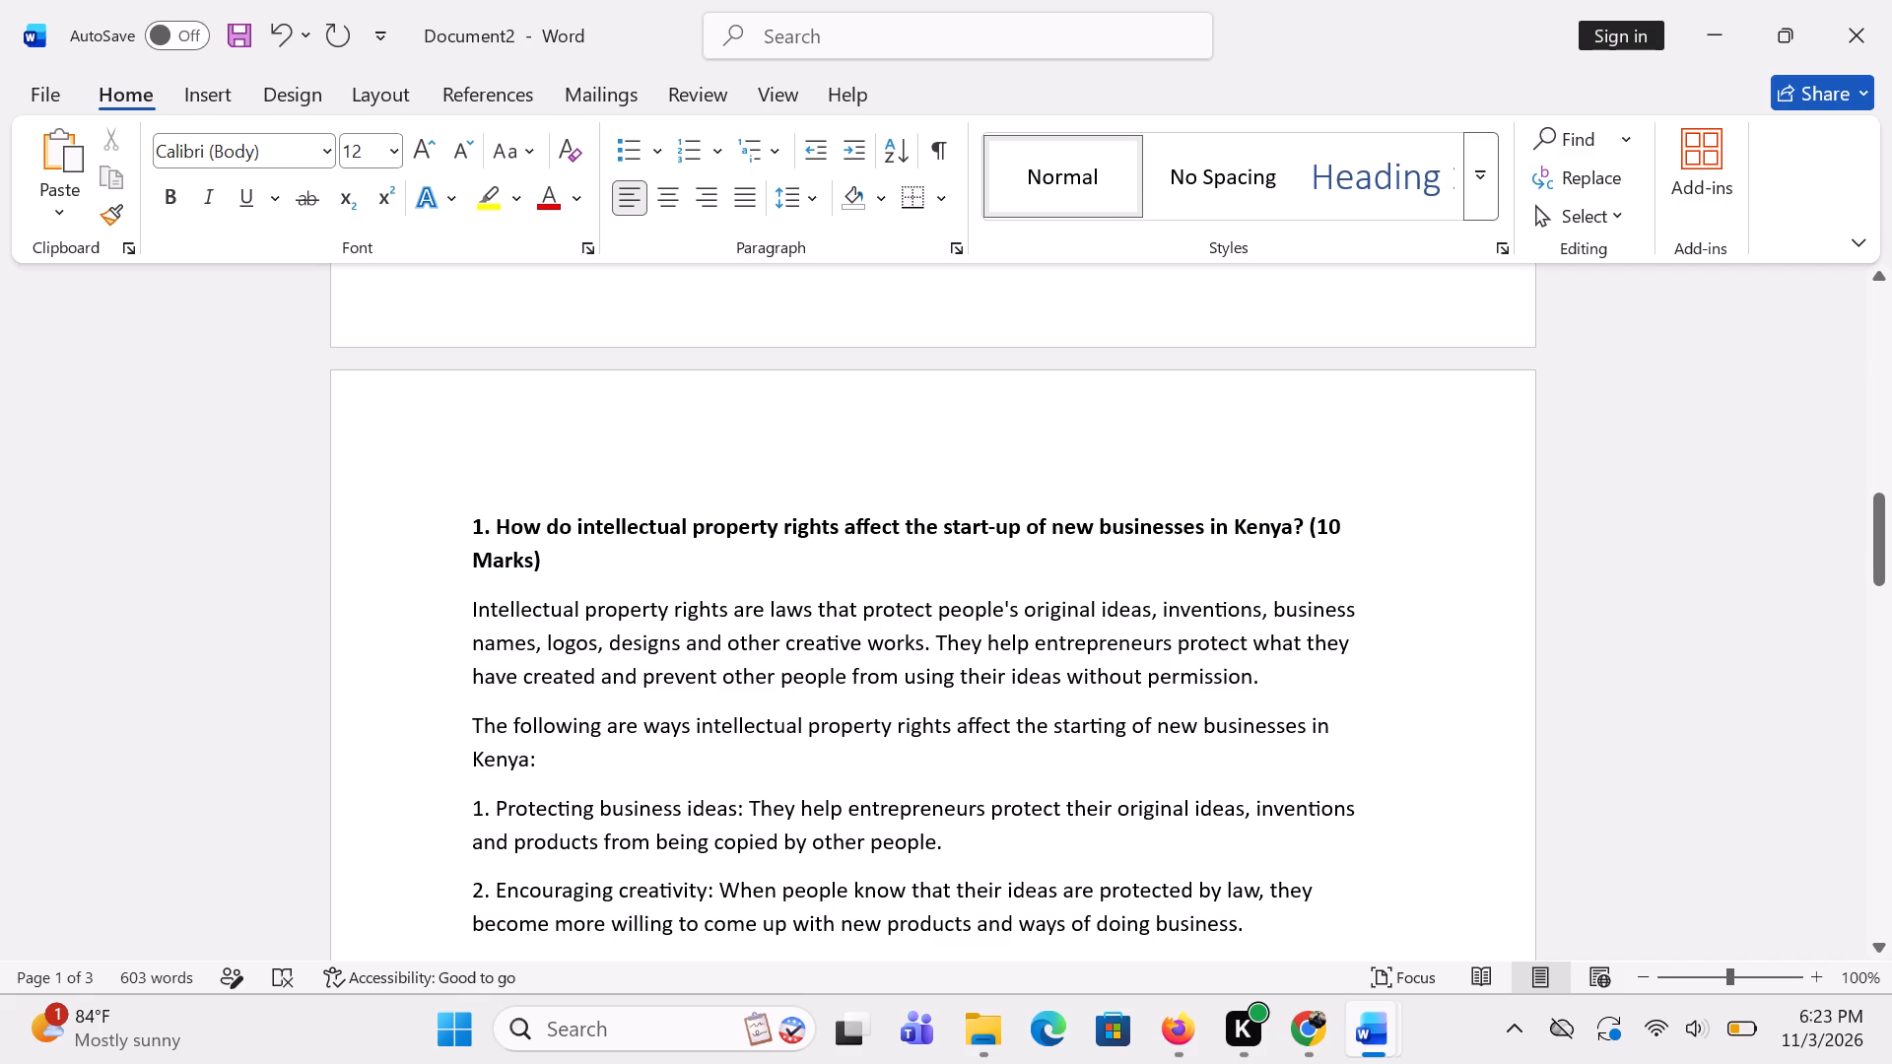
scroll(622, 753, down, 1)
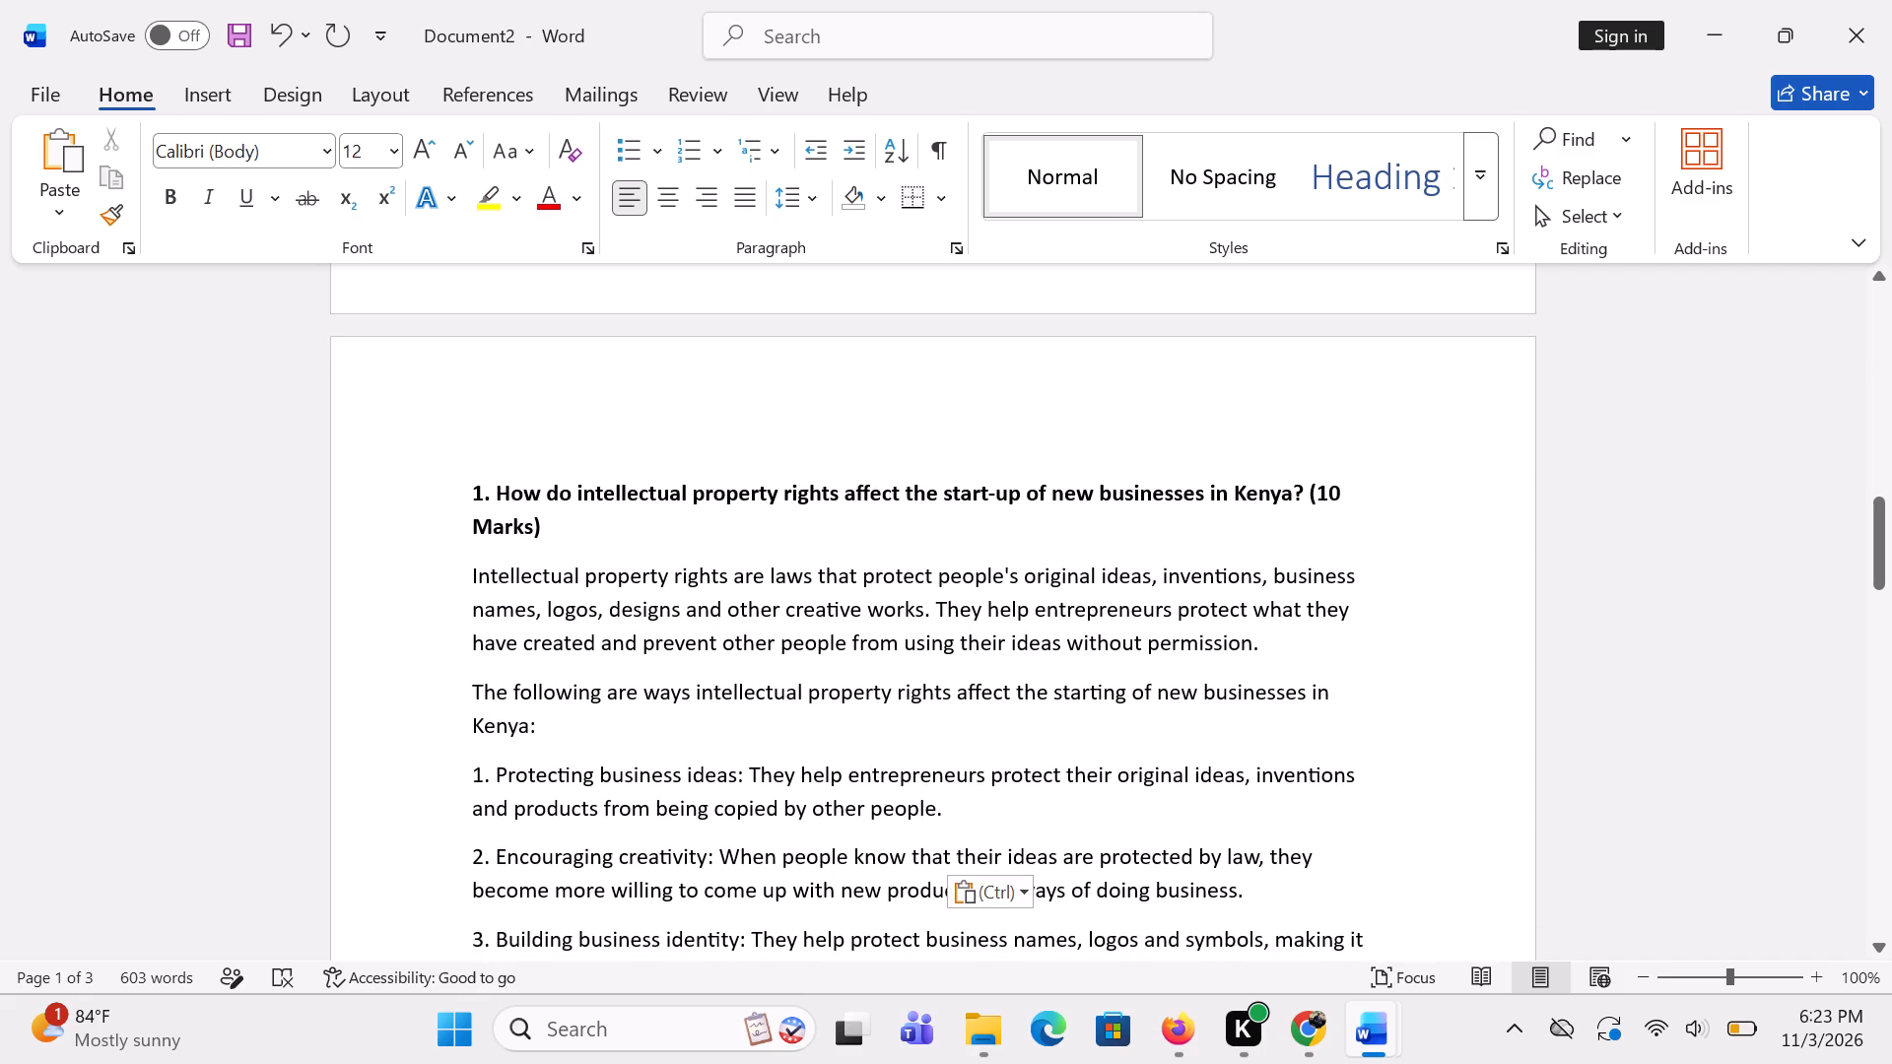
click(741, 776)
key(BackSpace)
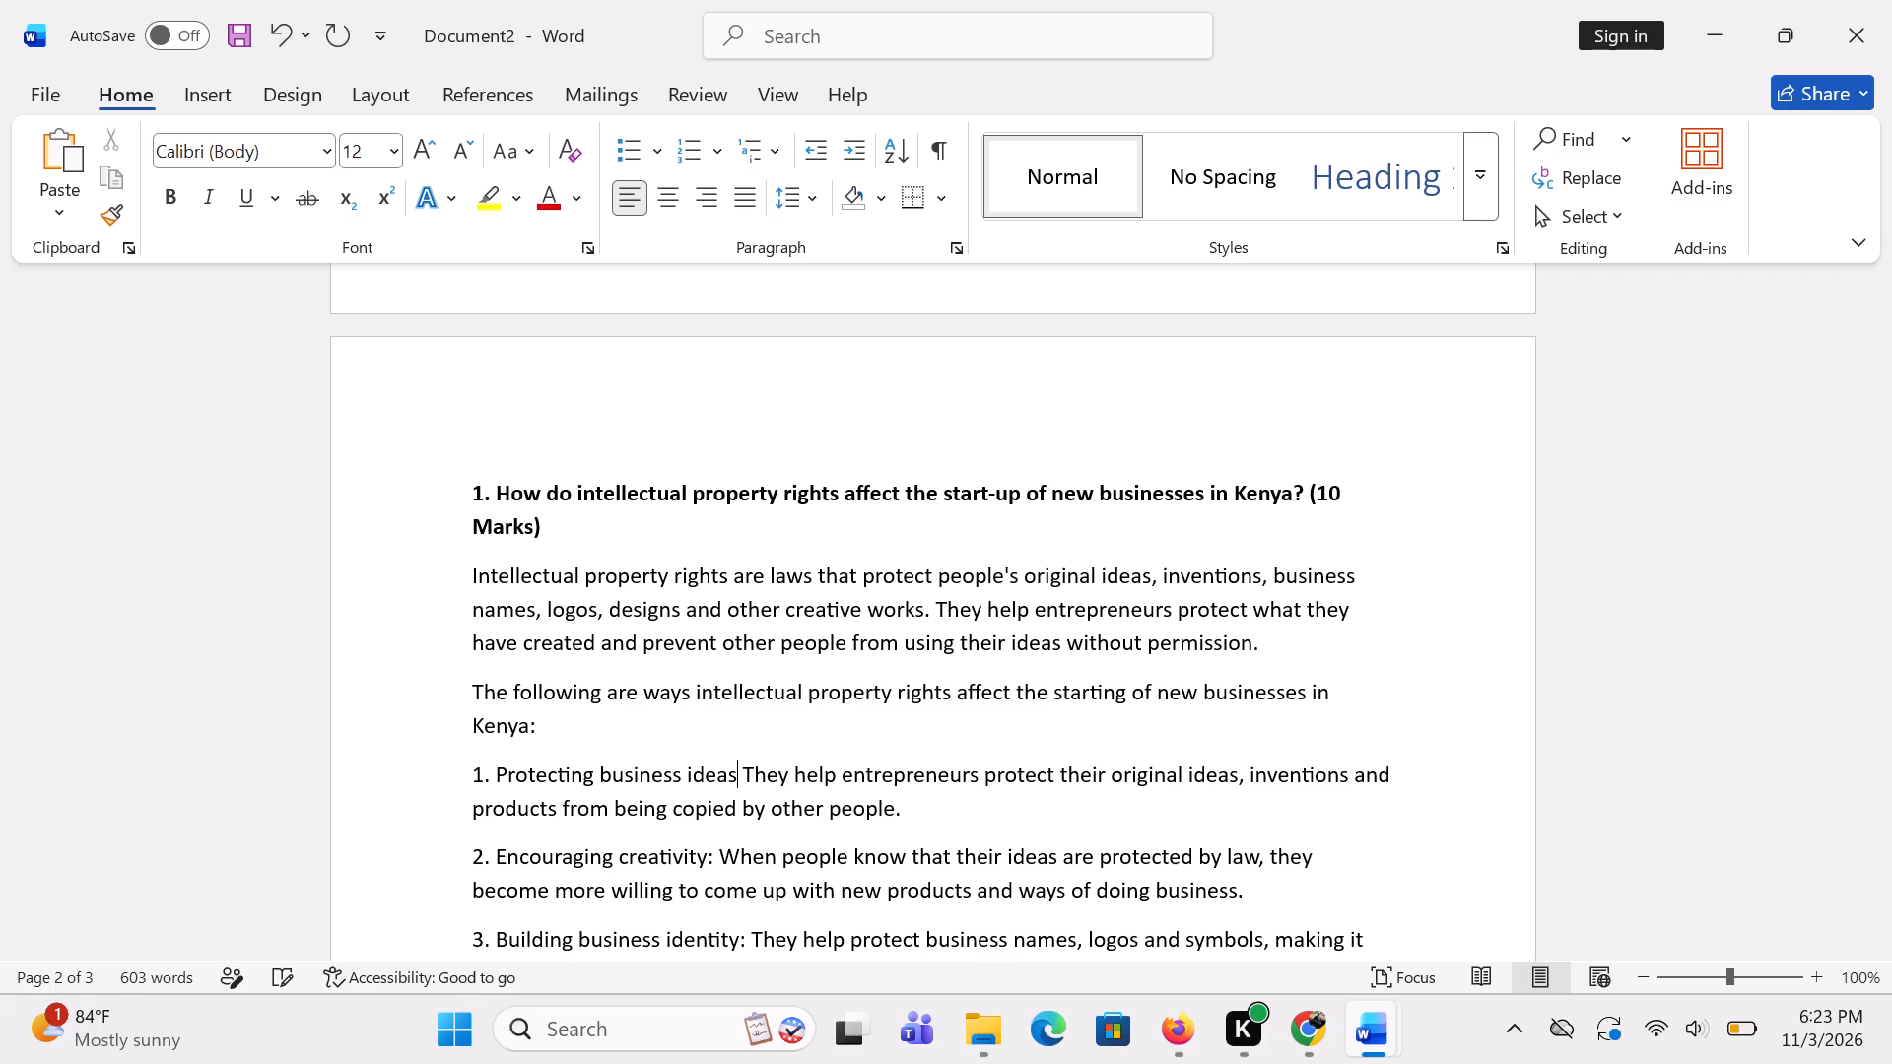
key(minus)
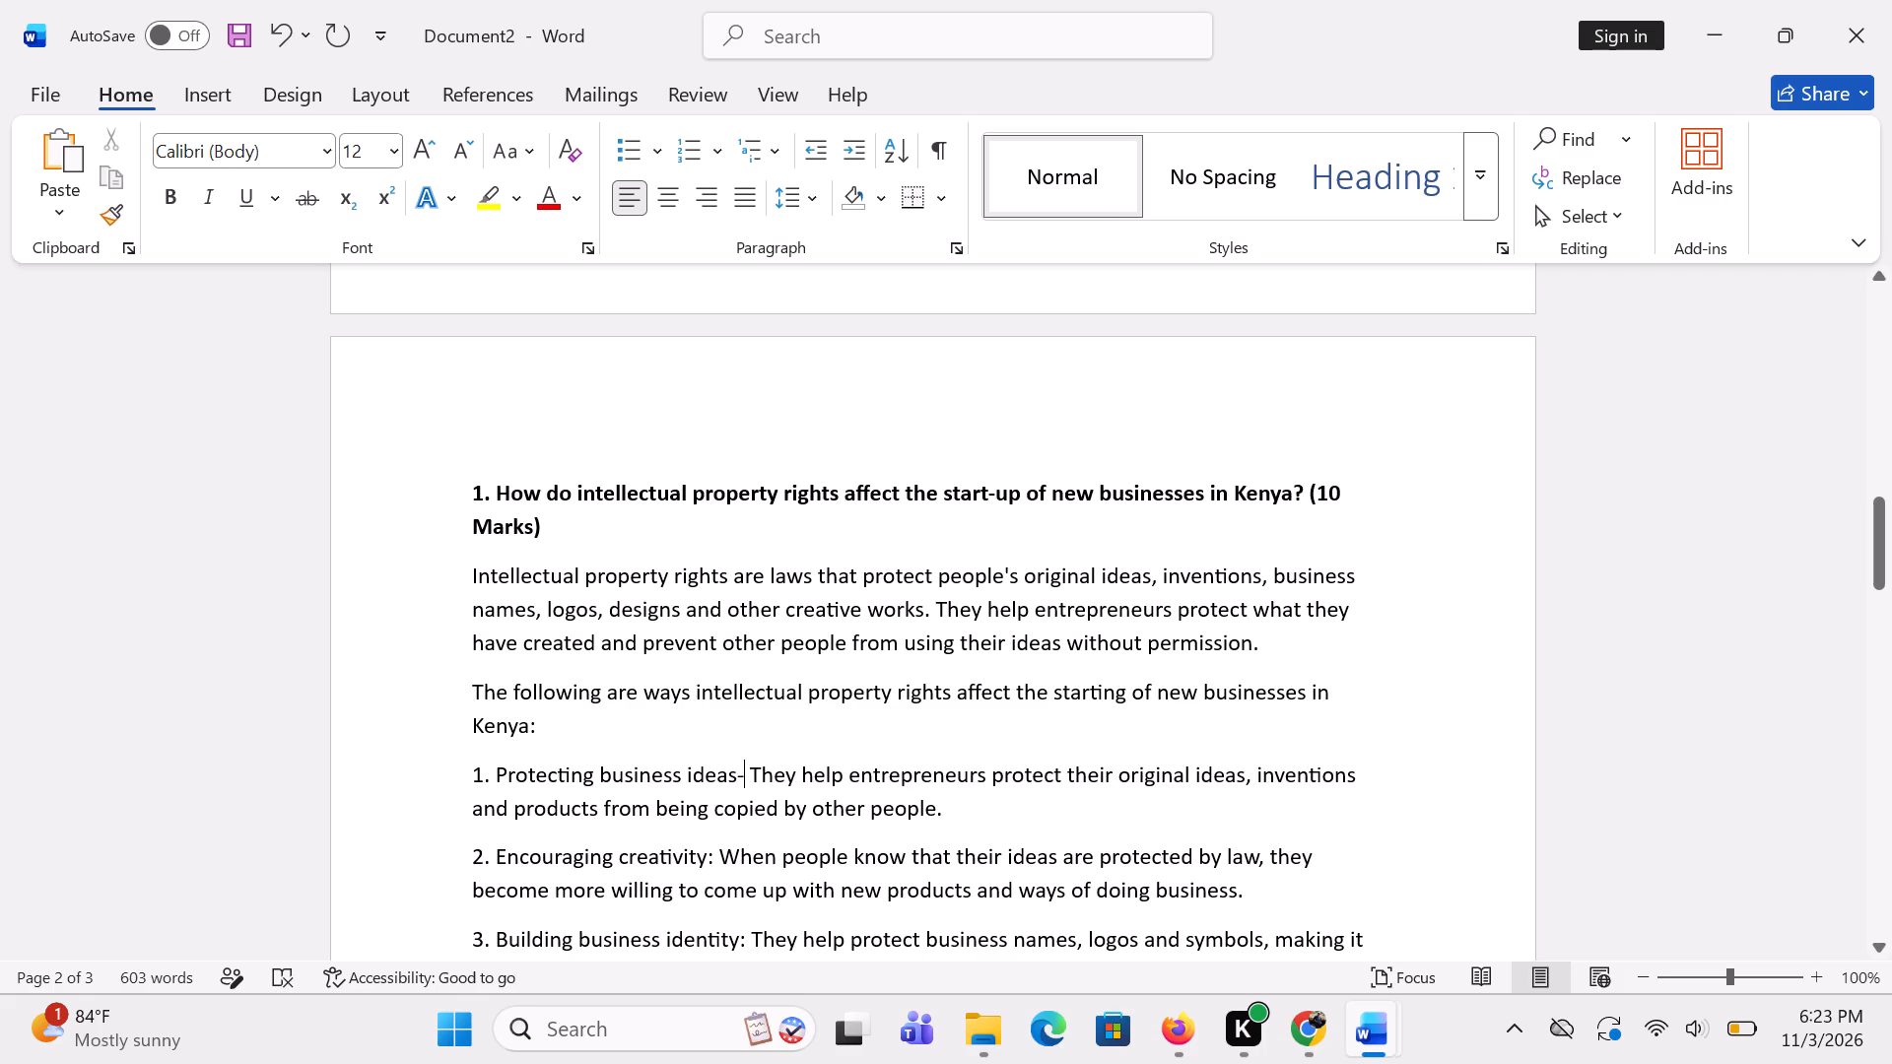
Make the heading "1. Protecting business ideas" bold, leaving the explanation after the hyphen in regular weight.
drag(734, 777, 459, 778)
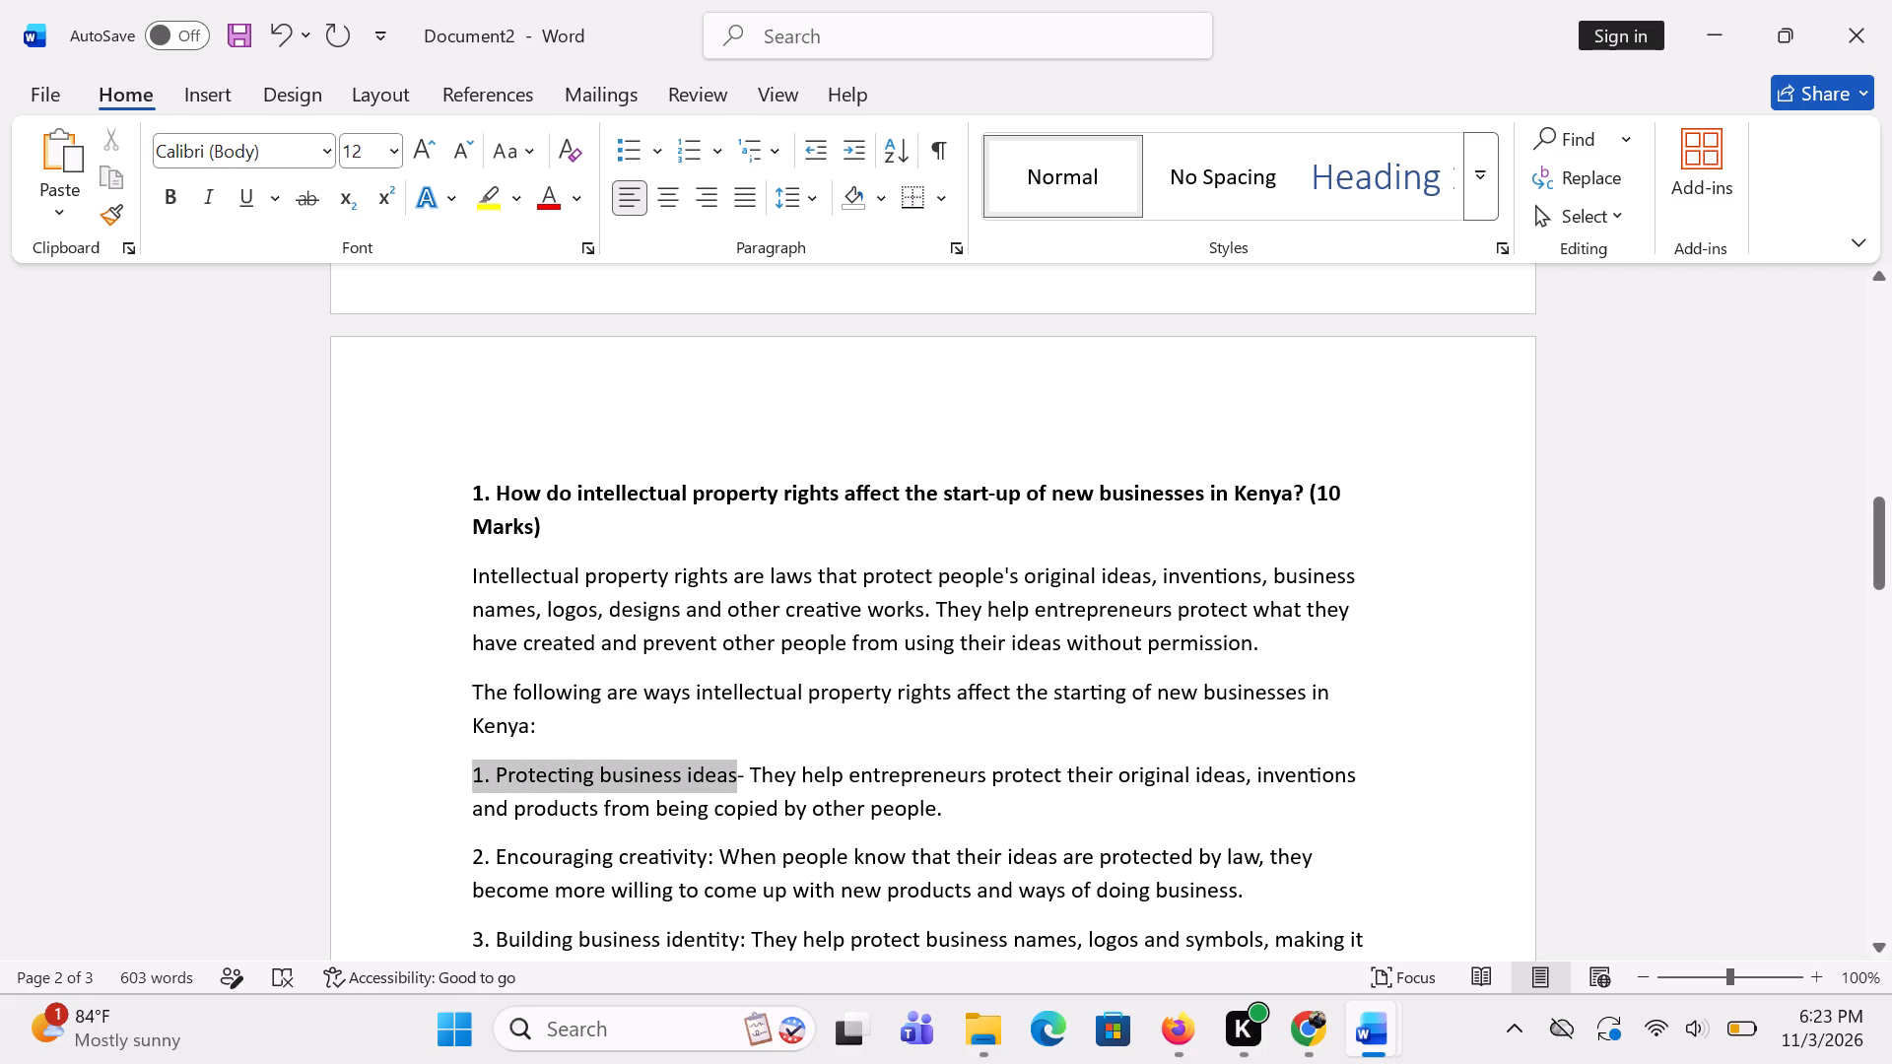
drag(459, 778, 457, 778)
click(480, 723)
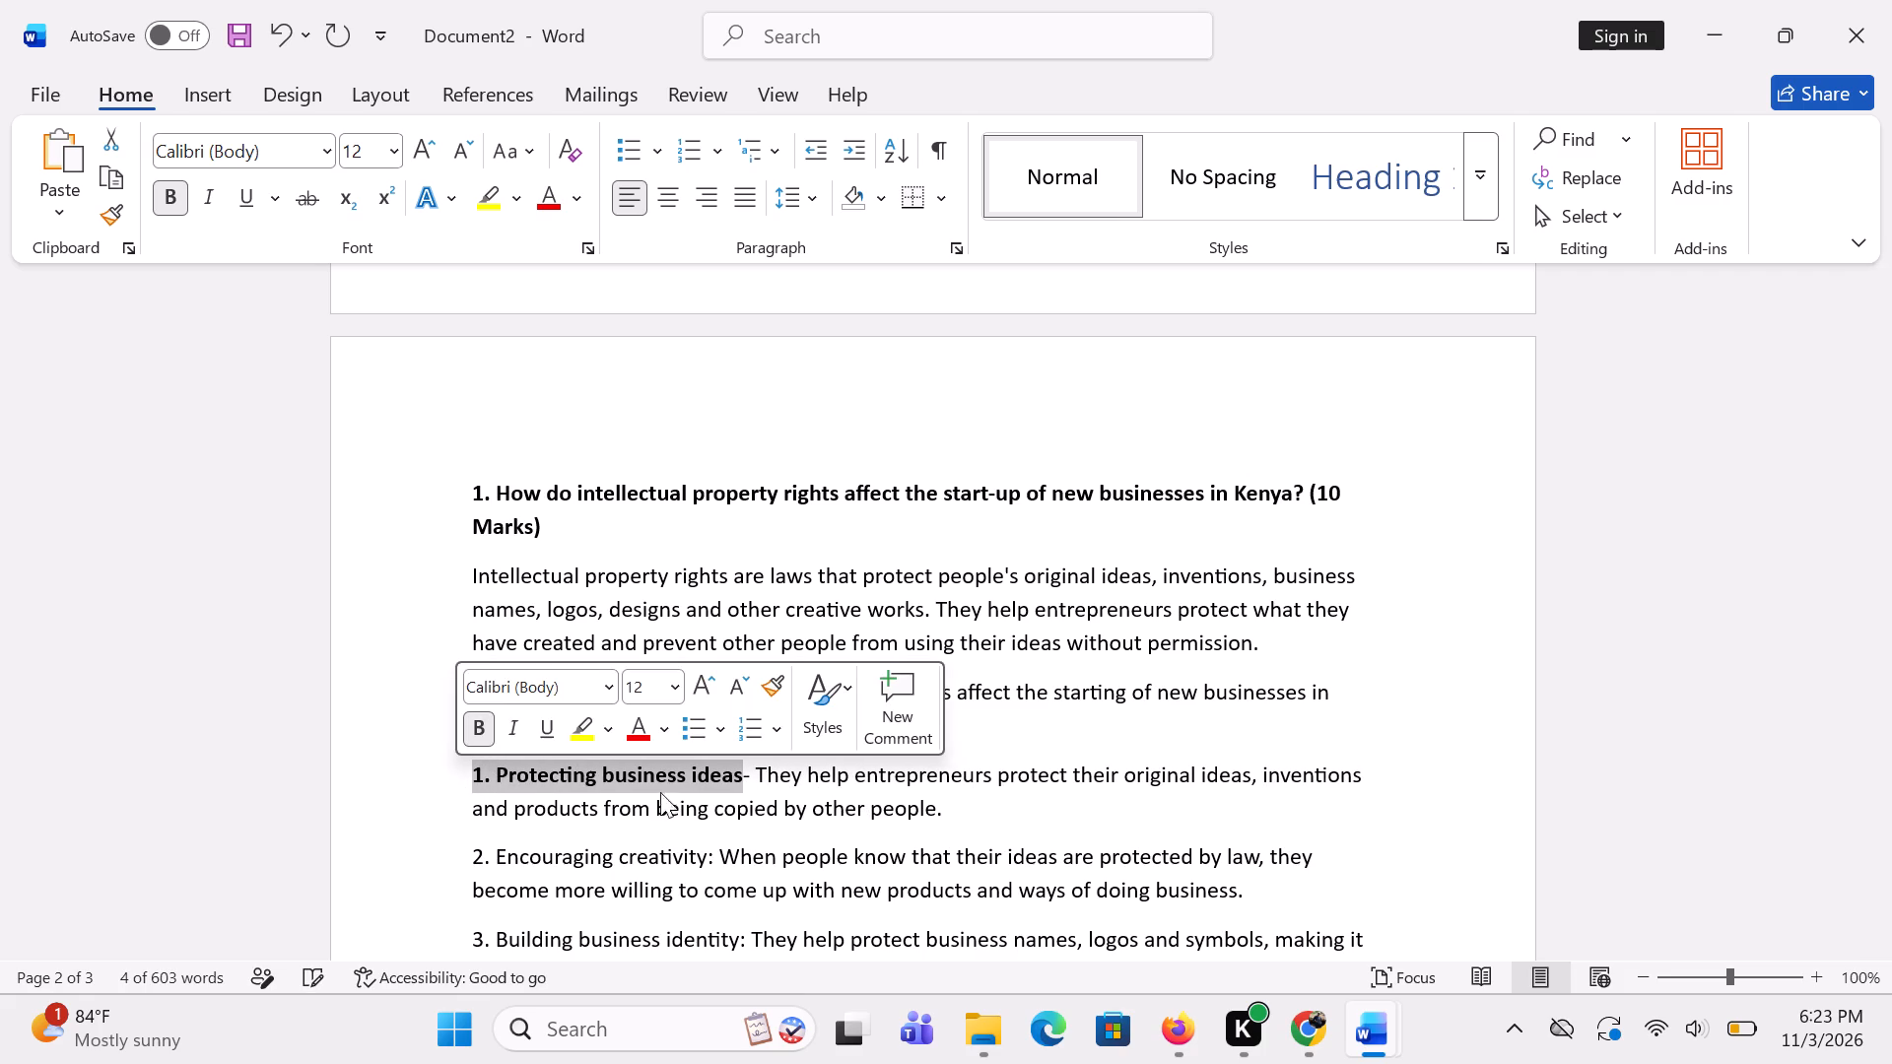
click(1026, 812)
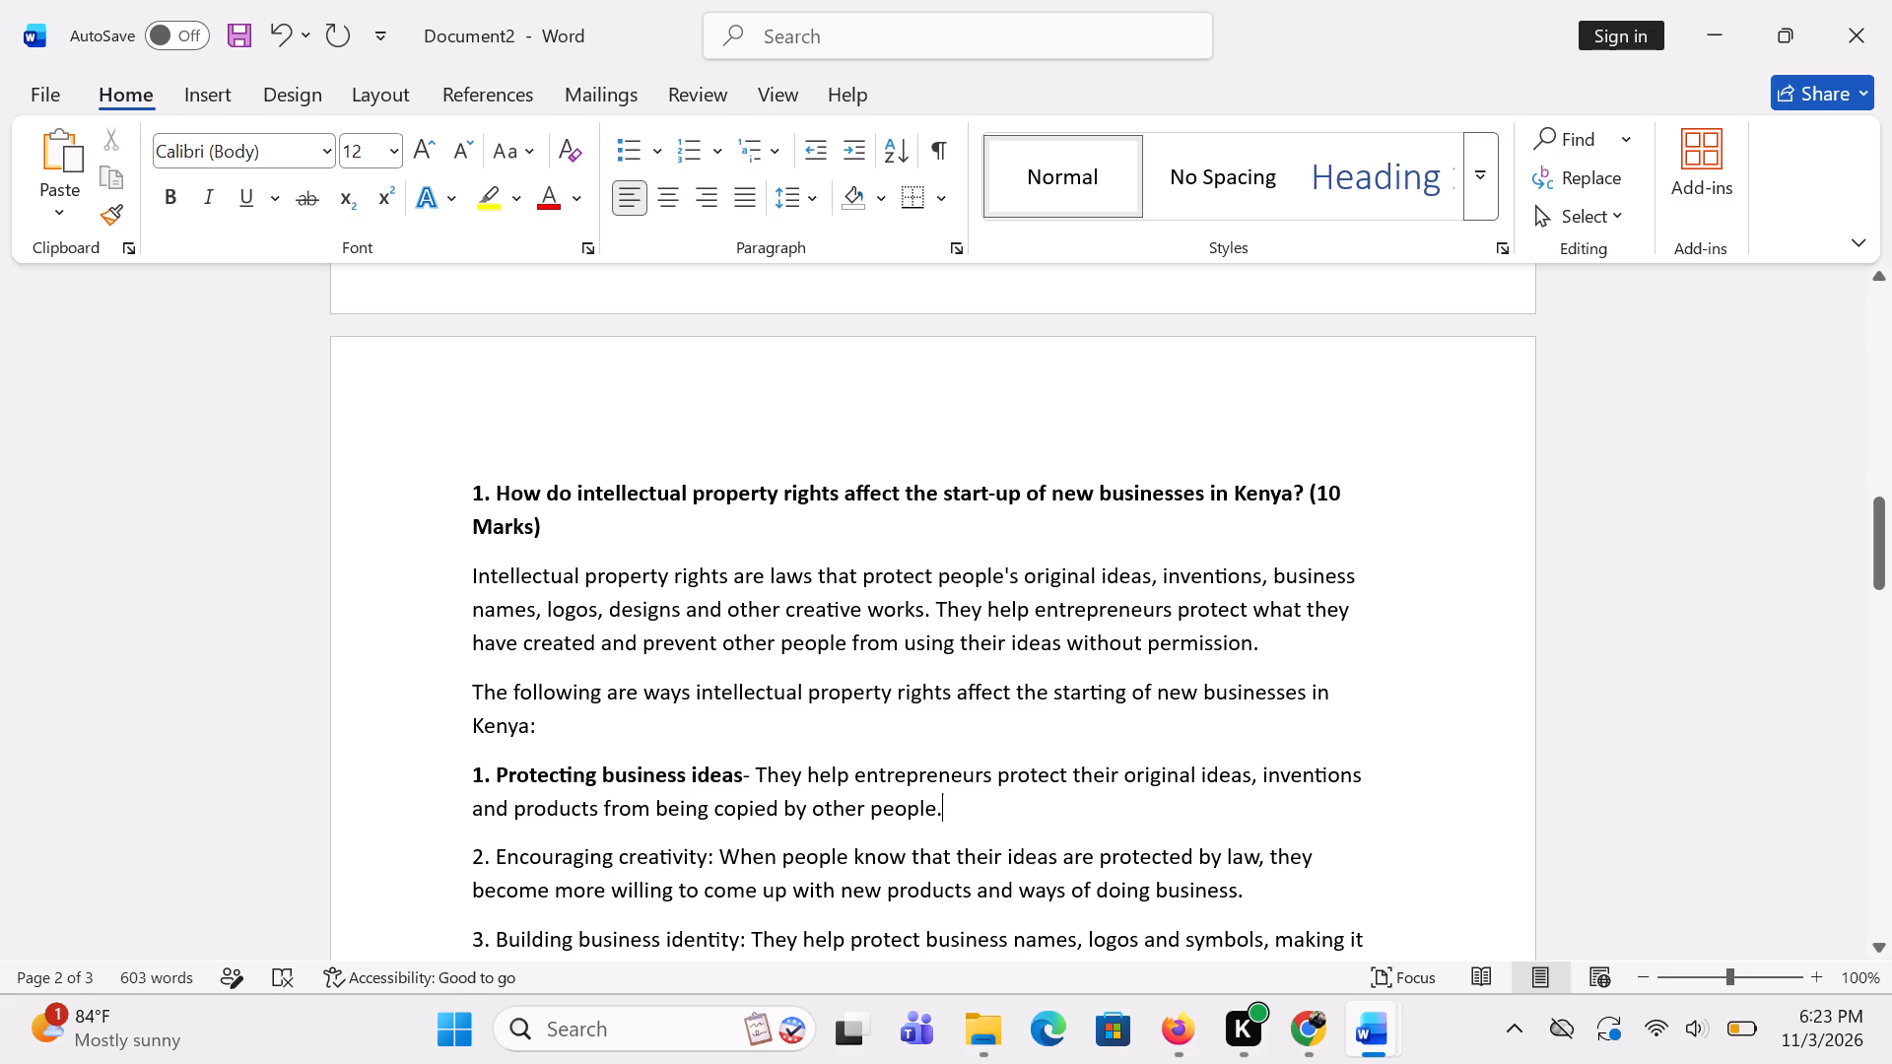
In point 2, replace the colon and space after "Encouraging creativity" with a hyphen and bold the heading and its number 2.
click(721, 855)
key(BackSpace)
key(BackSpace)
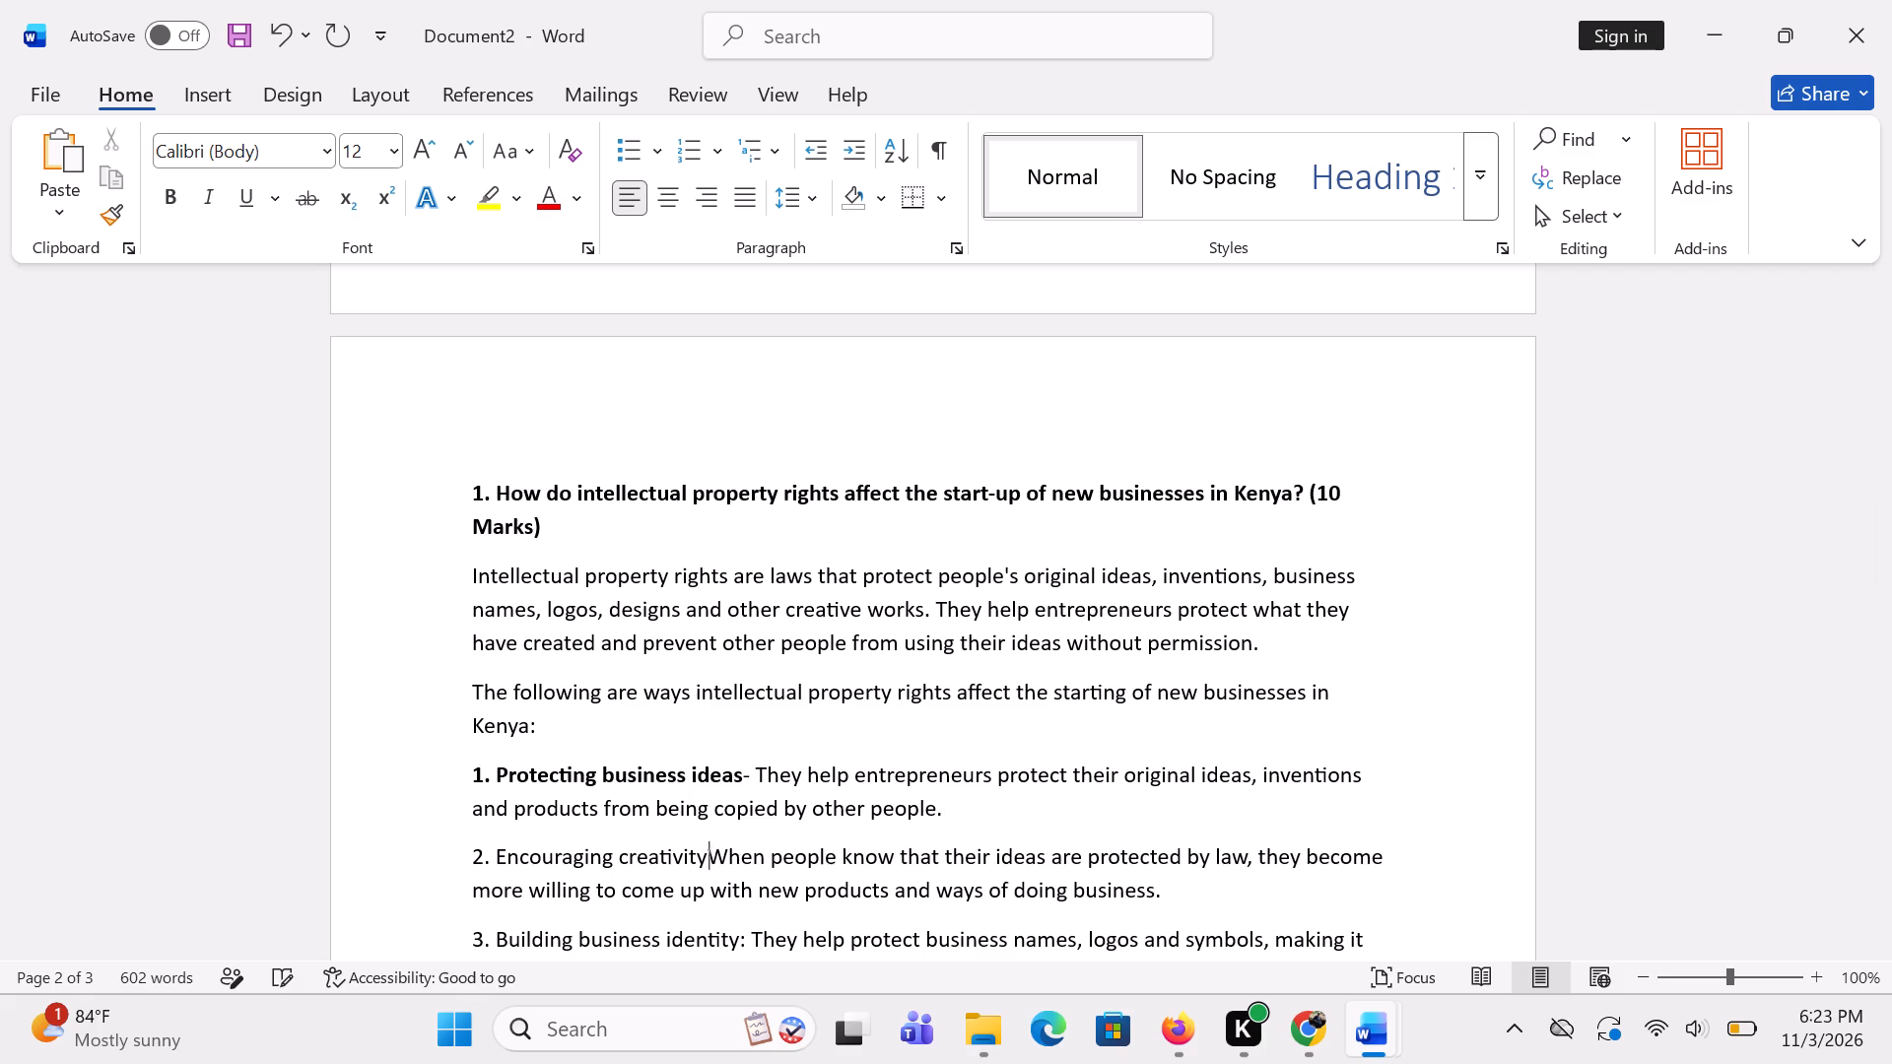
key(minus)
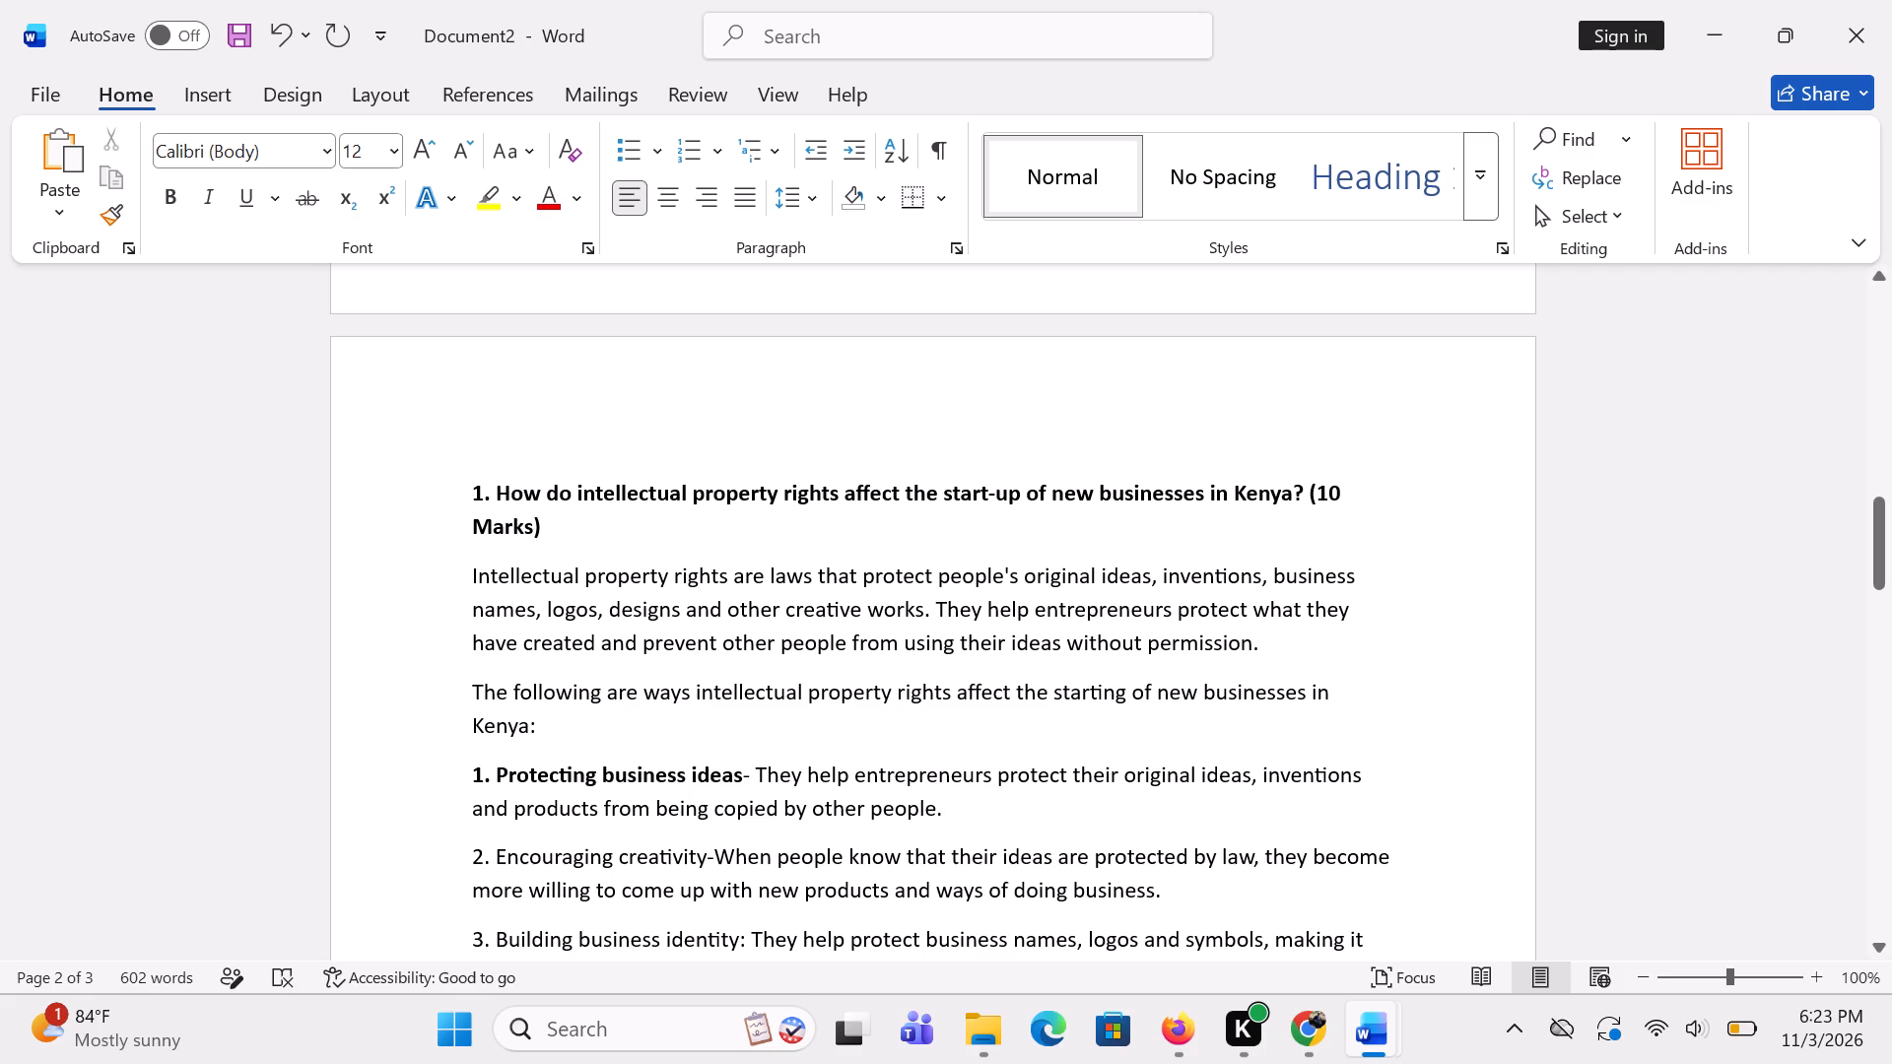
drag(704, 858, 545, 862)
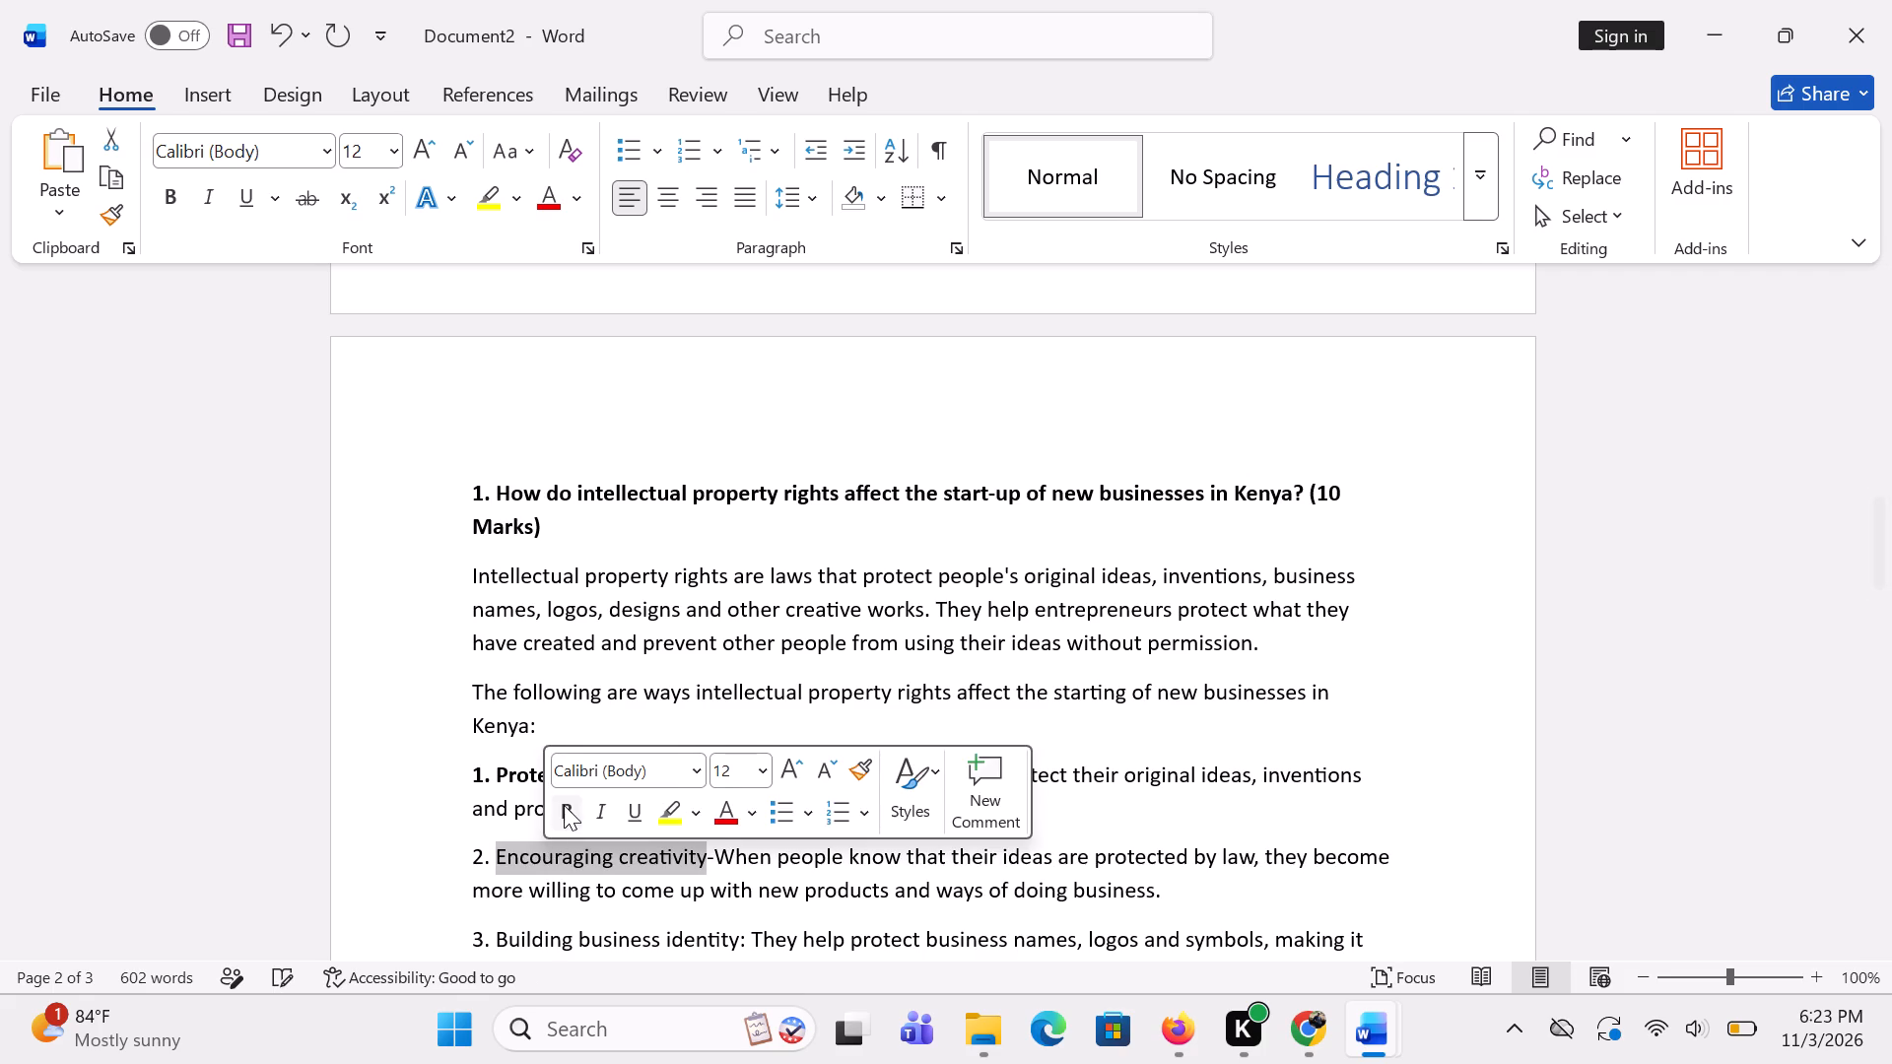
click(564, 806)
click(418, 841)
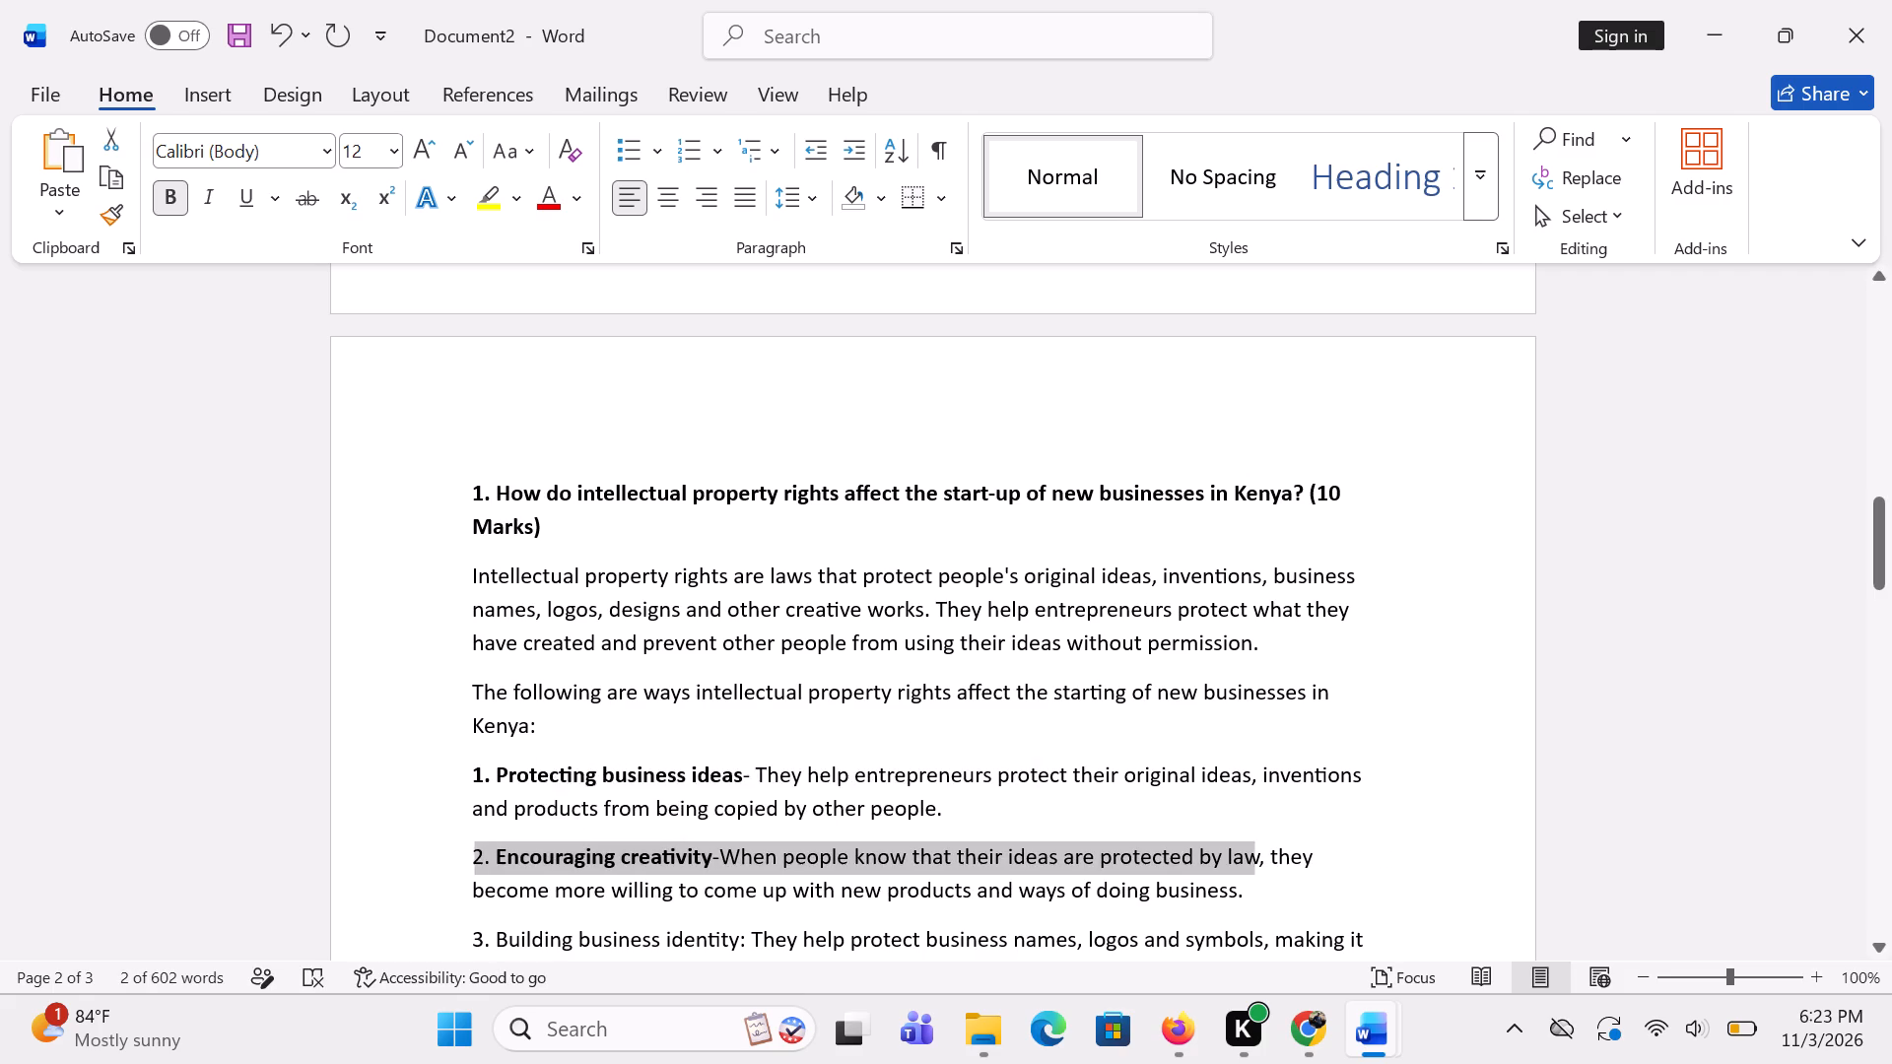
click(1164, 811)
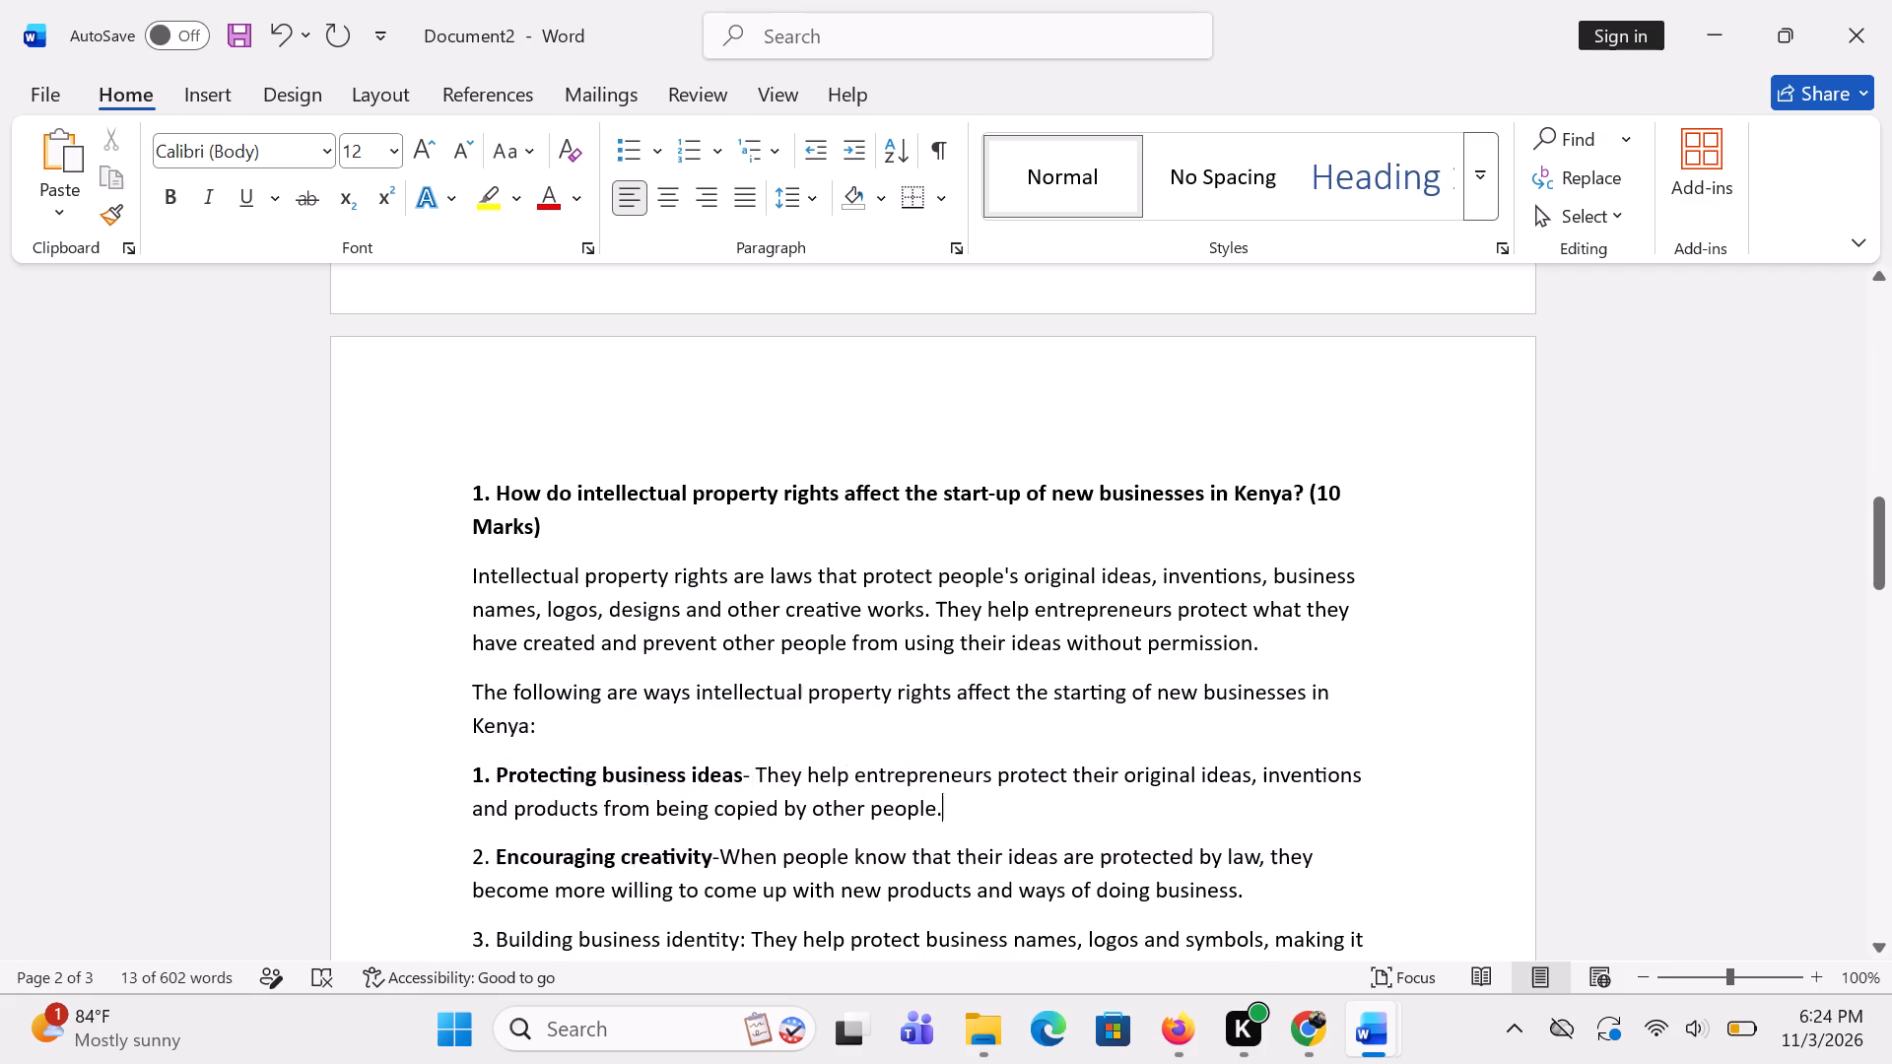
drag(485, 852, 465, 852)
click(481, 807)
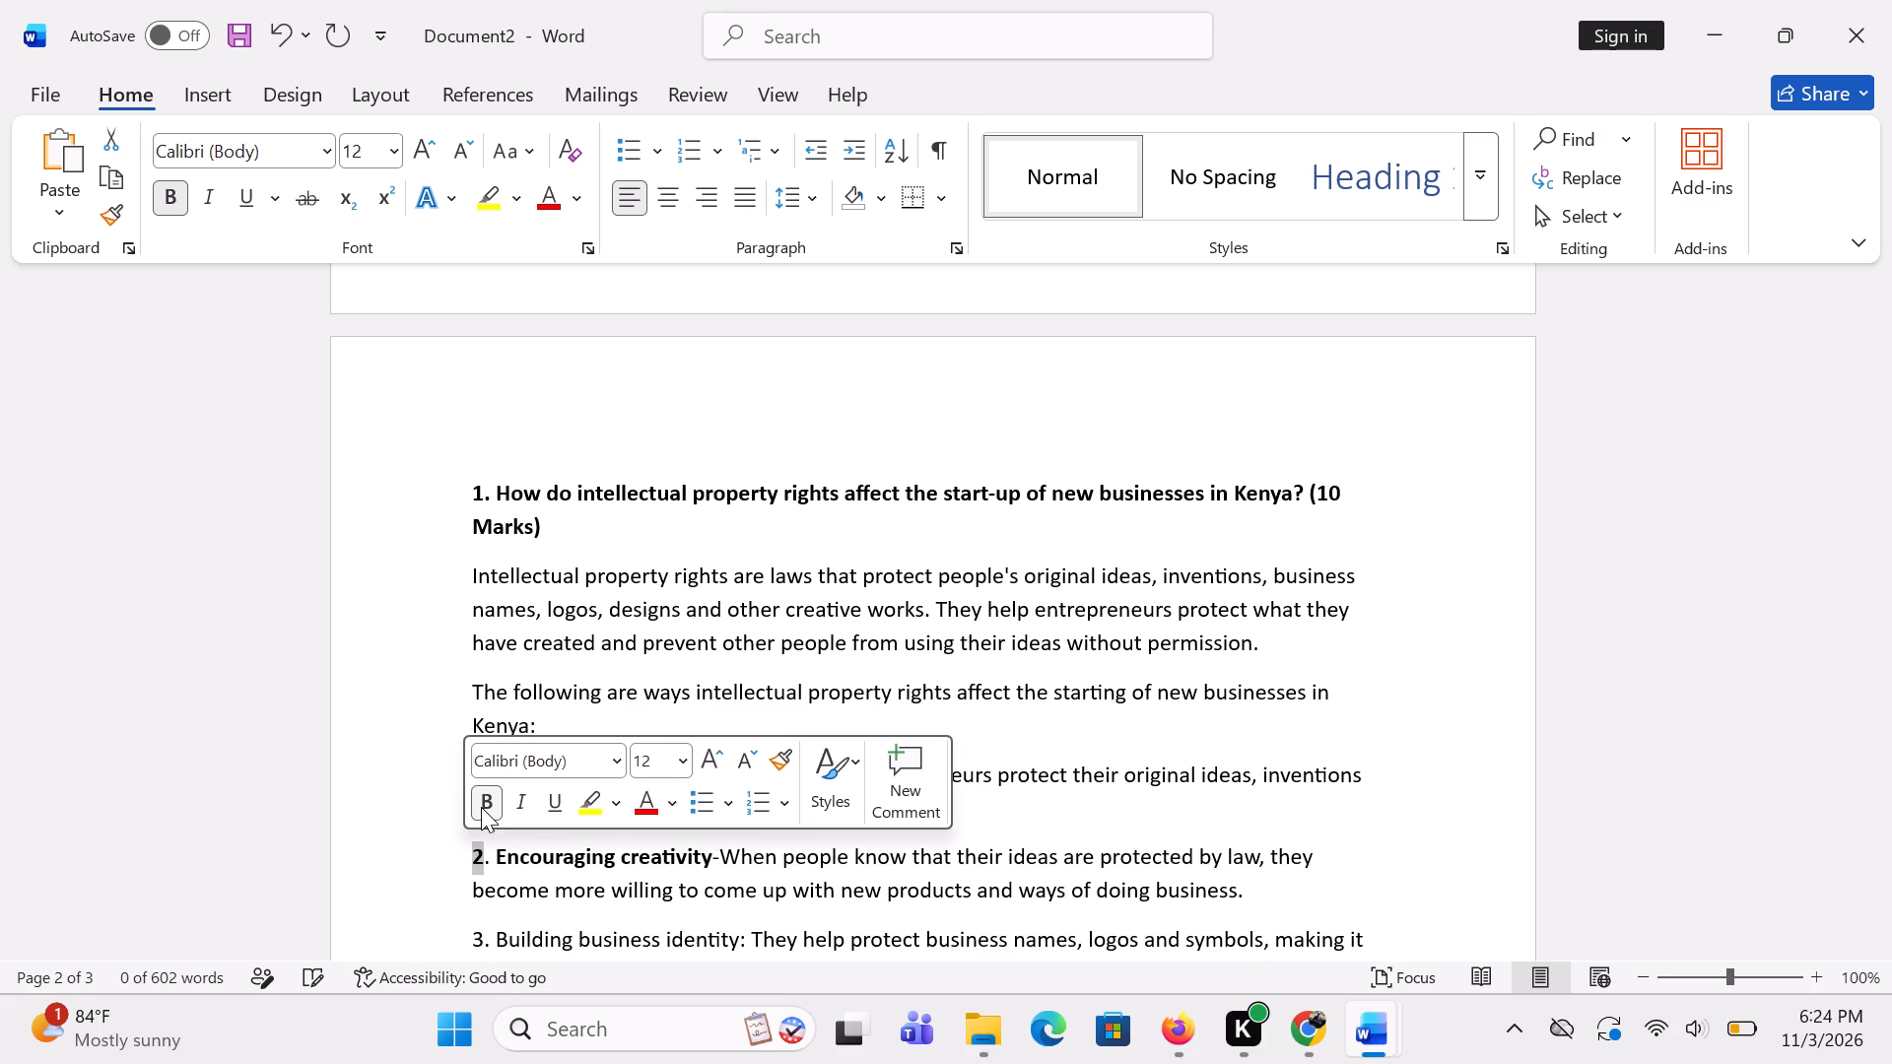
click(1107, 811)
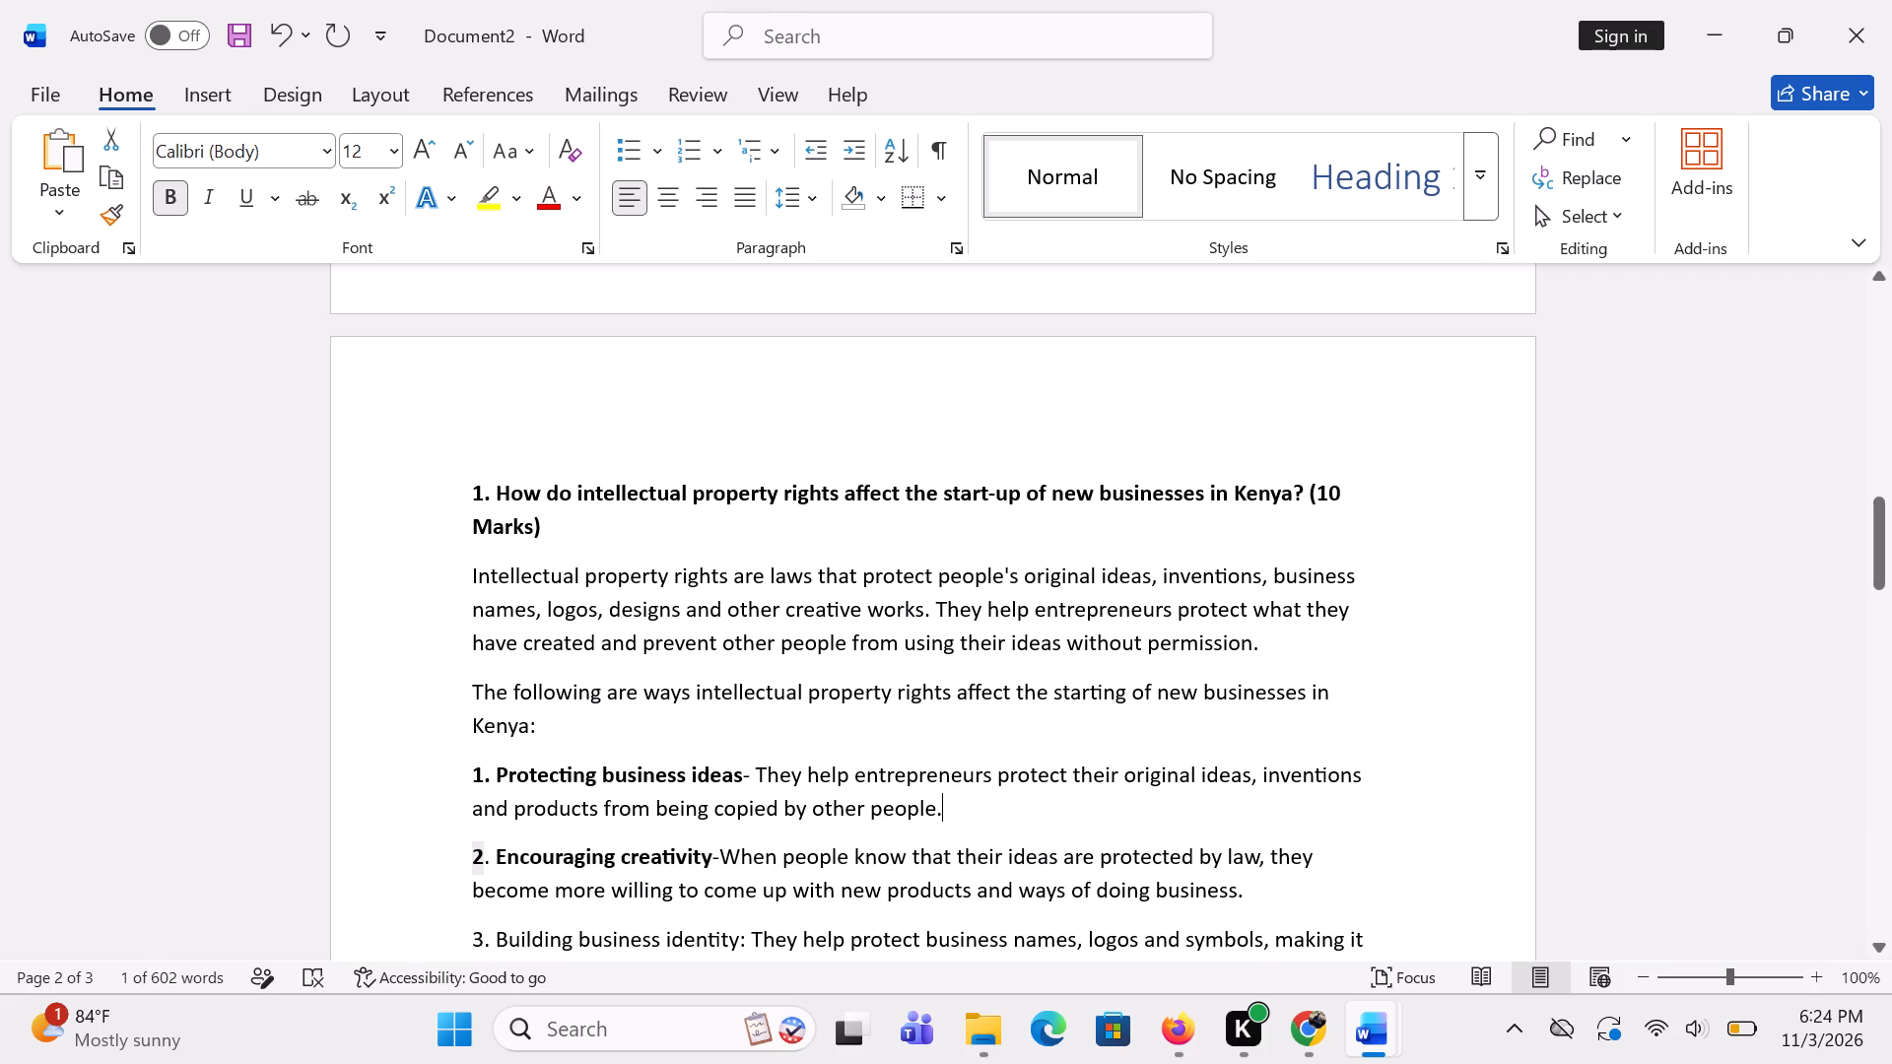
In point 3, replace the colon and space after "Building business identity" with a hyphen and bold the numbered heading.
scroll(877, 812, down, 1)
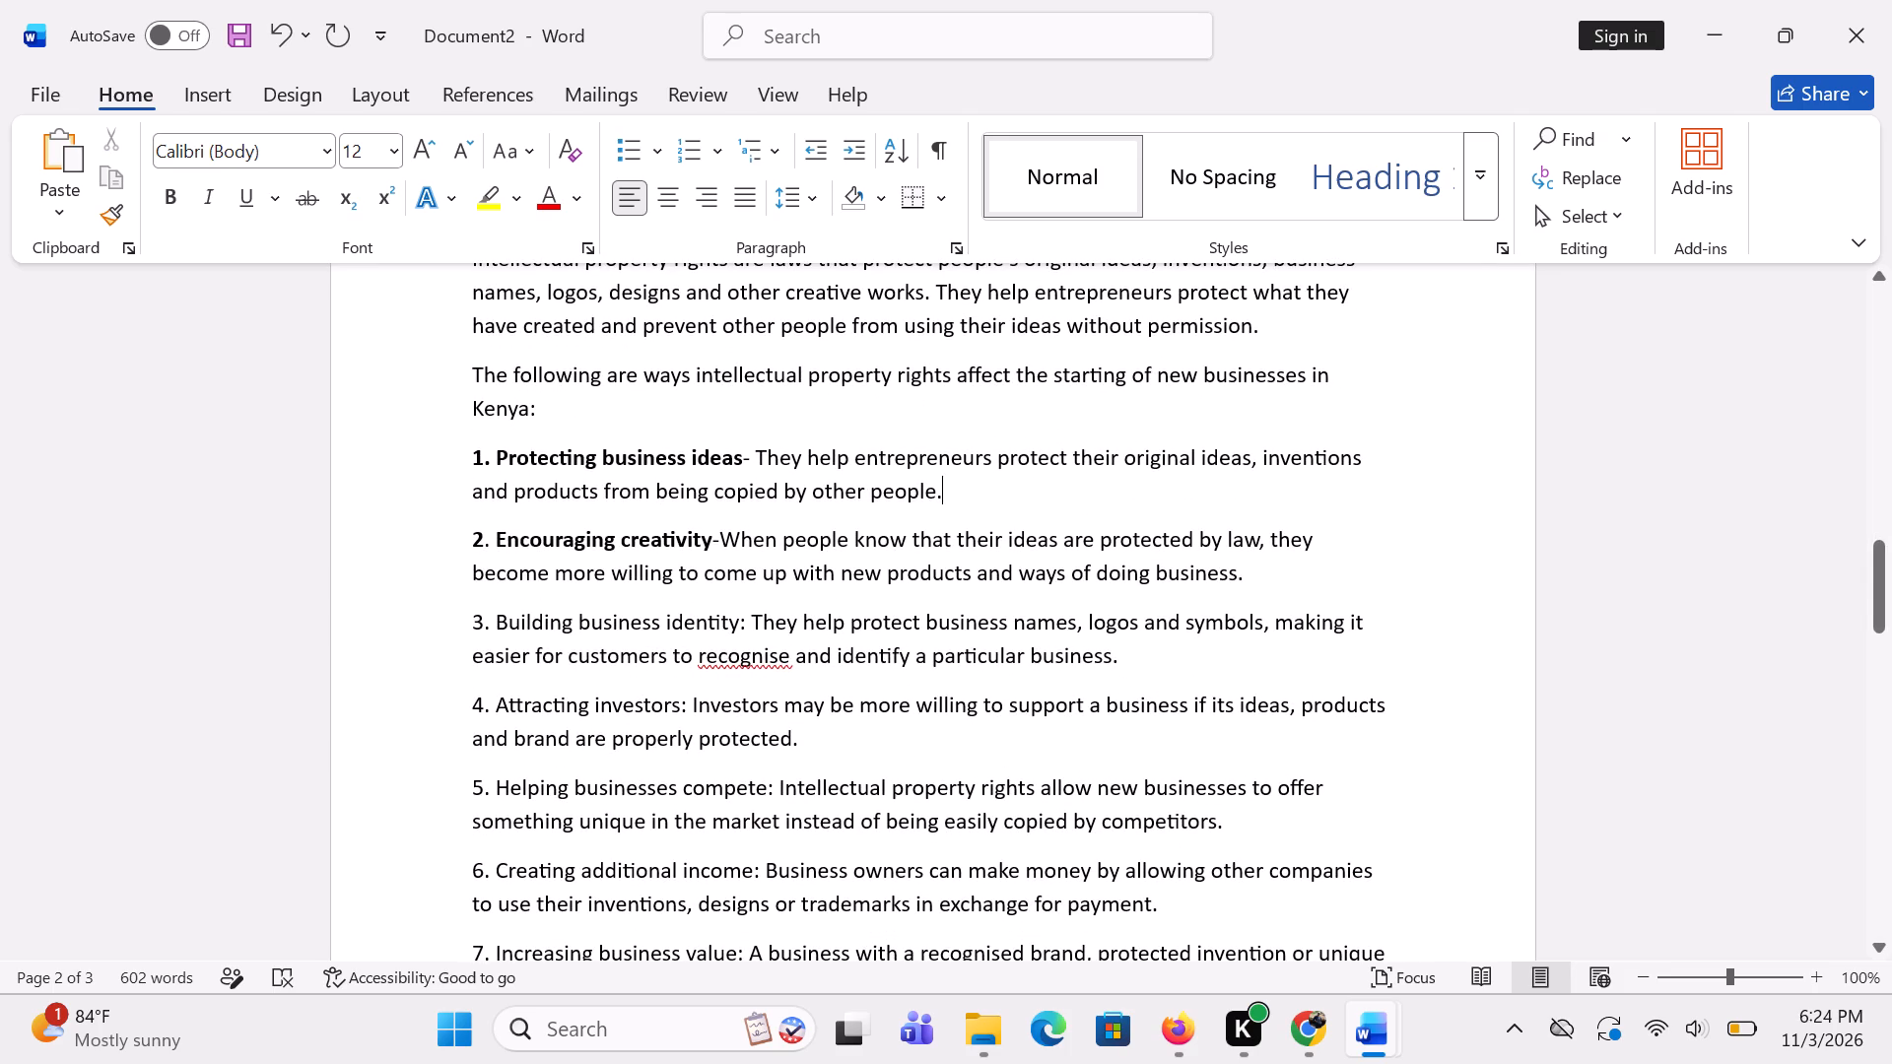
click(750, 624)
key(BackSpace)
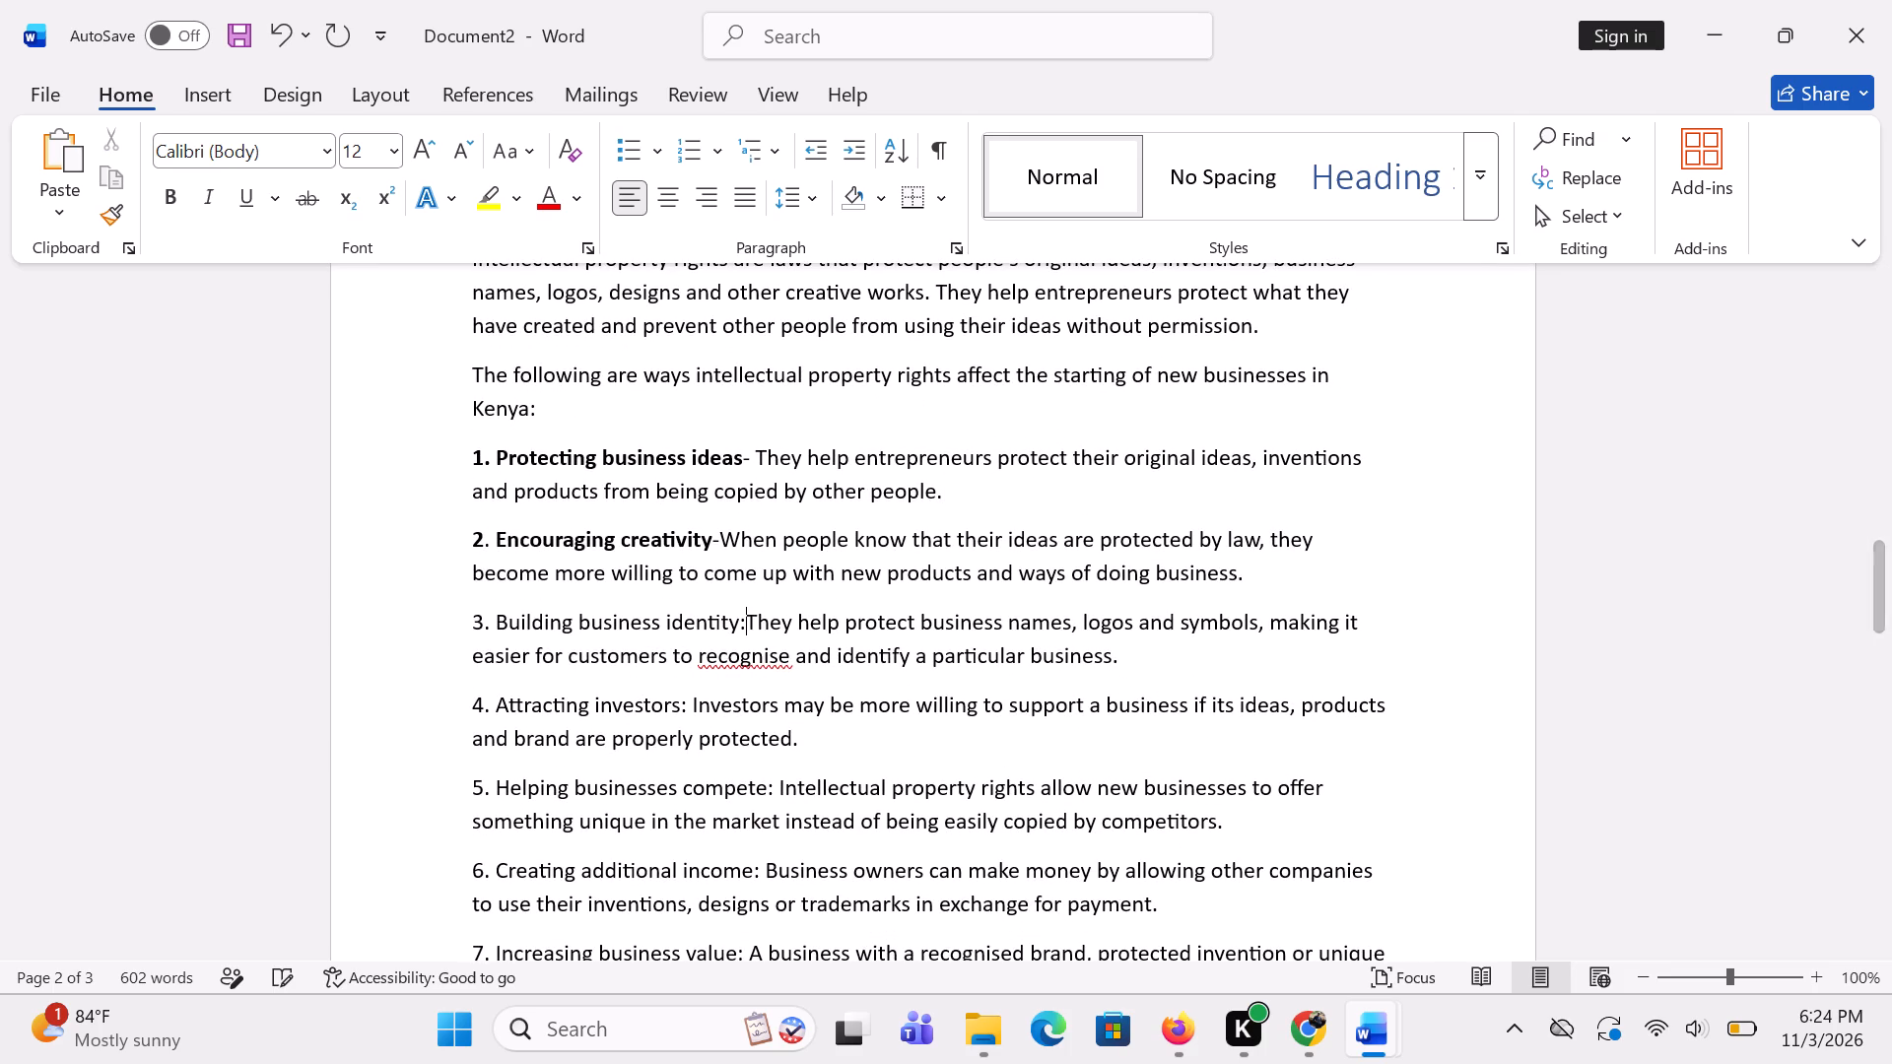
key(BackSpace)
key(minus)
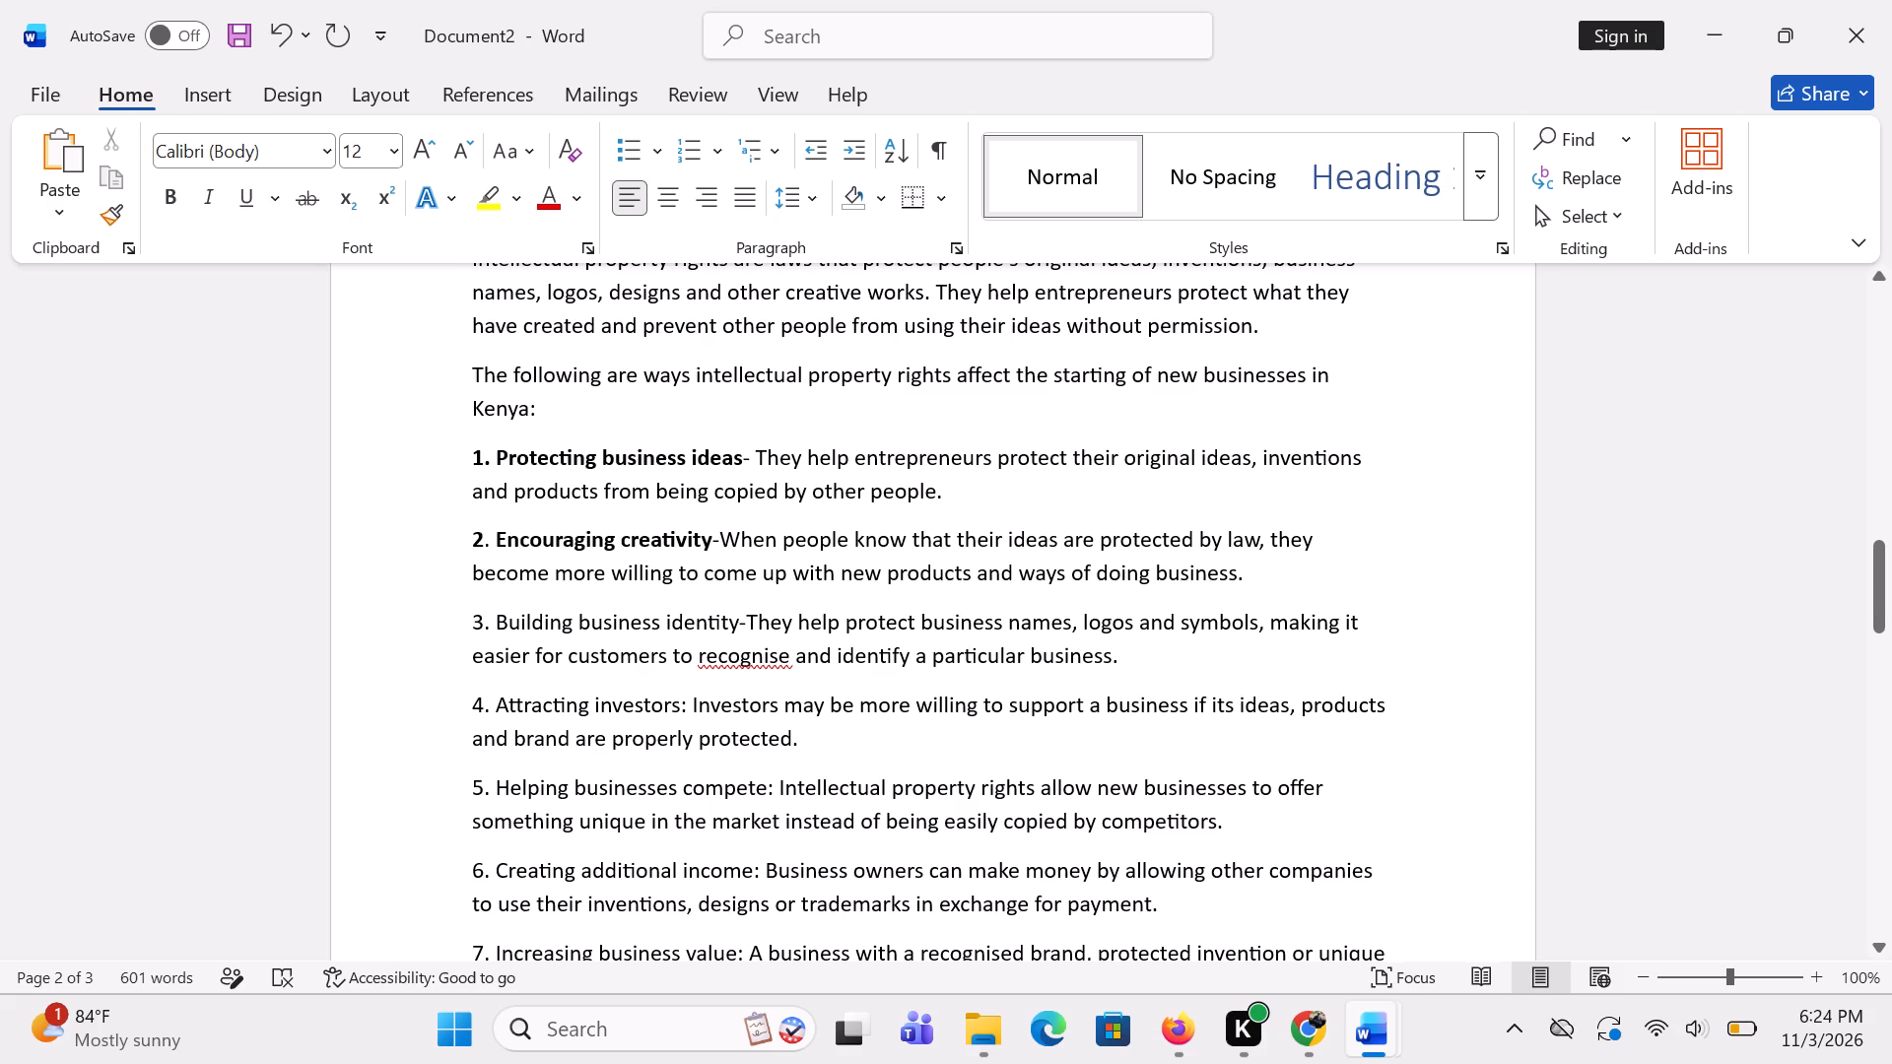
drag(740, 626, 457, 623)
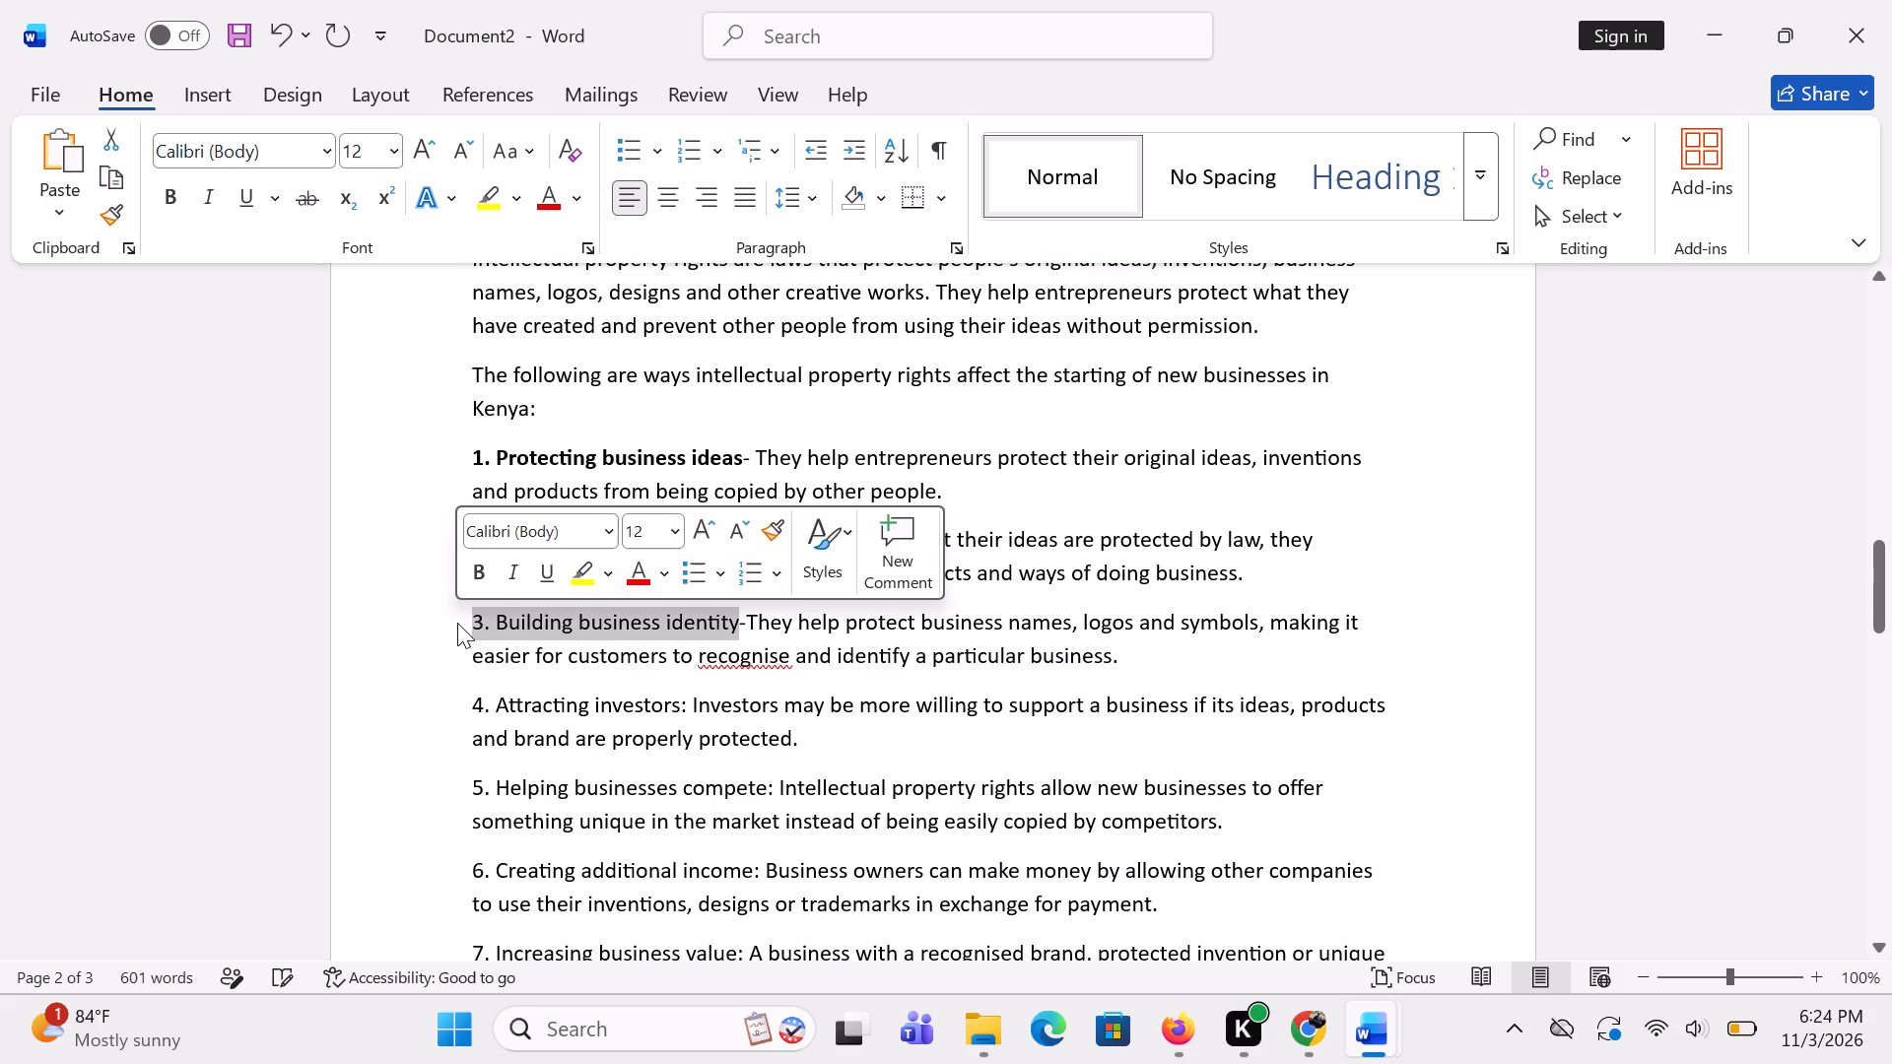
click(483, 575)
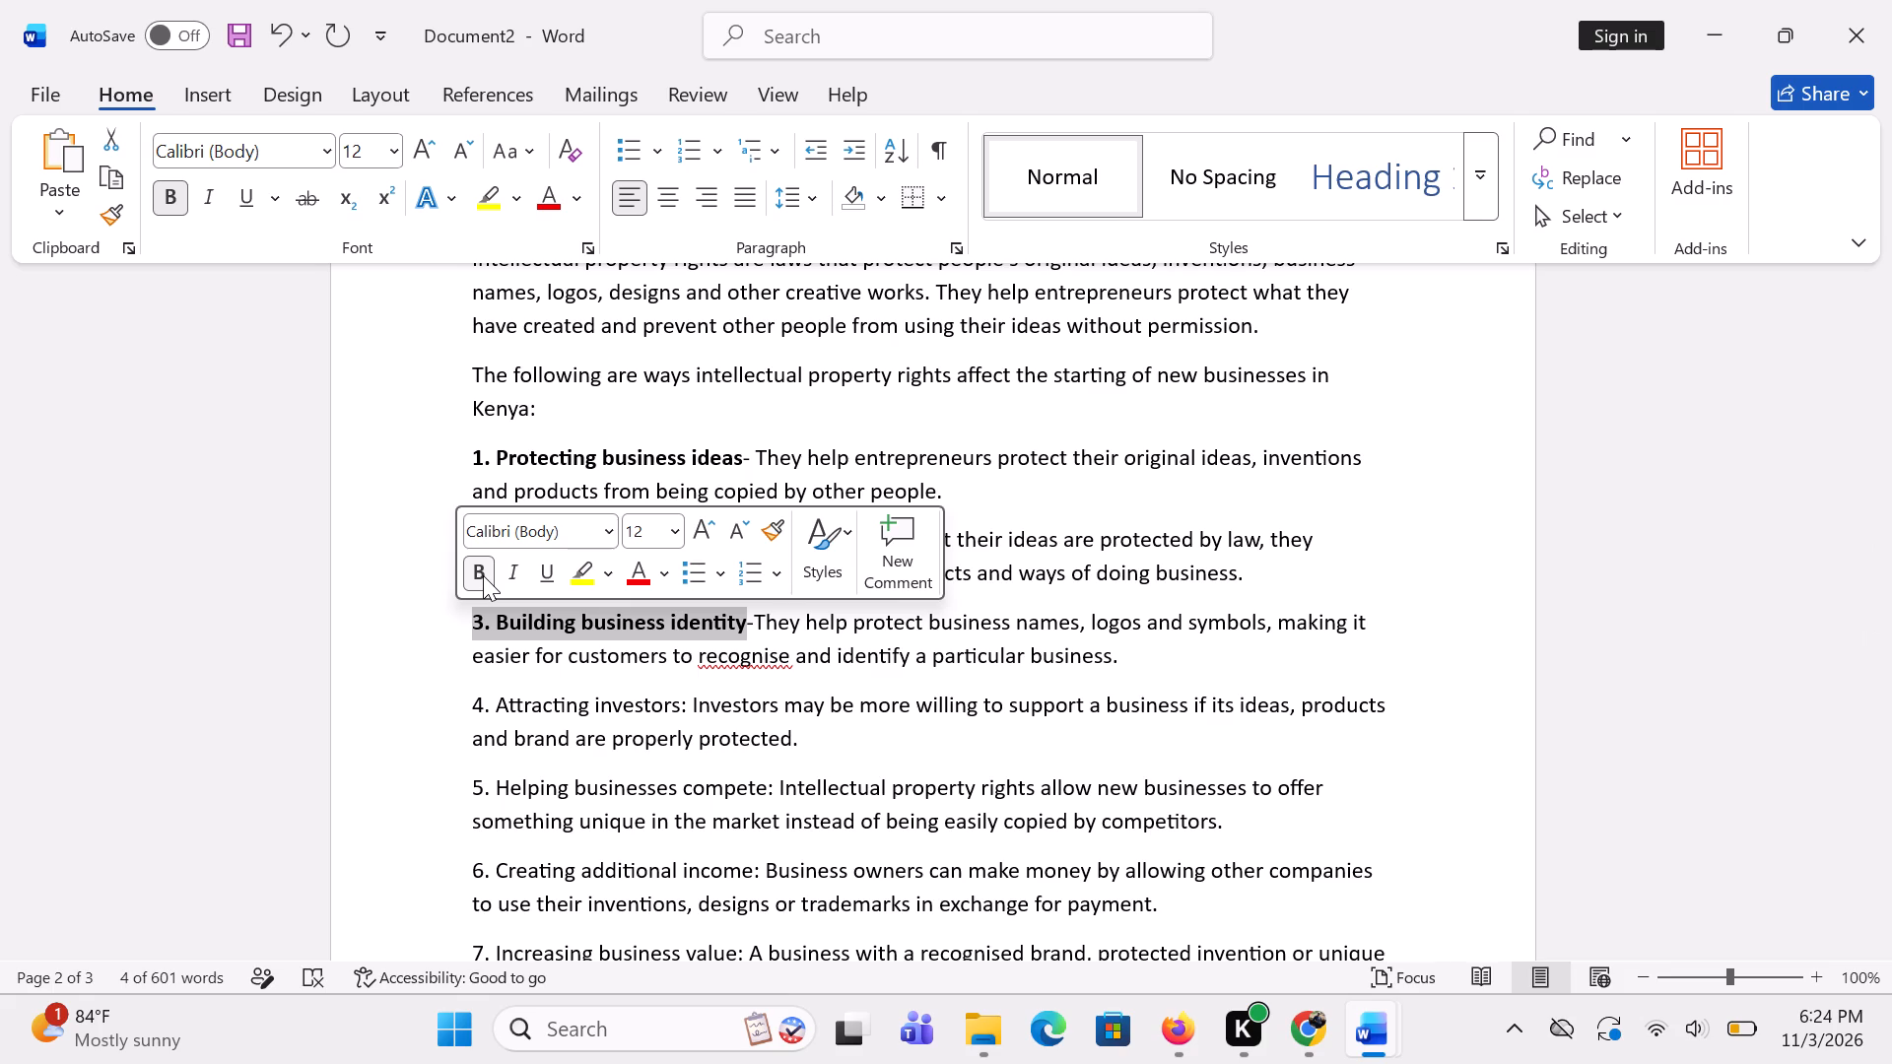
click(821, 681)
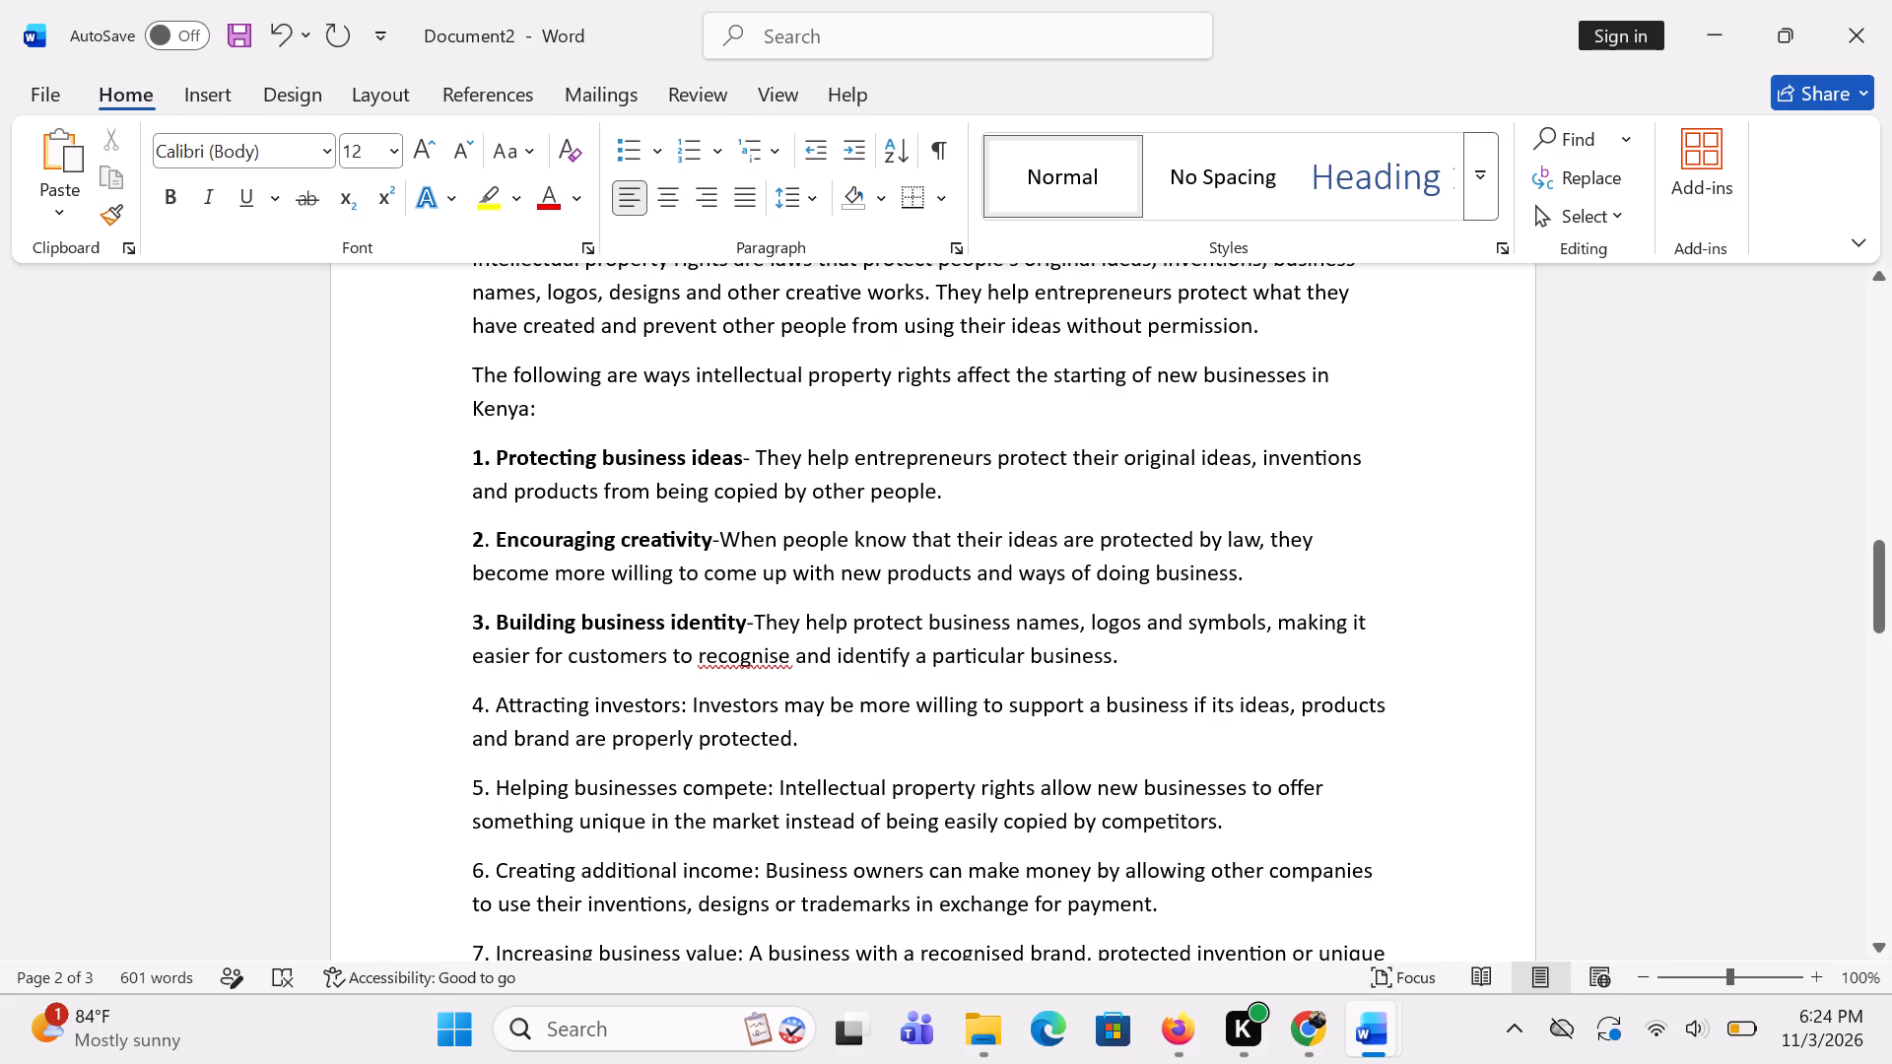
In point 4, replace the colon after "Attracting investors" with a hyphen and bold the numbered heading.
click(689, 703)
key(BackSpace)
key(minus)
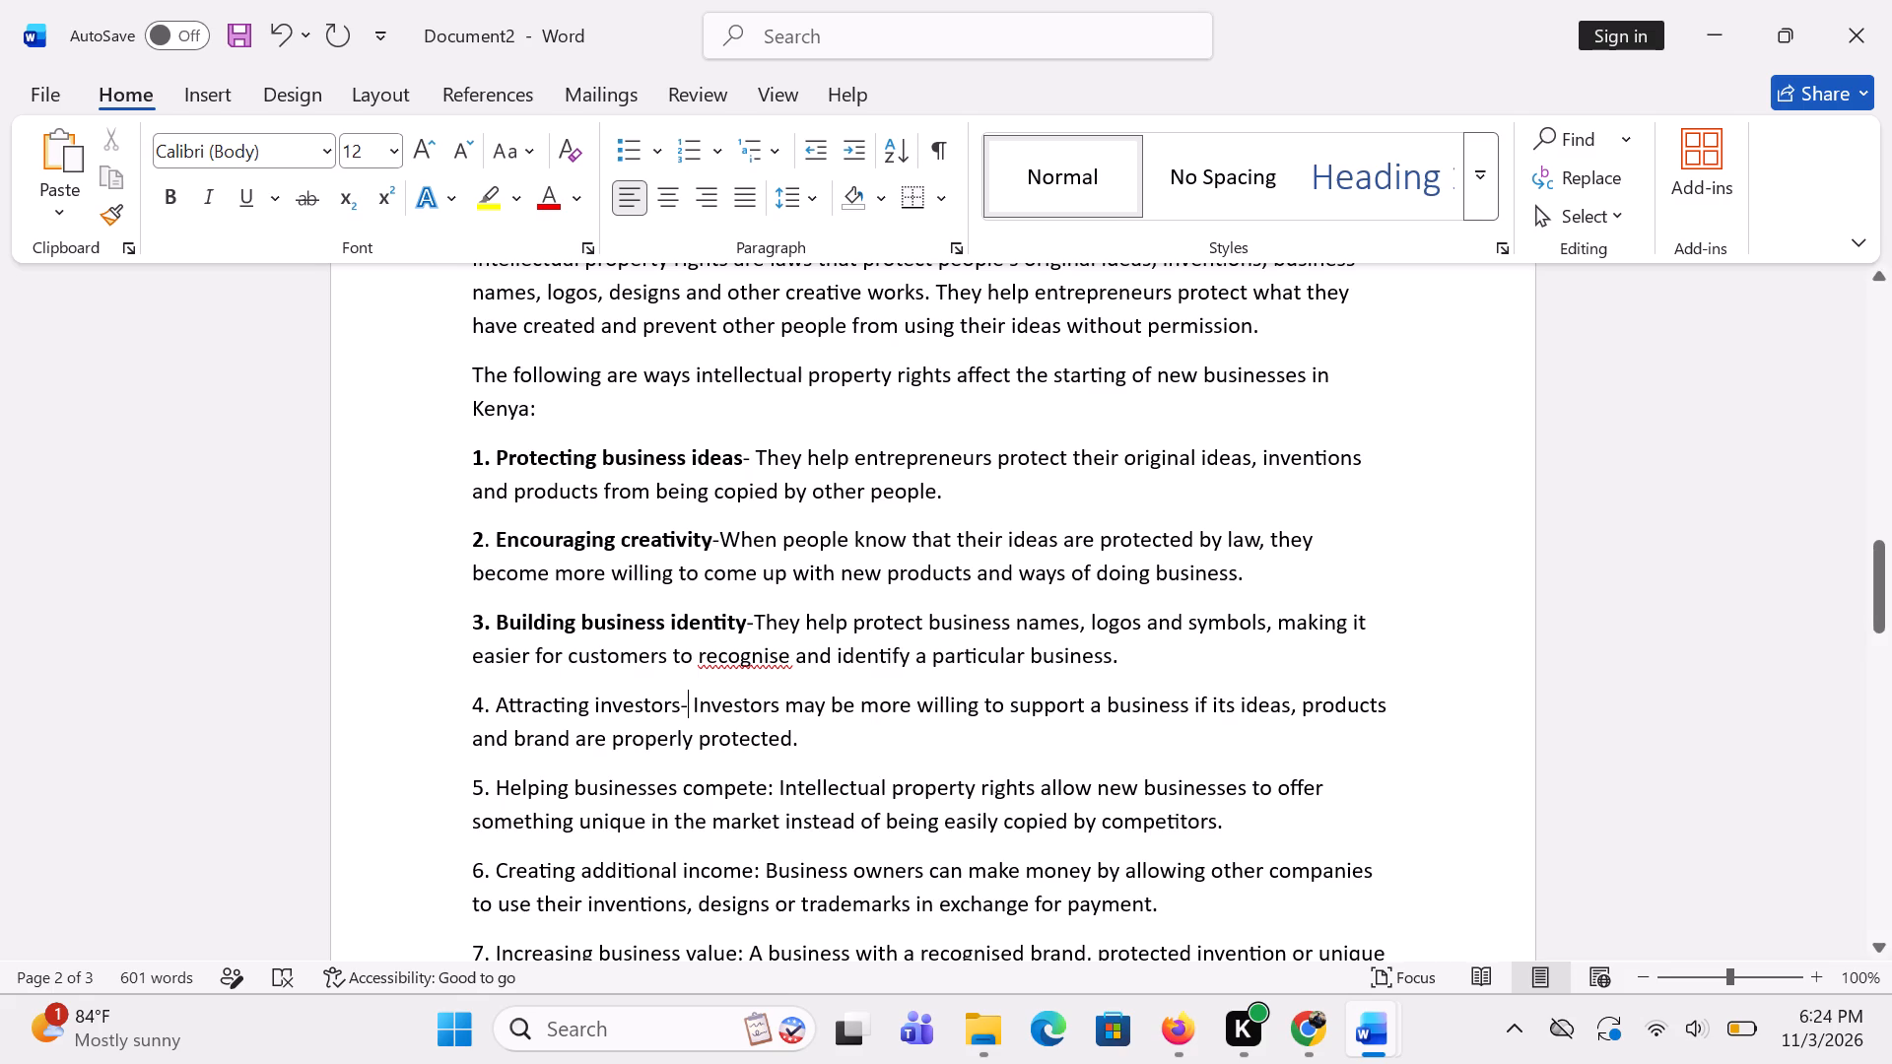
drag(678, 711, 452, 706)
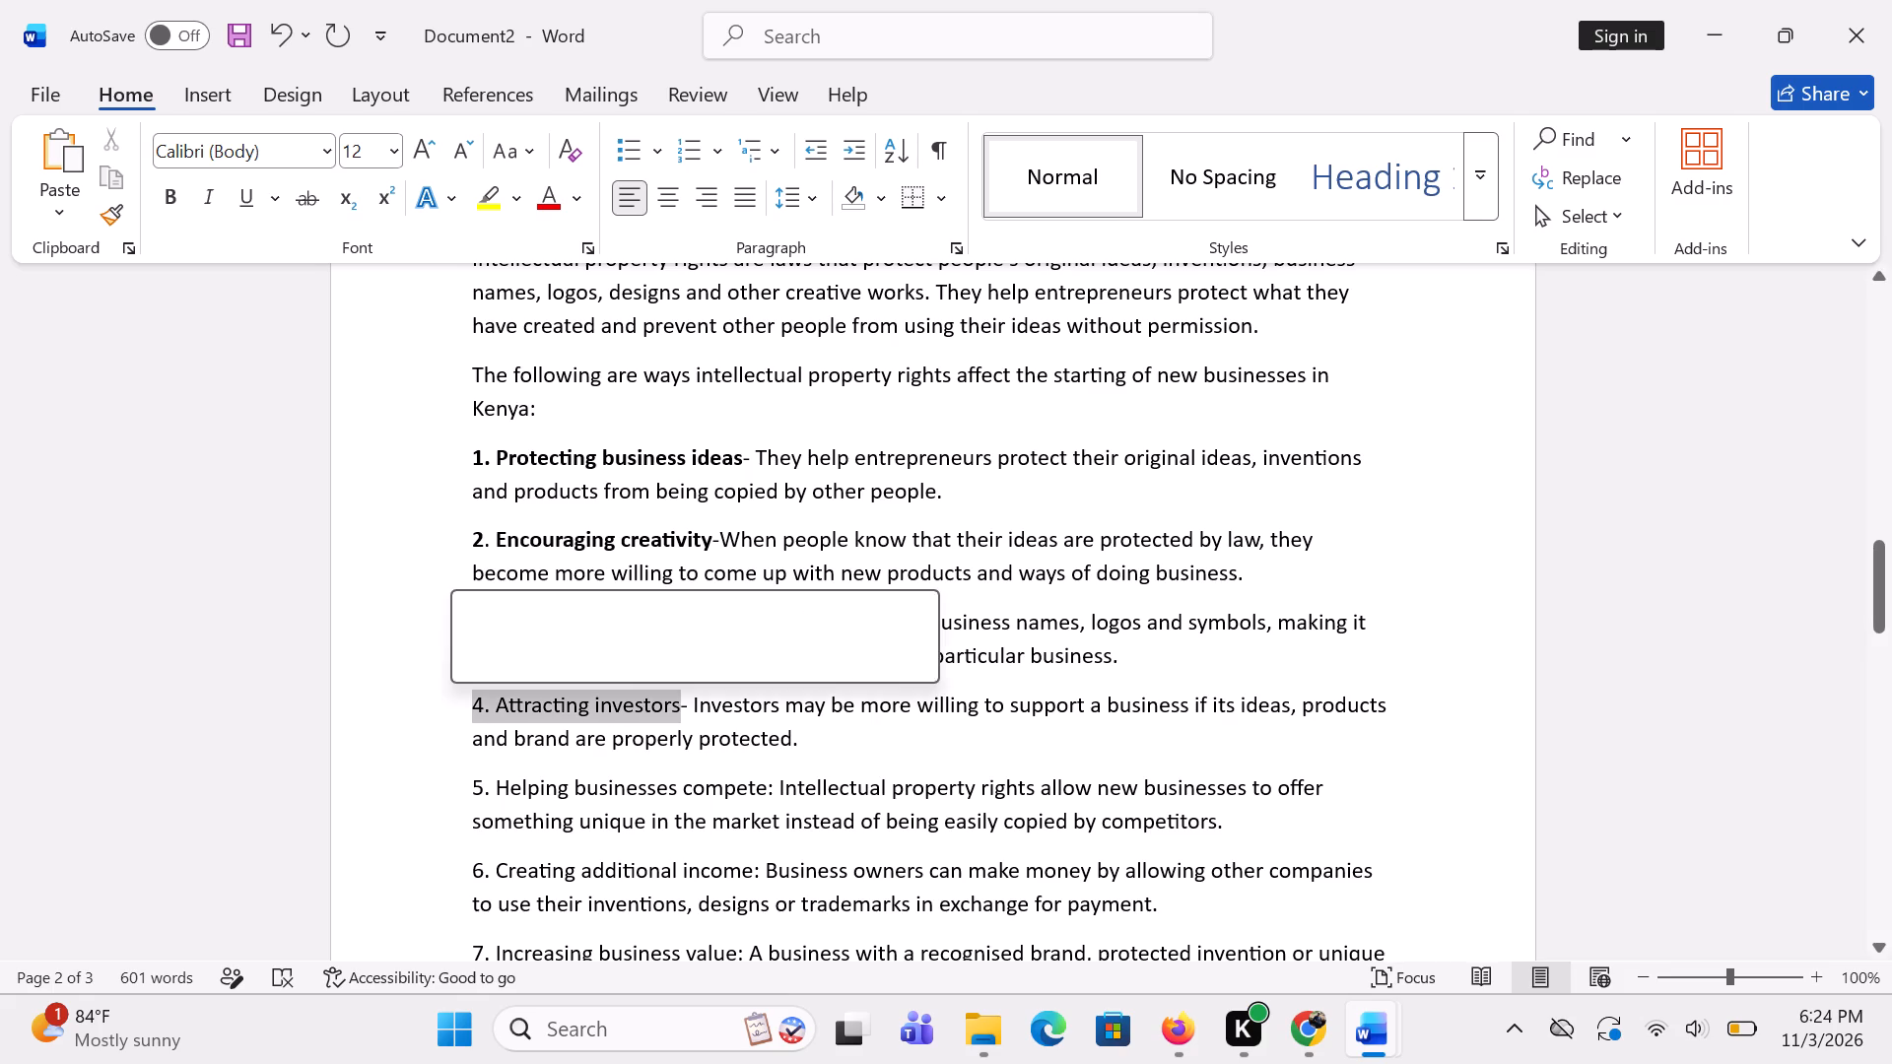
click(466, 654)
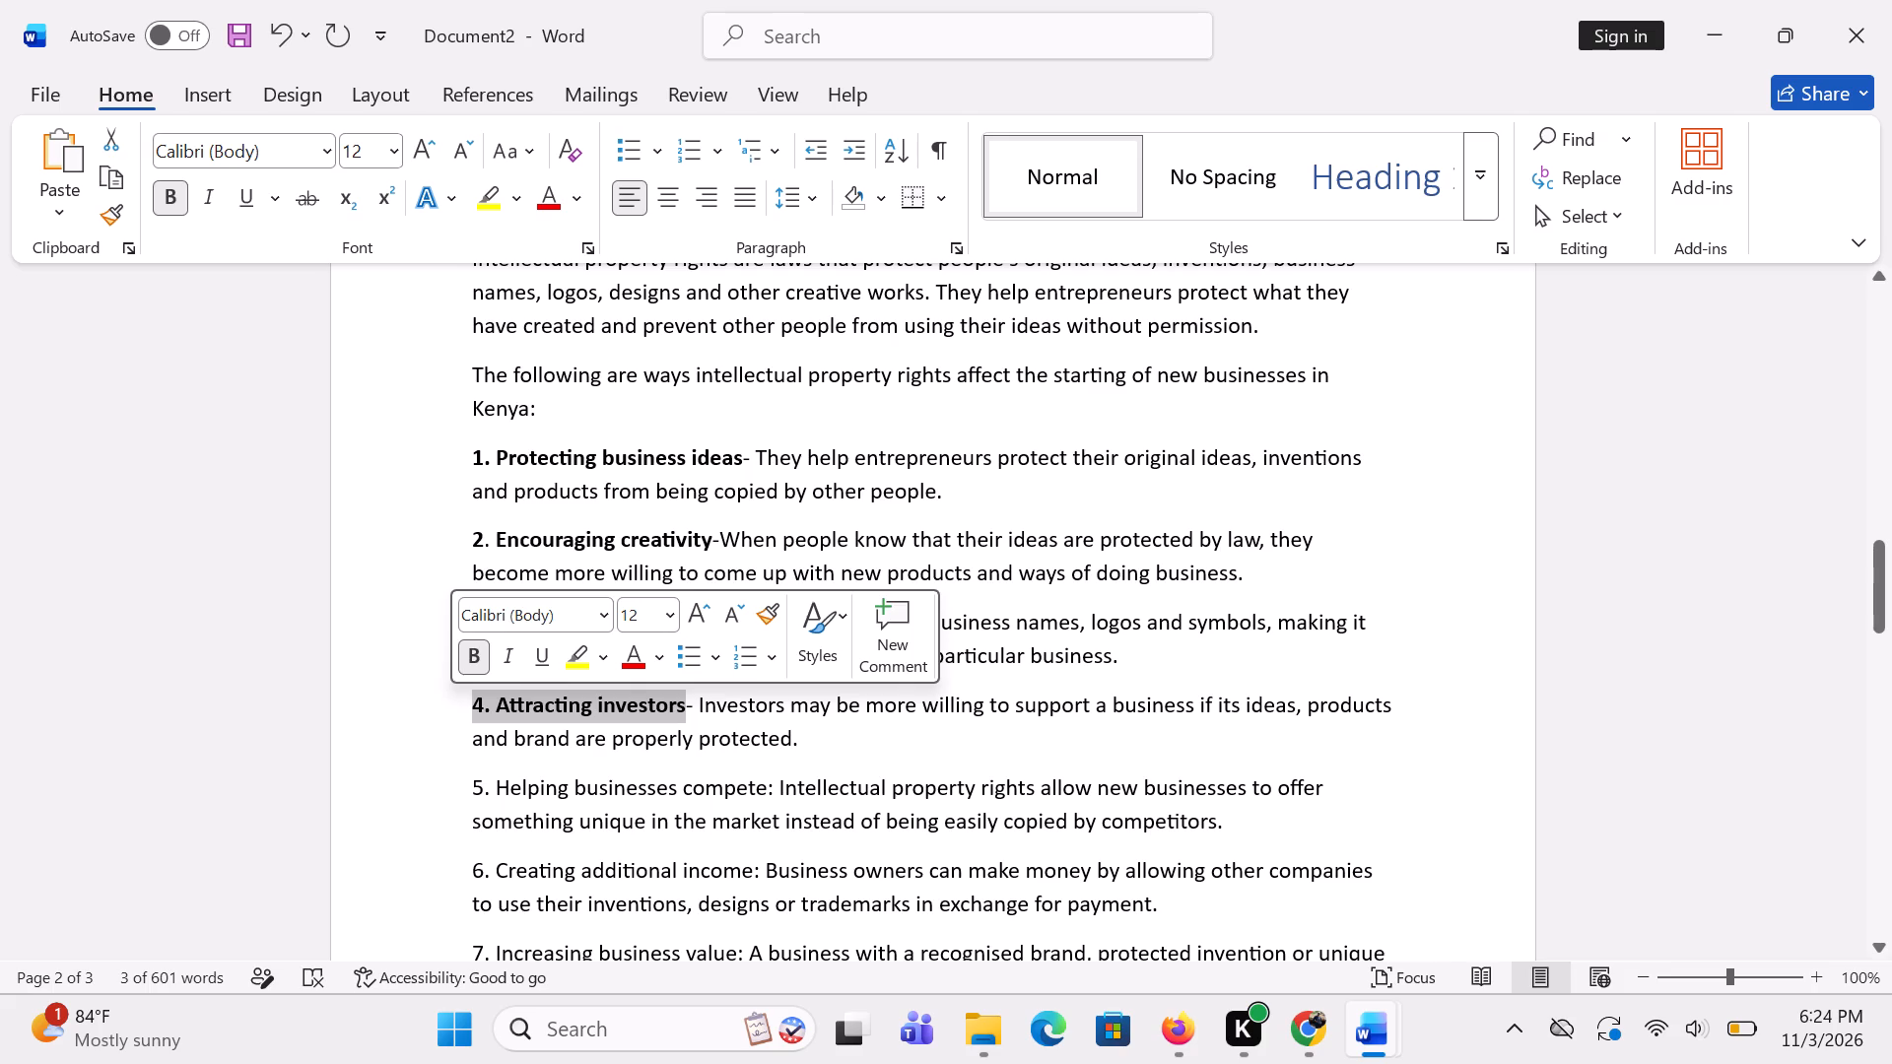
click(979, 761)
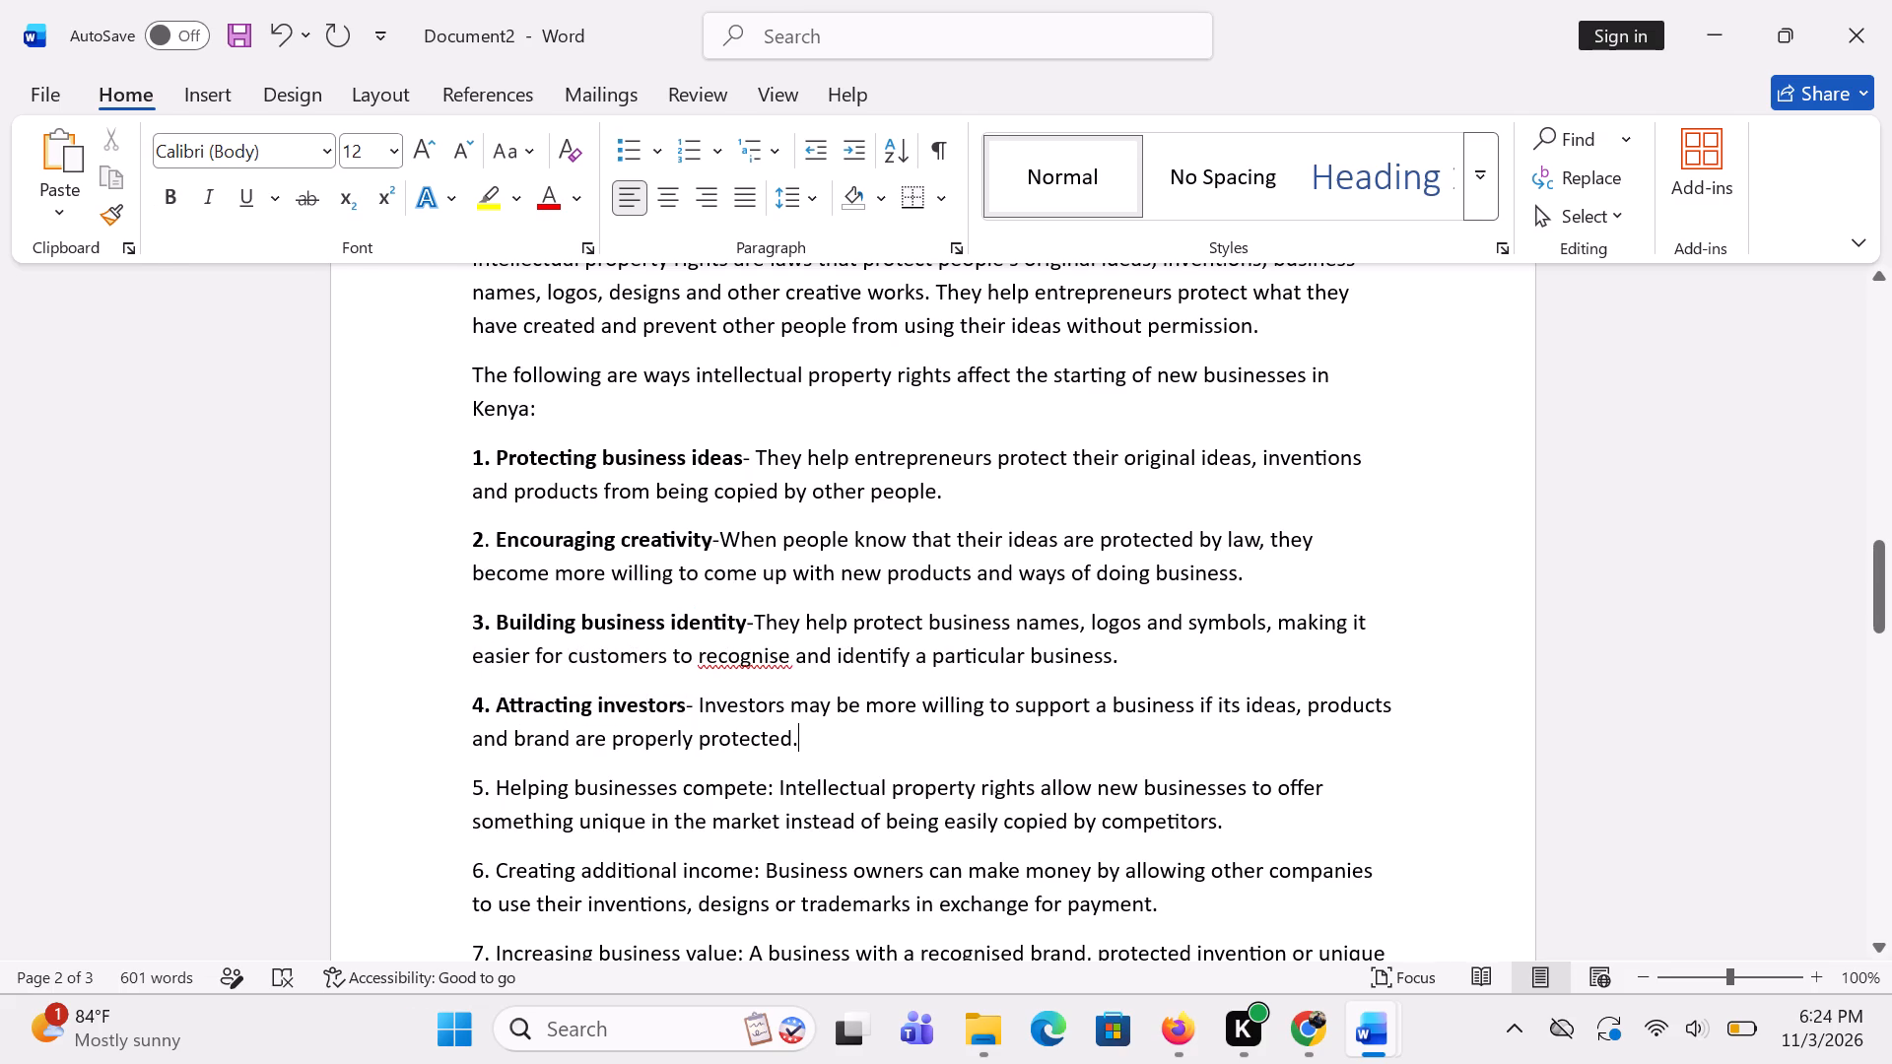
In point 5, replace the colon after "Helping businesses compete" with a hyphen and bold the numbered heading.
click(774, 797)
key(BackSpace)
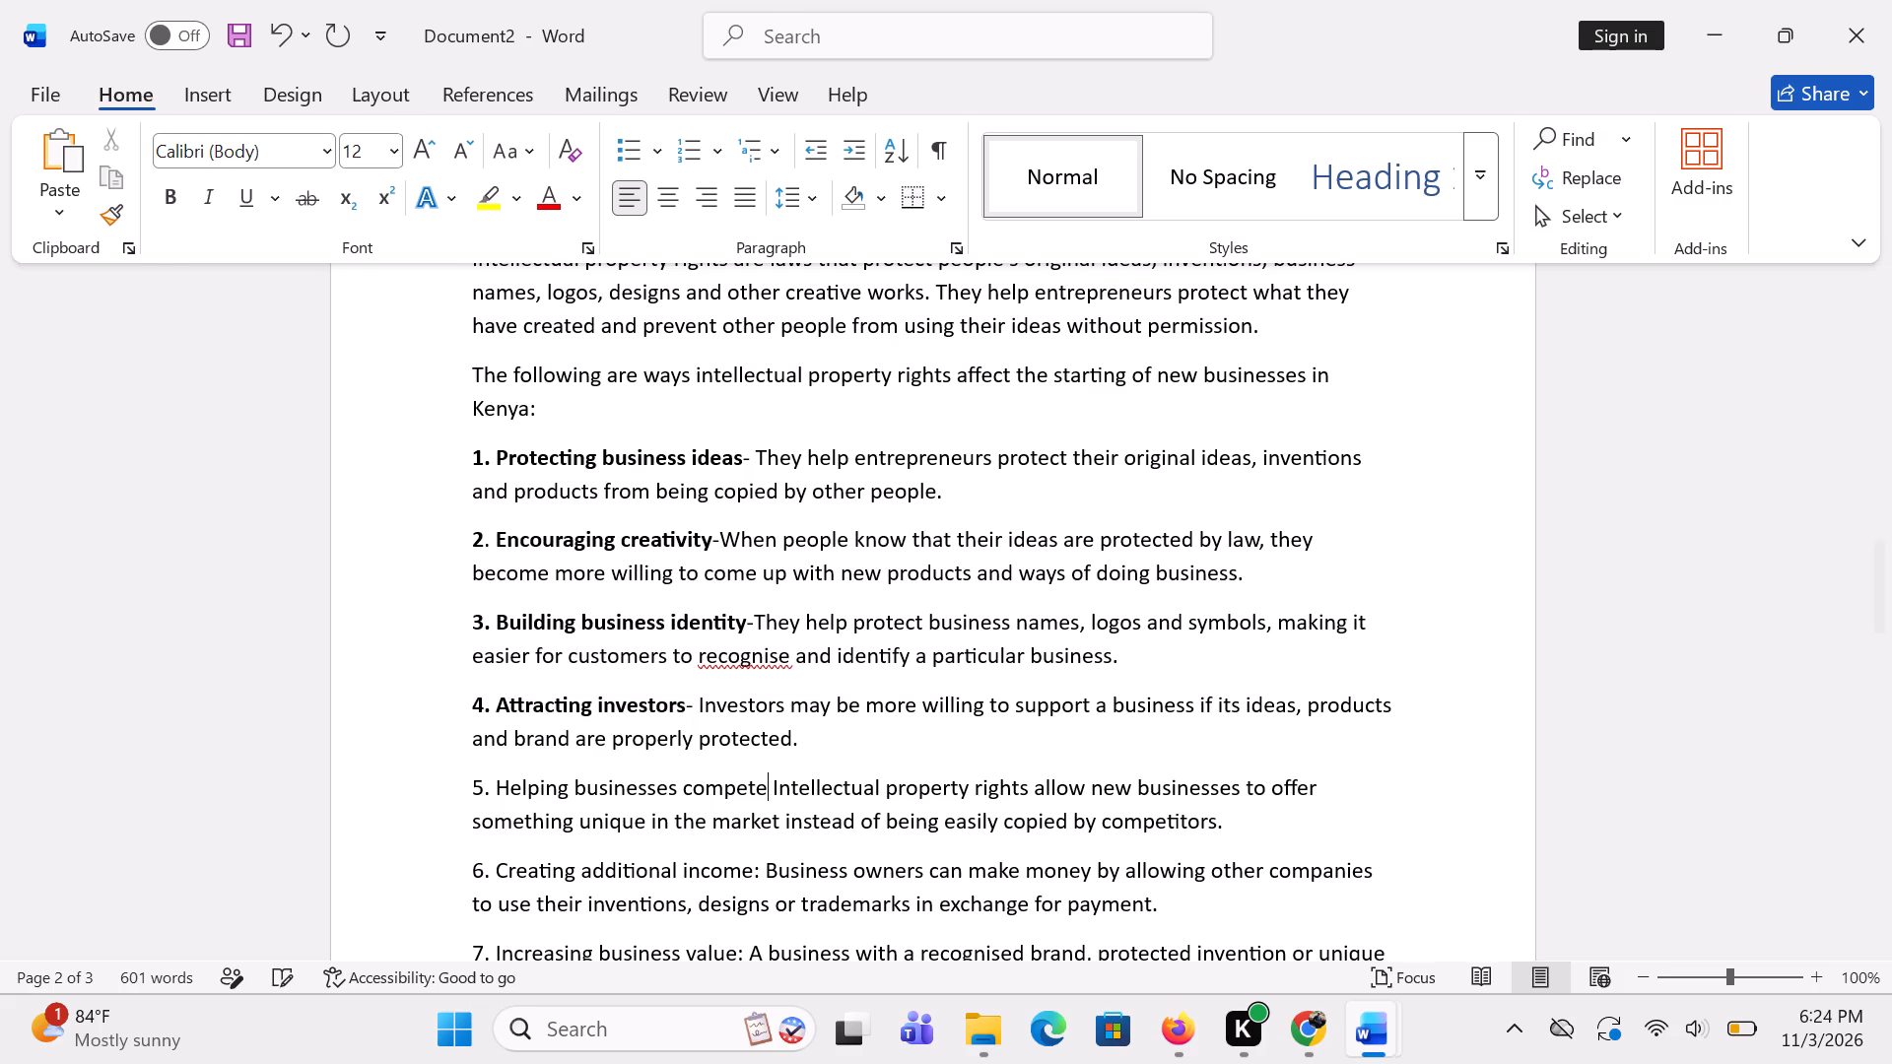
key(minus)
drag(762, 788, 539, 788)
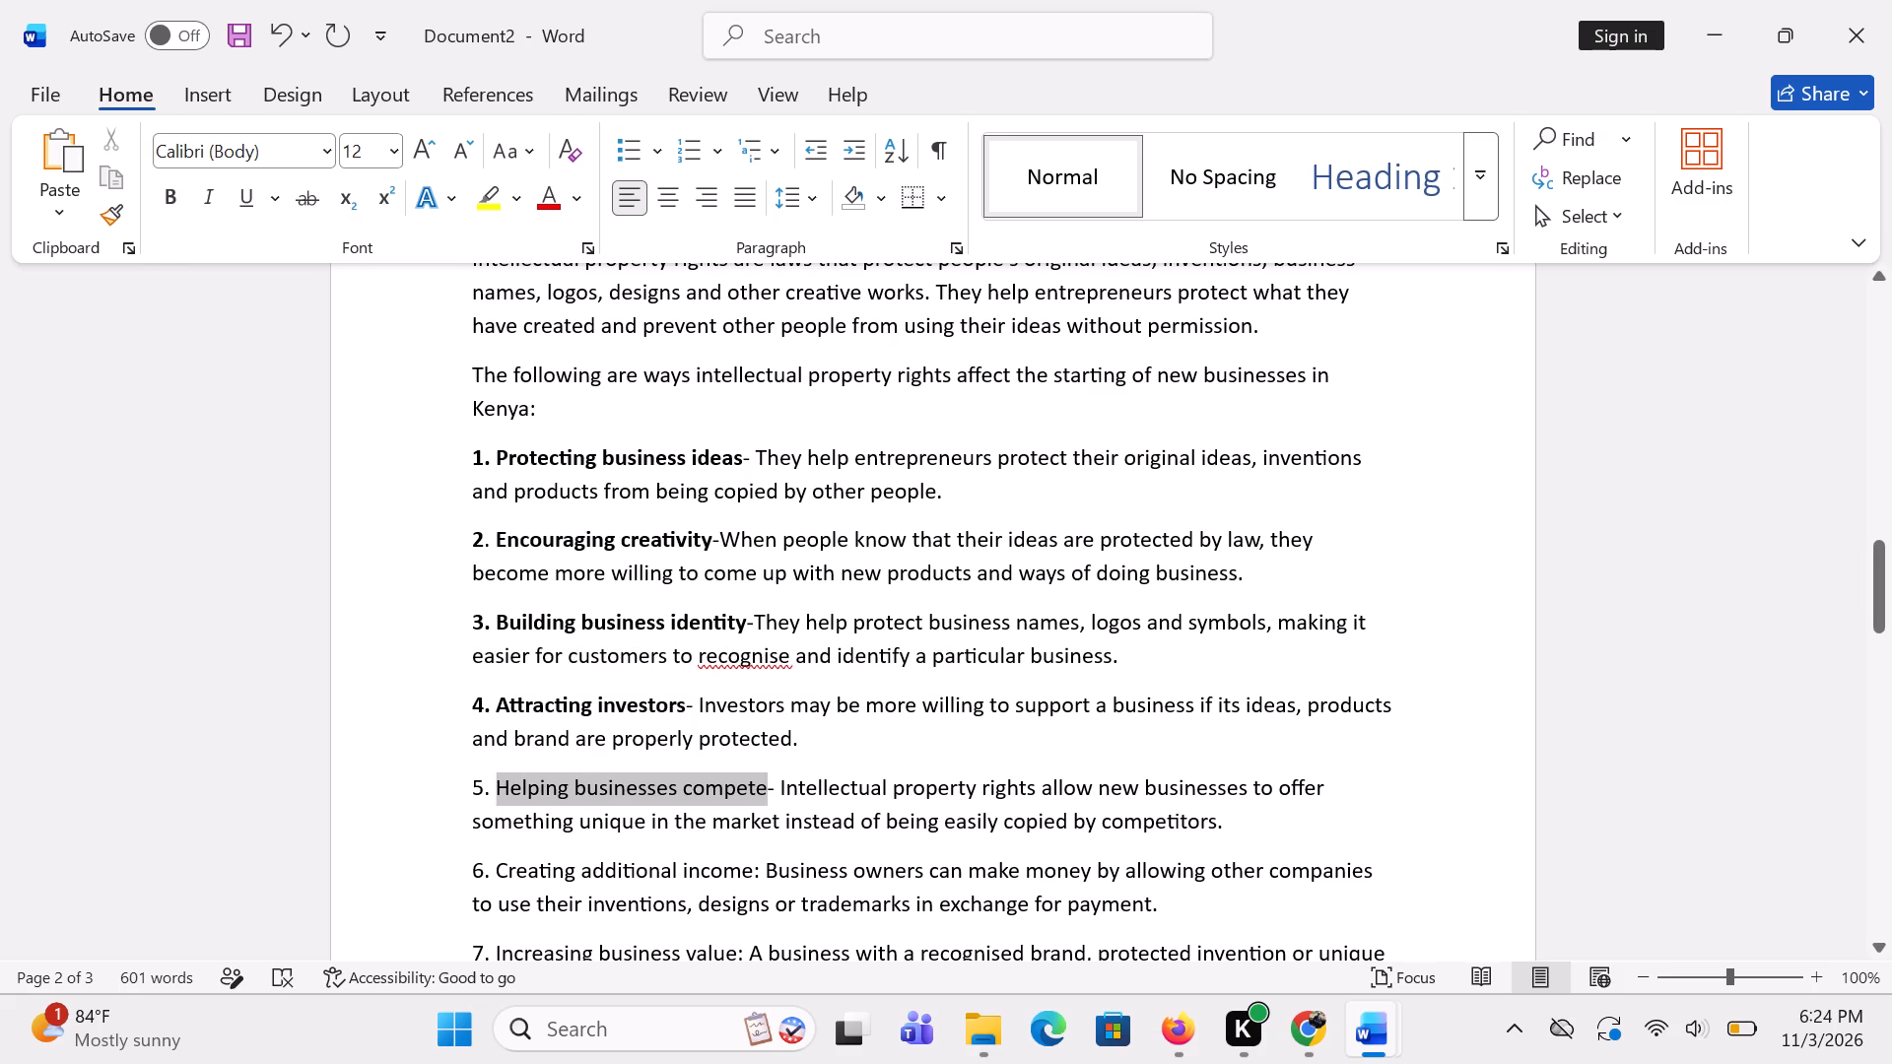
drag(539, 788, 444, 790)
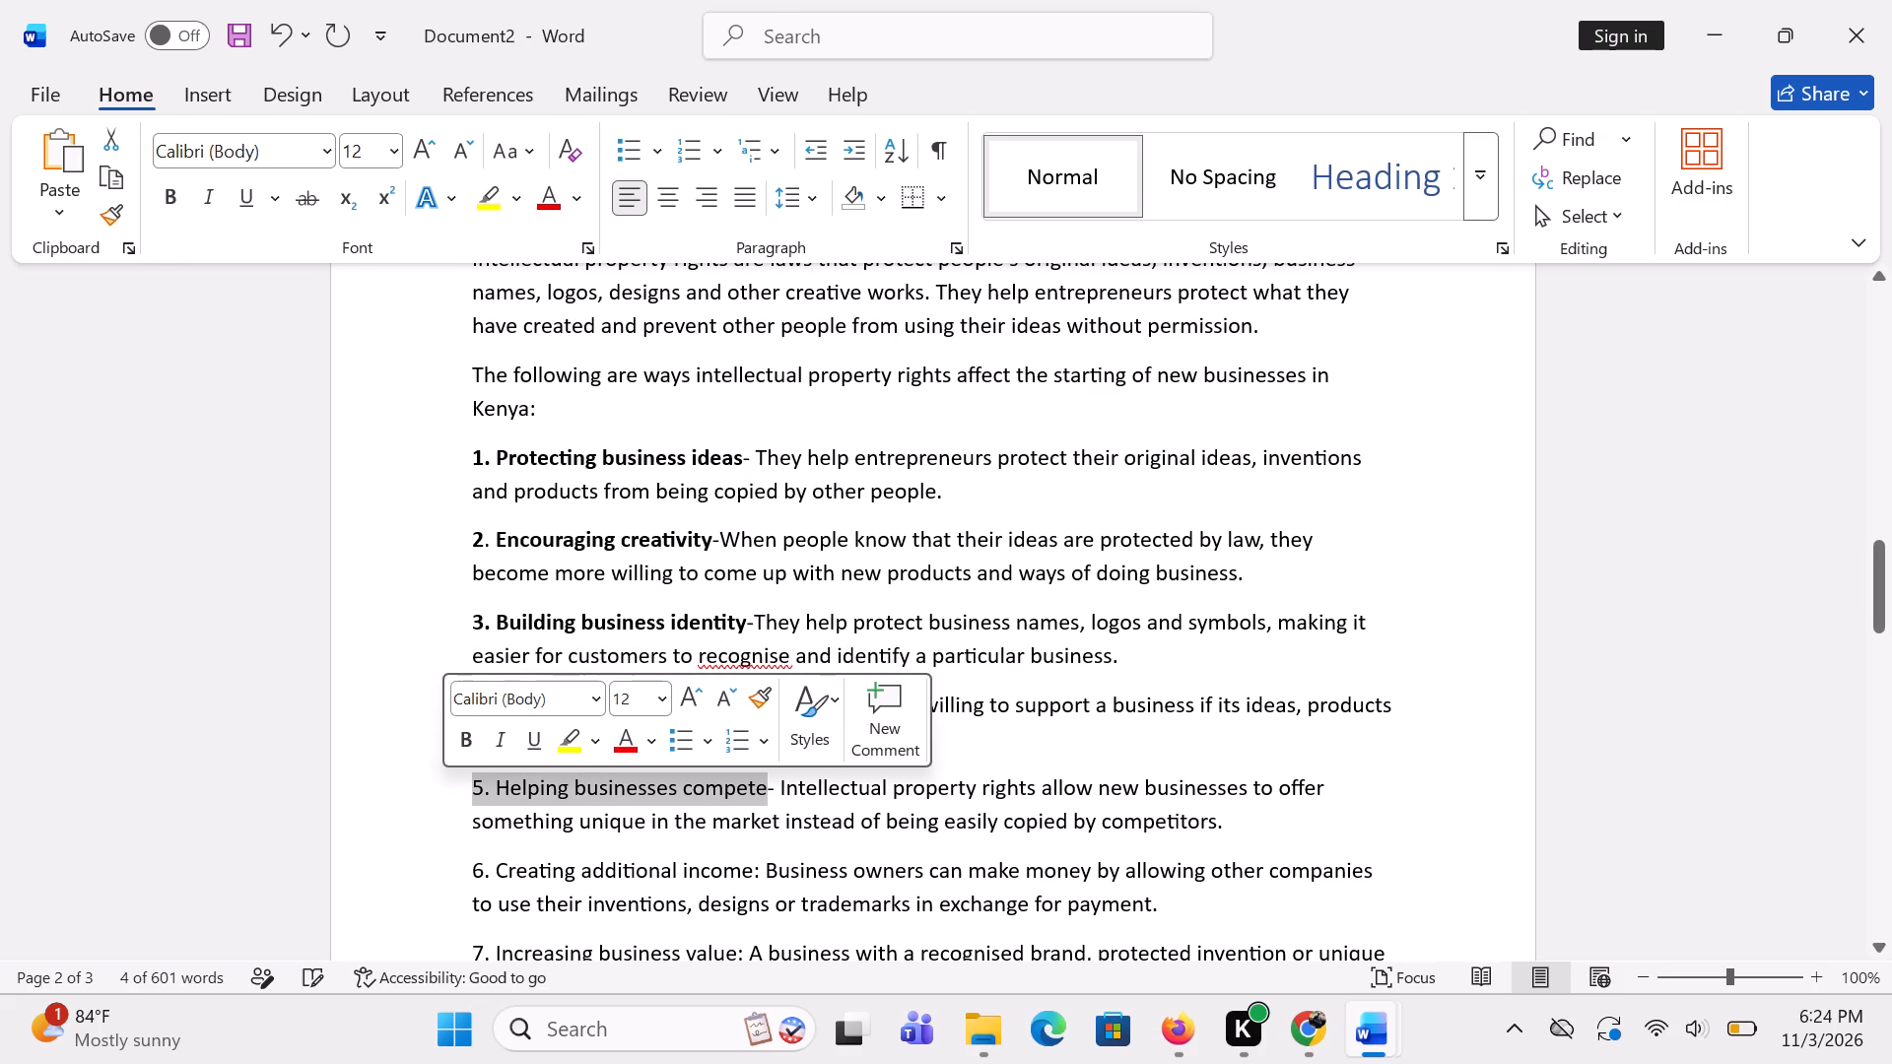
click(460, 736)
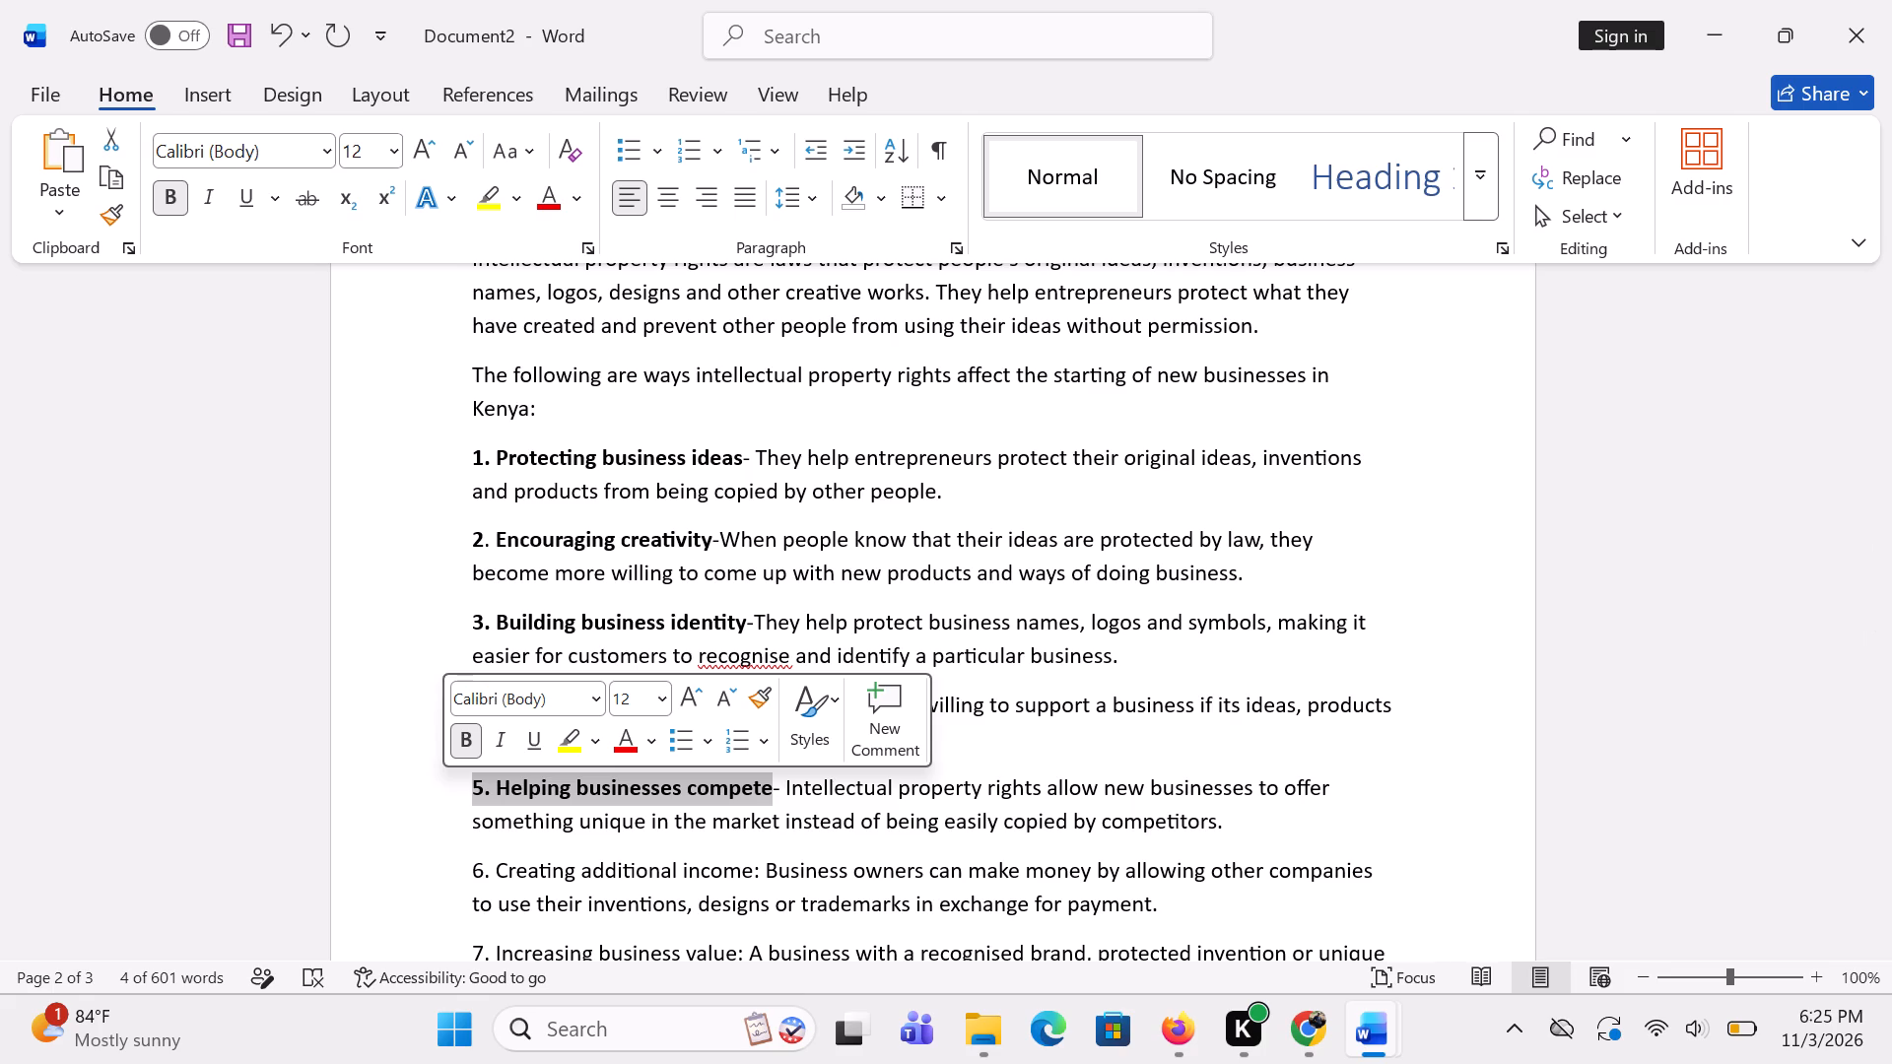
click(1179, 758)
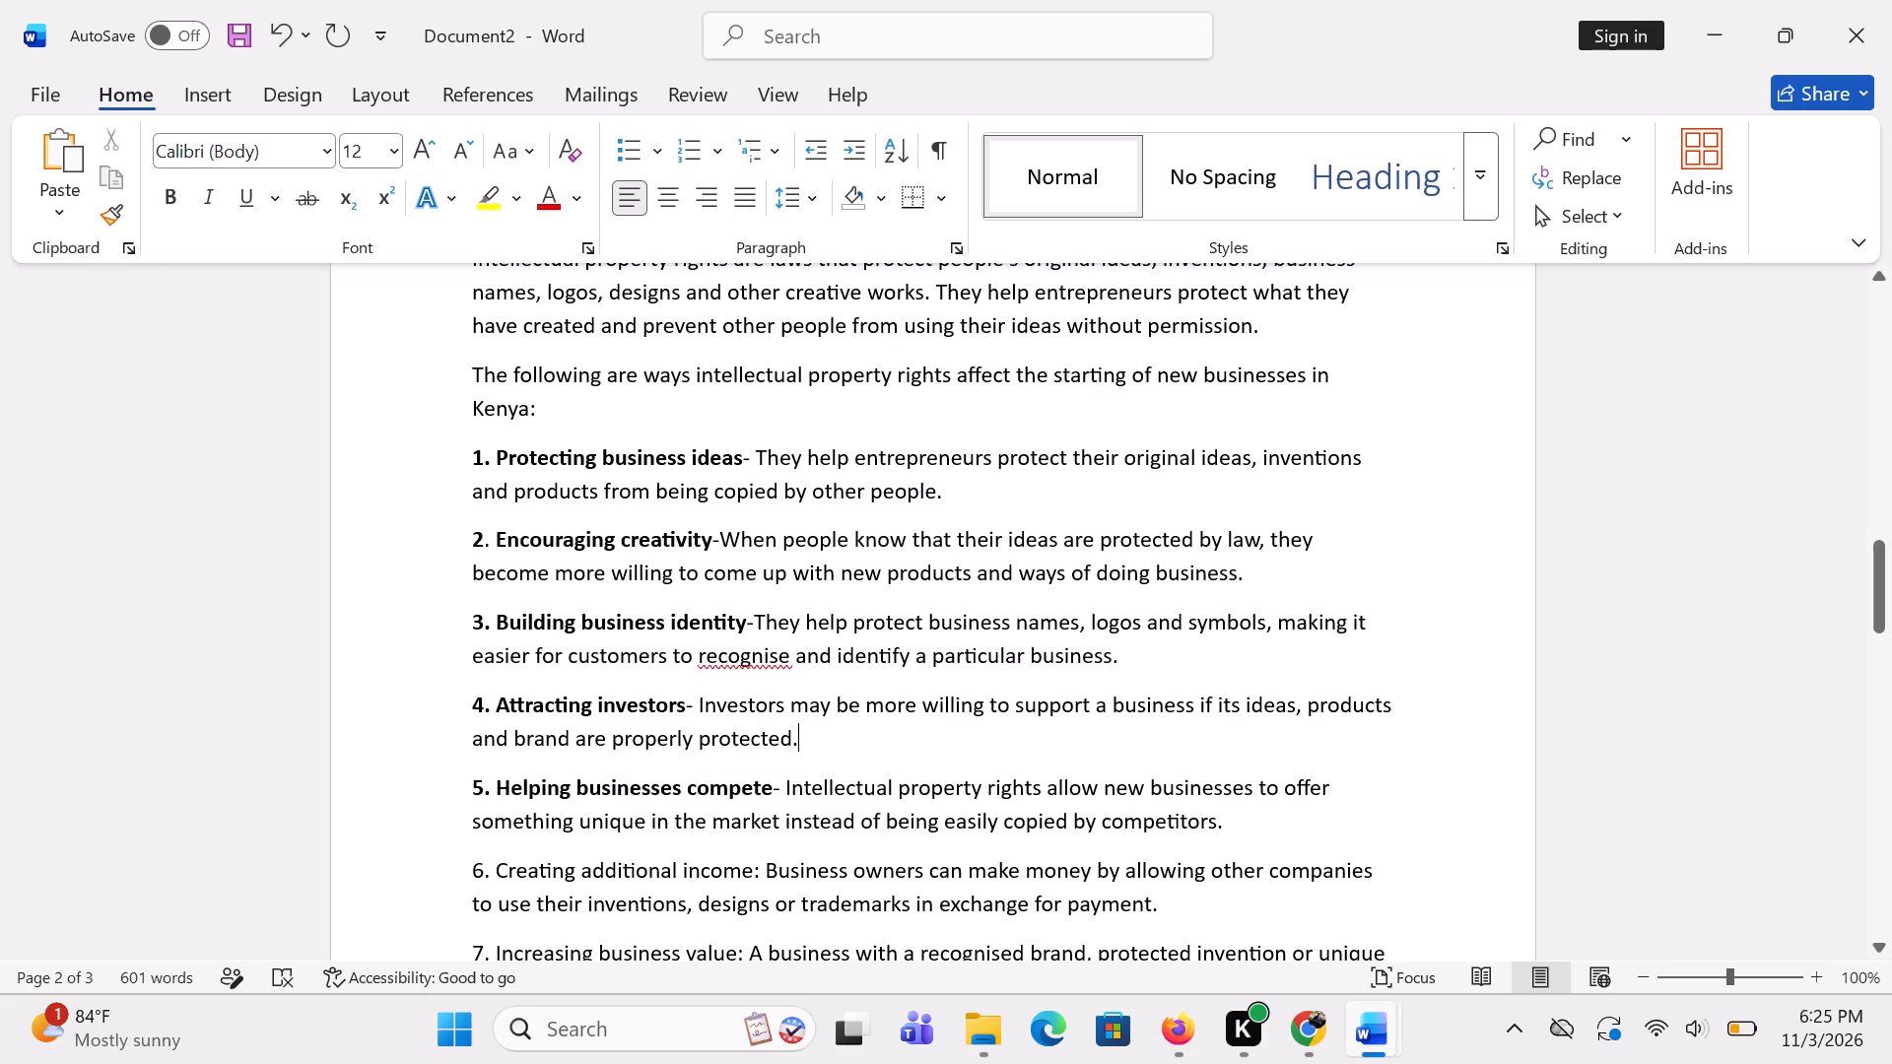
In point 6, replace the colon and space after "Creating additional income" with a hyphen and bold the numbered heading including the hyphen.
scroll(841, 902, down, 1)
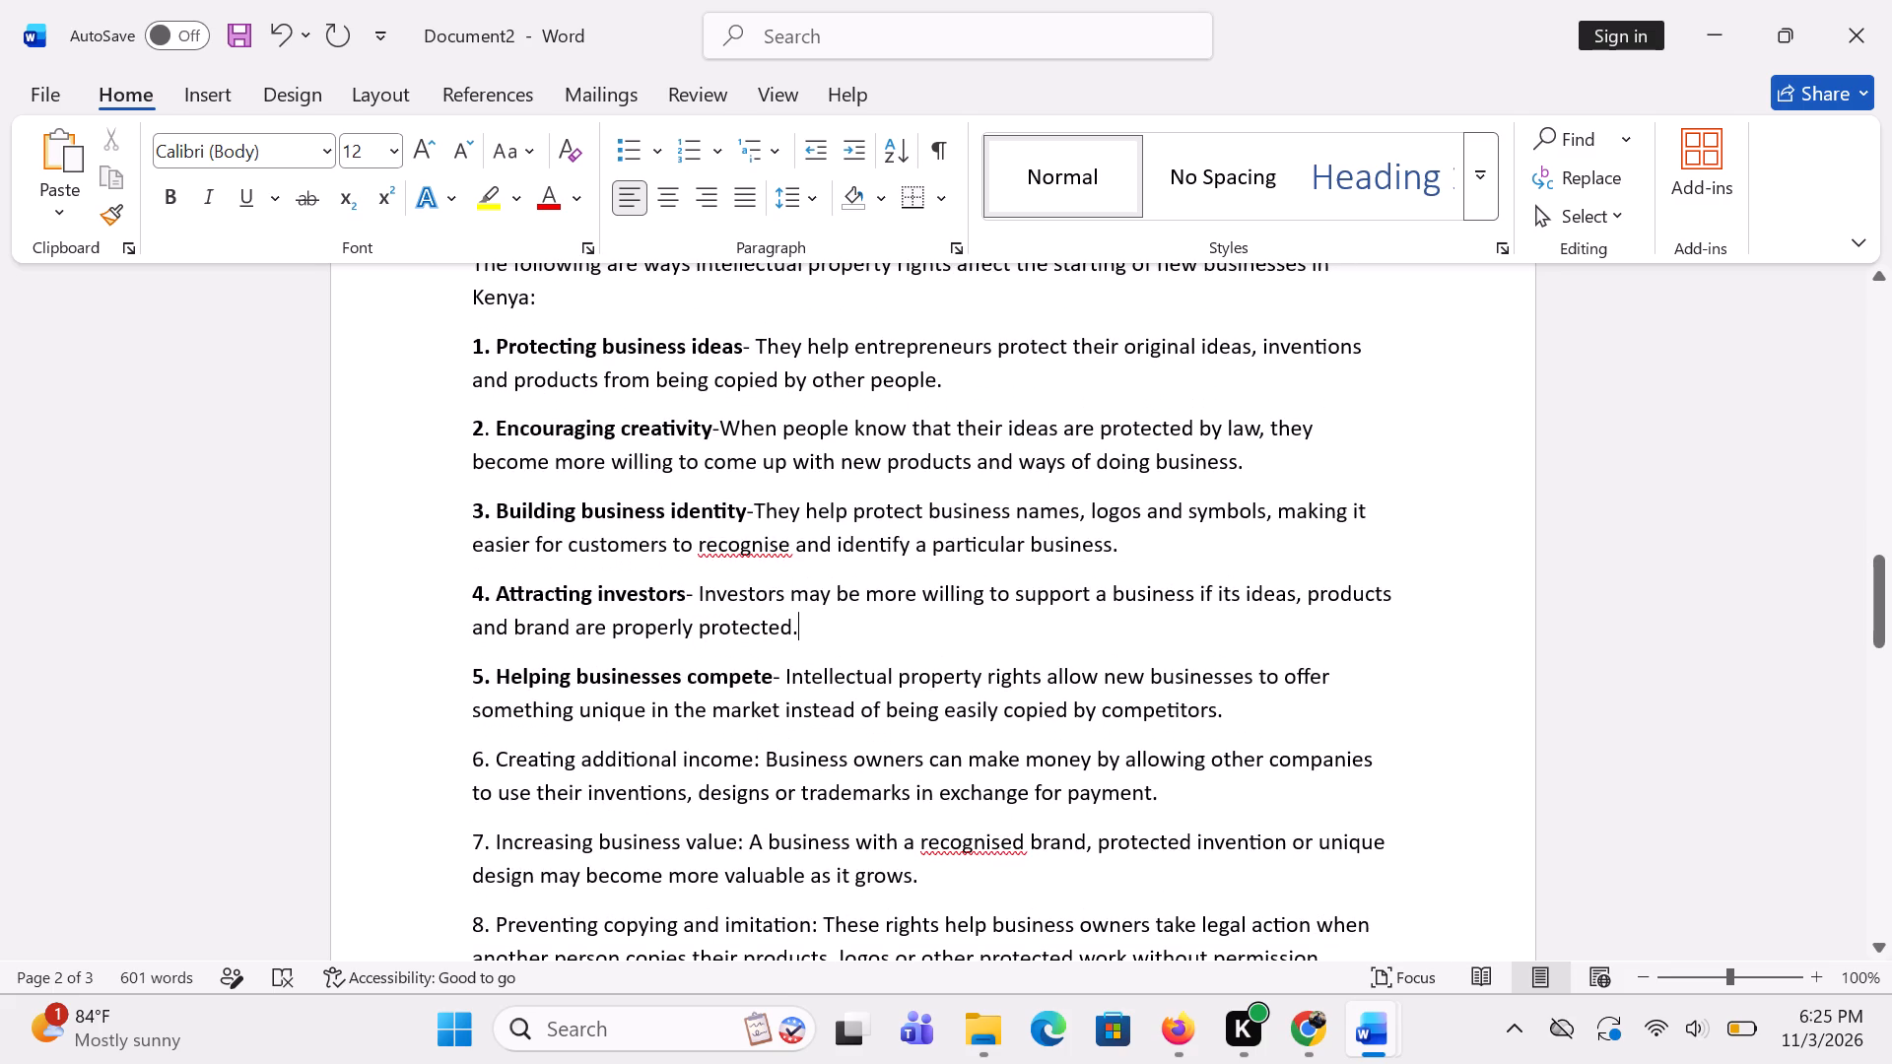
click(764, 765)
key(BackSpace)
key(BackSpace)
key(minus)
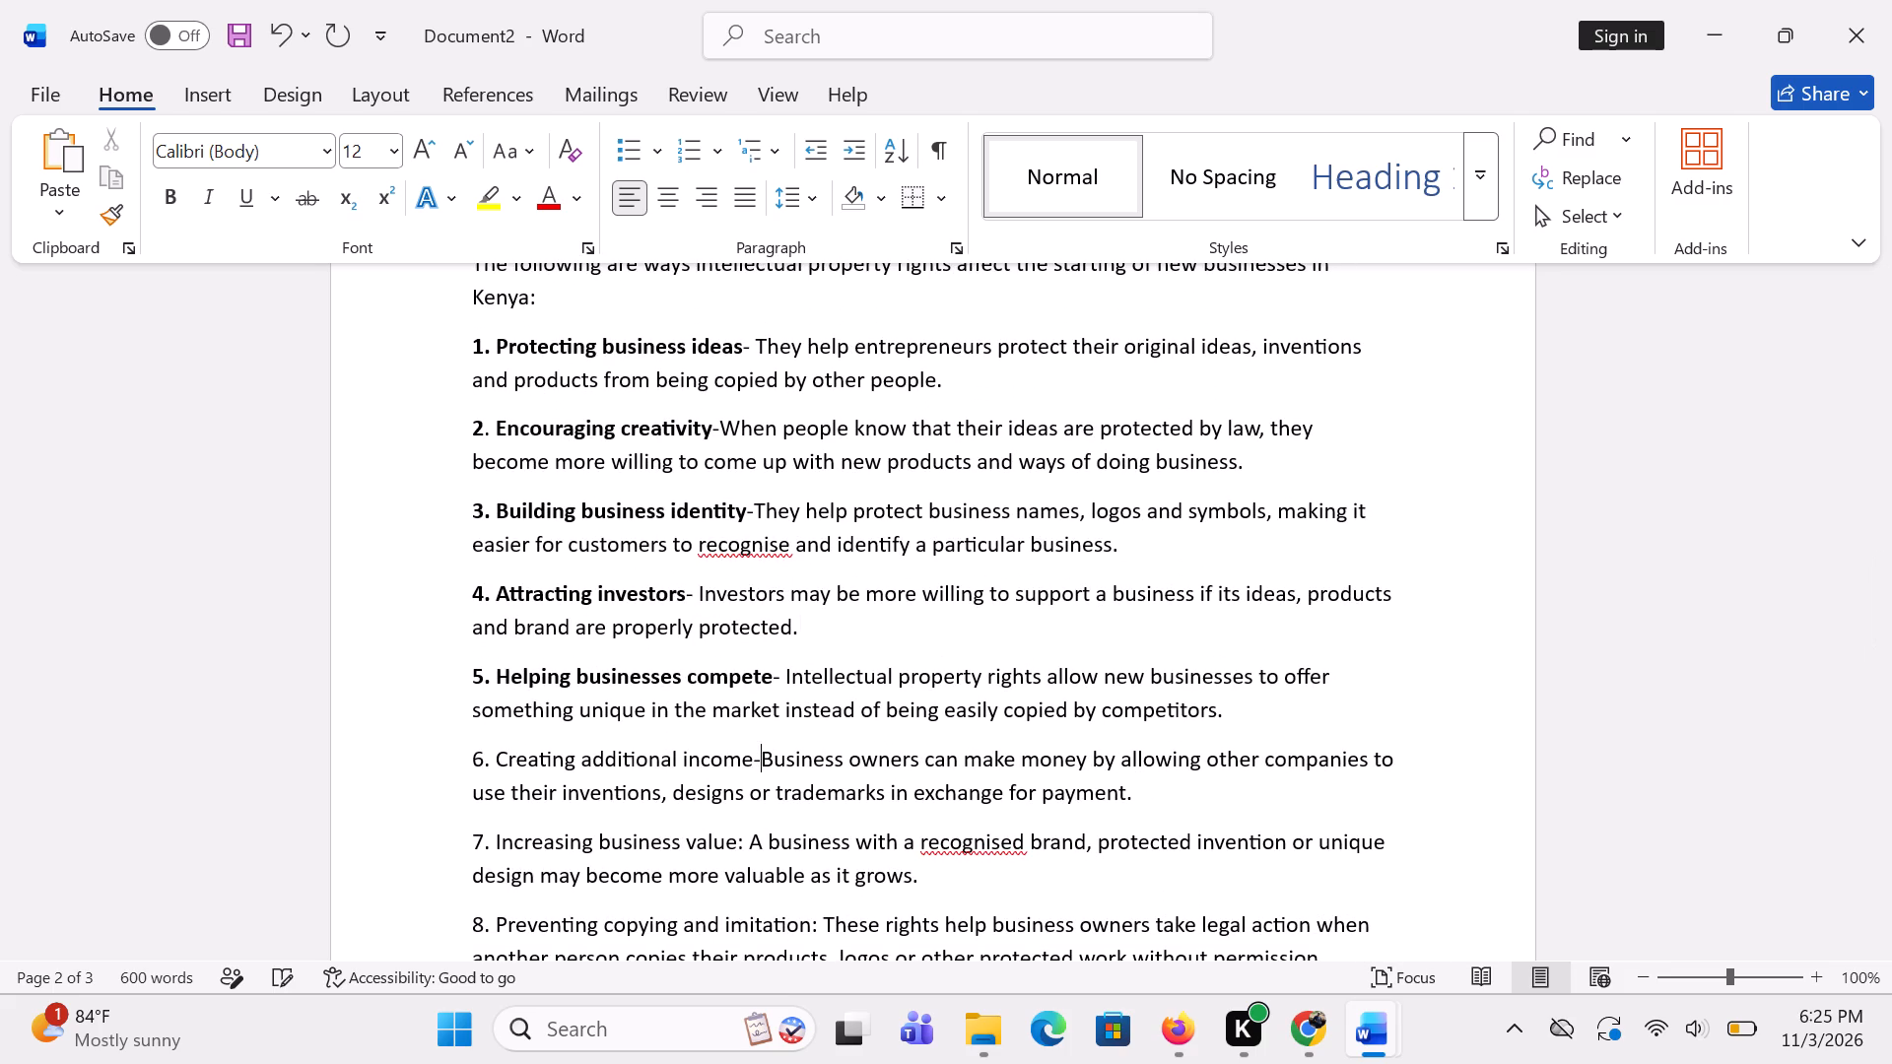
drag(750, 765, 475, 782)
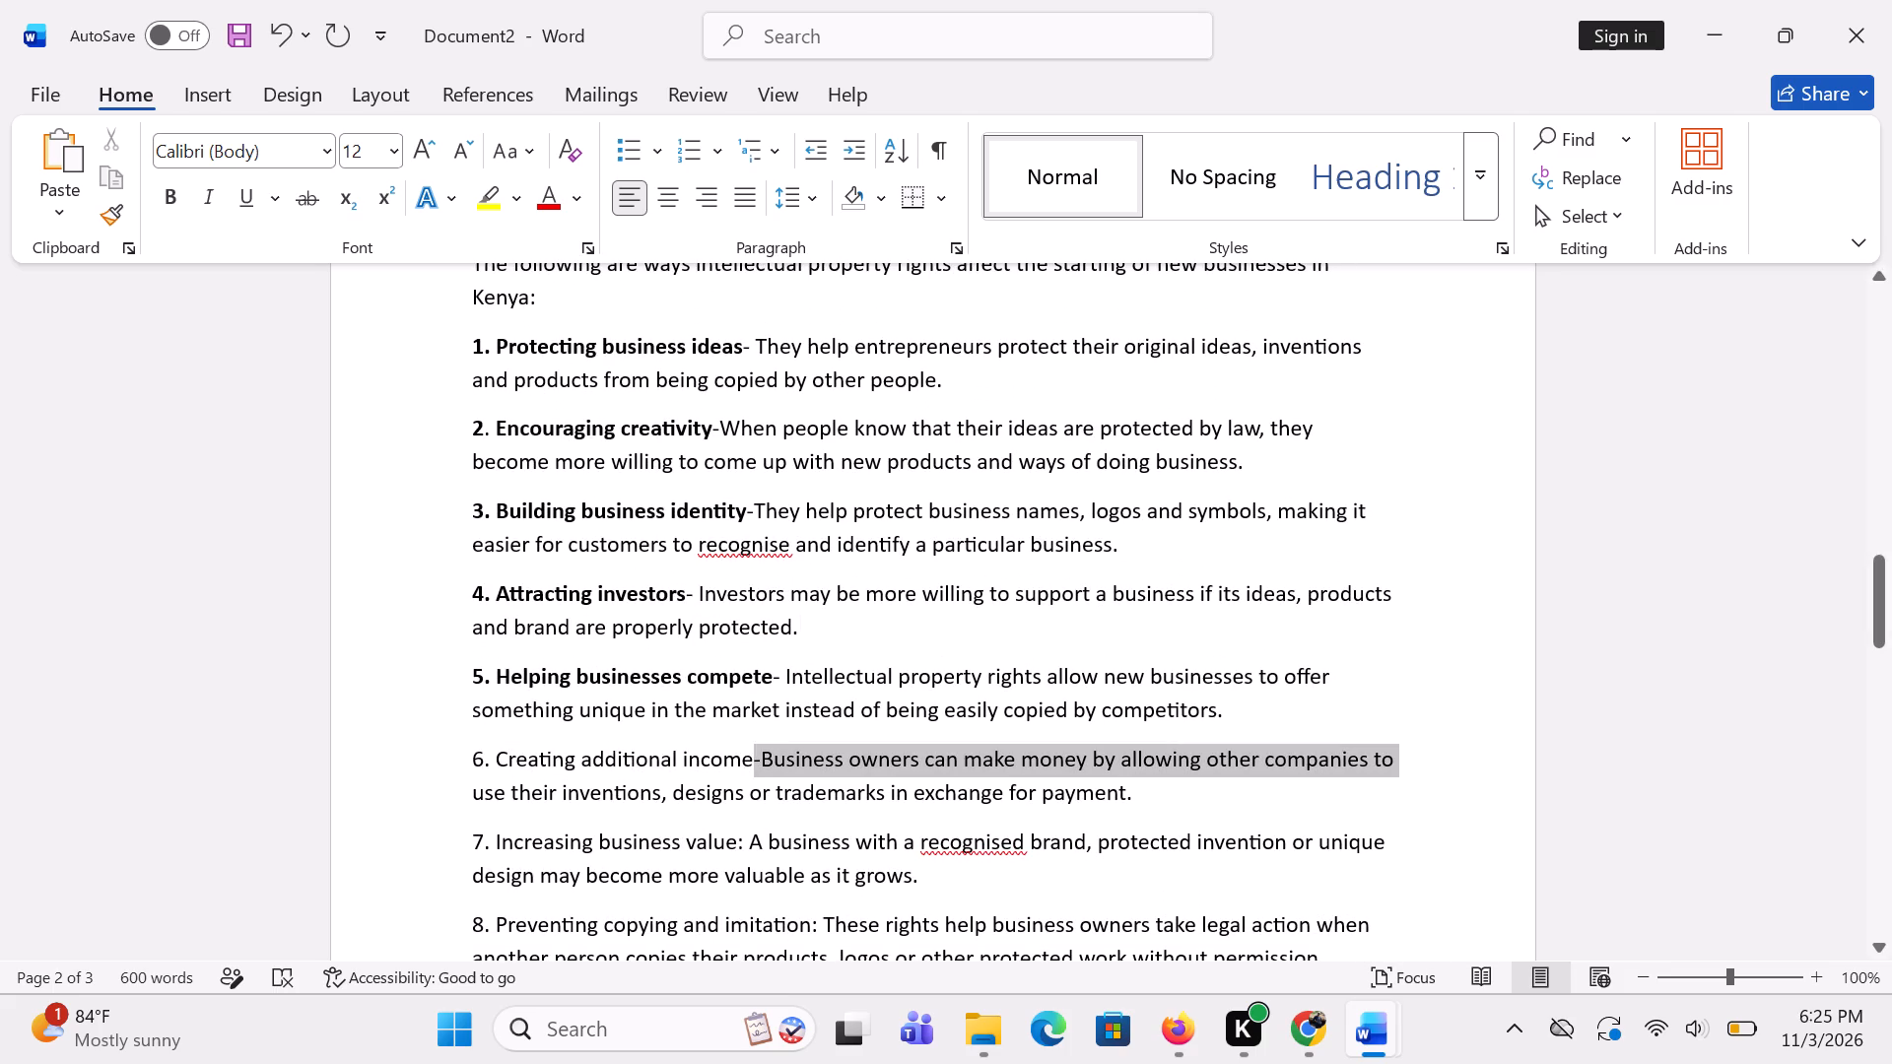
drag(475, 782, 468, 747)
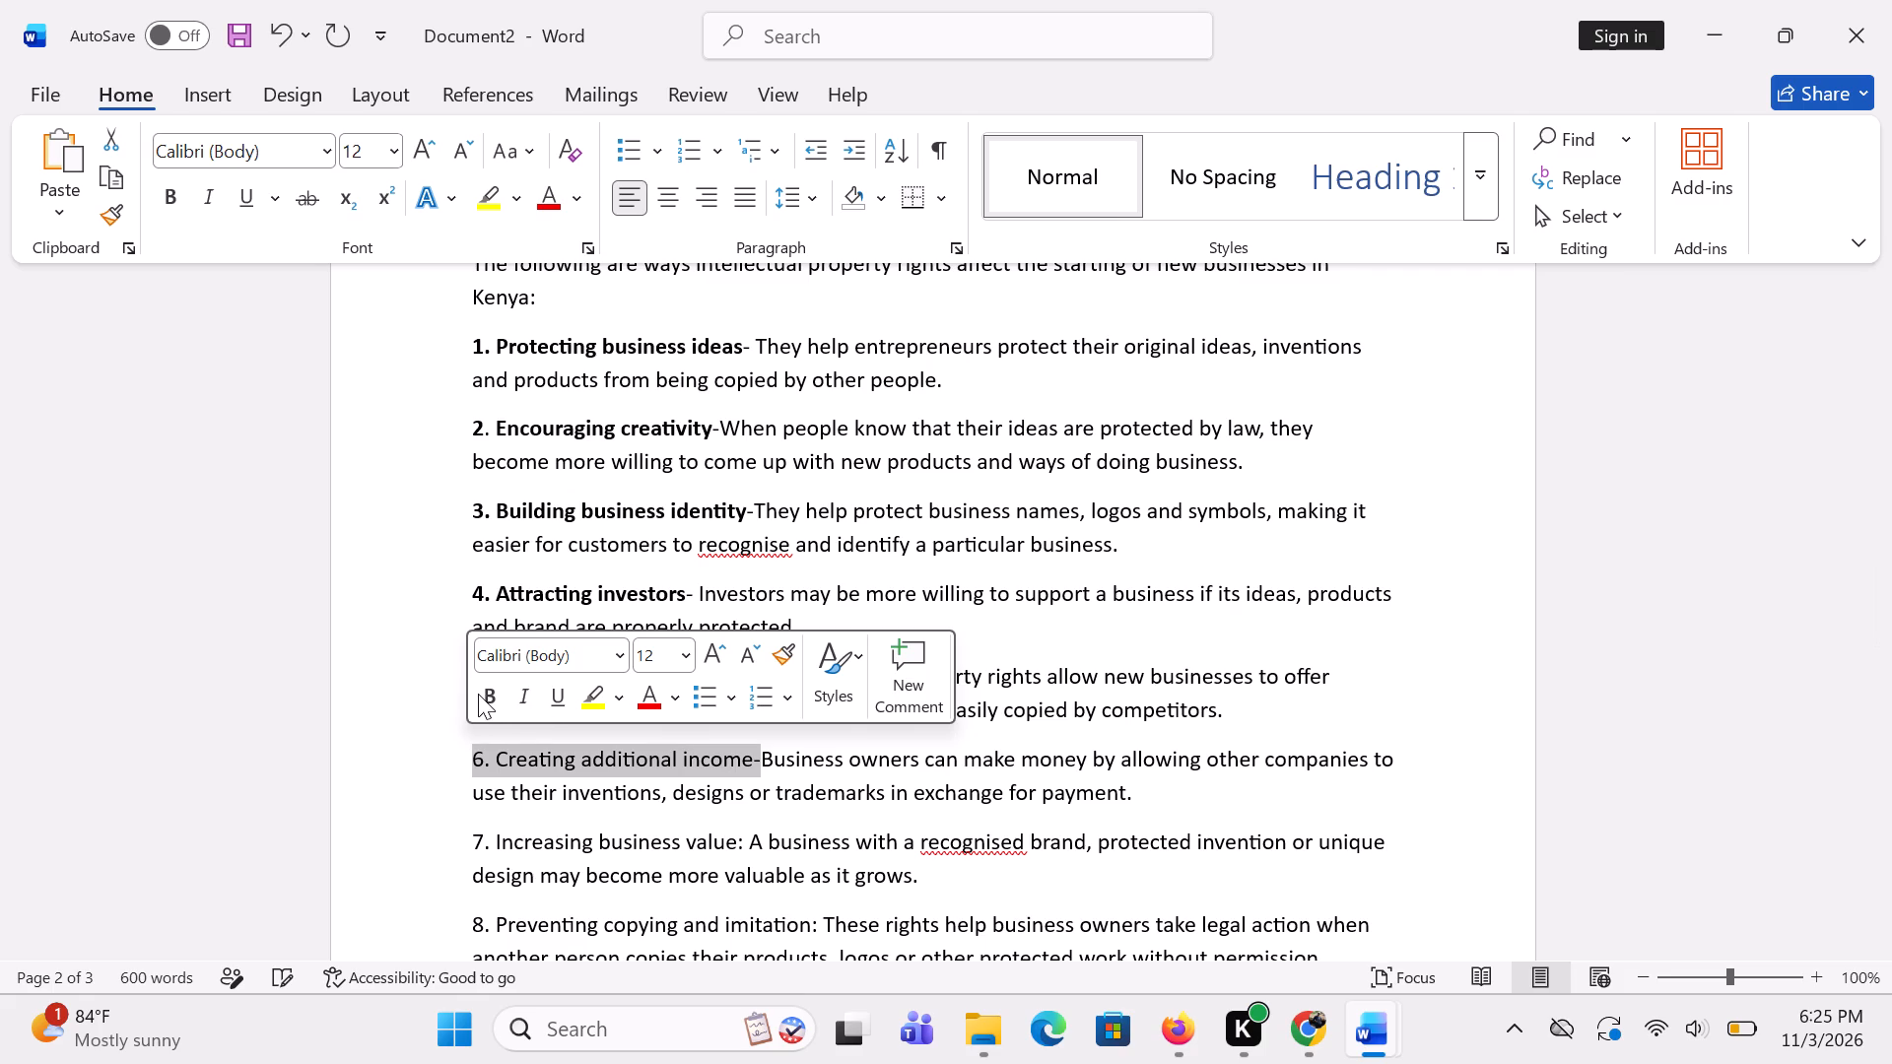
click(478, 694)
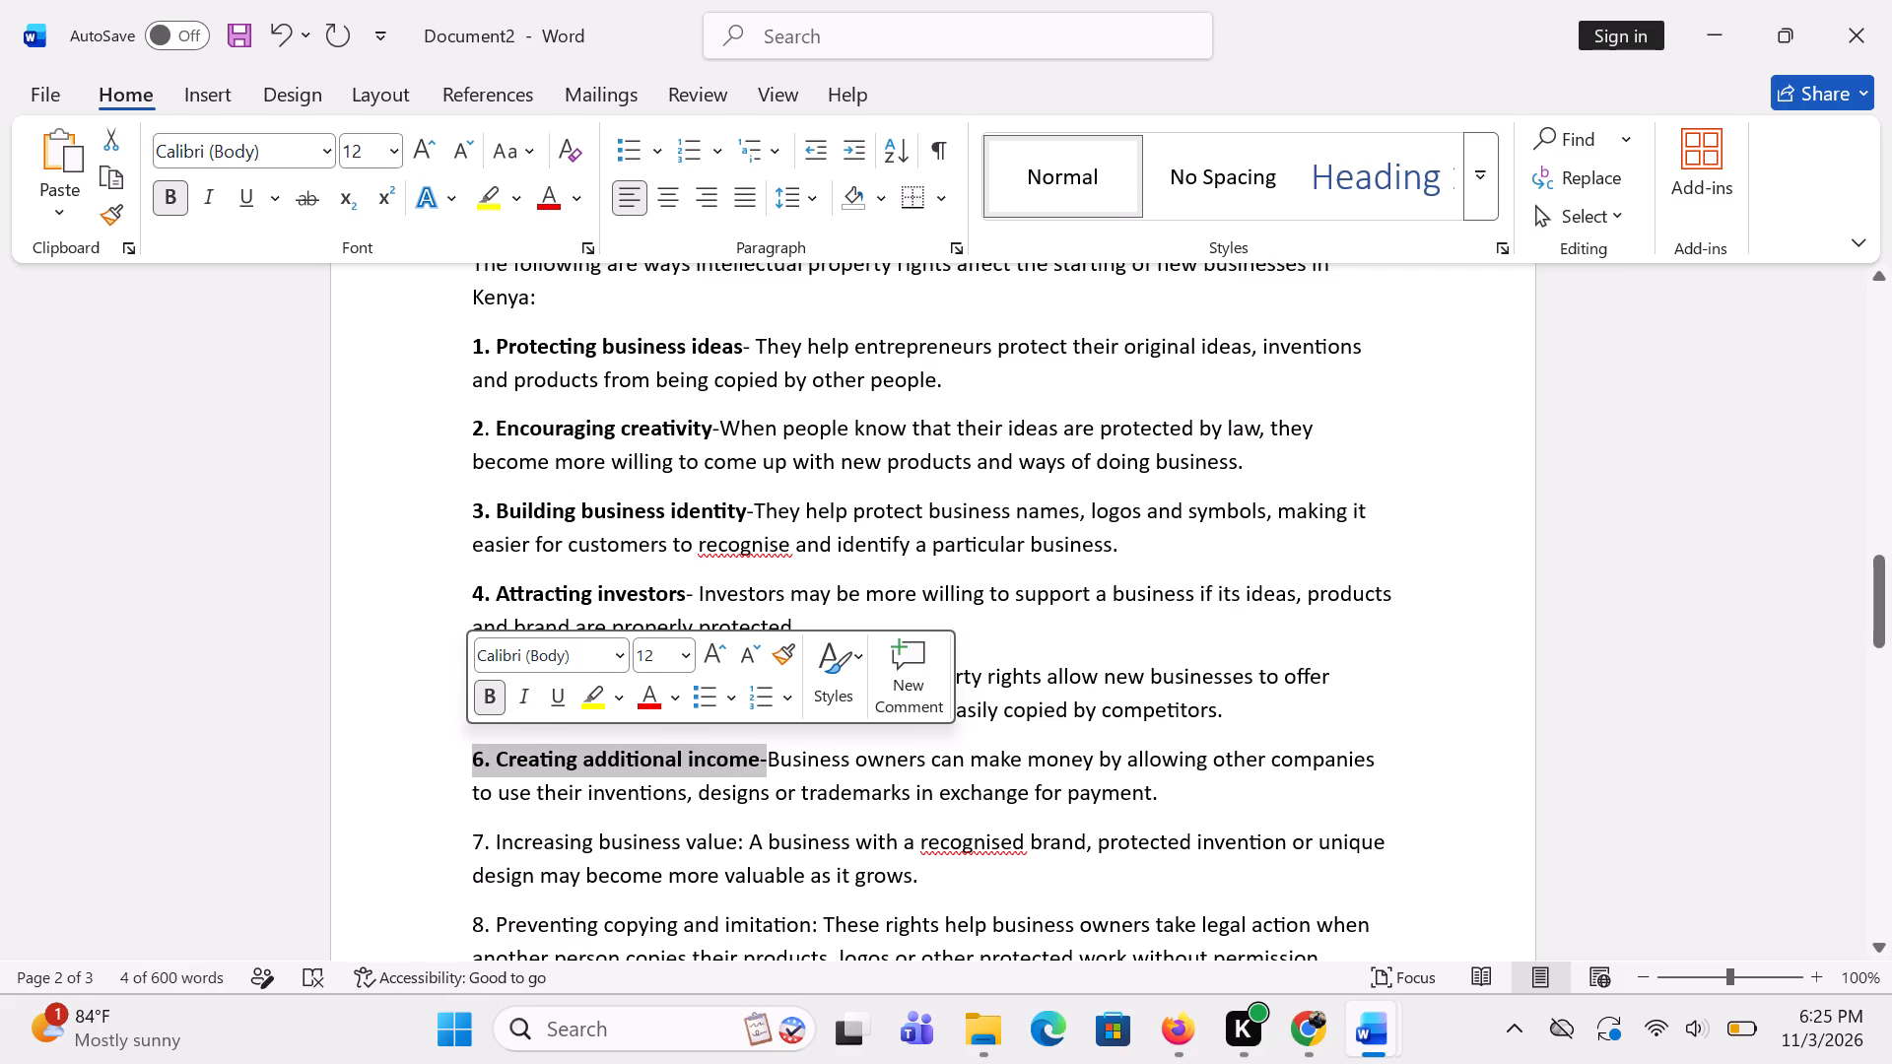
In point 7, replace the colon and space after "Increasing business value" with a hyphen and bold the numbered heading.
scroll(1042, 890, down, 1)
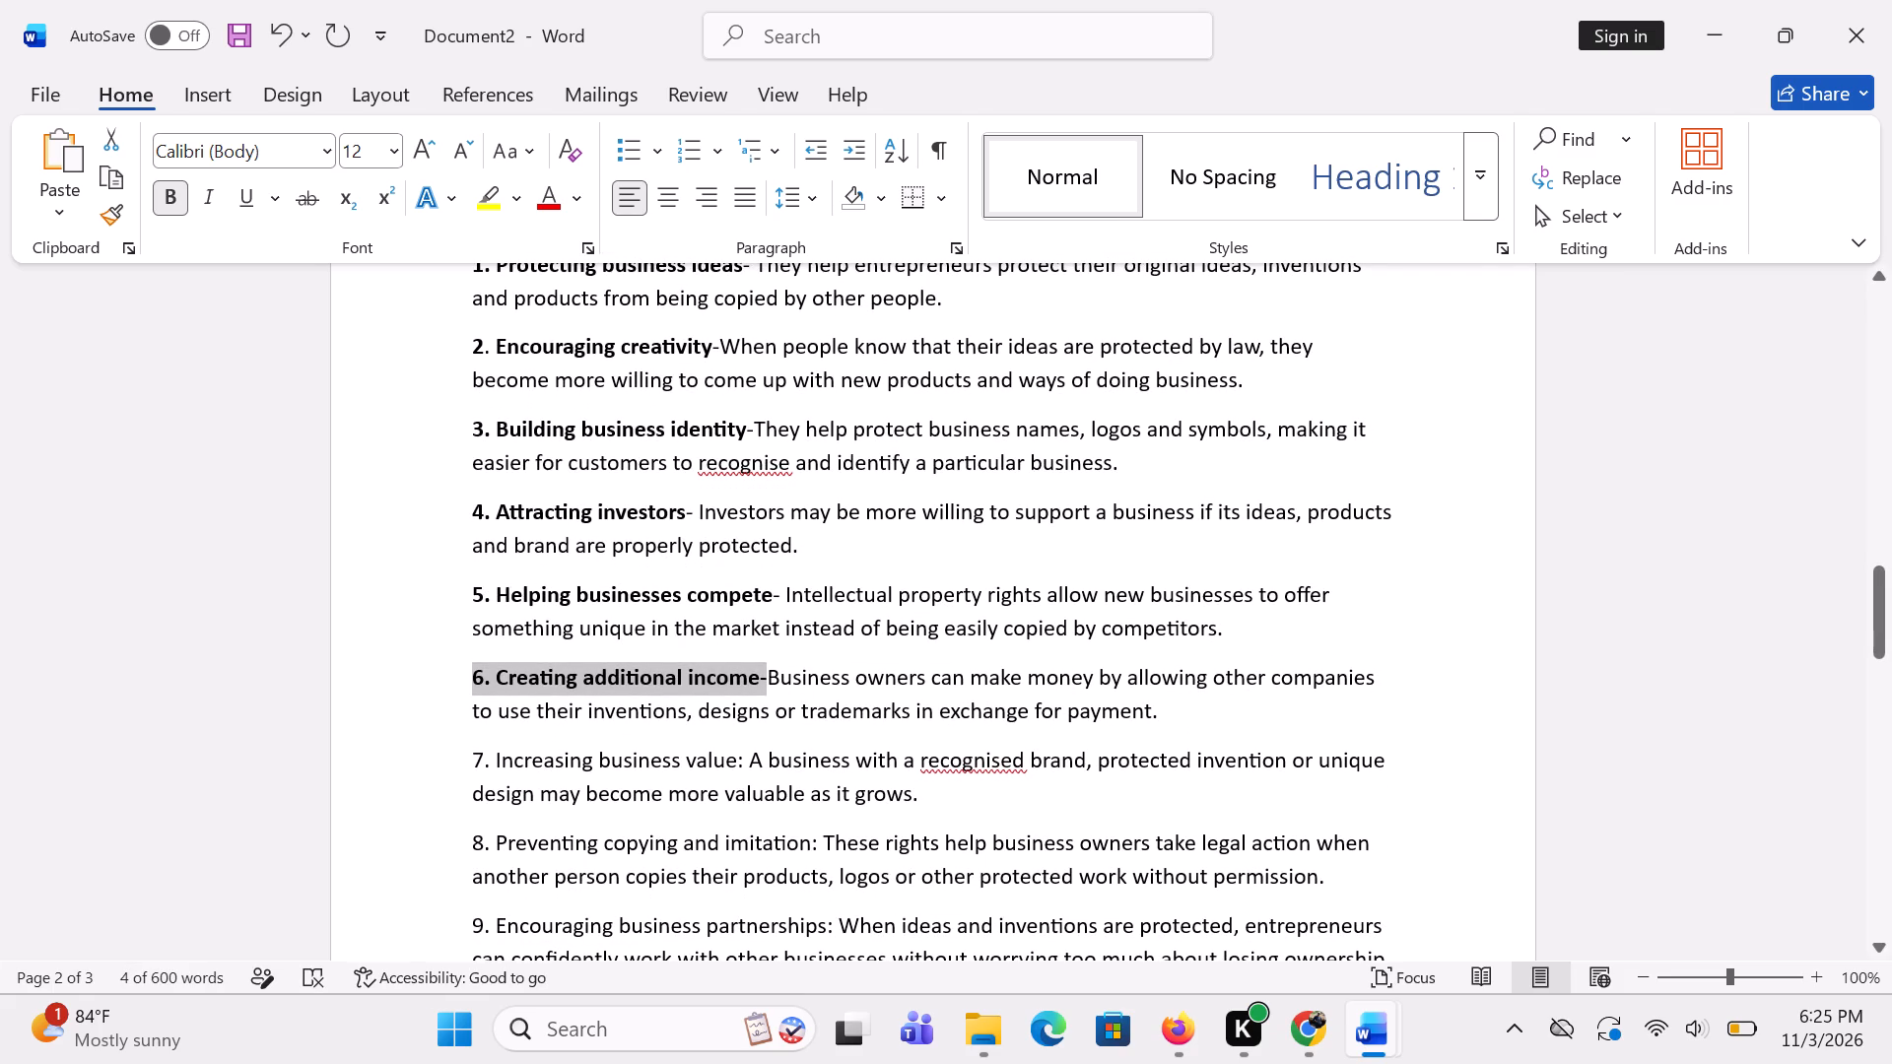
click(749, 776)
key(BackSpace)
key(BackSpace)
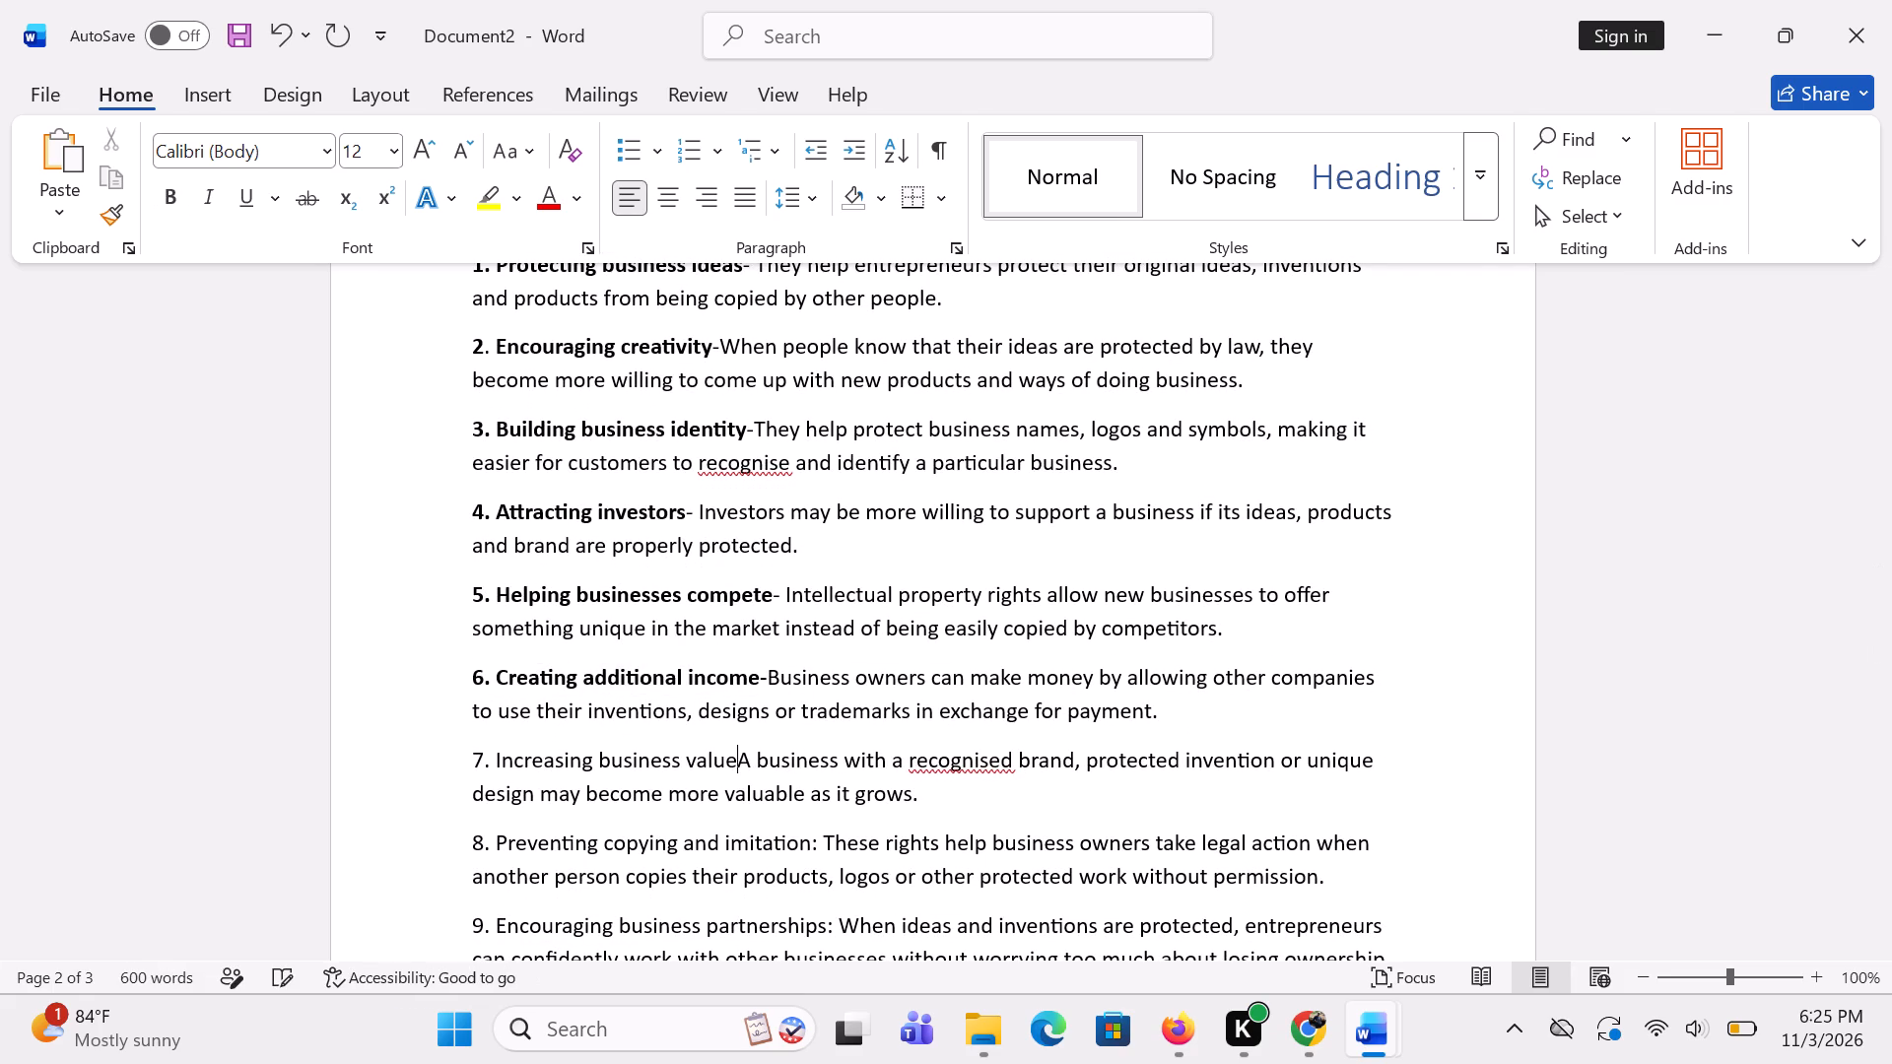
key(minus)
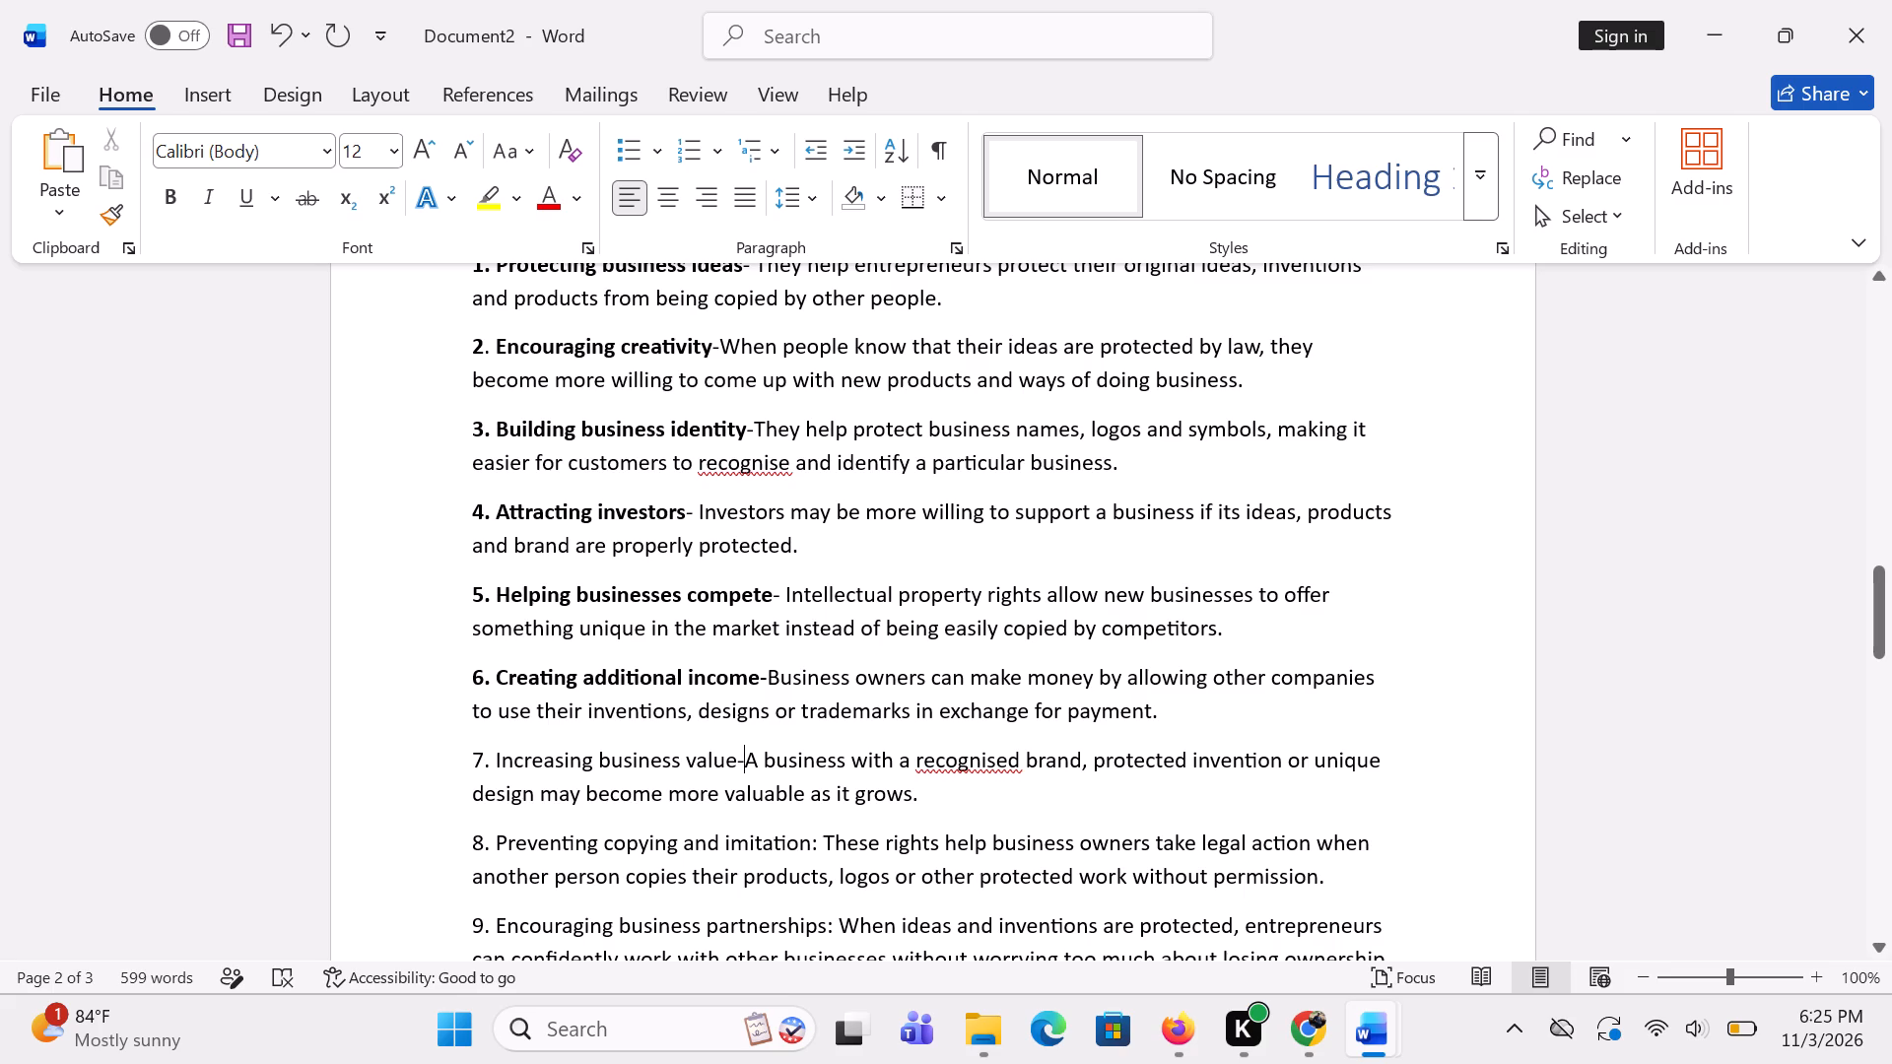
drag(732, 763, 612, 746)
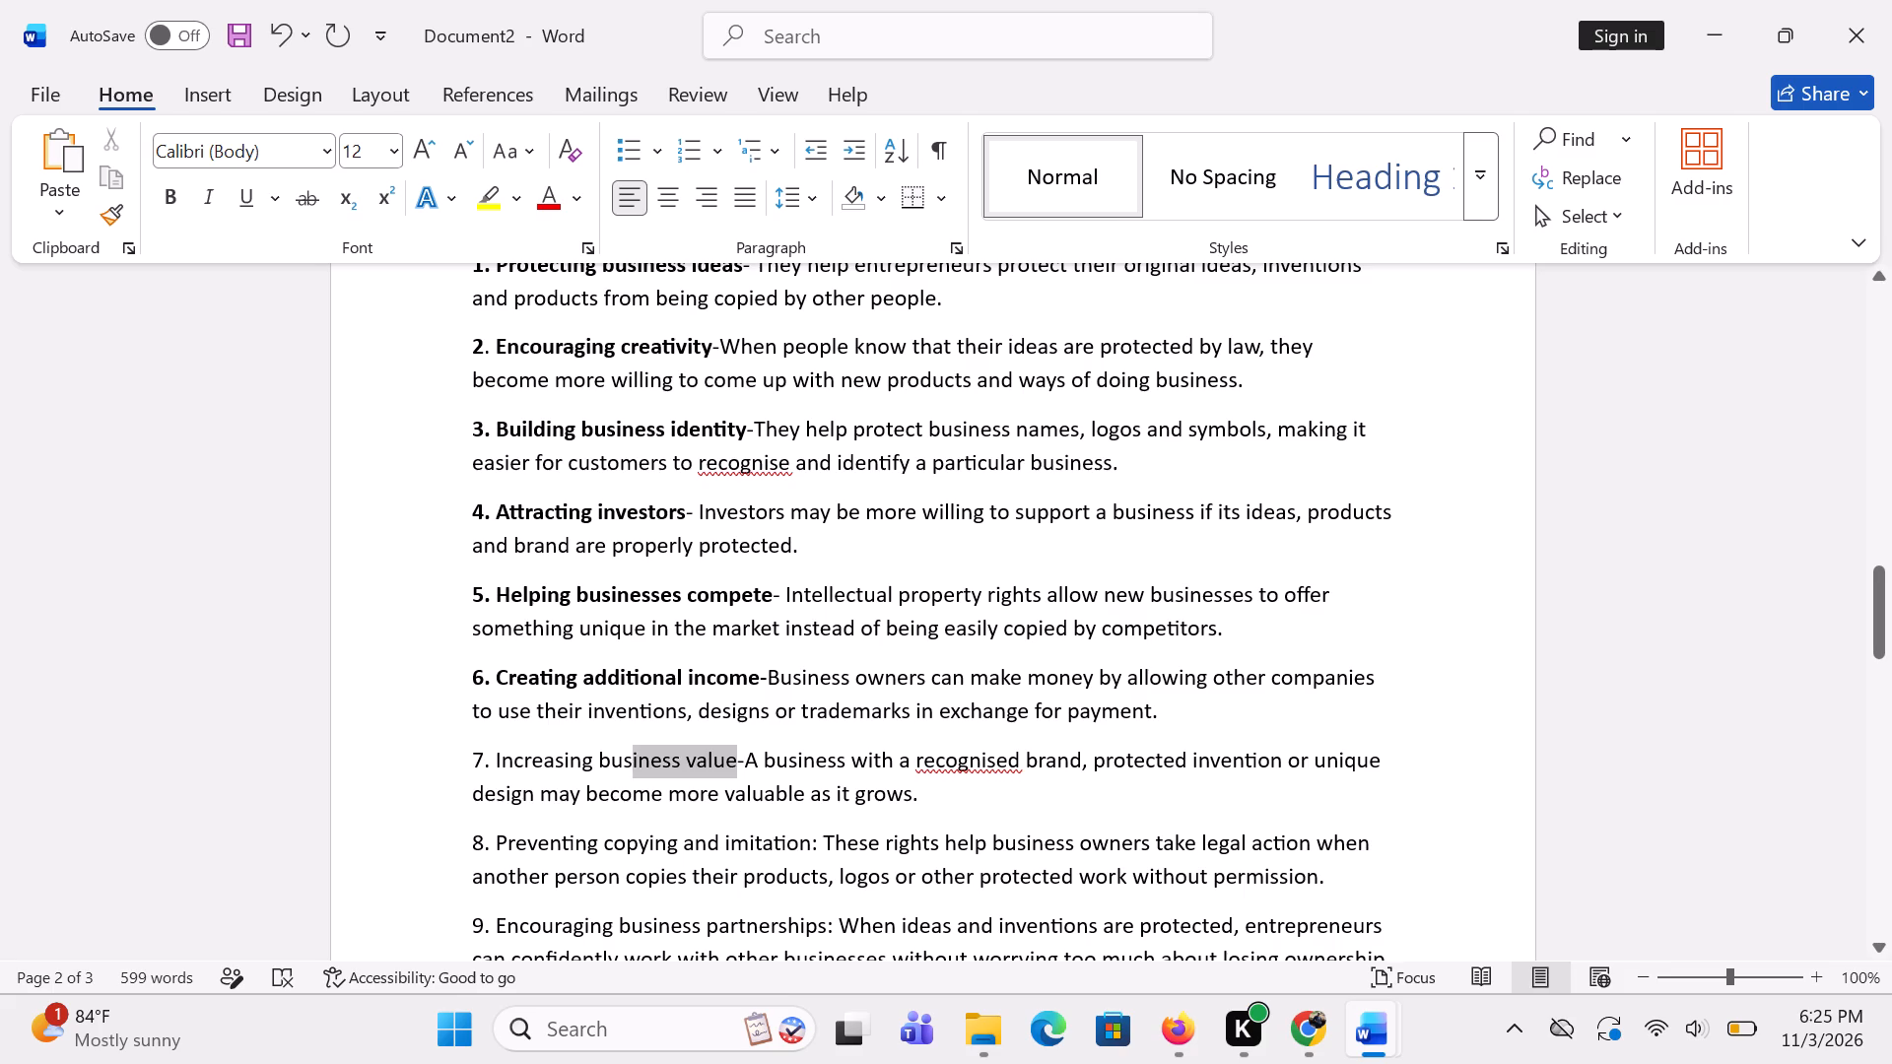
drag(612, 746, 470, 761)
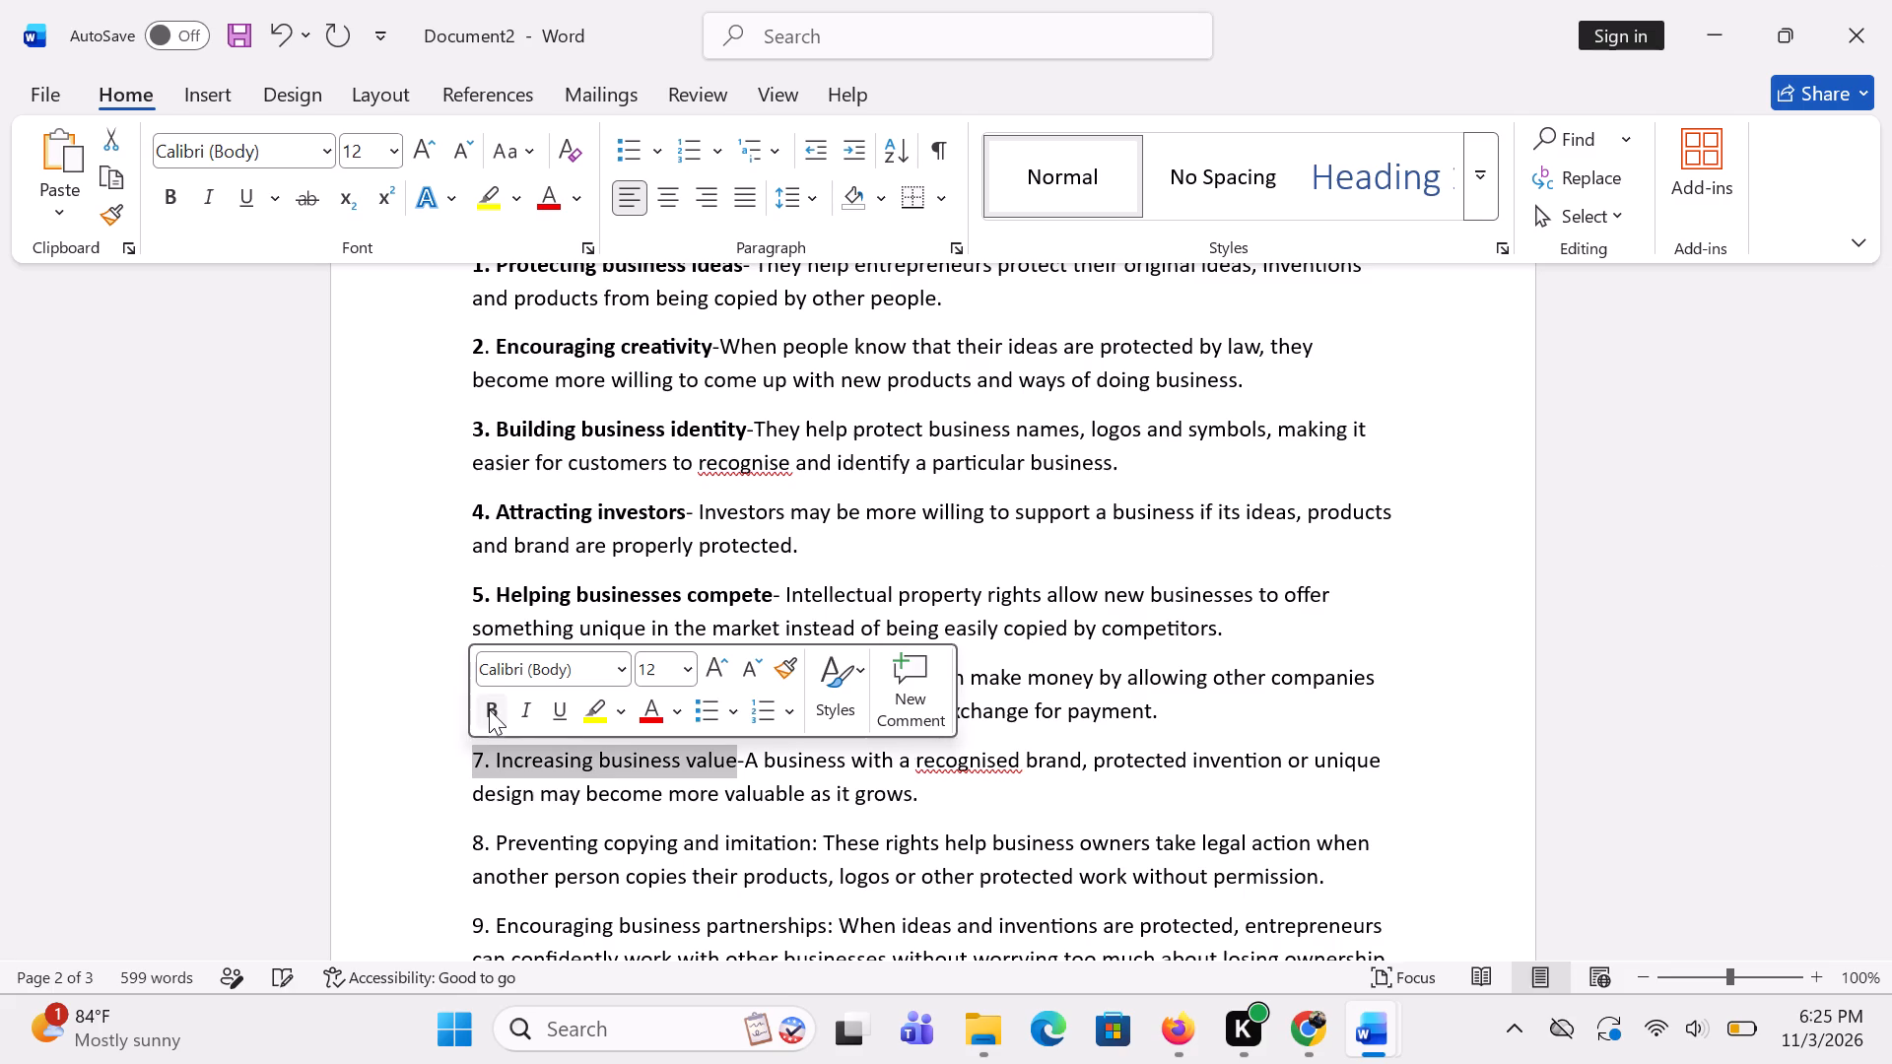
click(489, 710)
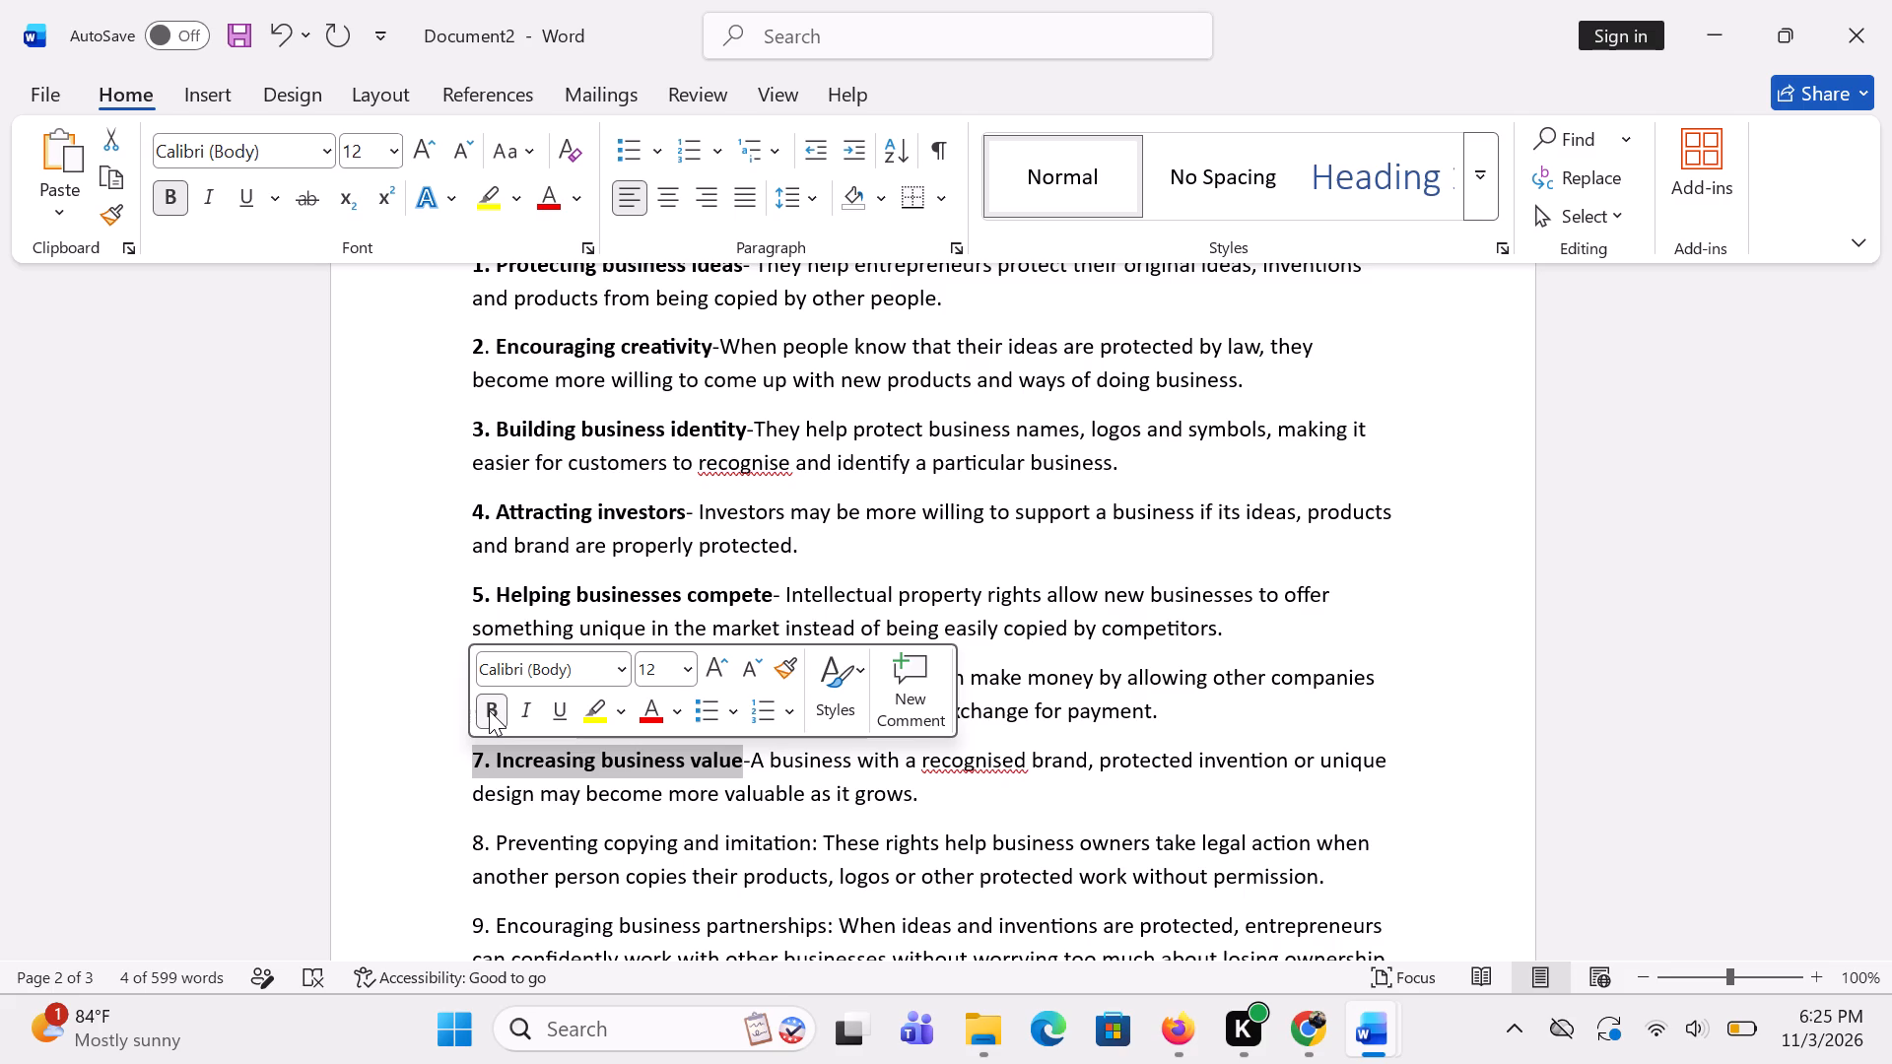
click(896, 799)
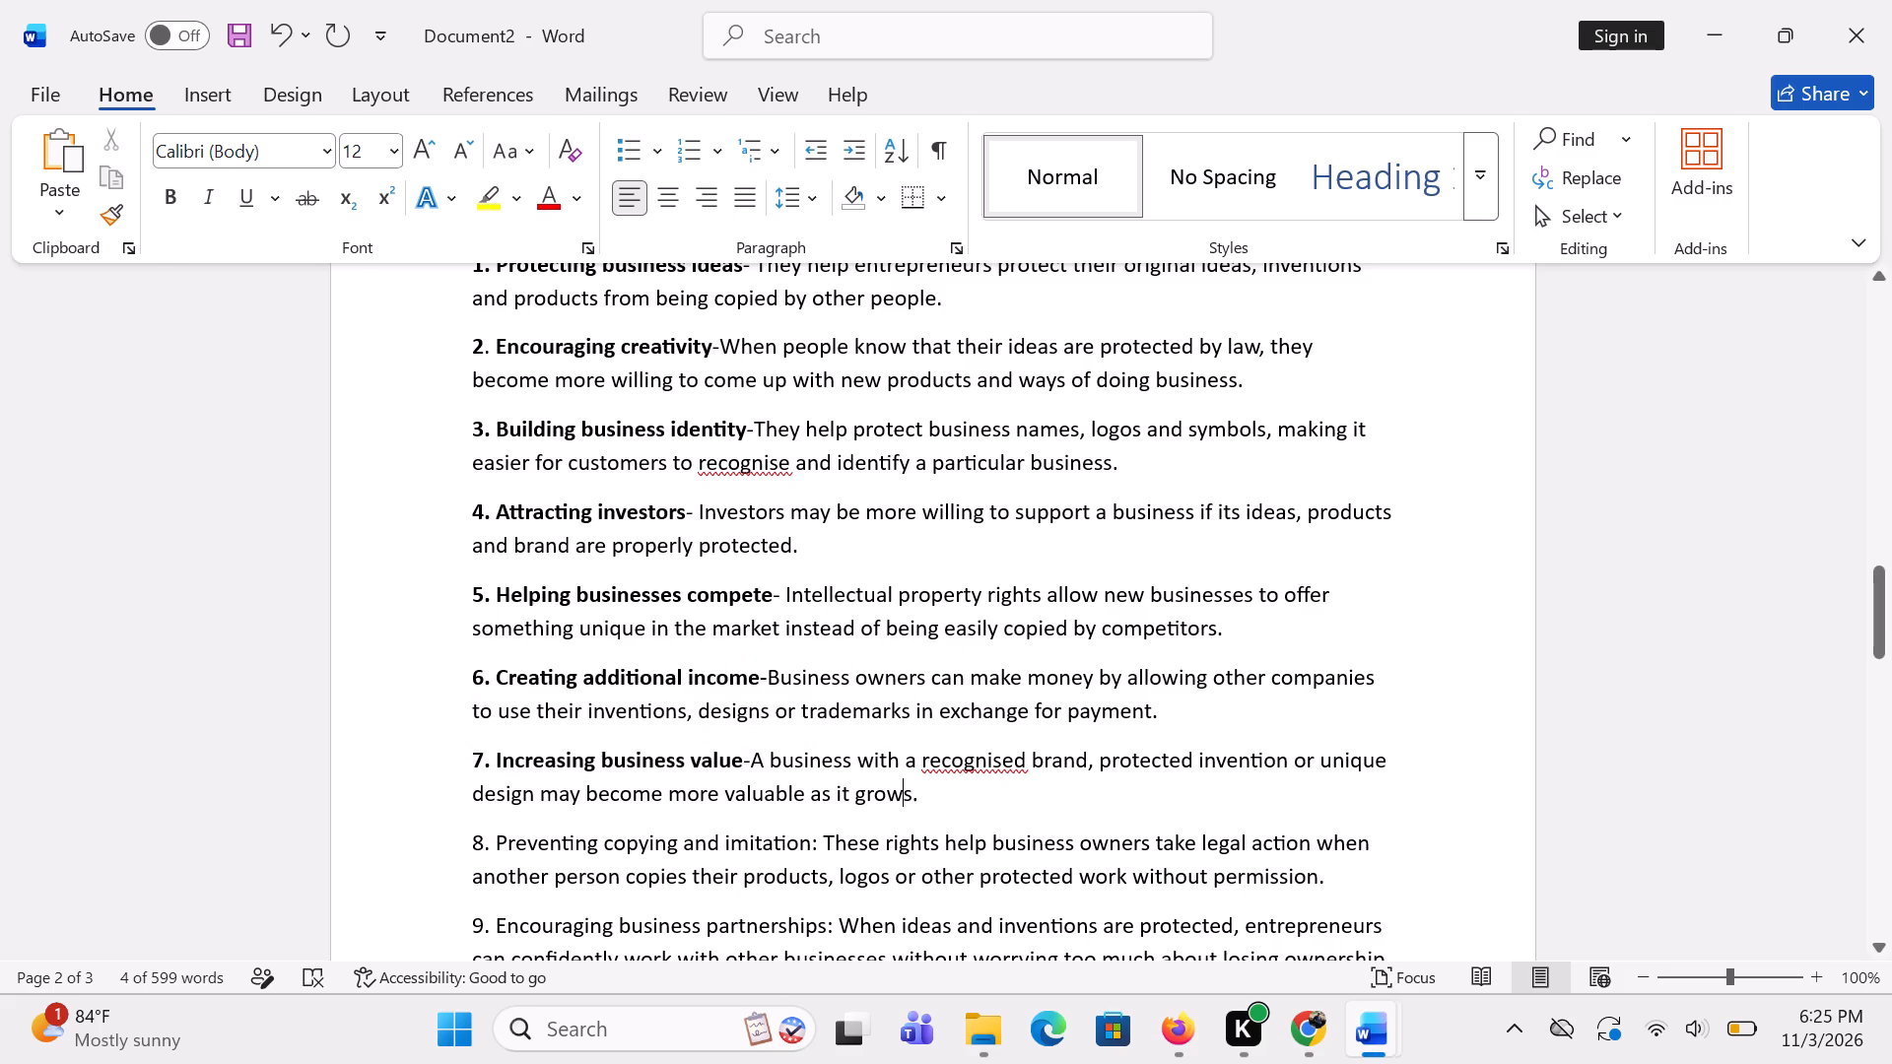
In point 8, replace the colon and space after "Preventing copying and imitation" with a hyphen and bold the numbered heading.
click(826, 847)
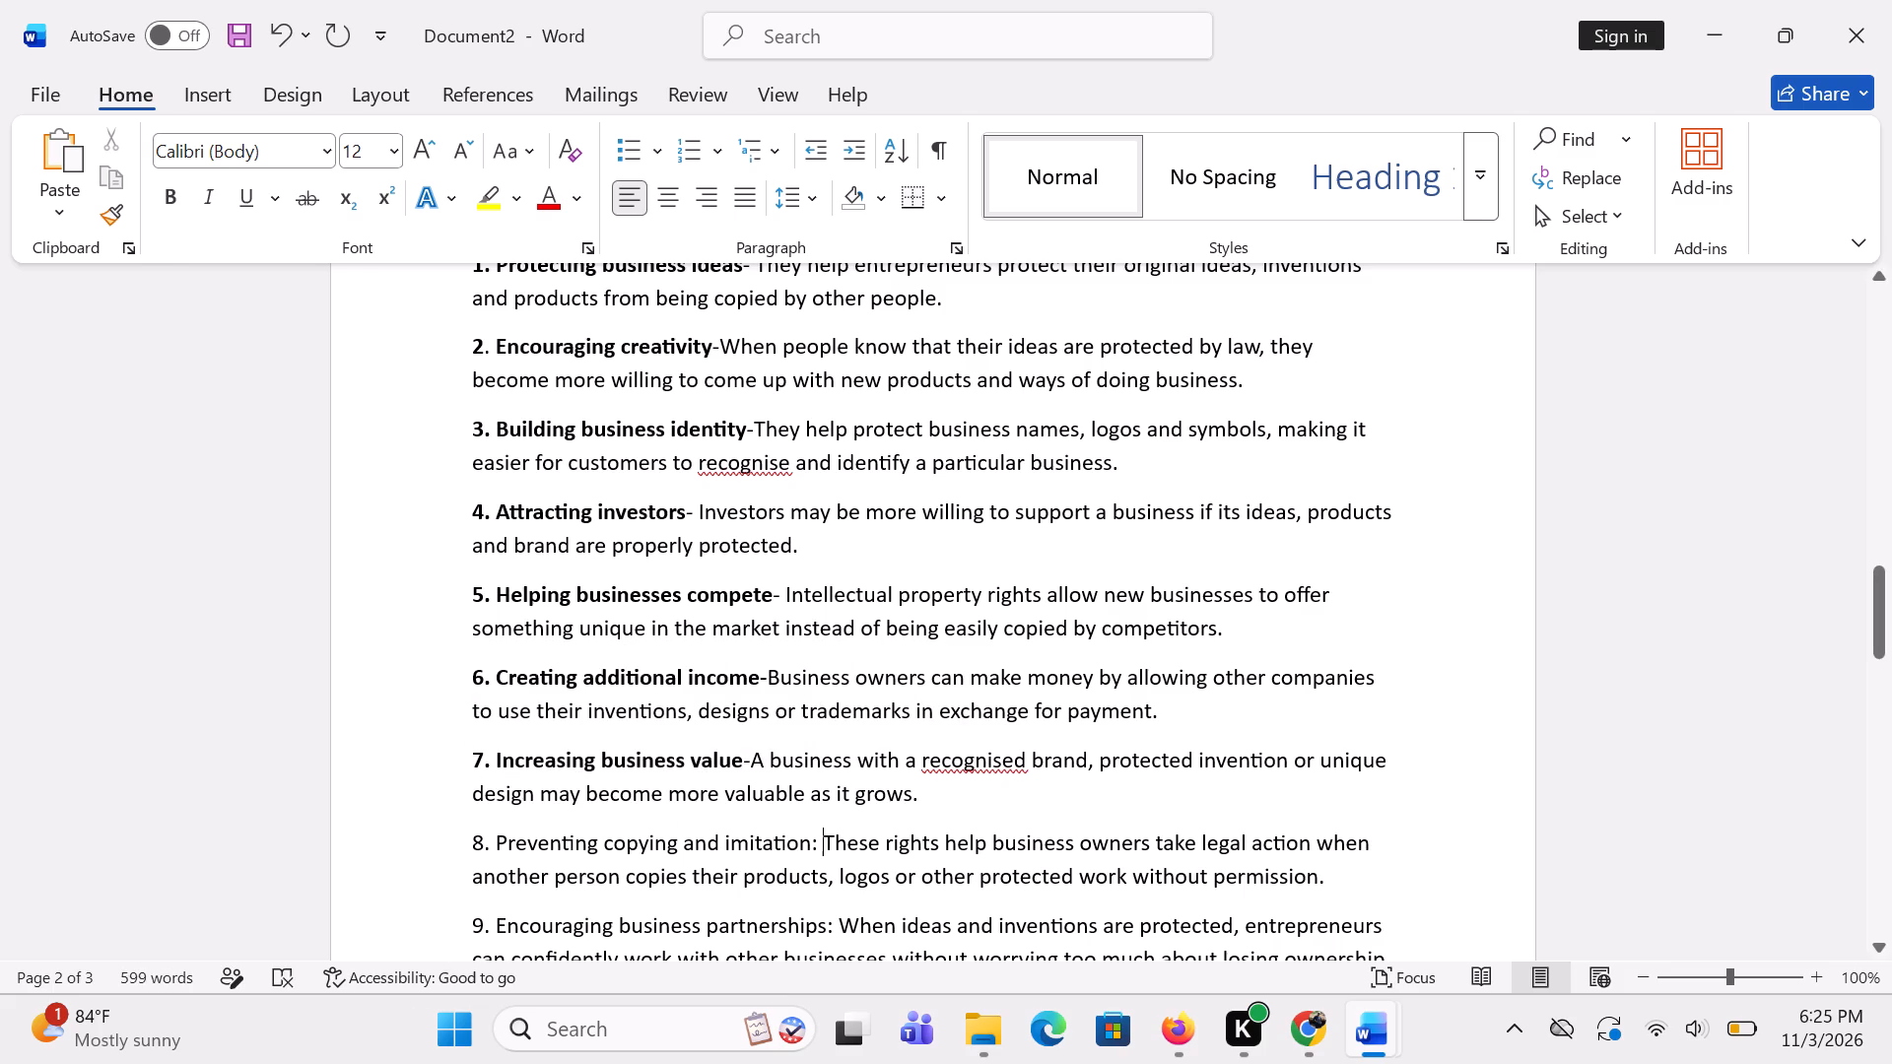
key(BackSpace)
key(BackSpace)
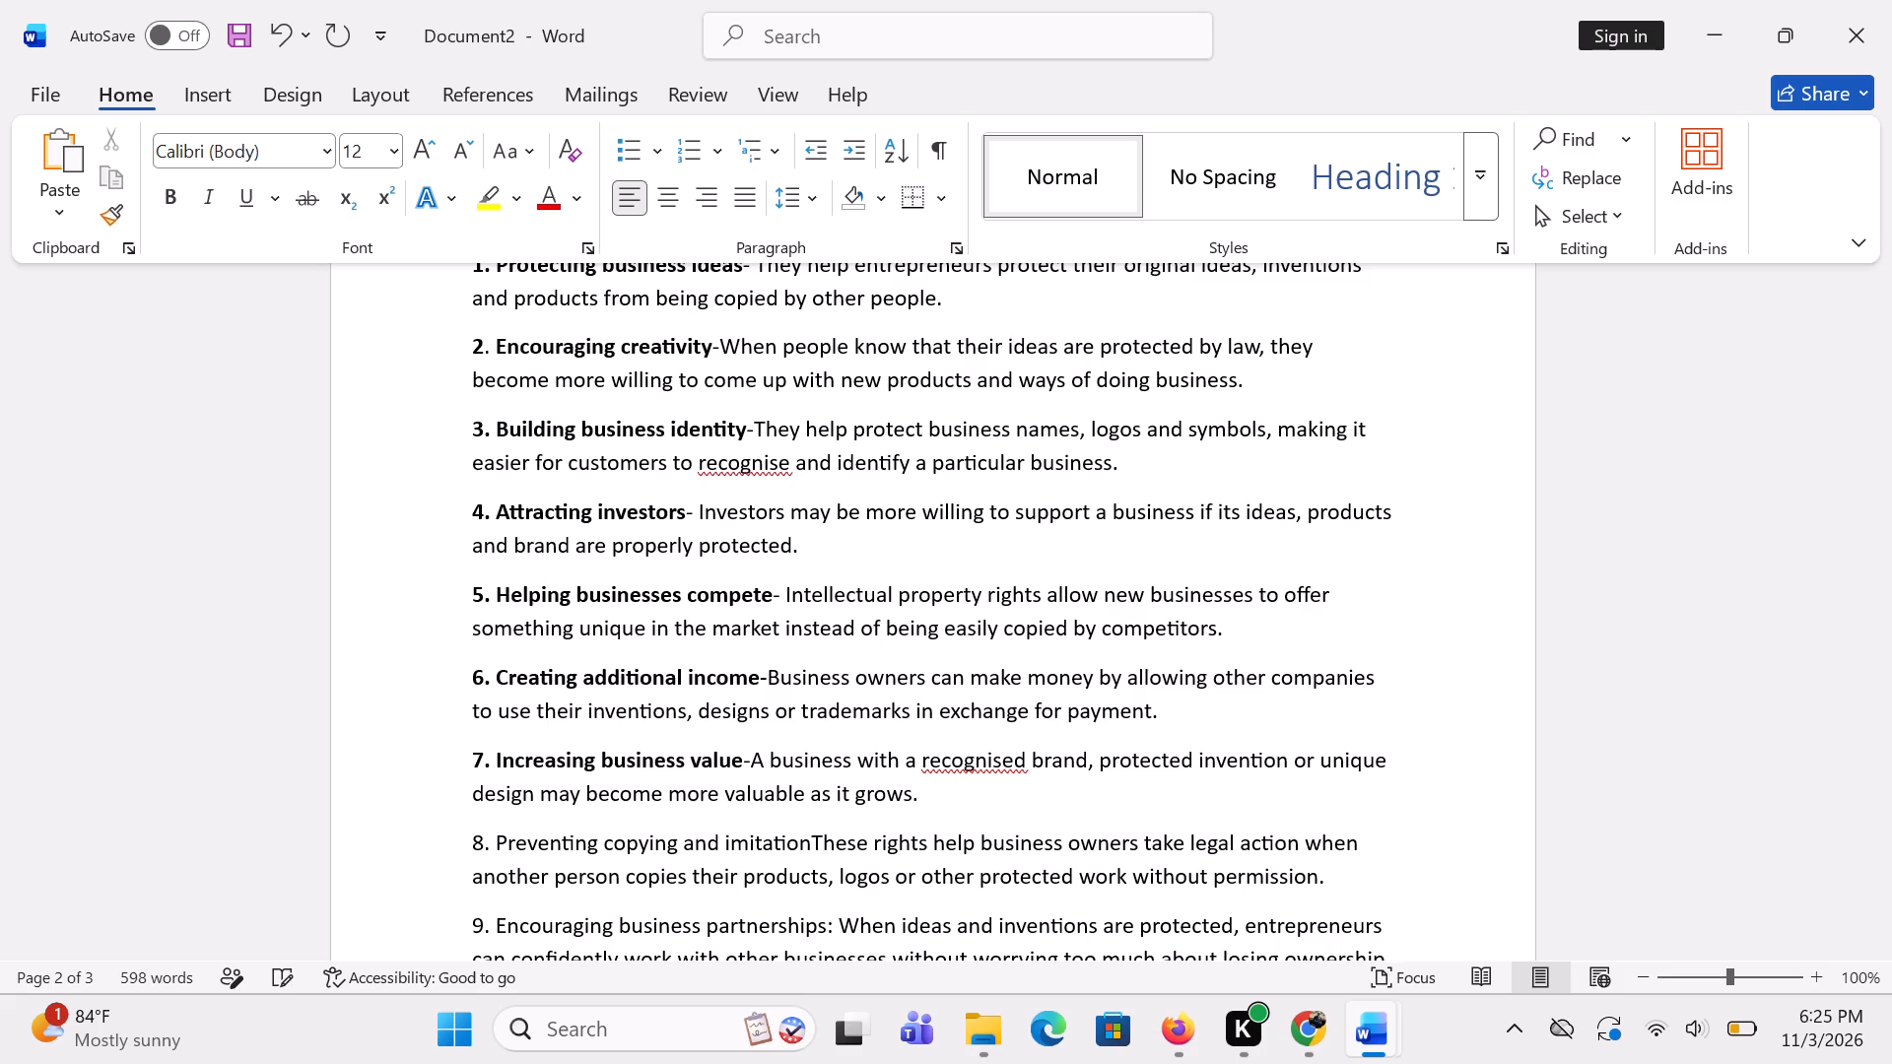
key(minus)
drag(811, 848, 554, 844)
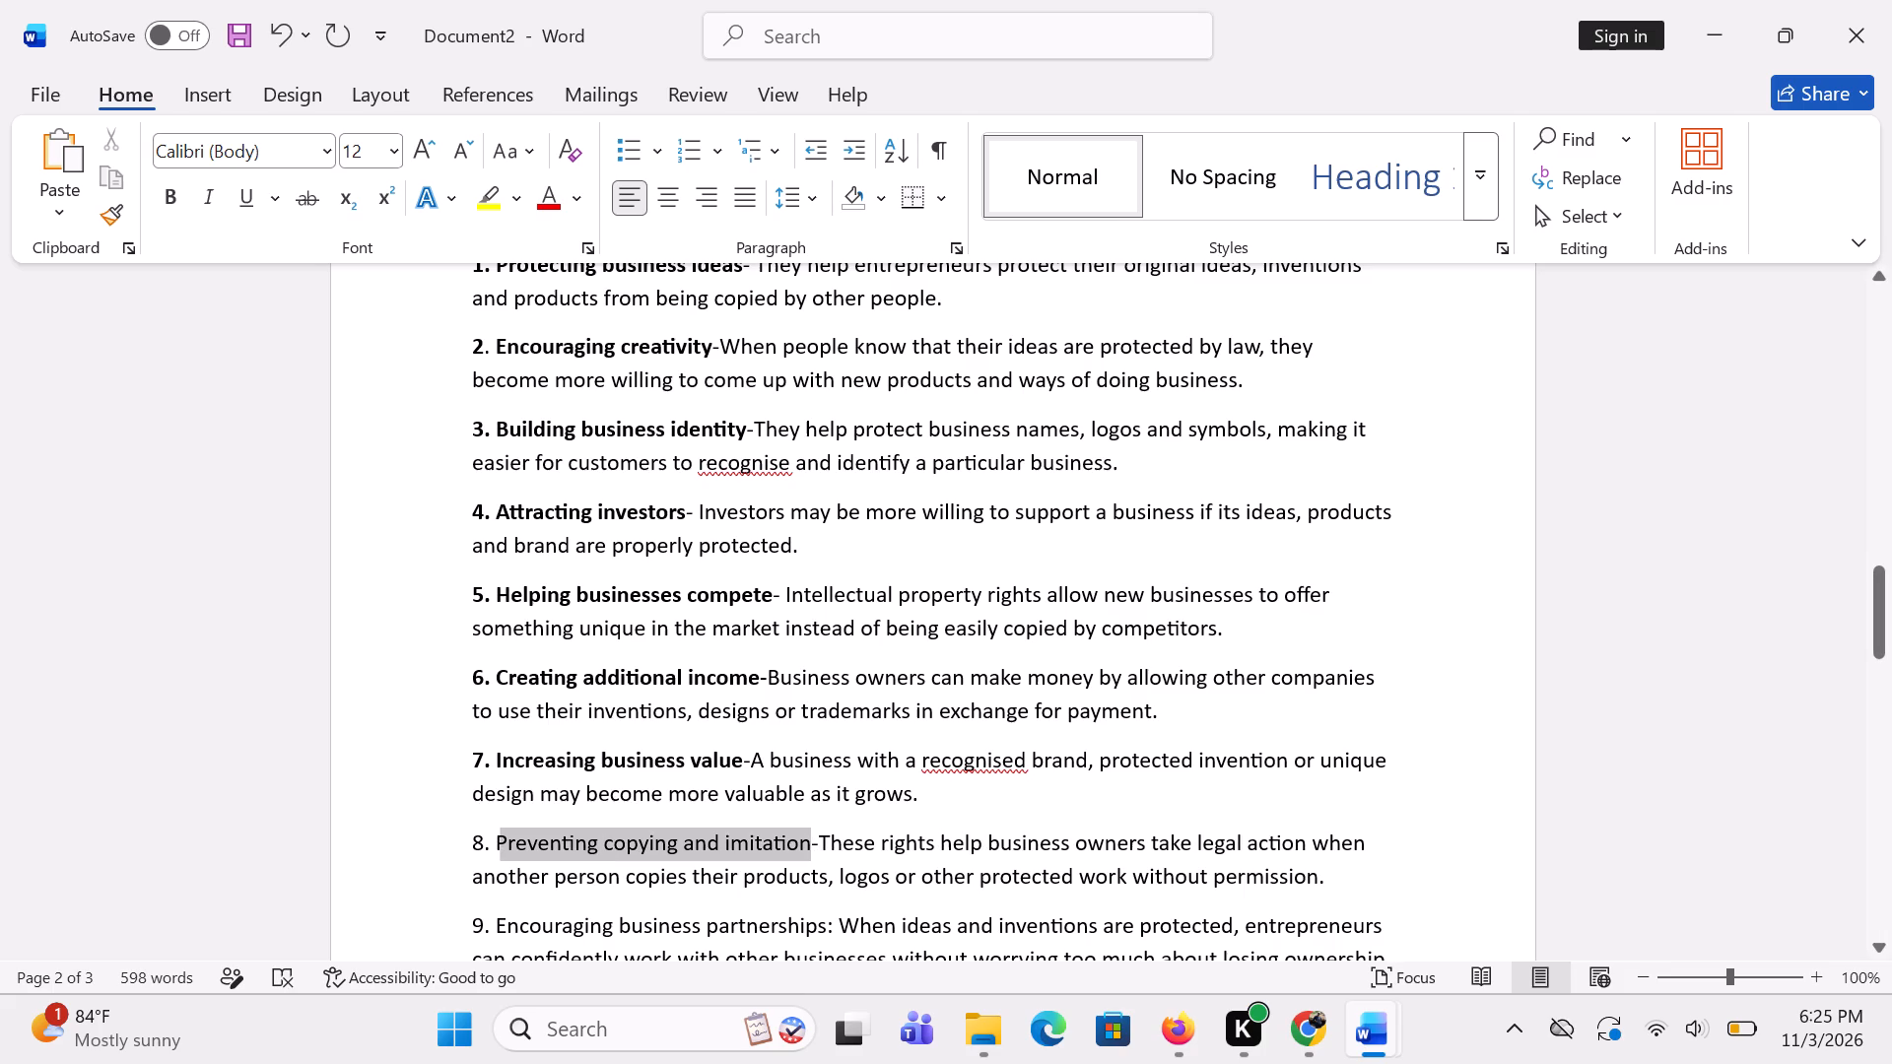
drag(554, 844, 463, 850)
click(479, 799)
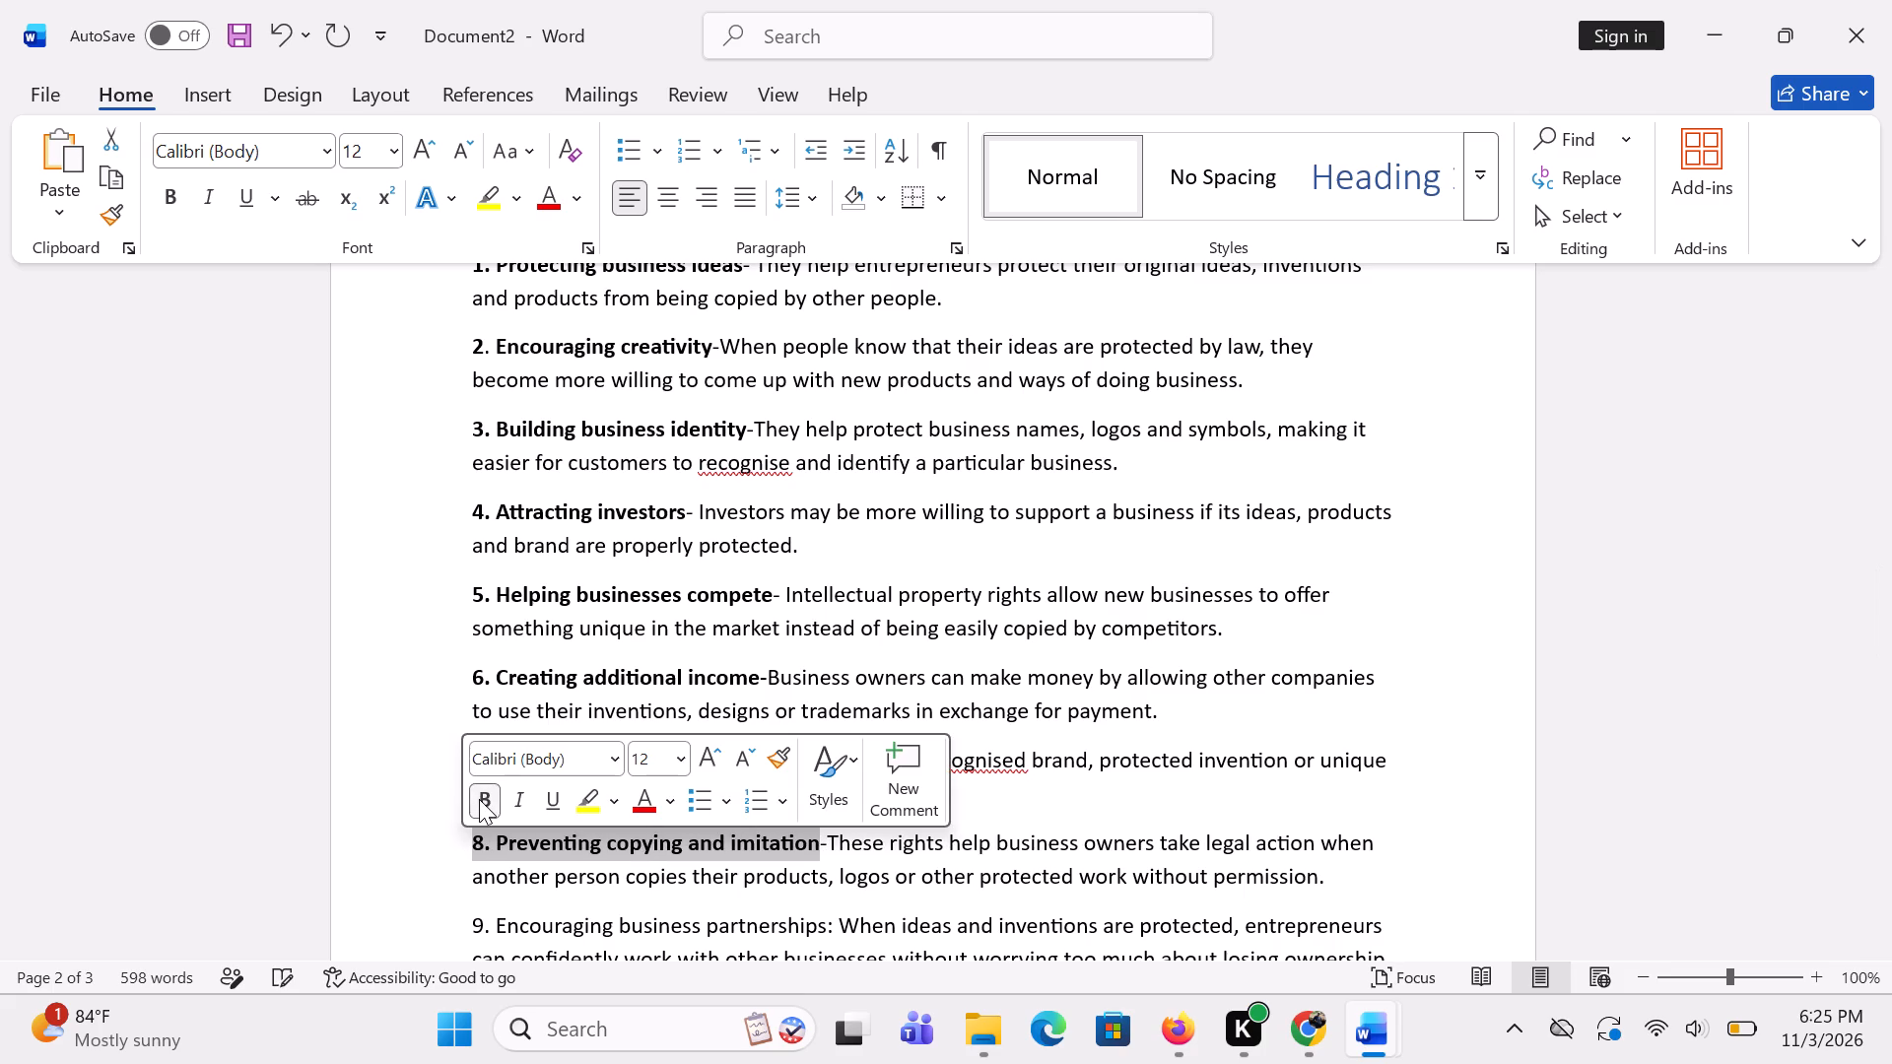
click(999, 799)
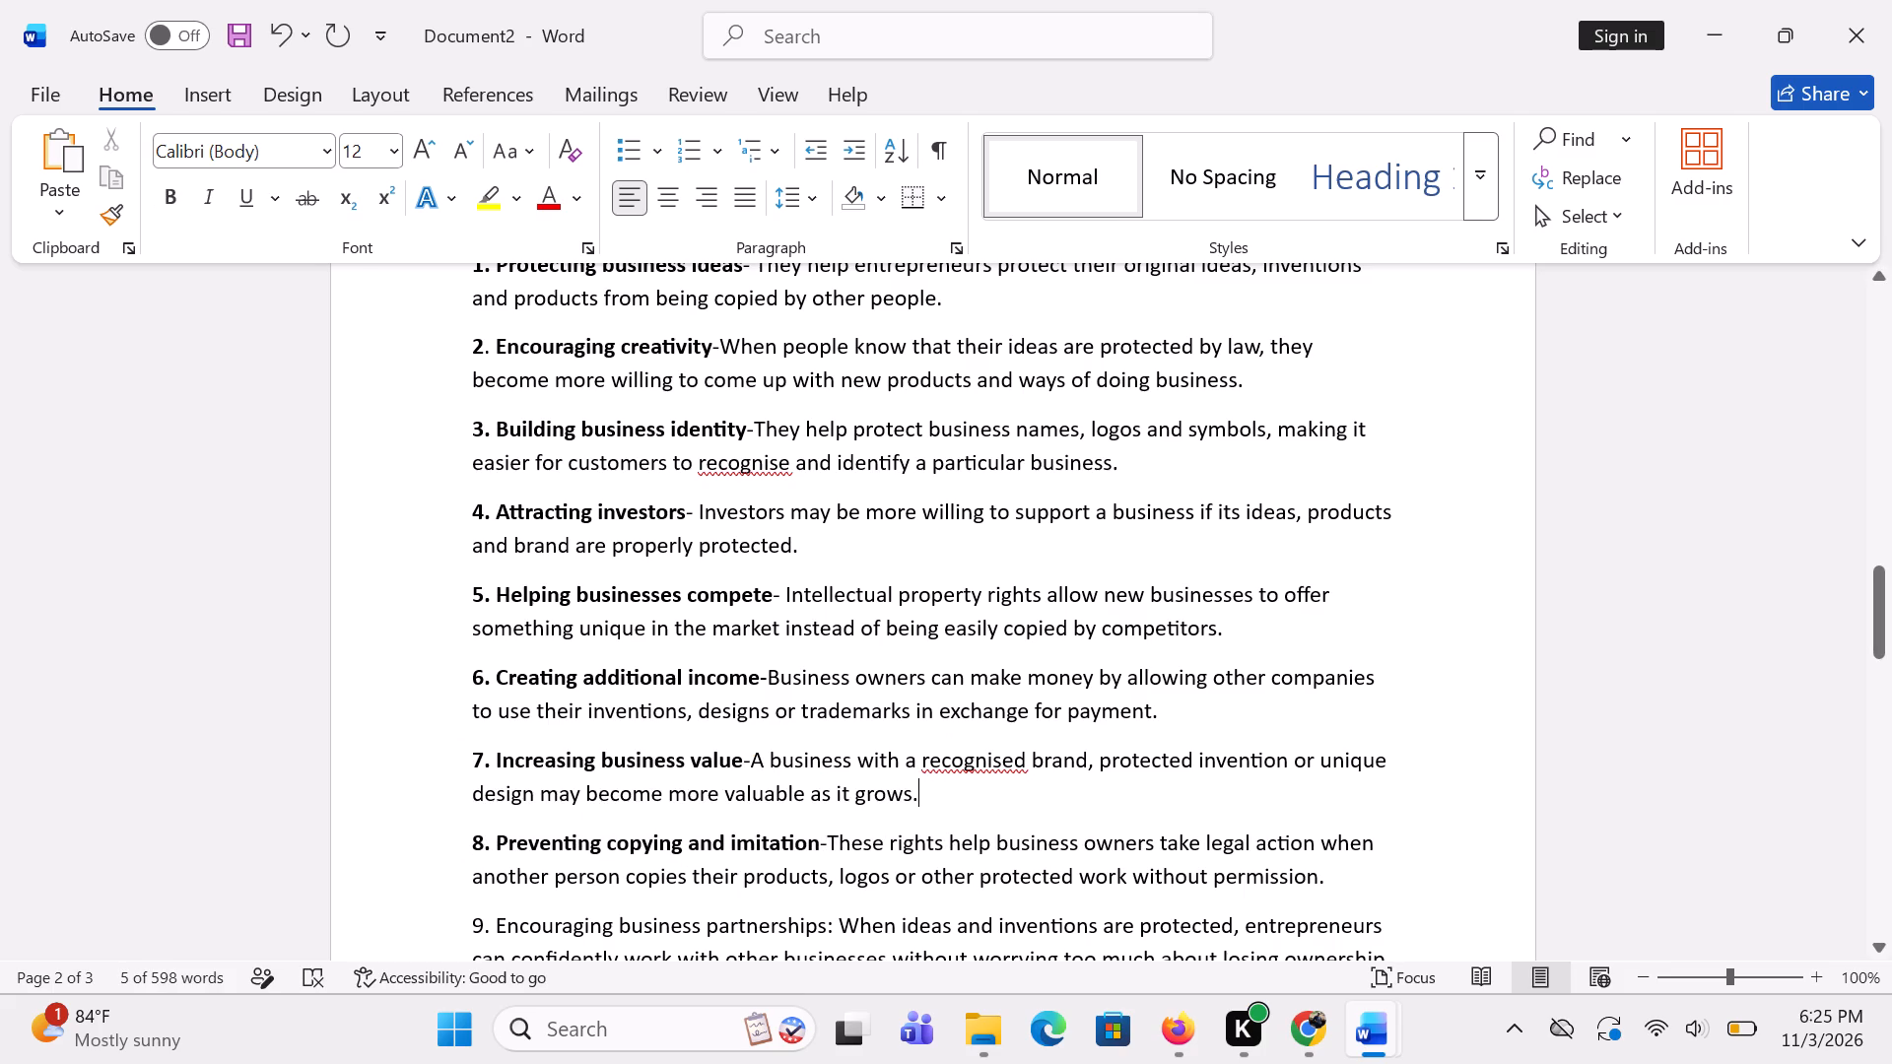
In point 9, replace the colon and space after "Encouraging business partnerships" with a hyphen and bold the numbered heading.
scroll(823, 854, down, 1)
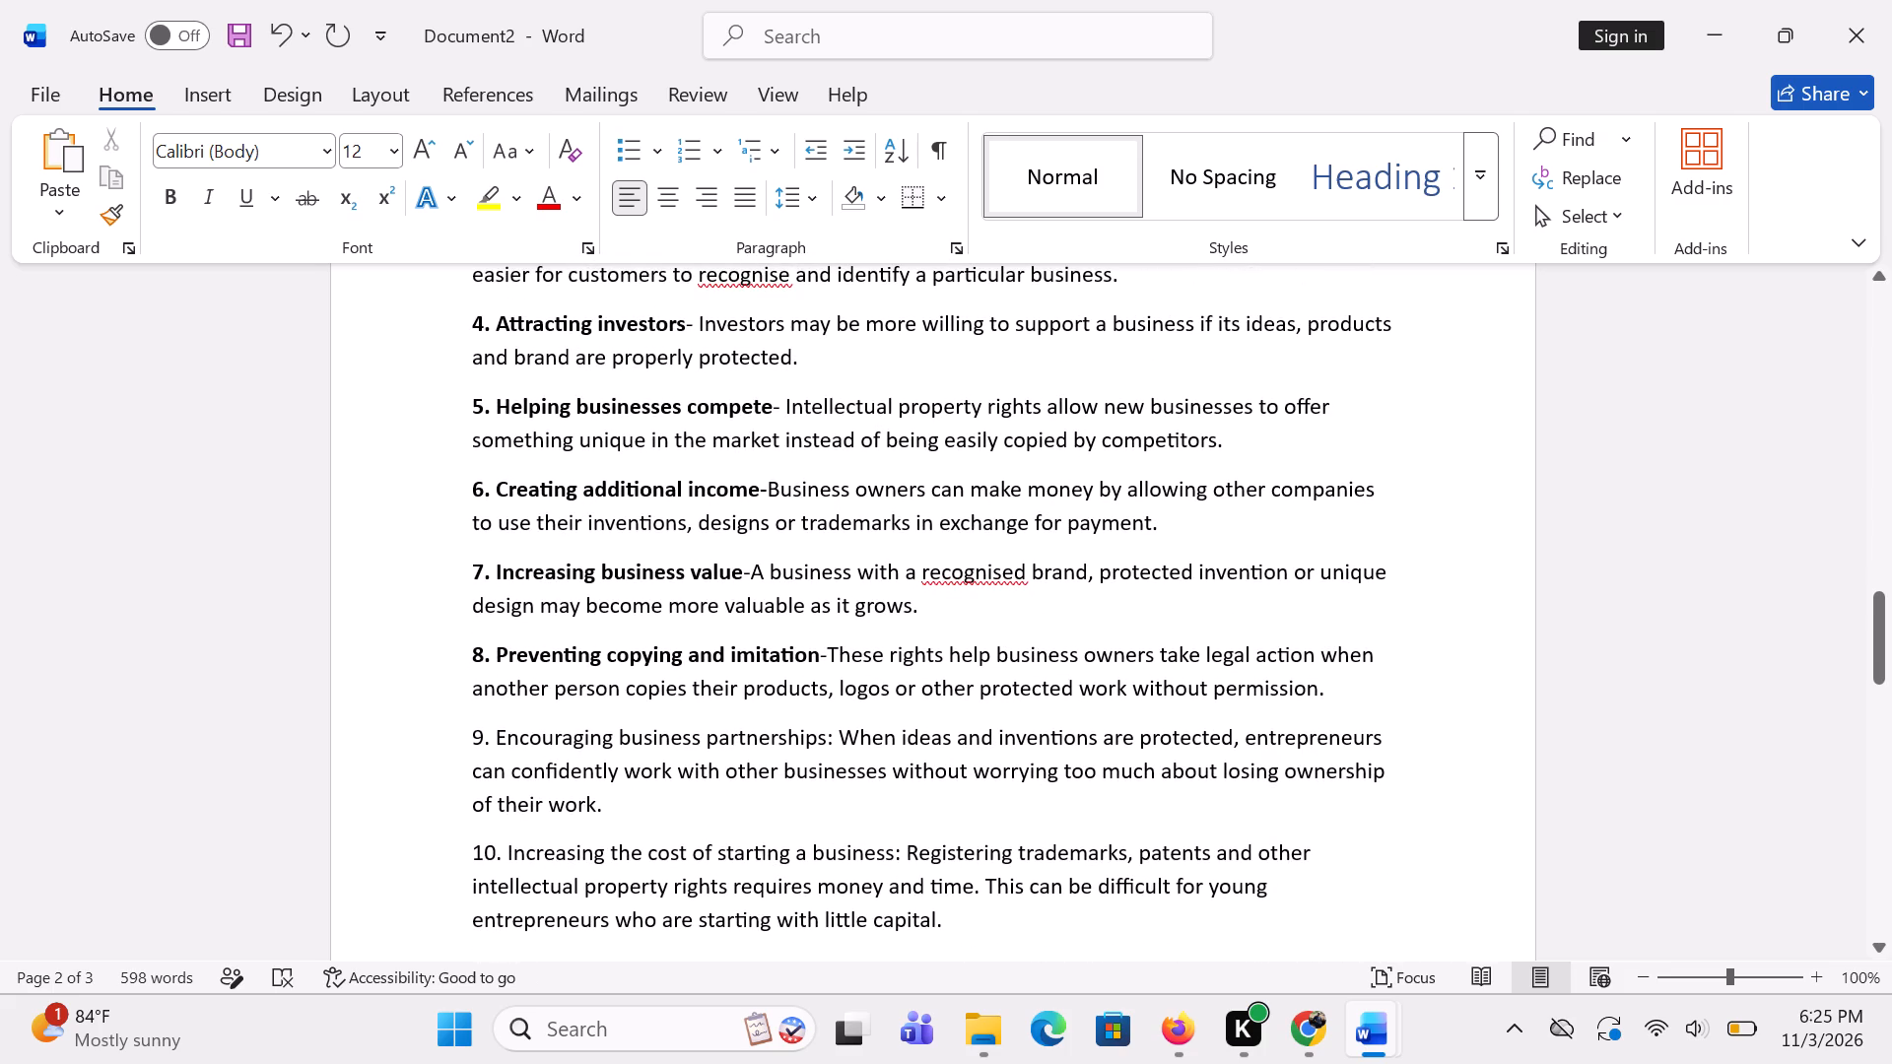
click(843, 744)
key(BackSpace)
key(BackSpace)
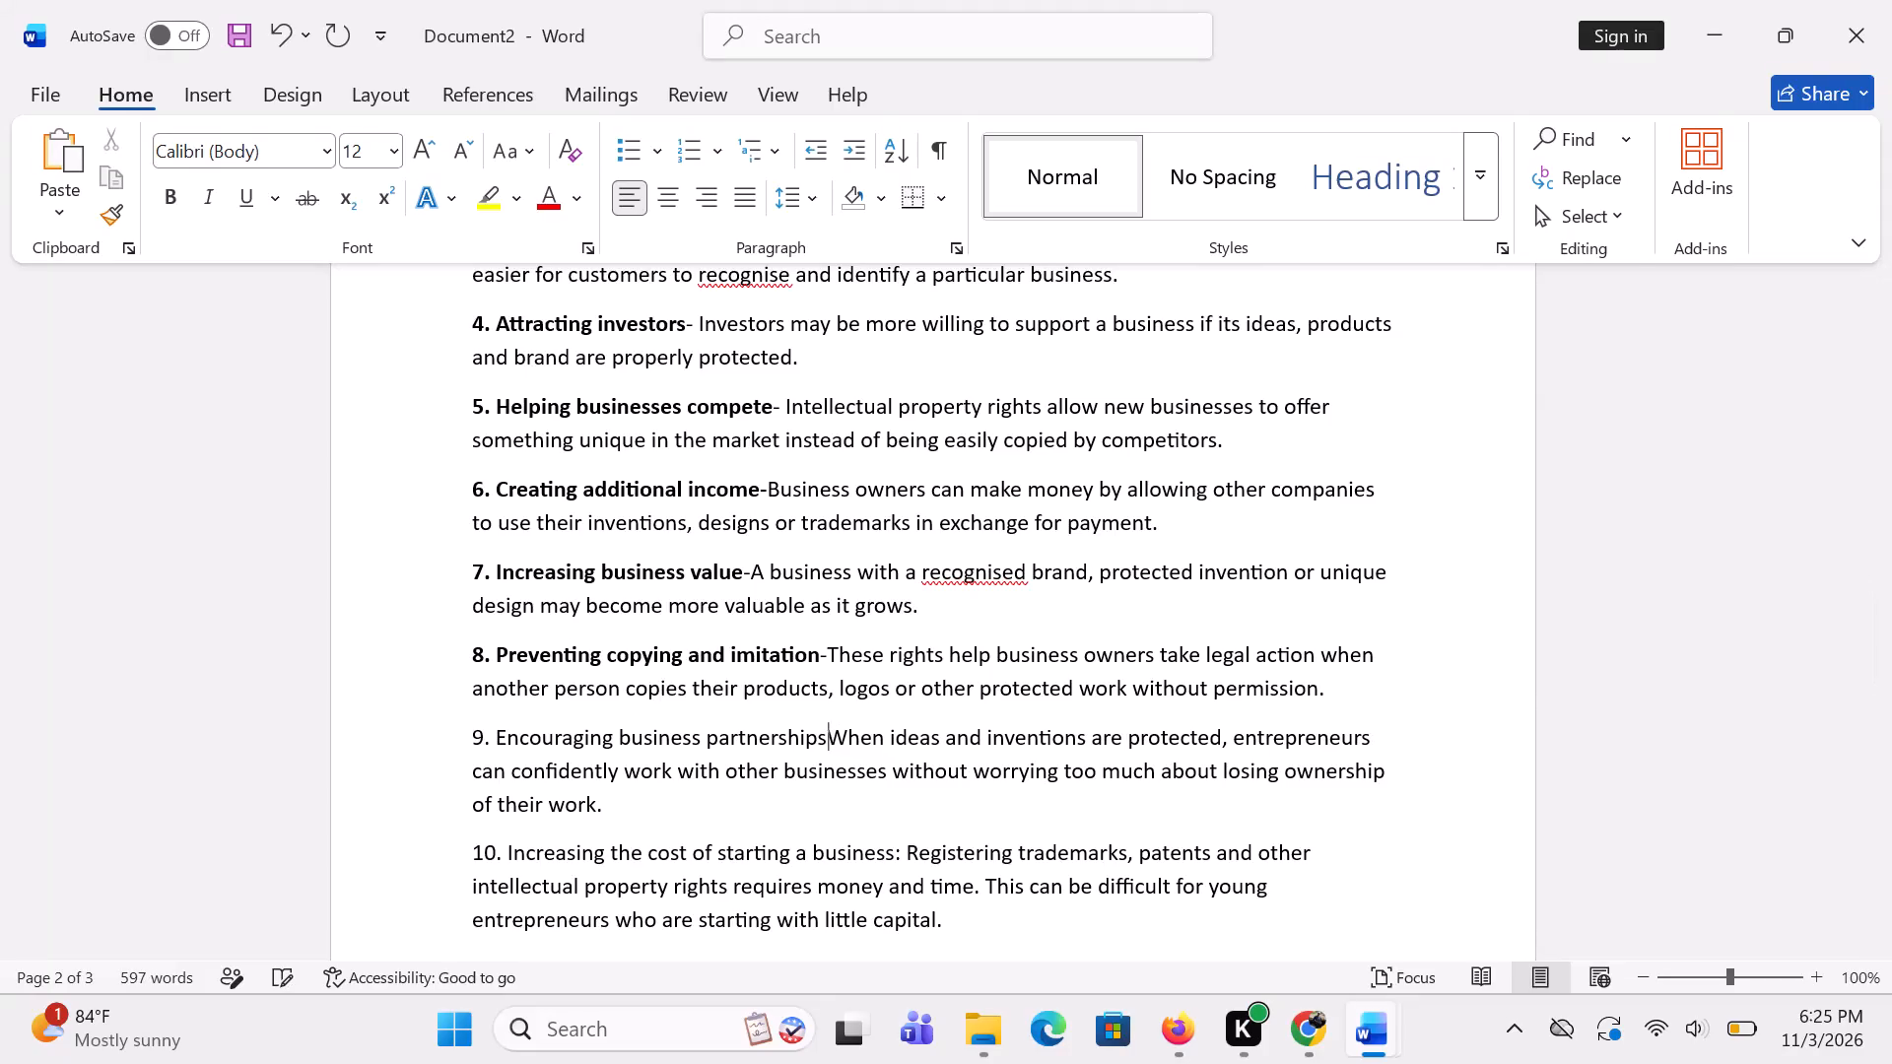
key(minus)
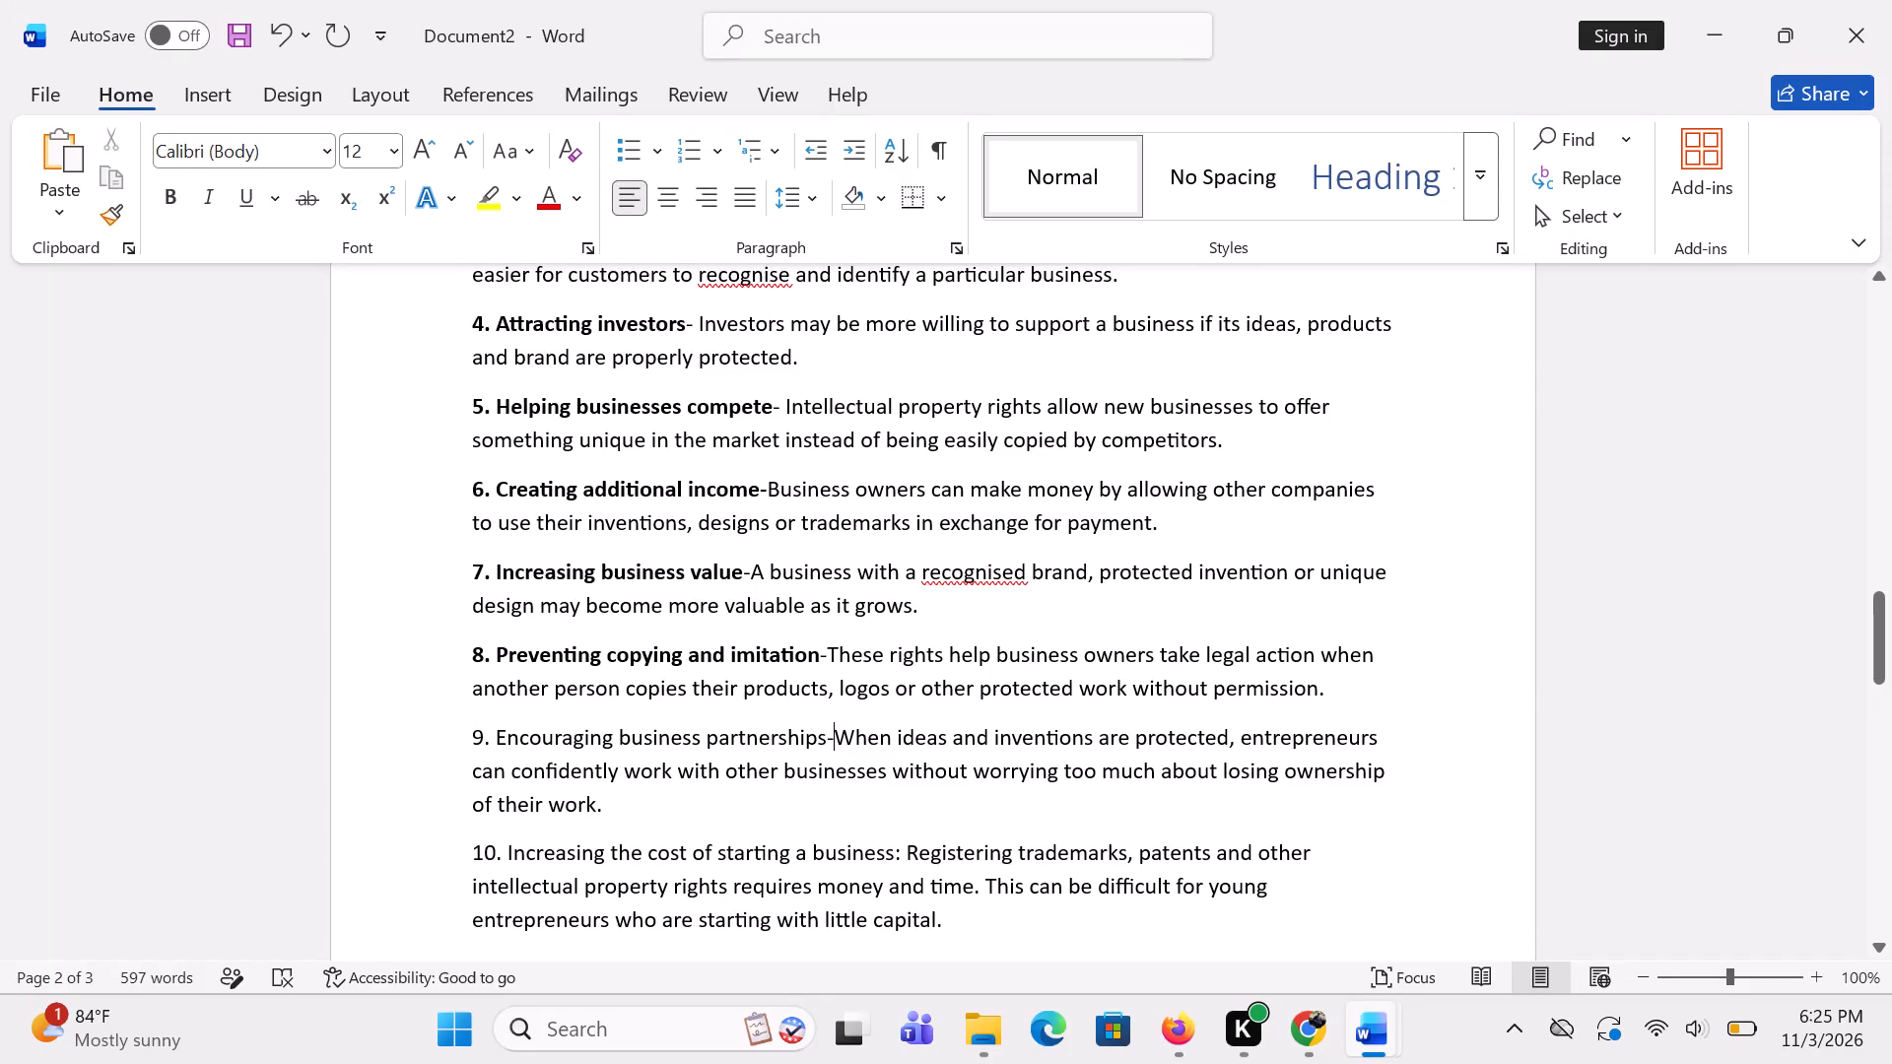
drag(824, 742, 445, 729)
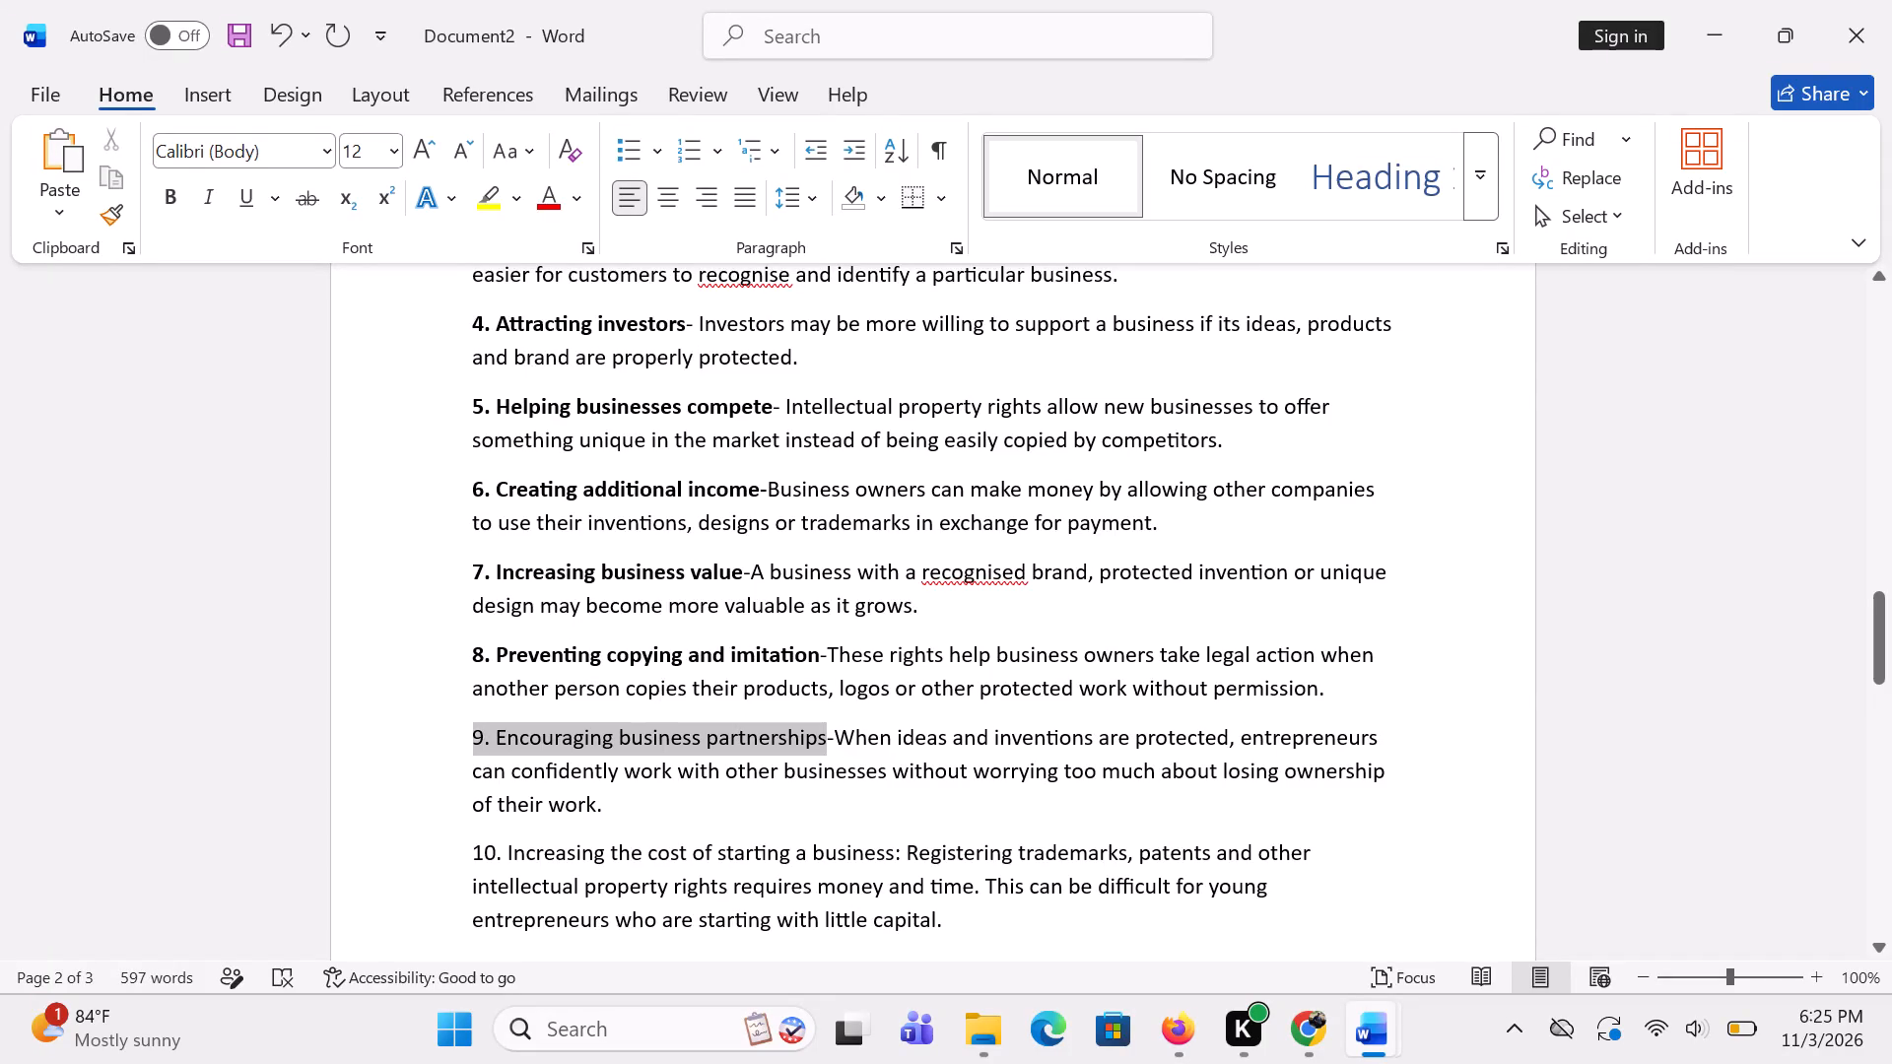
click(468, 683)
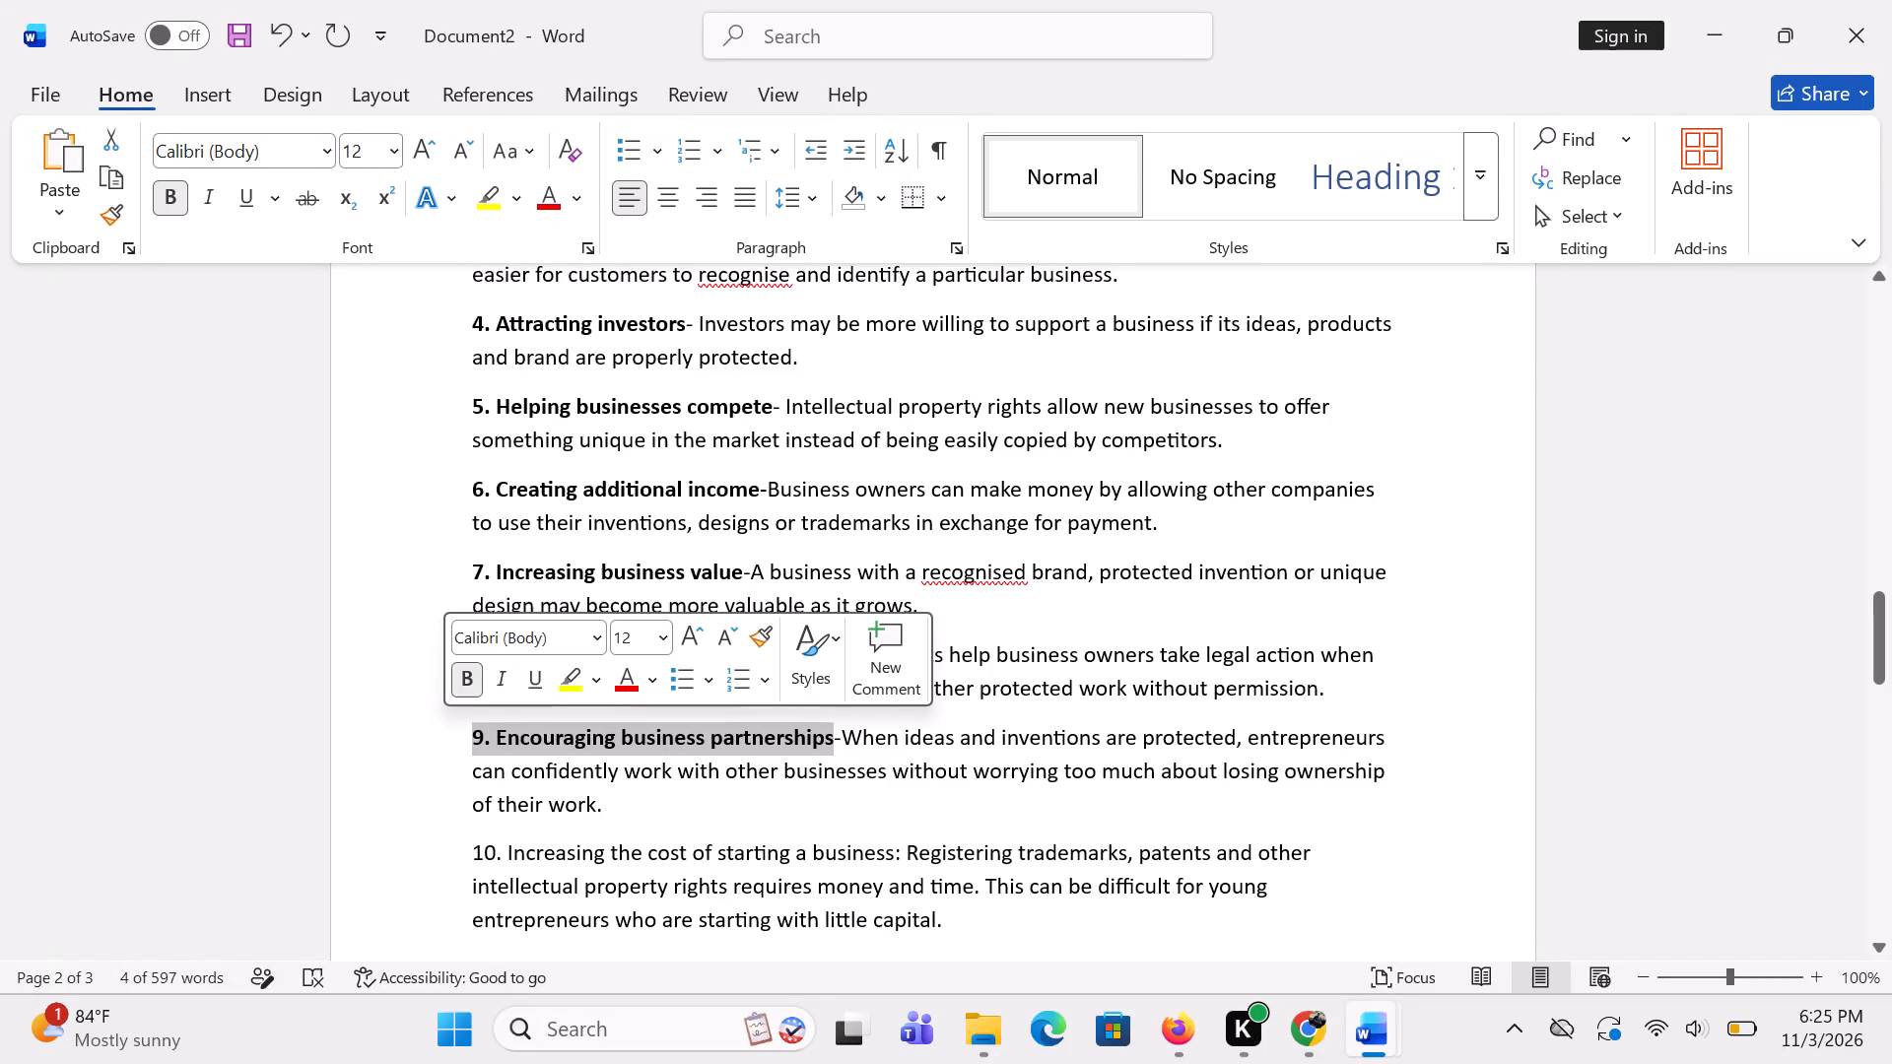
click(882, 816)
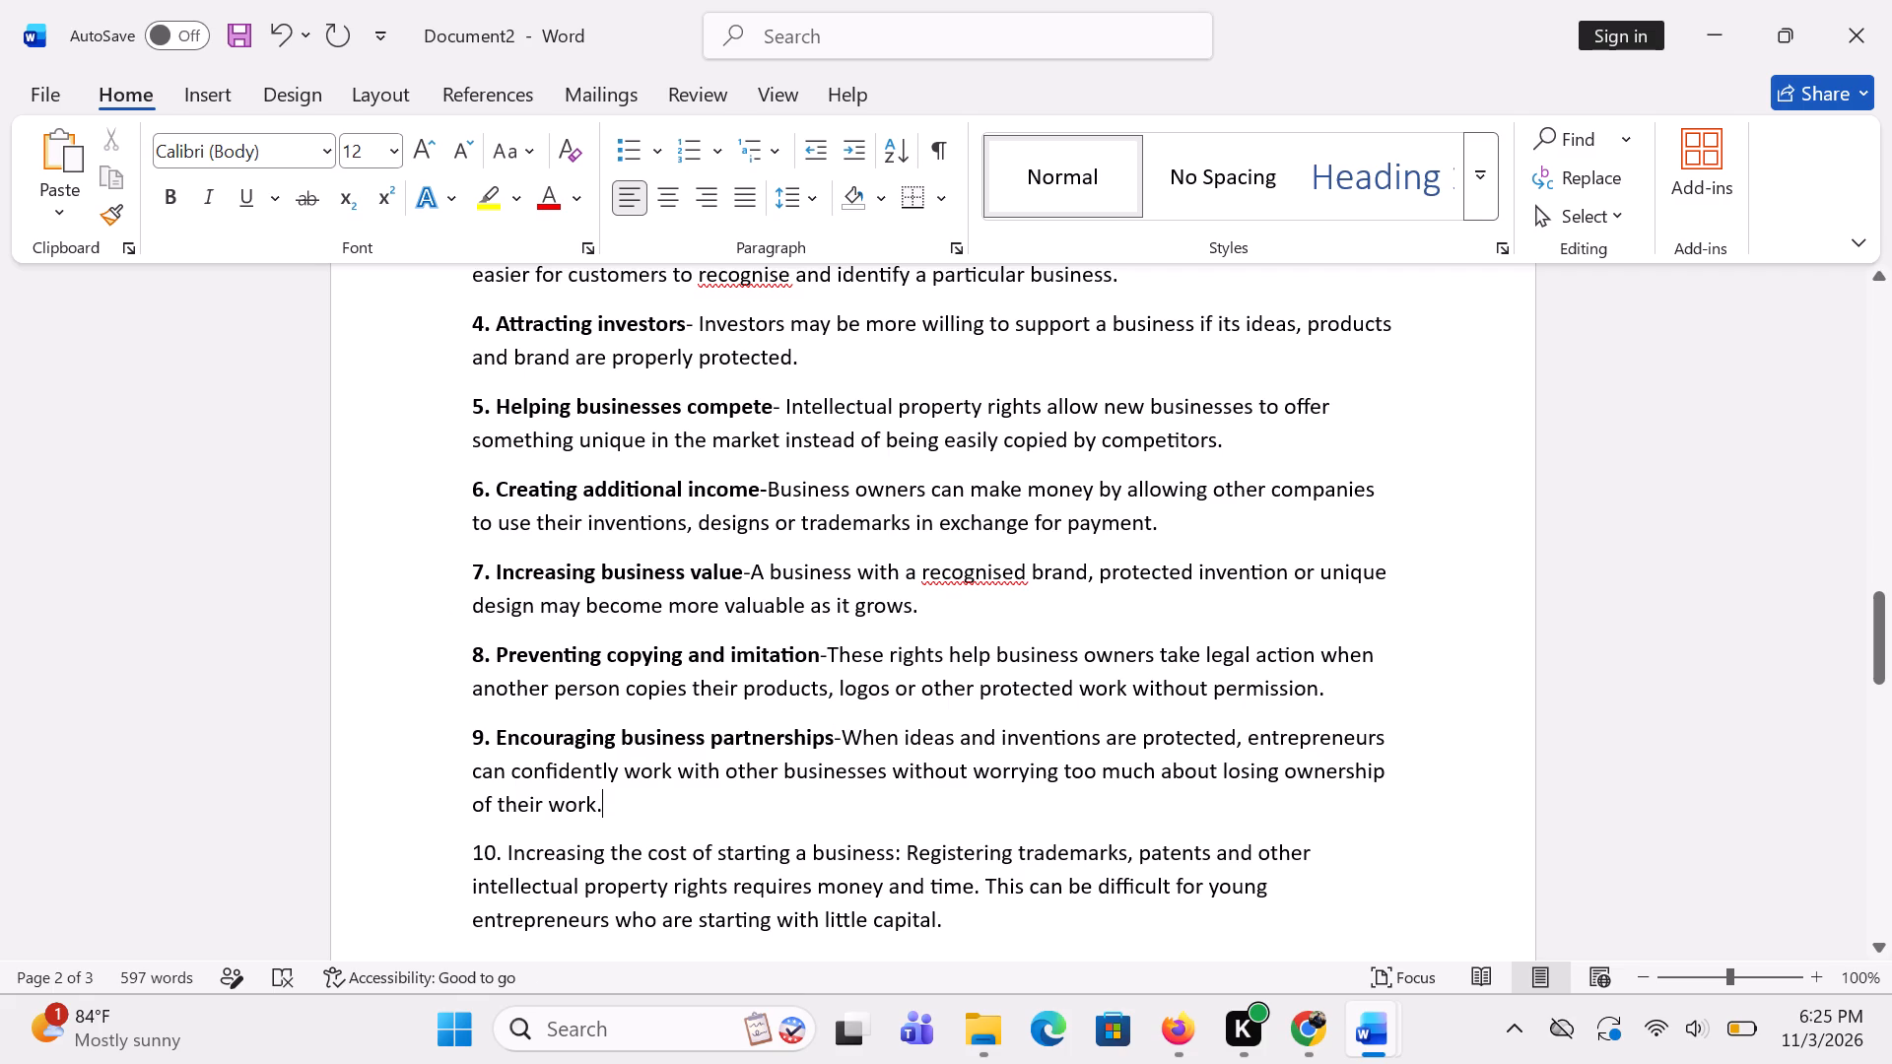
In point 10, replace the colon and space after "Increasing the cost of starting a business" with a hyphen and bold the numbered heading.
click(908, 861)
key(BackSpace)
key(BackSpace)
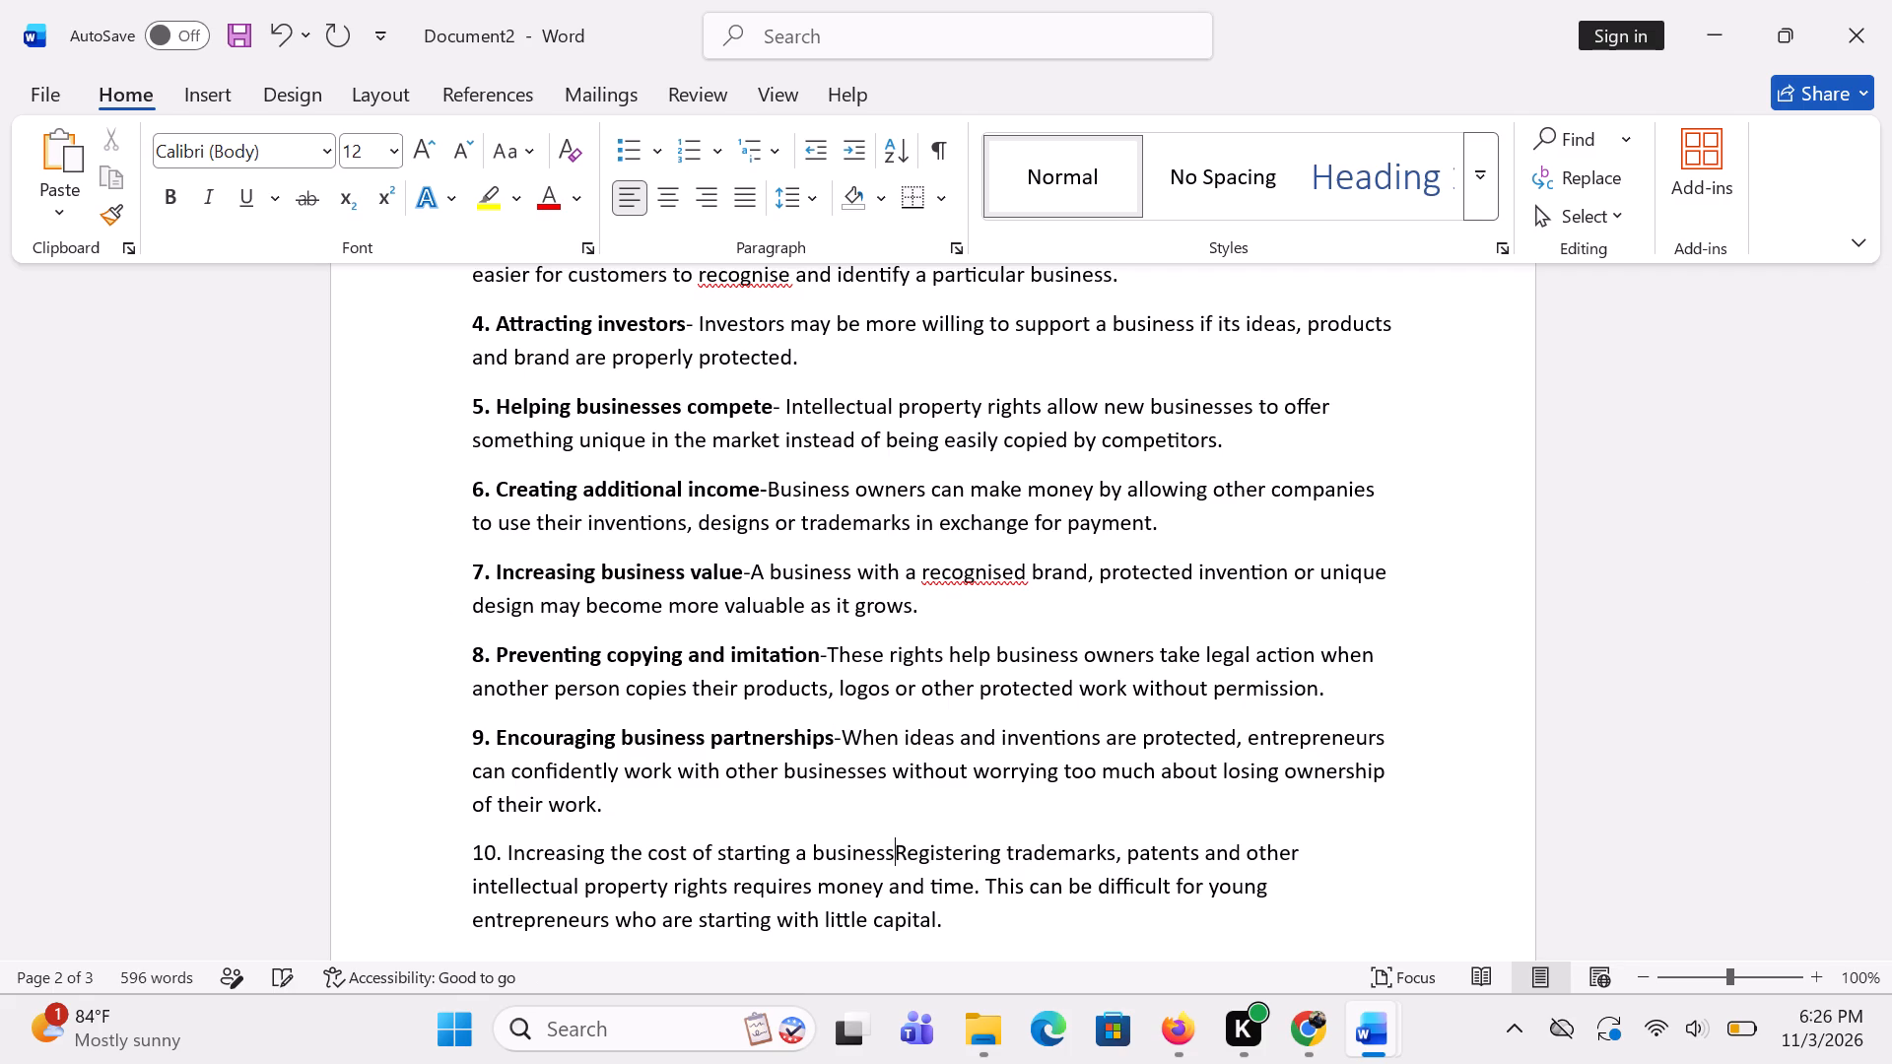
key(minus)
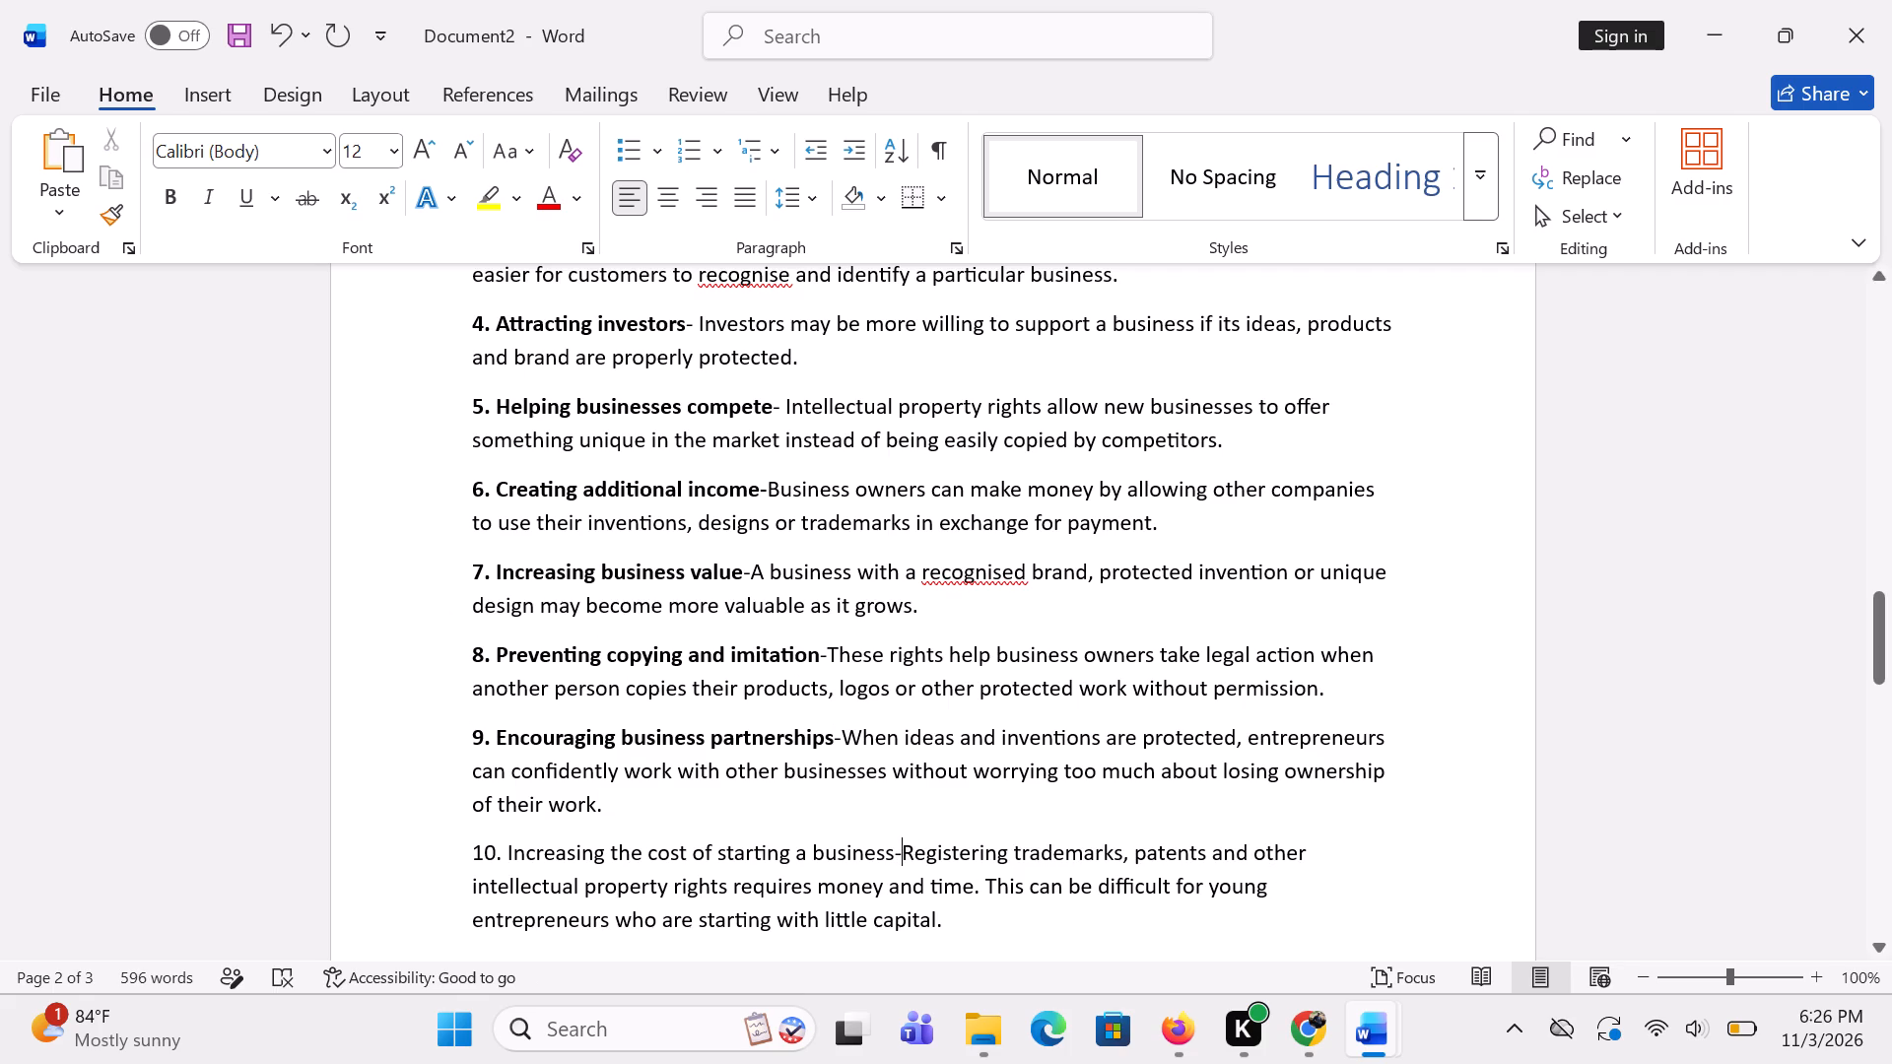
drag(895, 857, 476, 858)
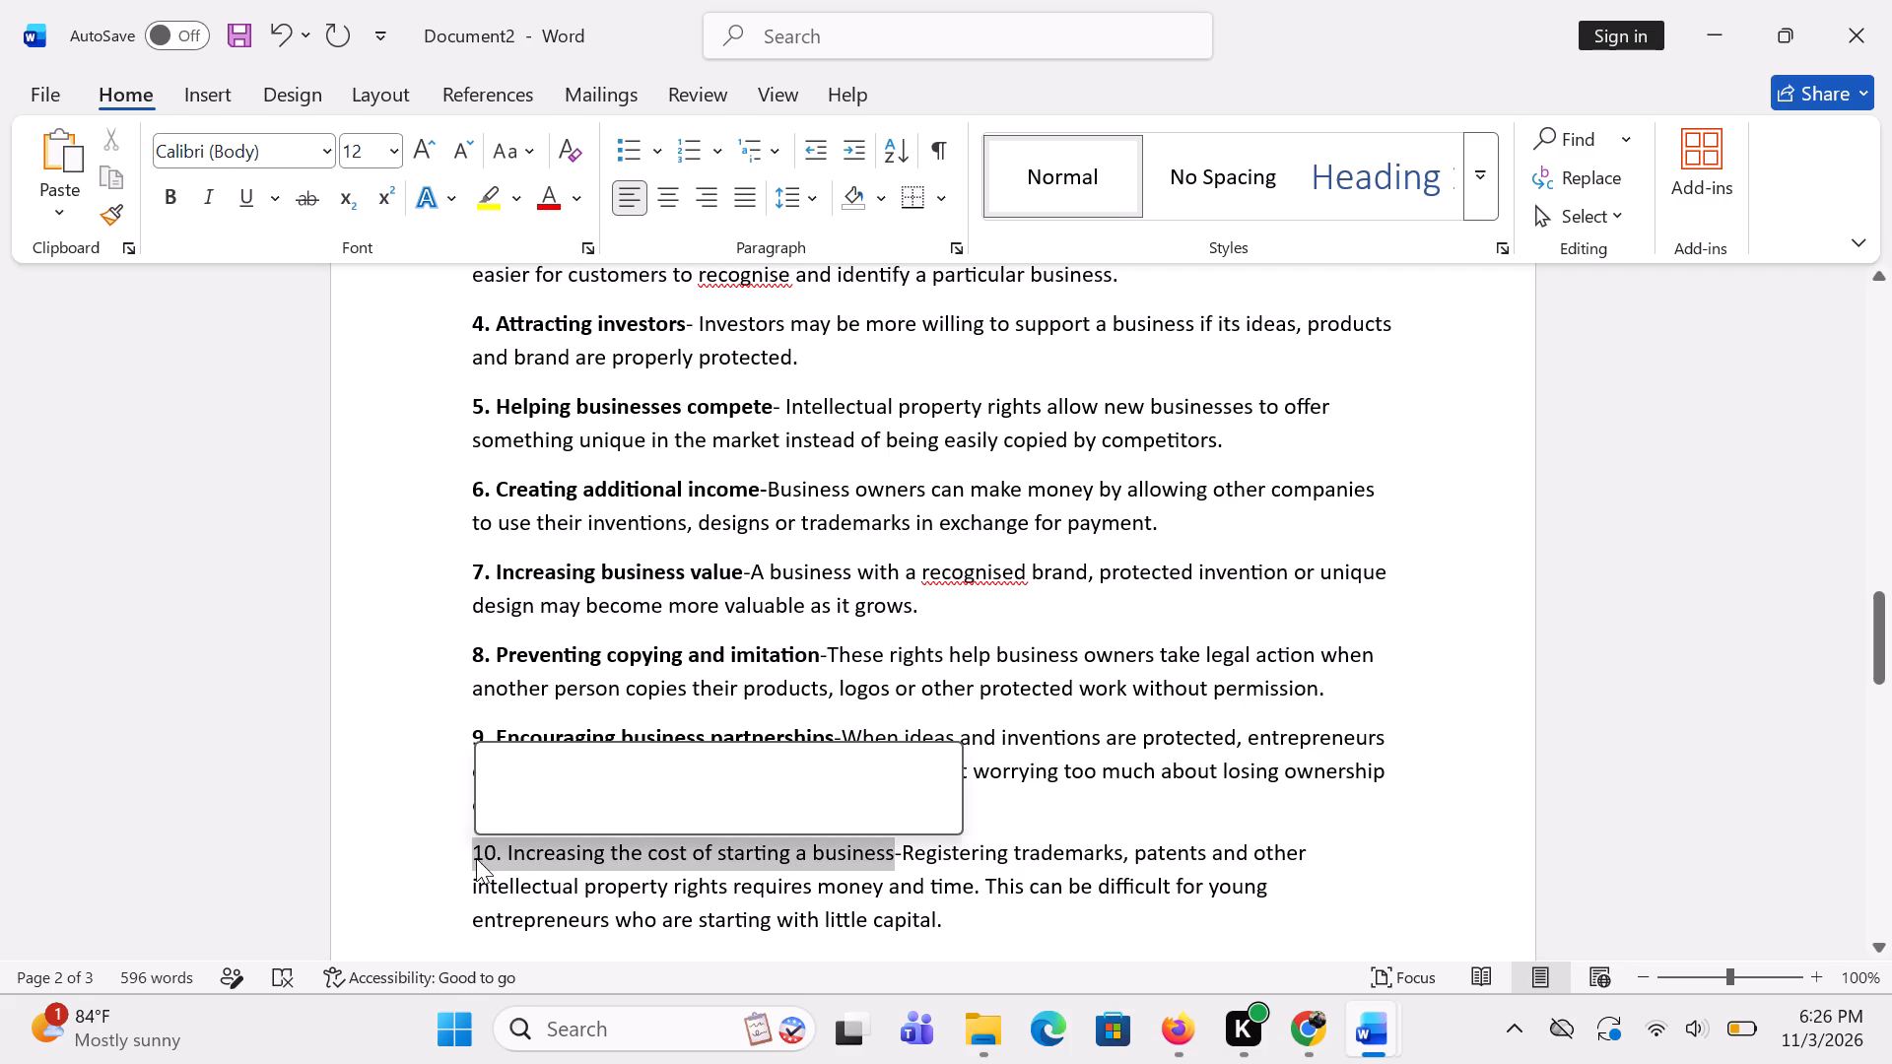
click(490, 808)
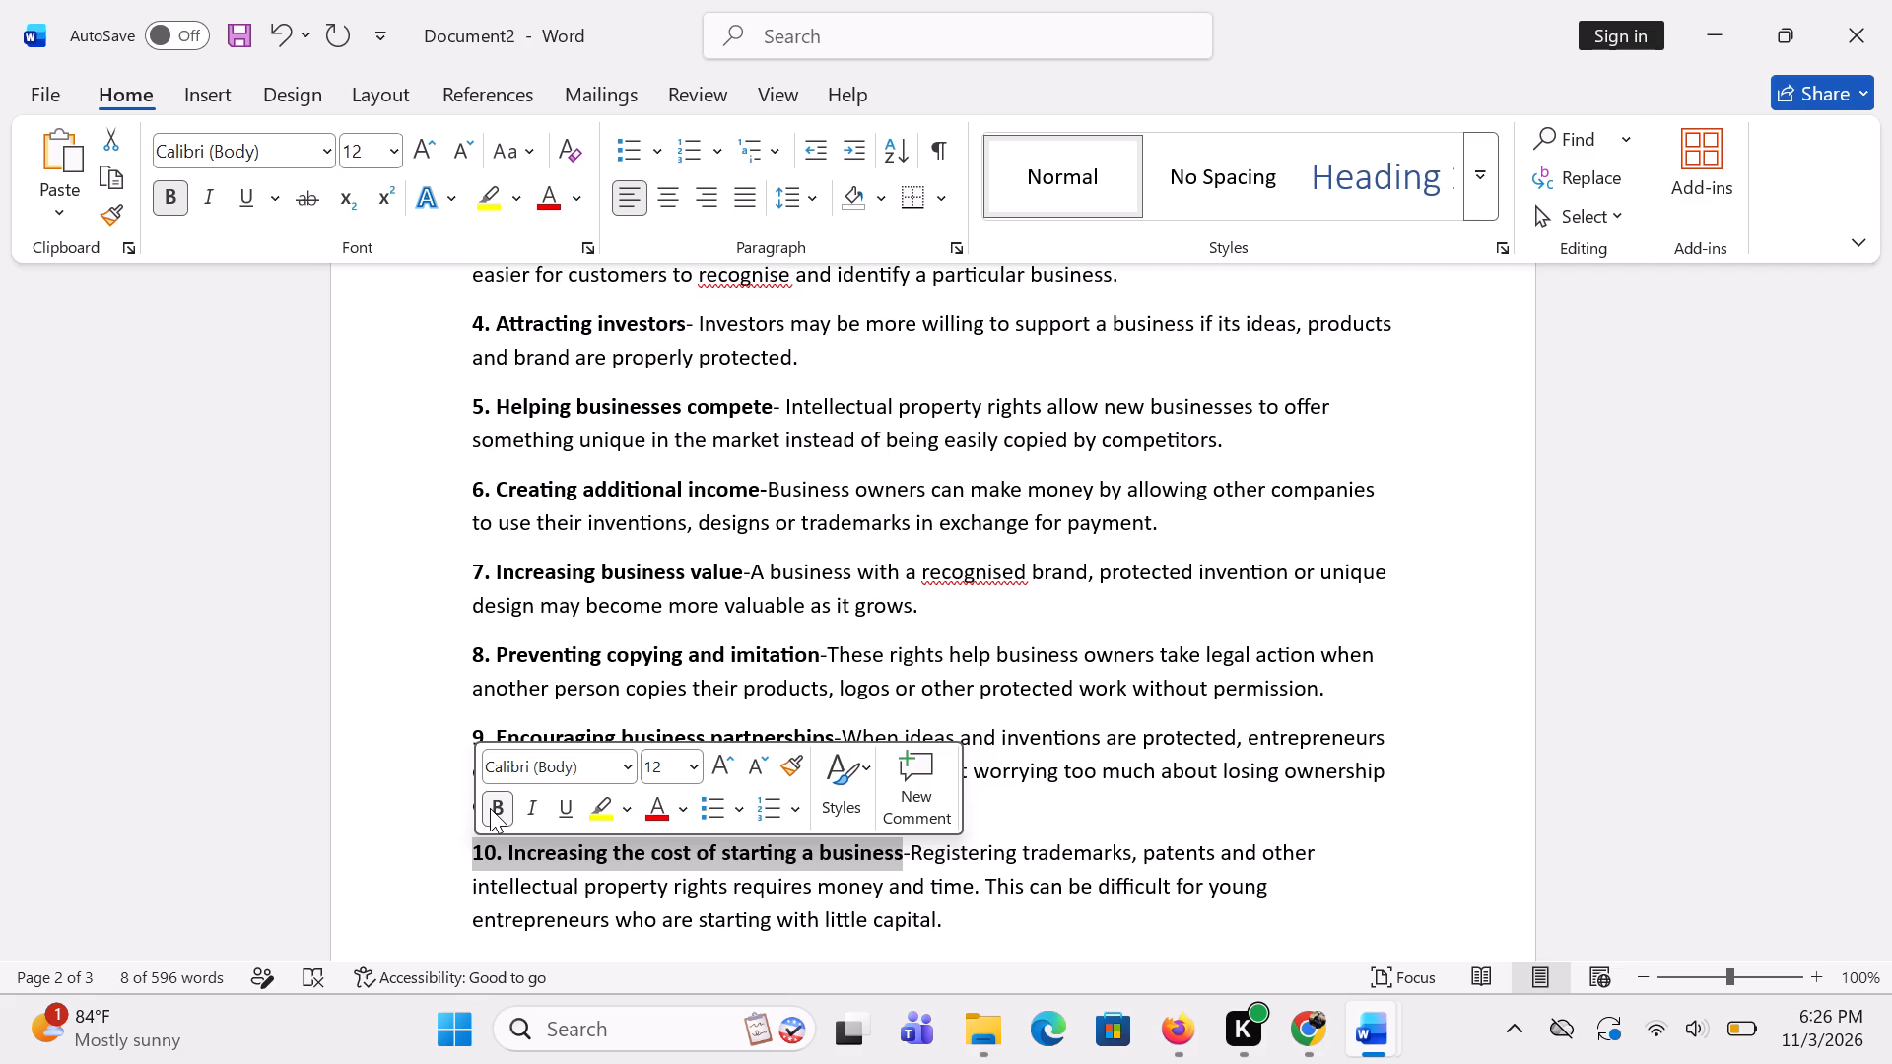
click(1039, 810)
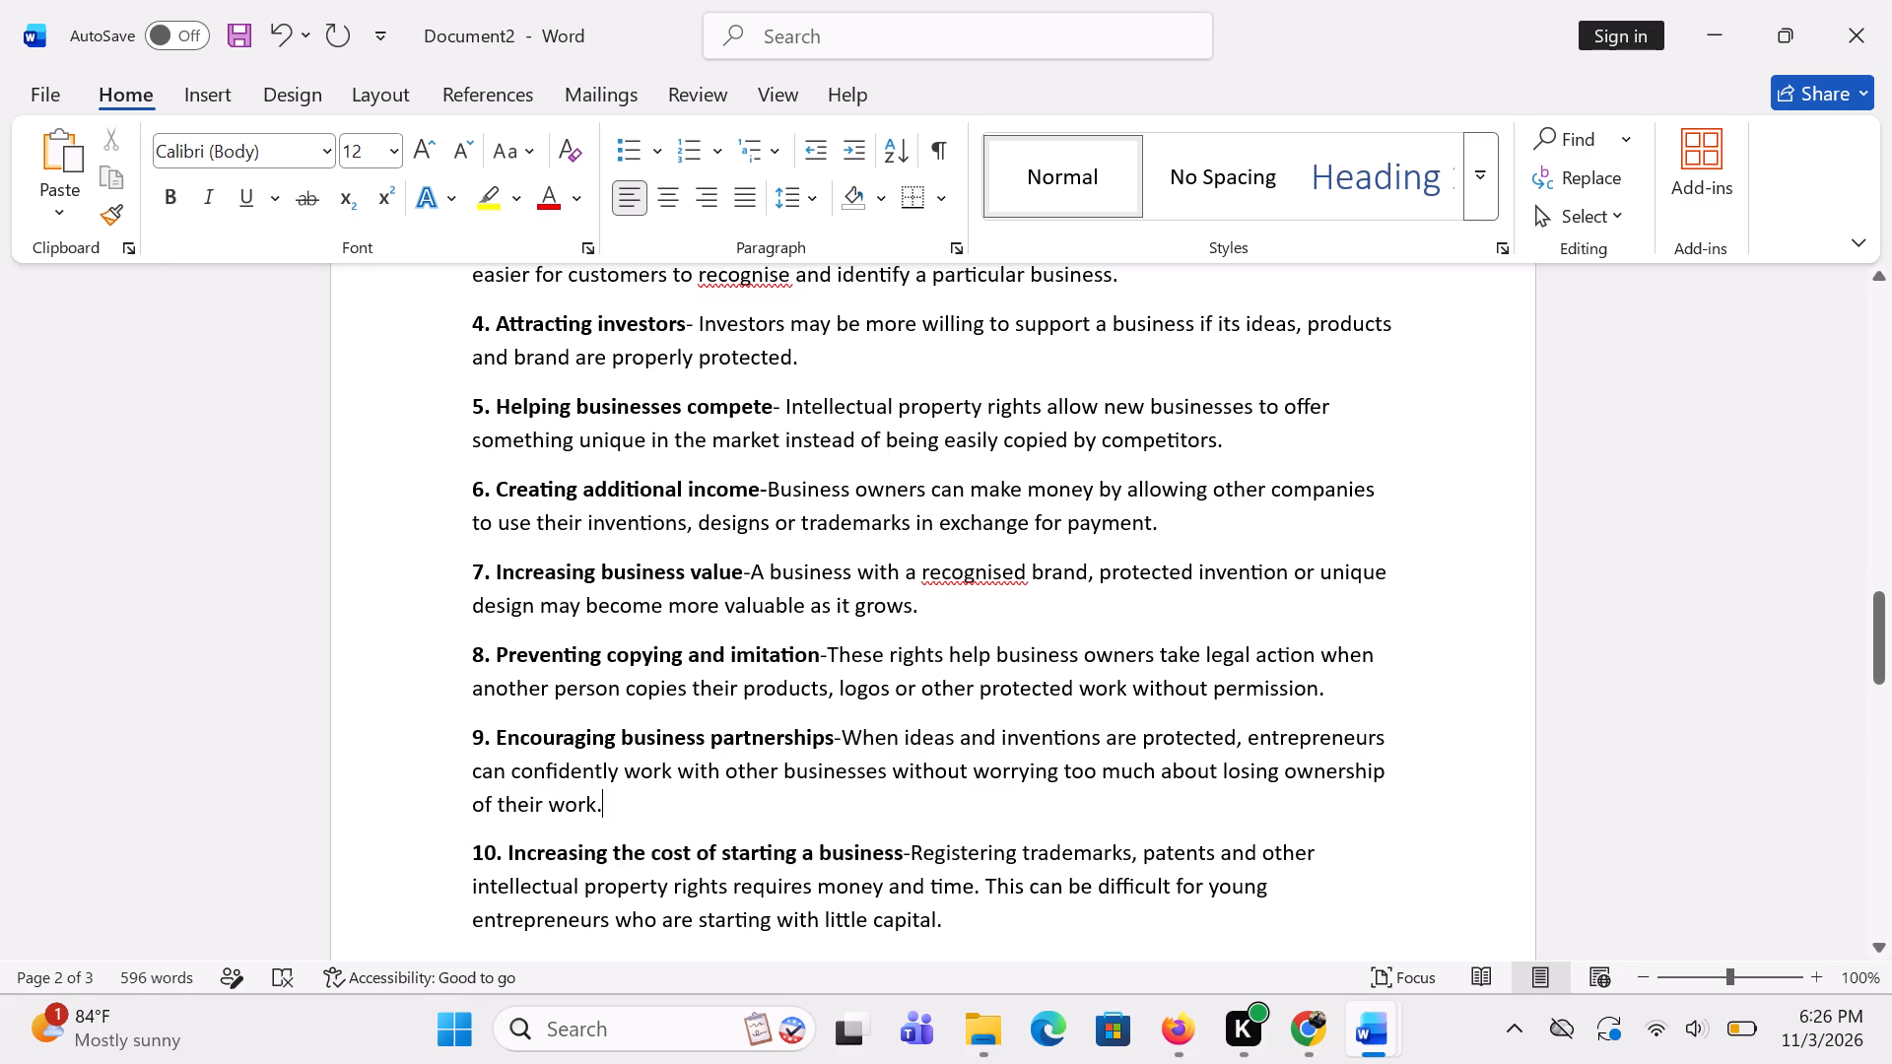
Review the formatted question 1 answer, checking the headings and hyphens of all ten points.
scroll(960, 799, down, 1)
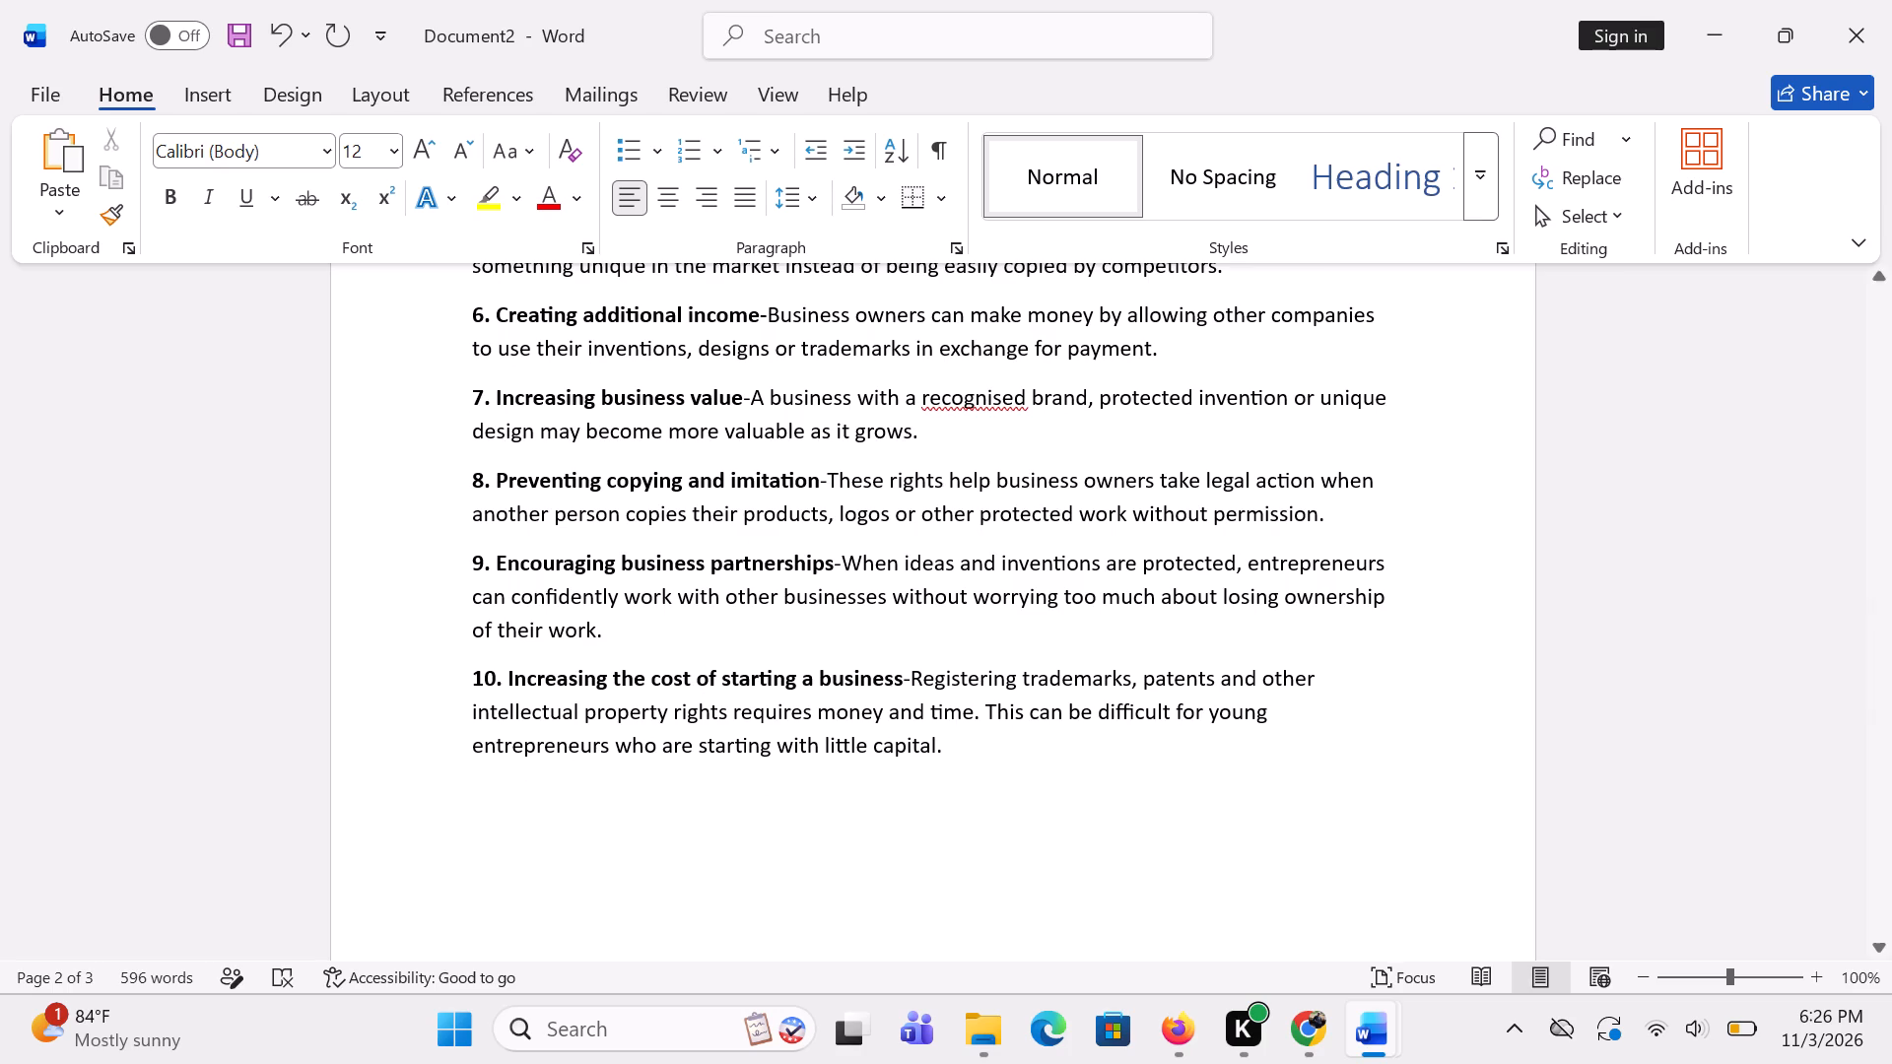
scroll(1028, 755, down, 3)
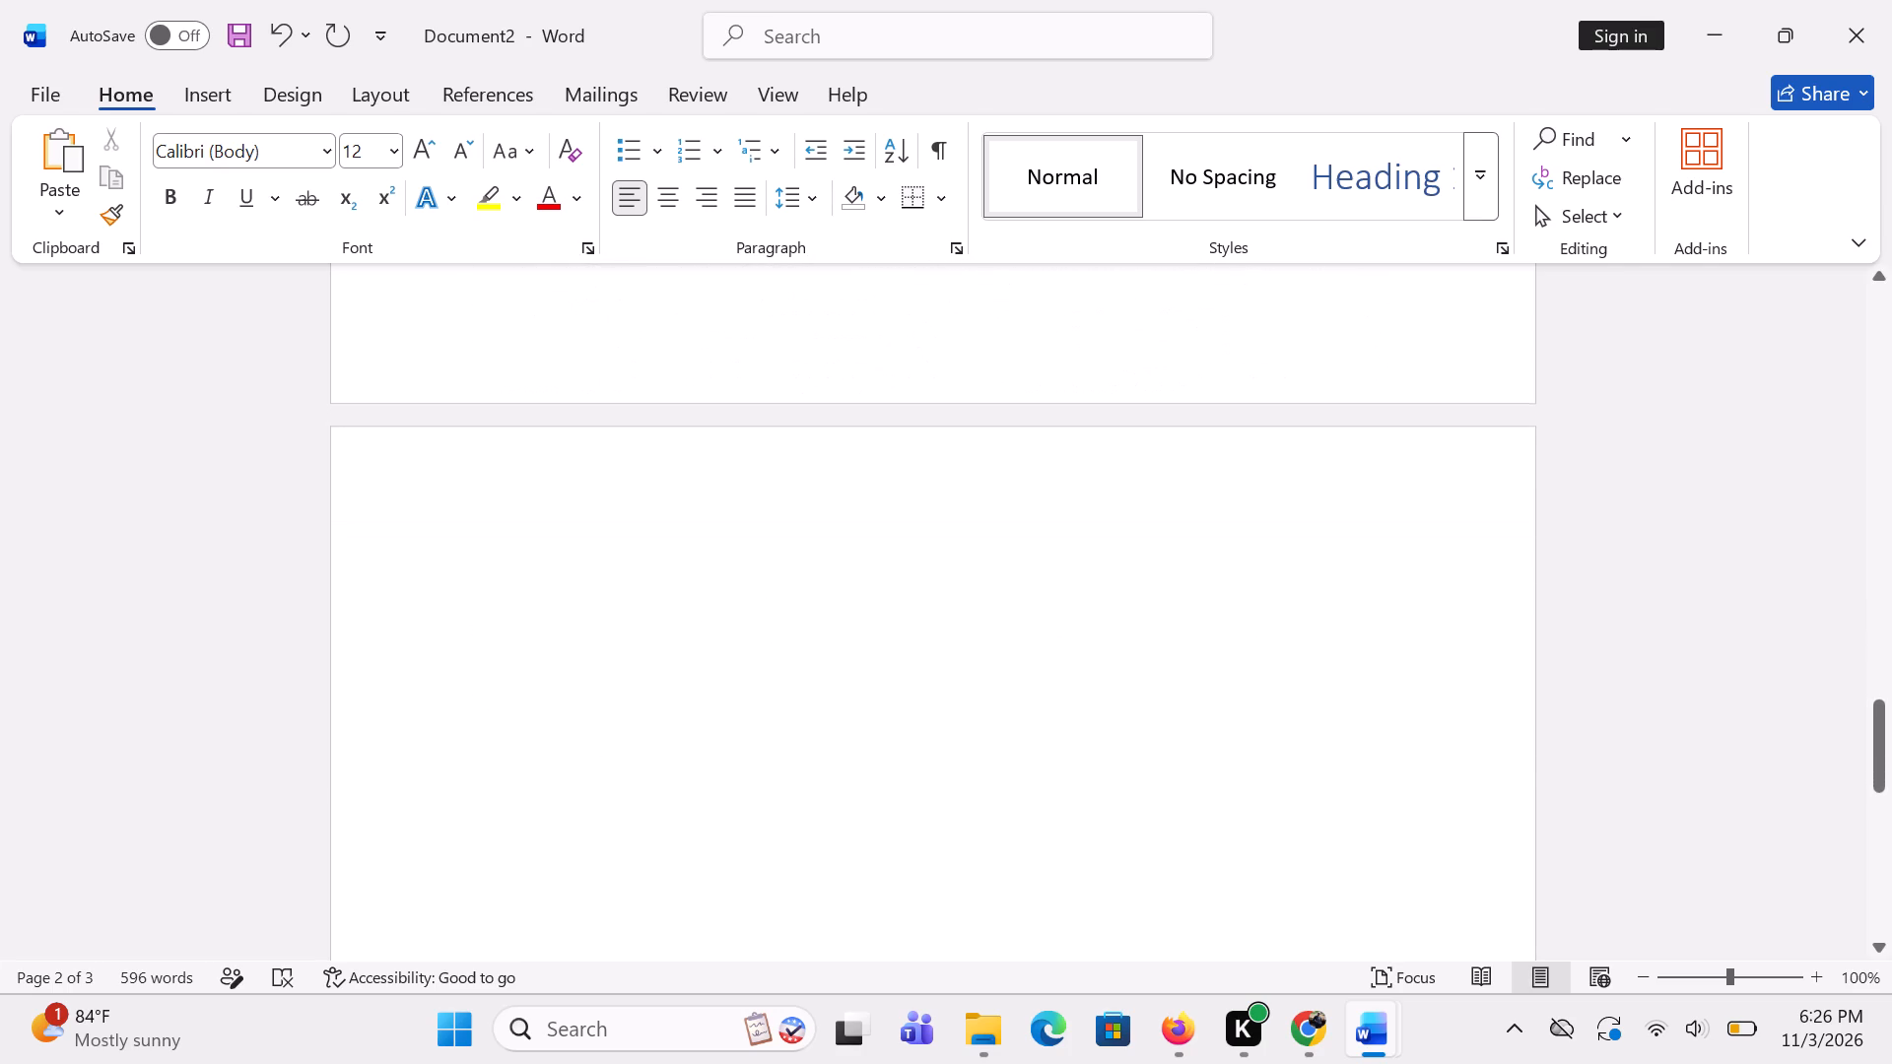
scroll(1028, 755, down, 1)
scroll(1028, 755, up, 3)
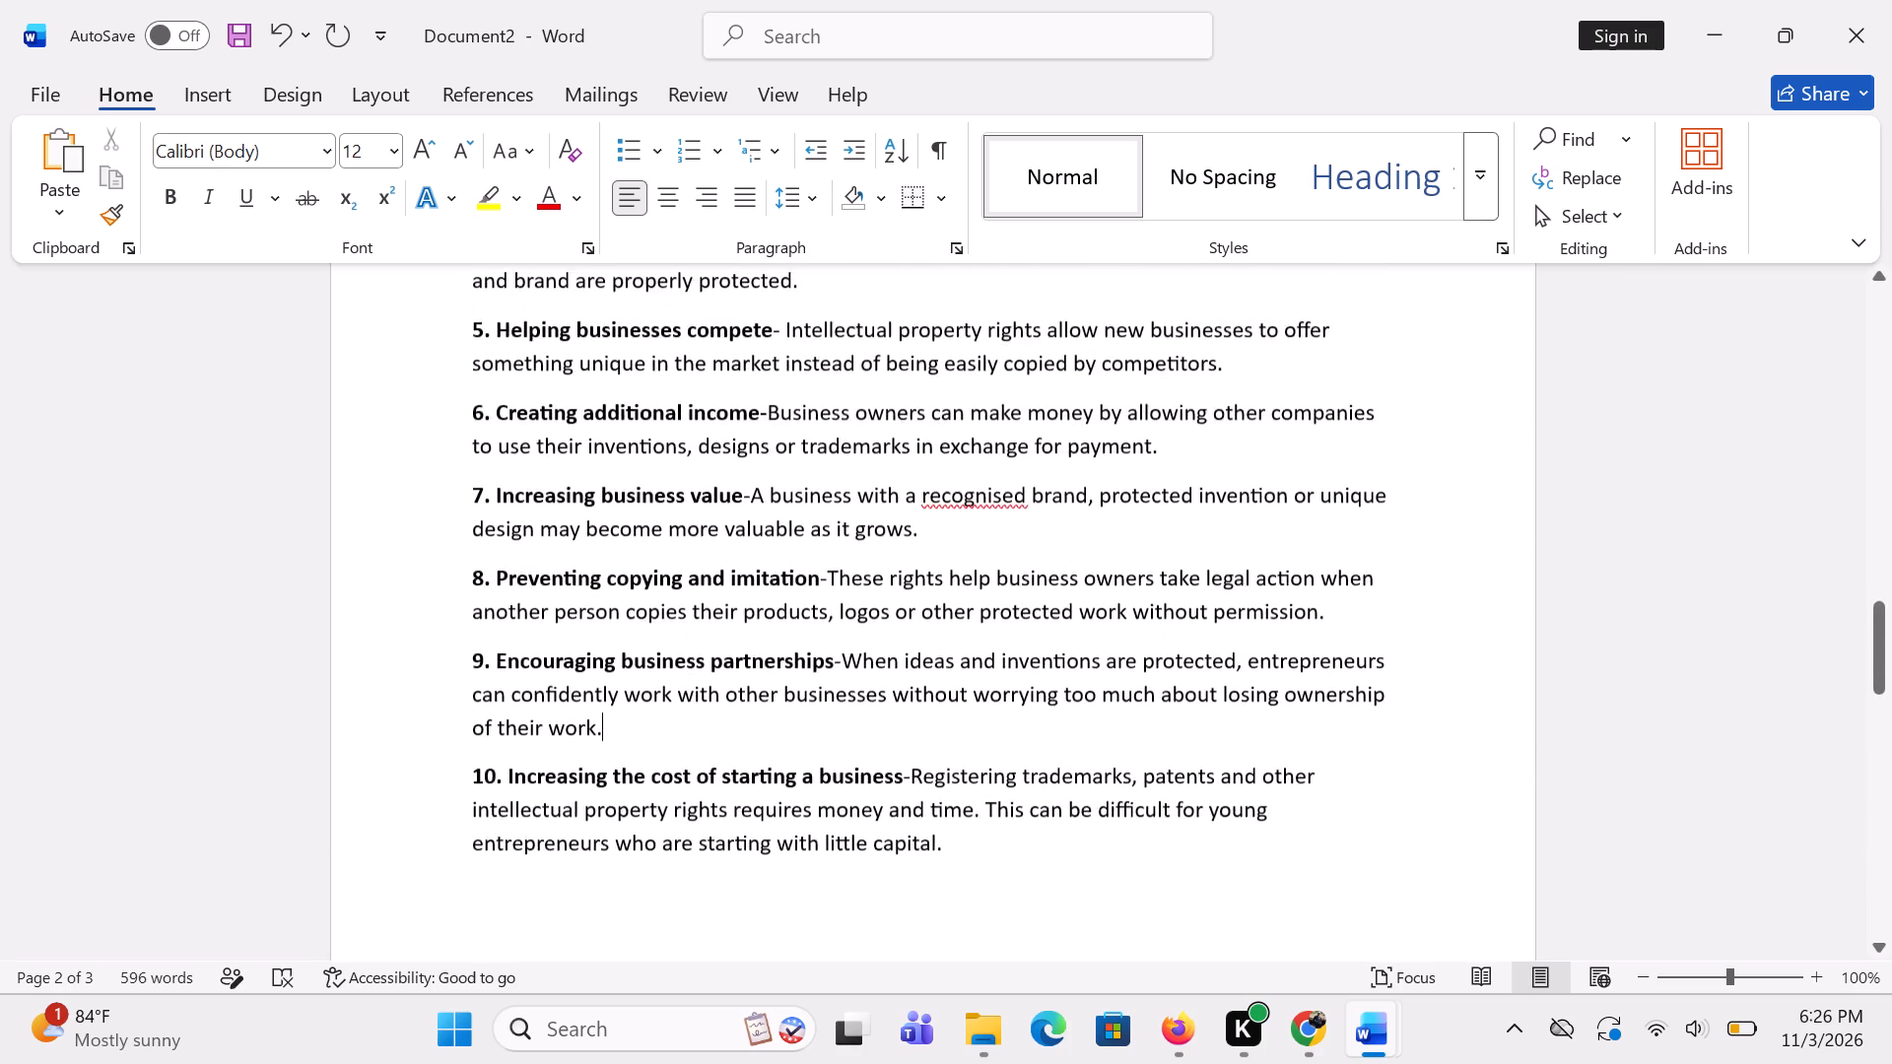
scroll(1028, 755, up, 2)
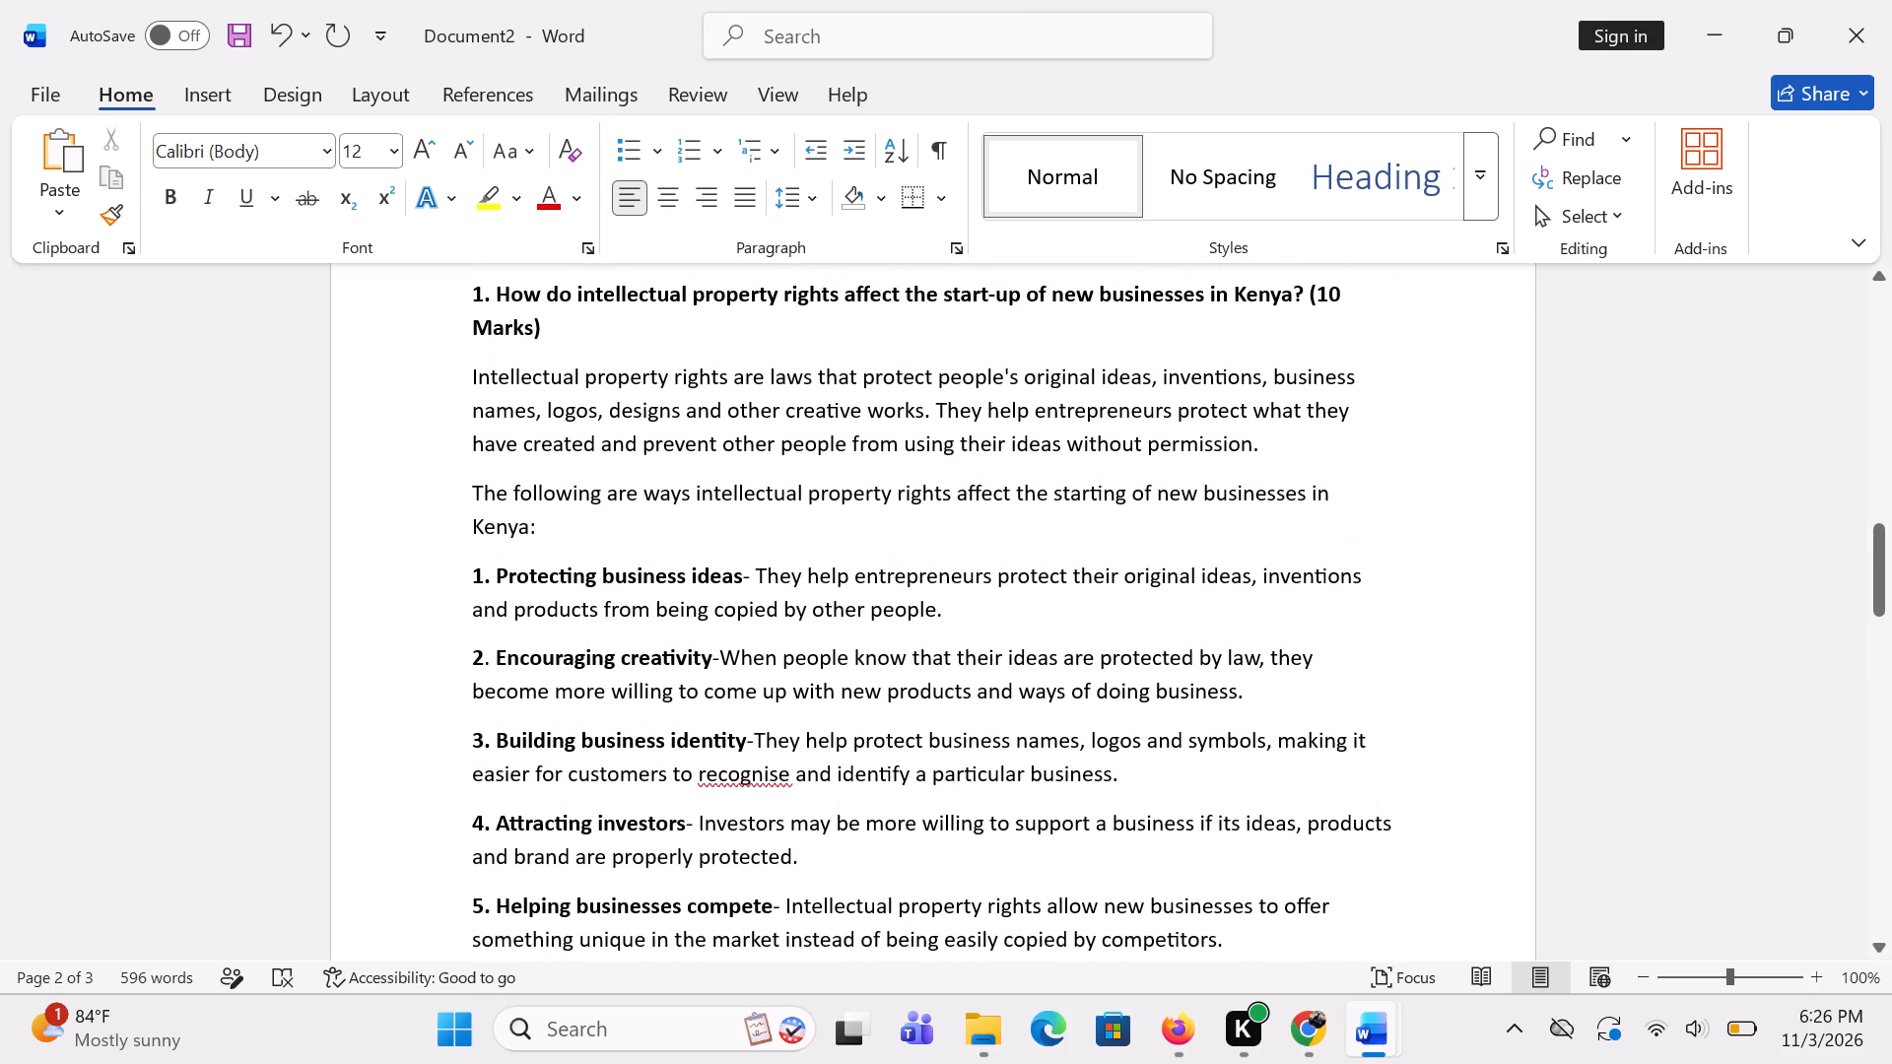
scroll(1028, 755, down, 1)
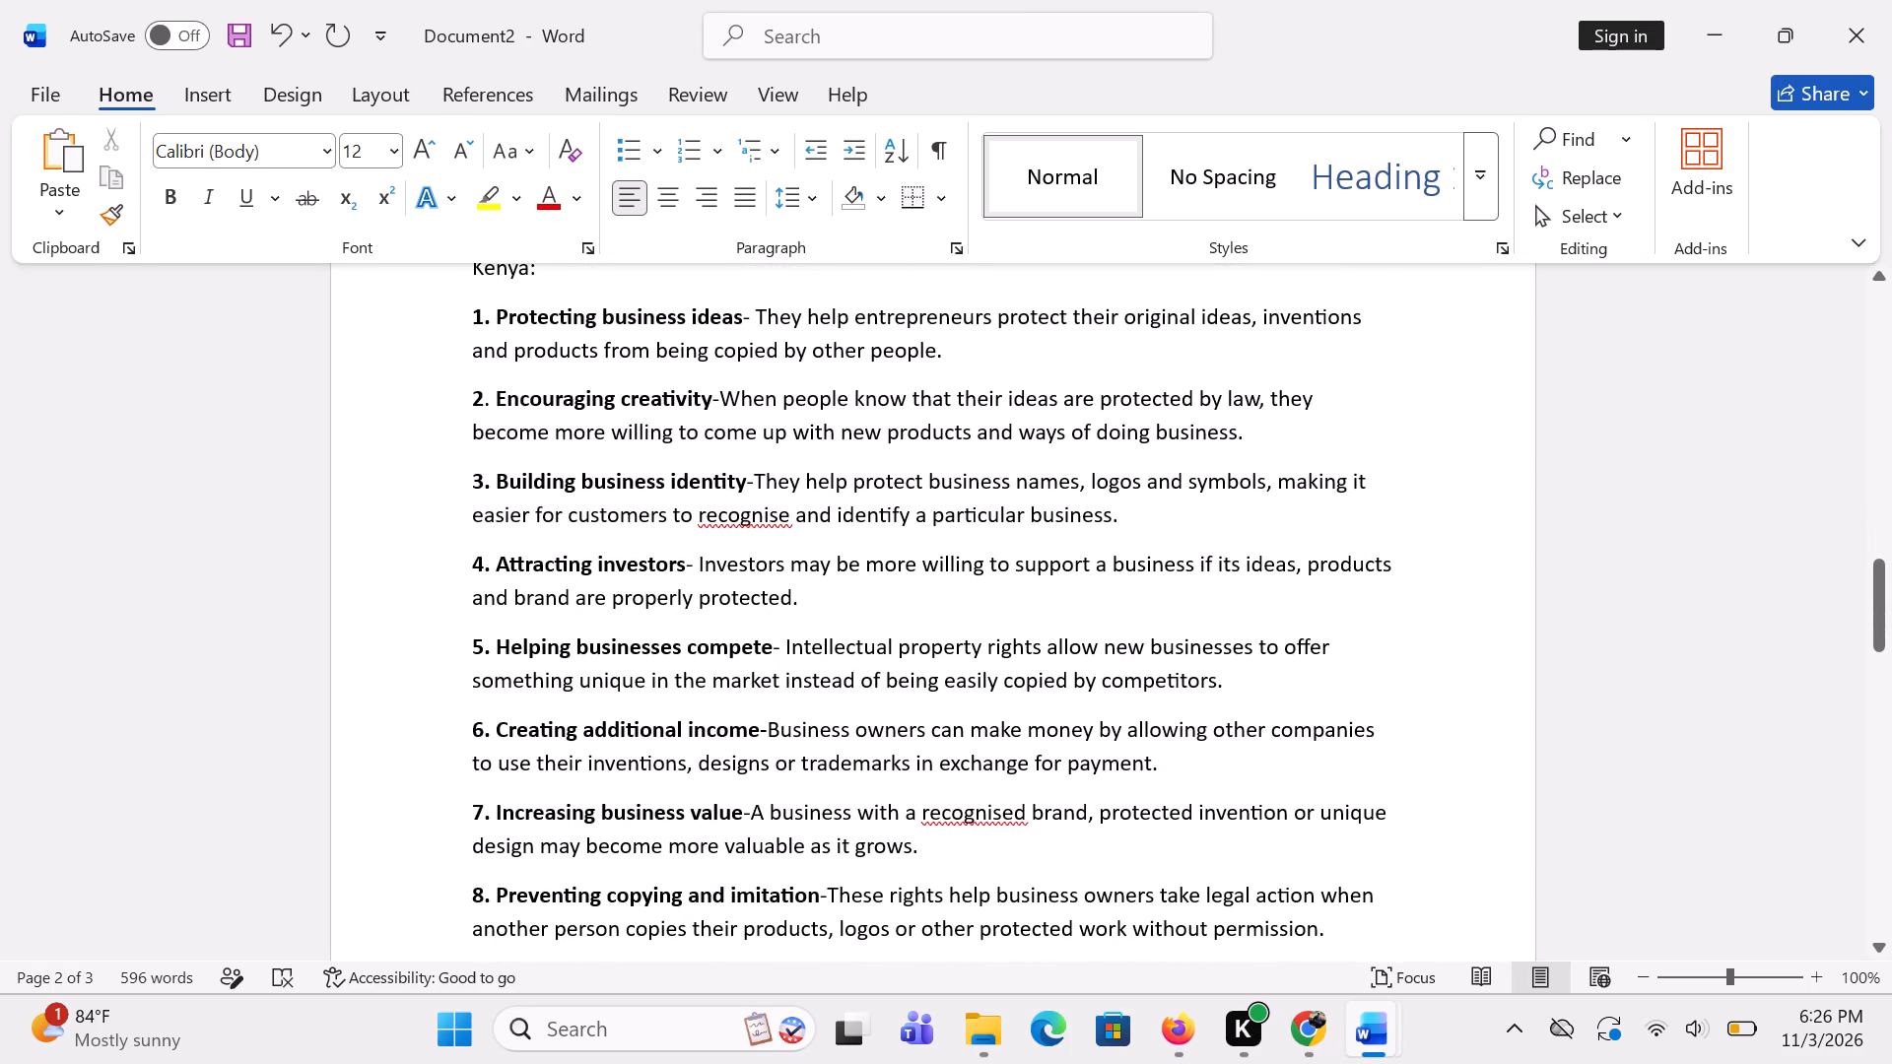
scroll(915, 710, up, 1)
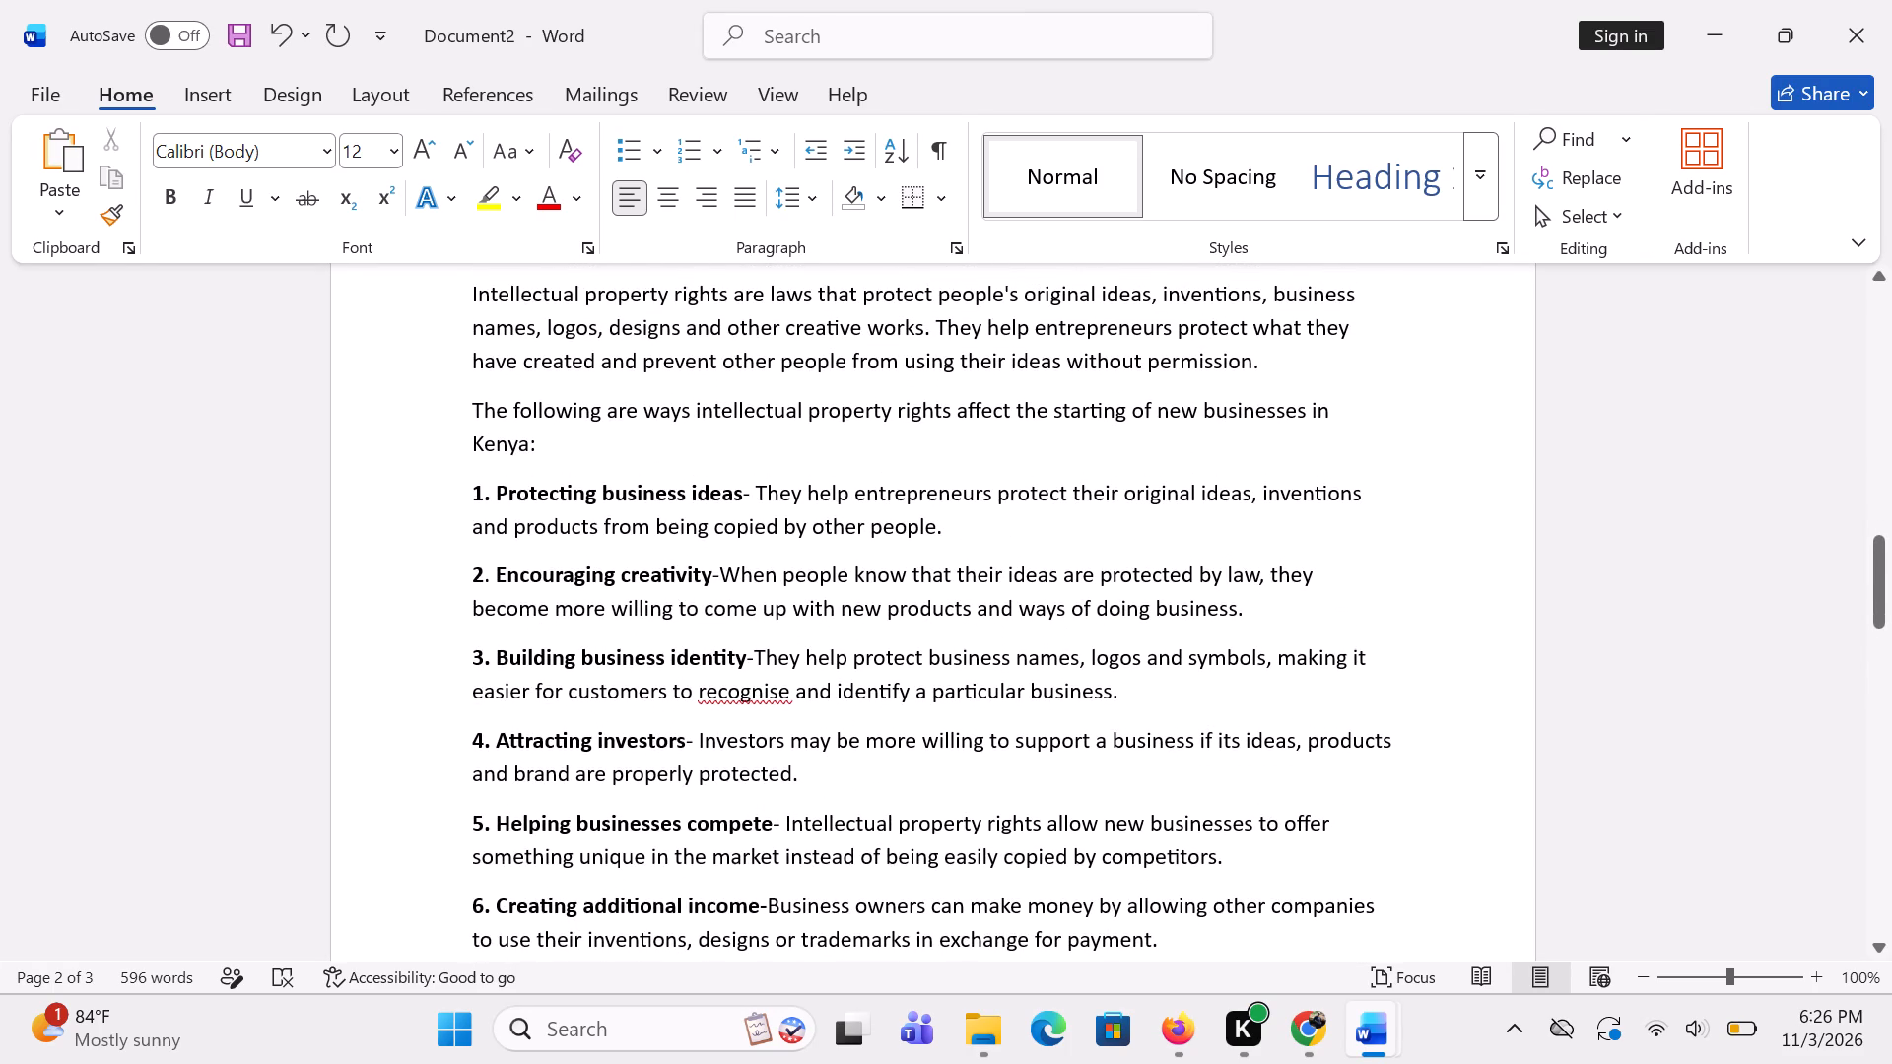
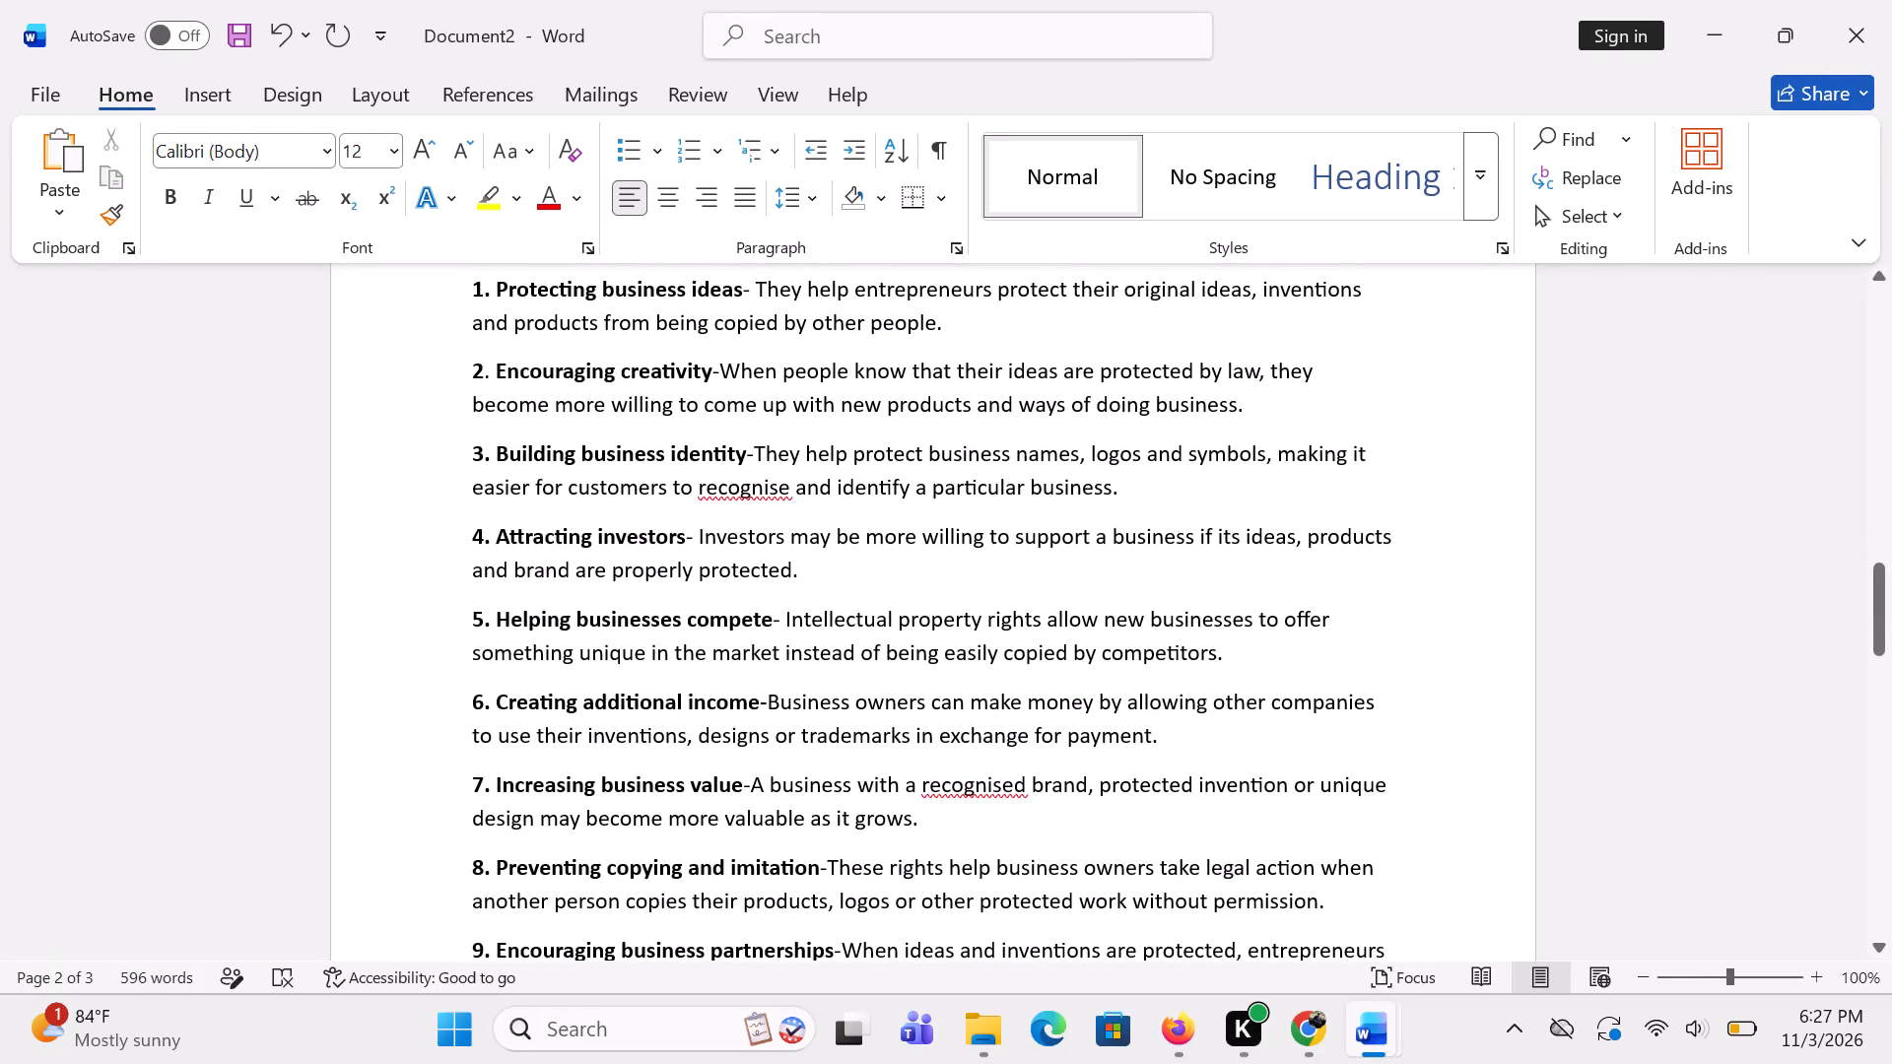
Add an empty paragraph below point 10, "Increasing the cost of starting a business", at the end of the answer.
scroll(828, 661, down, 1)
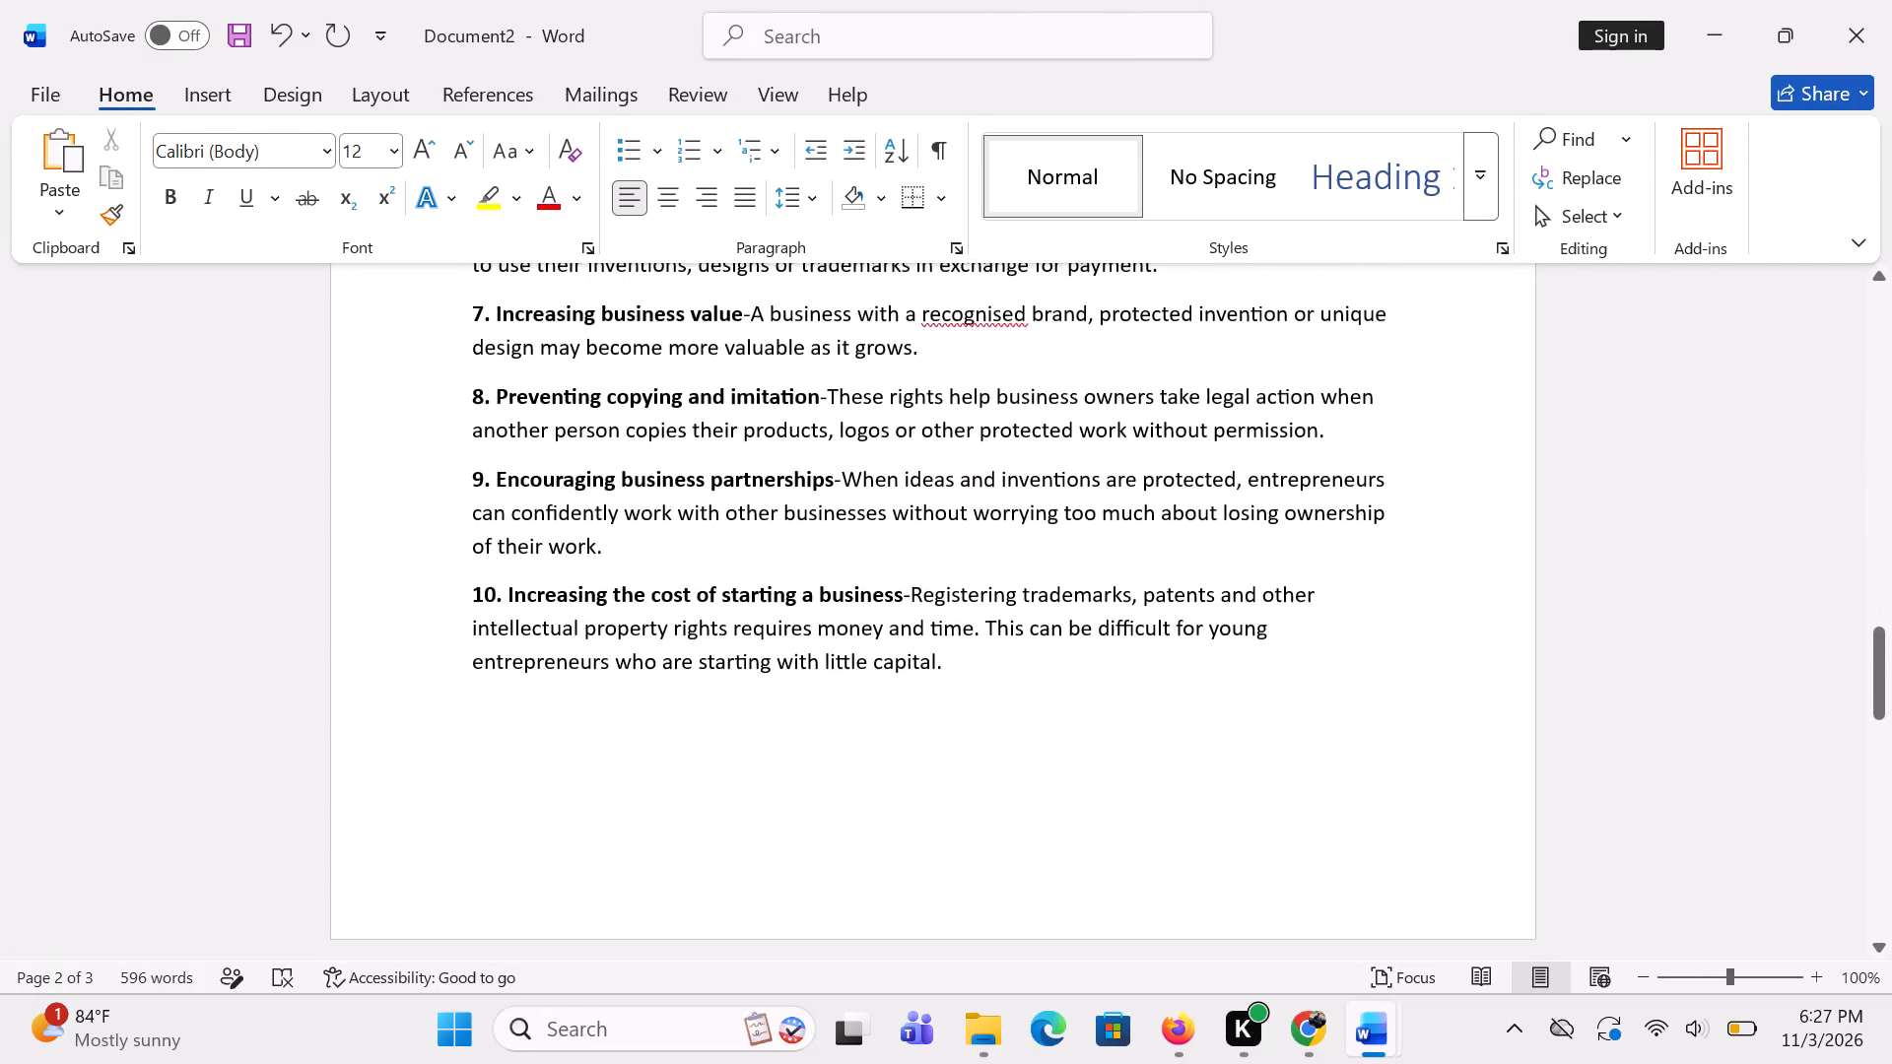
scroll(828, 661, down, 1)
click(958, 601)
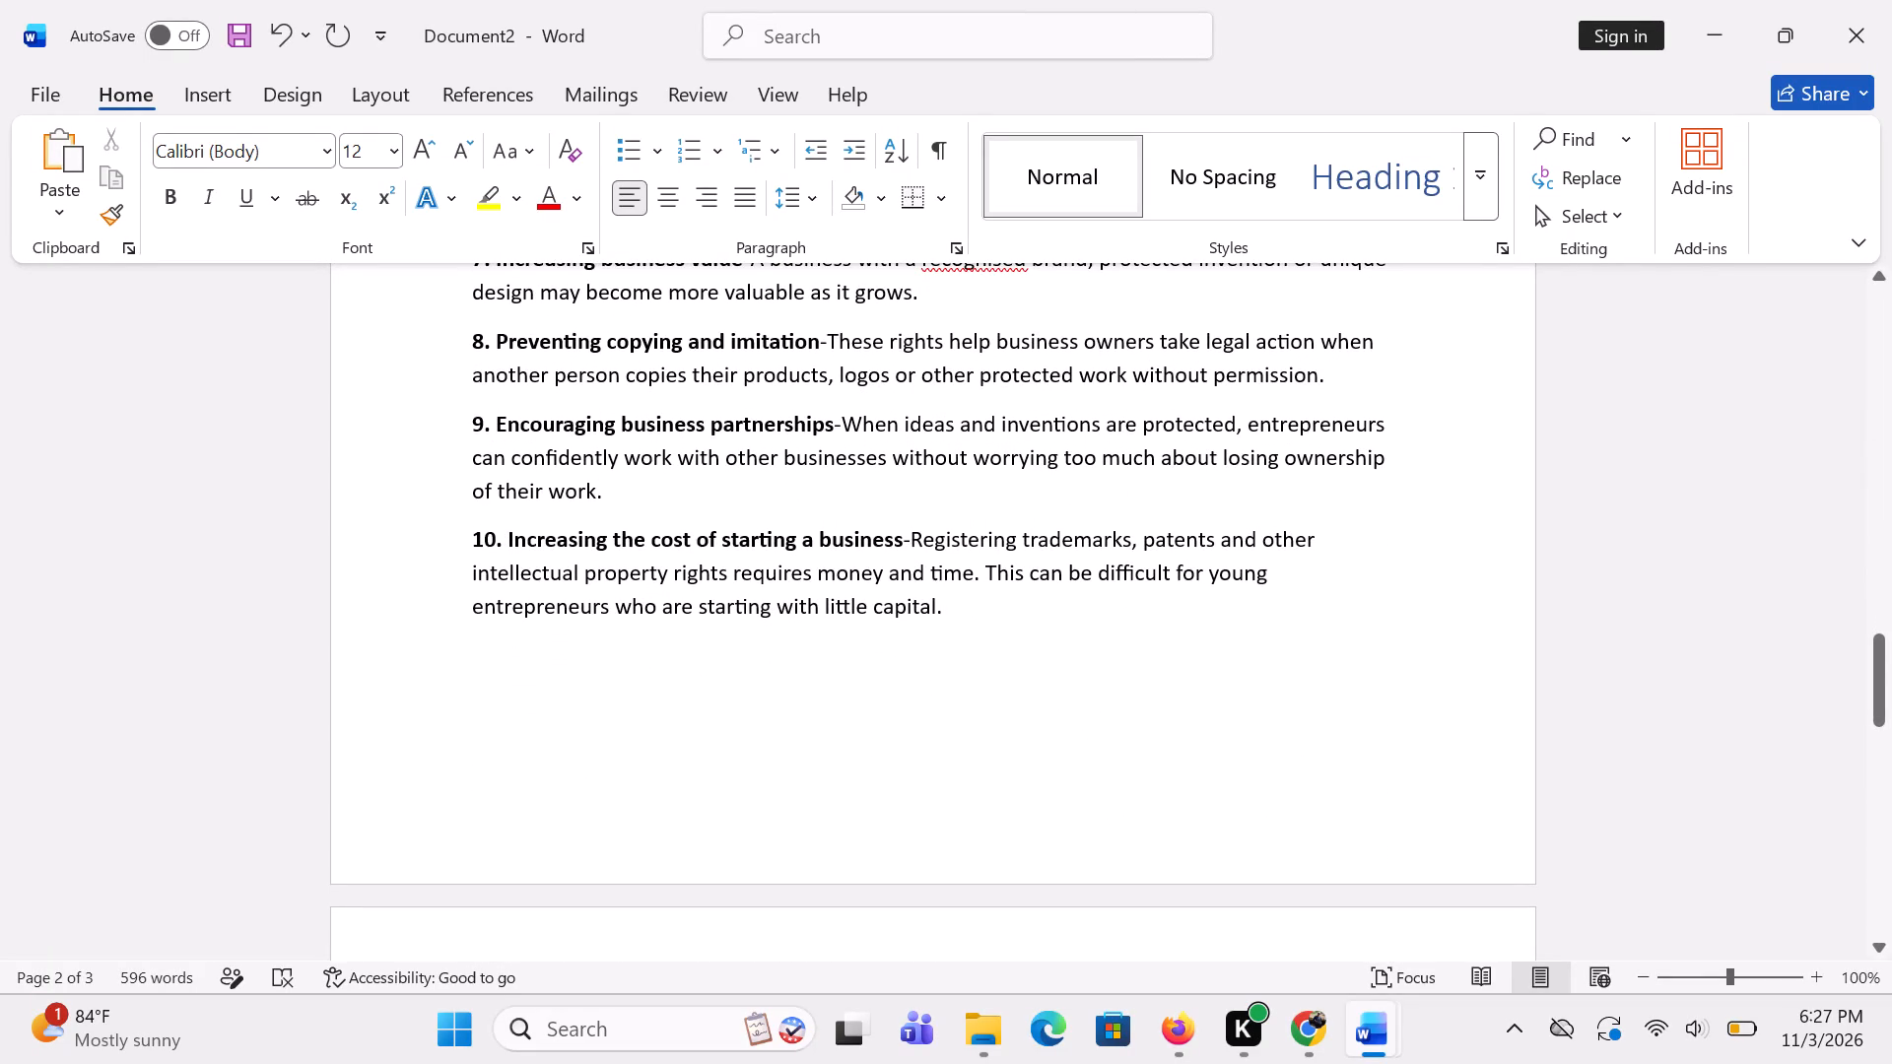
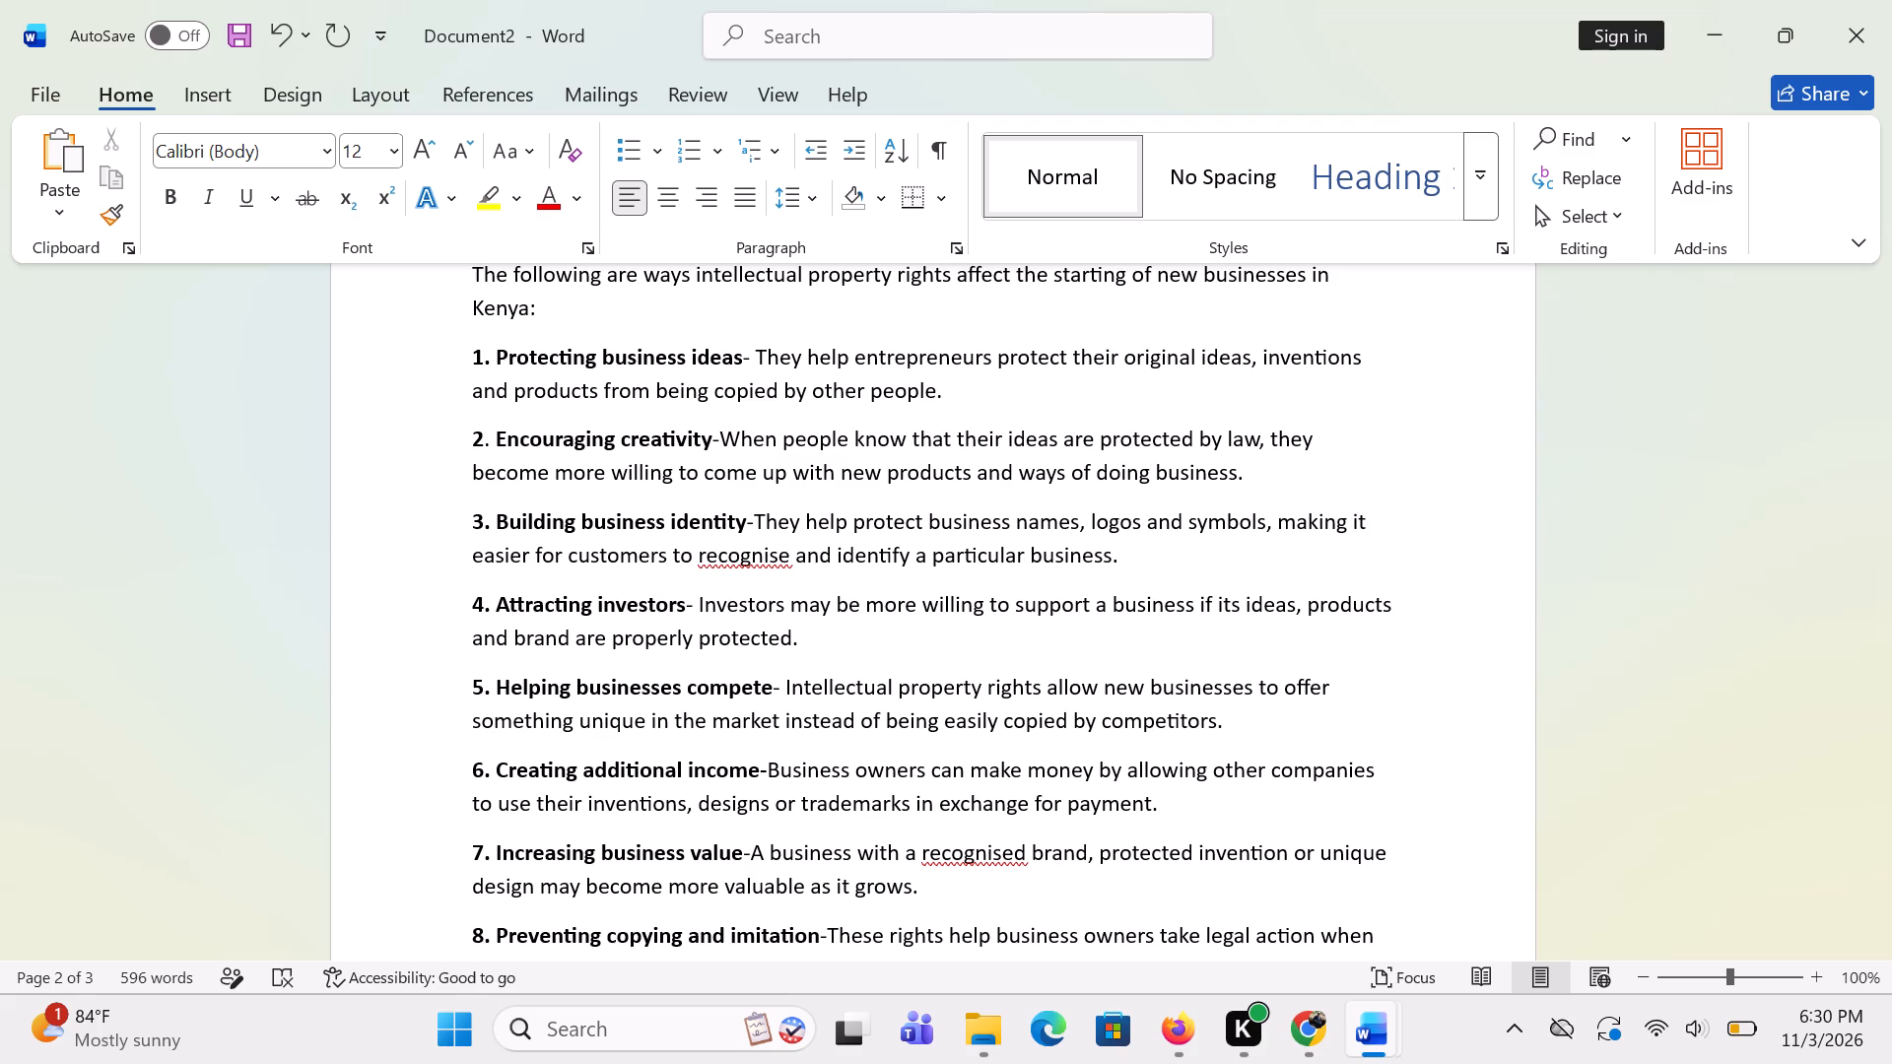
scroll(1194, 736, down, 3)
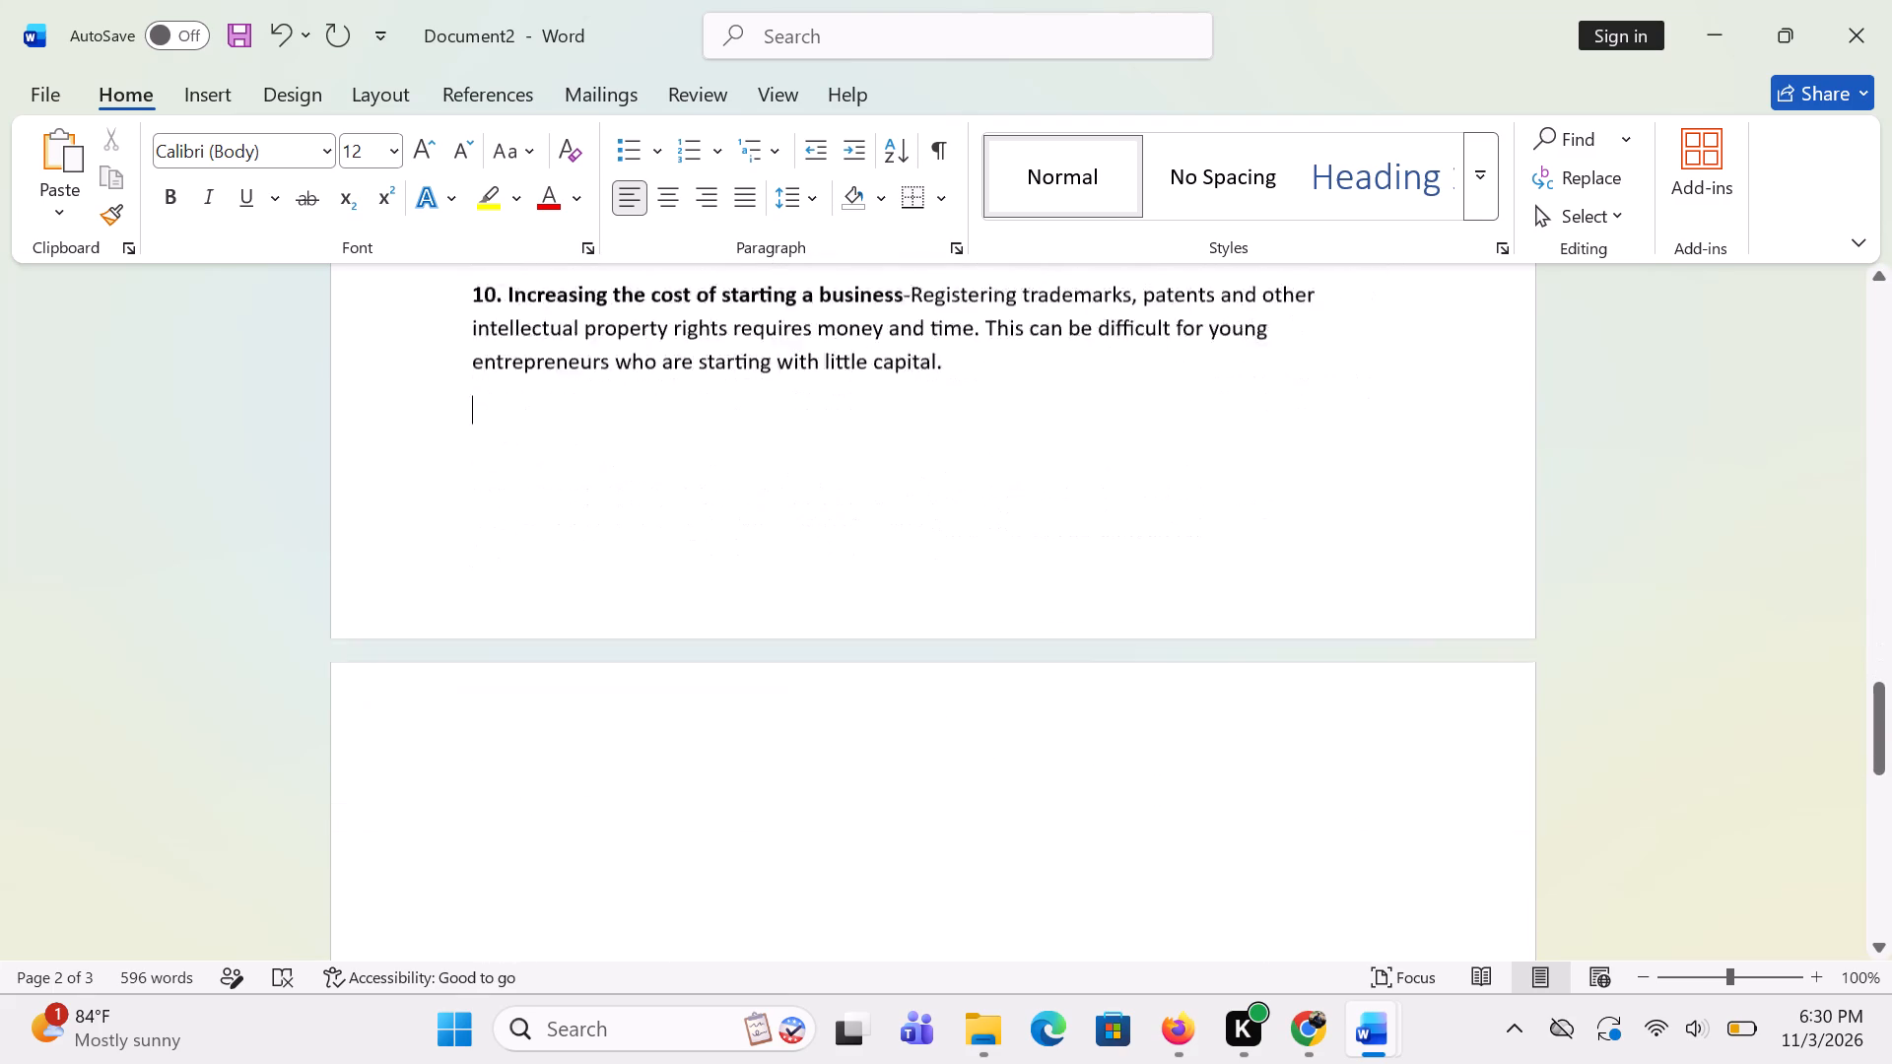
scroll(1194, 736, down, 1)
scroll(1194, 736, up, 3)
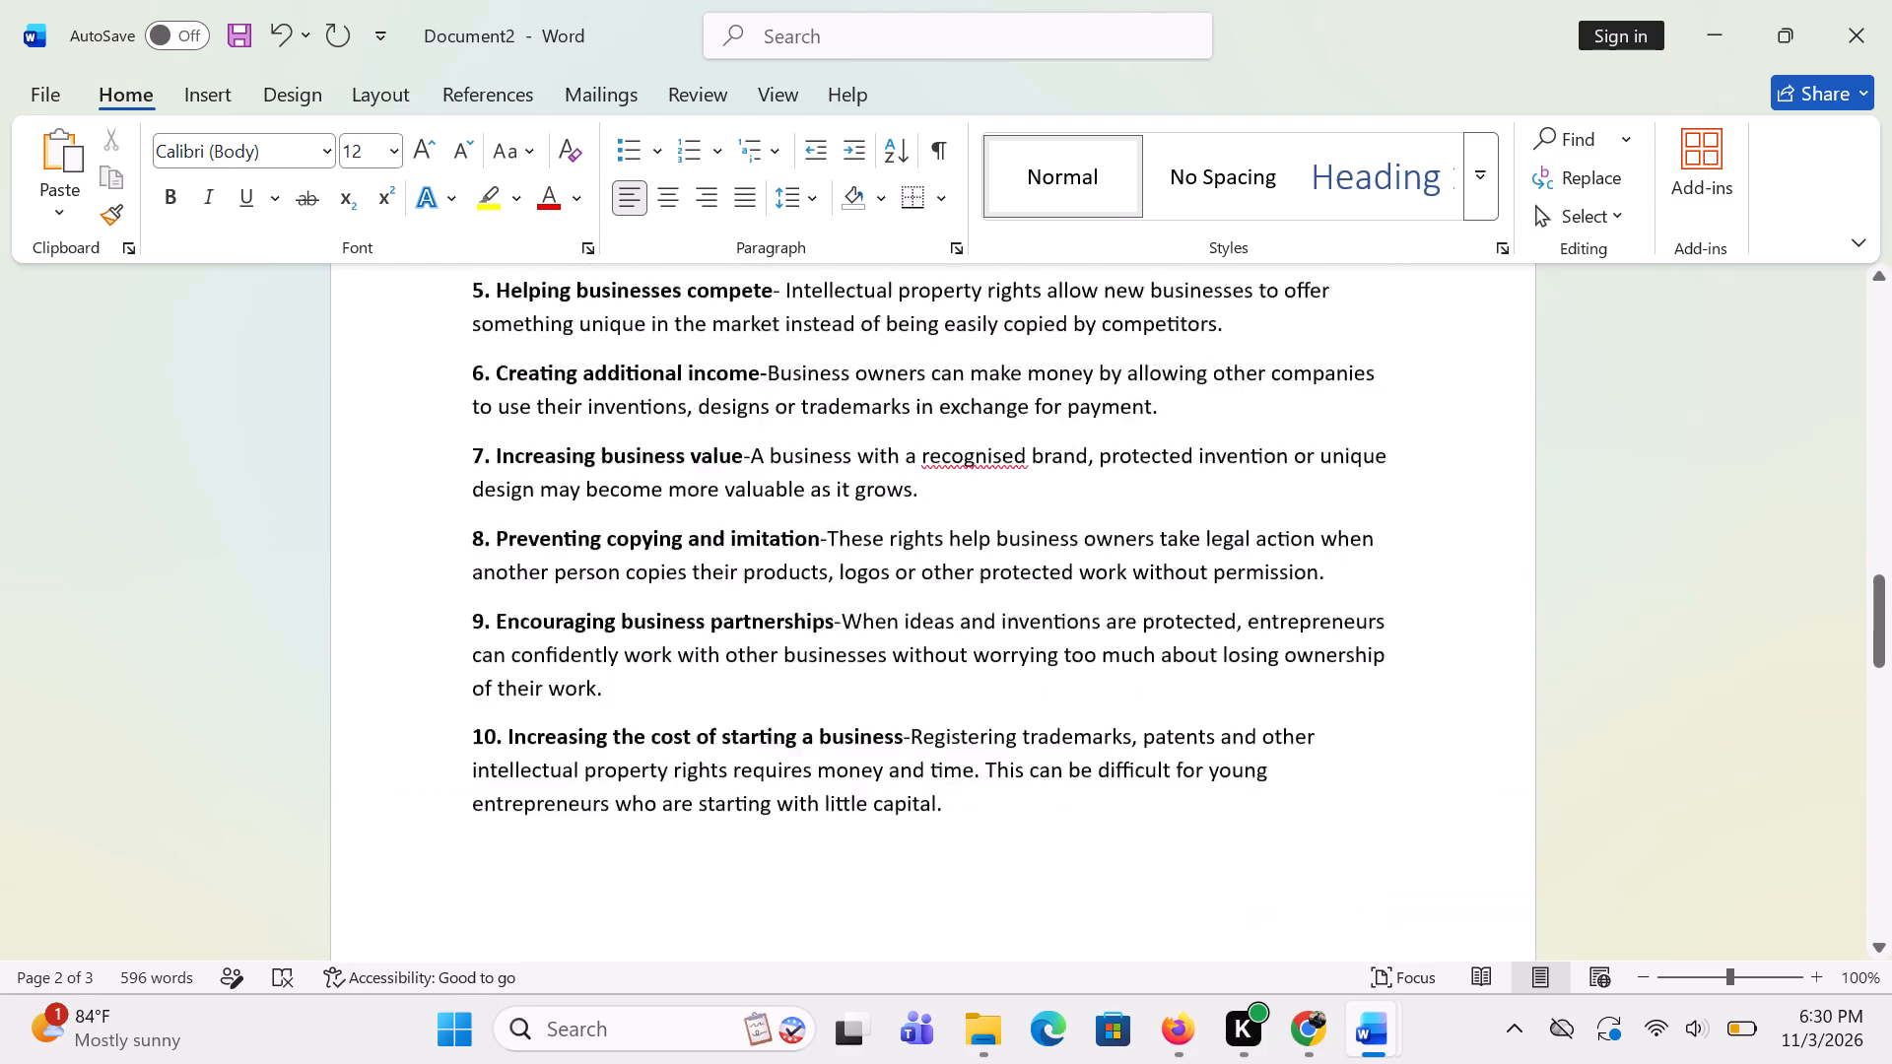
scroll(1194, 736, up, 1)
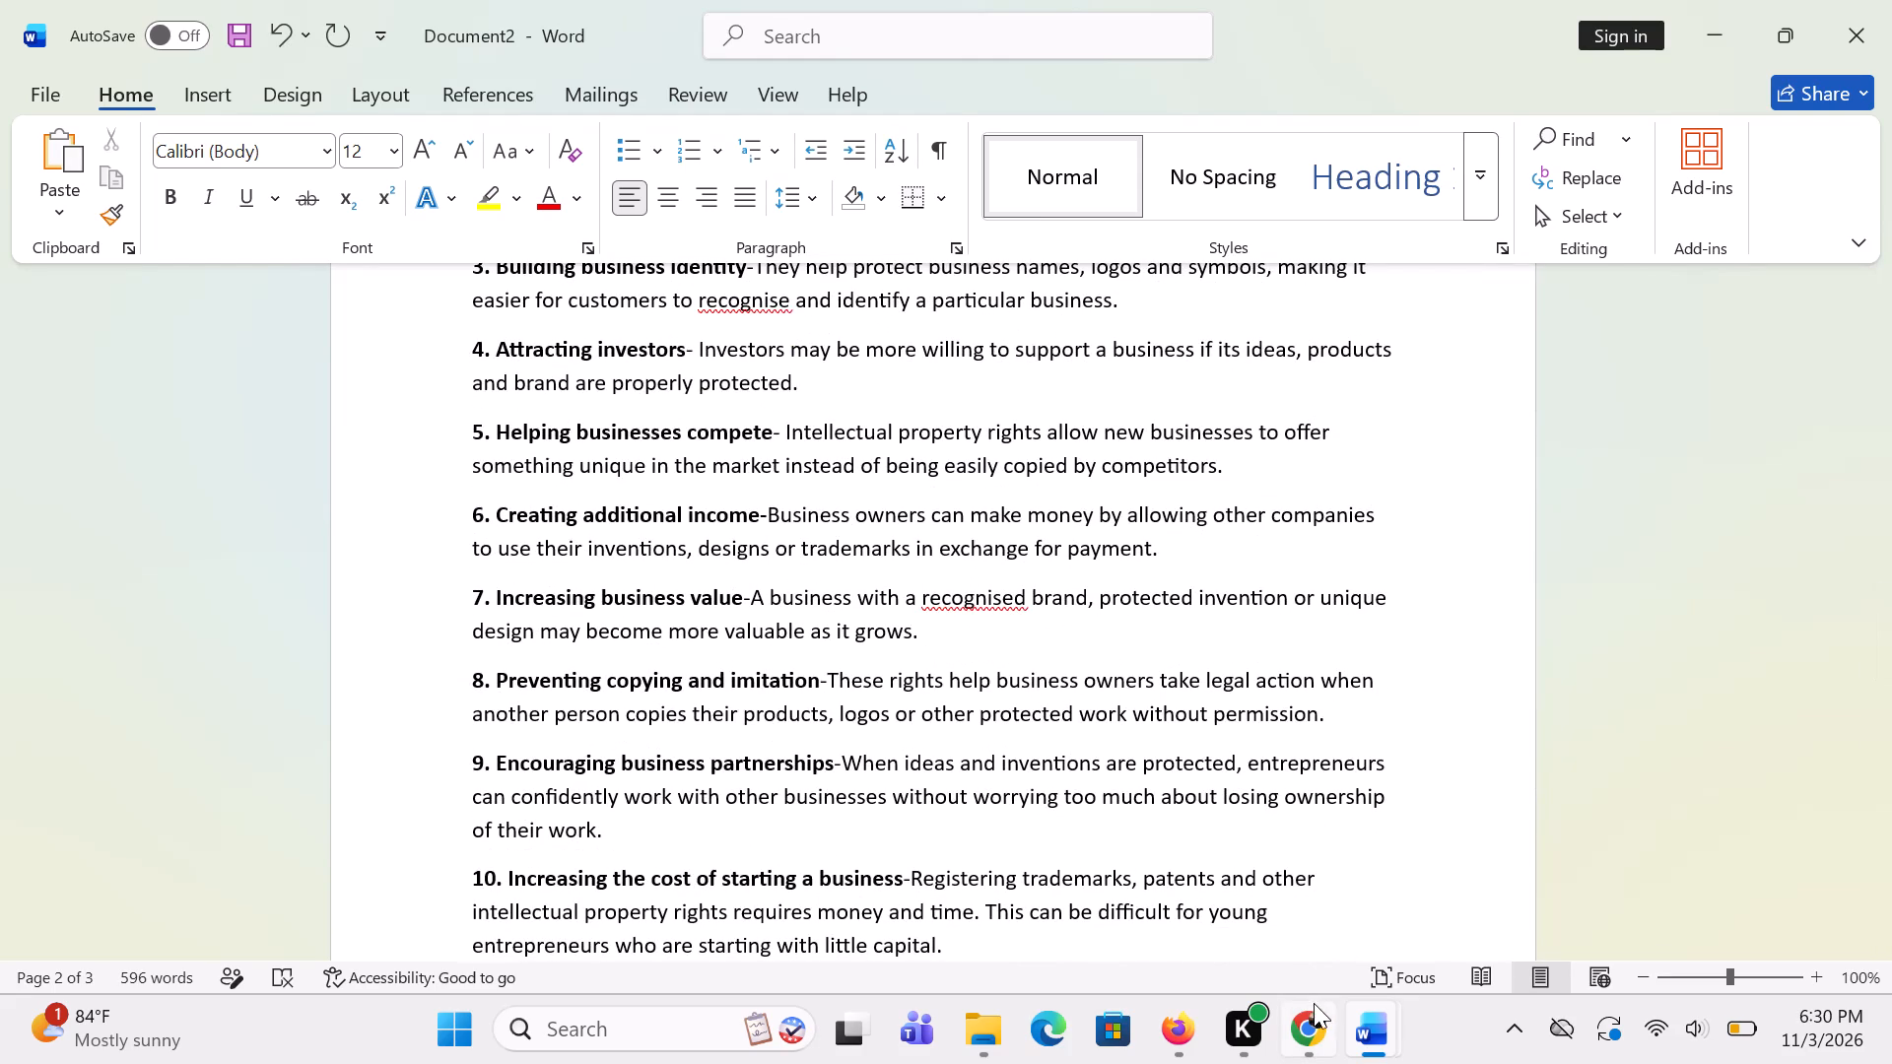
In the QUESTIONS - ASSIGNMENT document, copy question 2(a) on the challenges faced by micro, small and medium enterprises in modern day Kenya.
click(1332, 918)
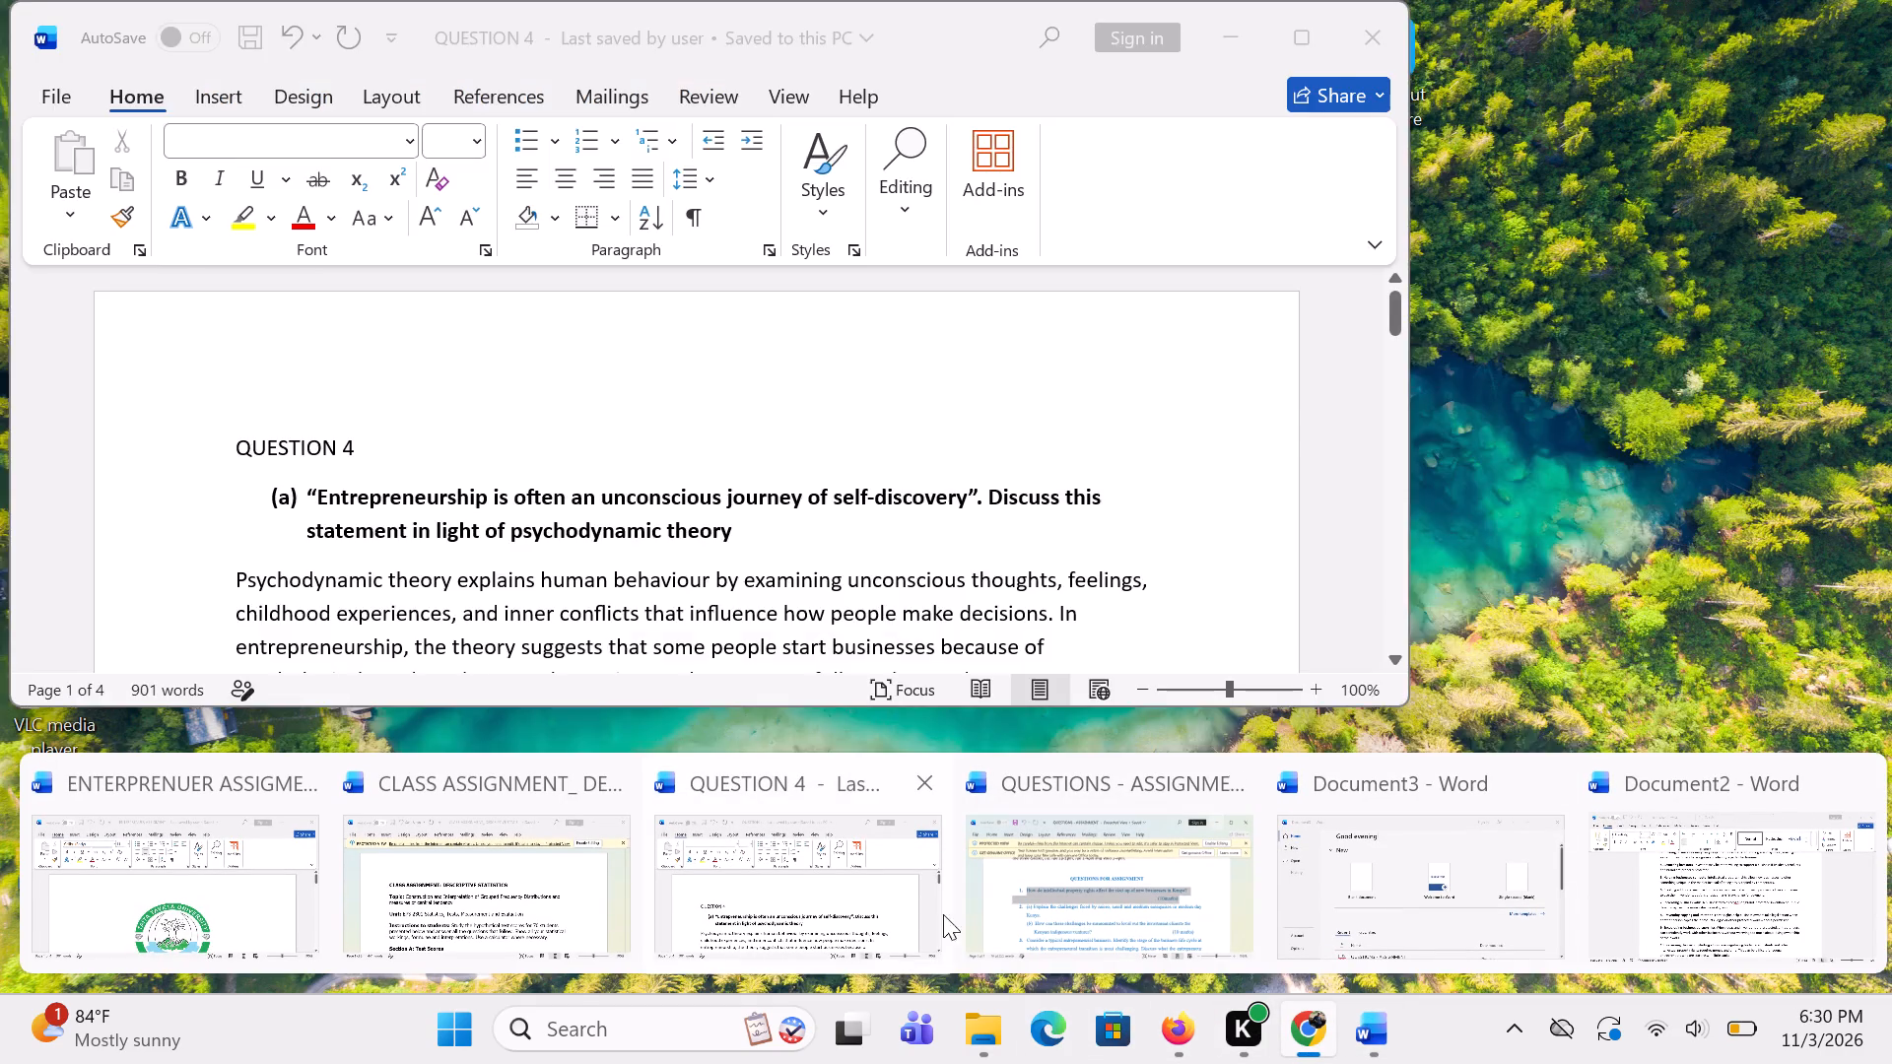
click(1046, 925)
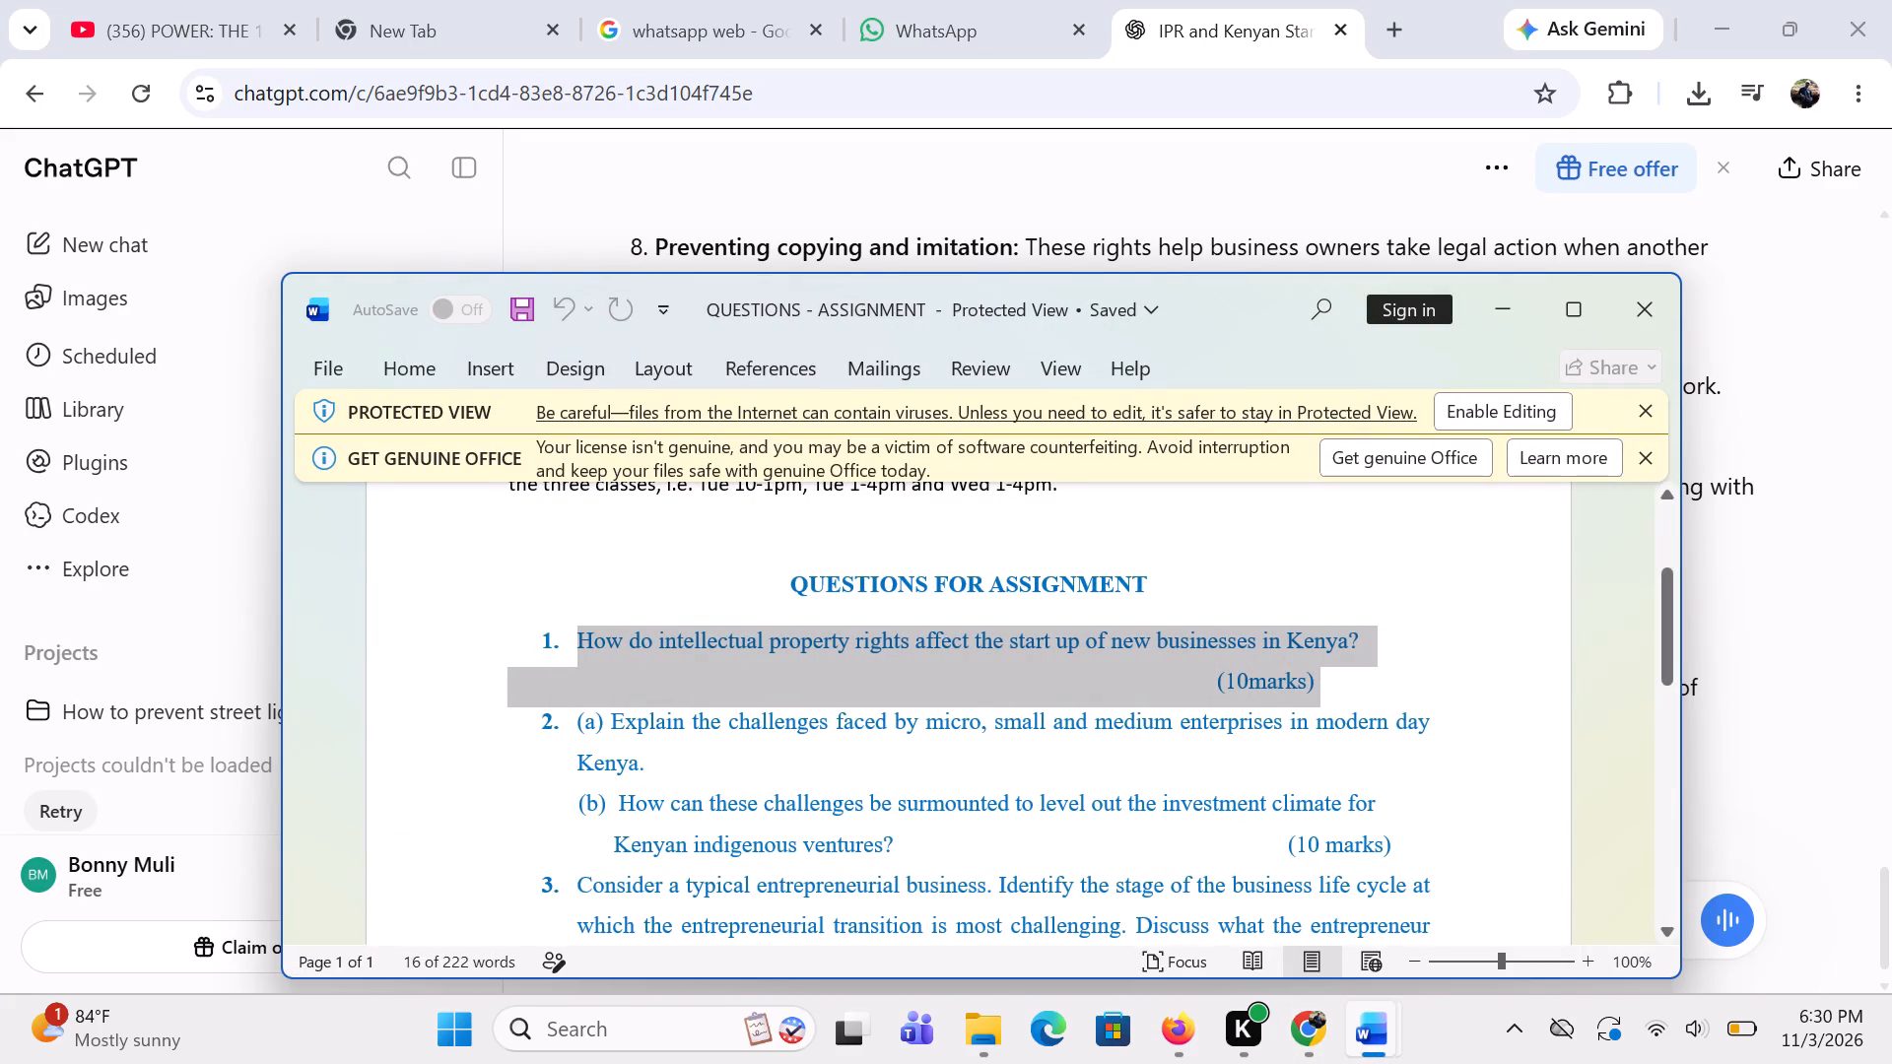
click(872, 743)
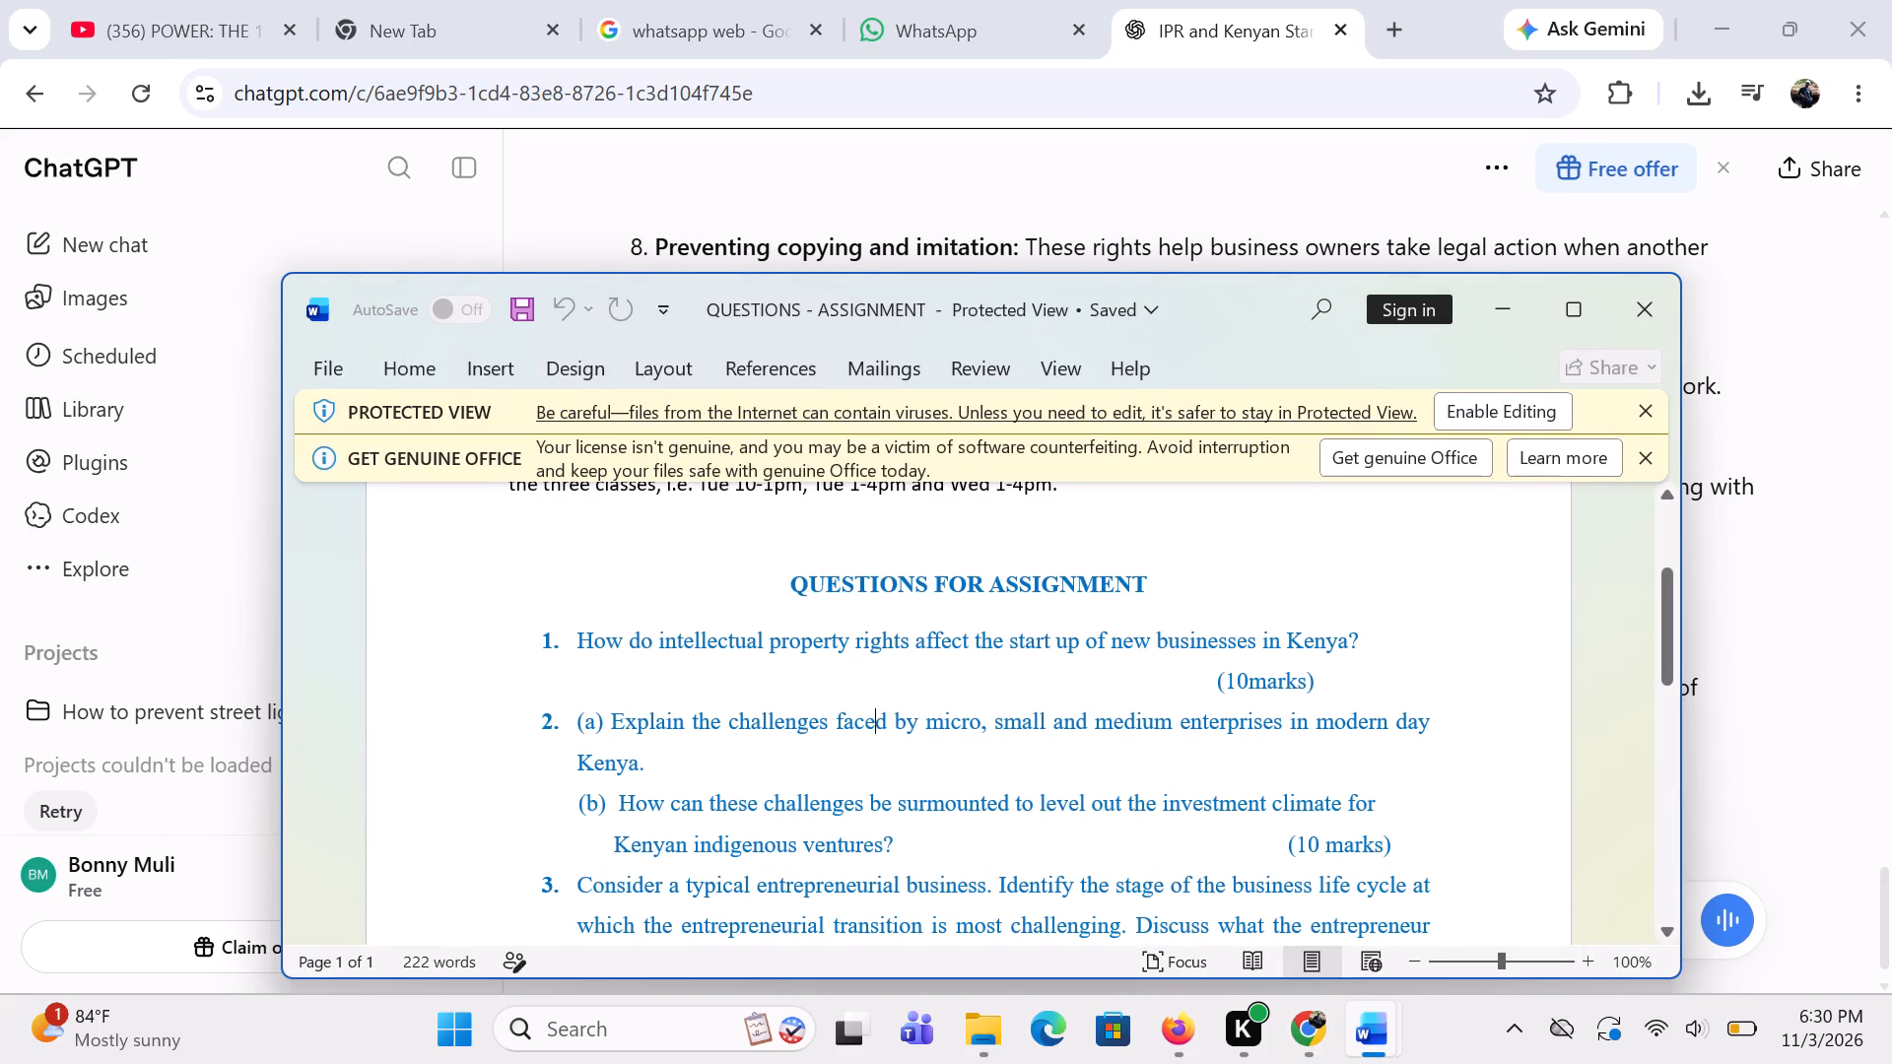
drag(544, 715, 863, 693)
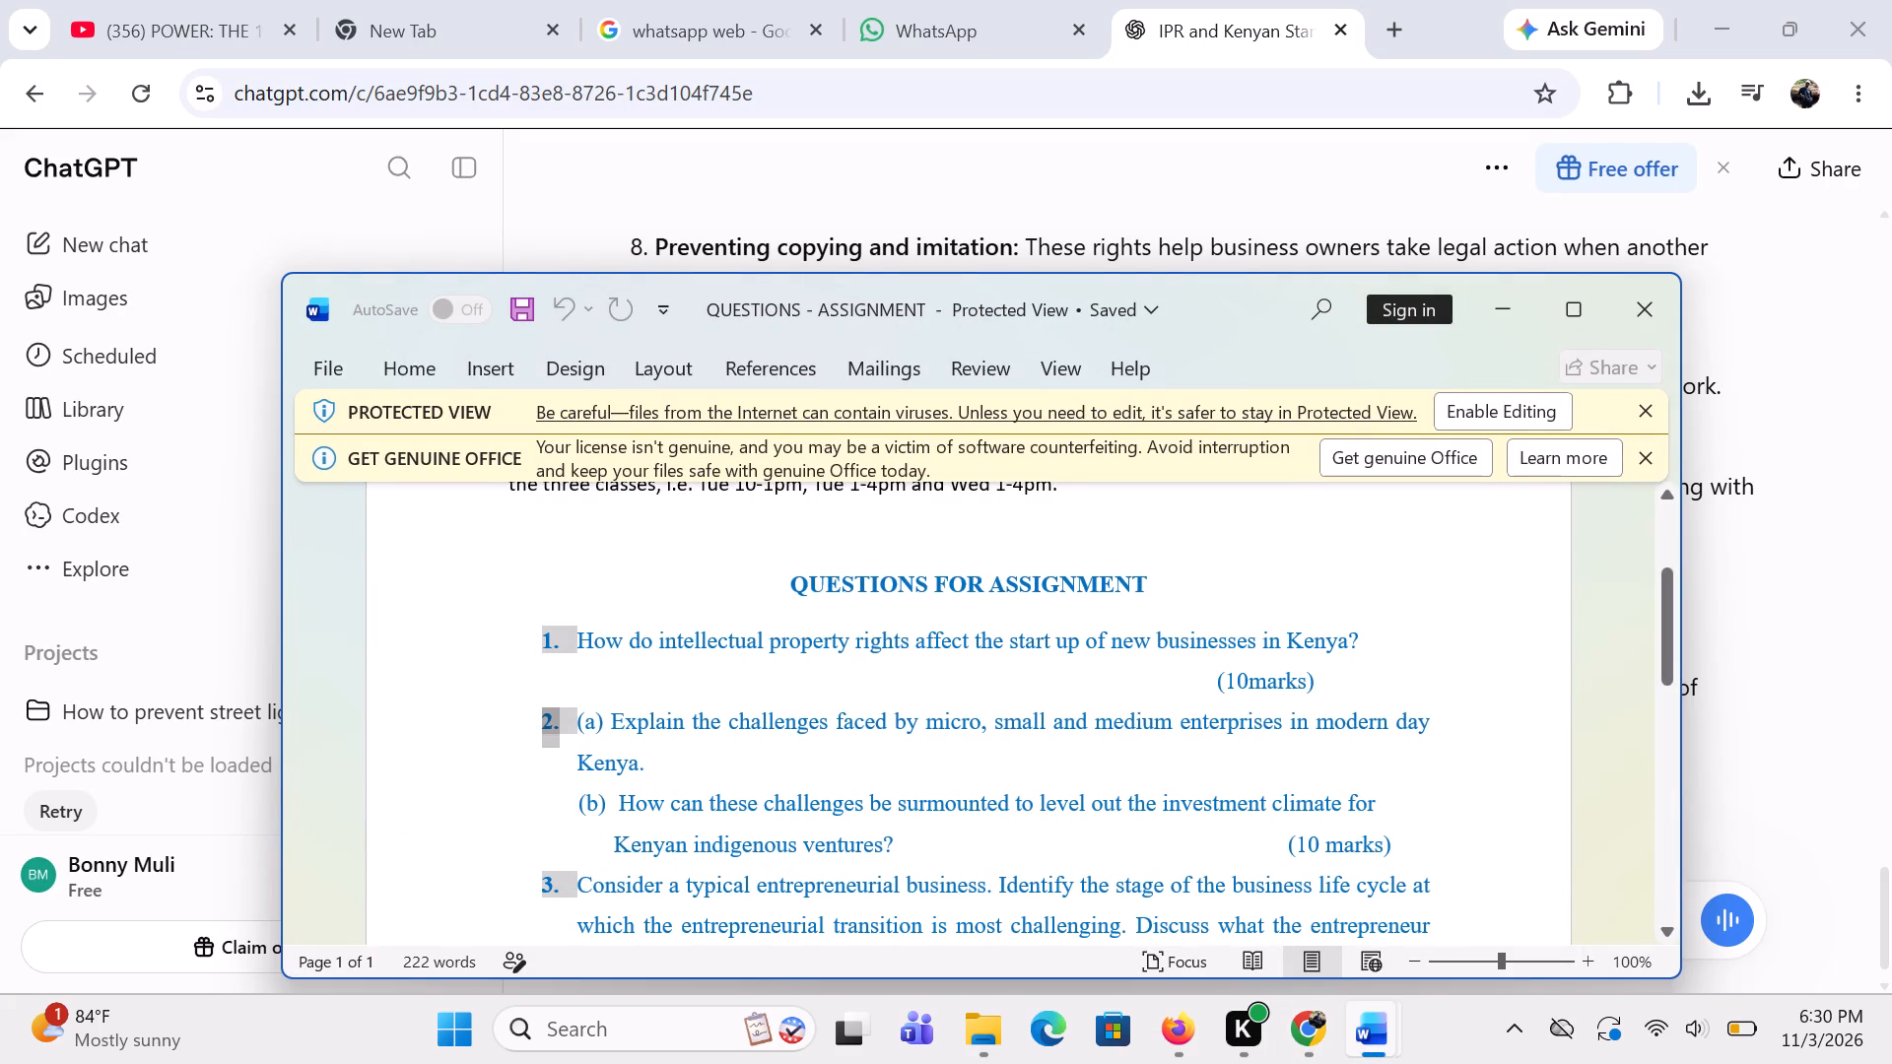
drag(863, 693, 818, 740)
drag(675, 751, 646, 764)
drag(646, 764, 556, 757)
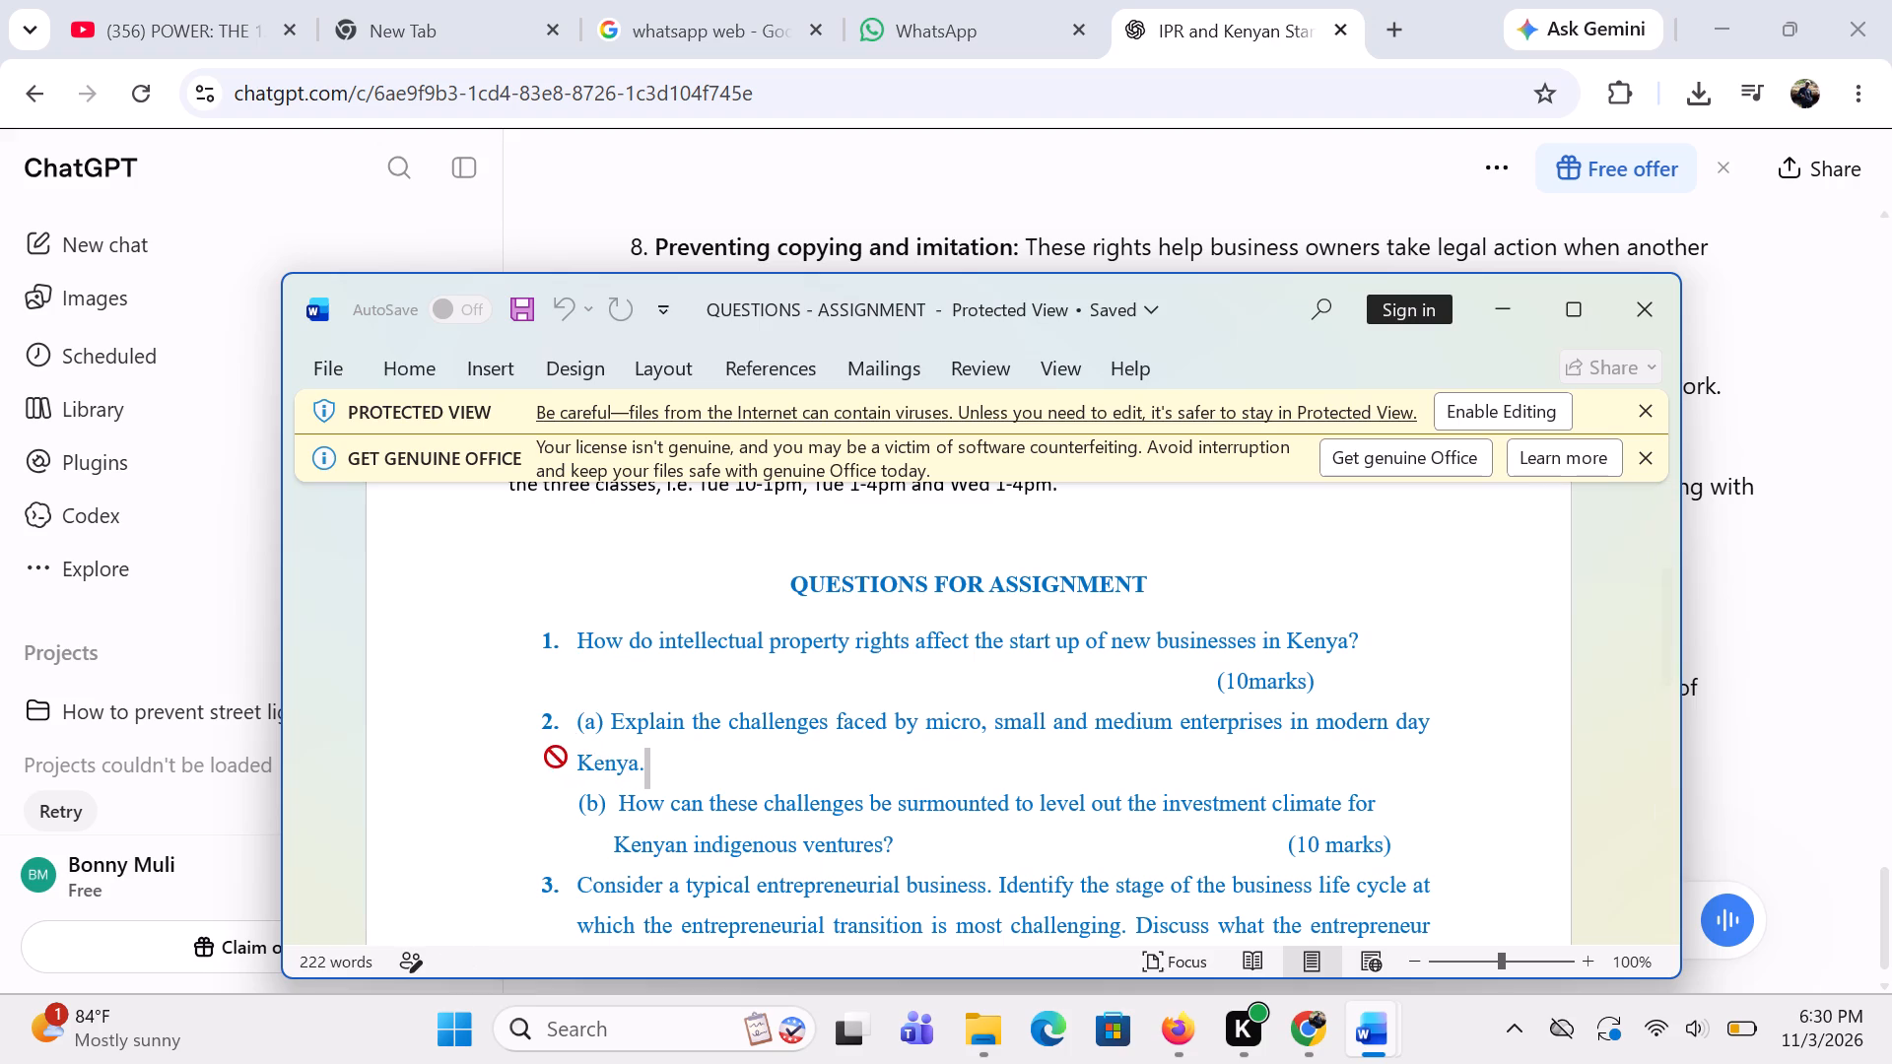
drag(556, 757, 695, 773)
drag(642, 773, 580, 769)
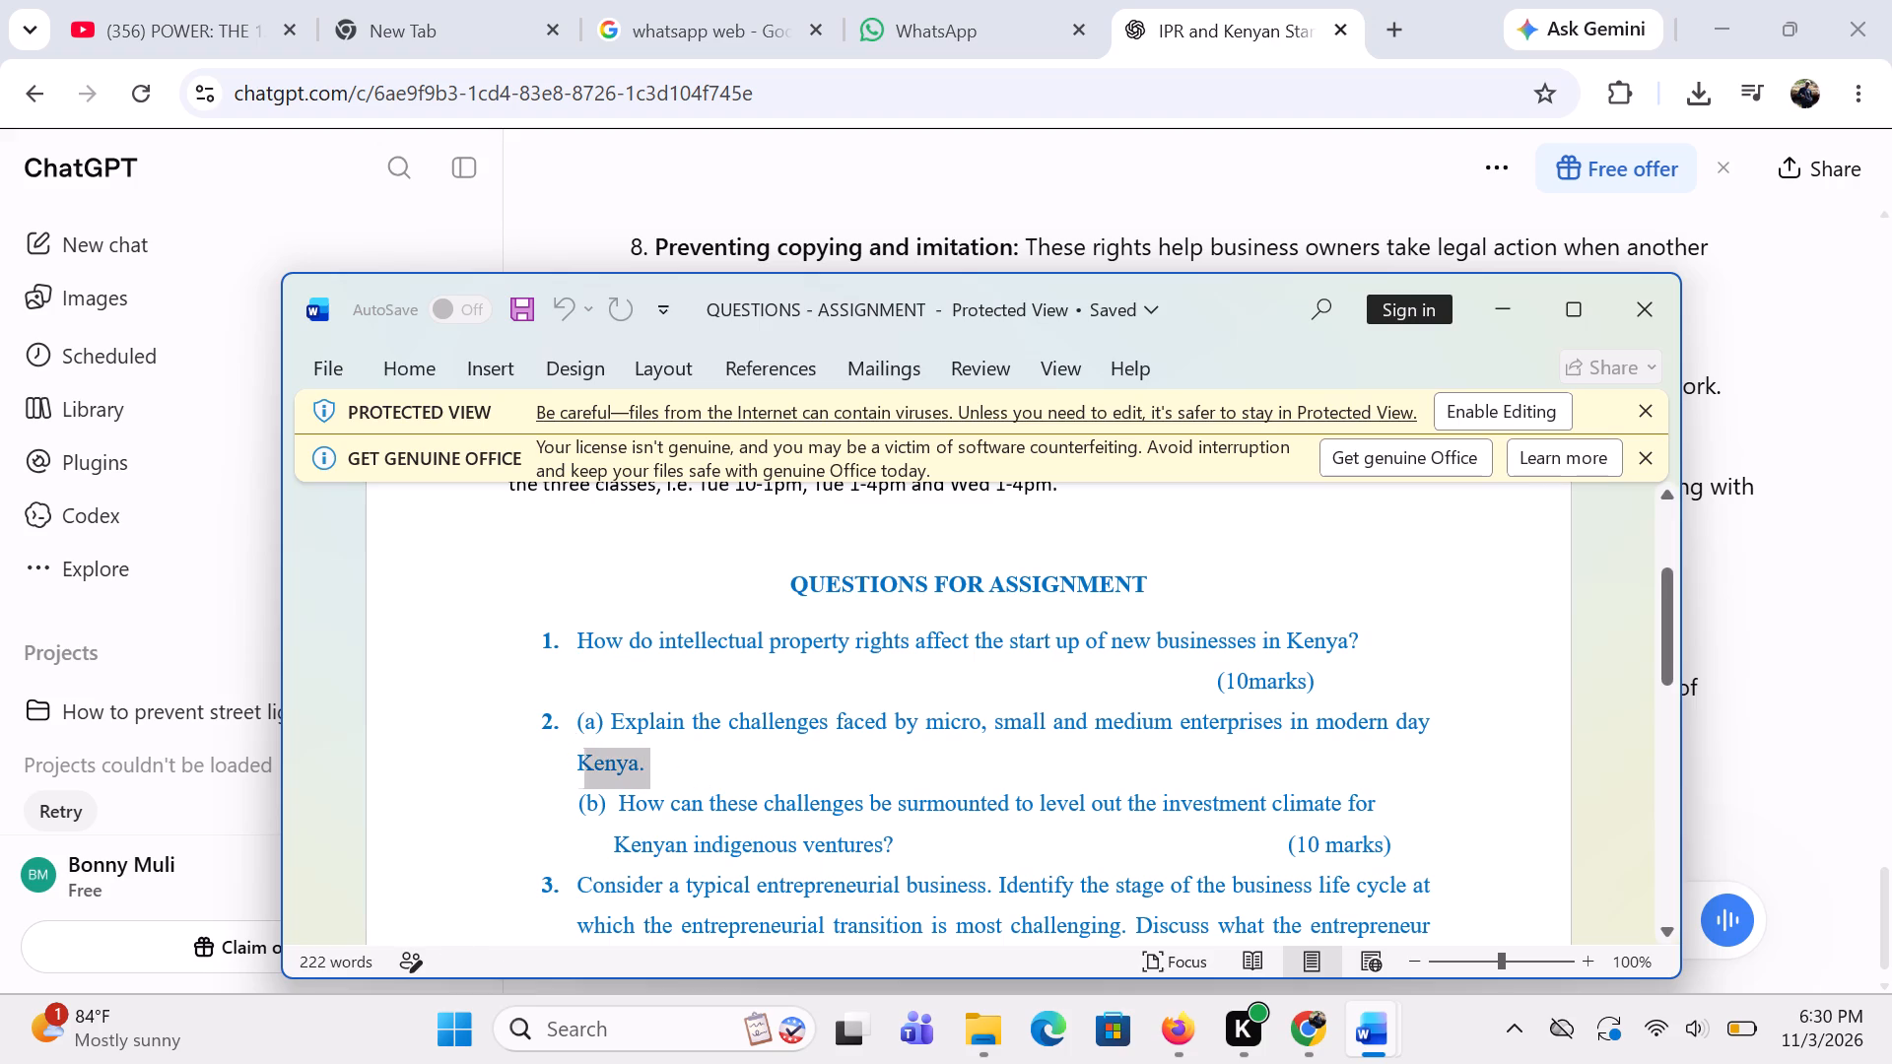
drag(580, 769, 487, 720)
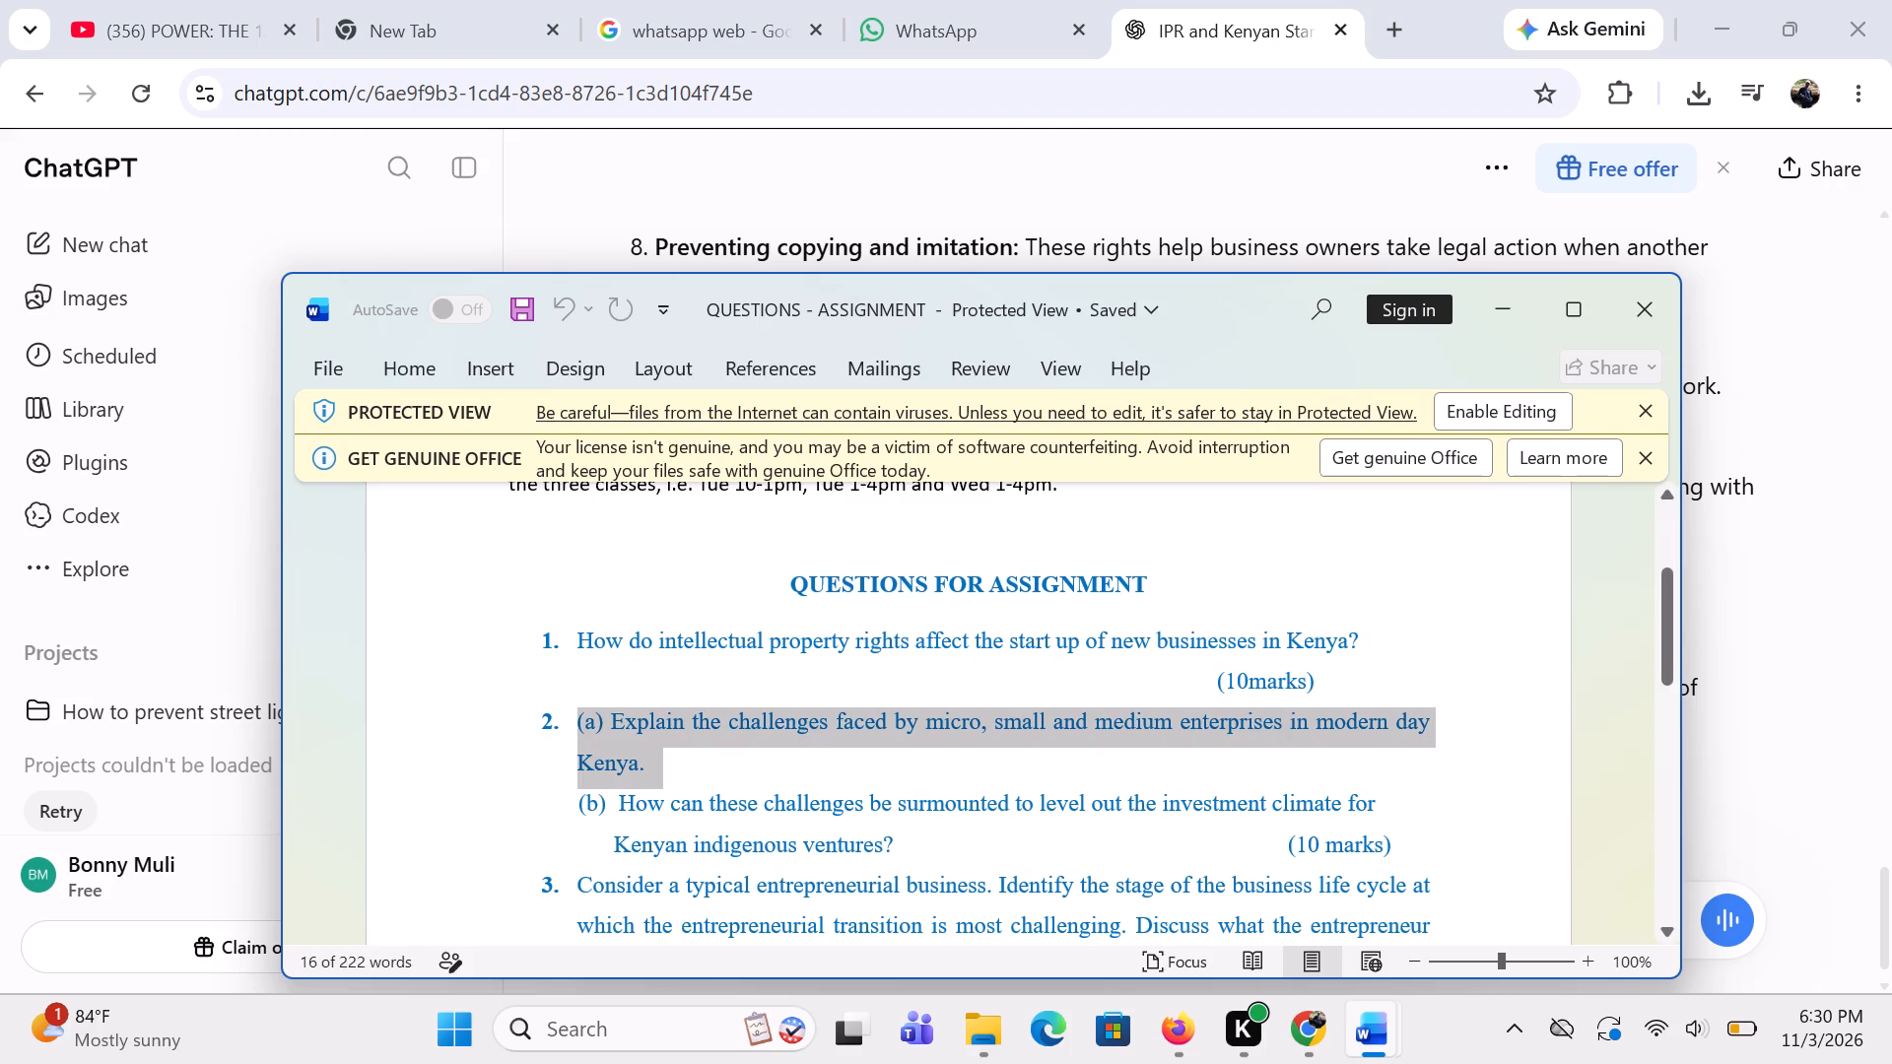
key(ctrl+c)
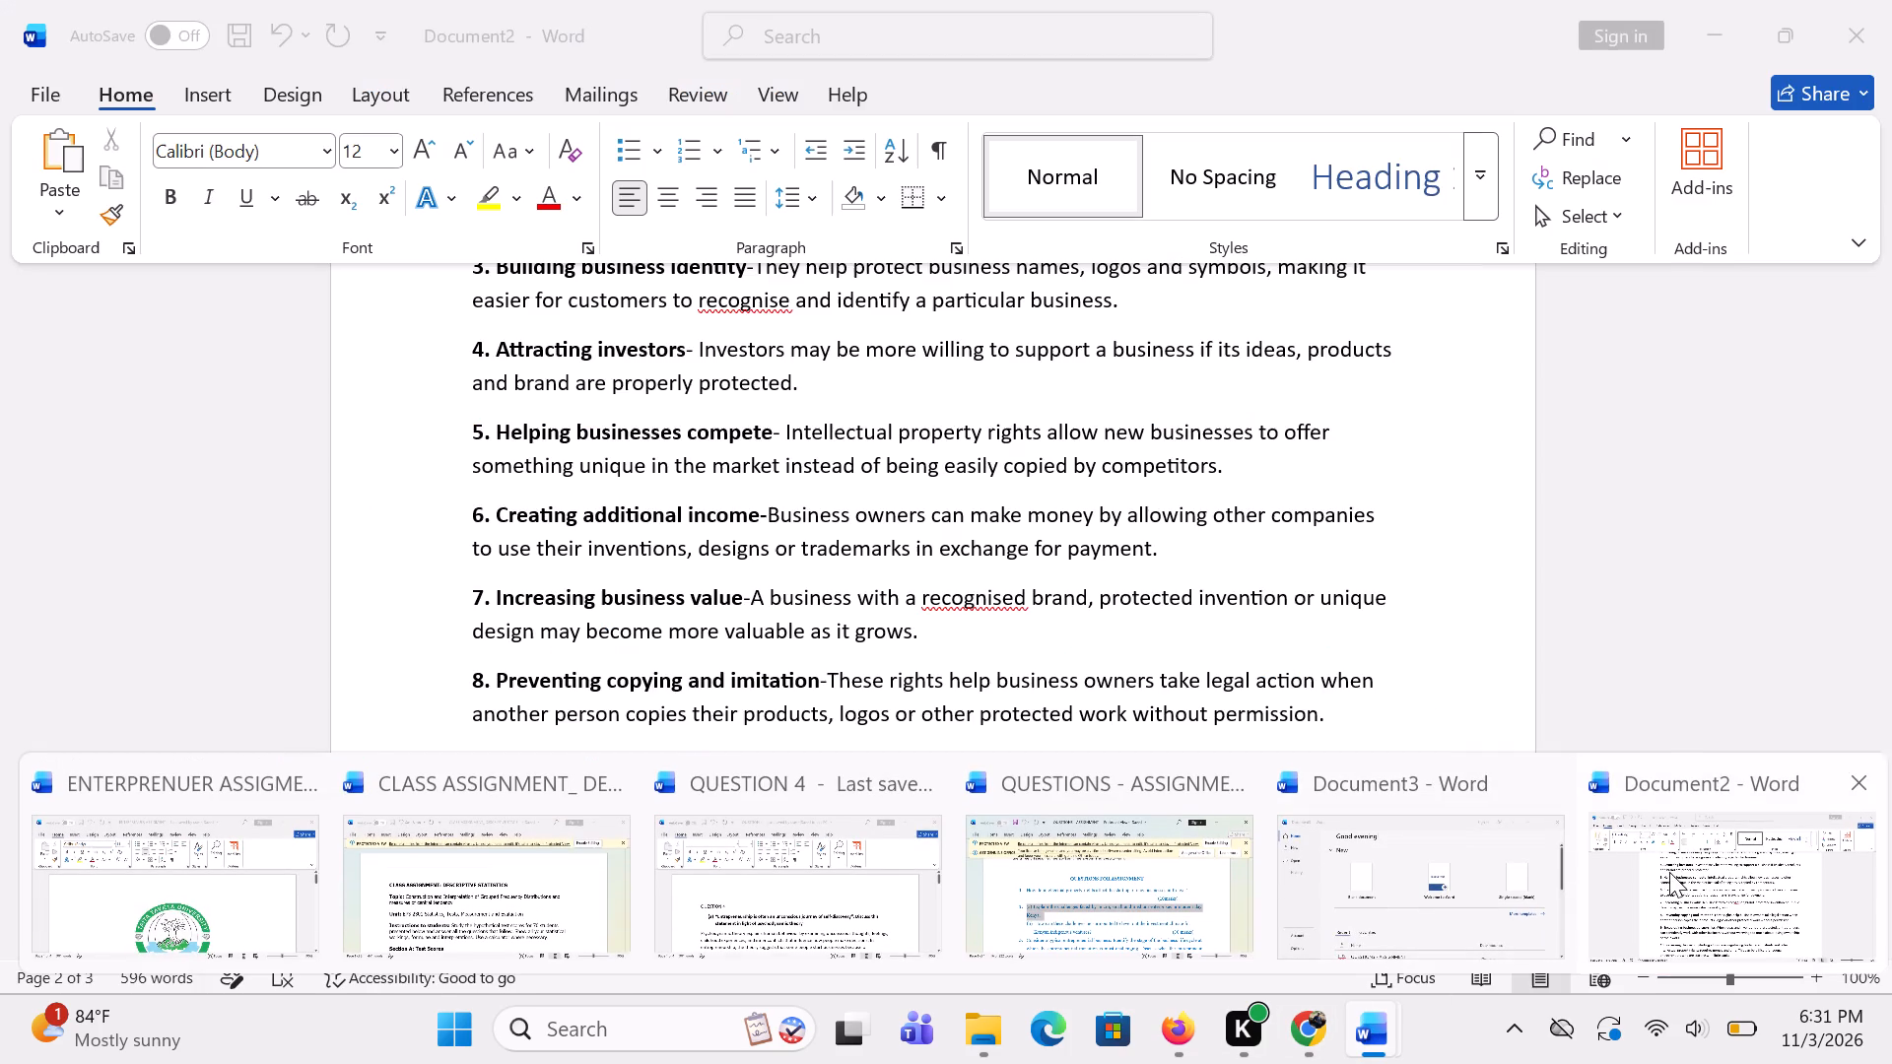
Paste question 2(a) below point 10 in Document2 and replace its automatic list number with "2.".
click(1669, 872)
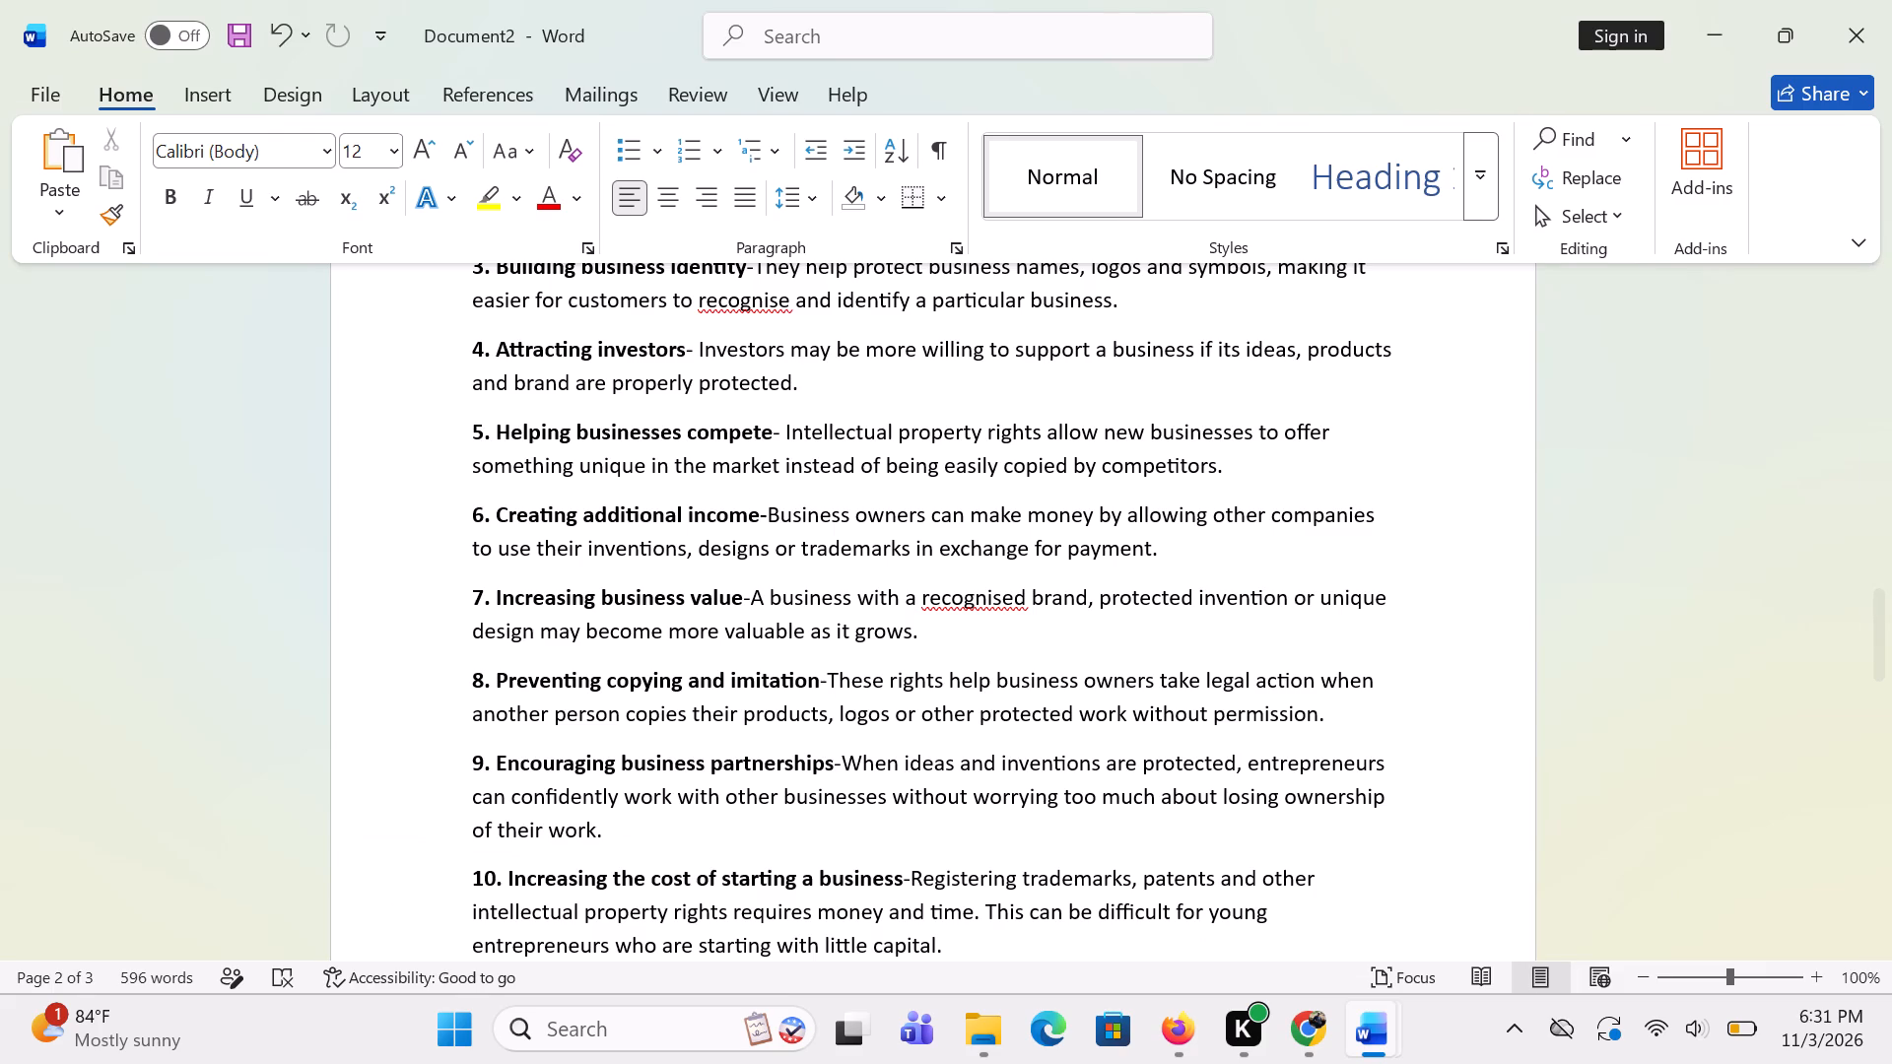
scroll(1112, 738, down, 1)
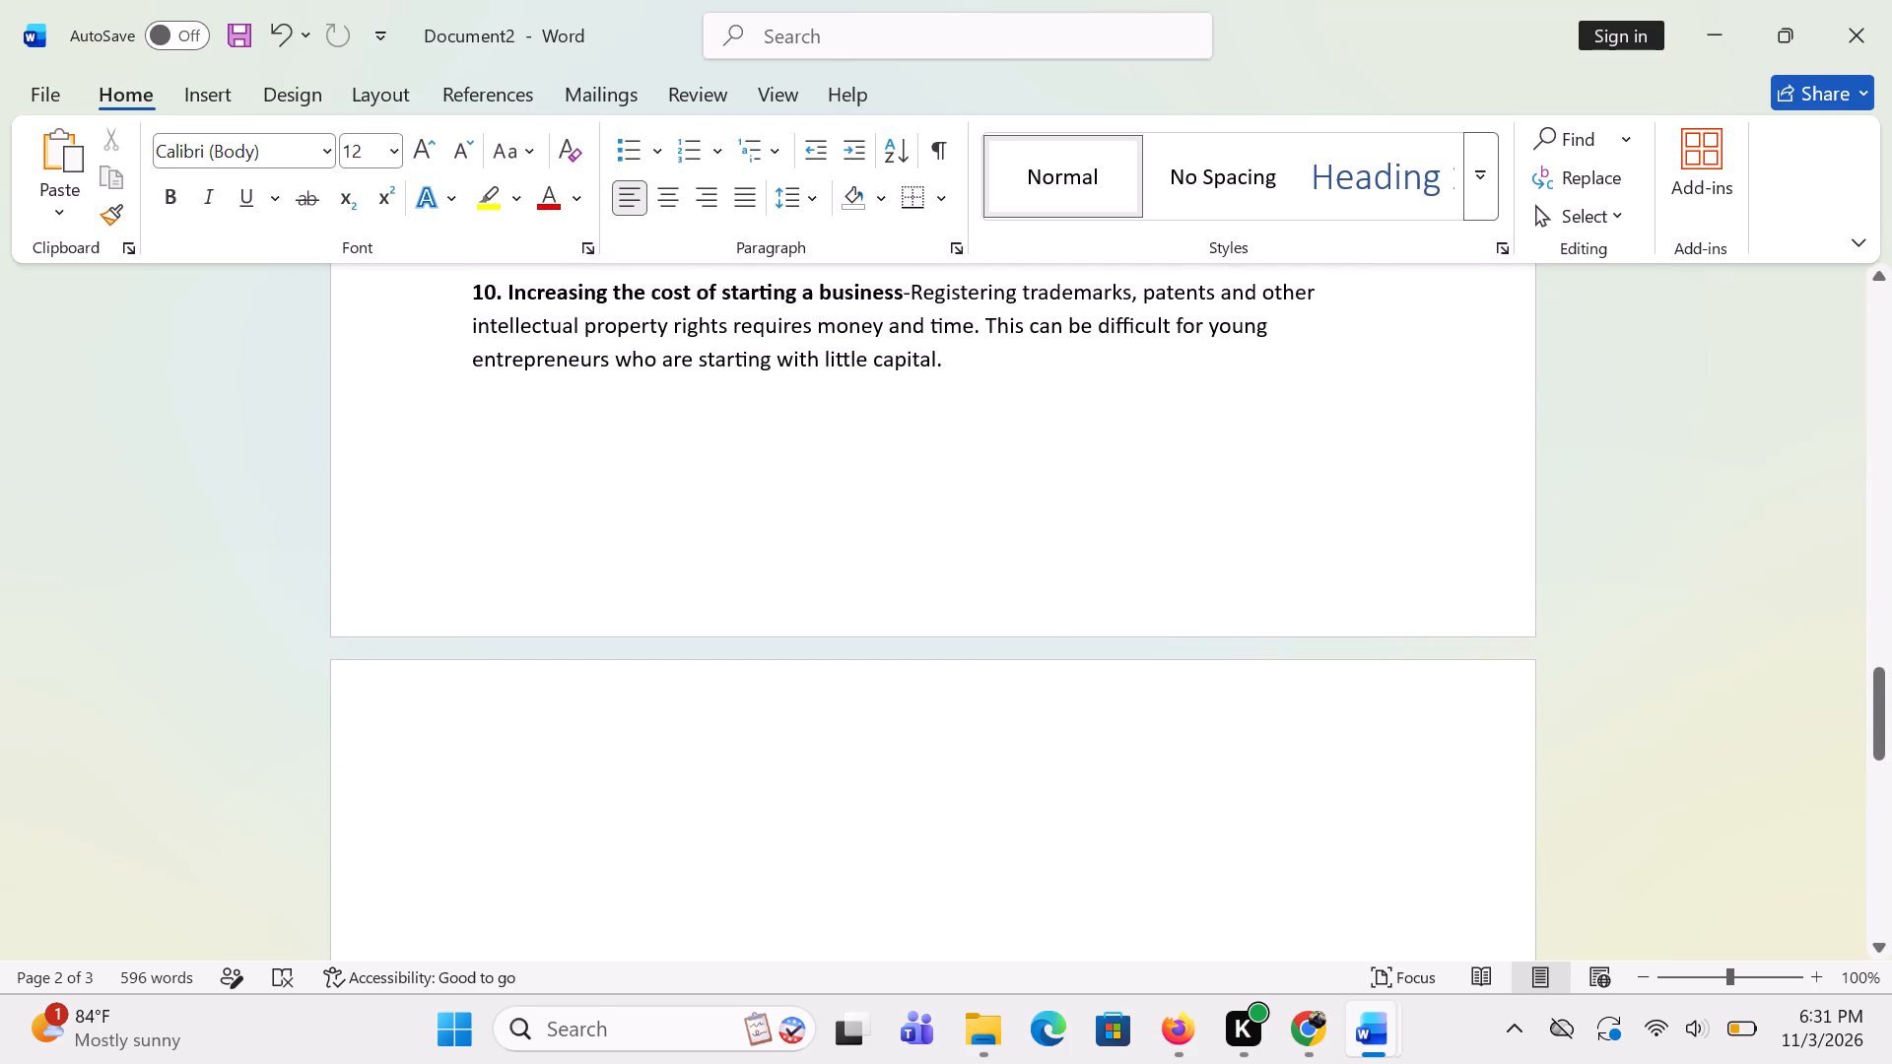
key(ctrl+v)
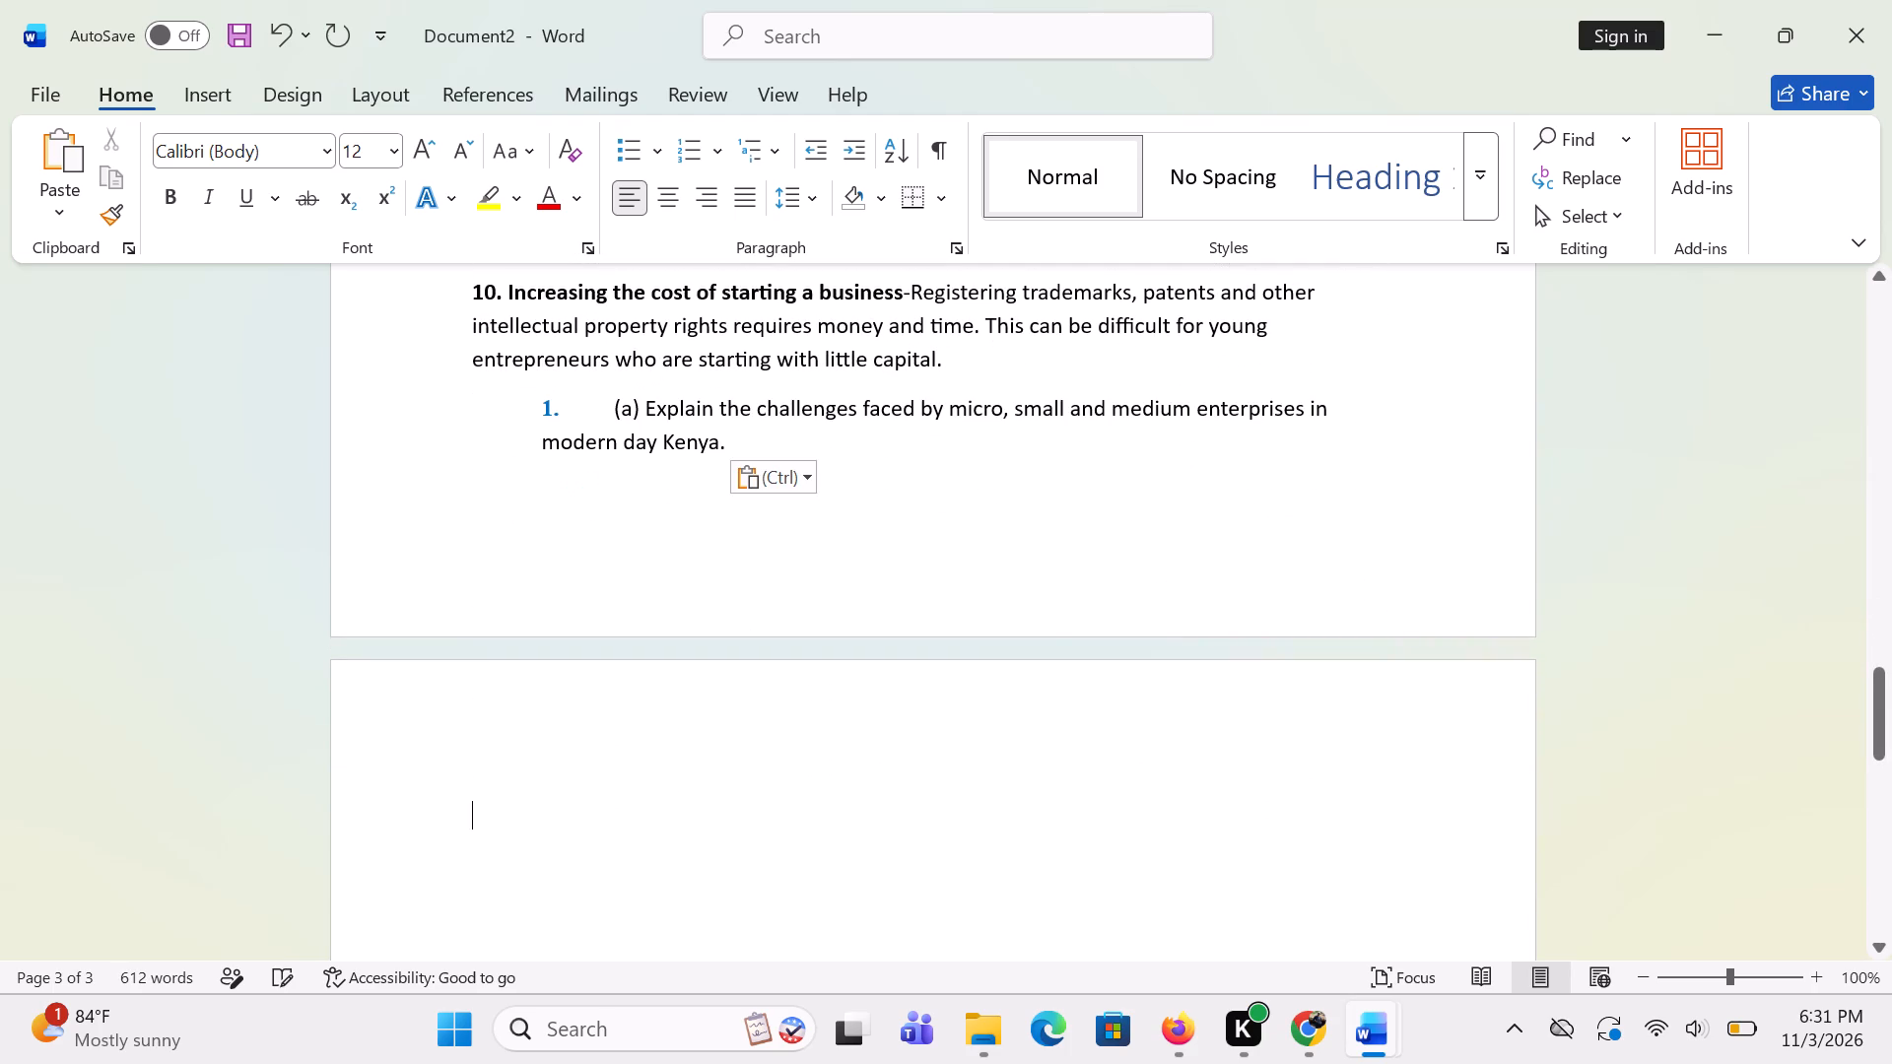
click(574, 411)
key(BackSpace)
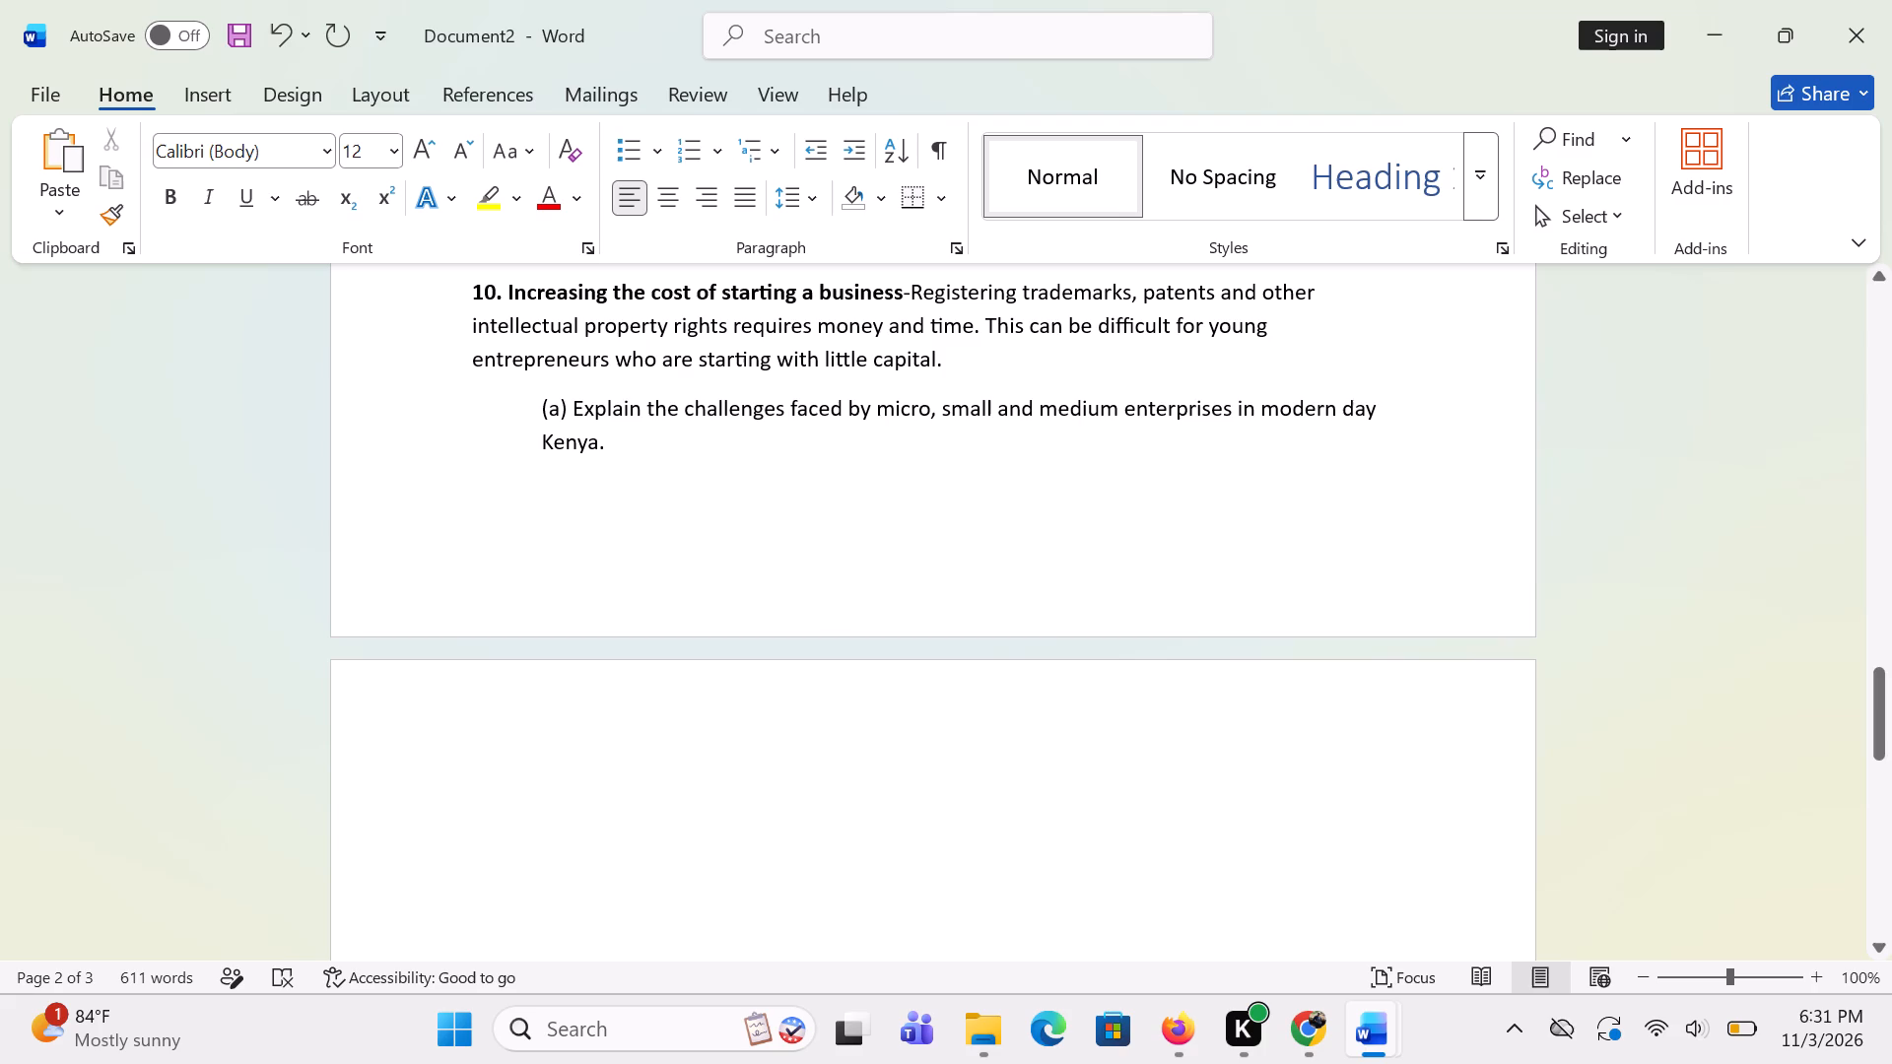
key(2)
key(period)
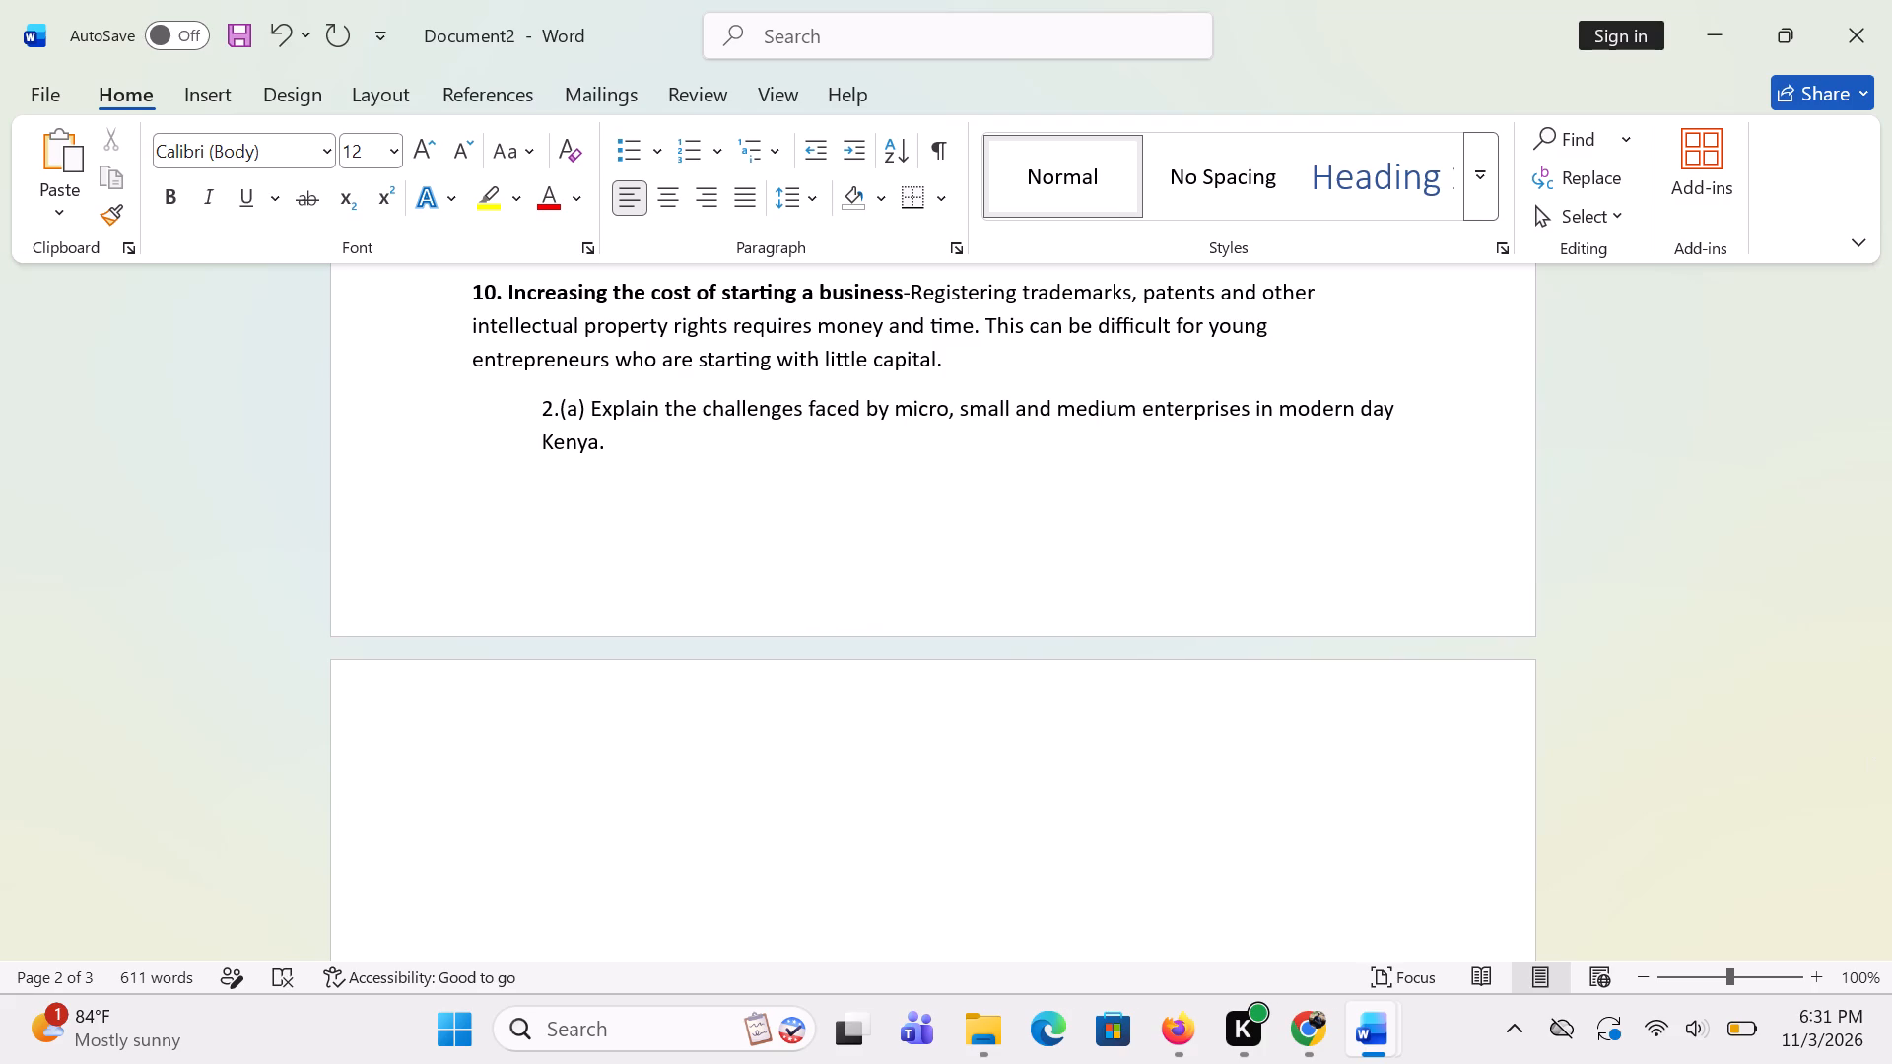
Push question 2(a) down onto the next page with an empty paragraph above it and make the whole question bold.
click(542, 408)
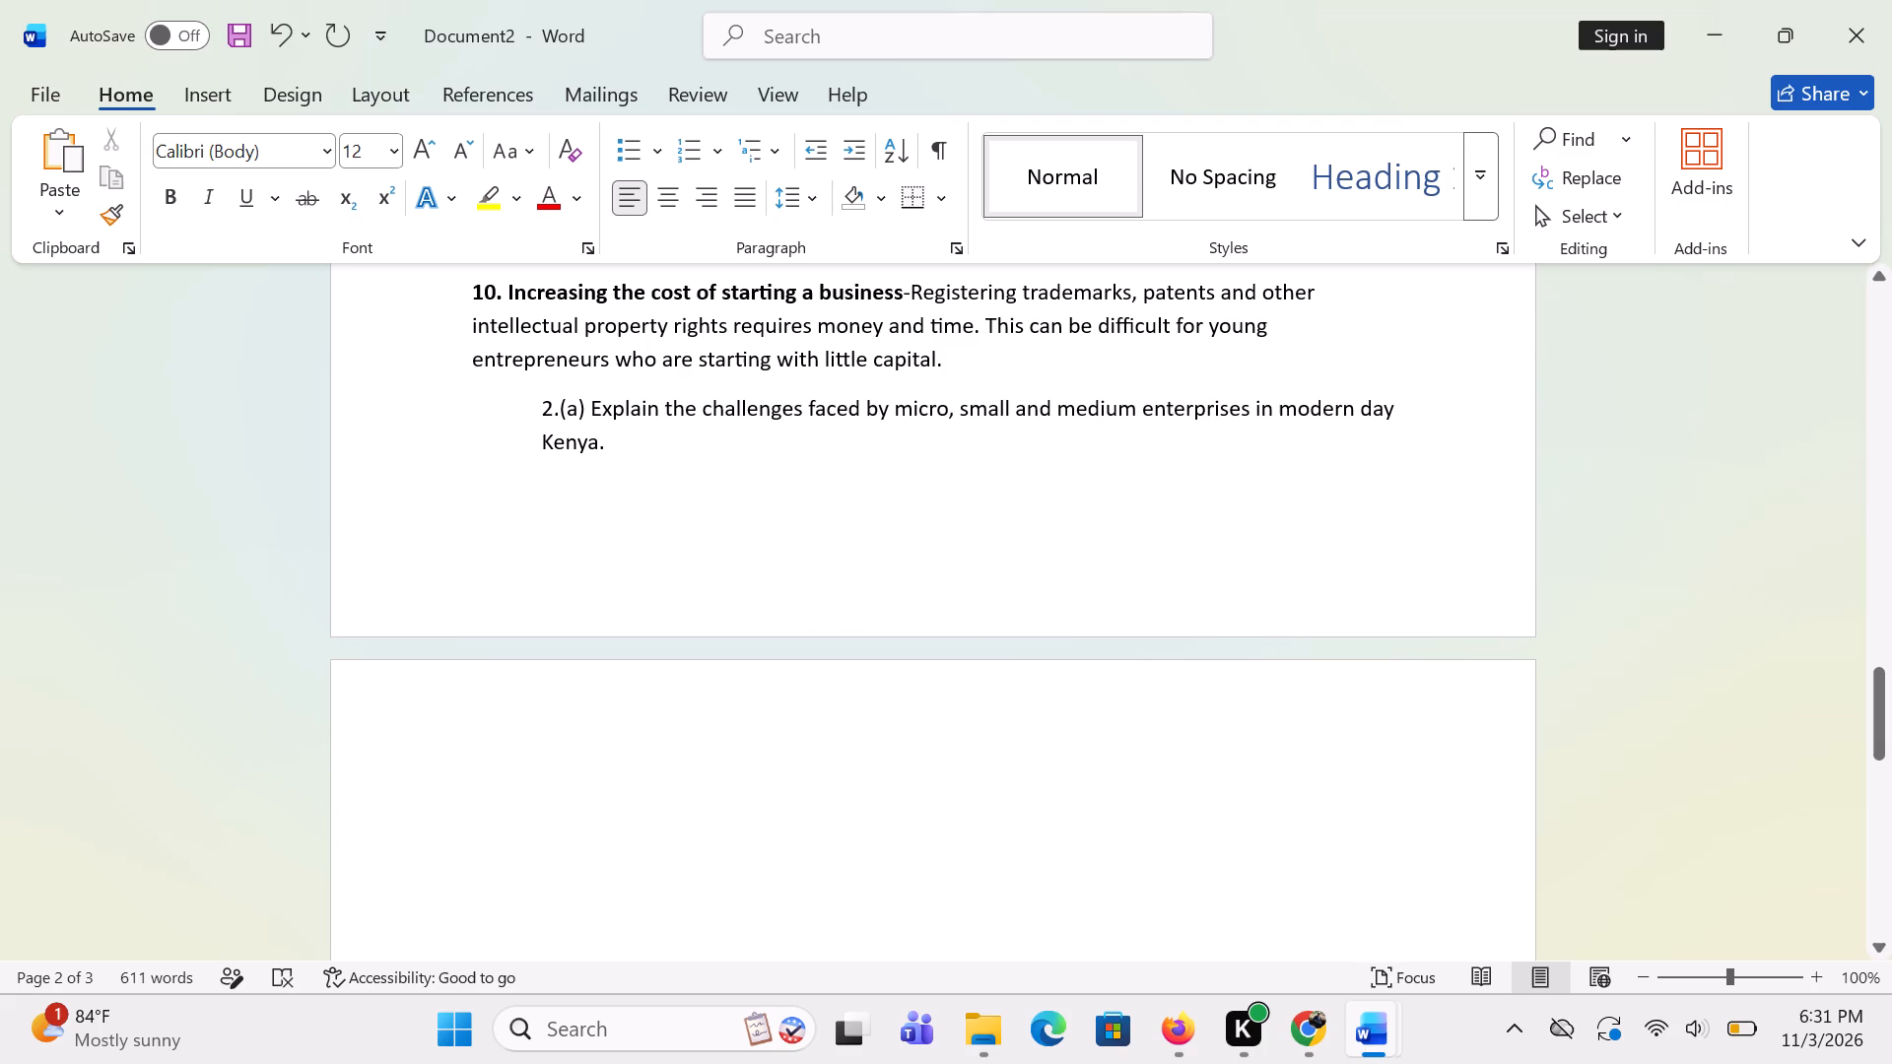
key(Return)
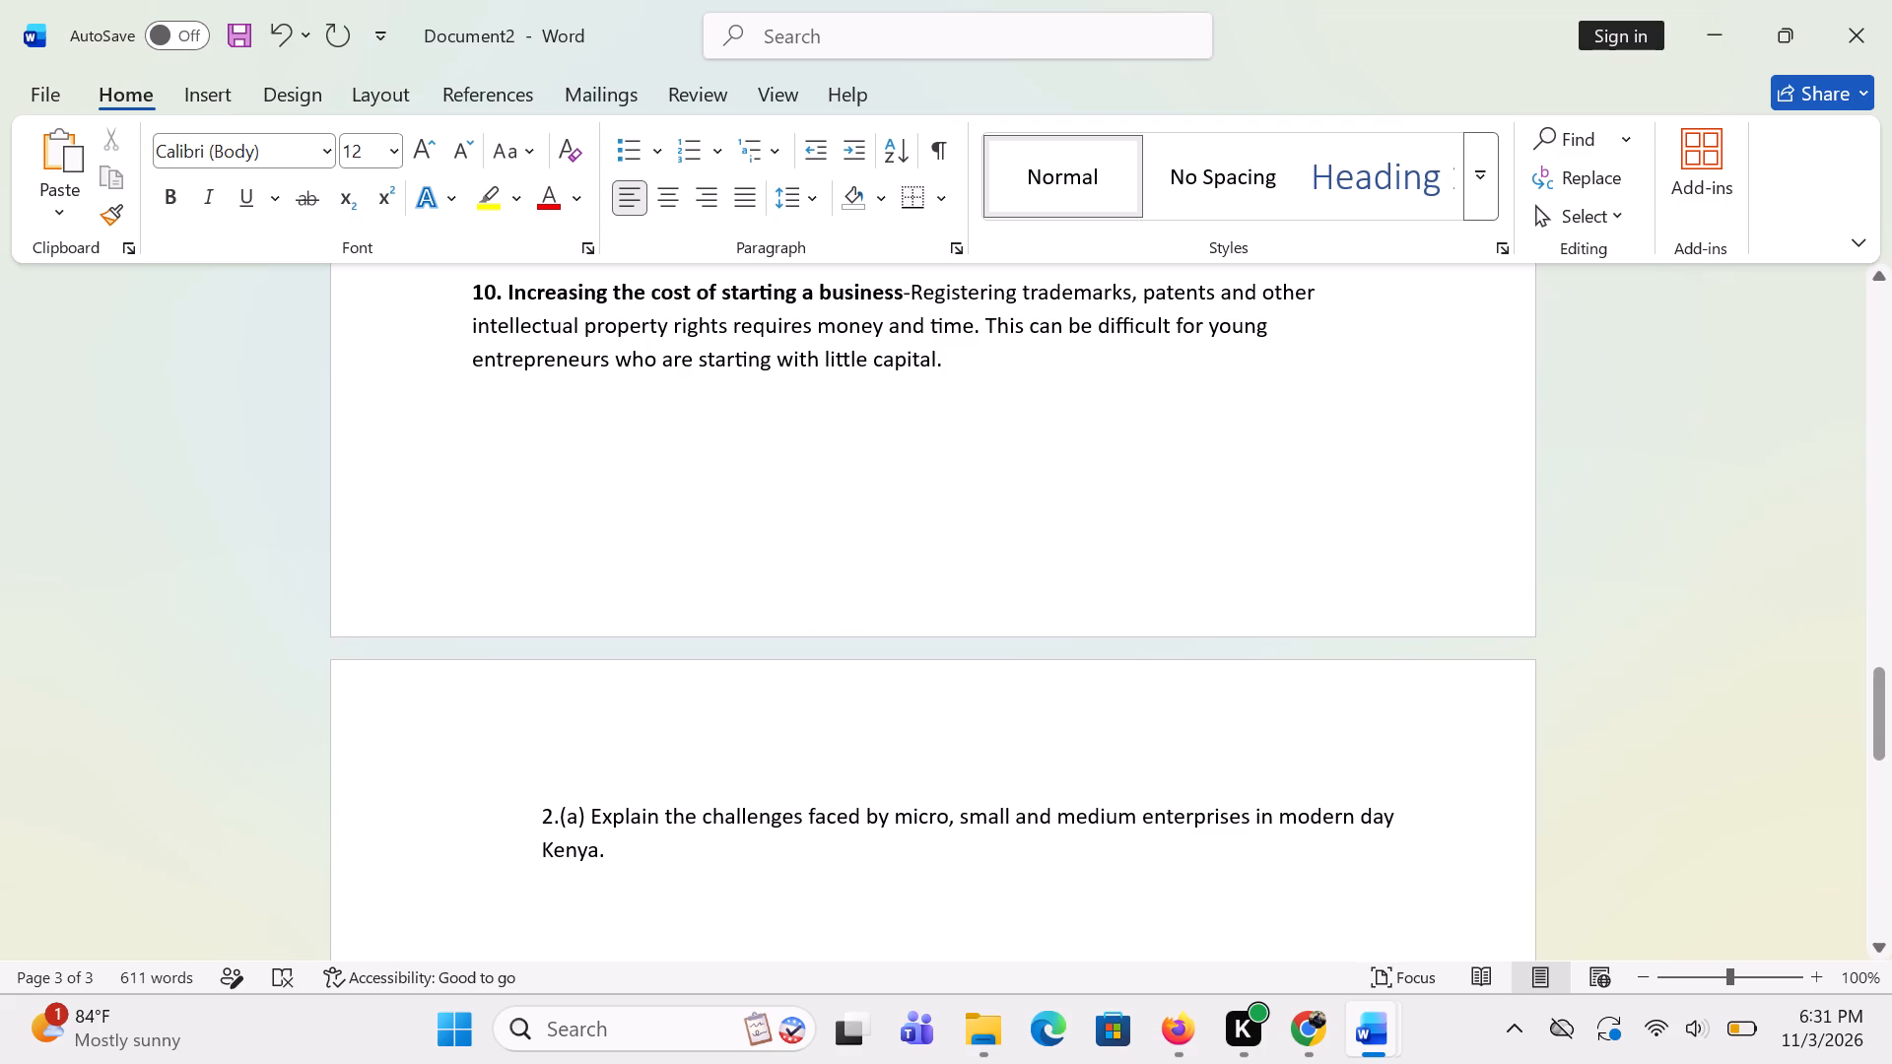
drag(604, 851, 498, 856)
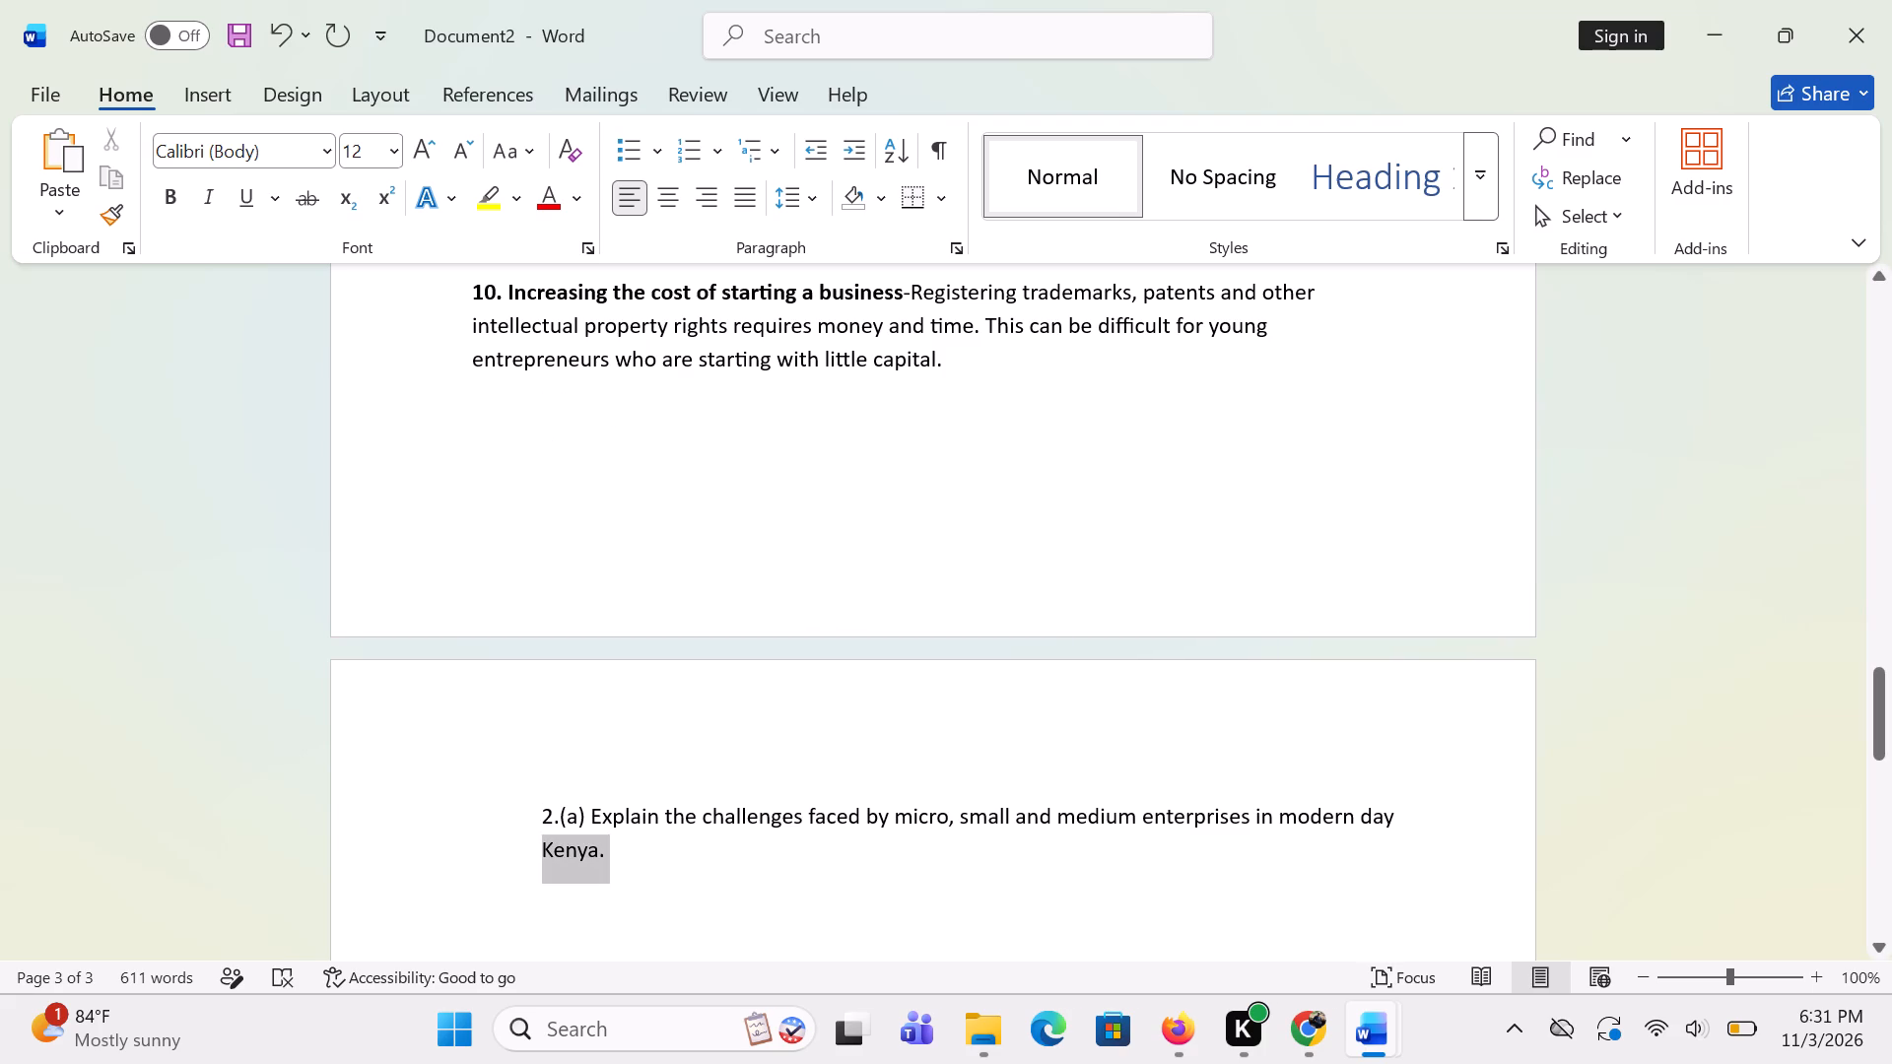
drag(498, 856, 498, 828)
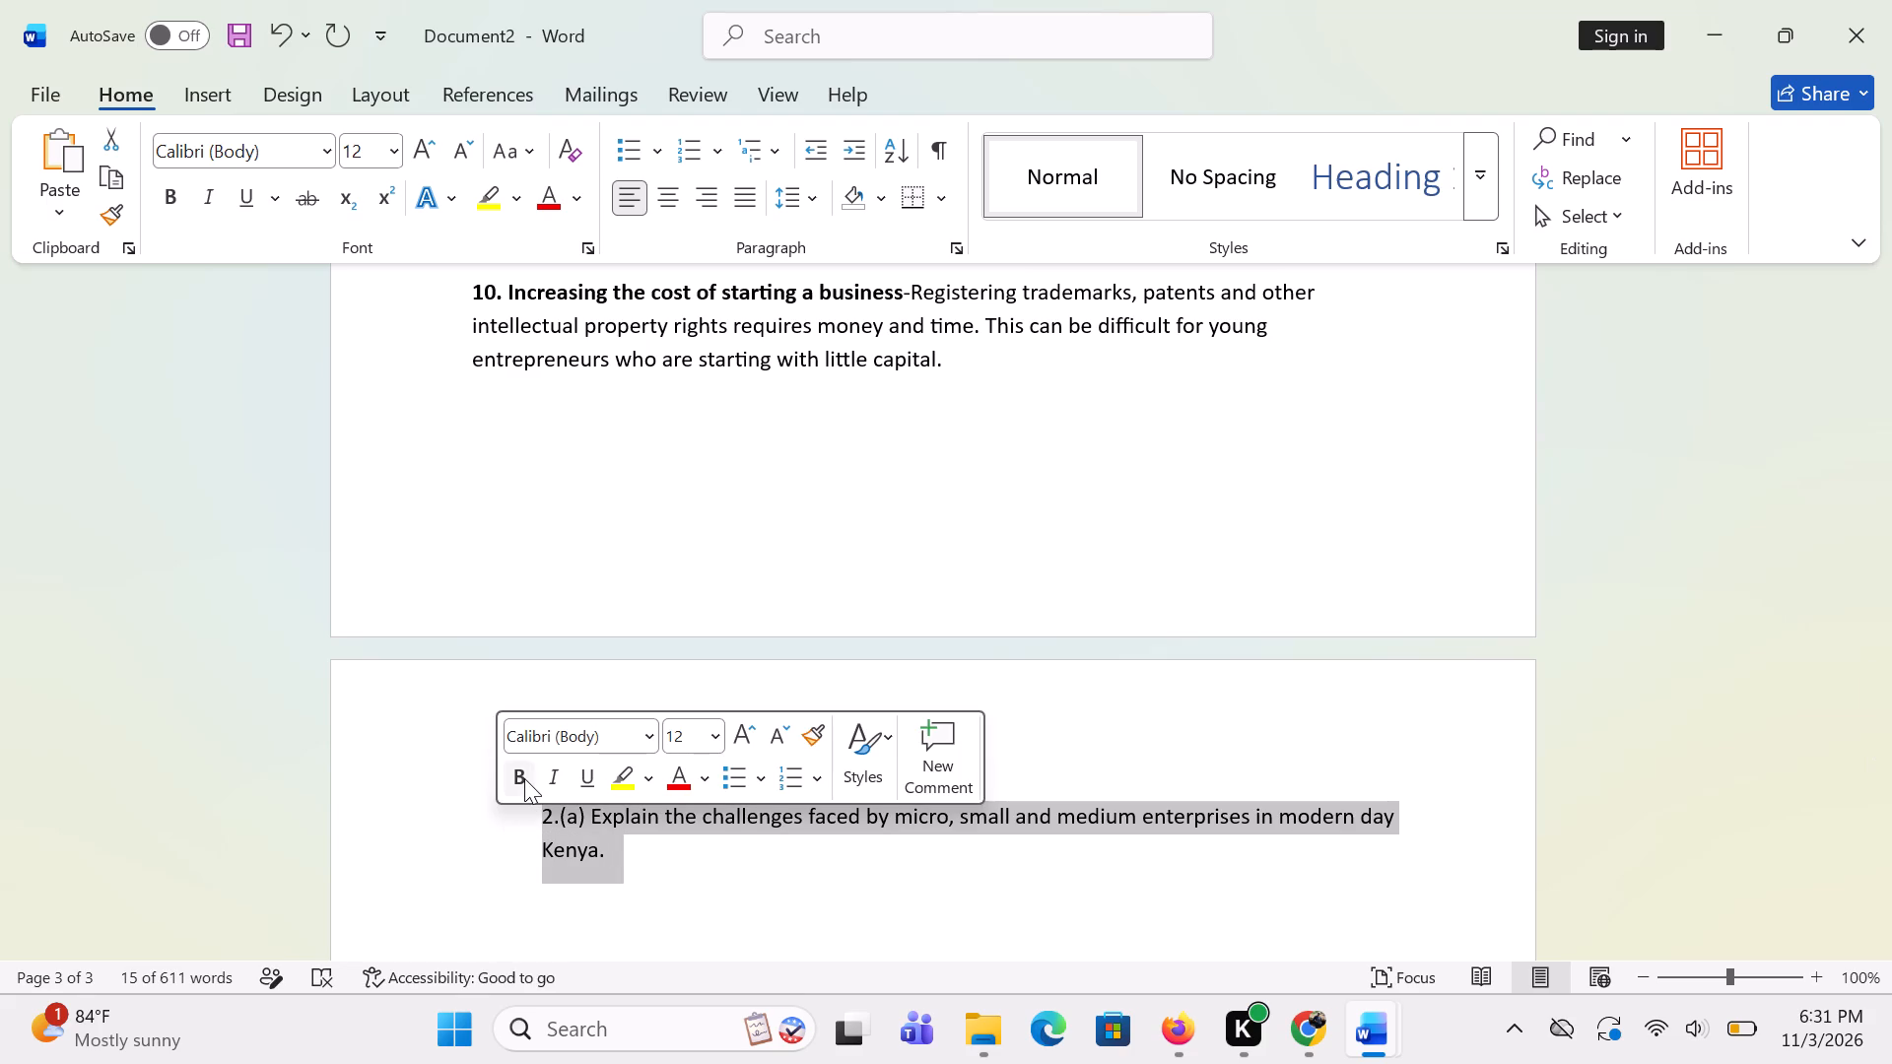
click(524, 778)
click(819, 909)
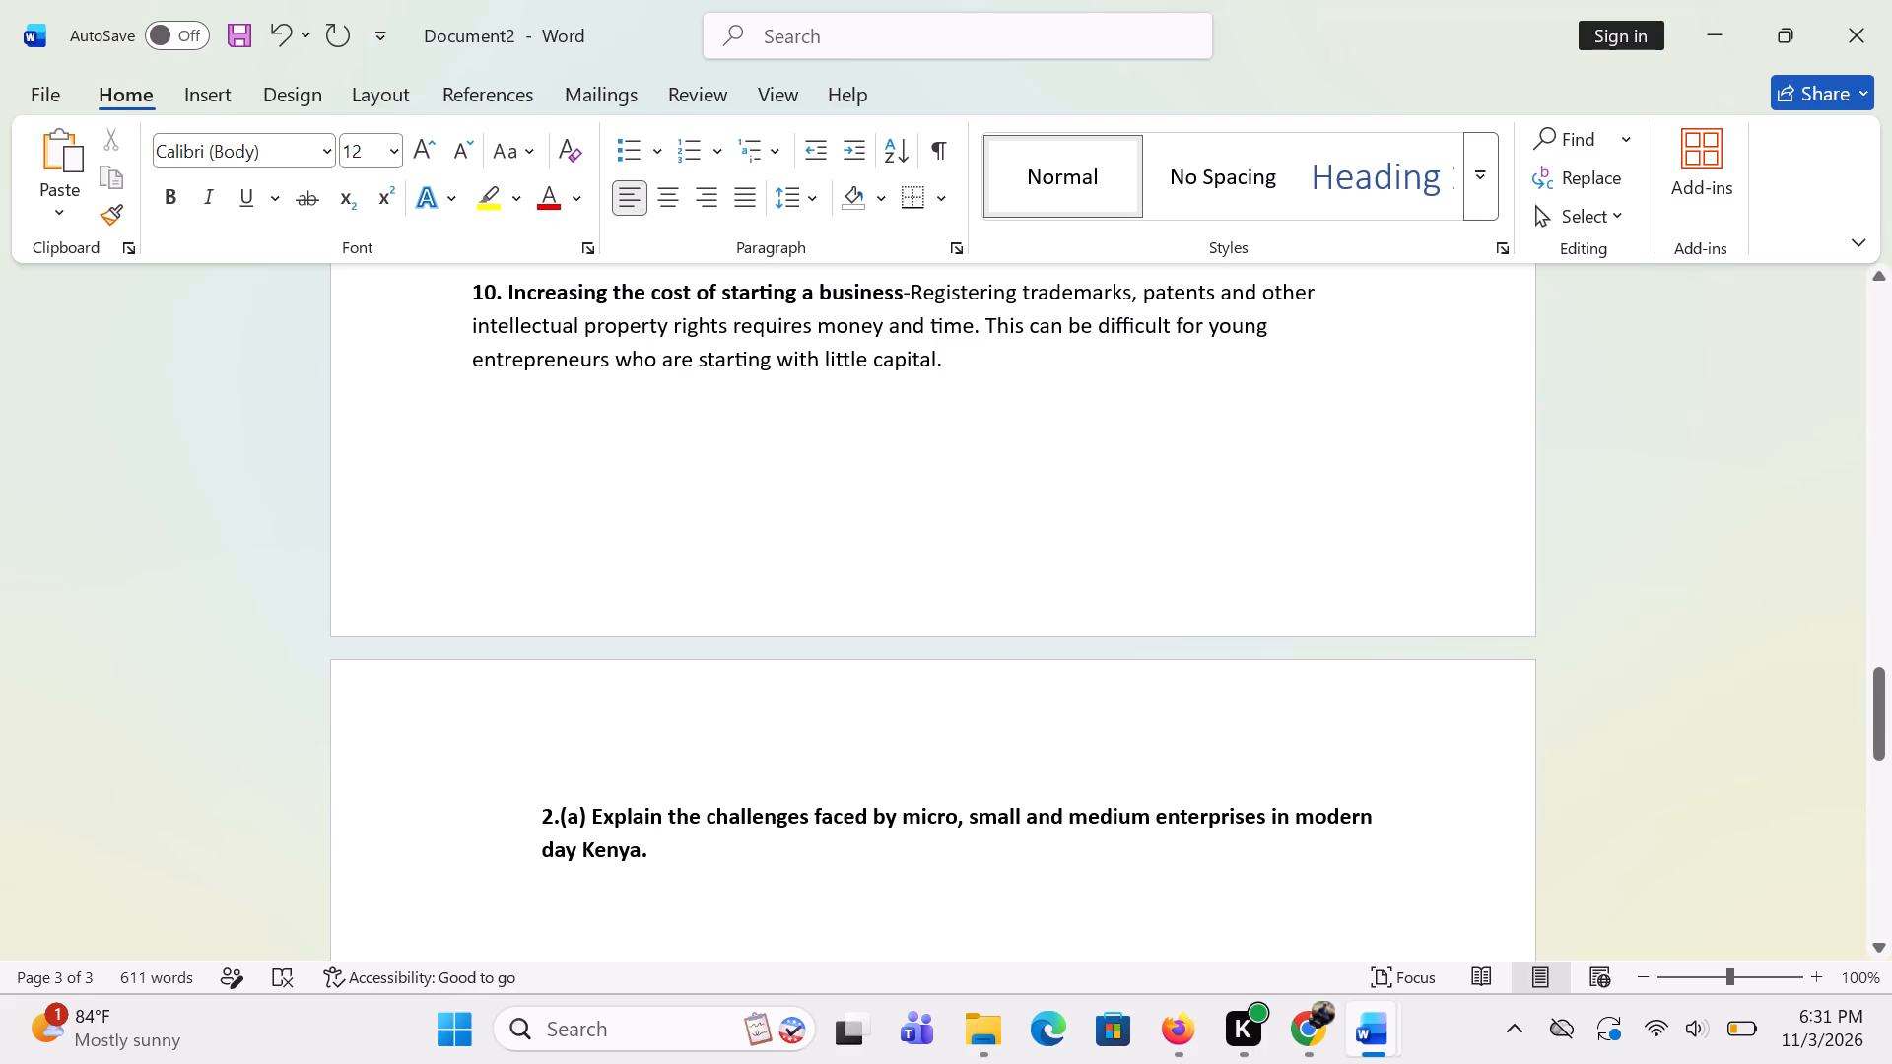
Start a new paragraph below the bold question 2(a) in Document2.
scroll(939, 733, down, 1)
click(651, 647)
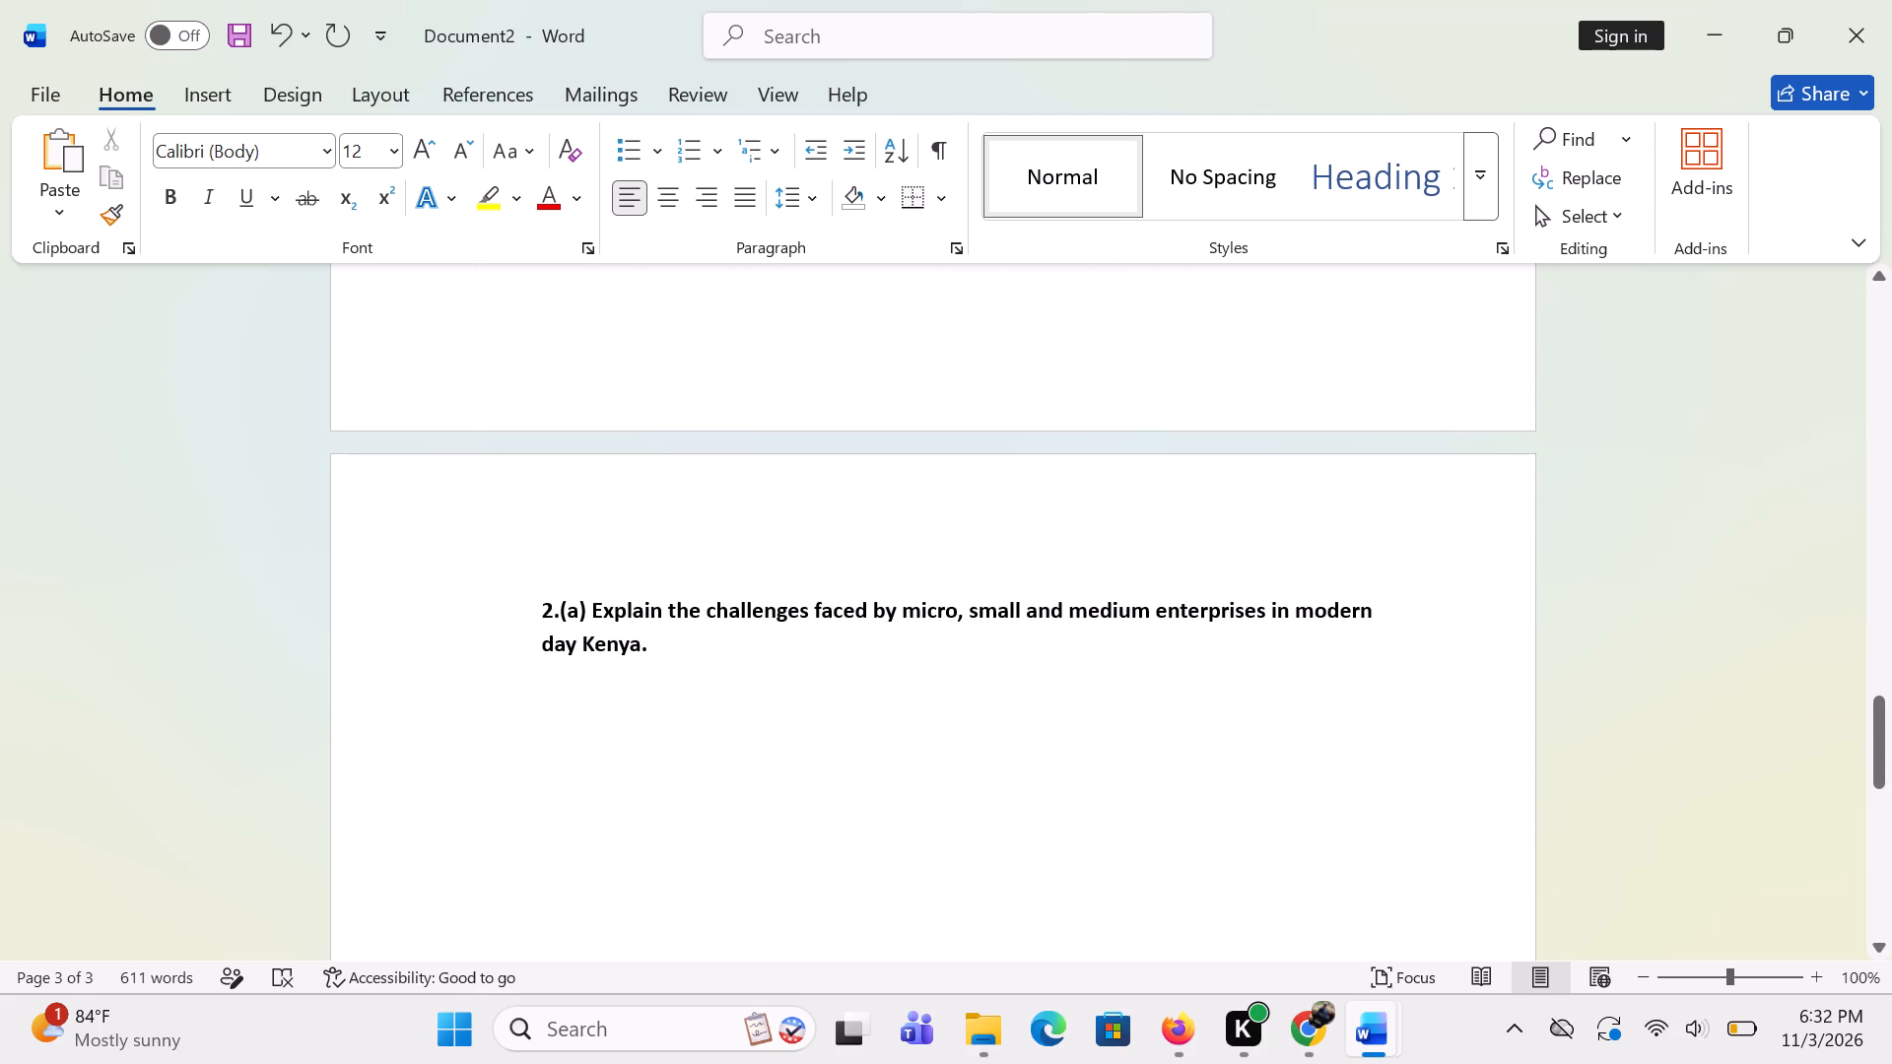
key(Return)
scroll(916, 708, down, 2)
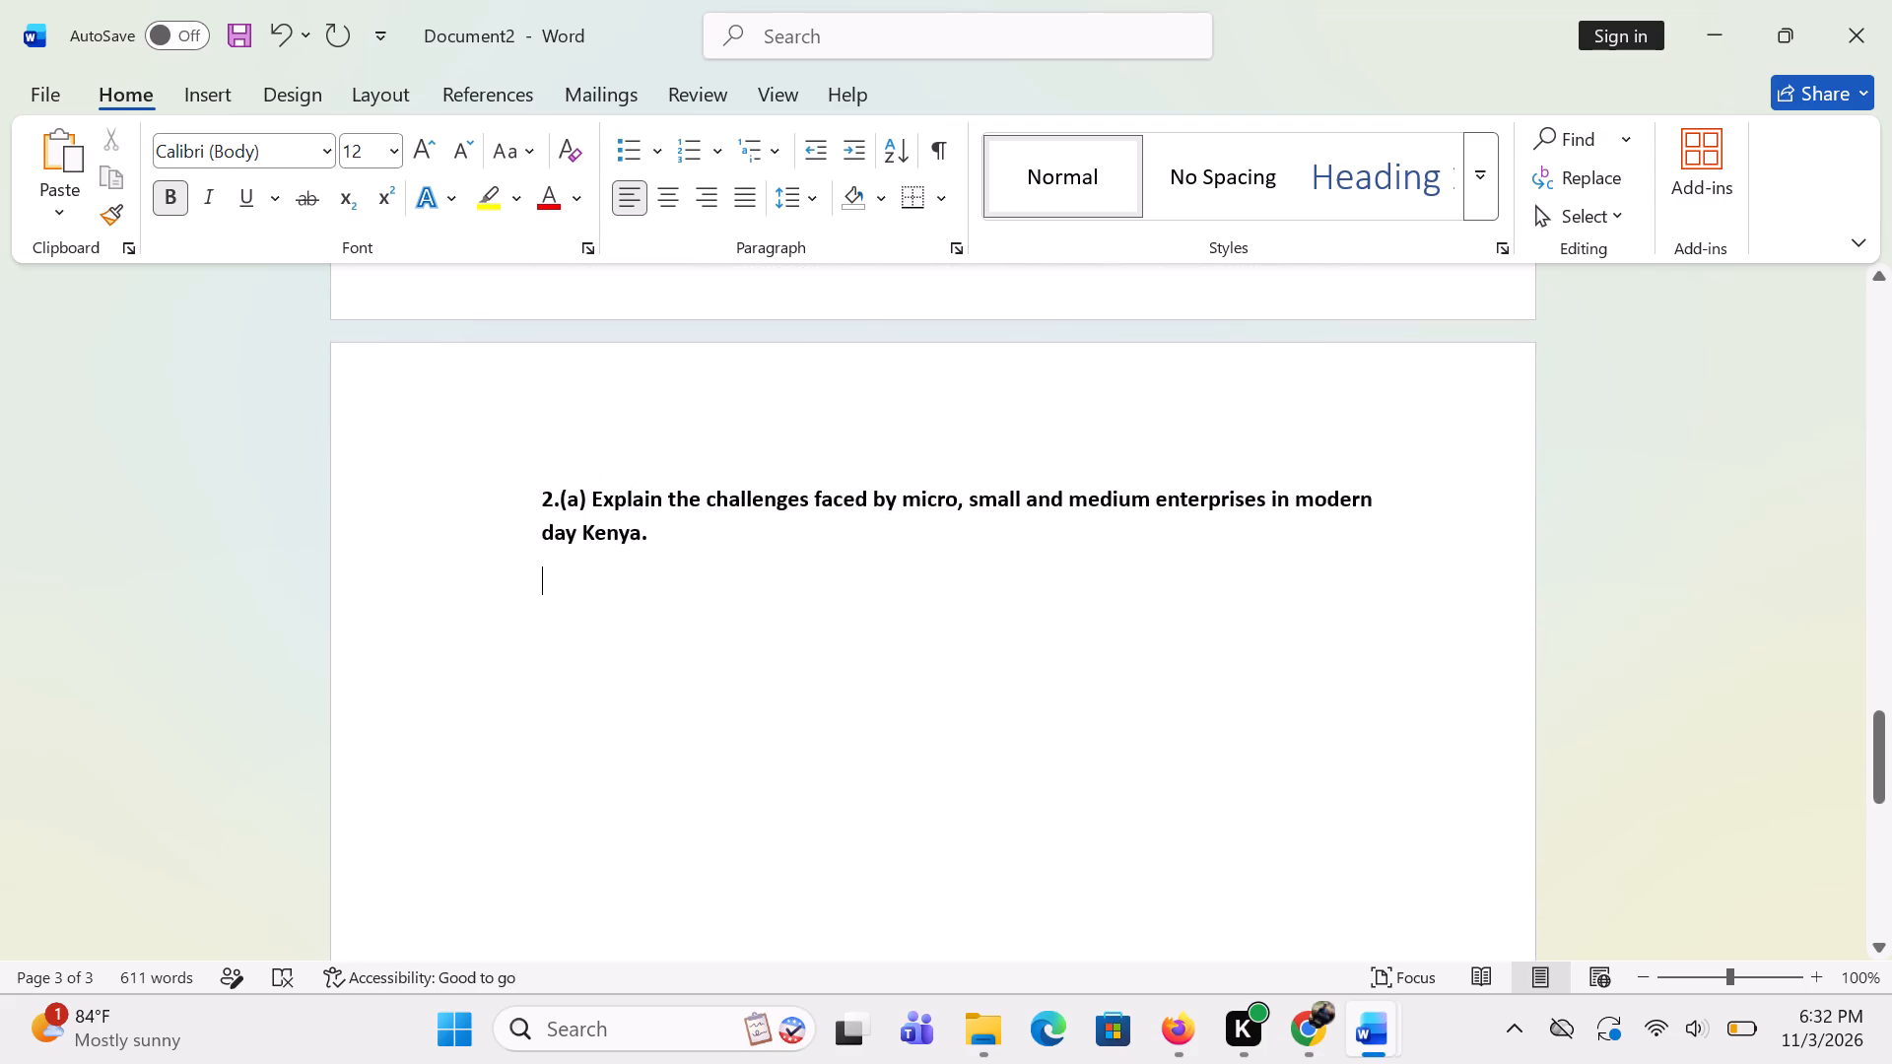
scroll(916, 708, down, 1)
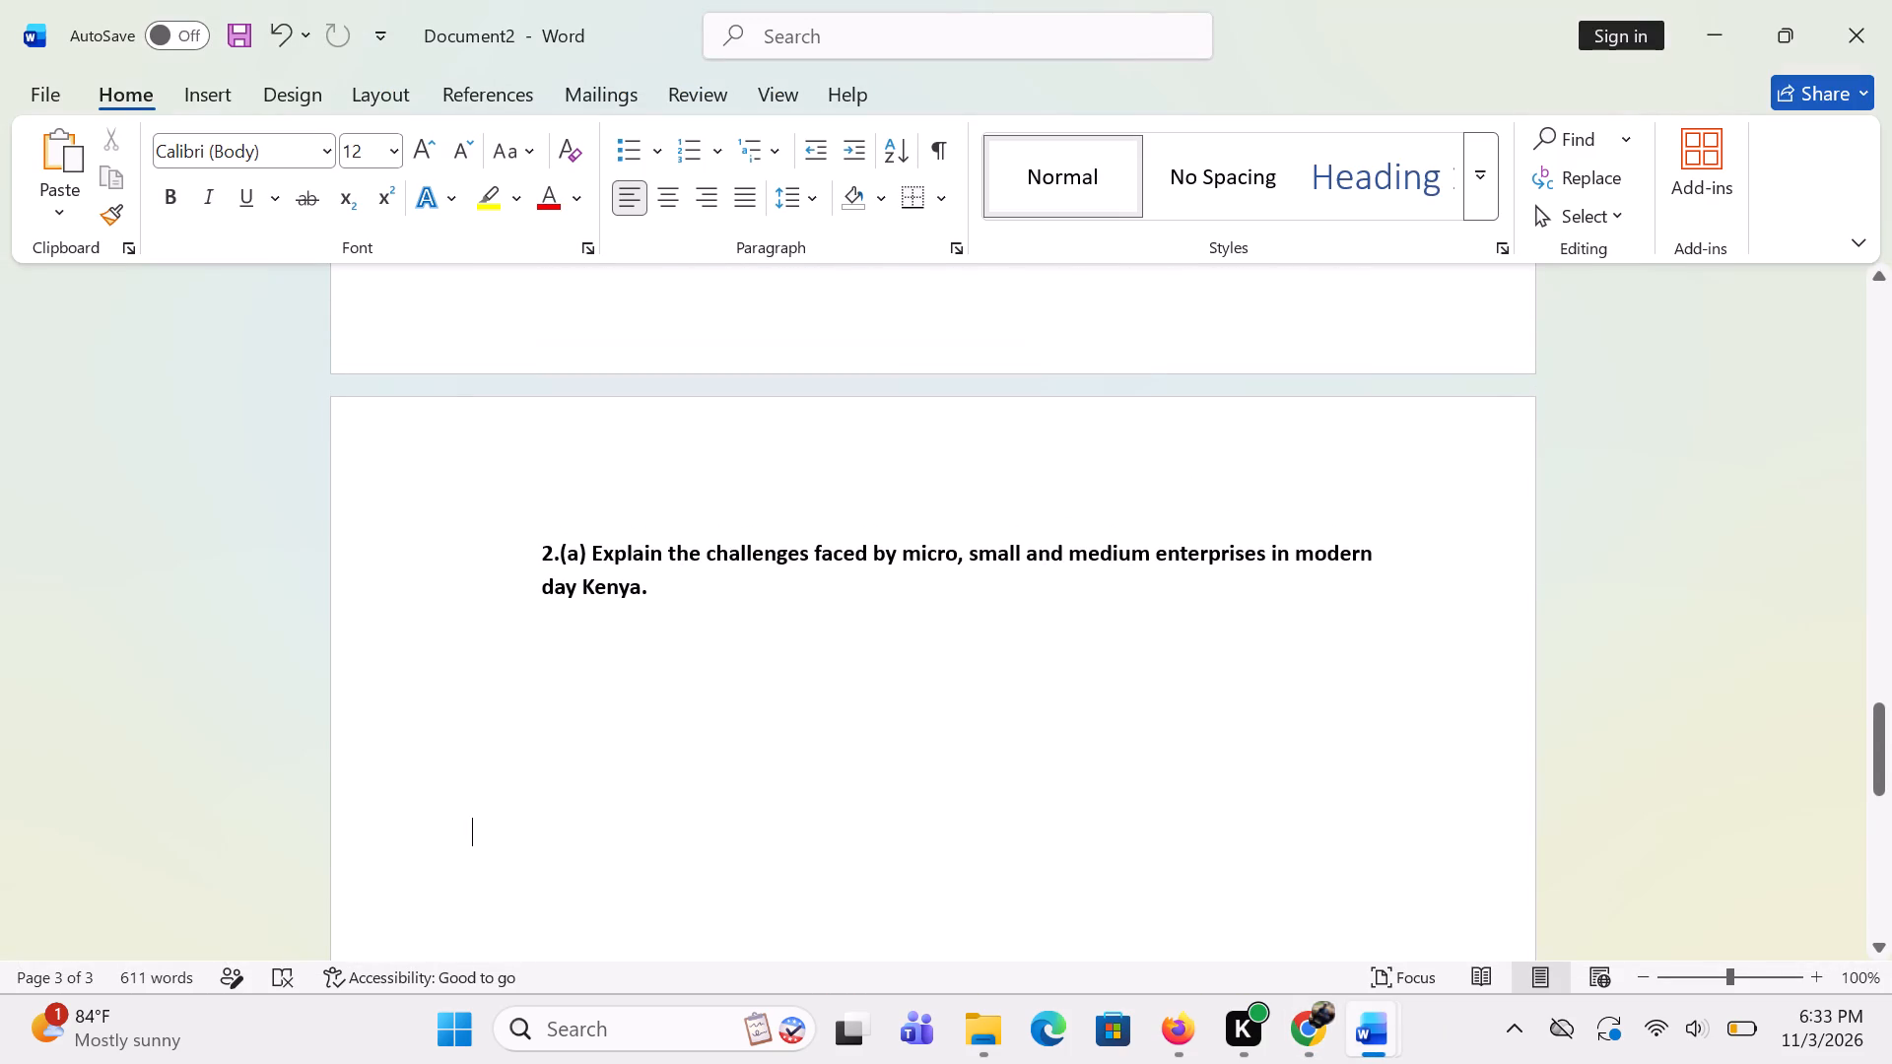
key(Return)
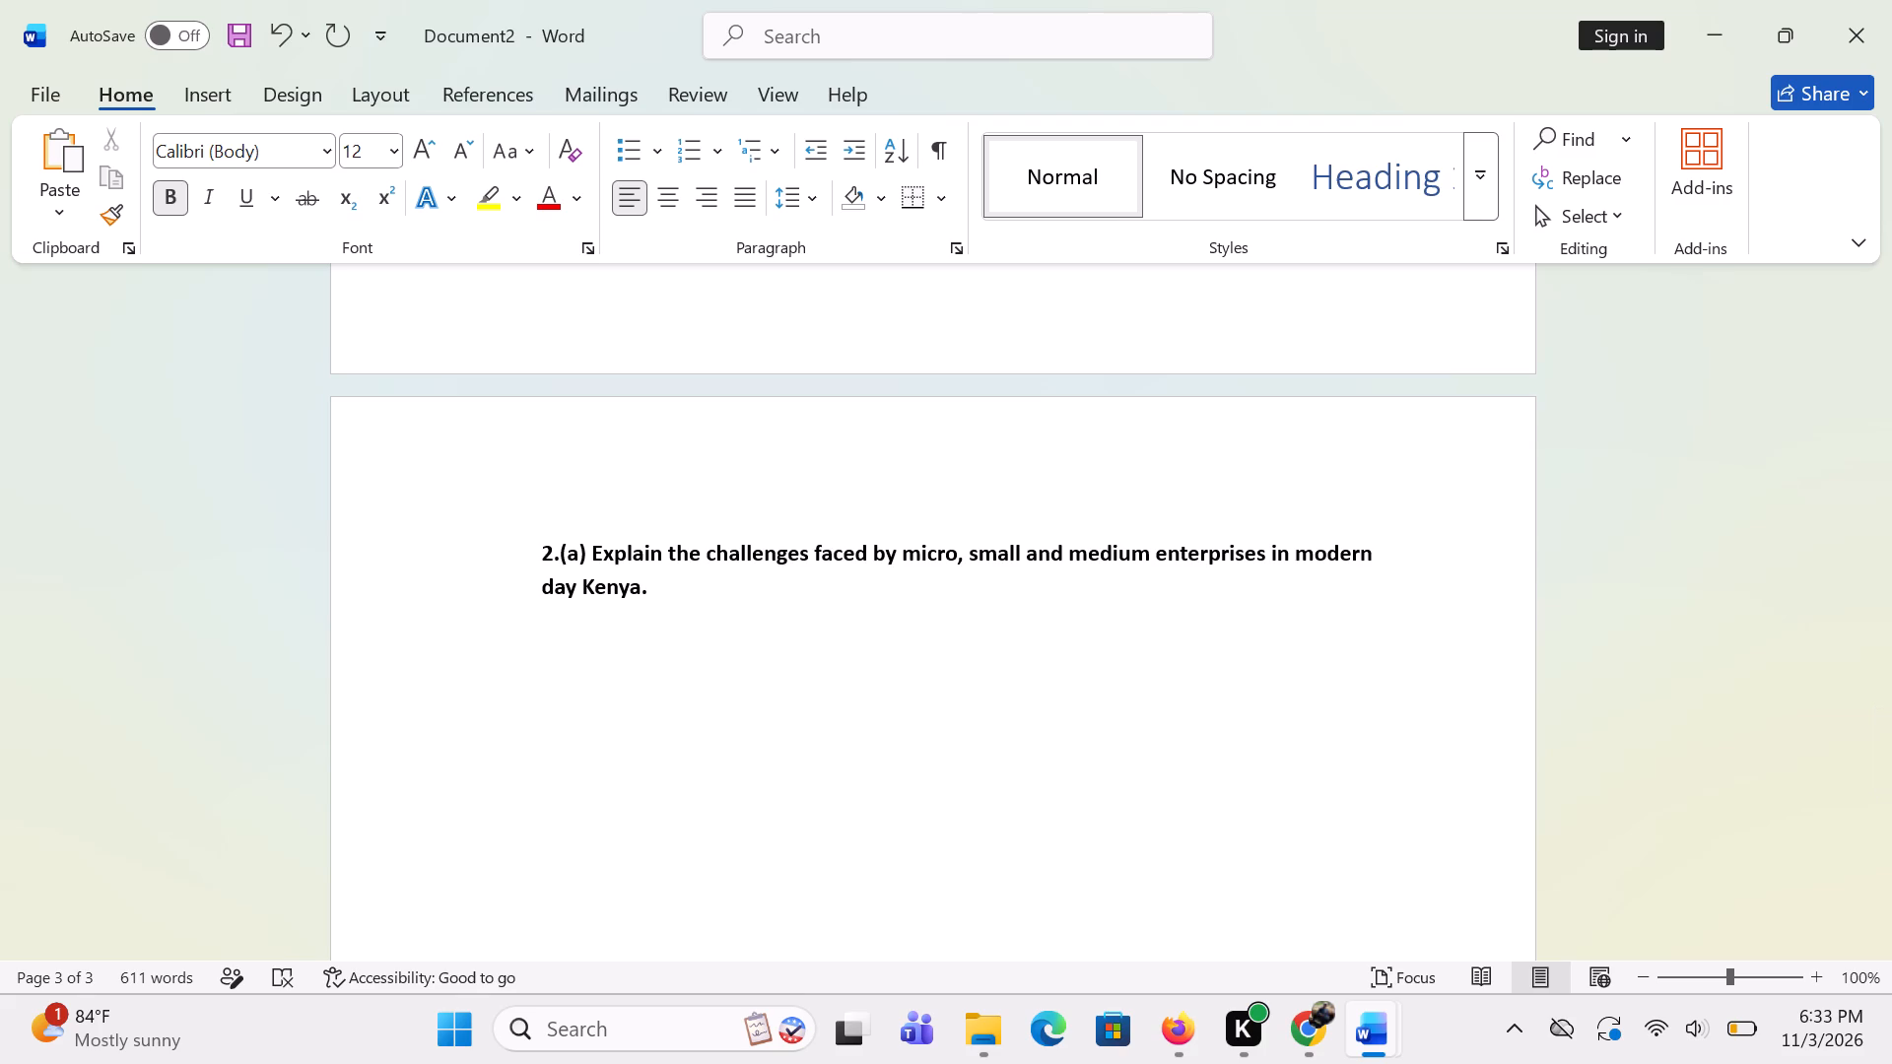
key(ctrl+v)
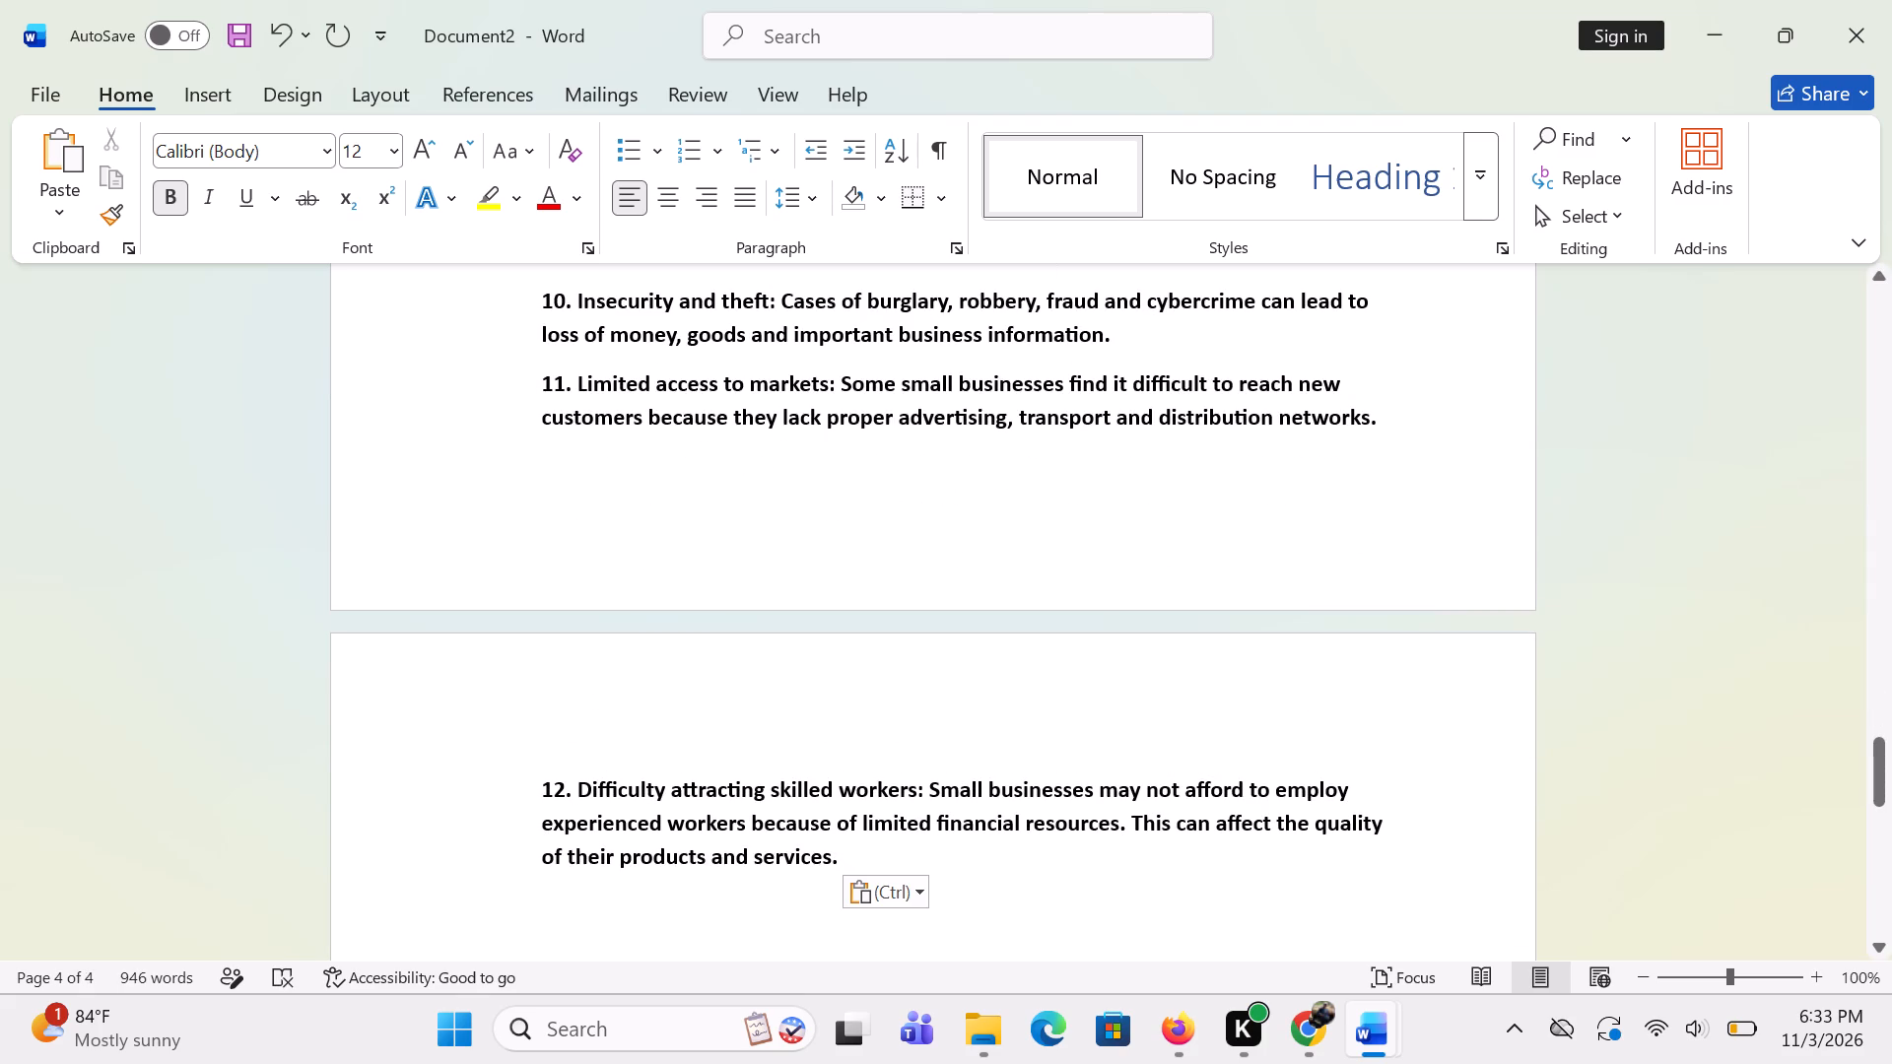
Remove the bold formatting from all twelve pasted points, leaving question 2(a) itself bold.
drag(841, 857, 633, 444)
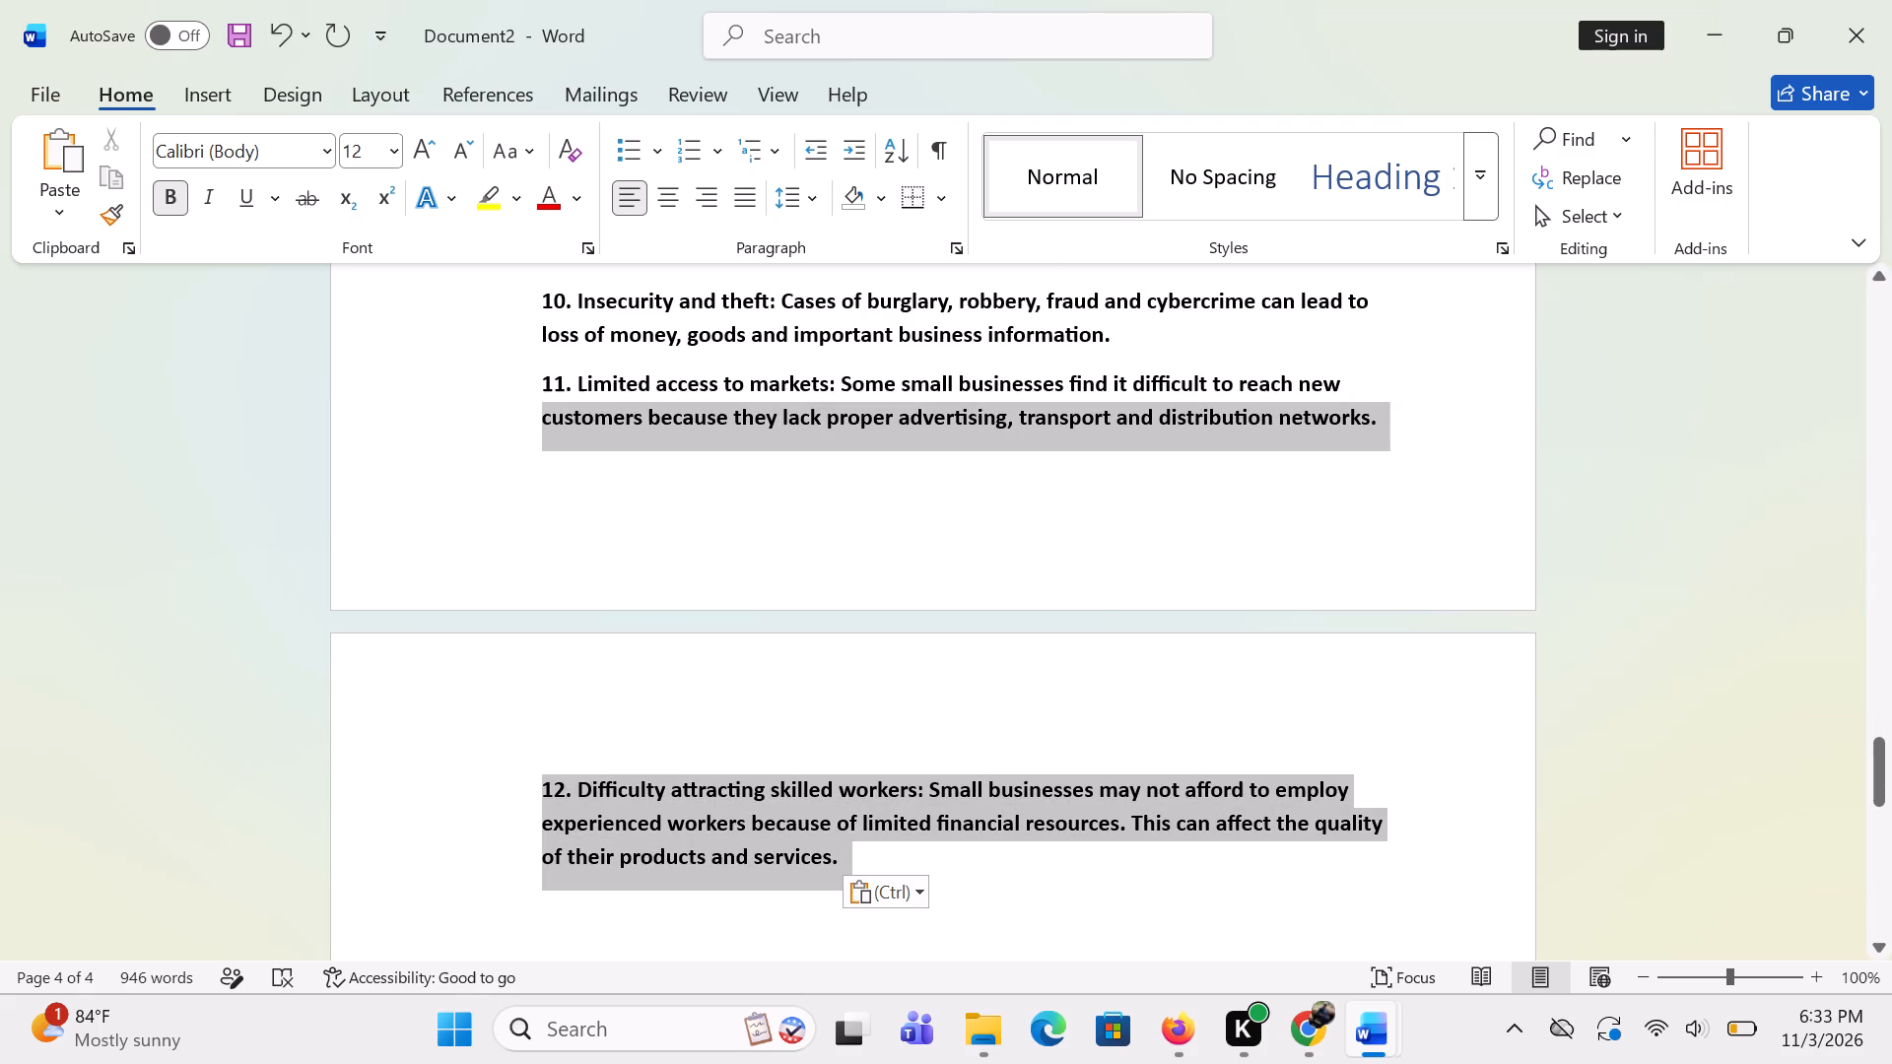
drag(633, 444, 556, 338)
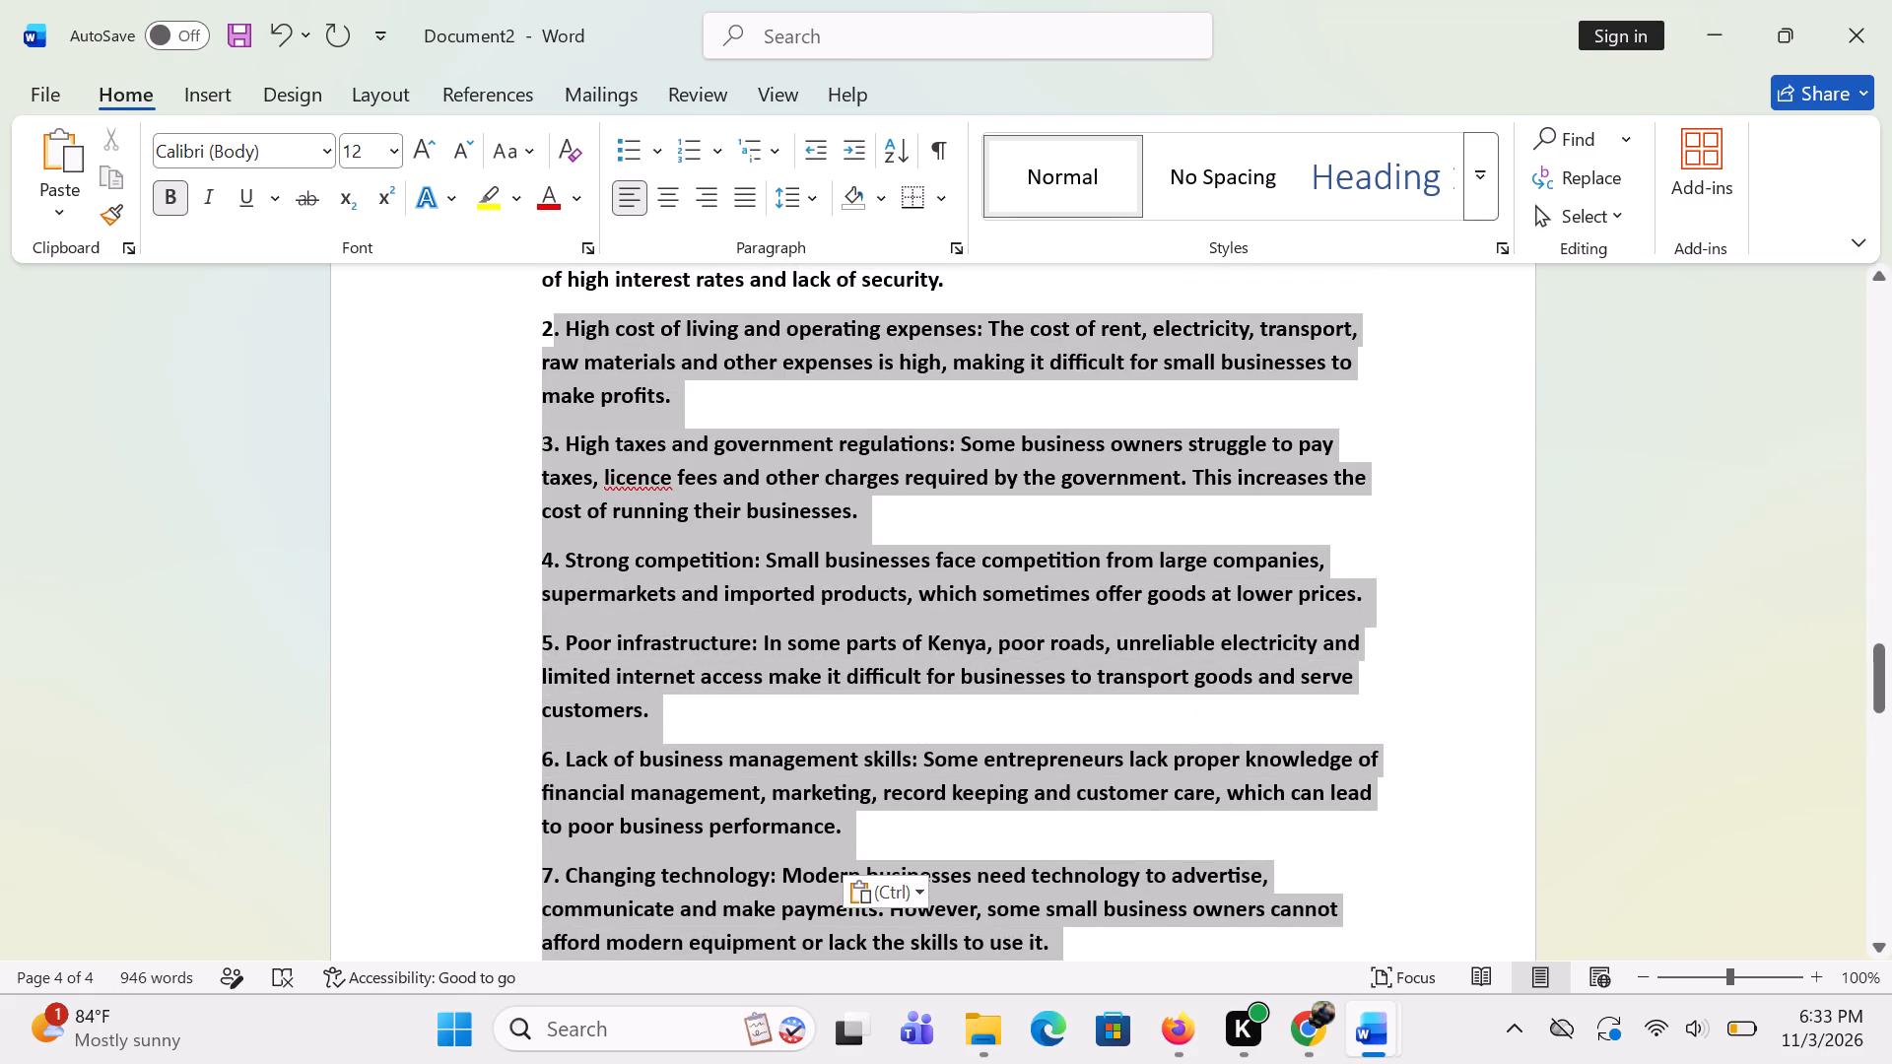
drag(556, 338, 541, 787)
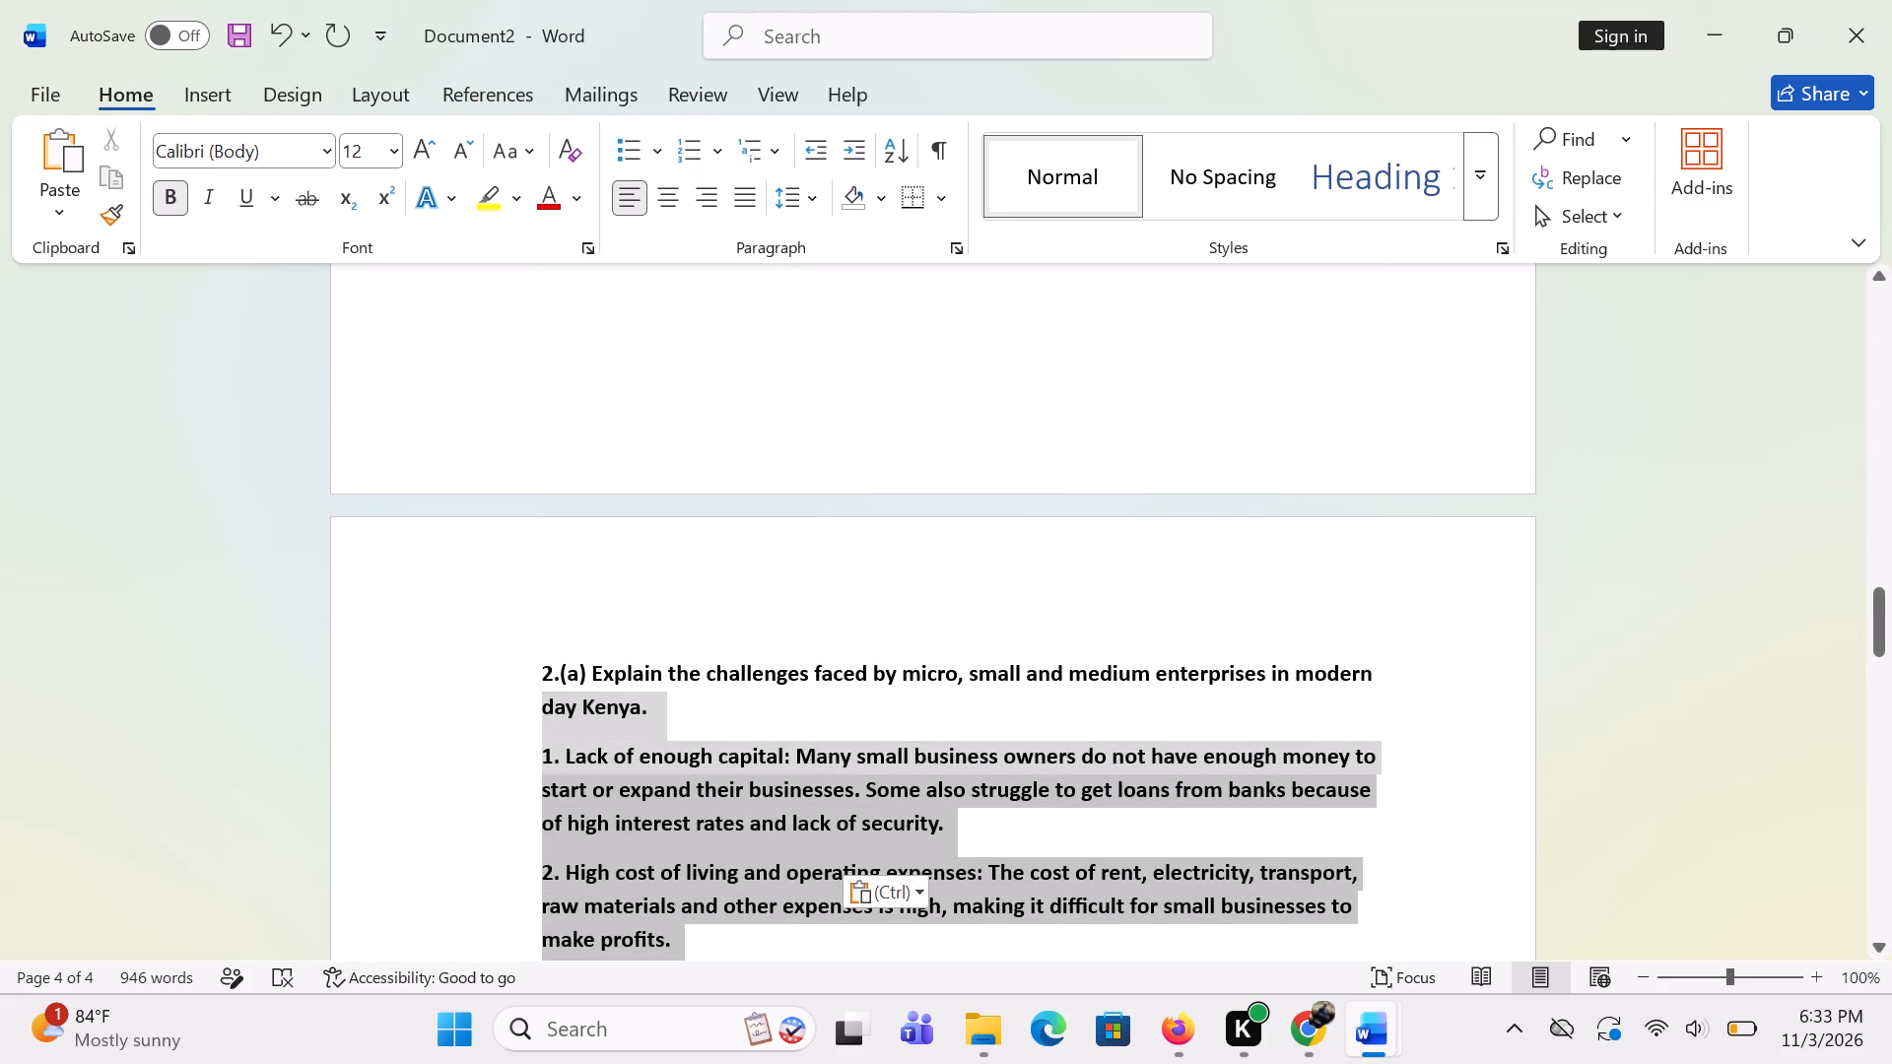
drag(541, 787, 532, 762)
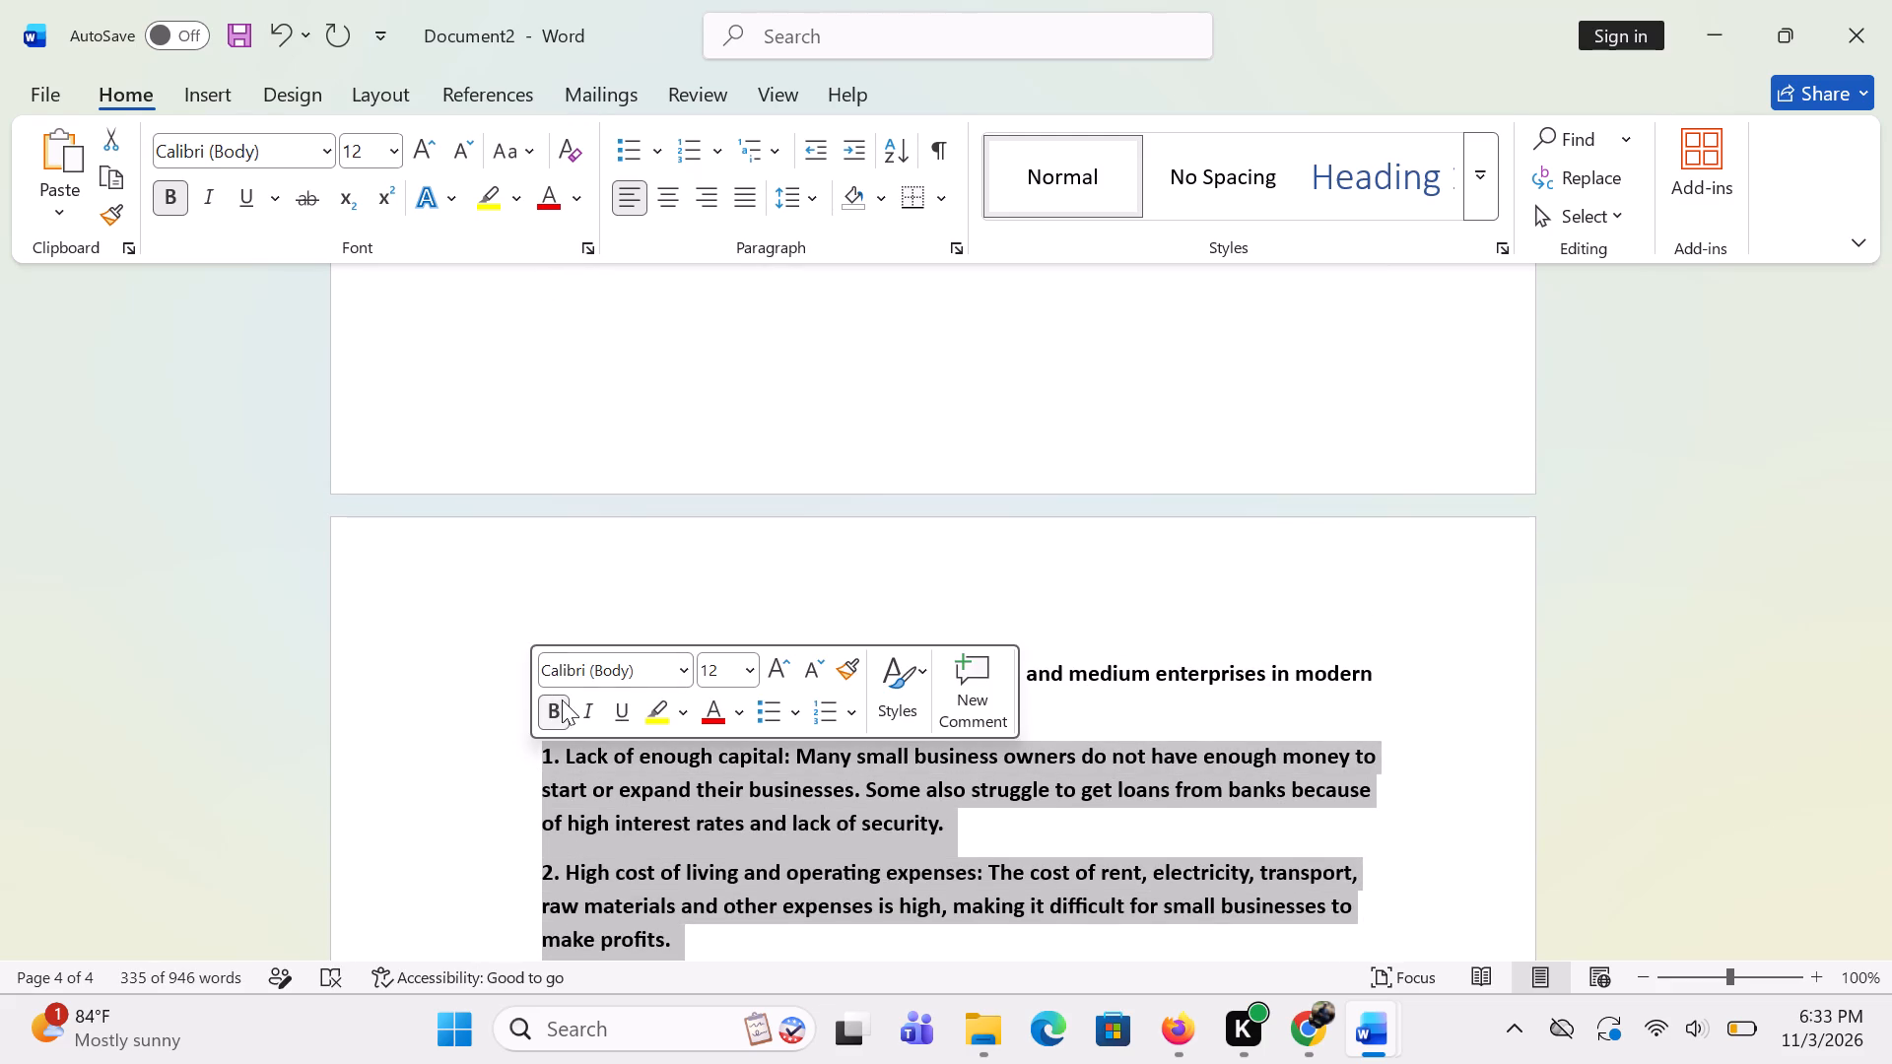
click(556, 708)
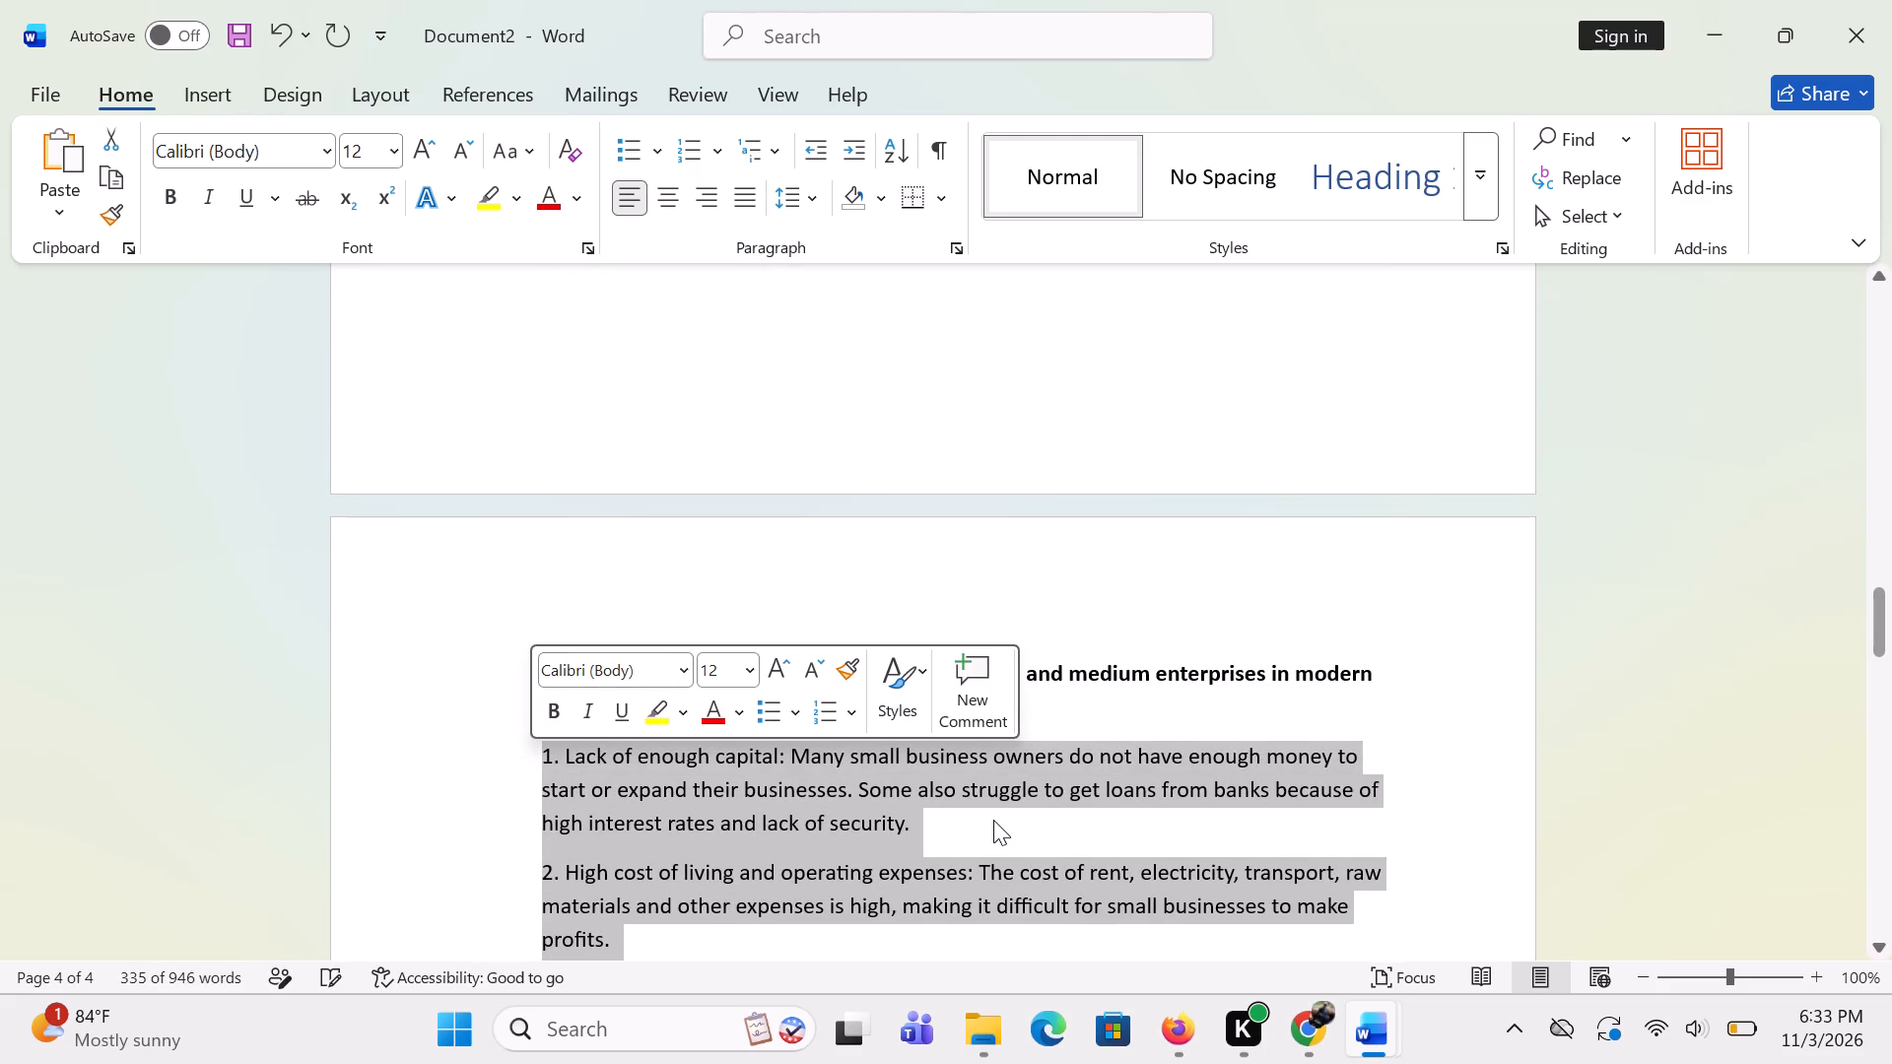
click(993, 820)
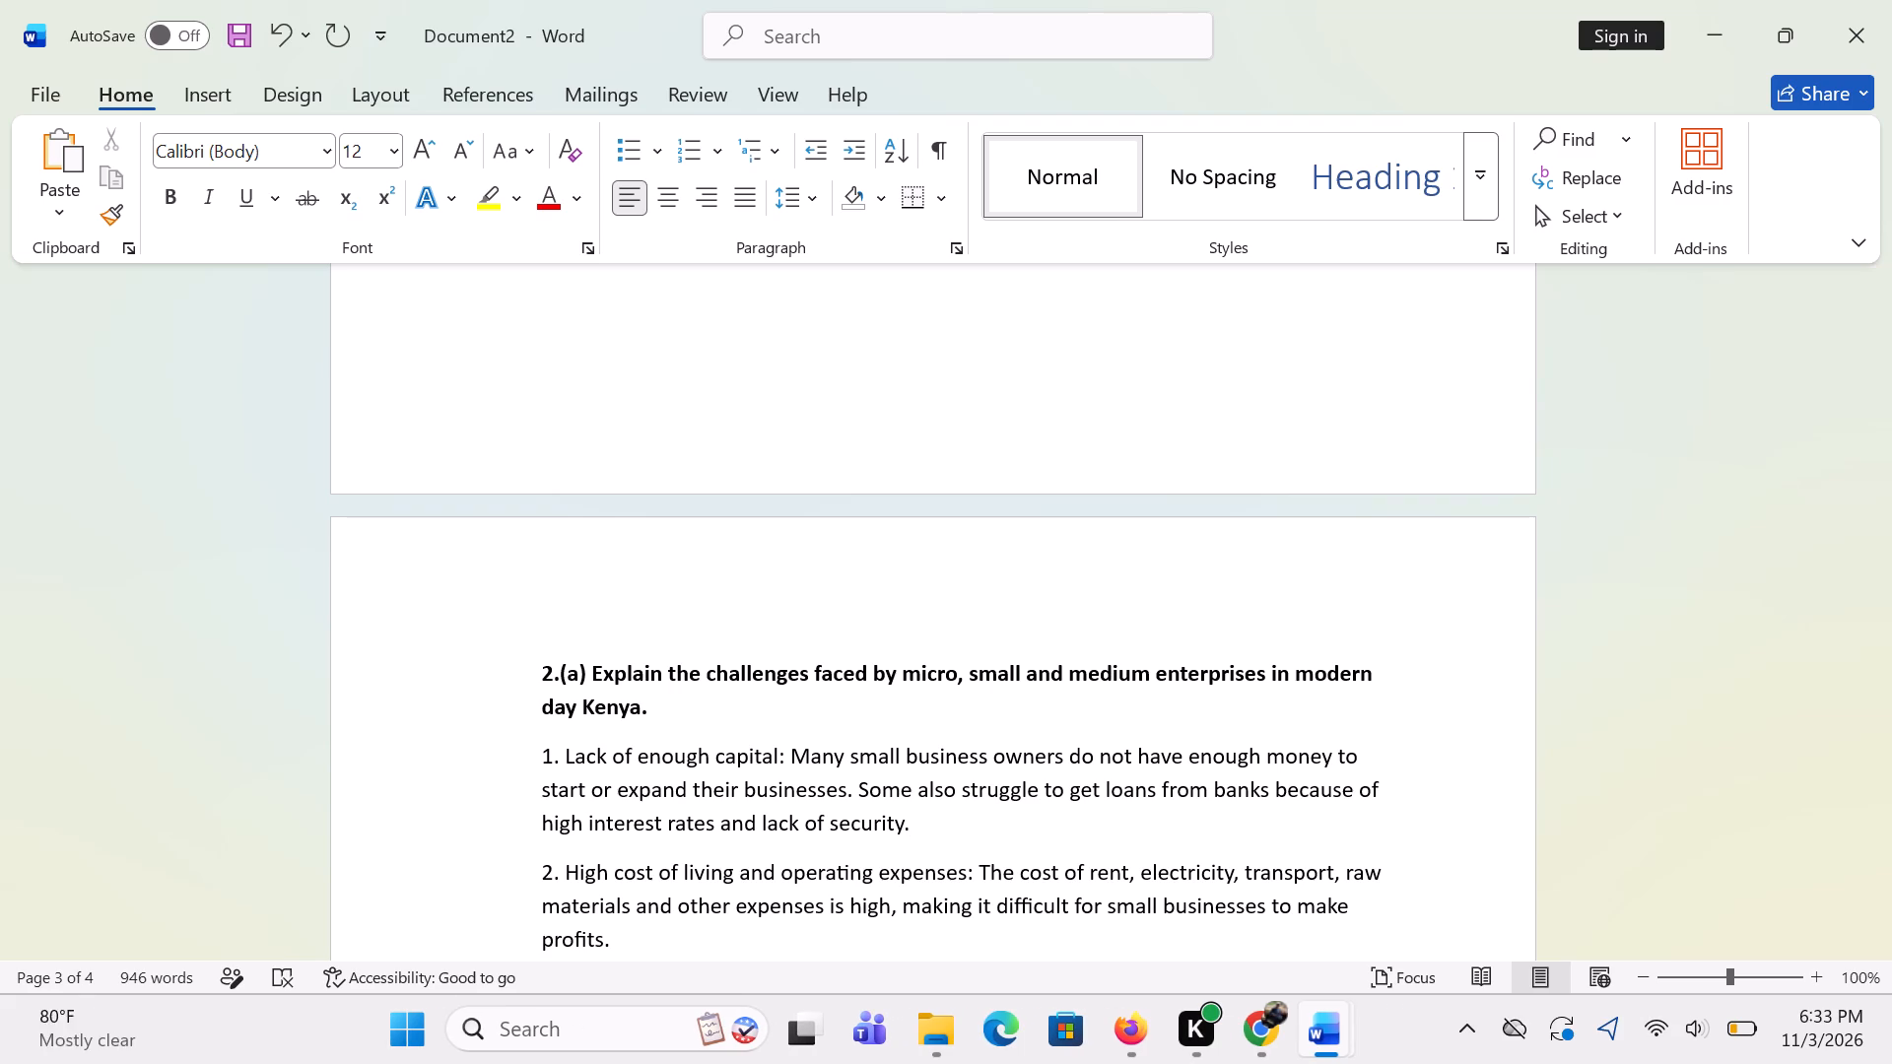
In point 1, replace the colon and space after "Lack of enough capital" with a hyphen and make the numbered heading bold.
scroll(813, 703, down, 1)
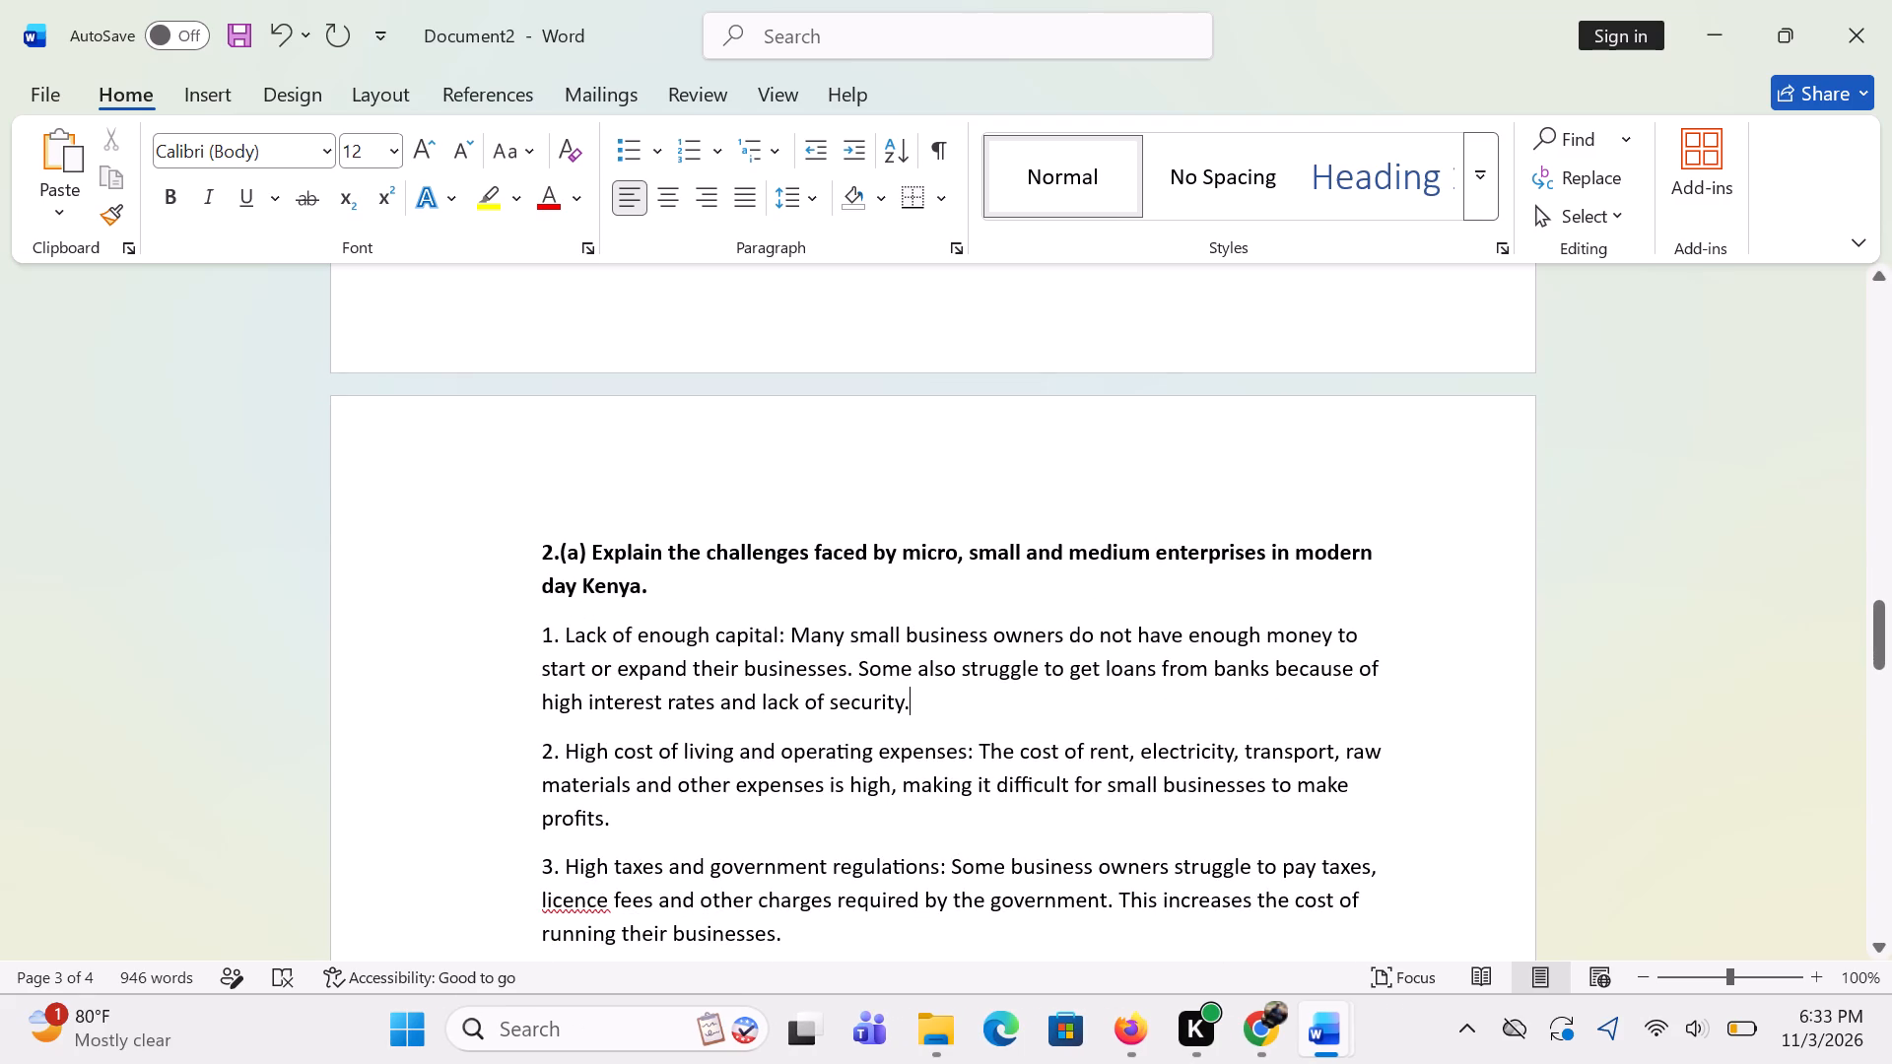
click(792, 632)
key(BackSpace)
key(BackSpace)
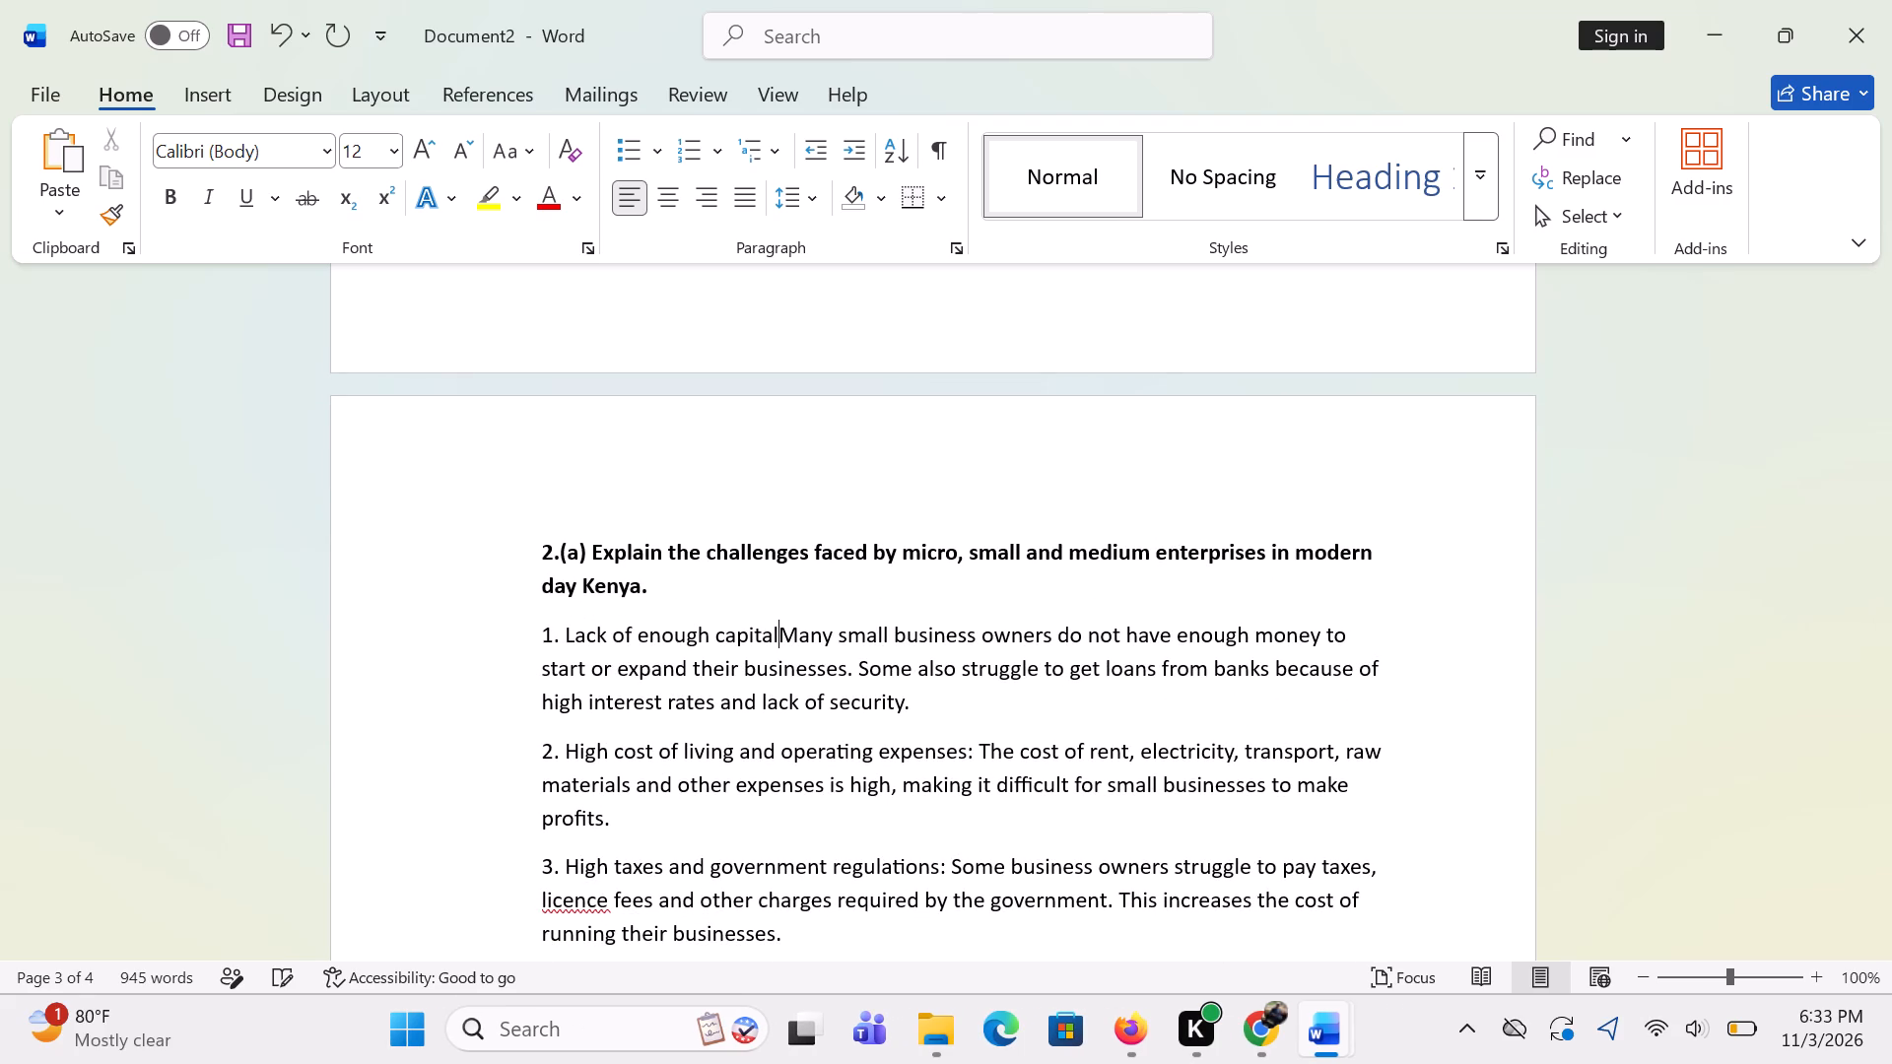
key(minus)
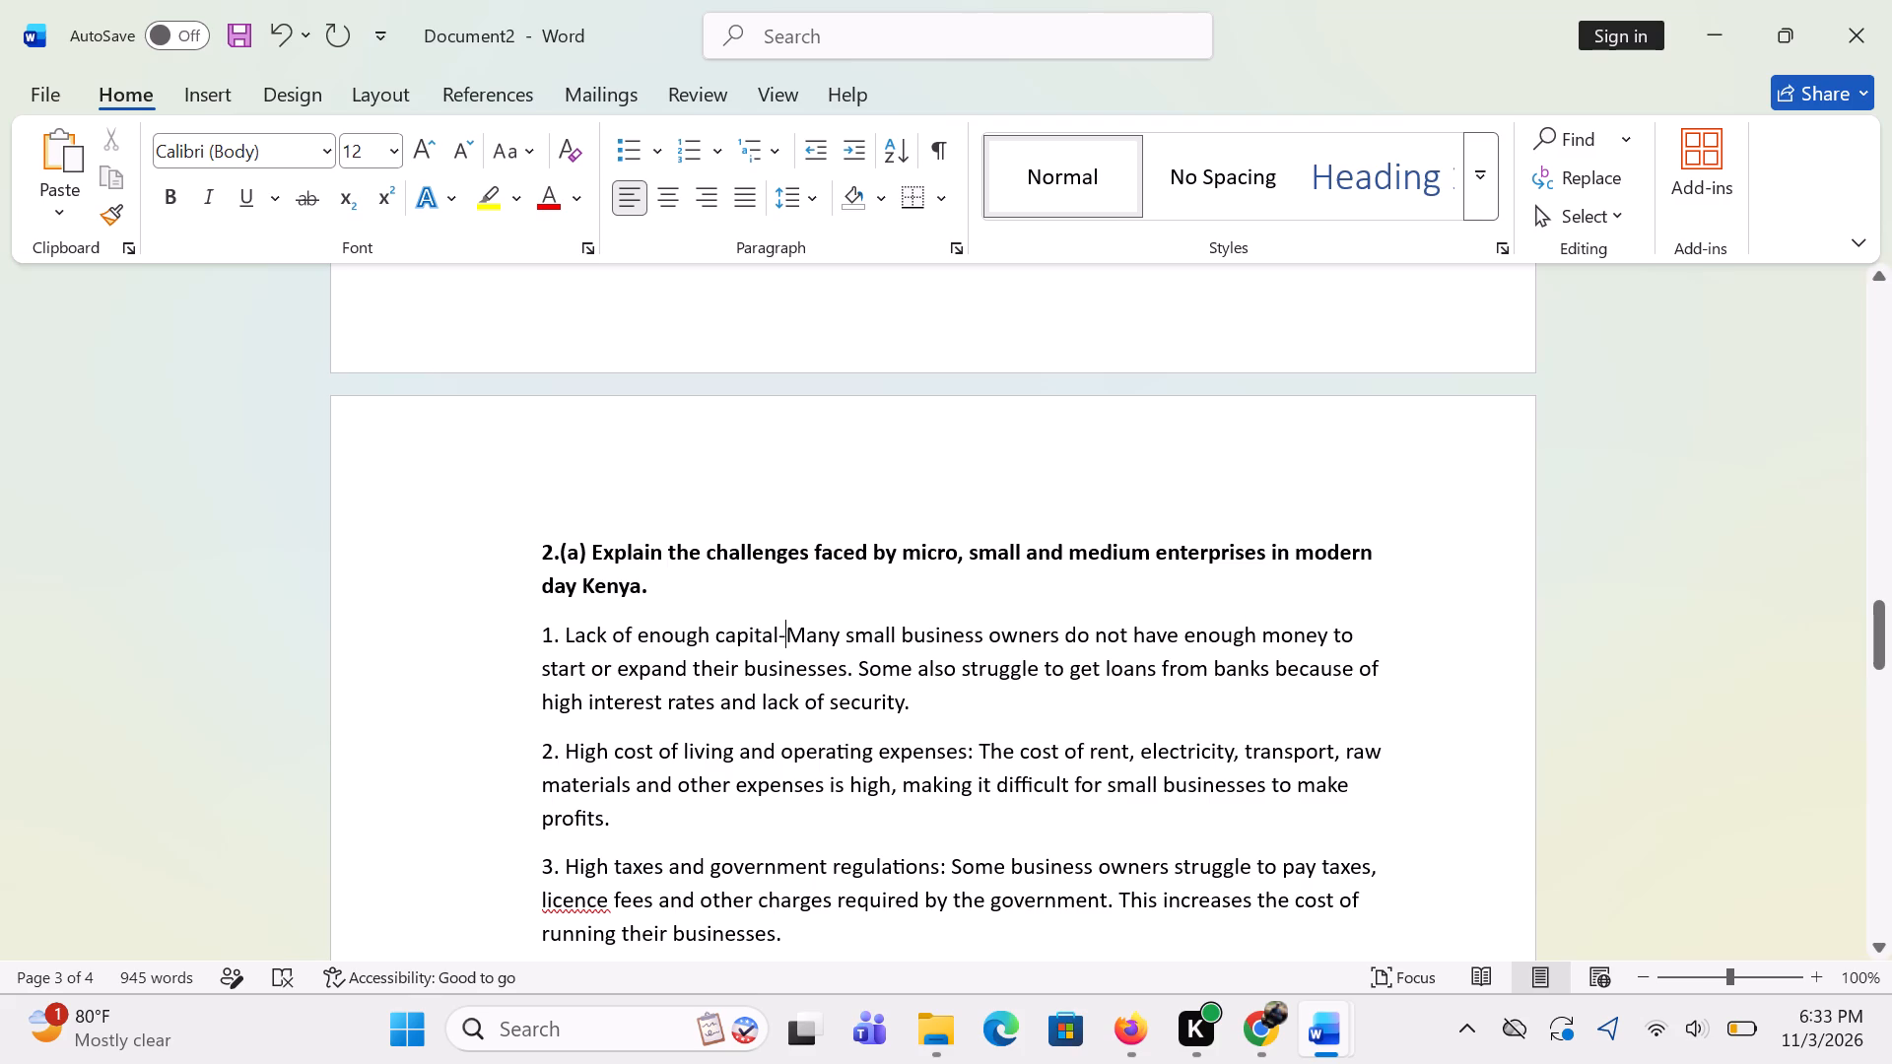
drag(775, 634, 563, 640)
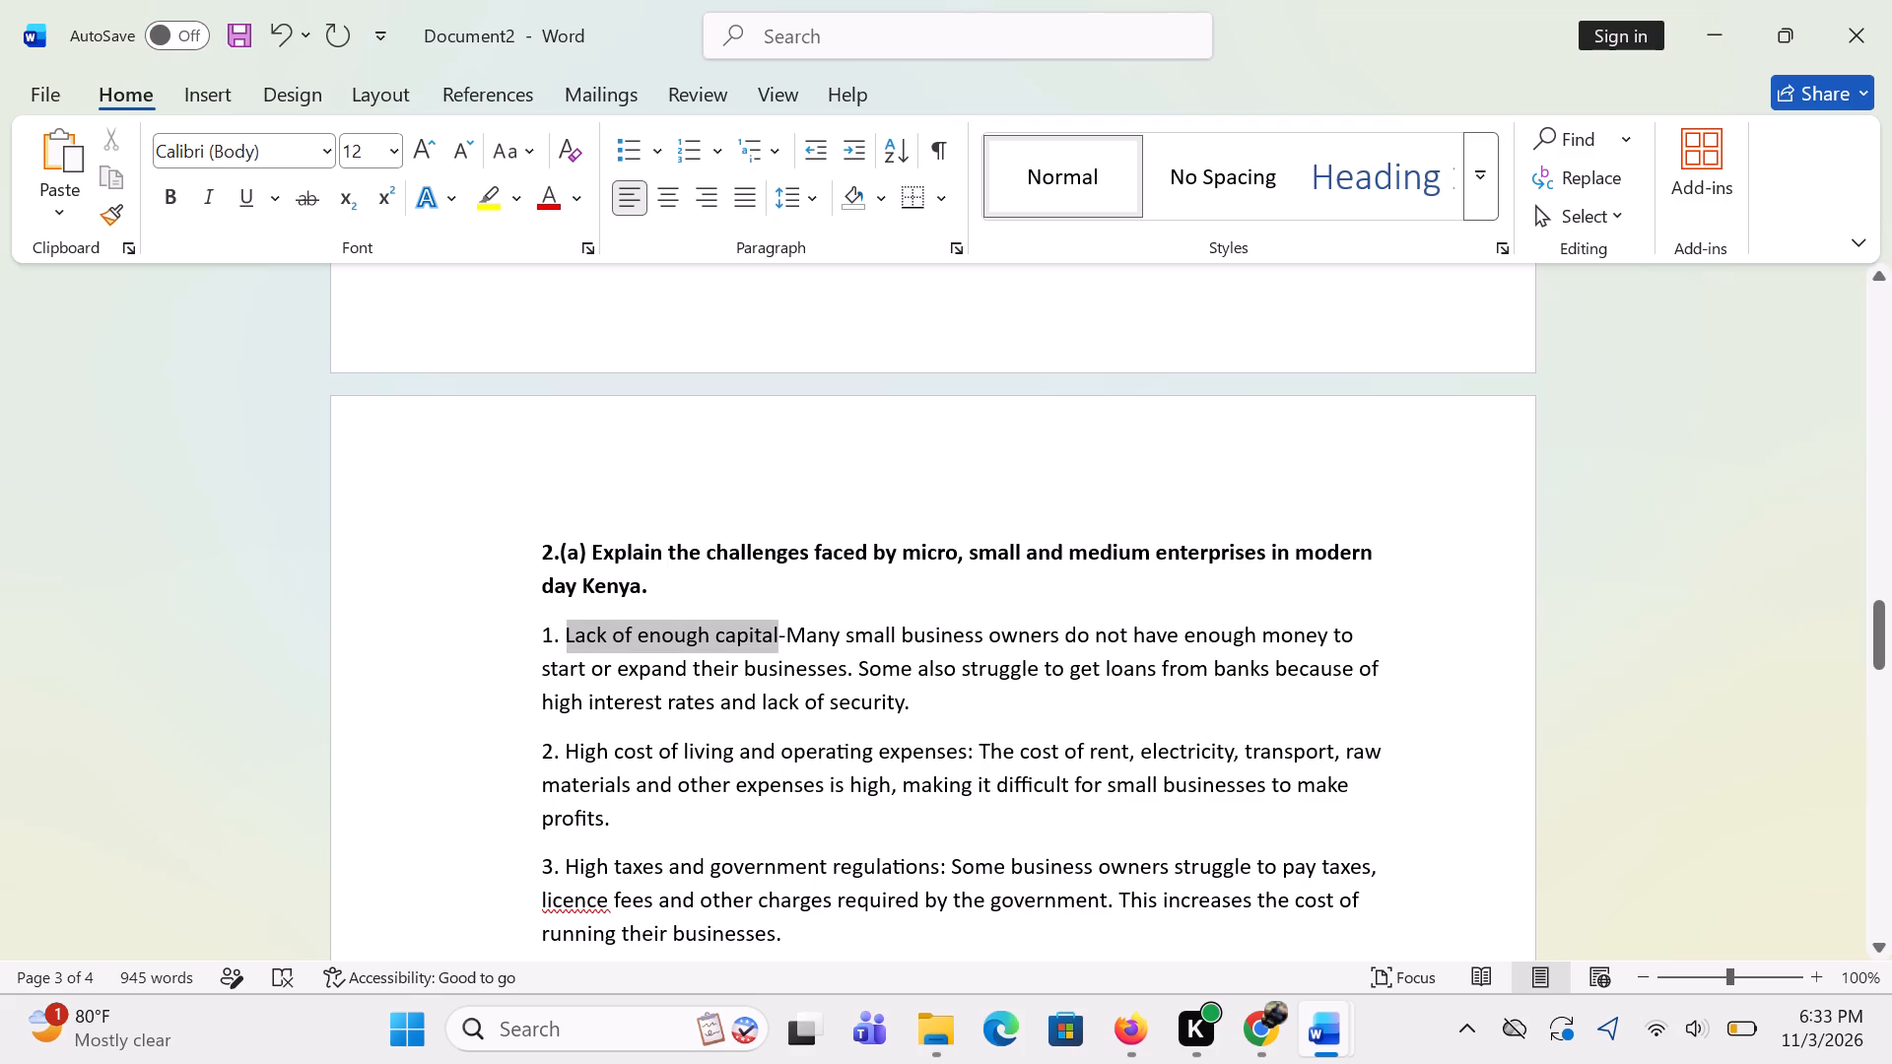
drag(563, 640, 534, 640)
click(548, 596)
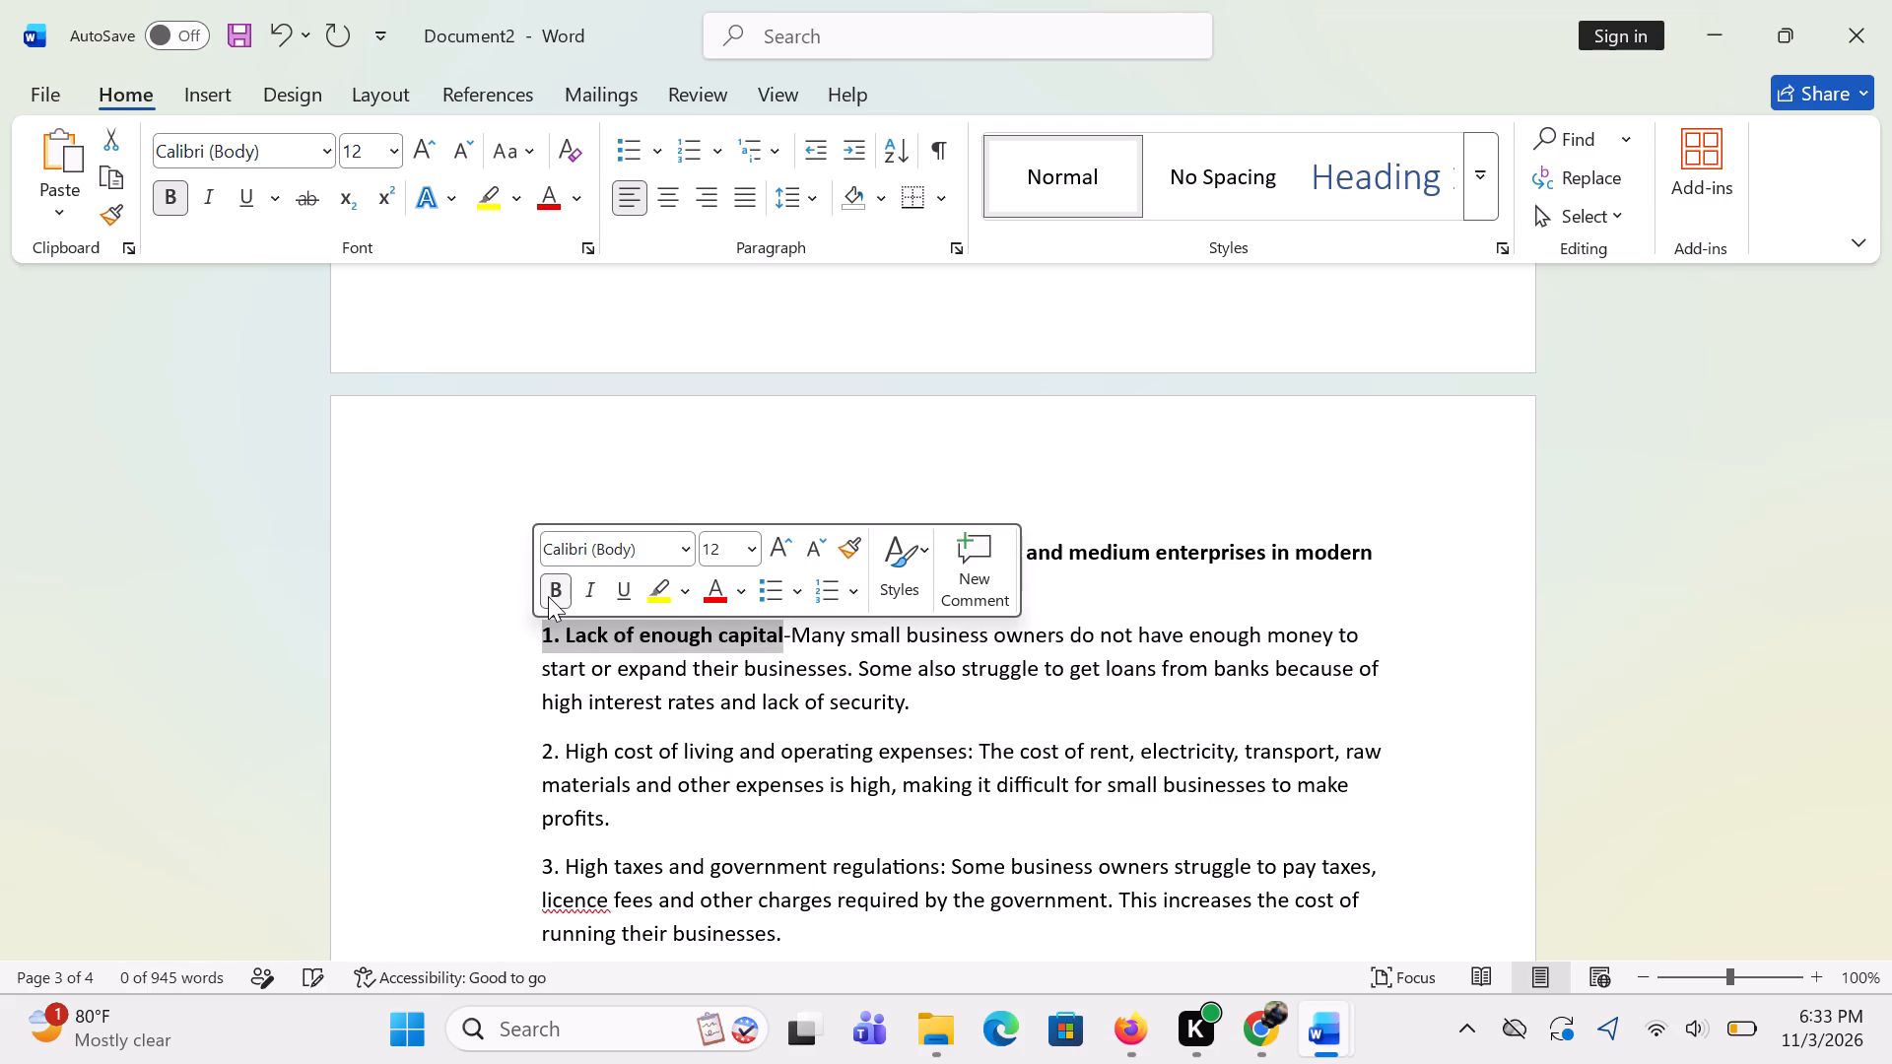
click(924, 727)
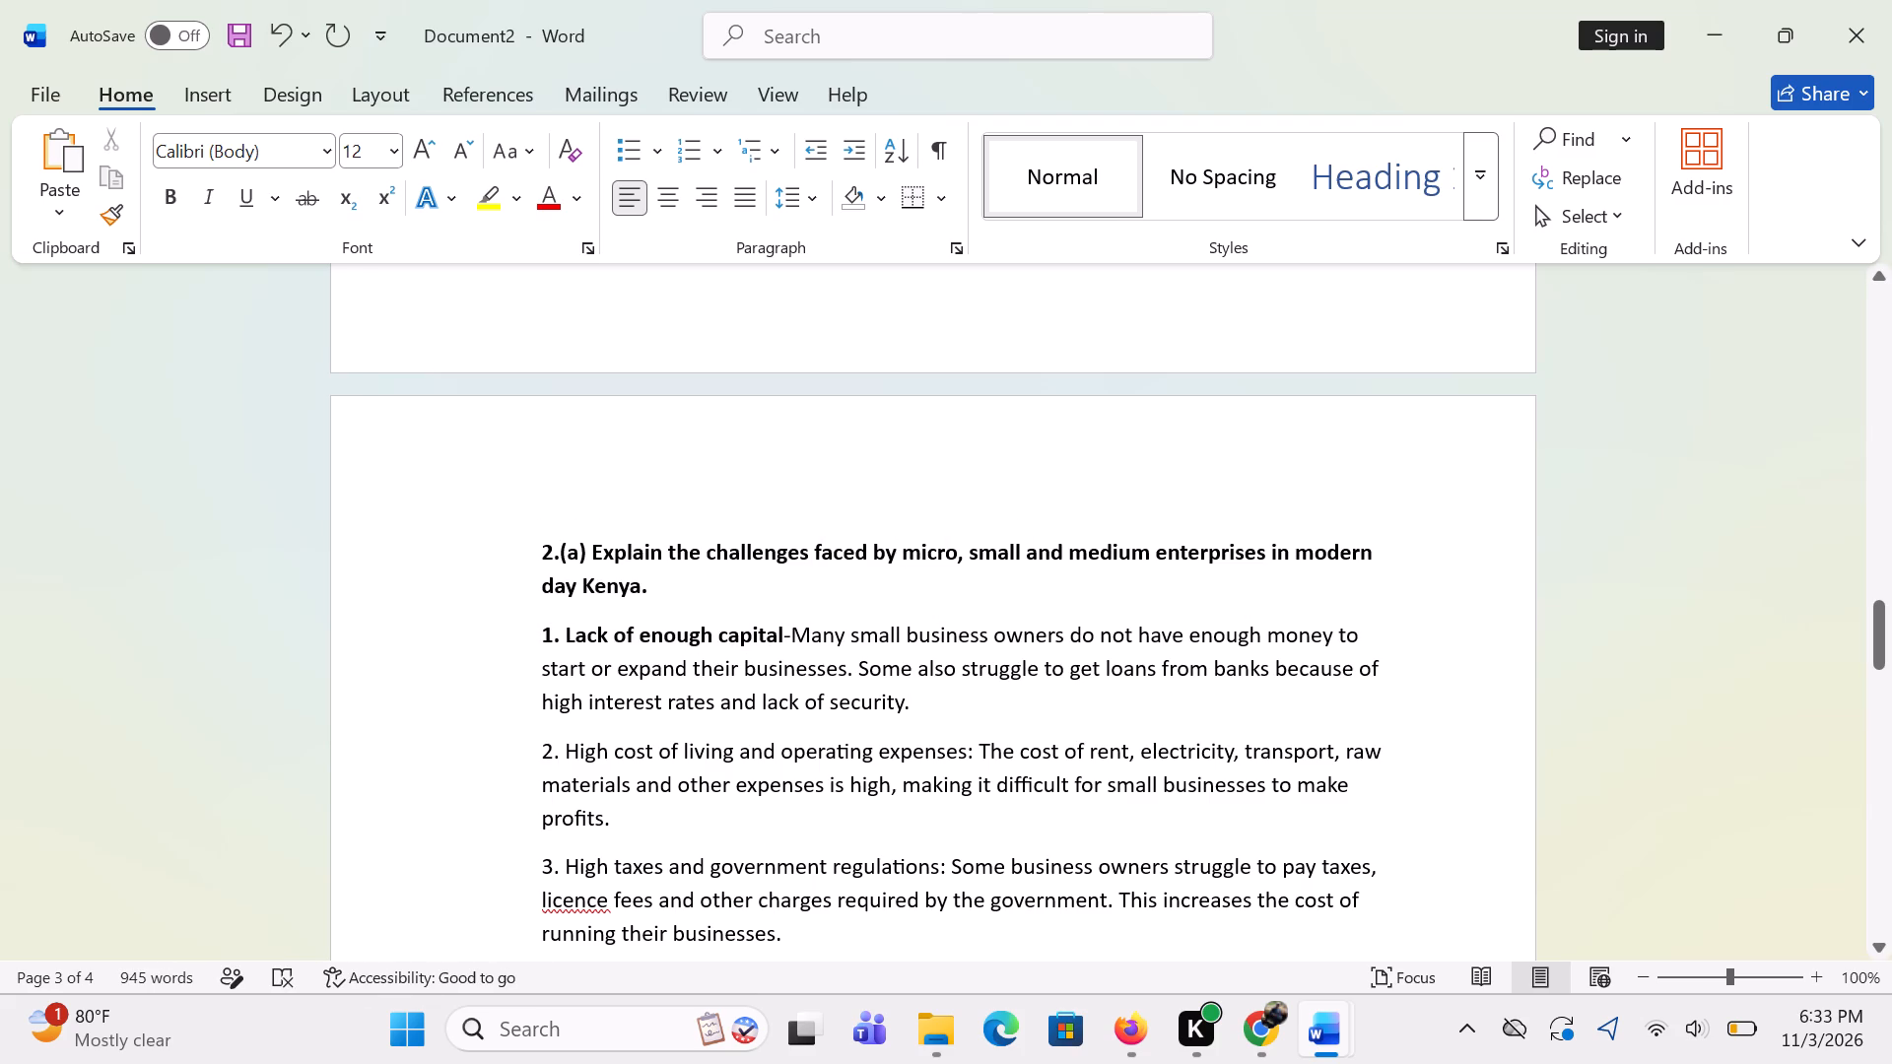
In point 2, replace the colon and space after "High cost of living and operating expenses" with a hyphen and bold the numbered heading including the hyphen.
click(980, 753)
key(BackSpace)
key(BackSpace)
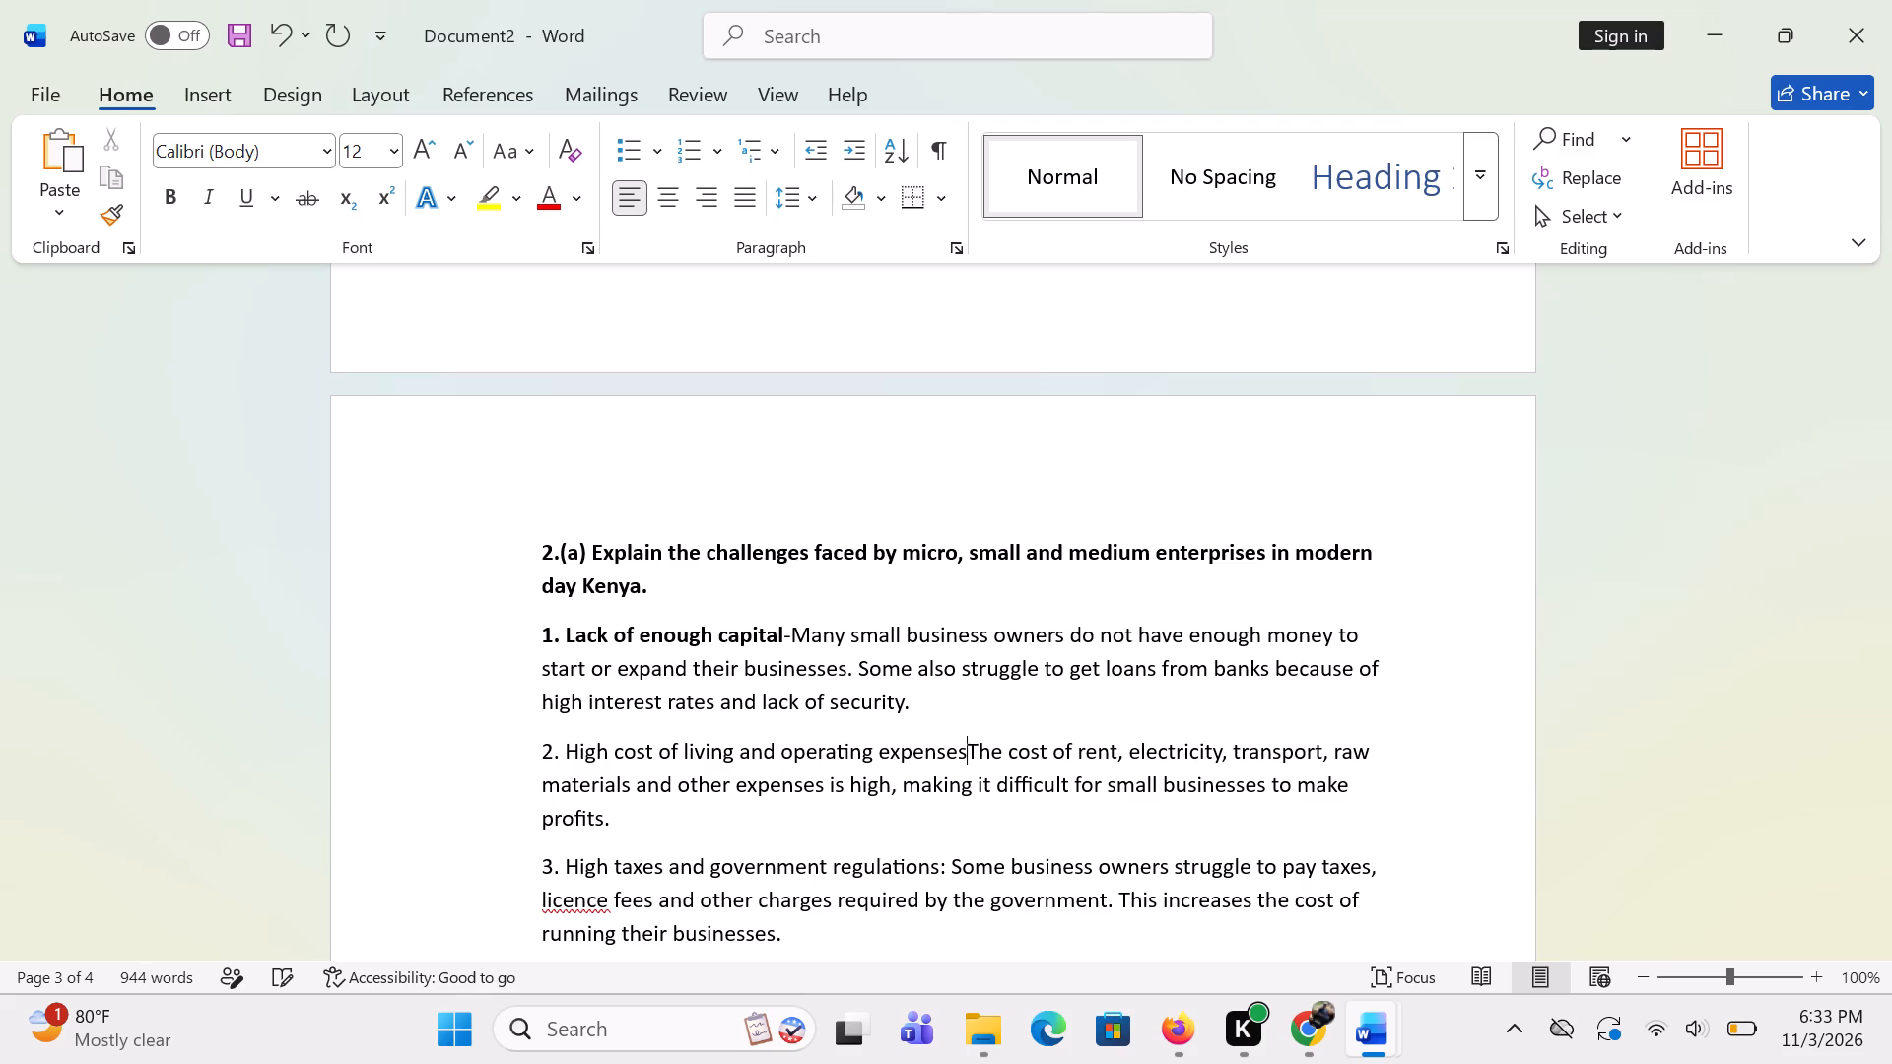
key(minus)
drag(965, 756, 541, 756)
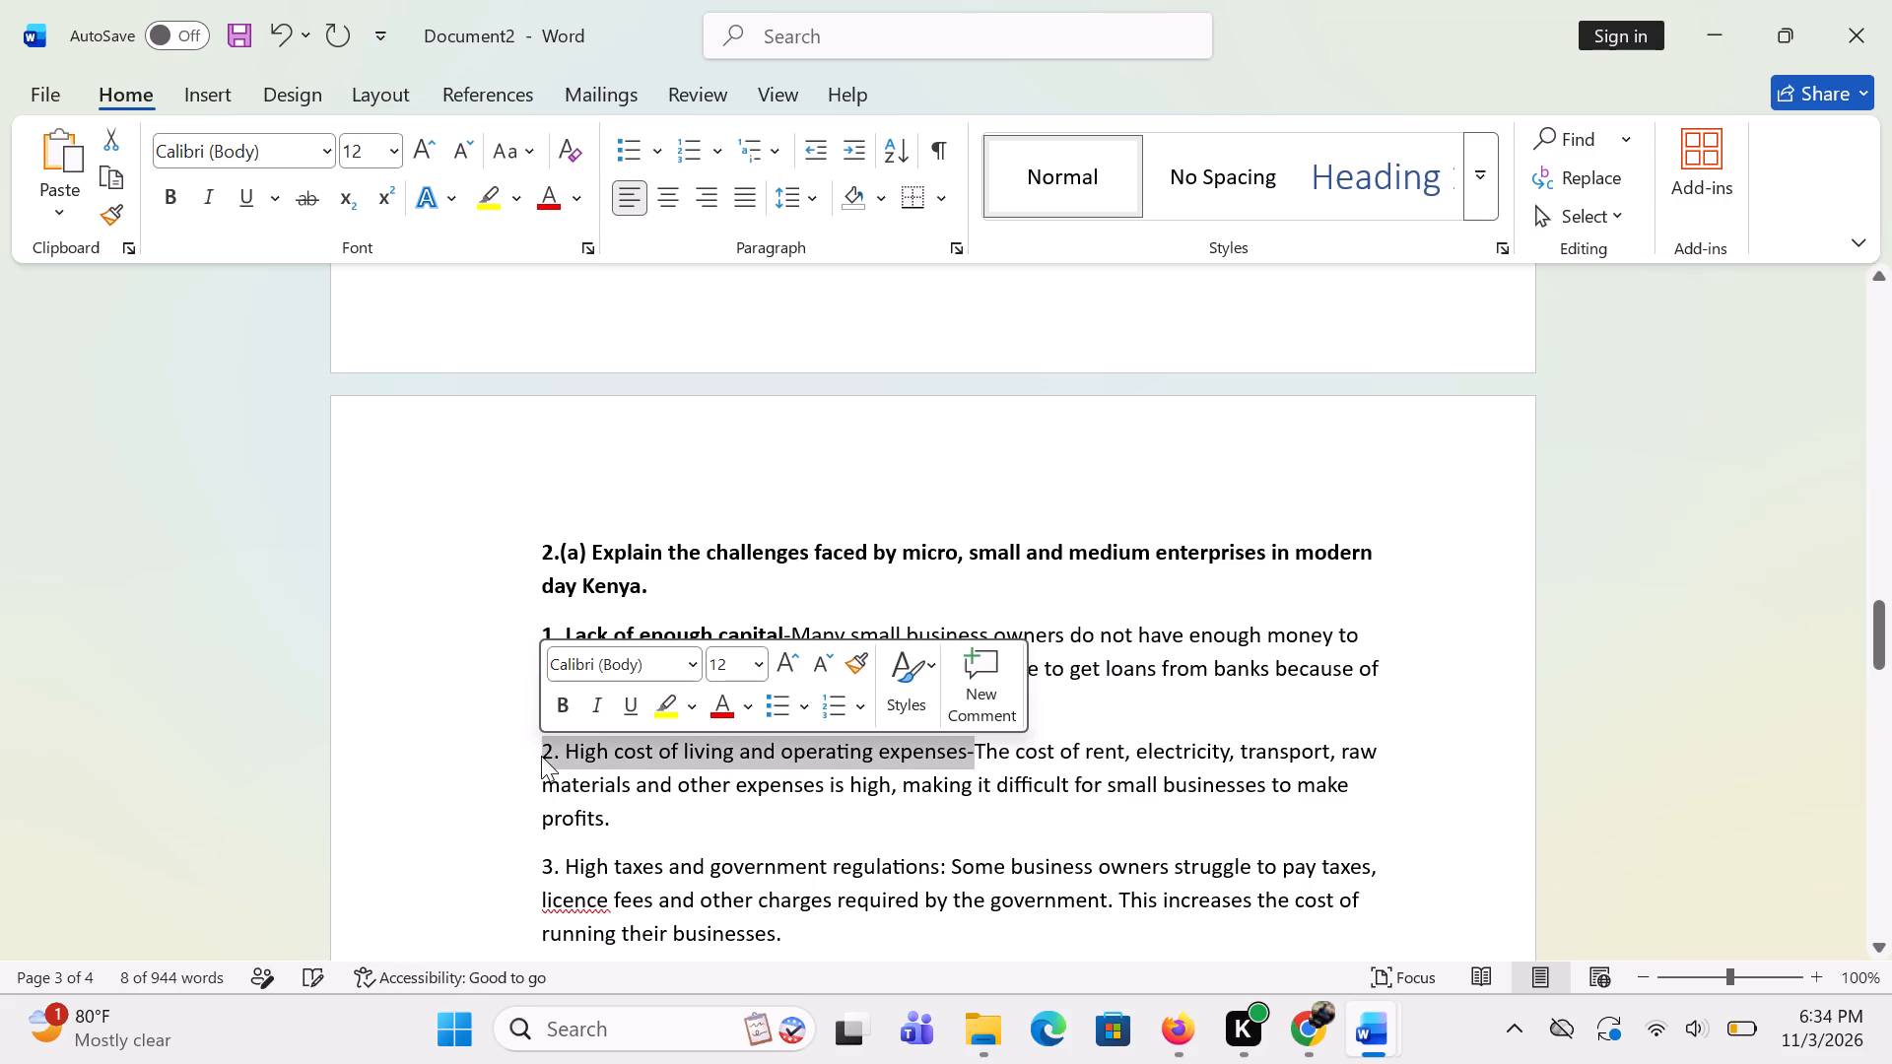
click(566, 707)
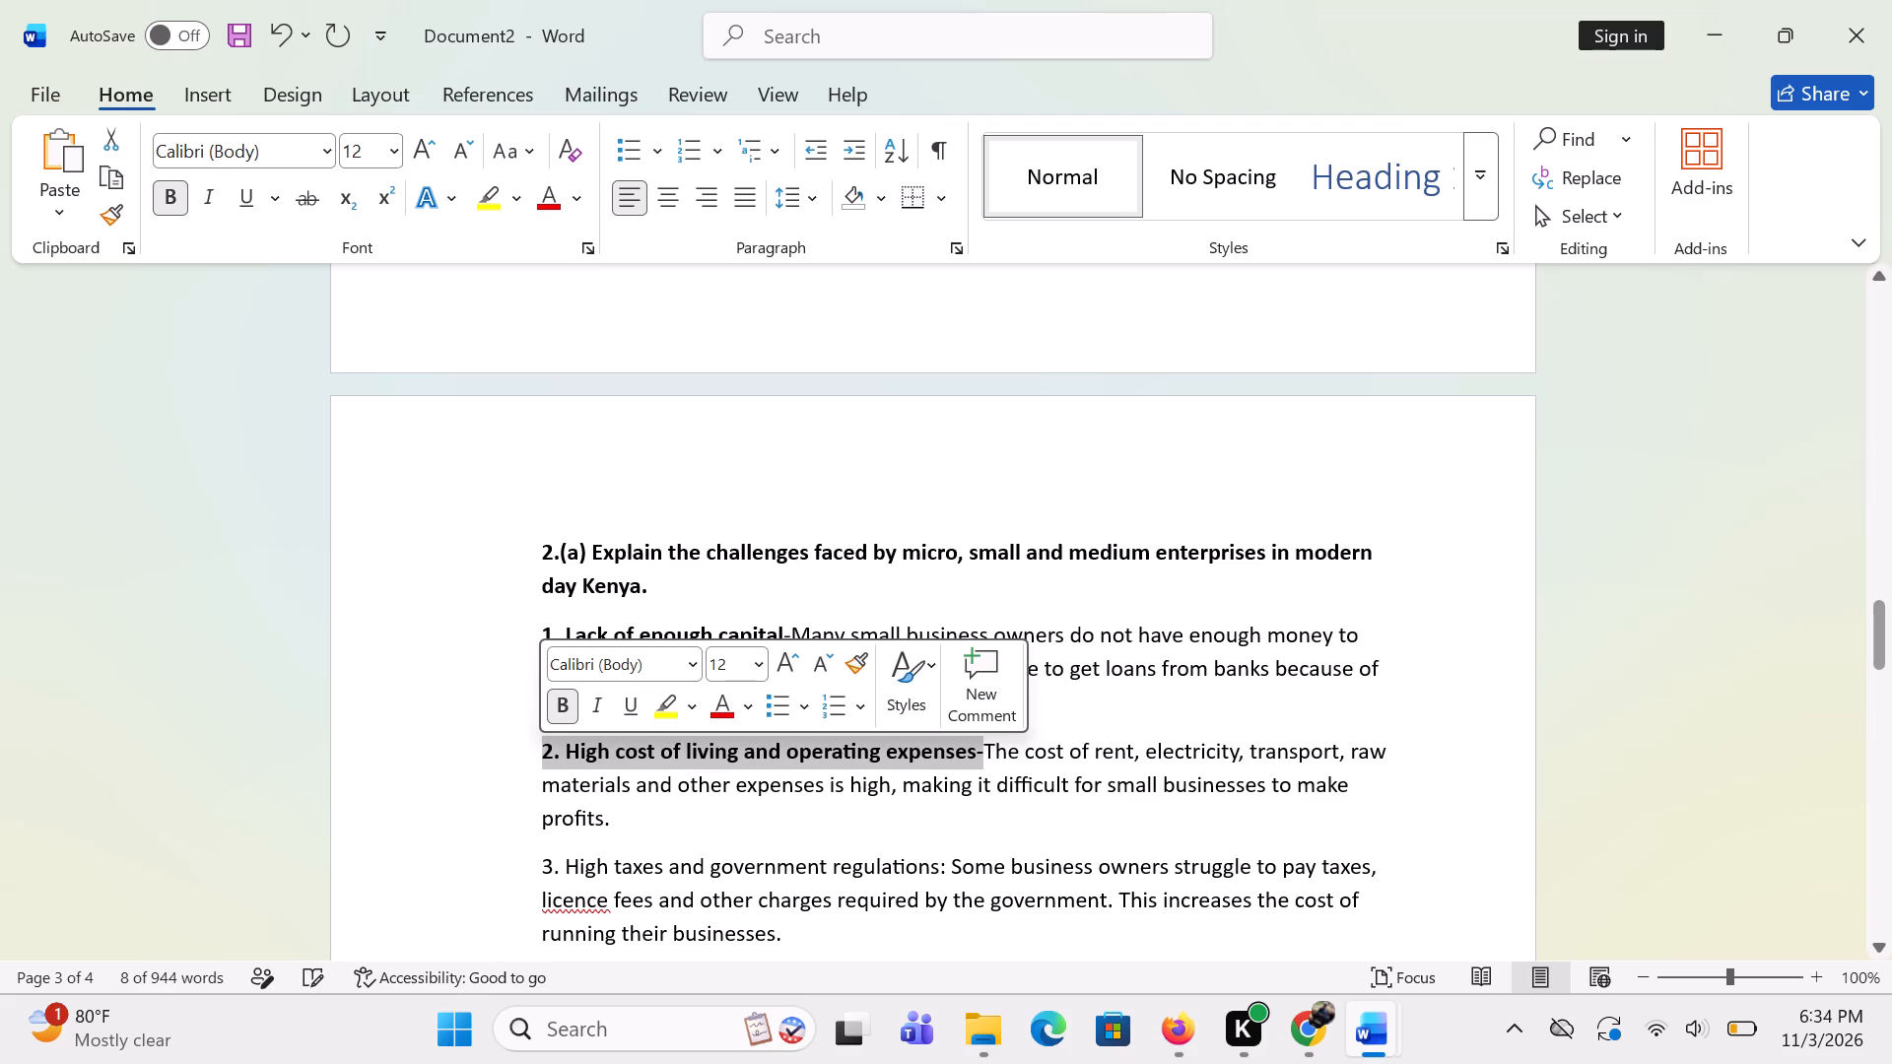
click(1030, 811)
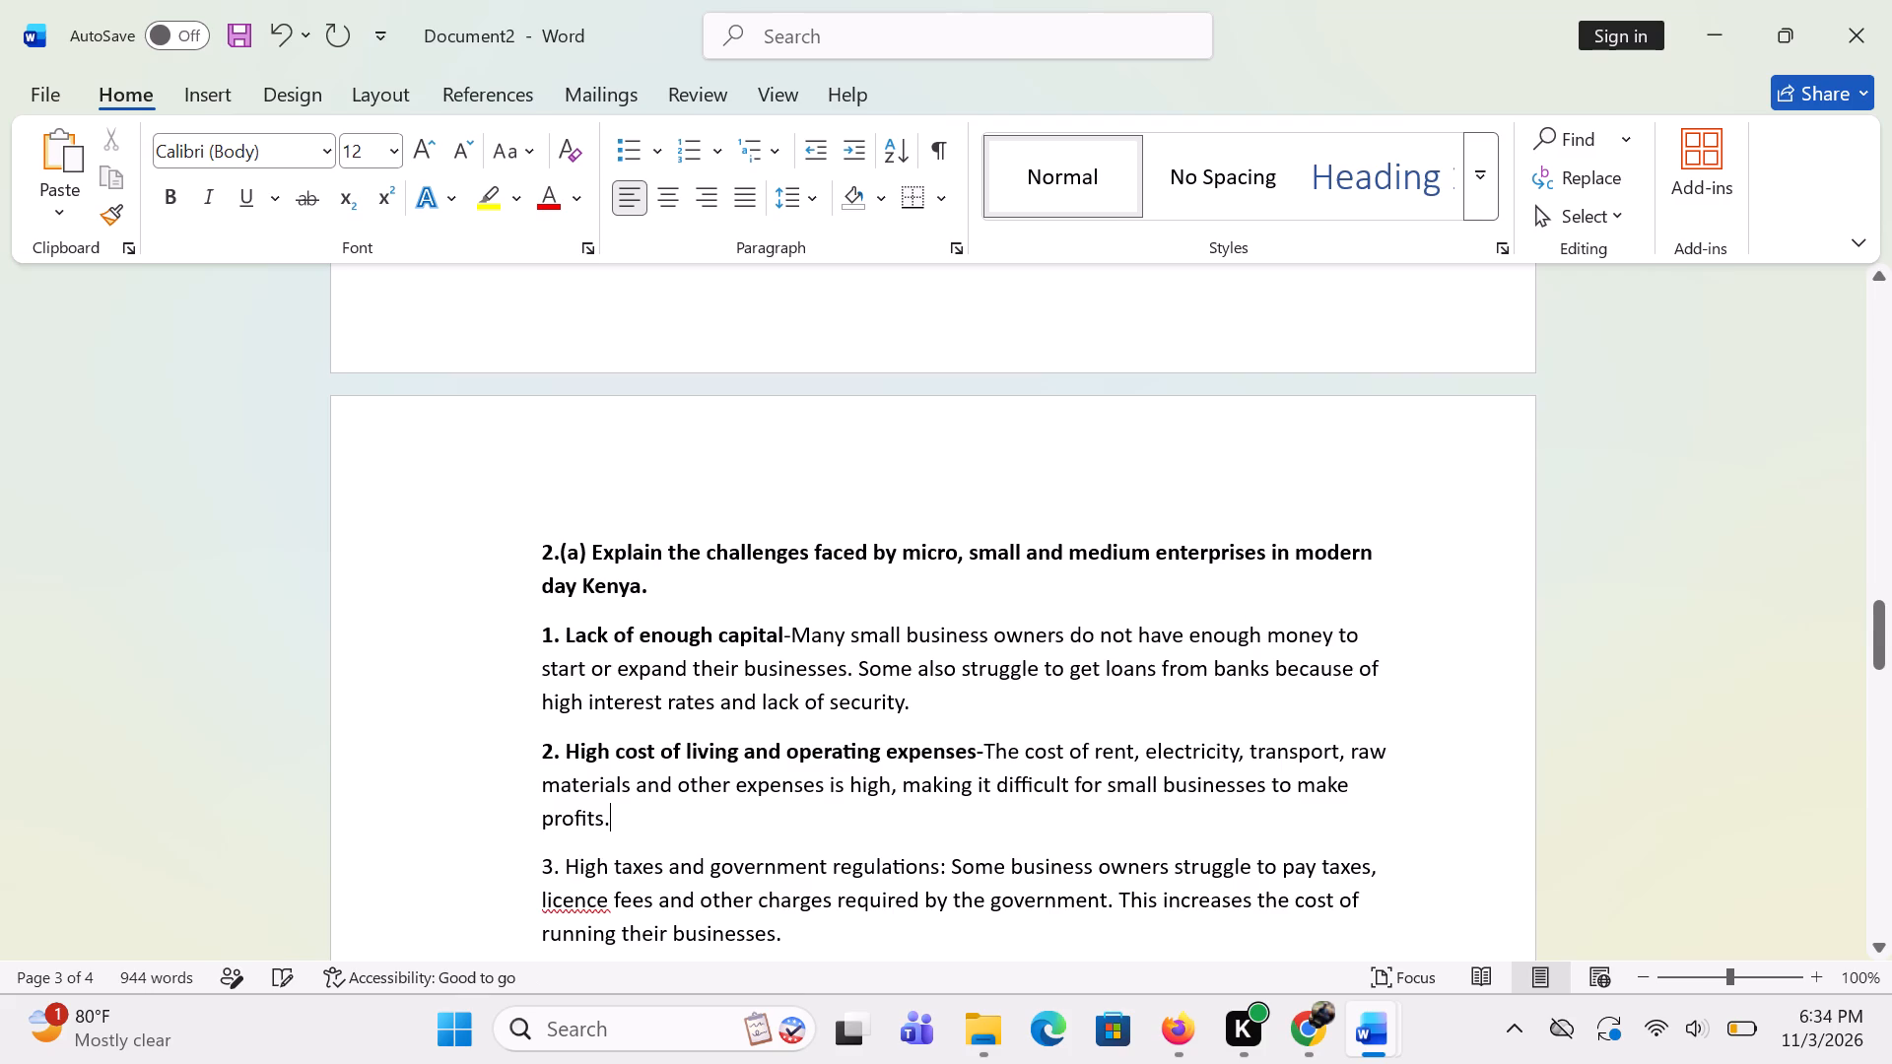
In point 3, replace the colon and space after "High taxes and government regulations" with a hyphen and make the numbered heading bold.
scroll(962, 819, down, 1)
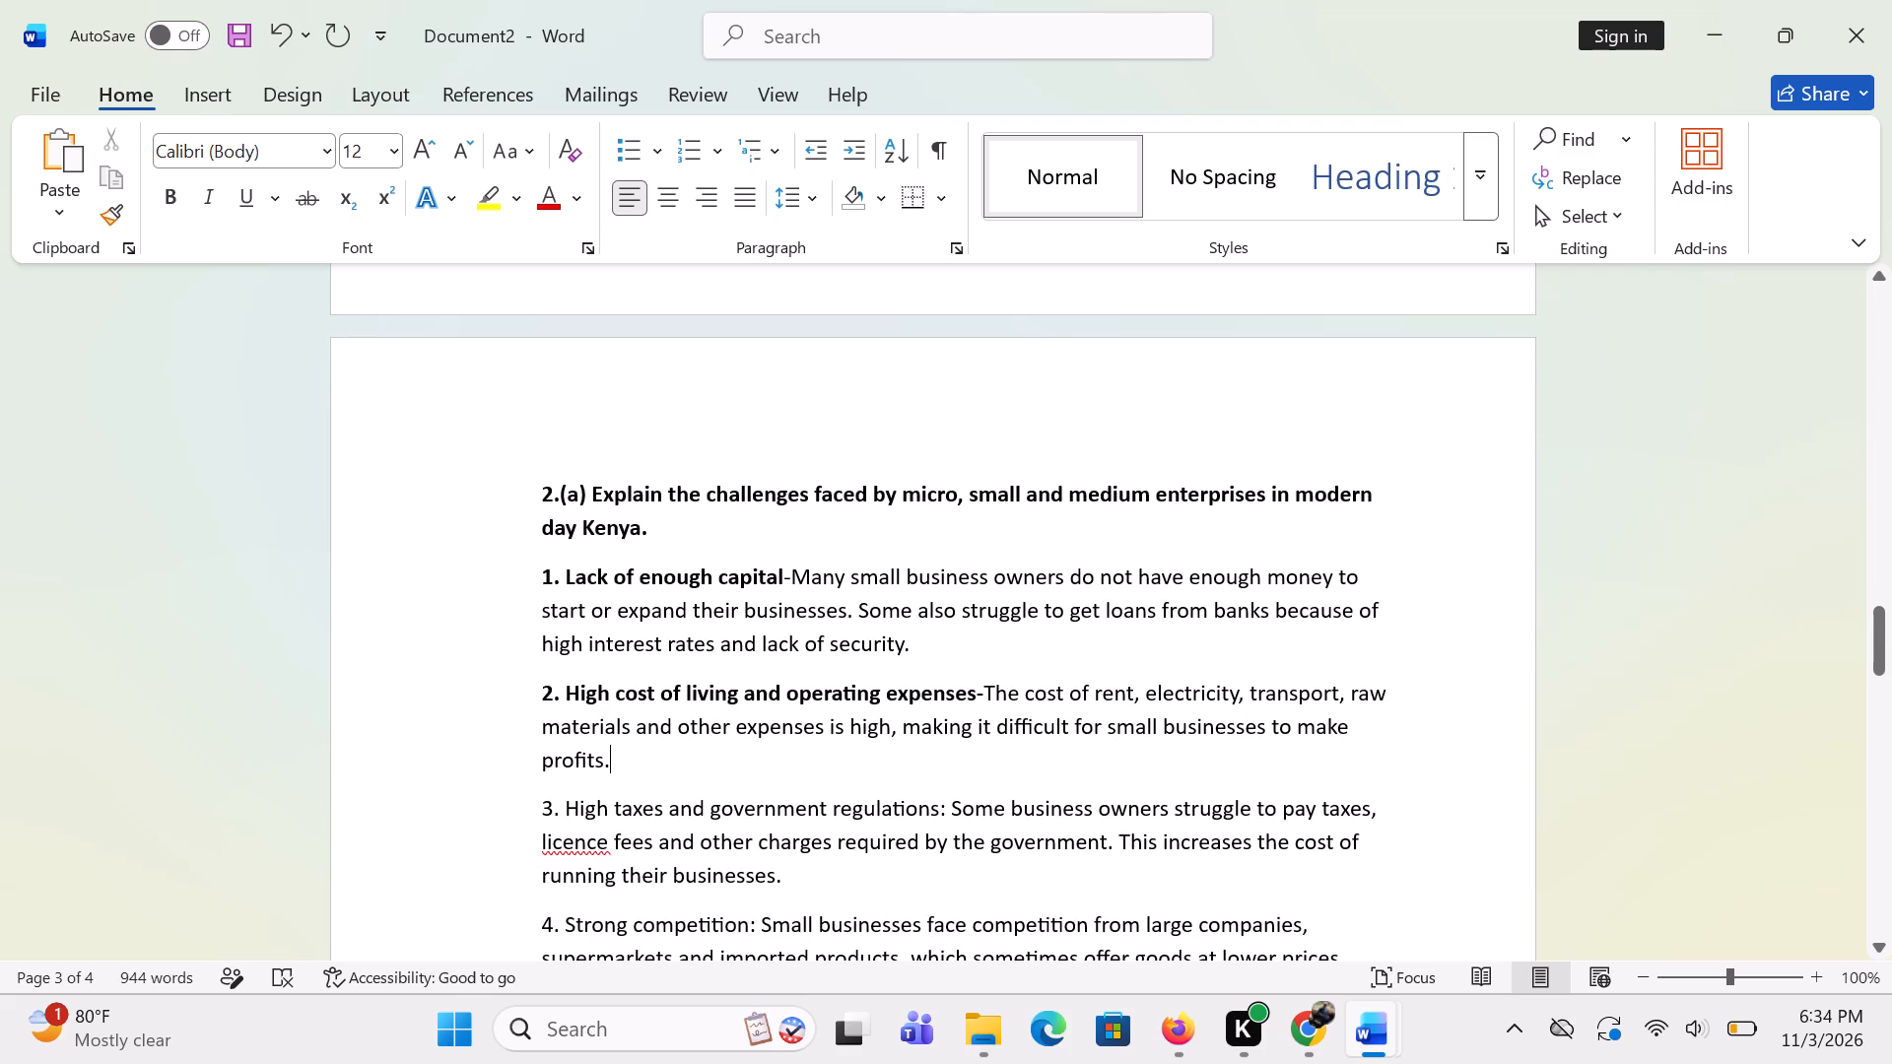
click(949, 812)
key(BackSpace)
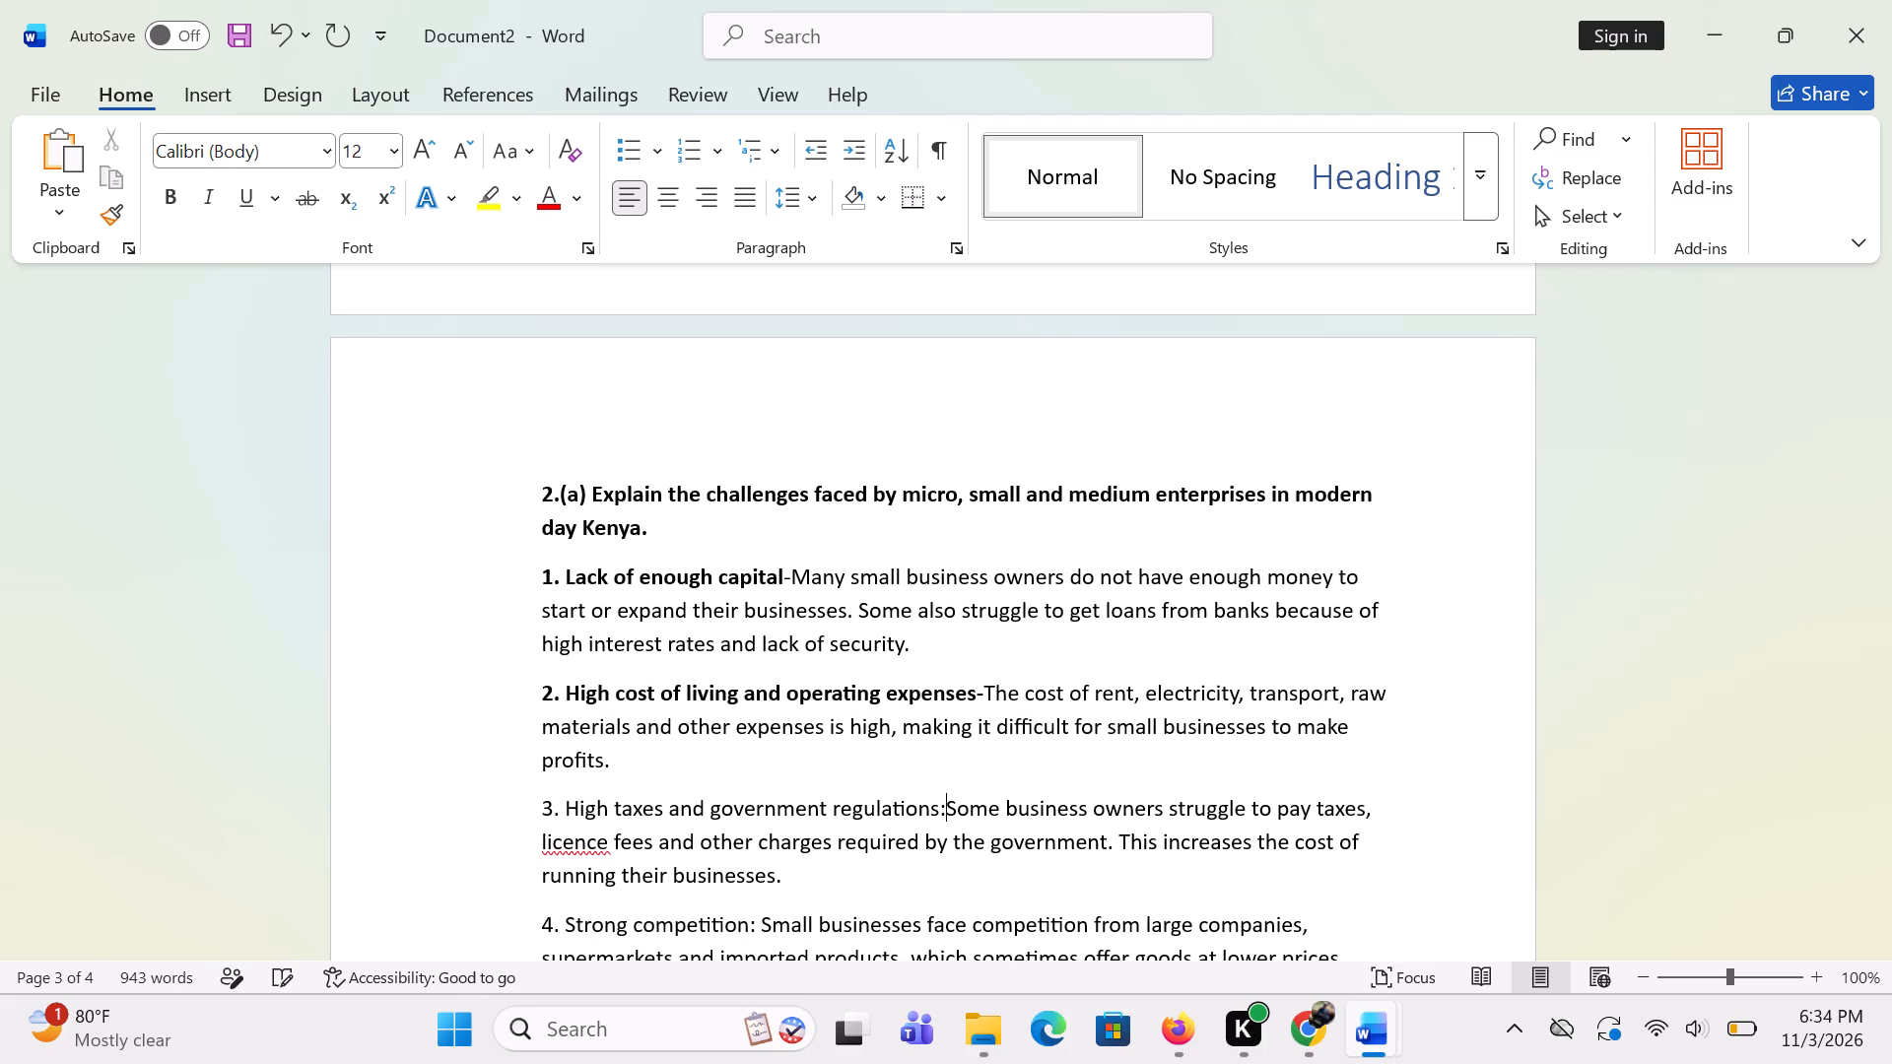
key(BackSpace)
key(minus)
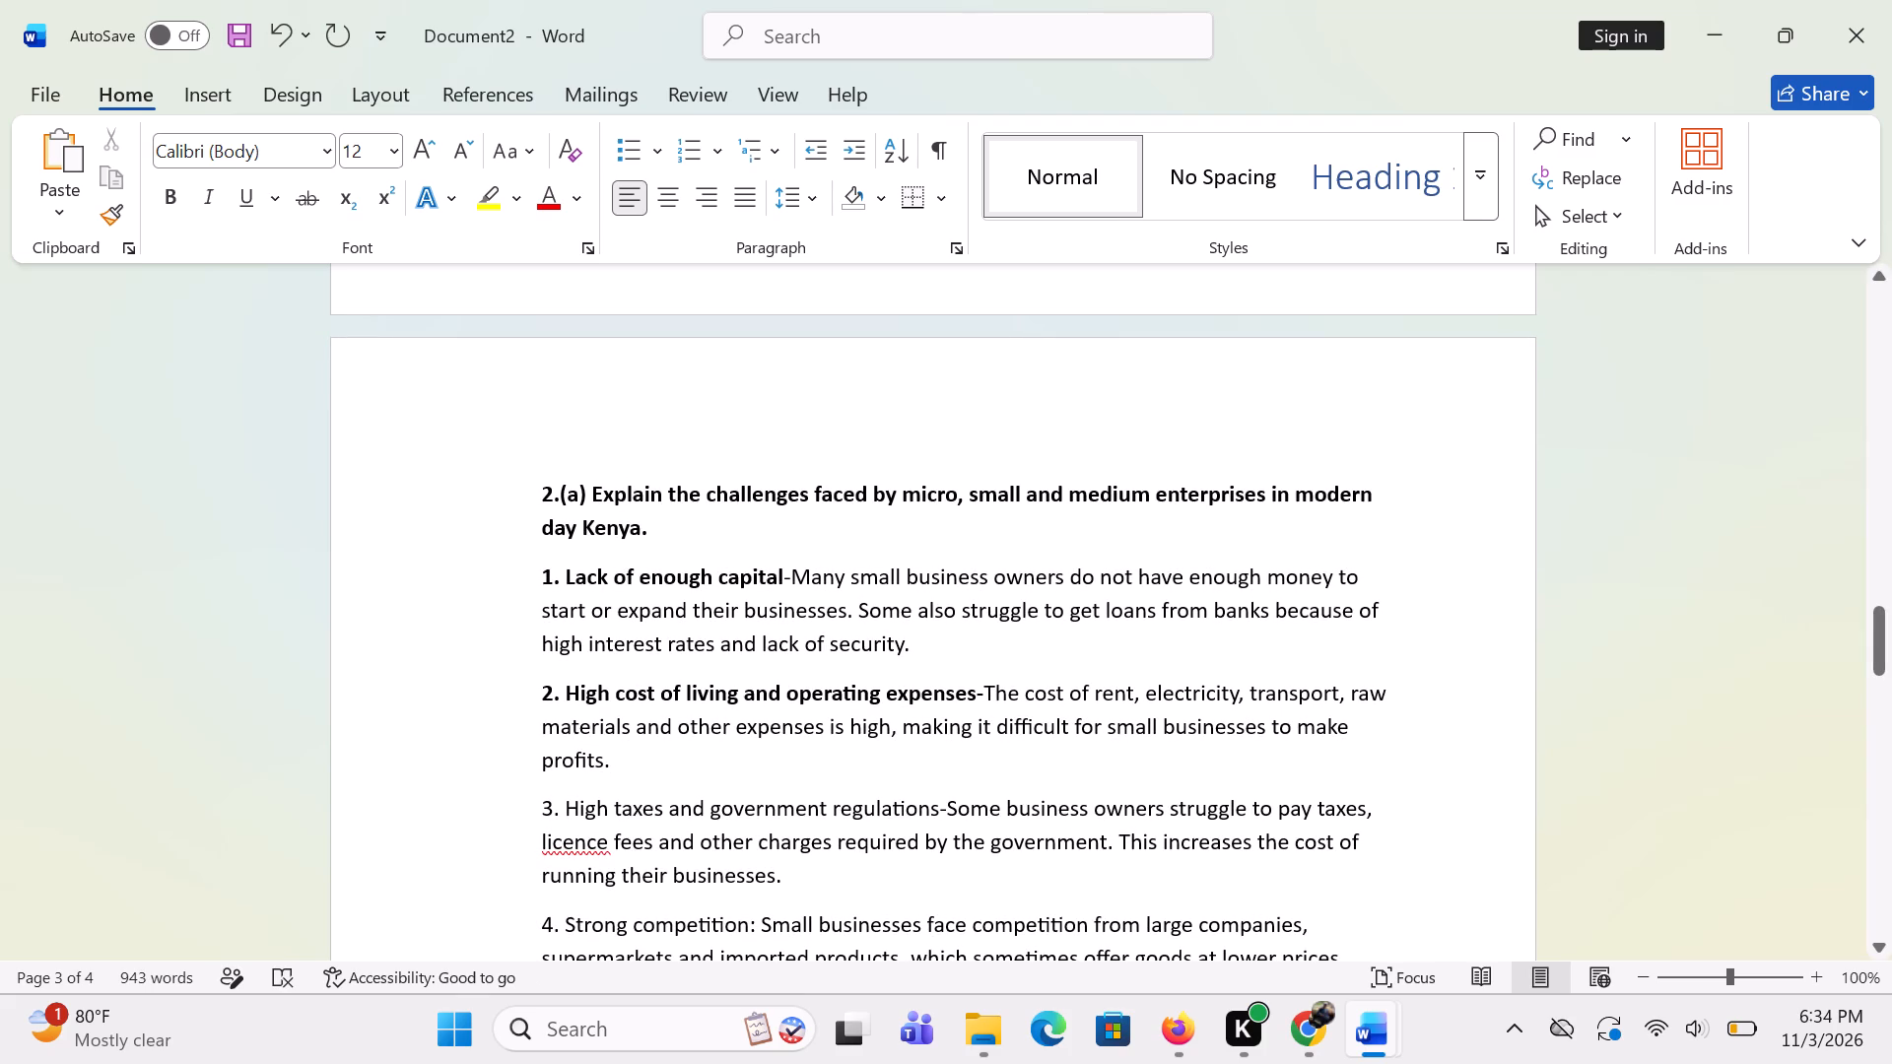
right_click(941, 821)
drag(941, 821, 740, 818)
drag(939, 812, 560, 812)
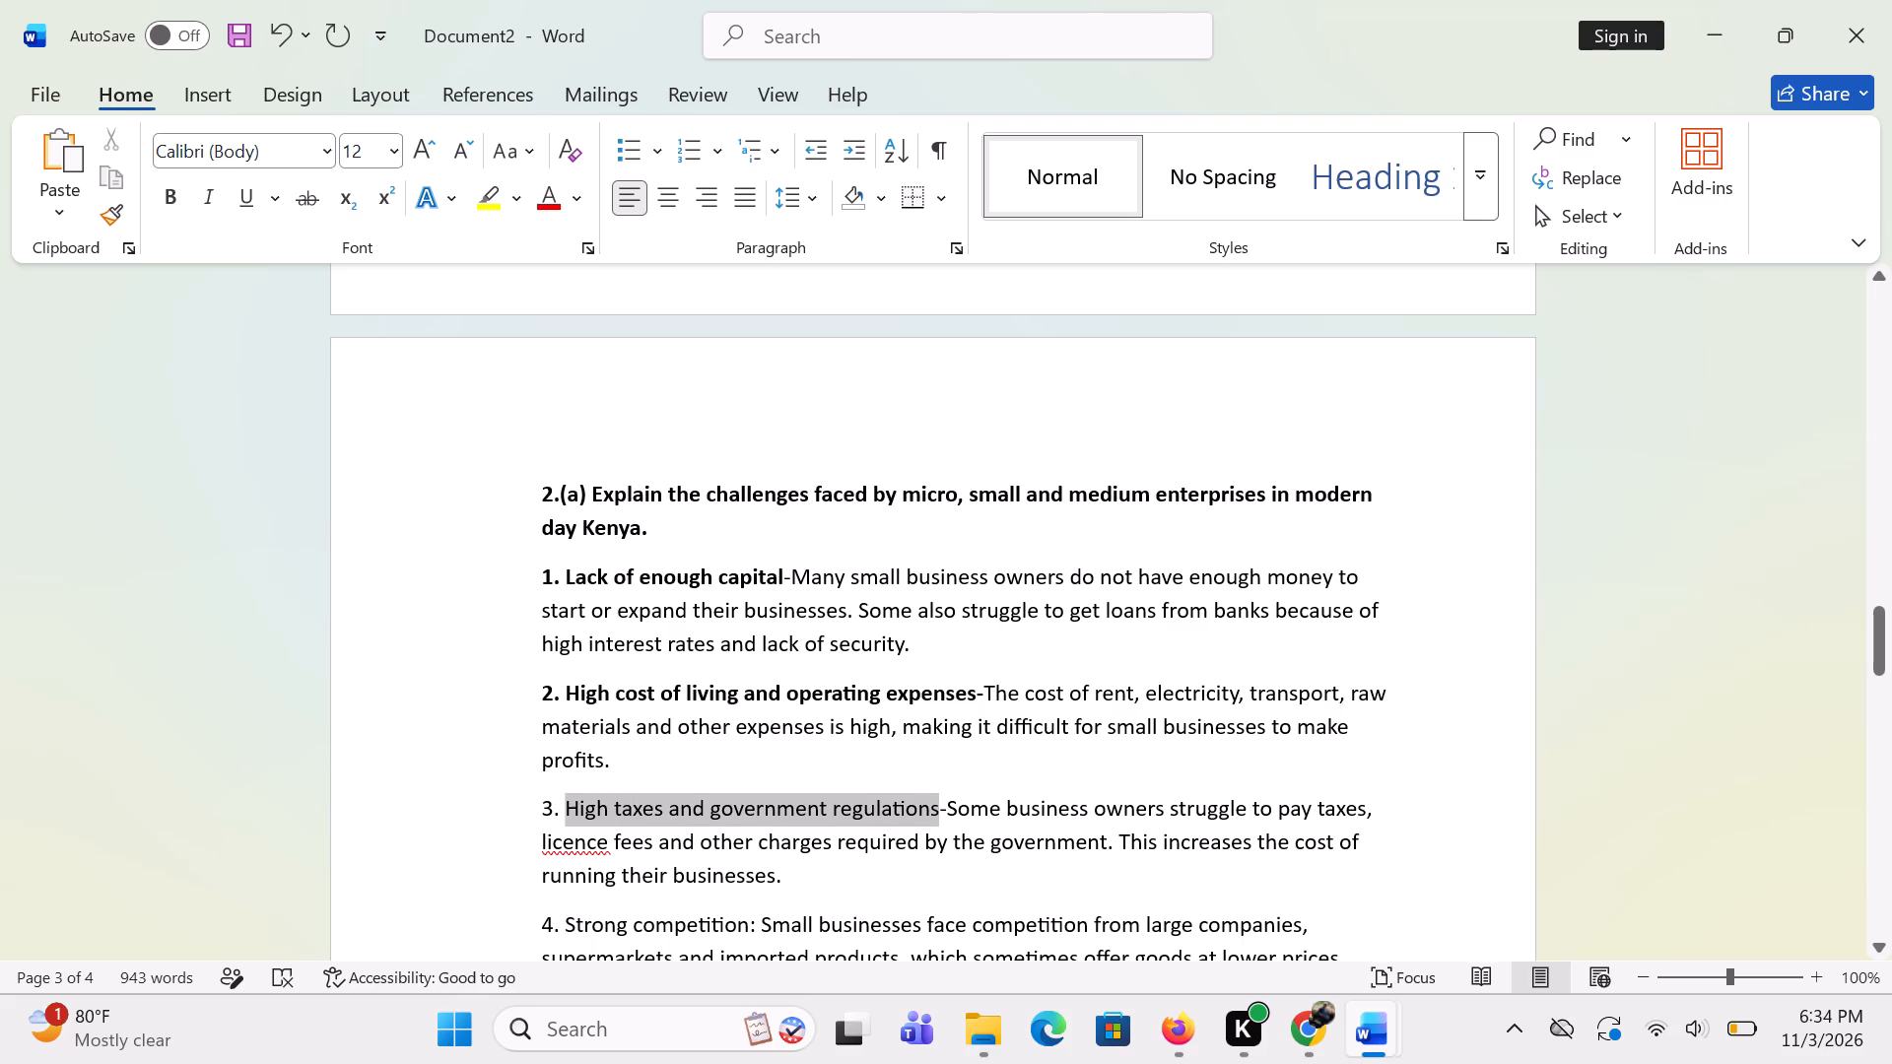
drag(560, 812, 537, 812)
click(558, 759)
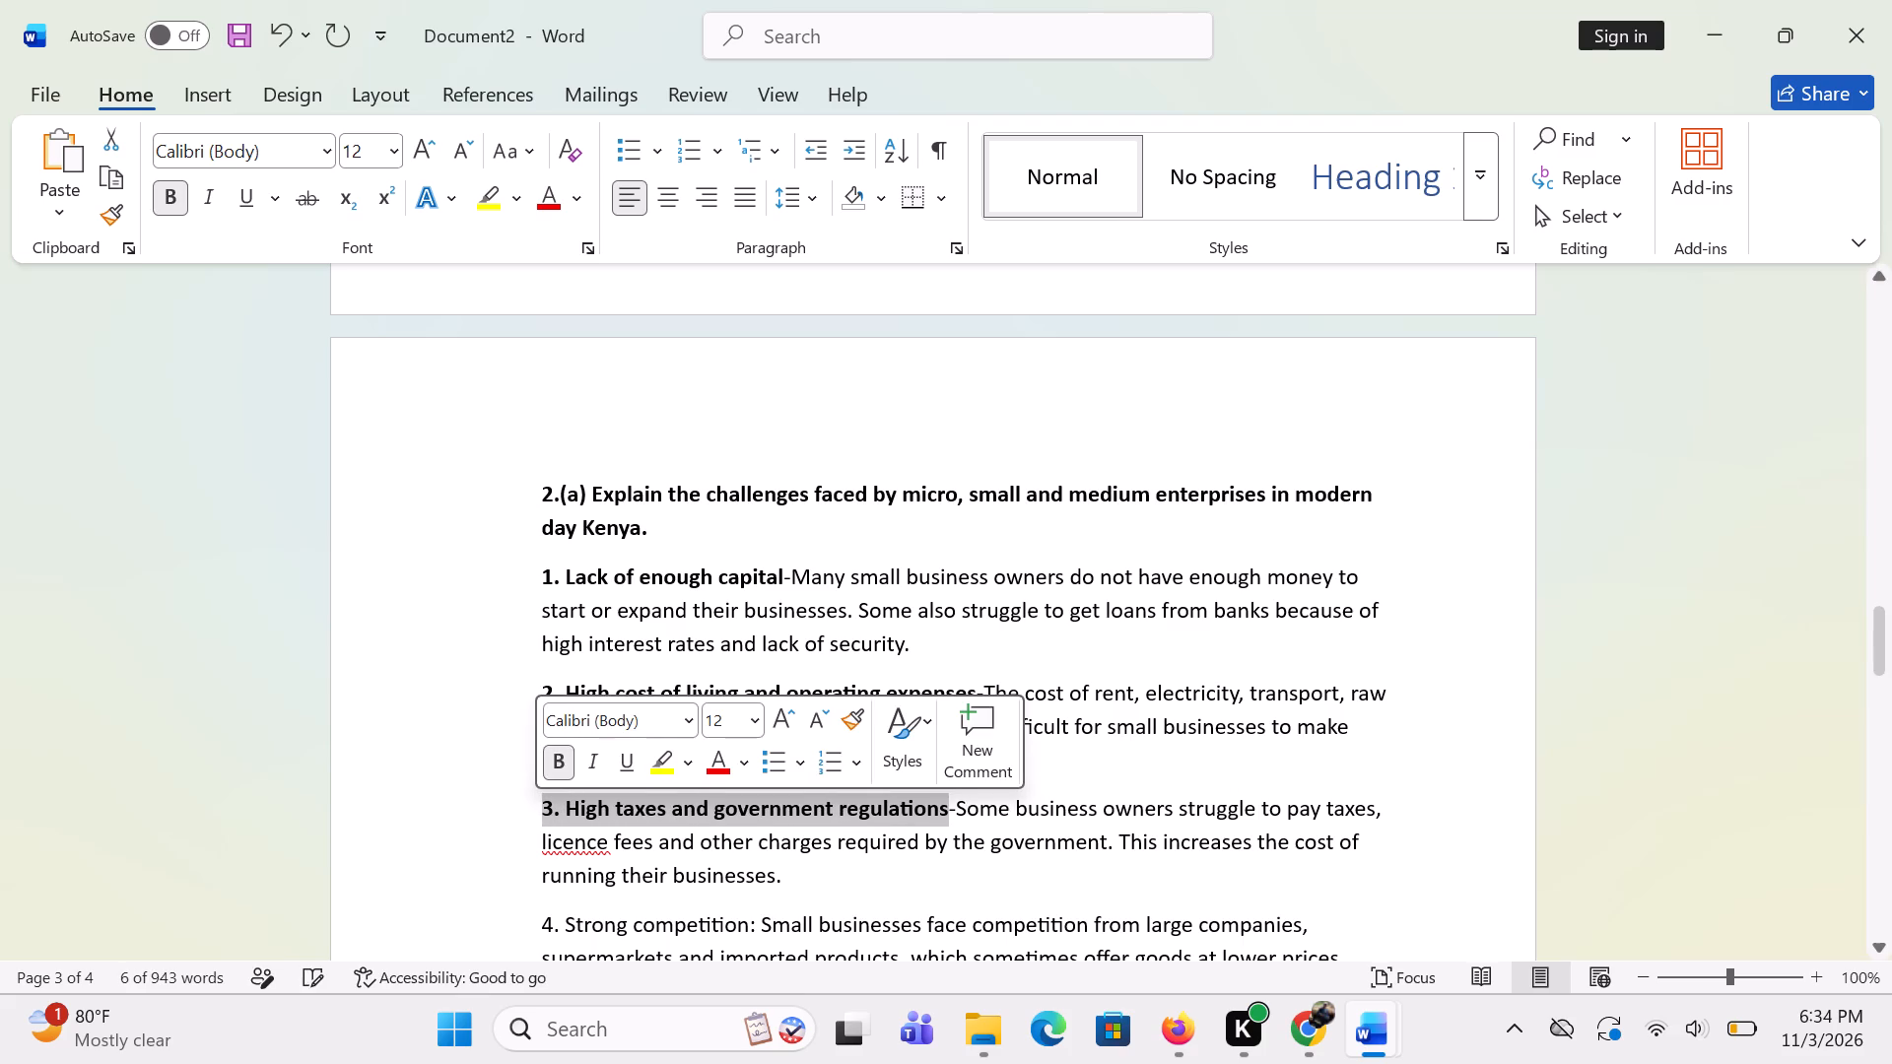
scroll(944, 823, down, 1)
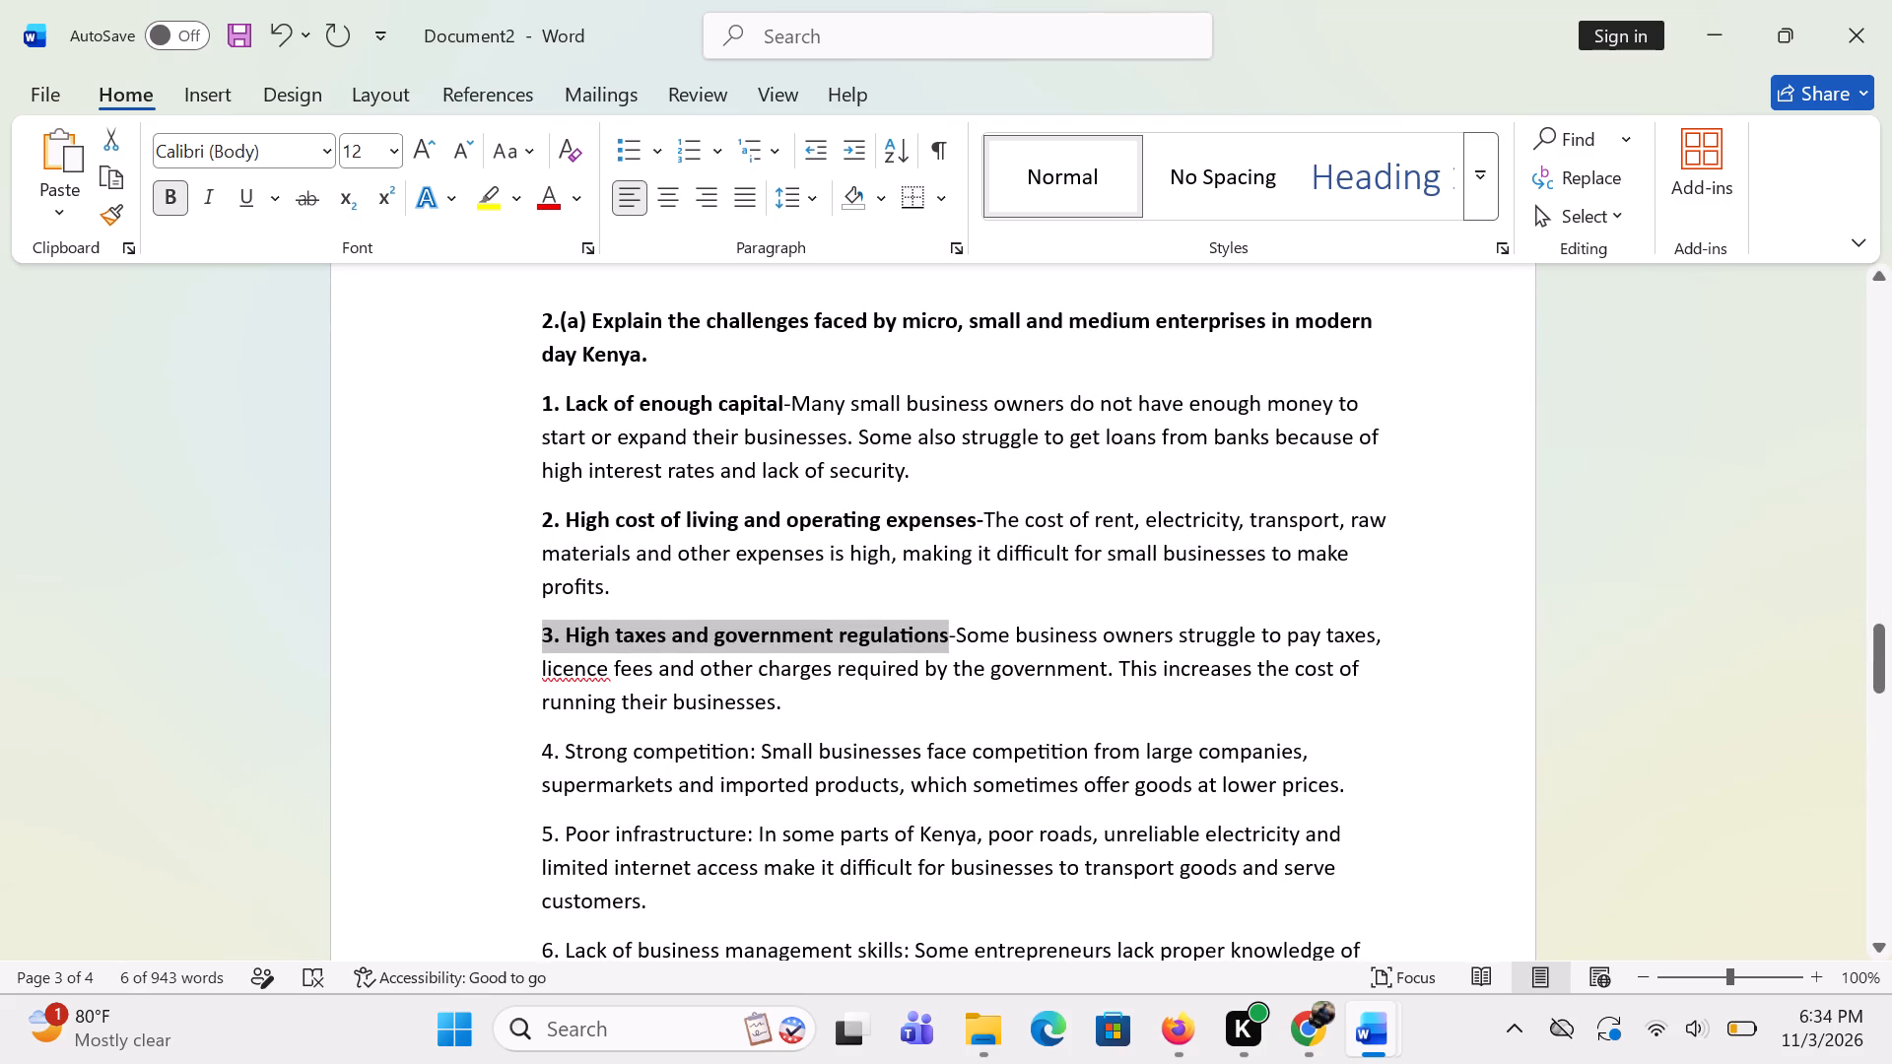
In point 4, replace the colon and space after "Strong competition" with a hyphen and make the numbered heading bold.
click(761, 753)
key(BackSpace)
key(BackSpace)
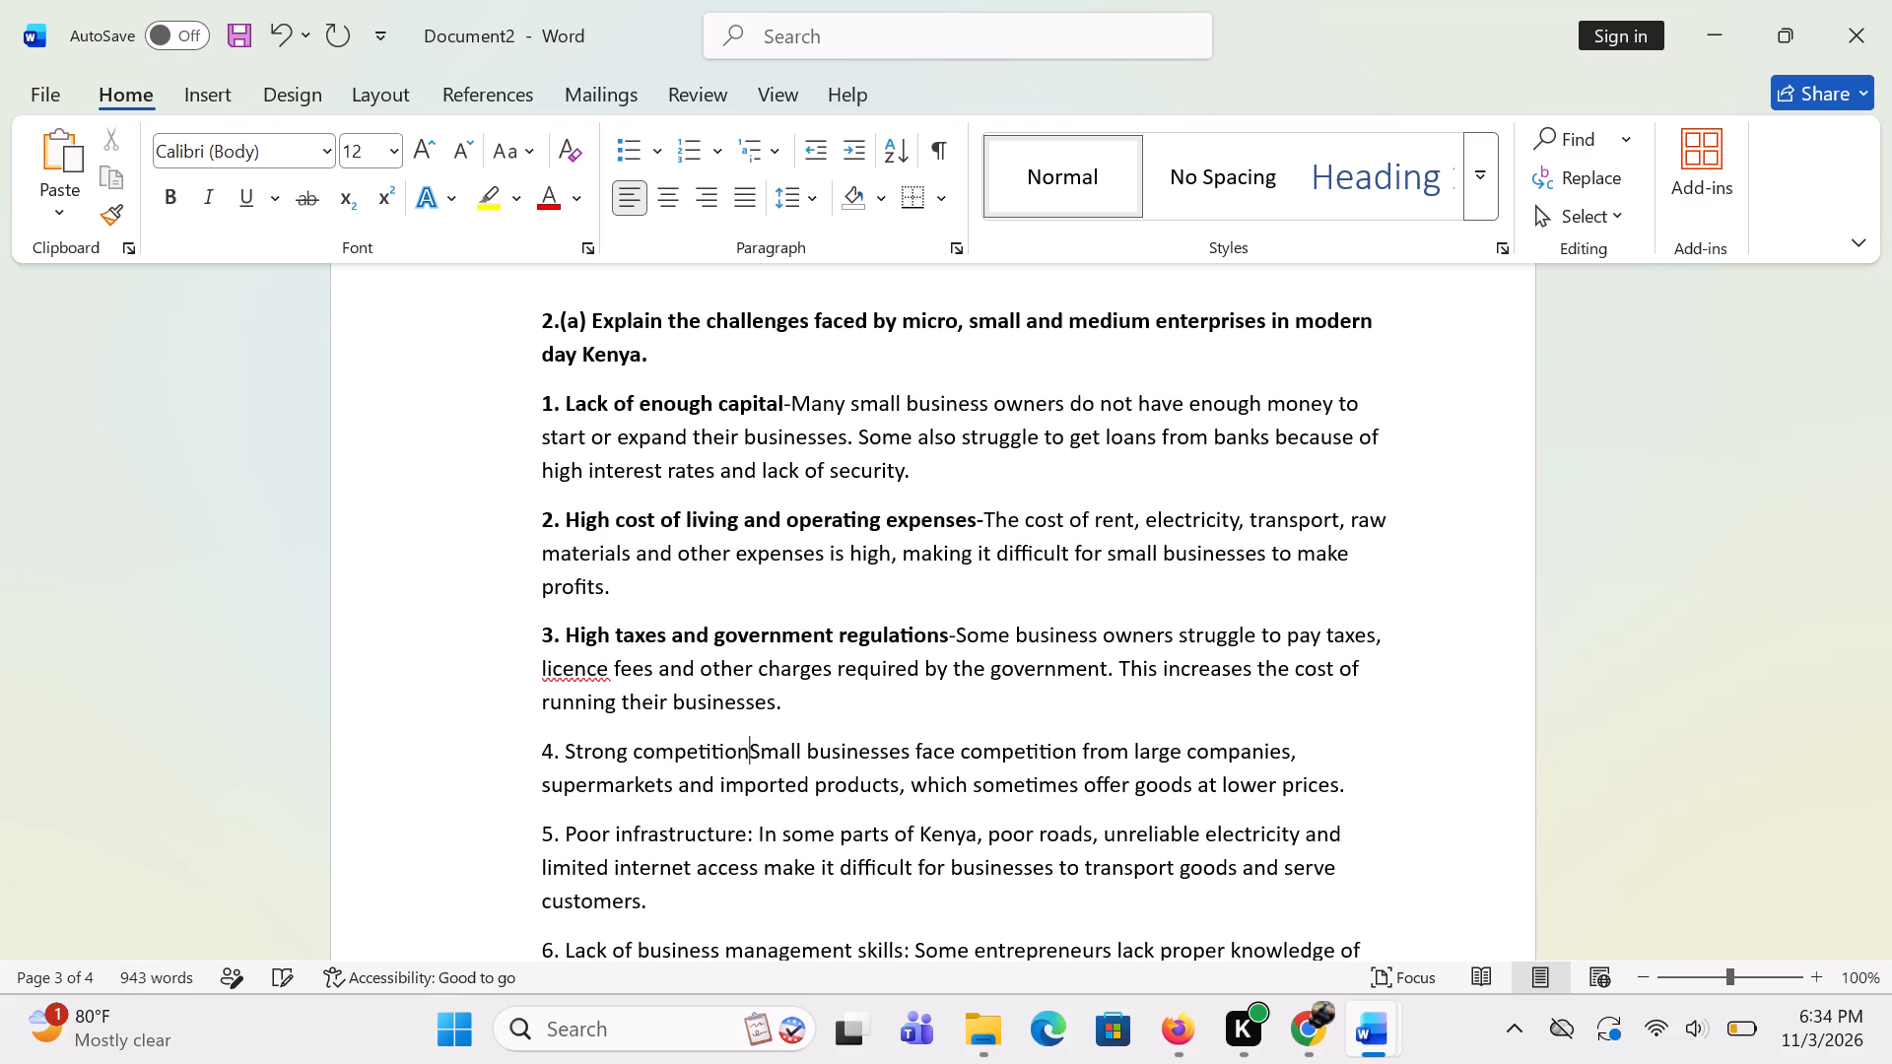
key(minus)
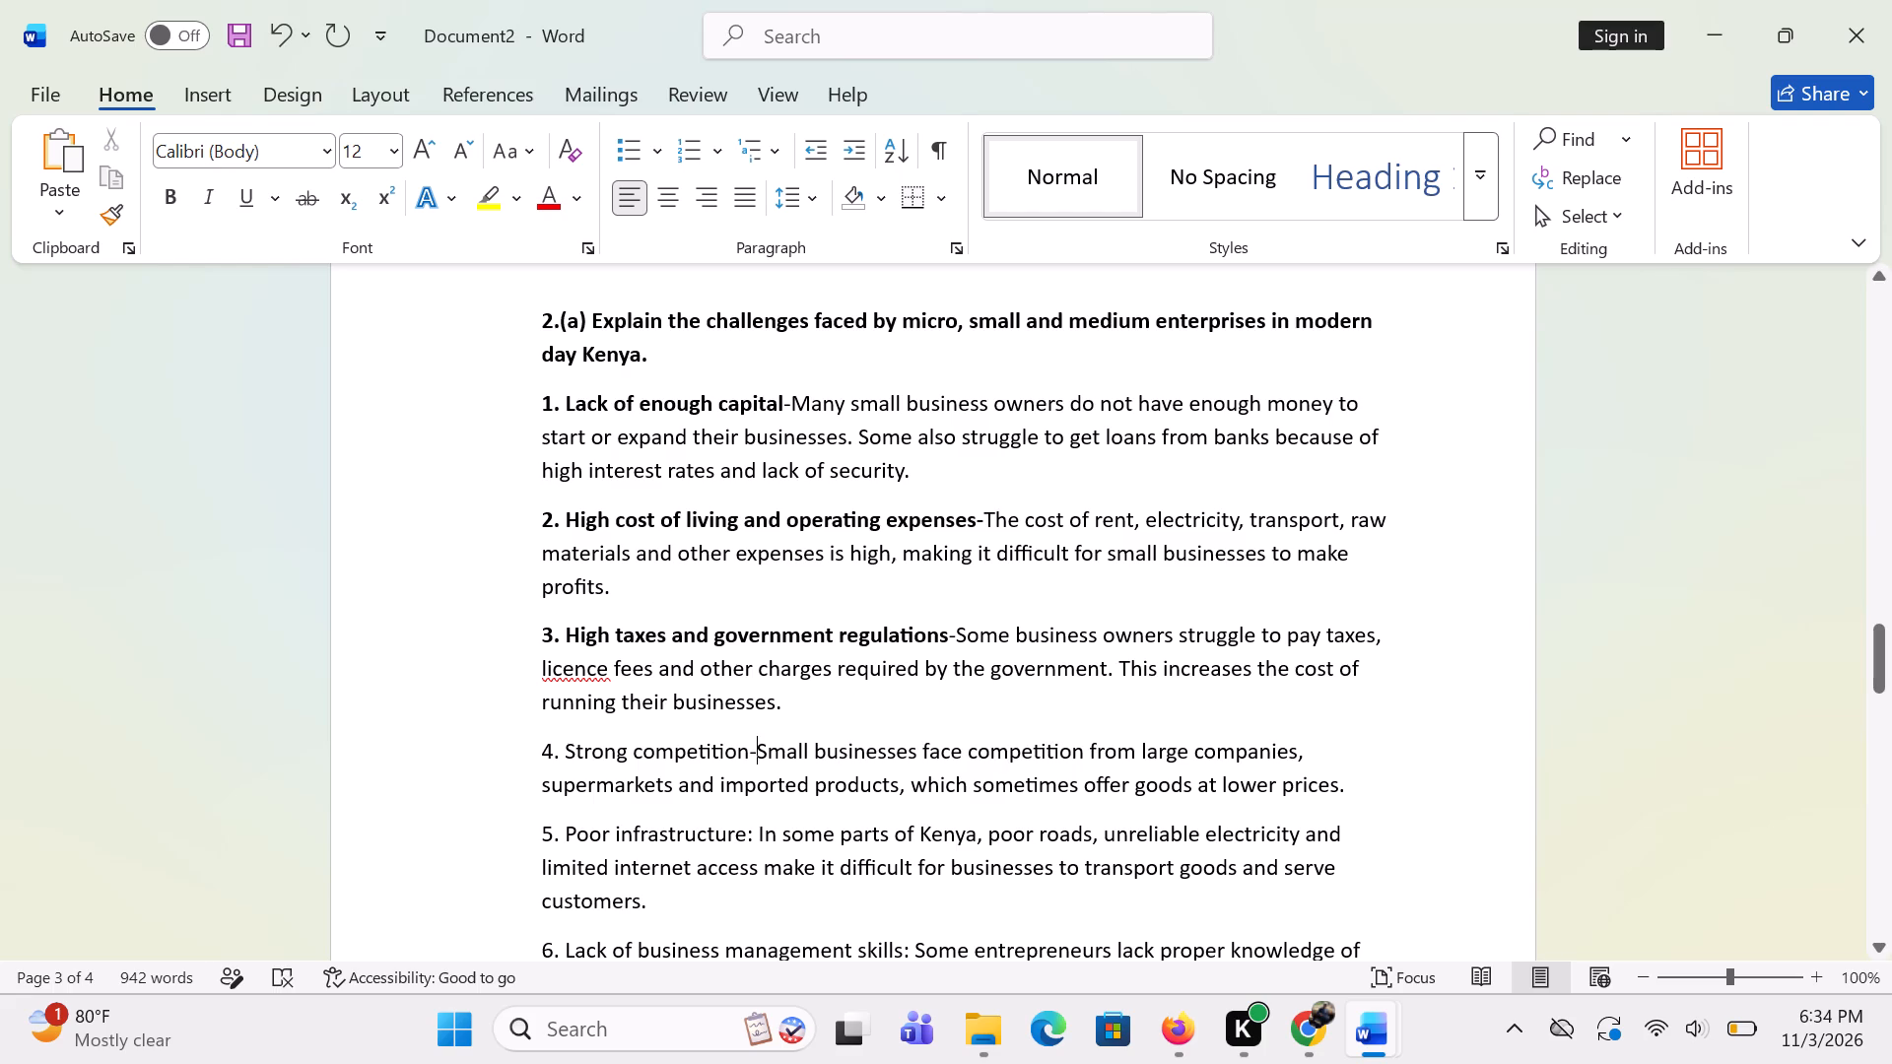
drag(747, 755, 538, 751)
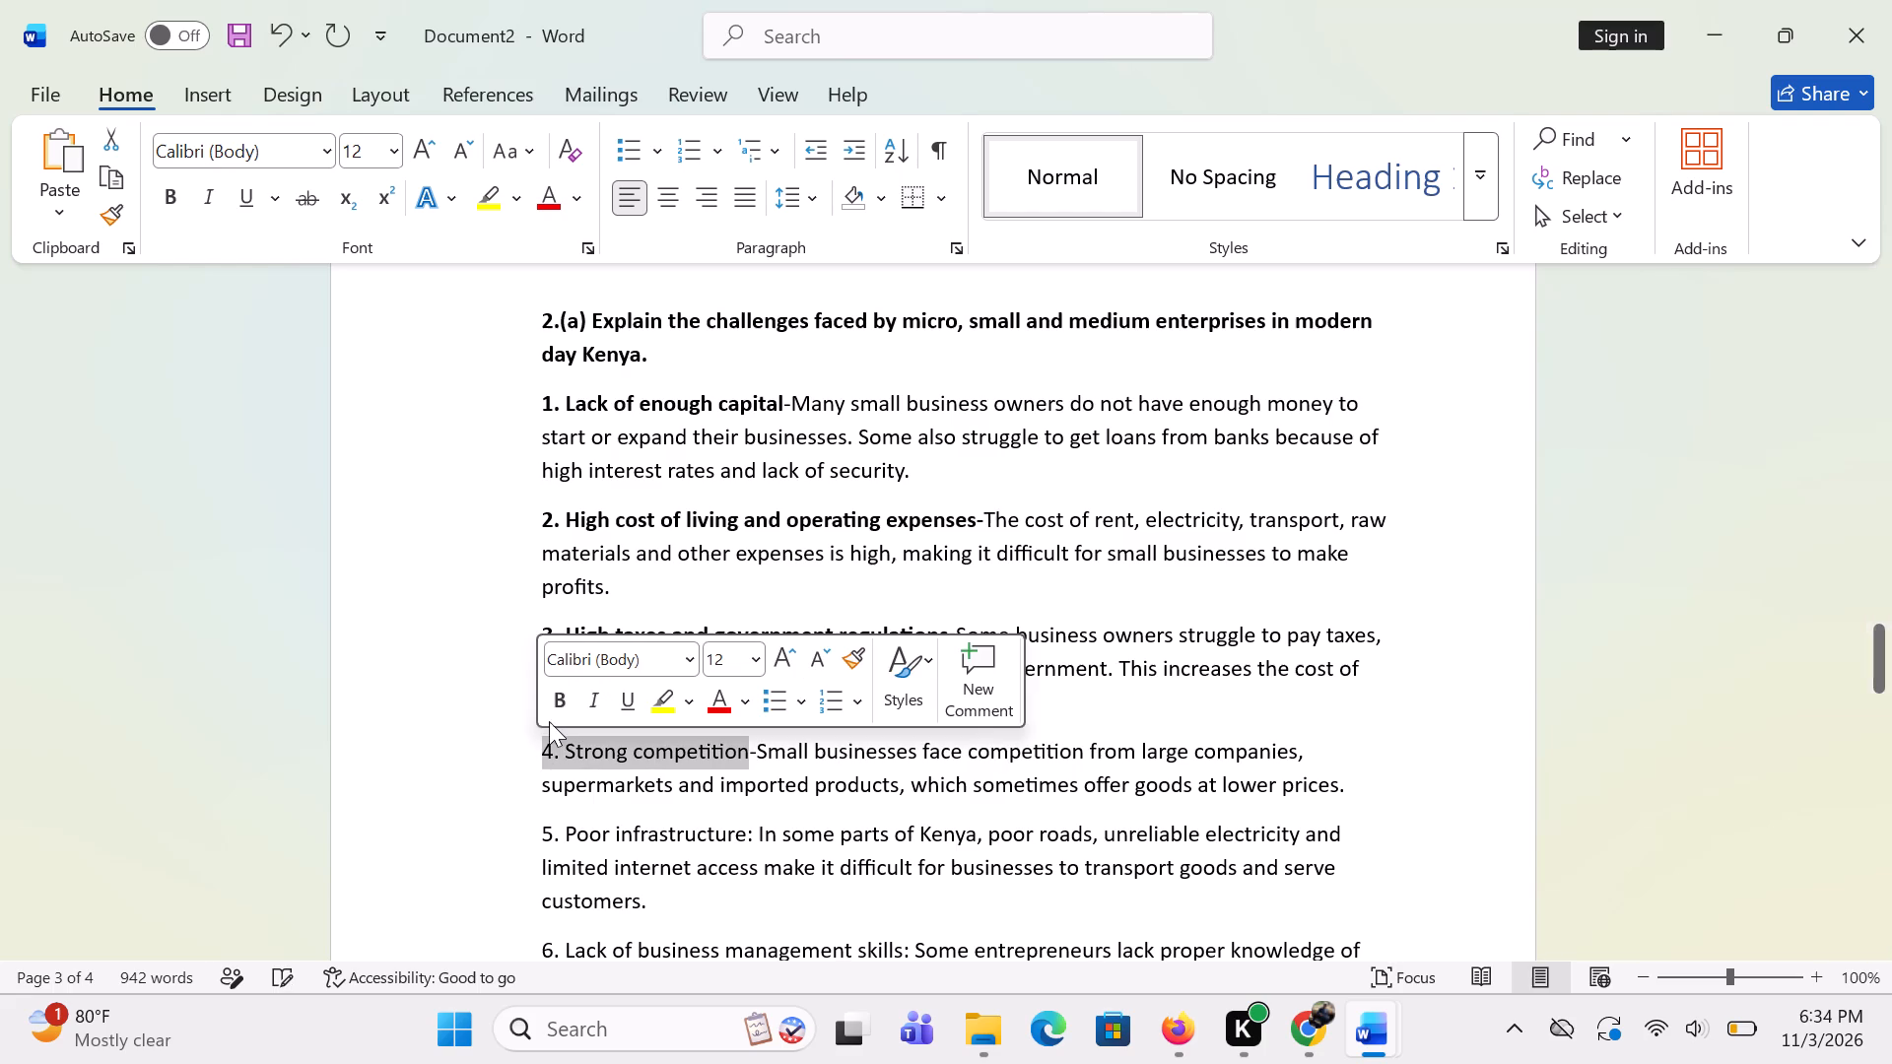
click(550, 711)
click(901, 809)
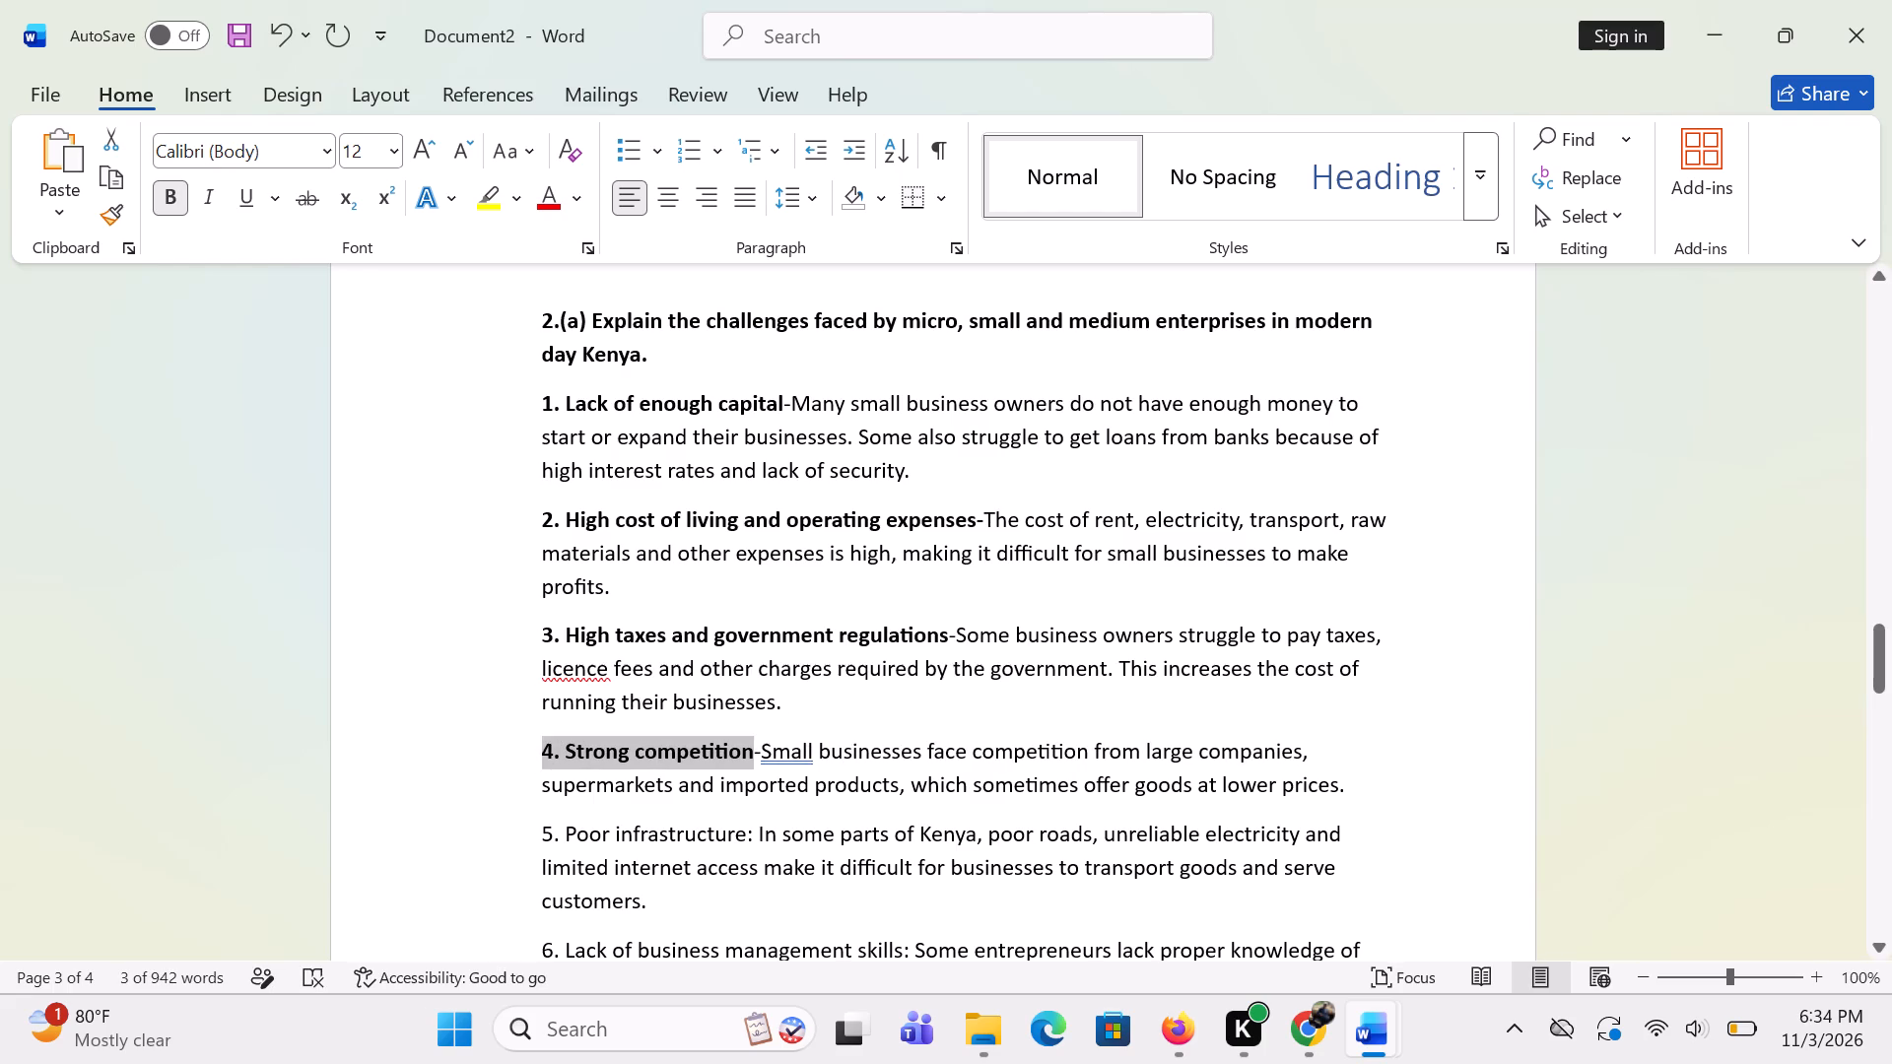
In point 5, replace the colon and space after "Poor infrastructure" with a hyphen and make the numbered heading bold.
click(756, 834)
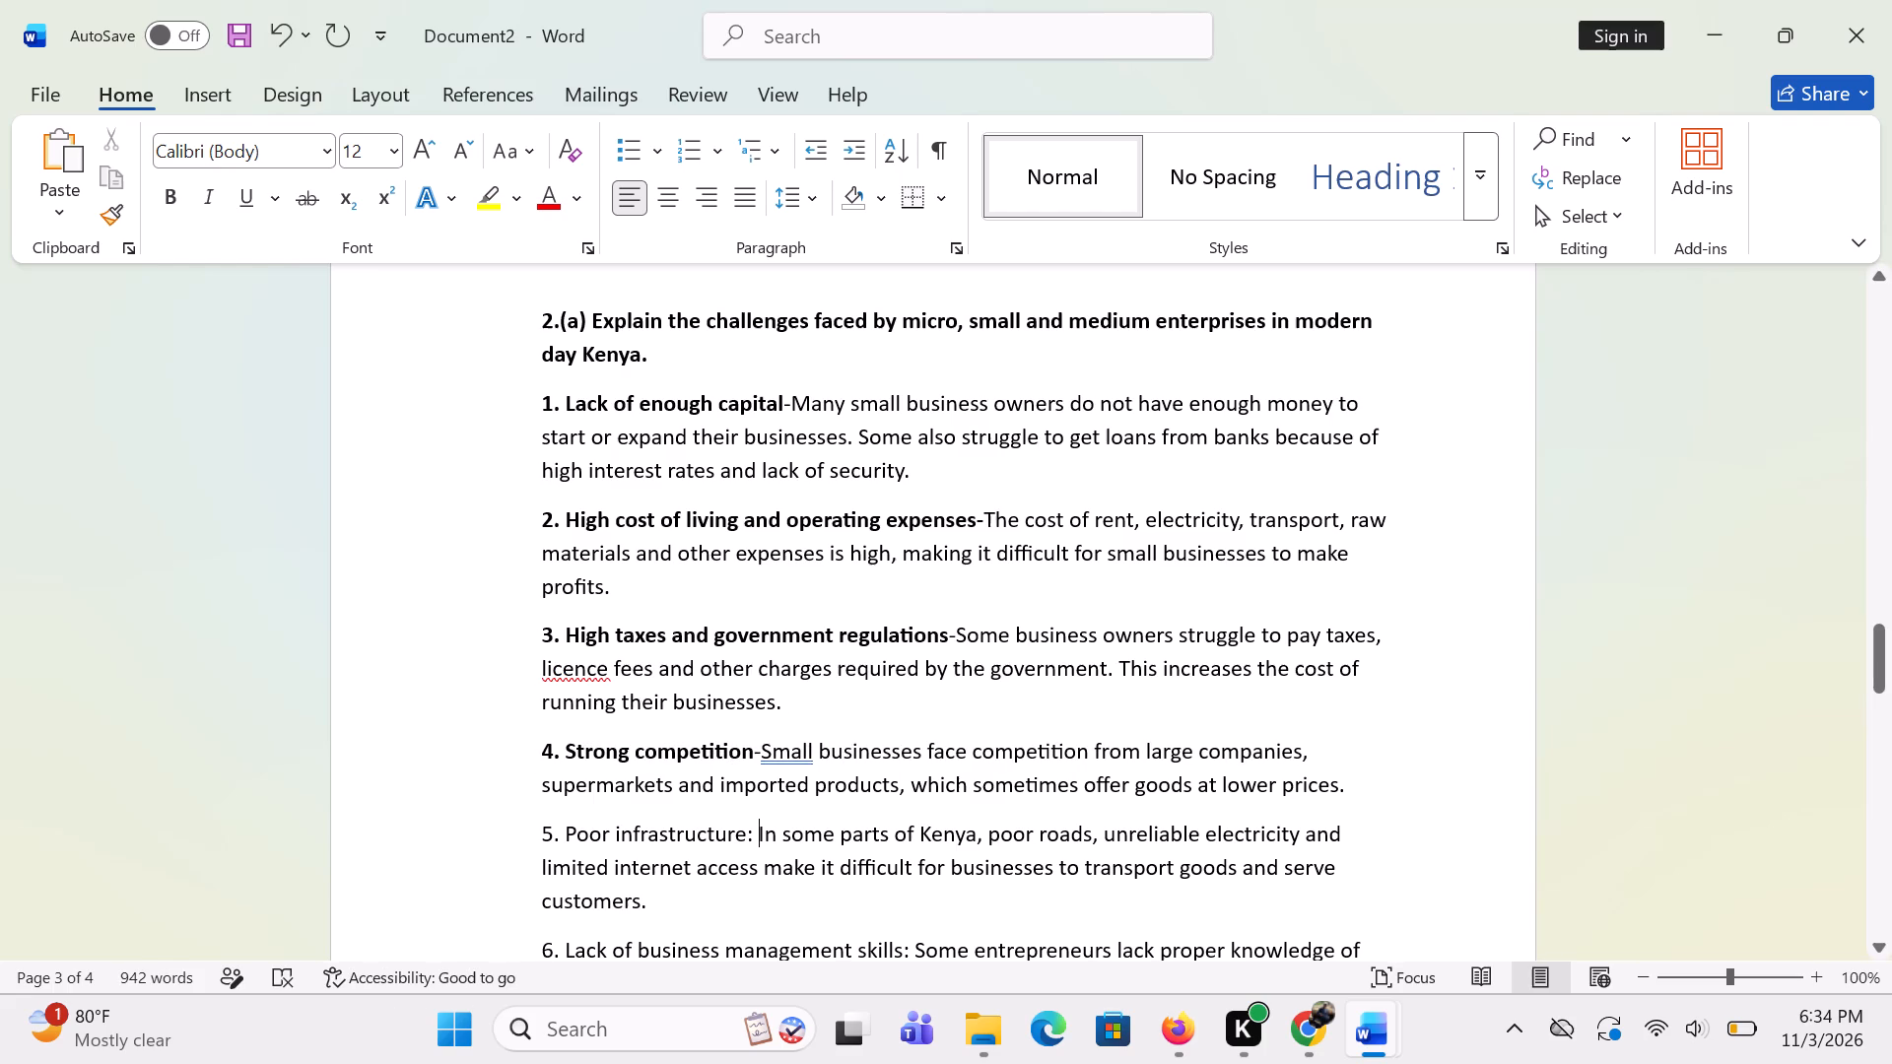
key(BackSpace)
key(BackSpace)
key(minus)
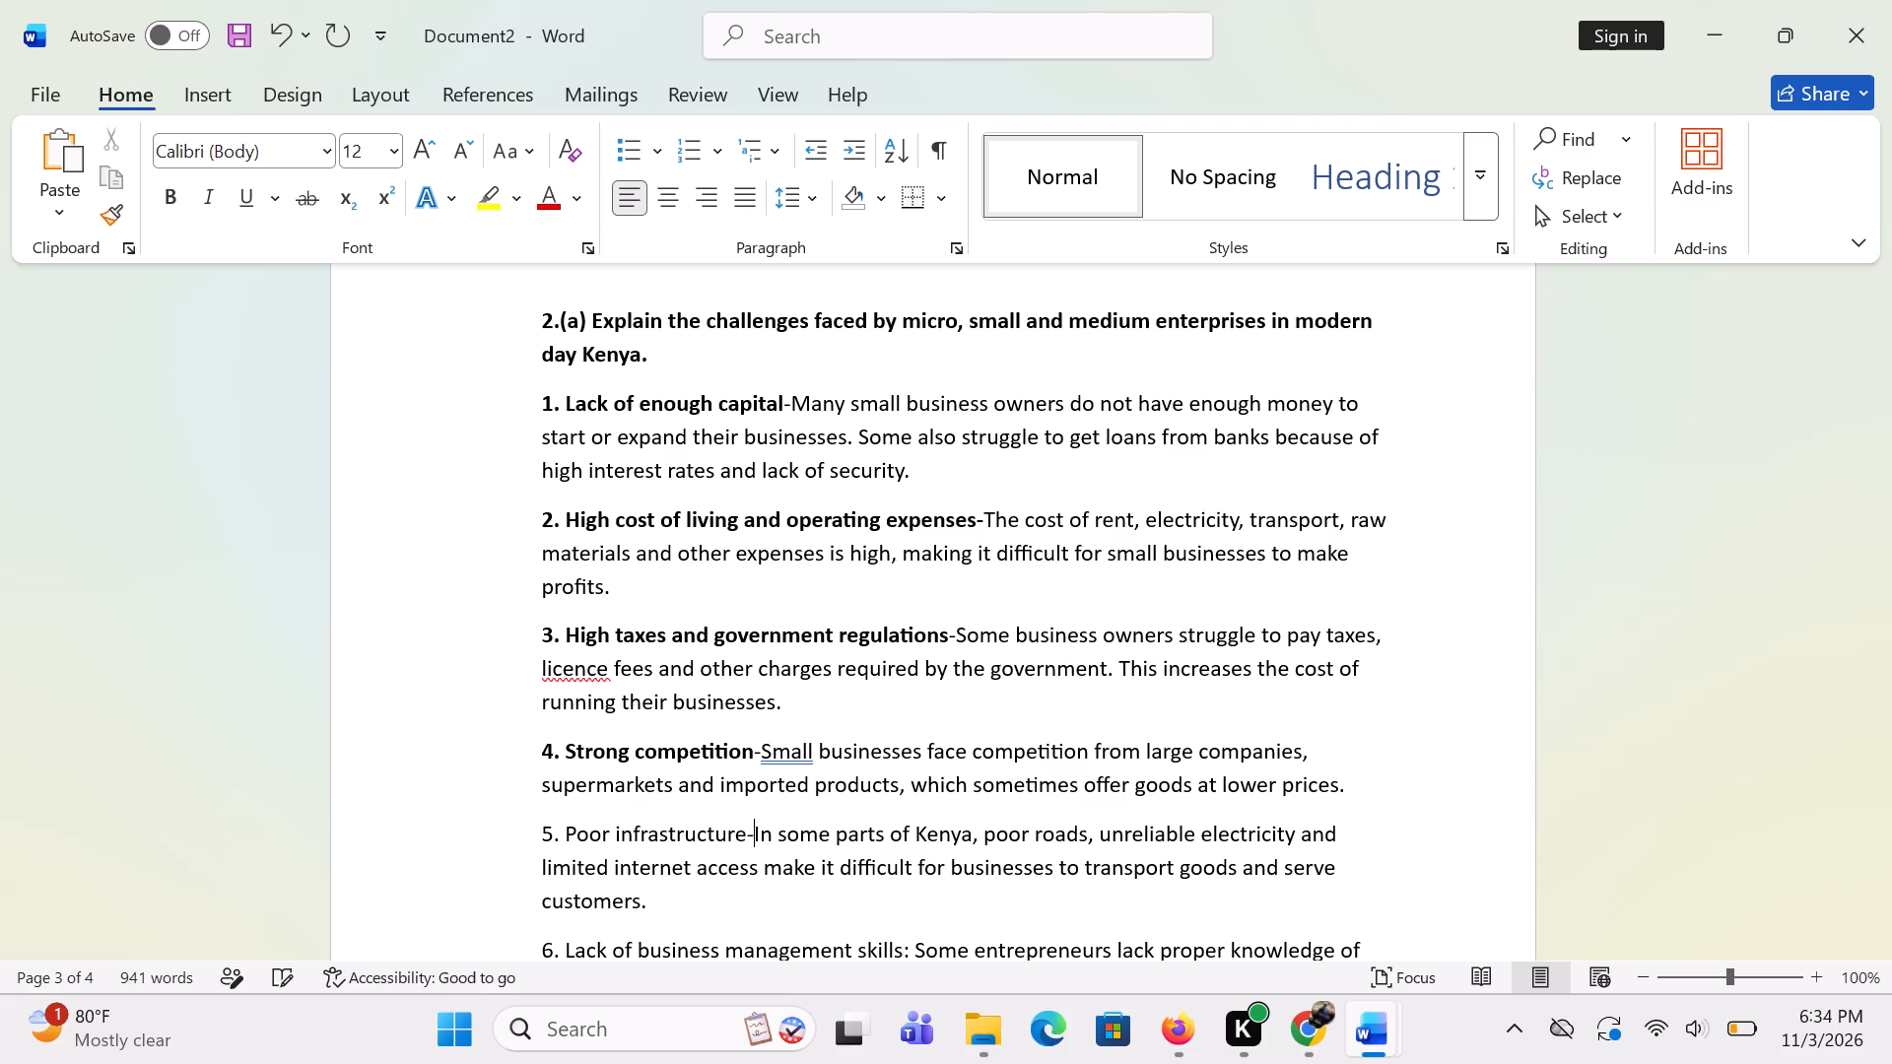
drag(739, 839, 533, 833)
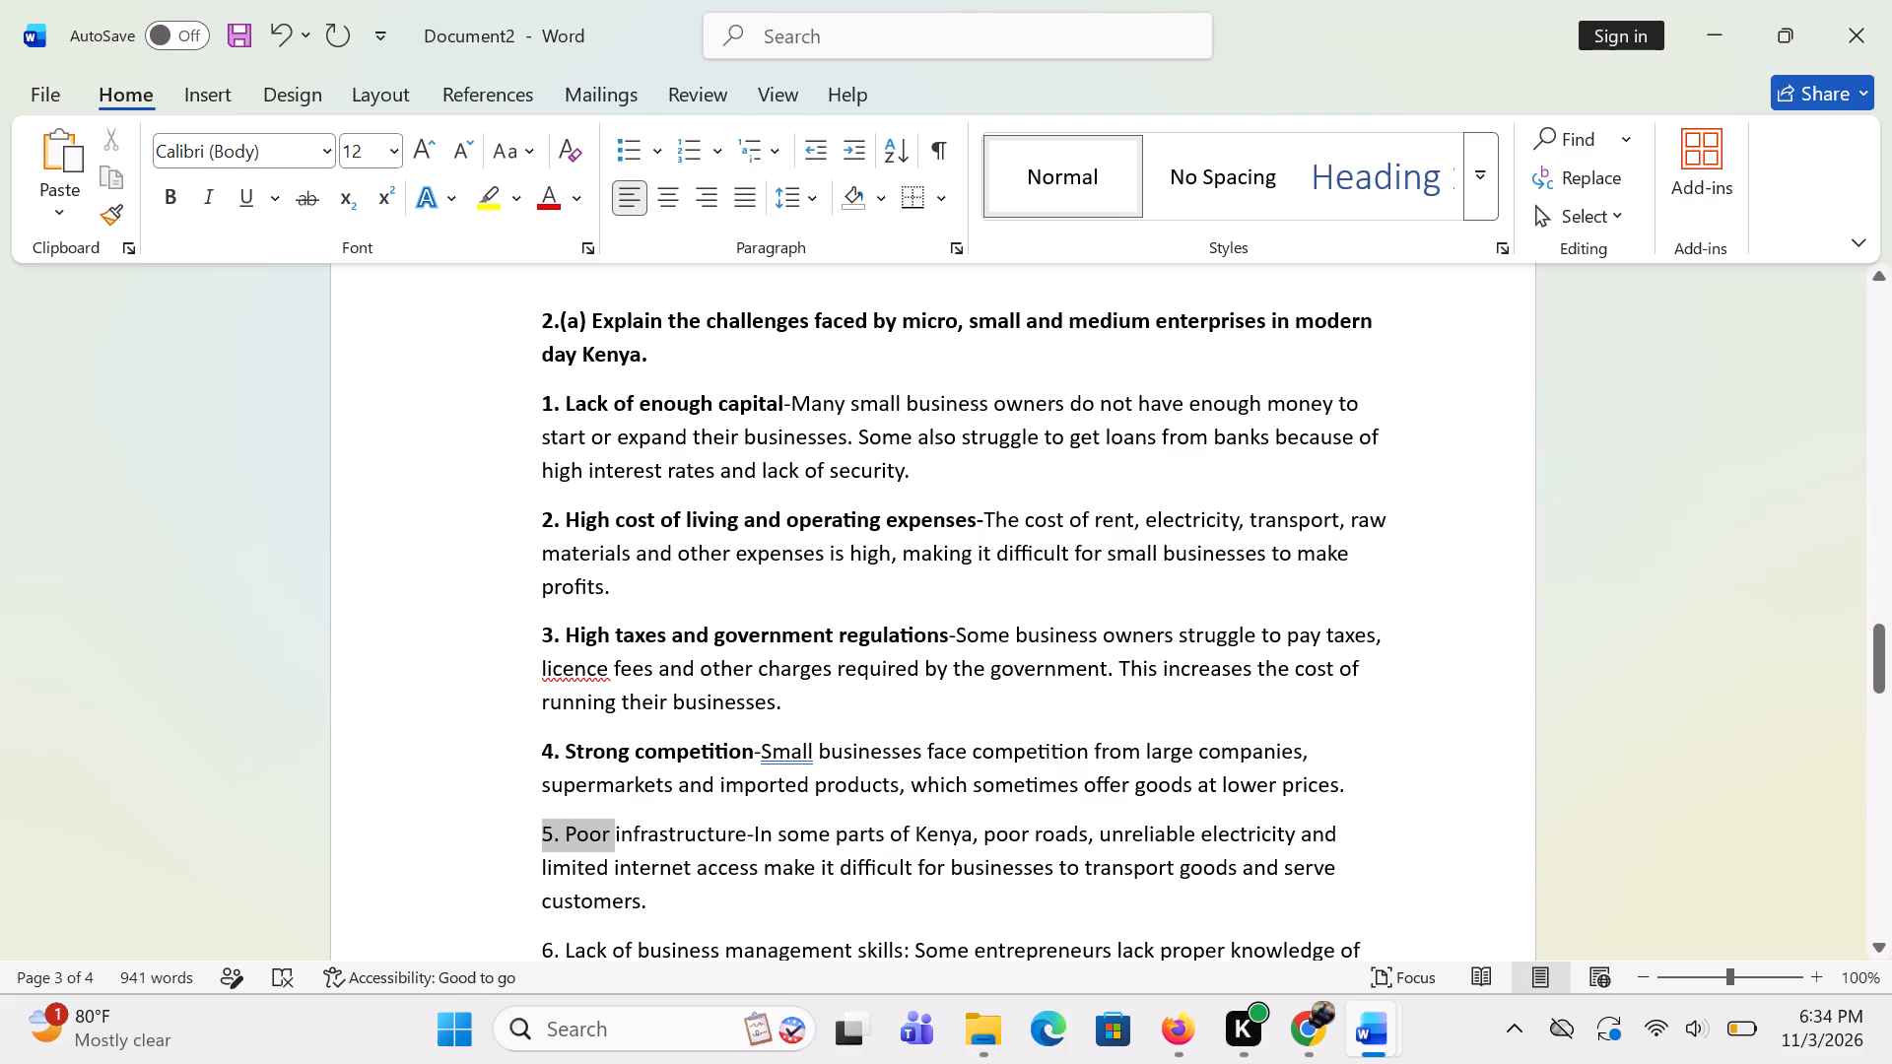
drag(533, 833, 708, 841)
click(746, 838)
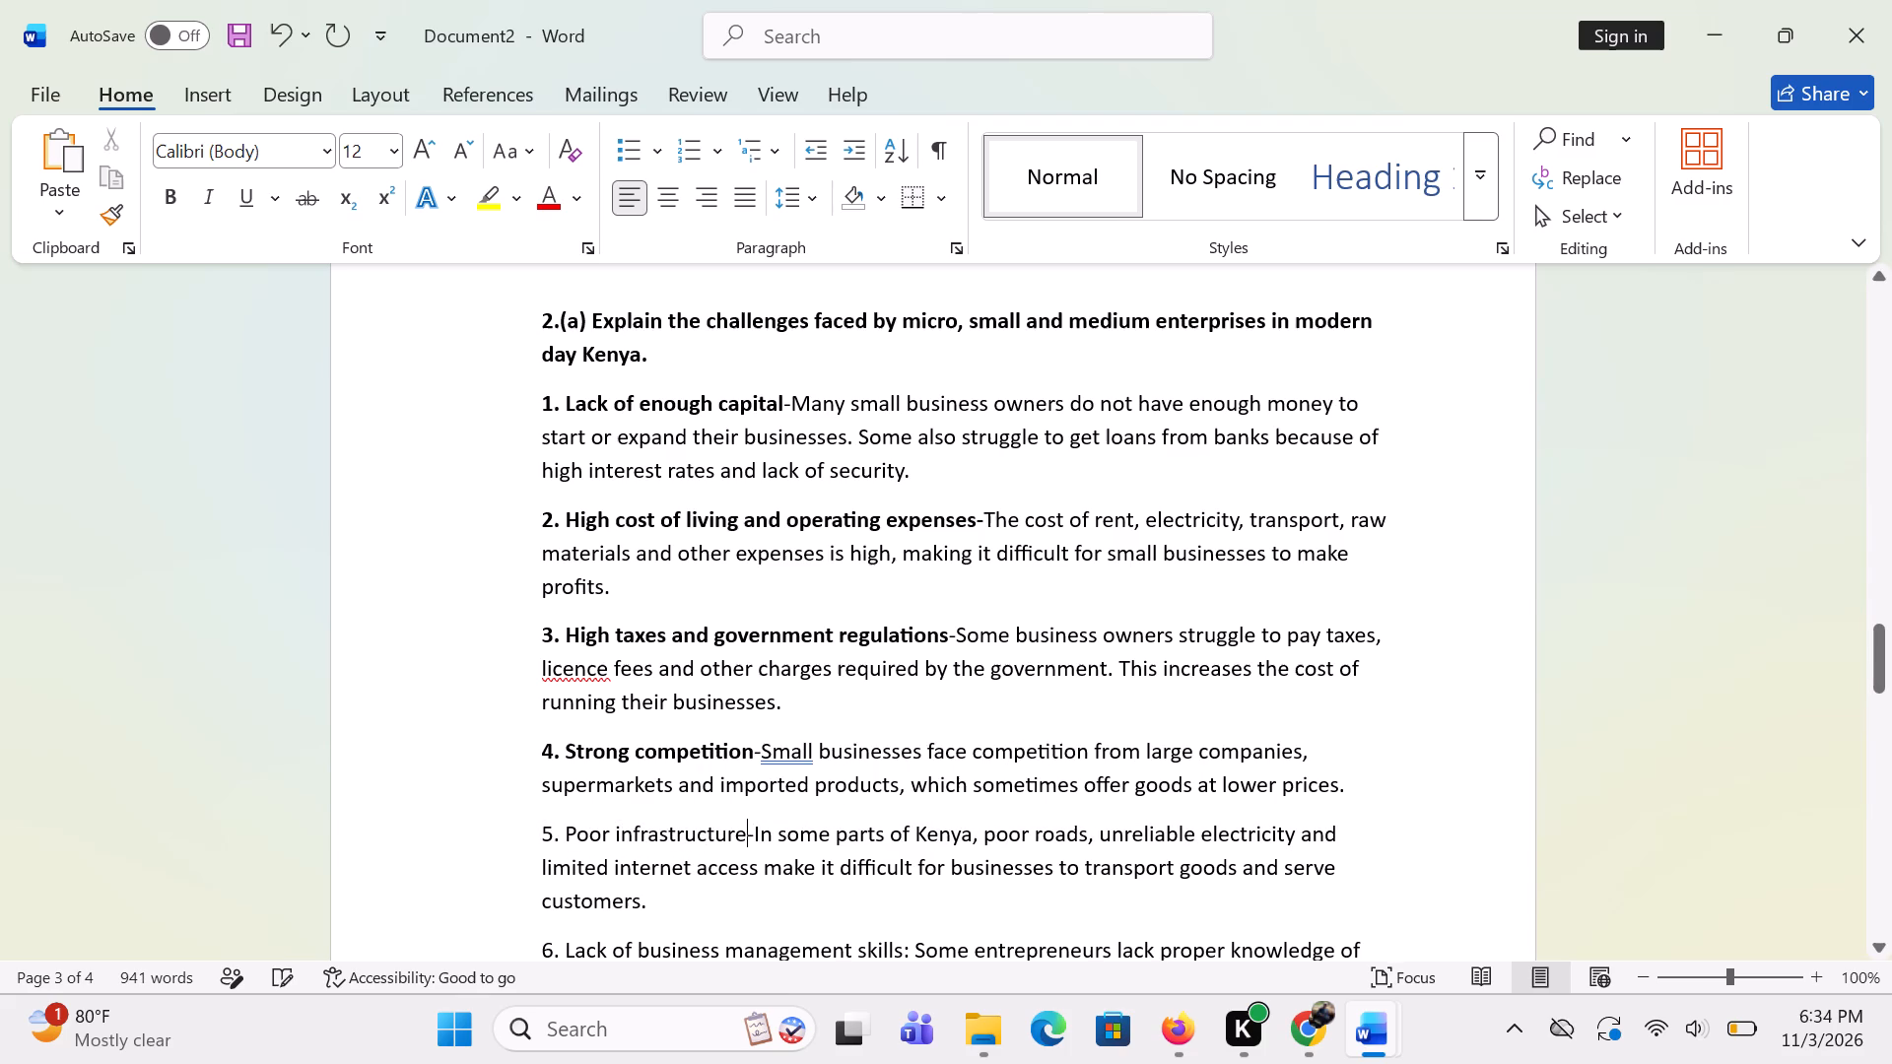
drag(746, 838, 538, 841)
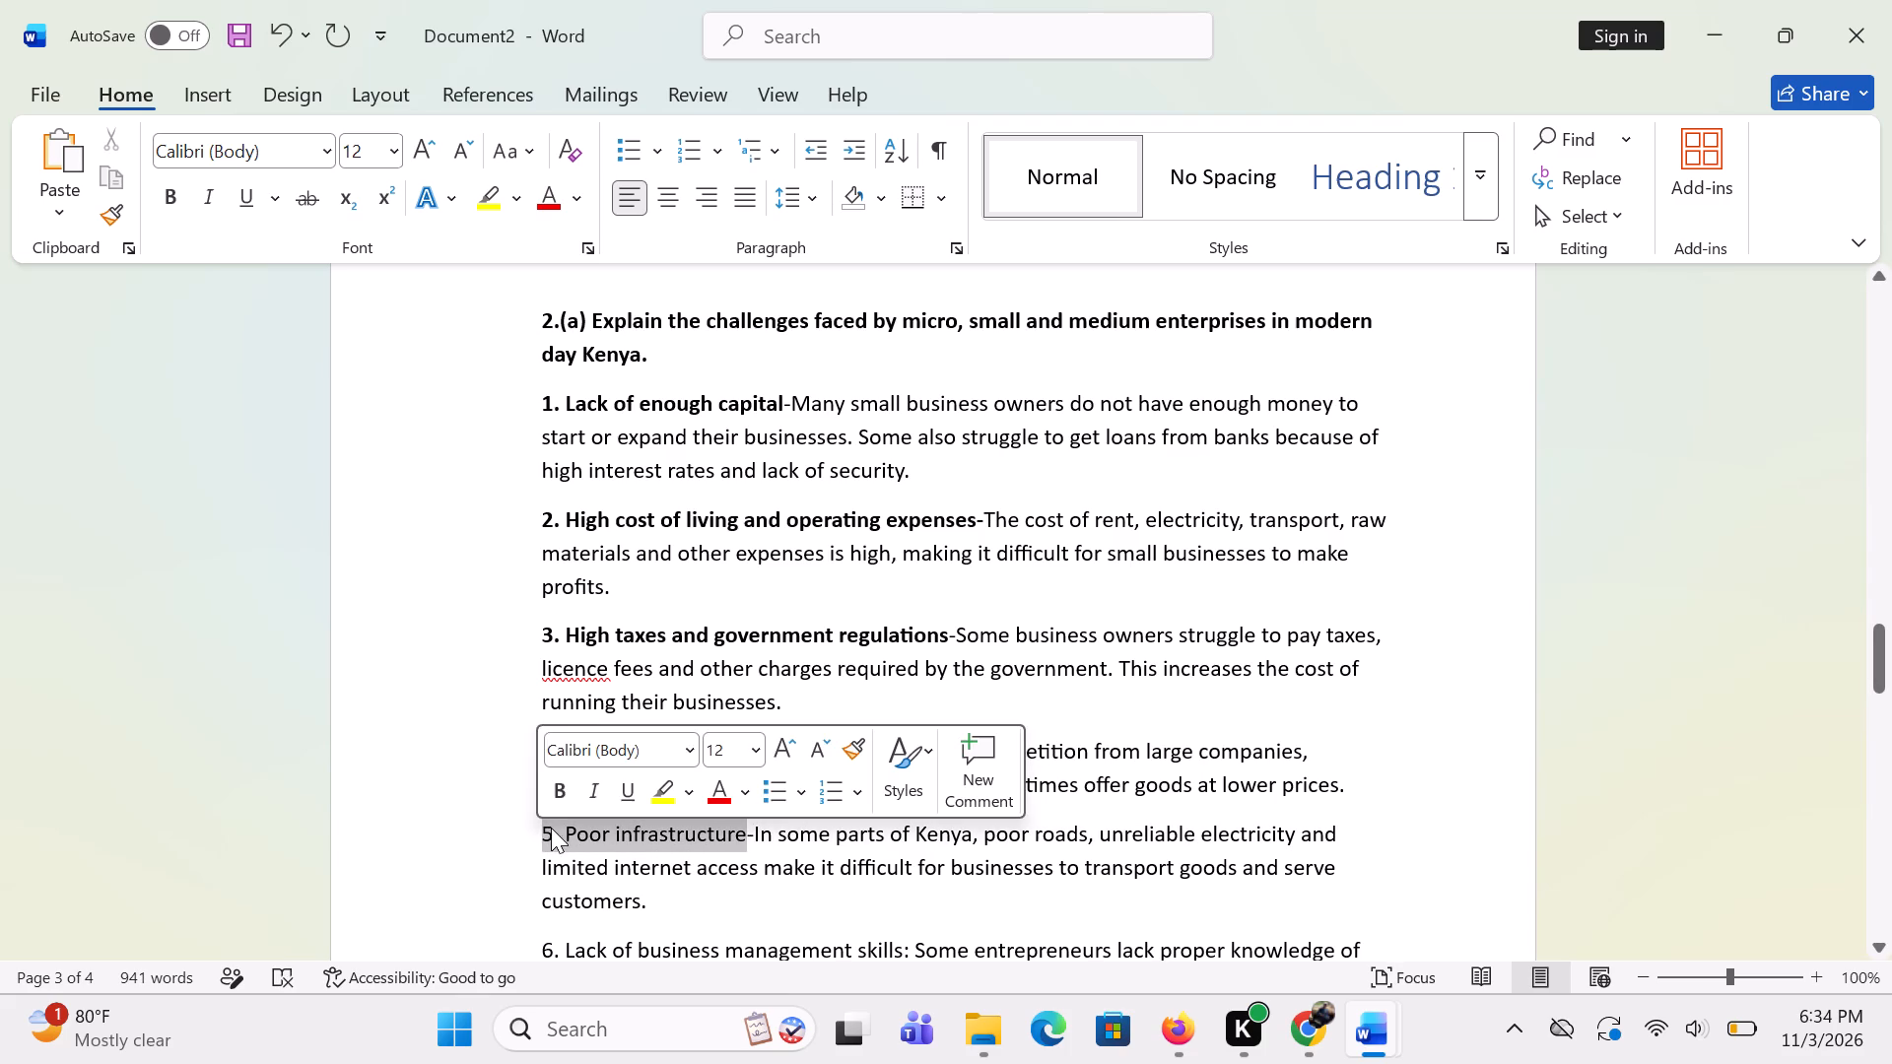
click(555, 800)
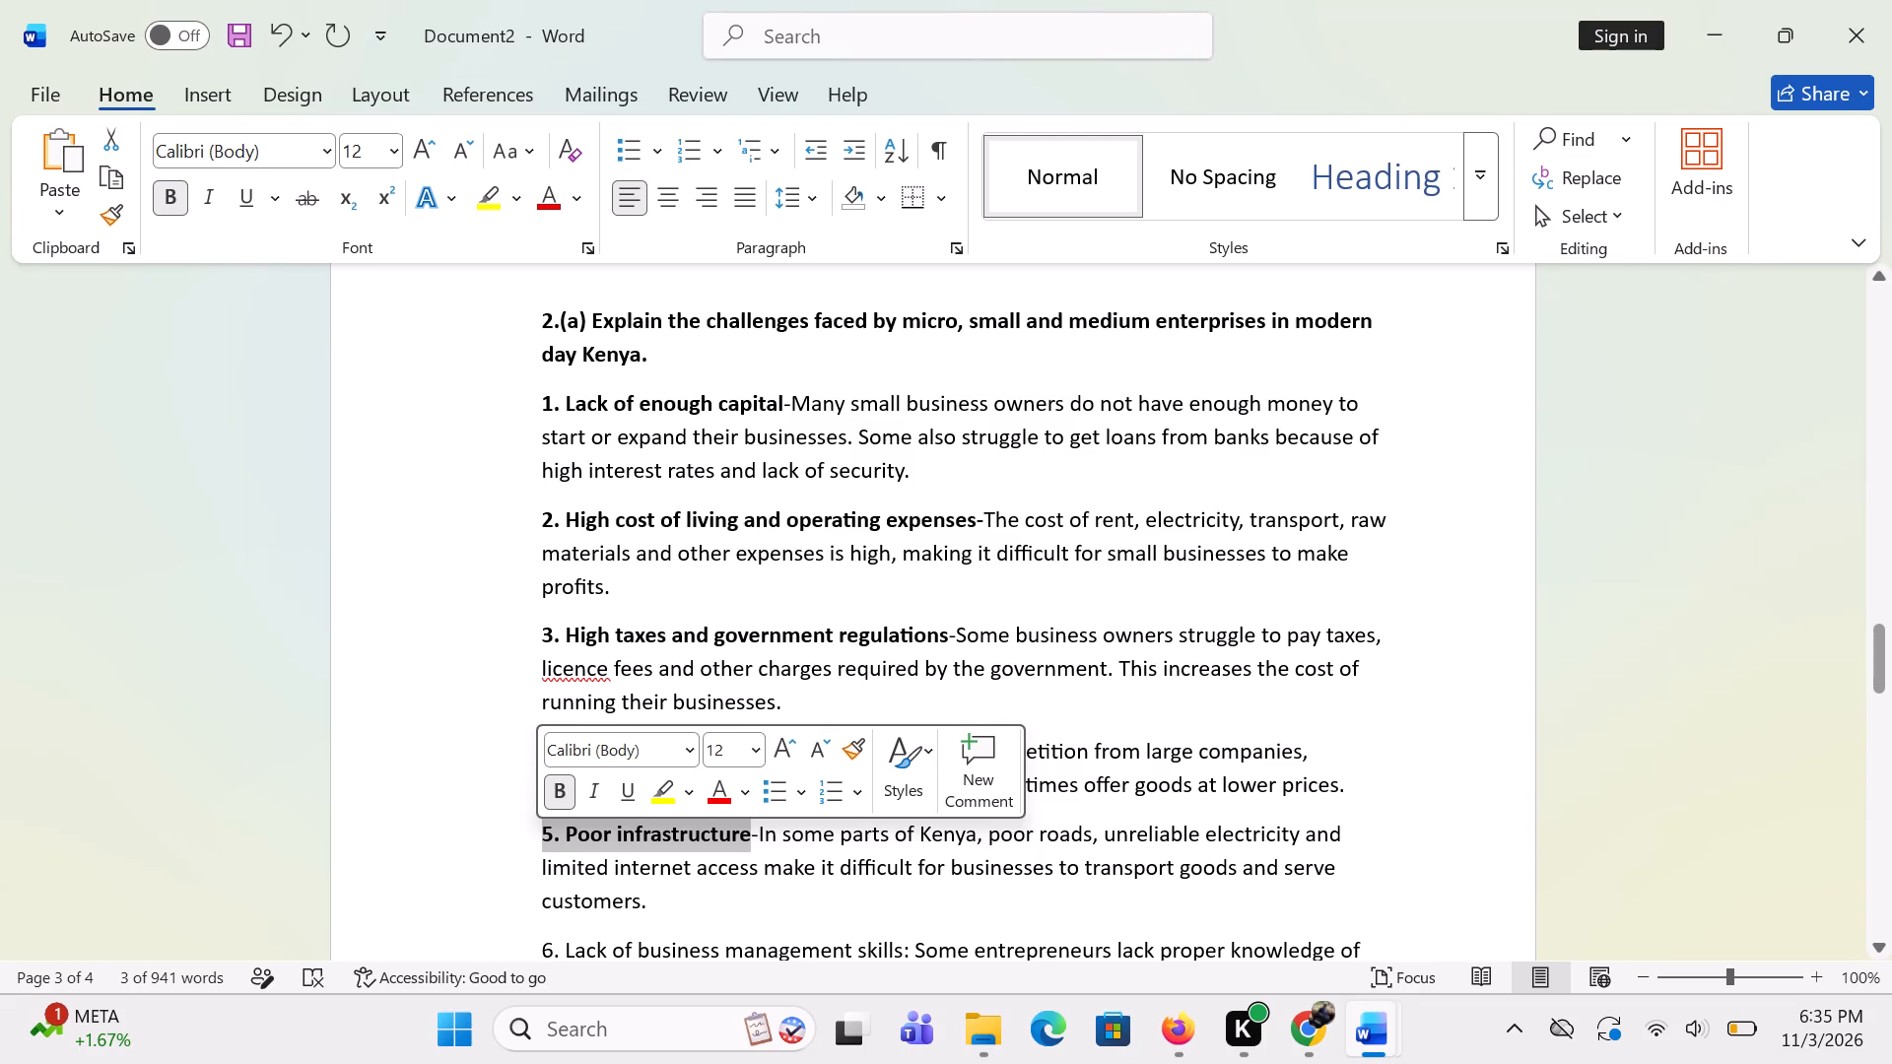
click(1353, 804)
In point 6, replace the colon and space after "Lack of business management skills" with a hyphen and make the numbered heading bold.
scroll(1105, 805, down, 1)
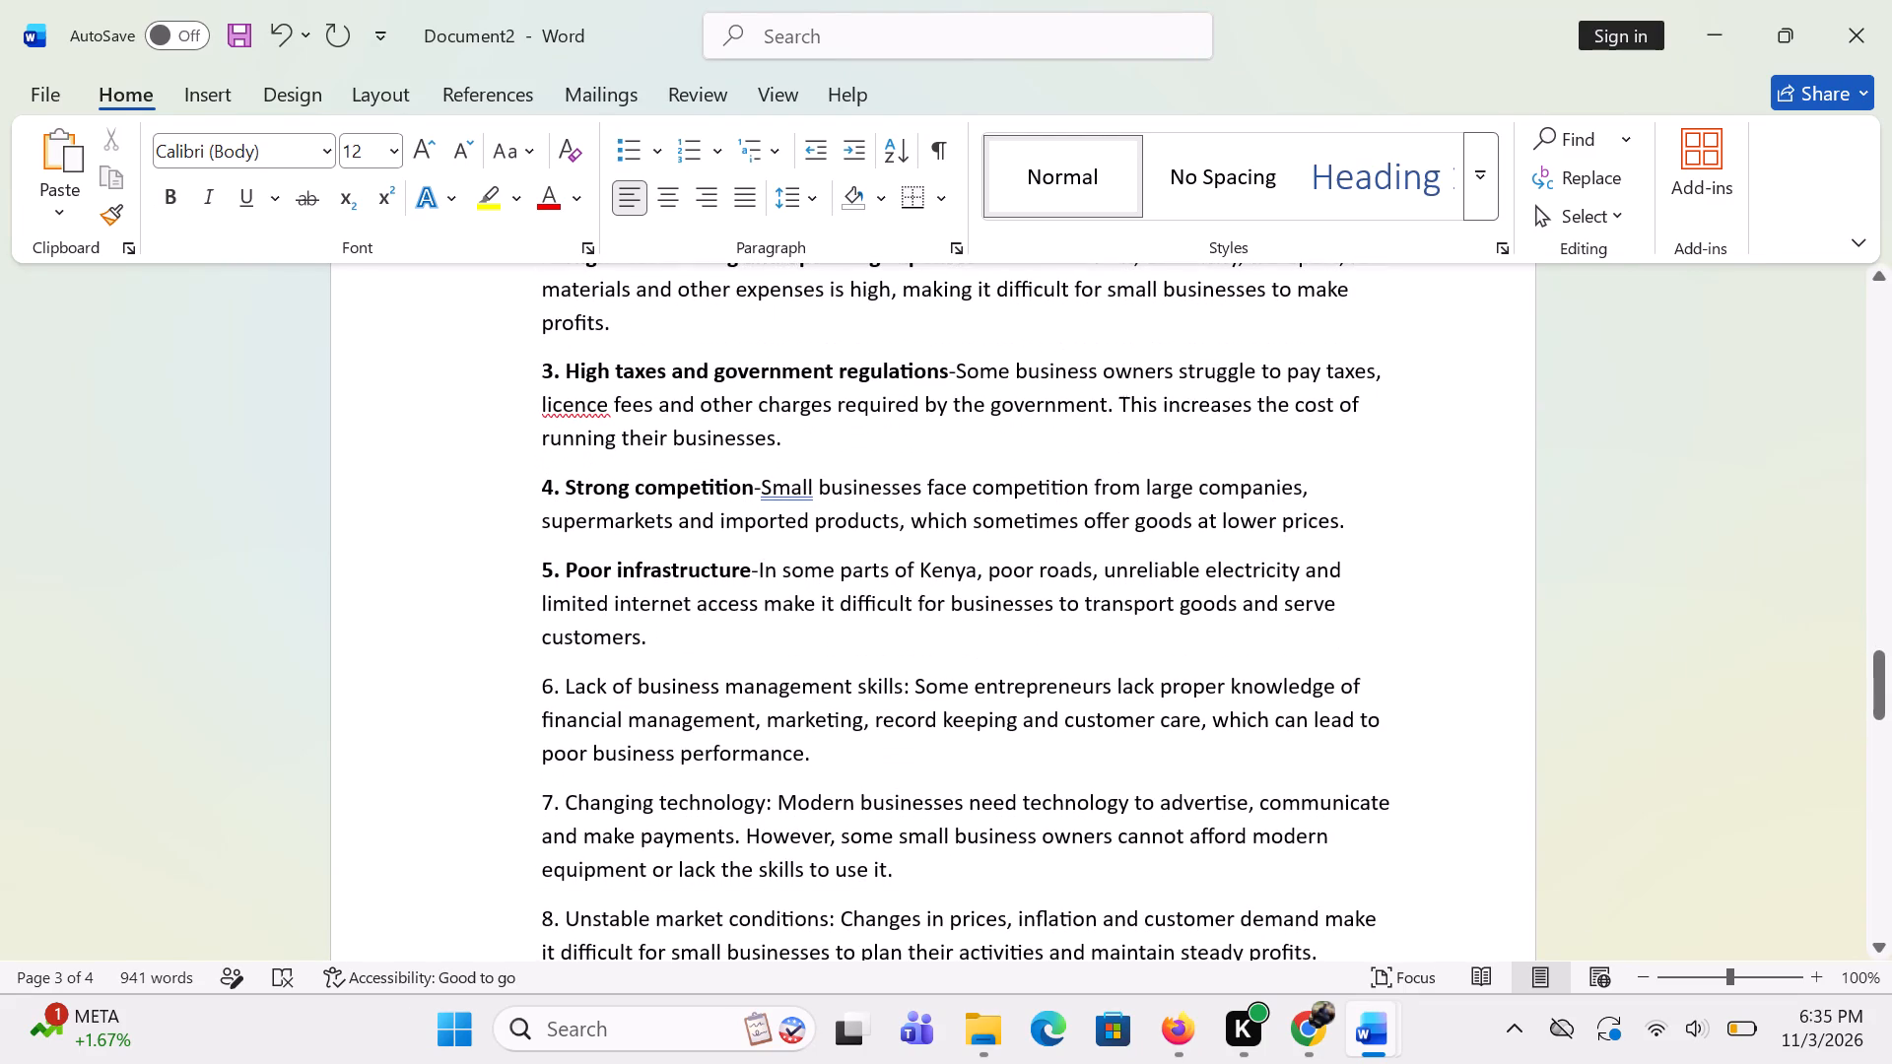
click(918, 690)
key(BackSpace)
key(minus)
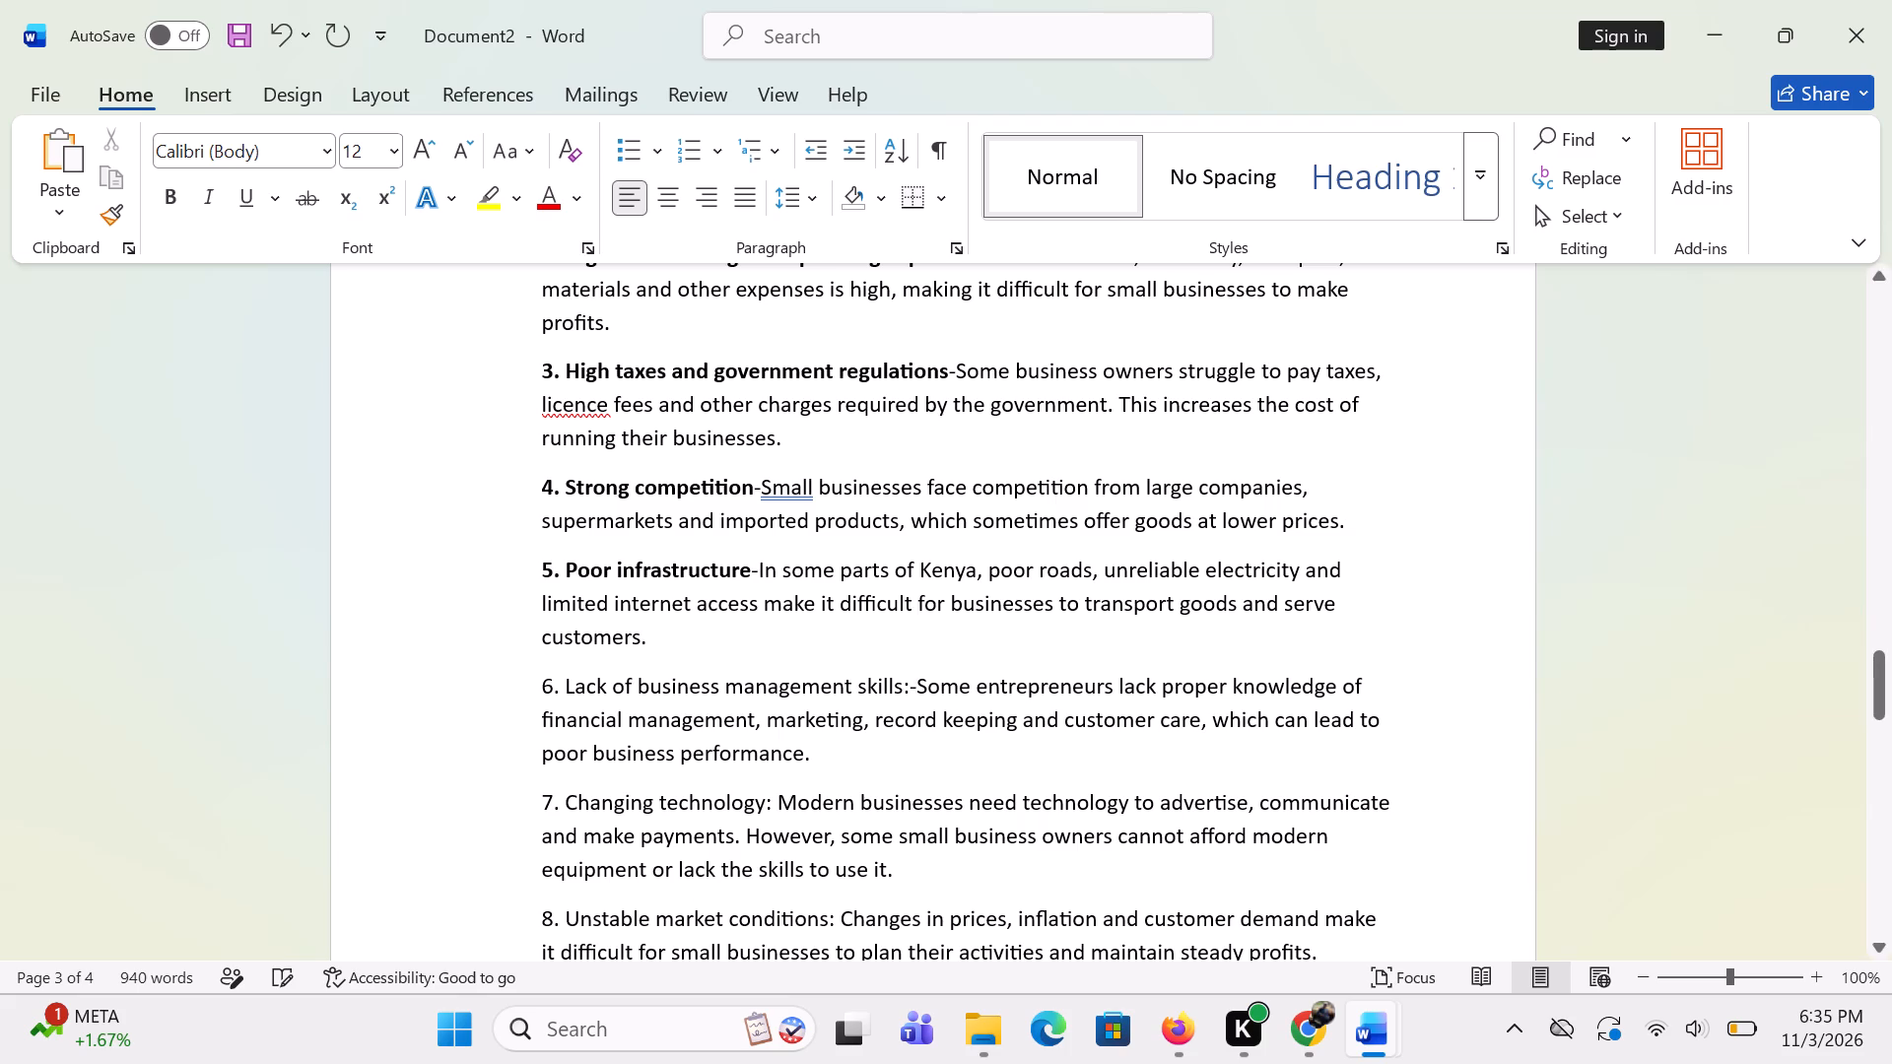
key(BackSpace)
key(BackSpace)
key(minus)
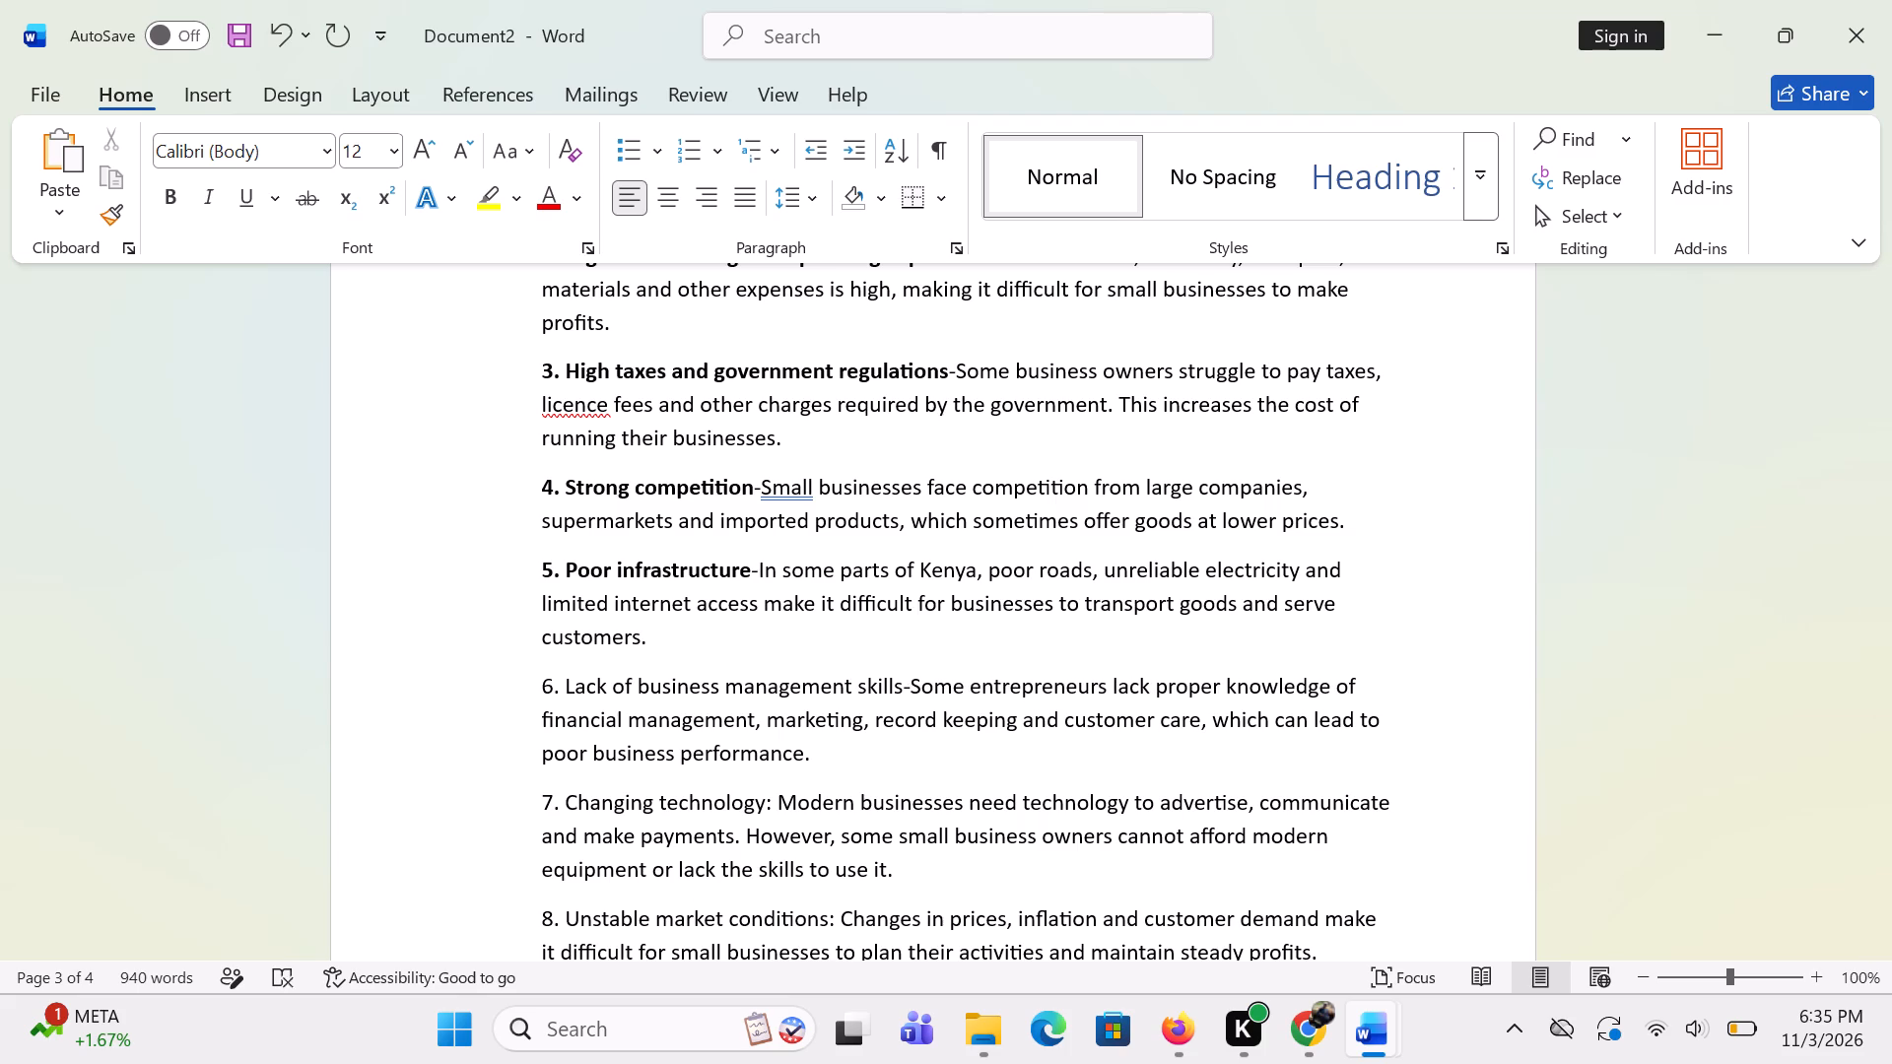
drag(905, 689, 657, 703)
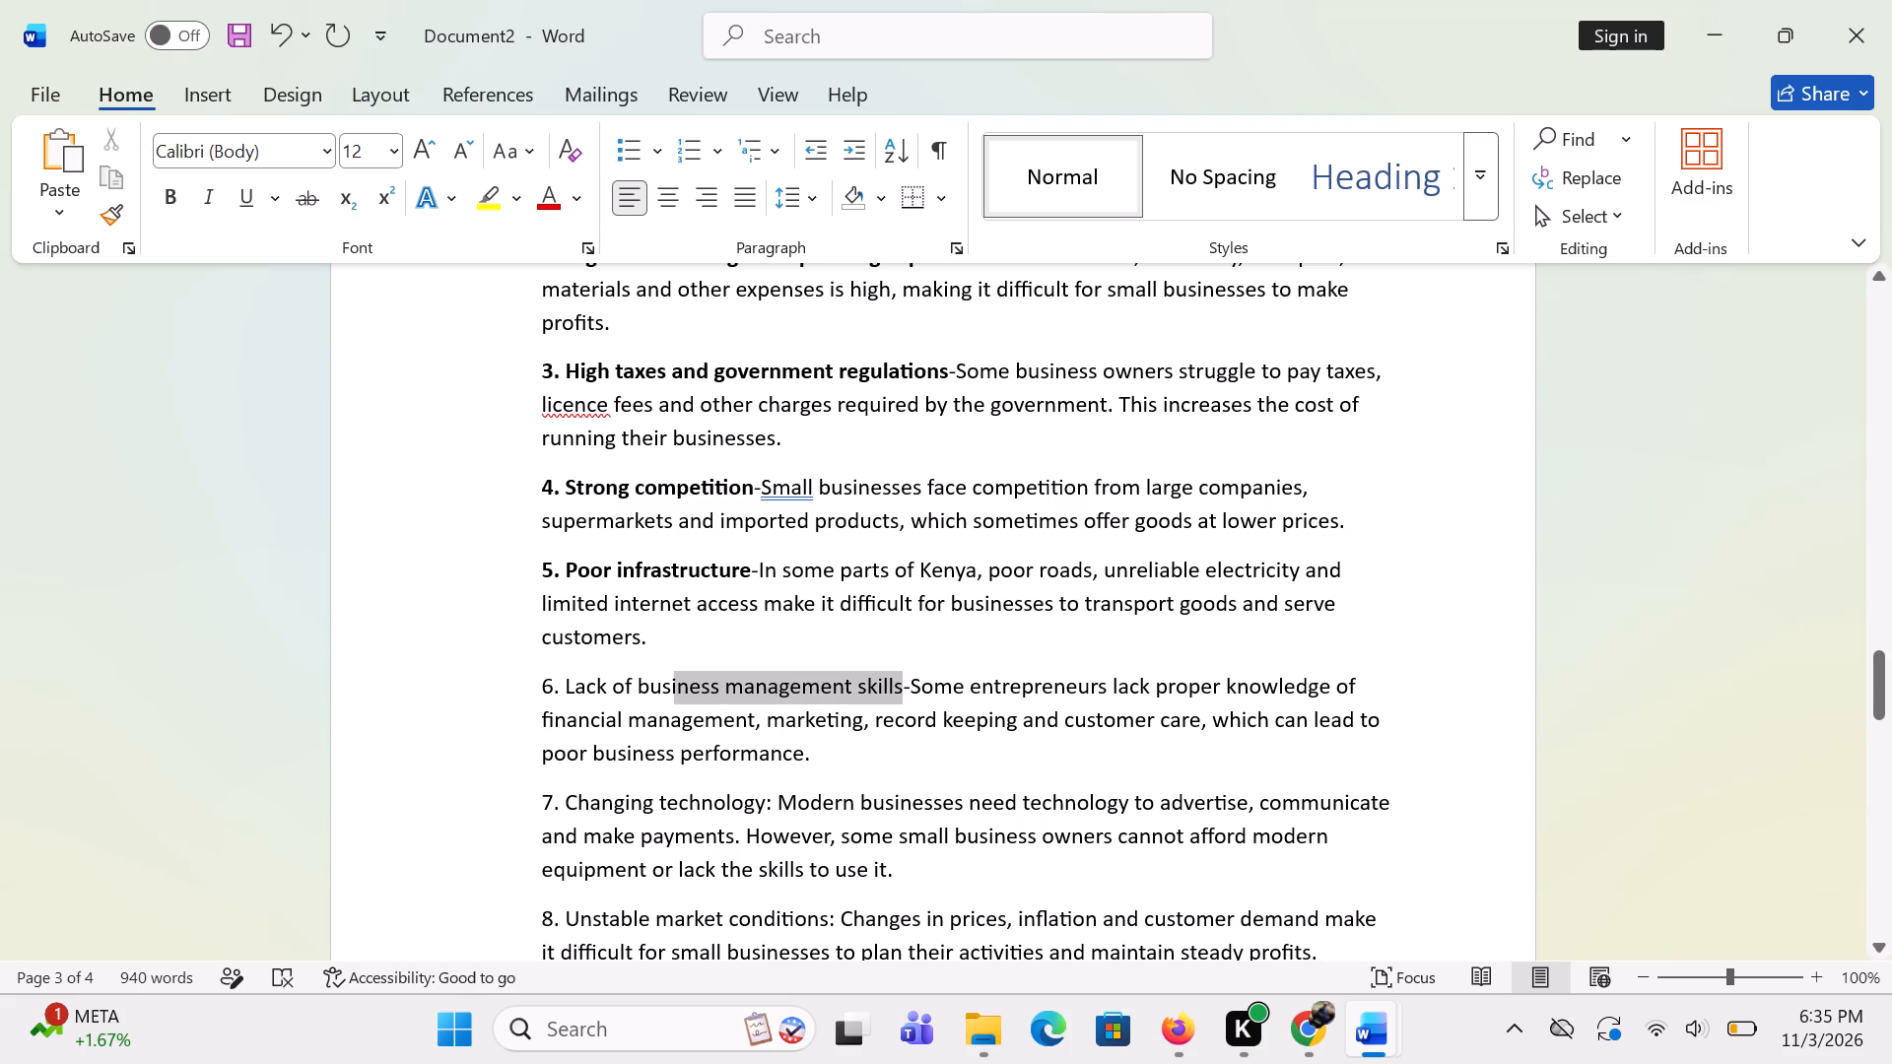
drag(657, 703, 523, 684)
click(539, 641)
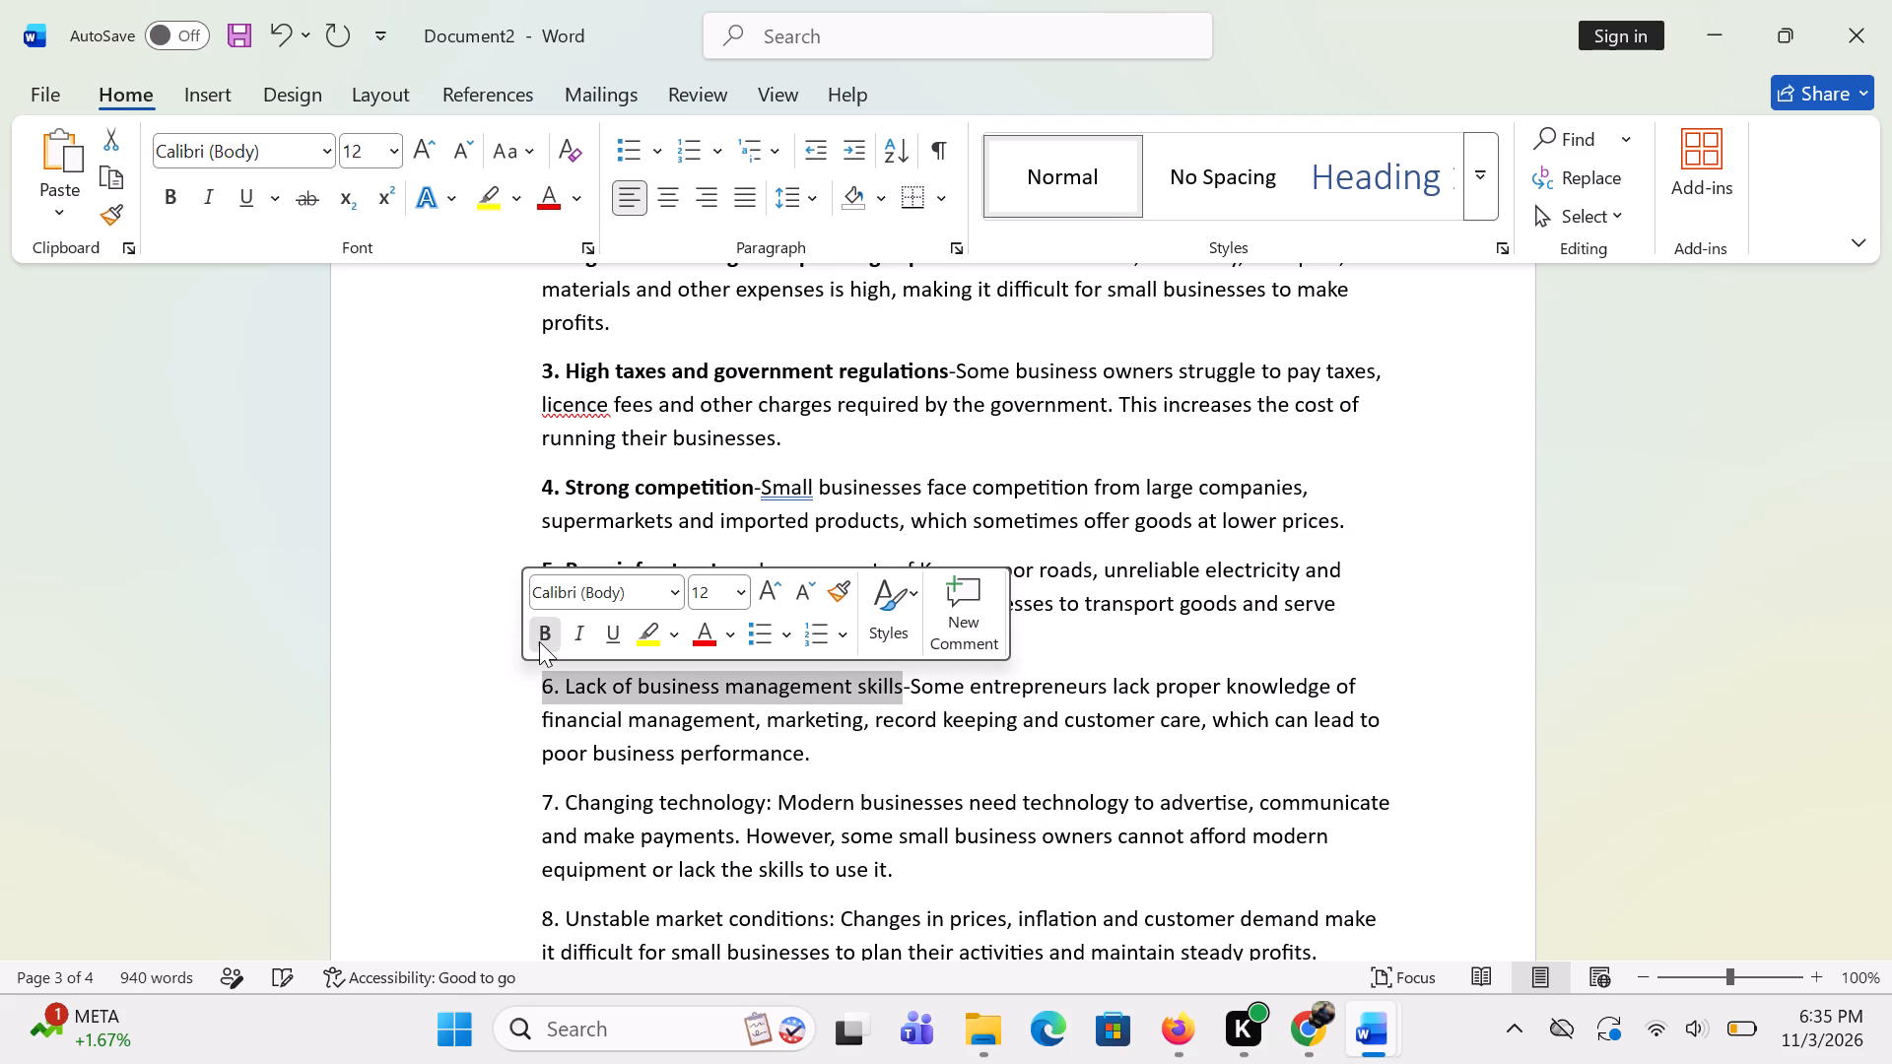
click(888, 791)
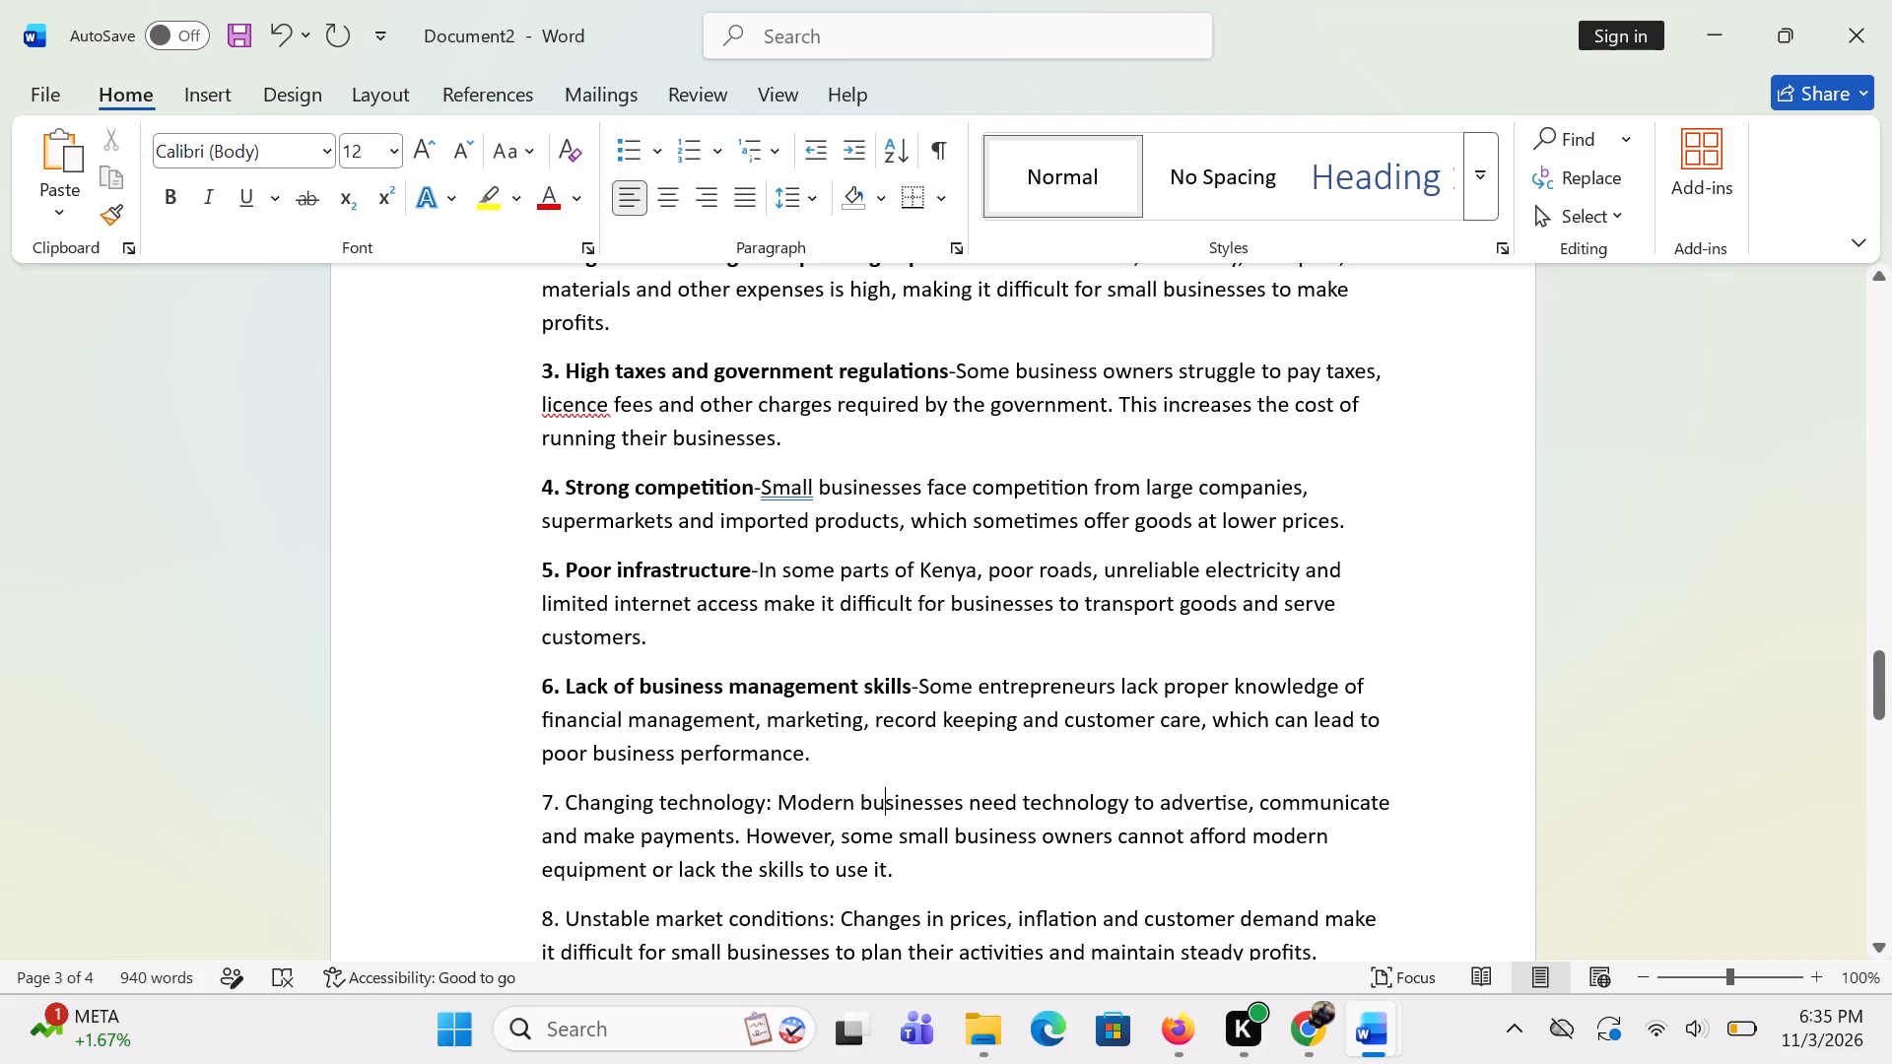
In point 7, replace the colon and space after "Changing technology" with a hyphen and make the numbered heading bold.
scroll(825, 776, down, 1)
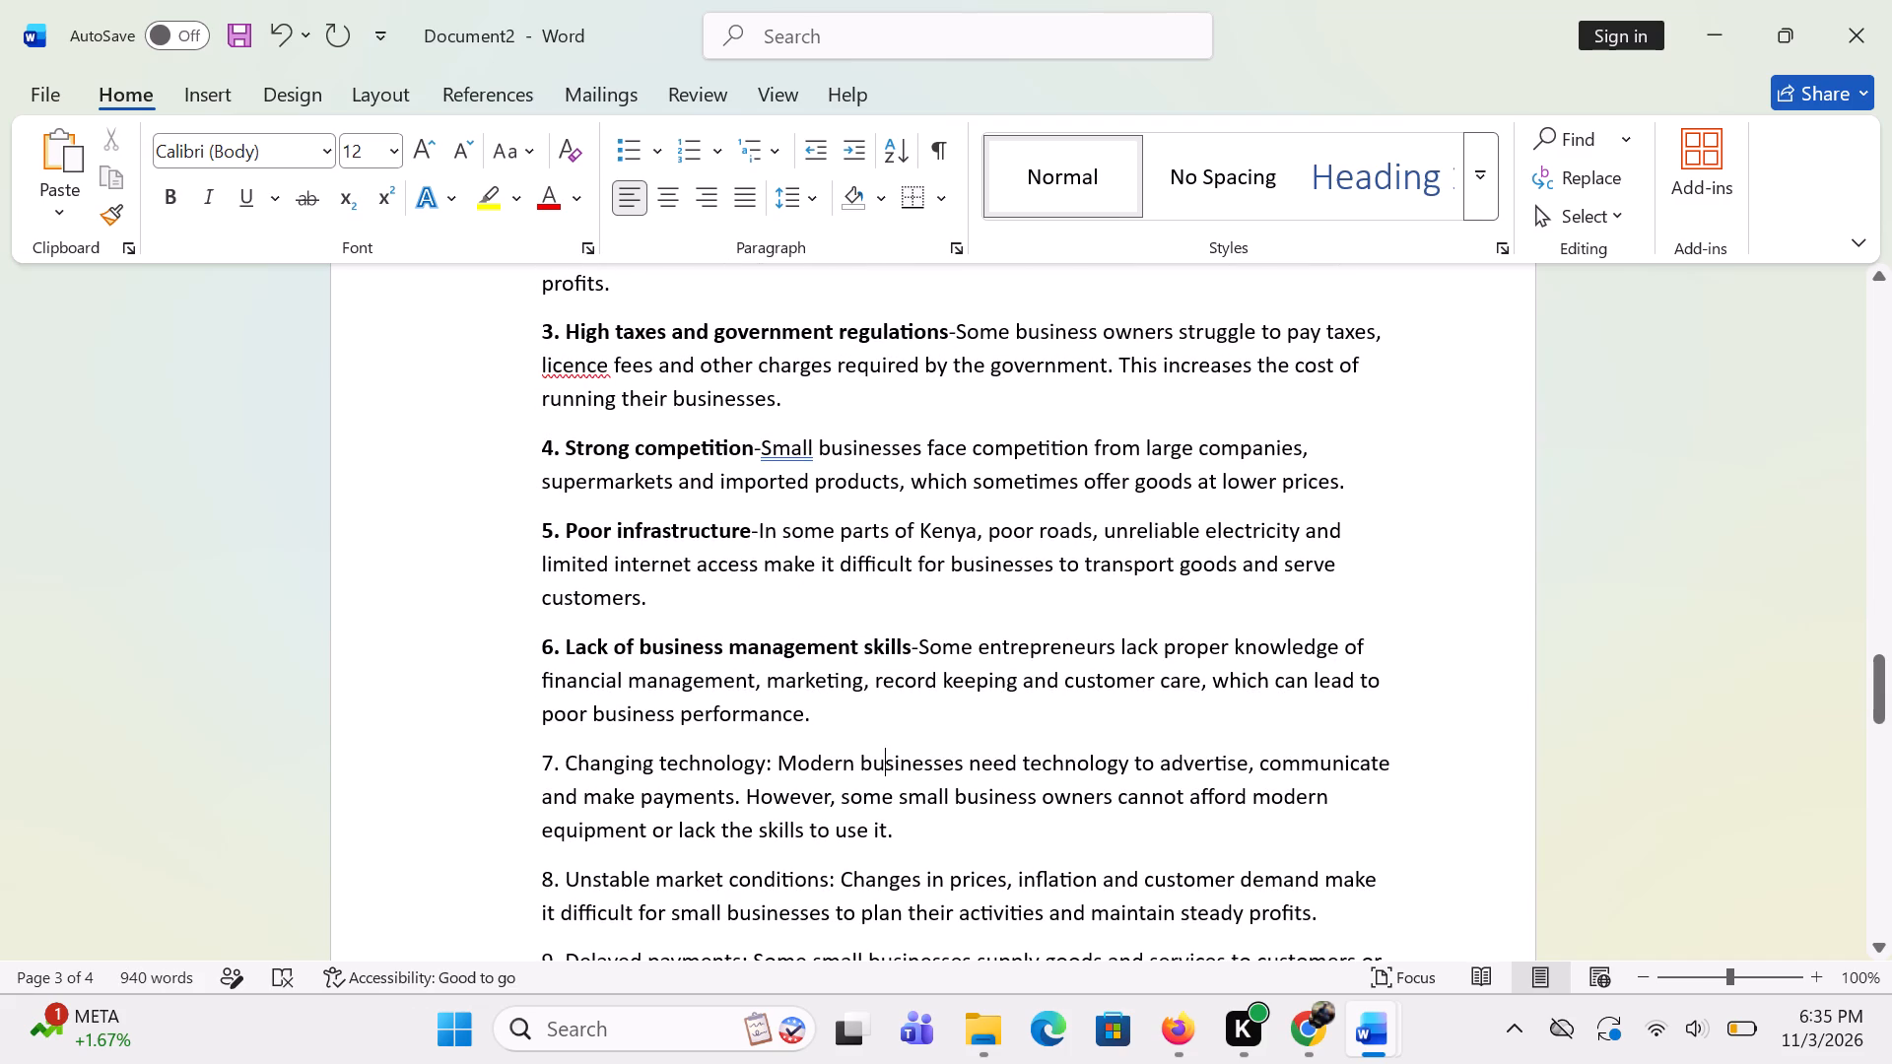
click(777, 758)
key(BackSpace)
key(BackSpace)
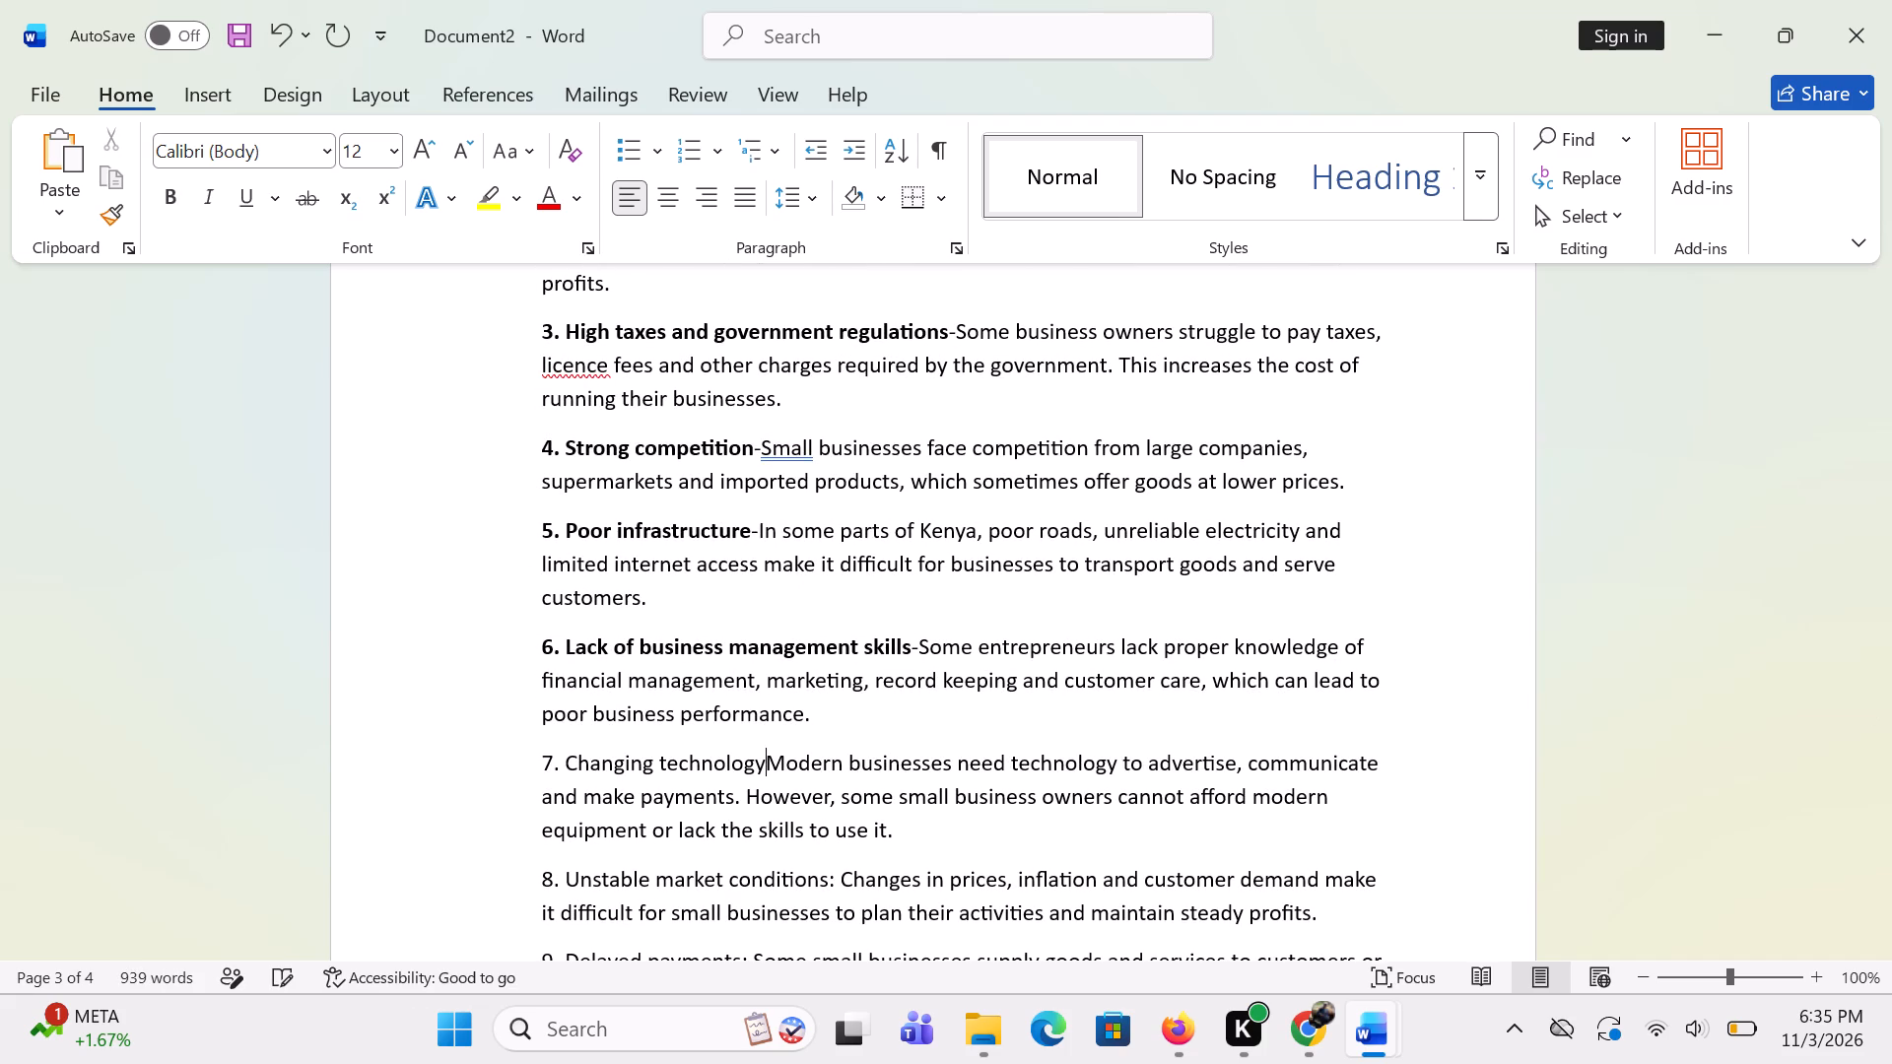
key(minus)
drag(755, 763, 620, 767)
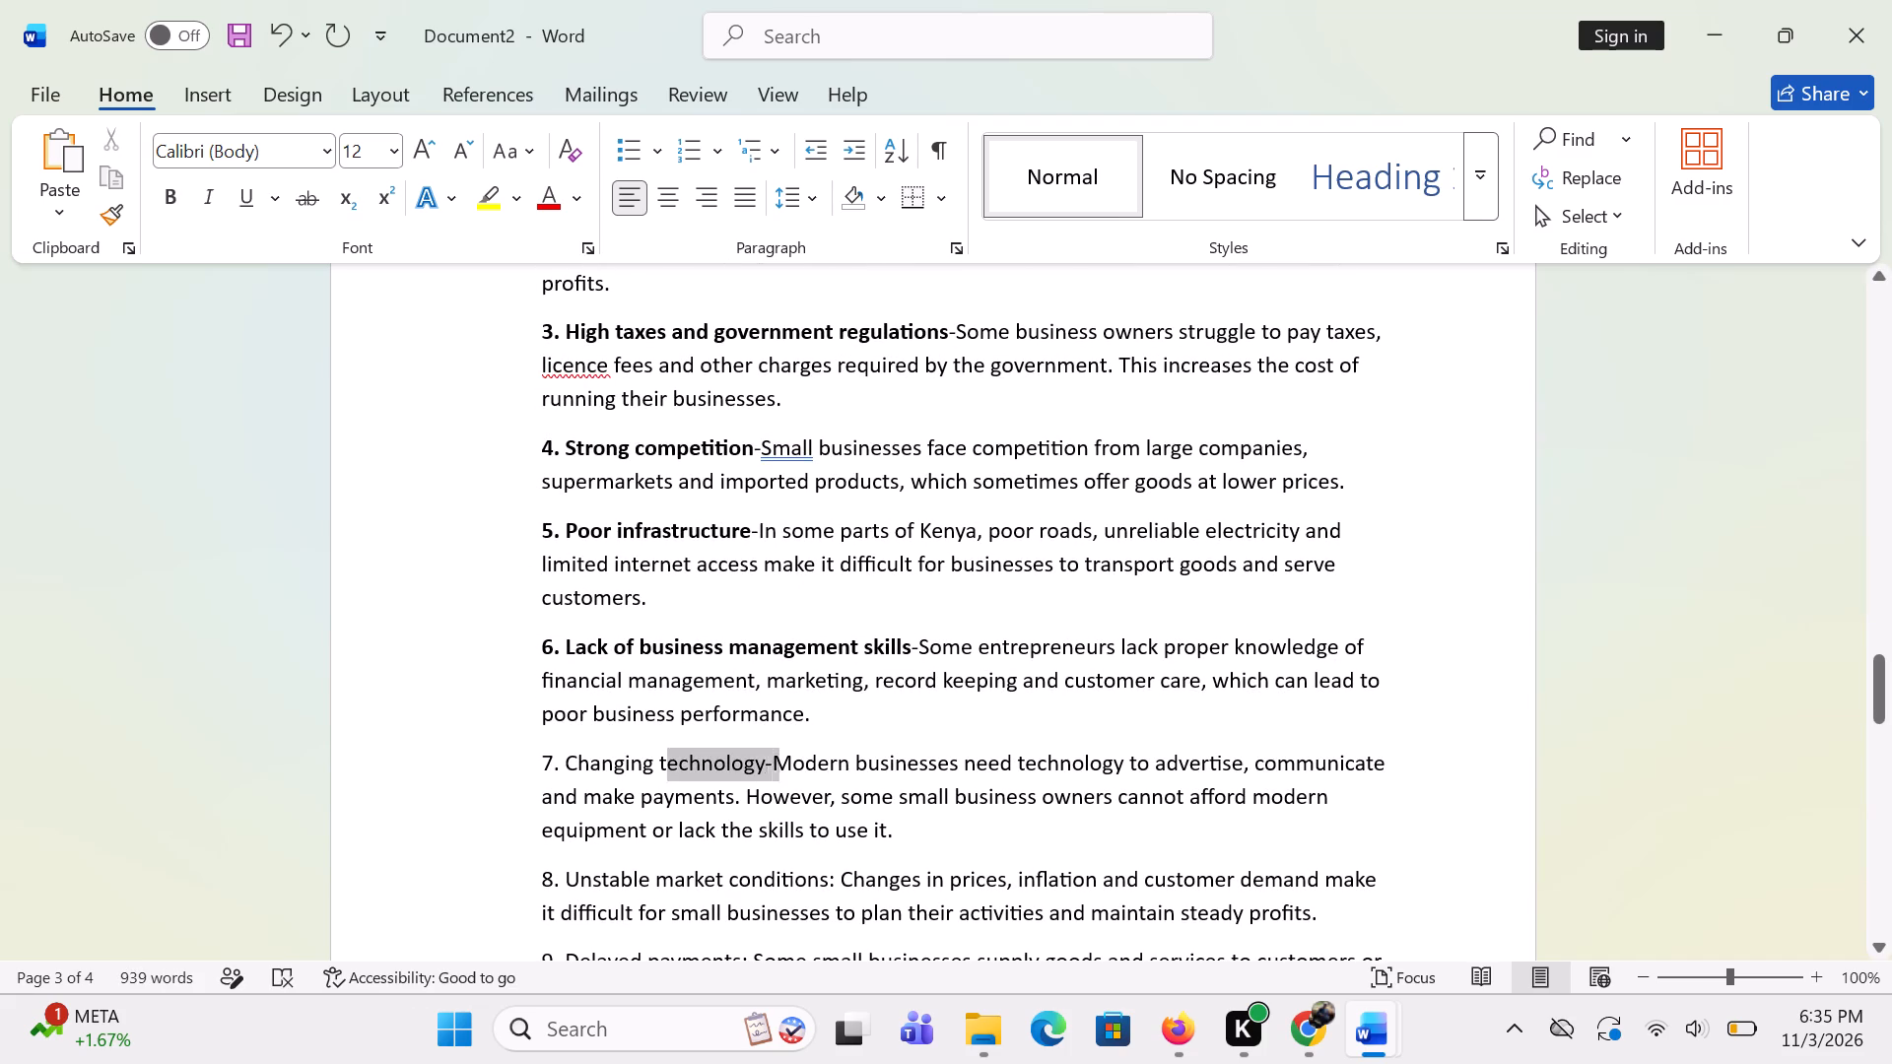
drag(620, 767, 534, 764)
click(554, 712)
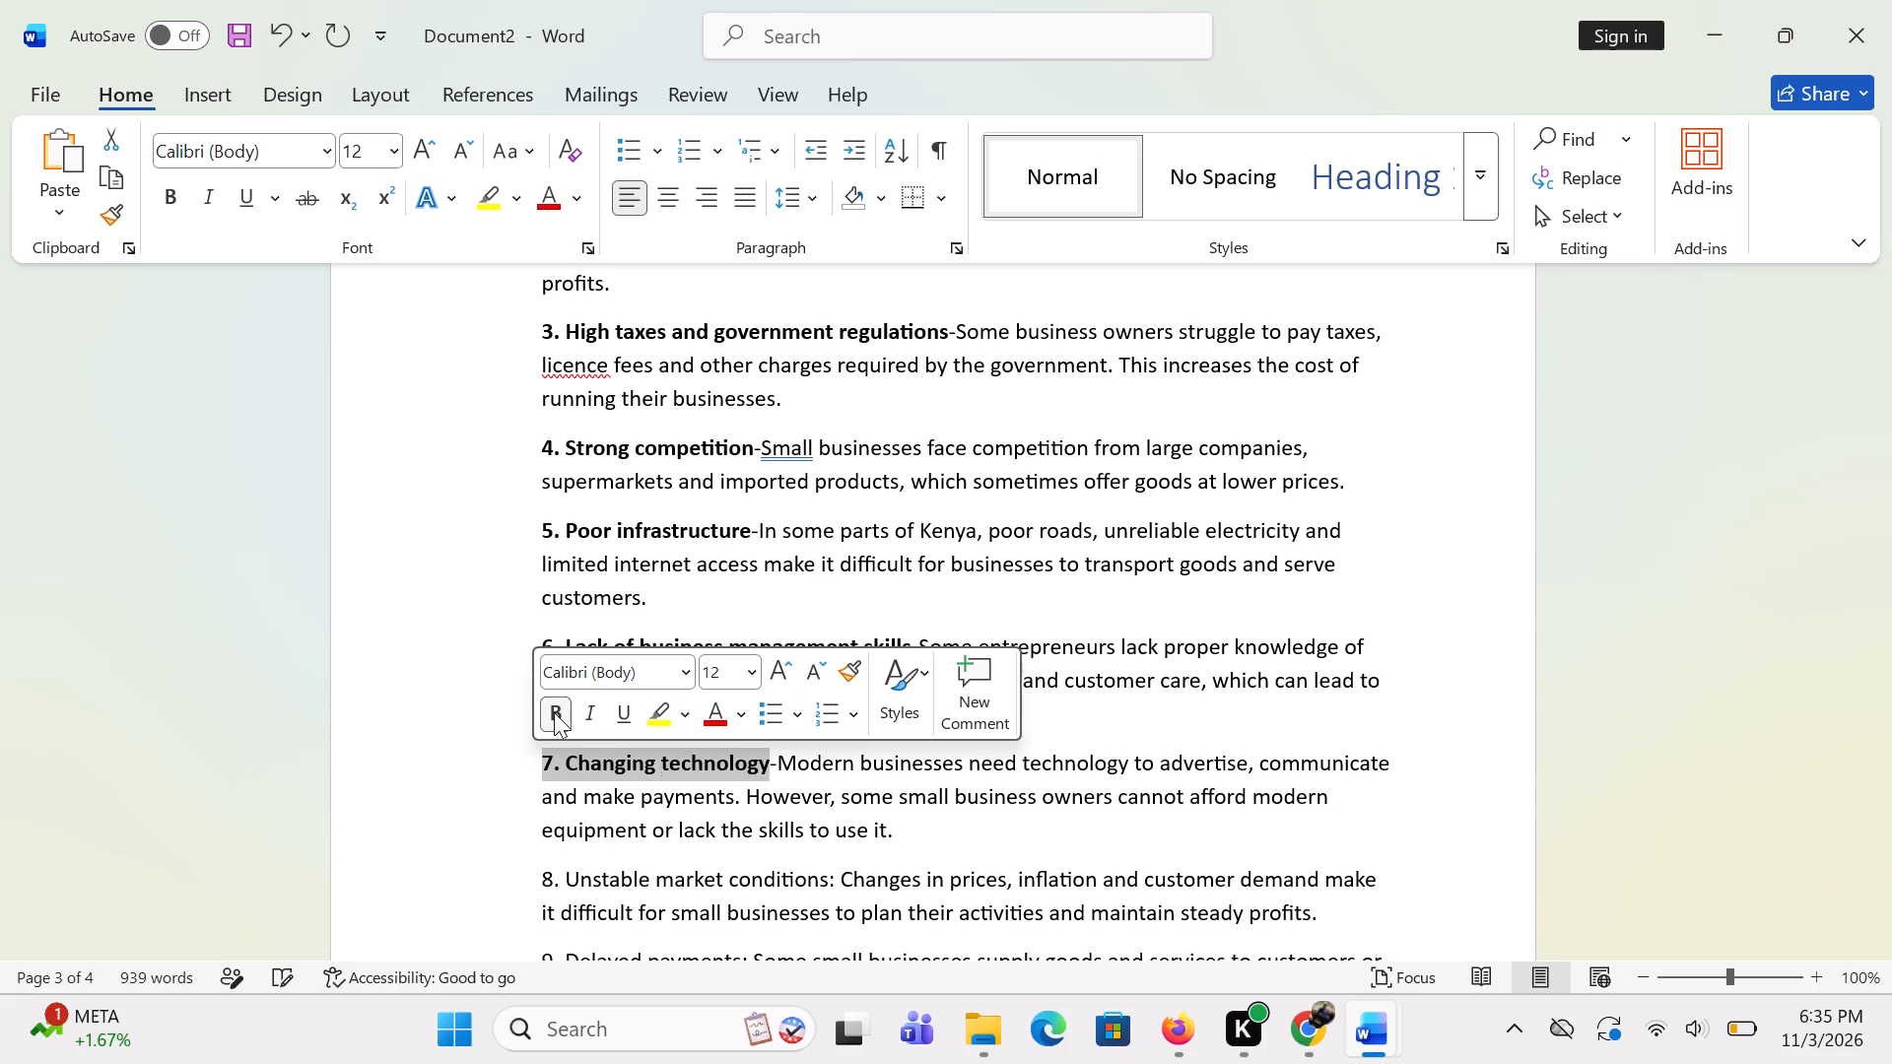
click(941, 855)
In point 8, make the numbered heading "Unstable market conditions" bold and replace only the colon after it with a hyphen.
scroll(922, 855, down, 1)
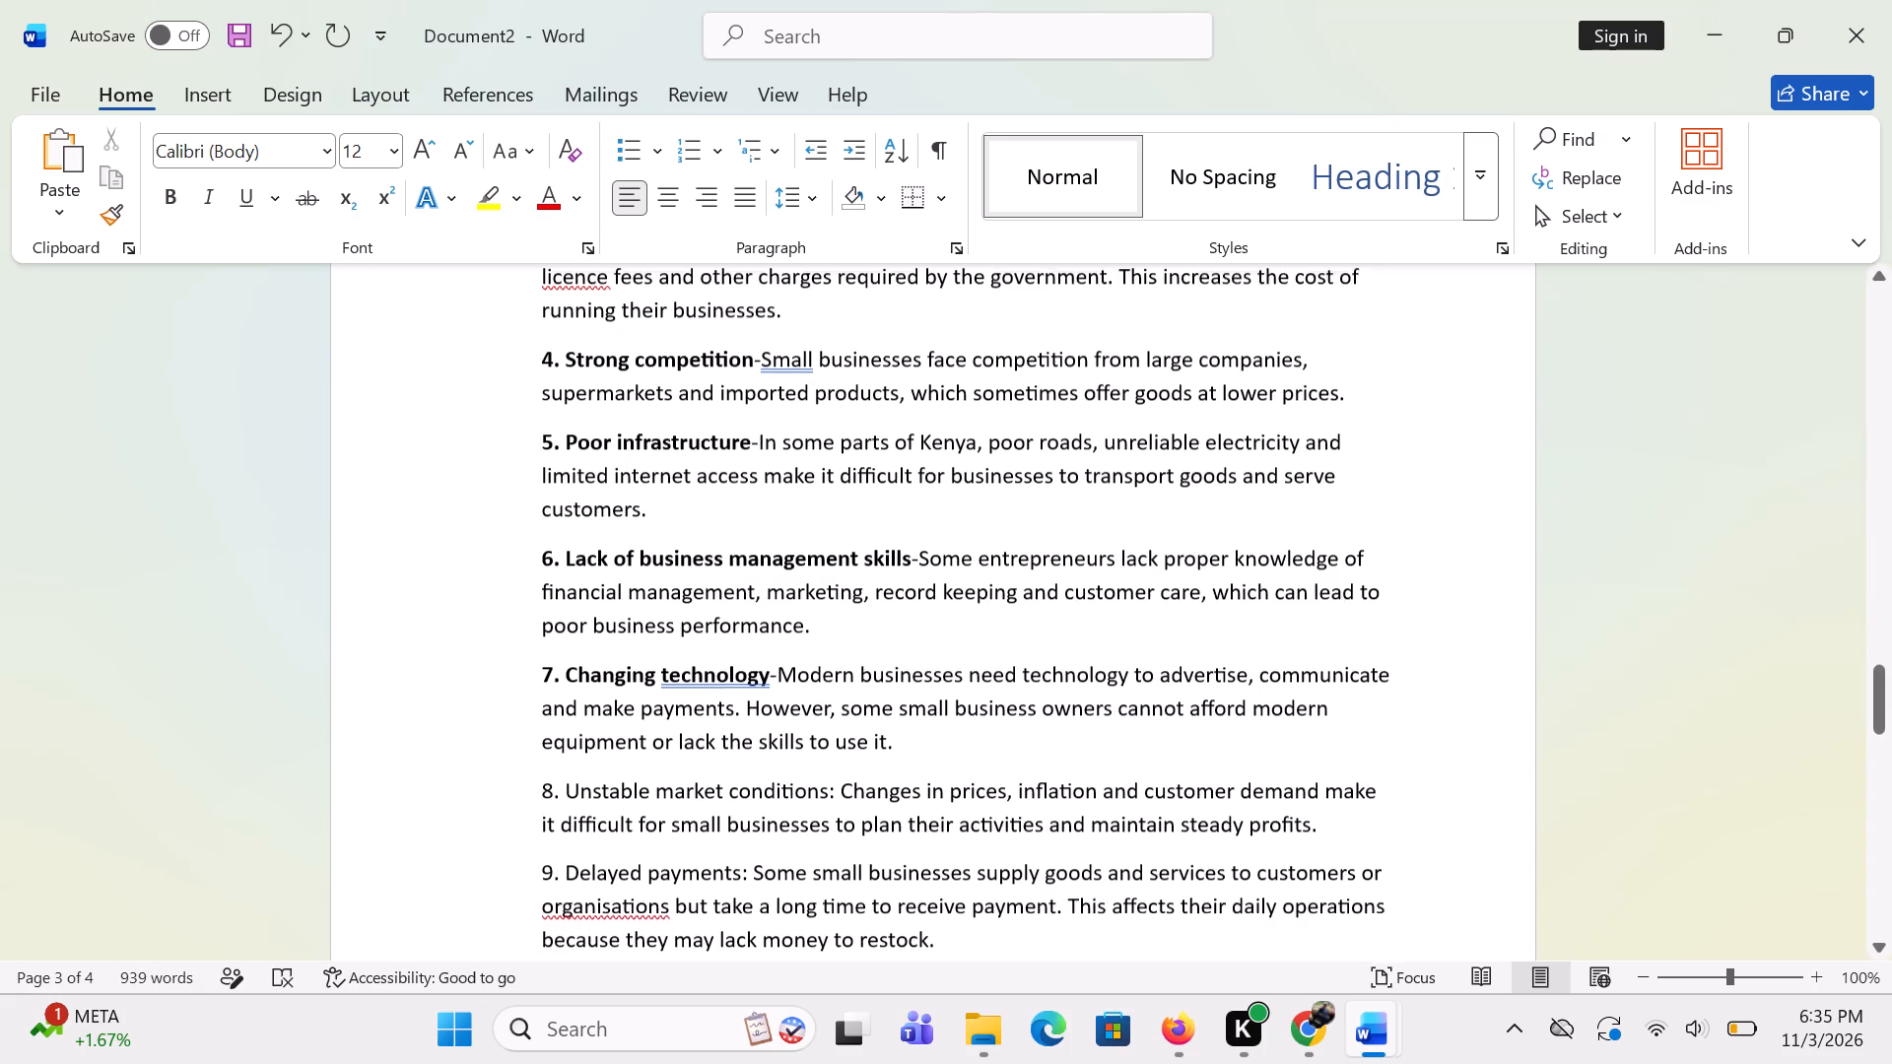
drag(828, 783, 541, 778)
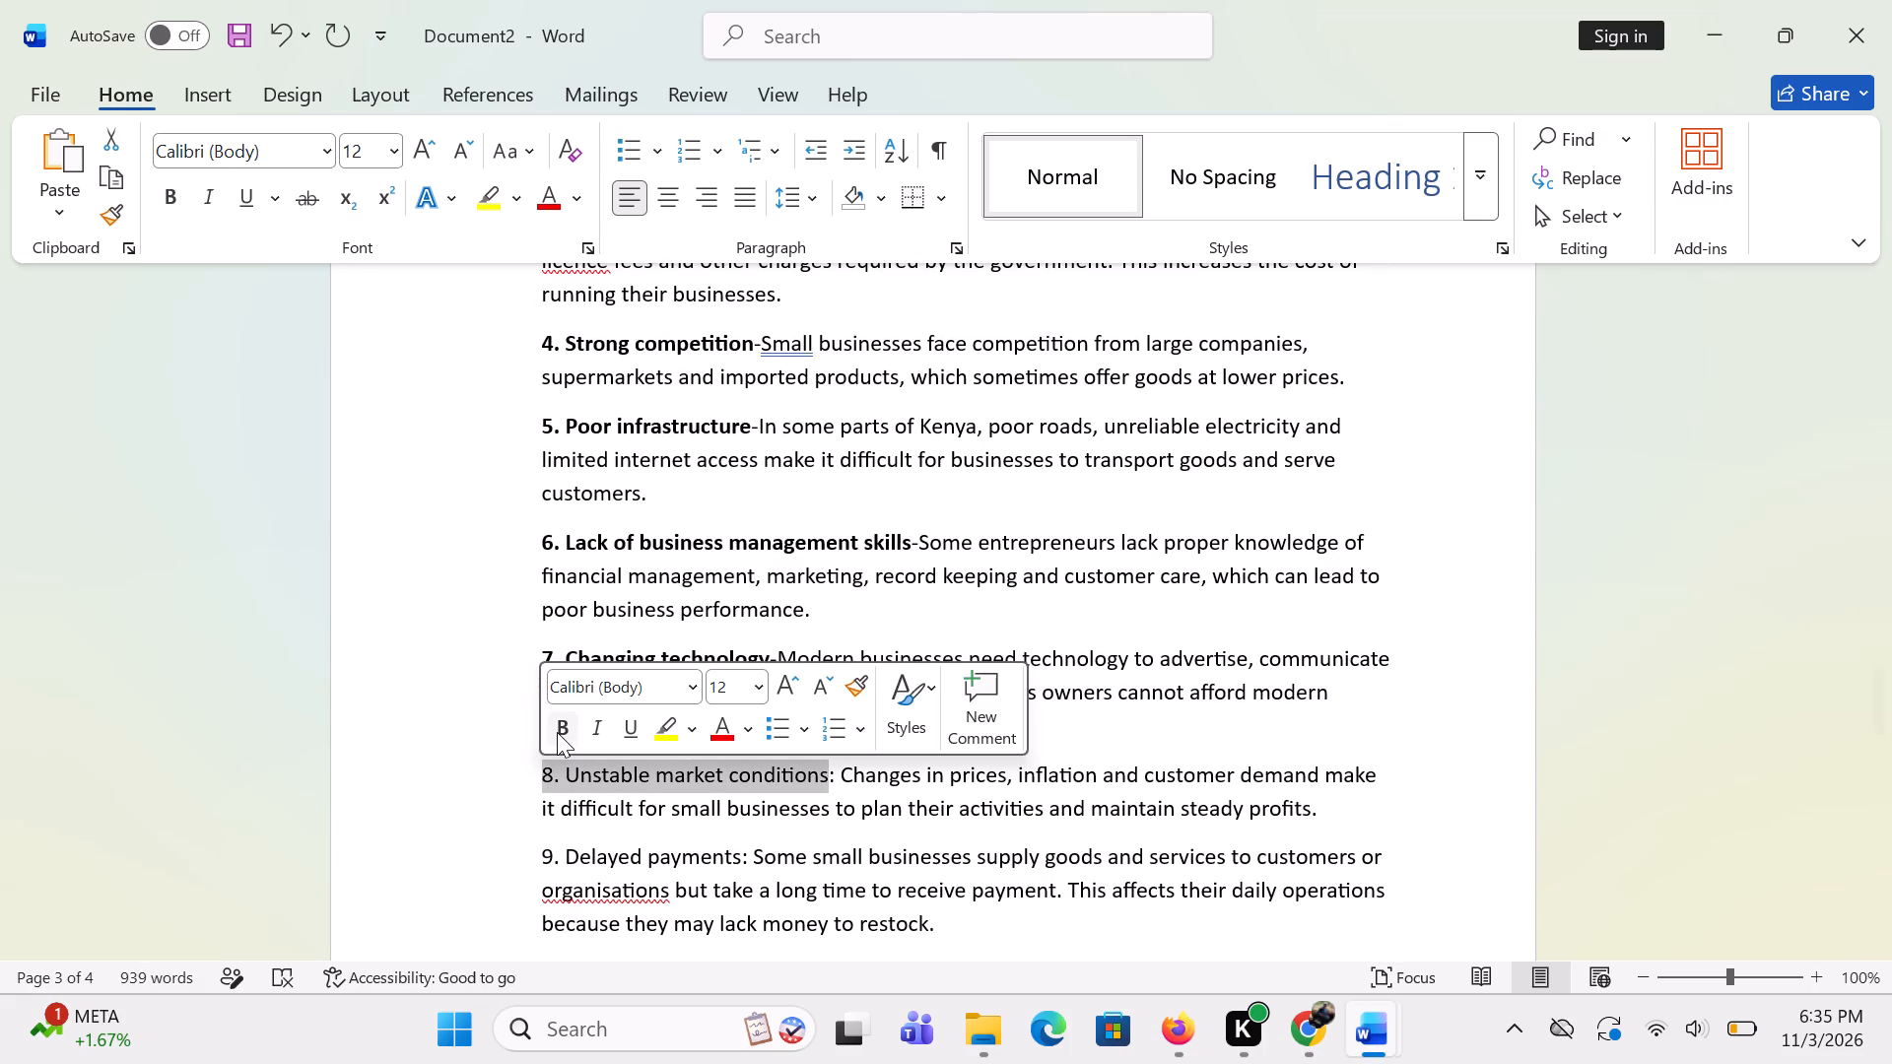
click(557, 732)
click(844, 781)
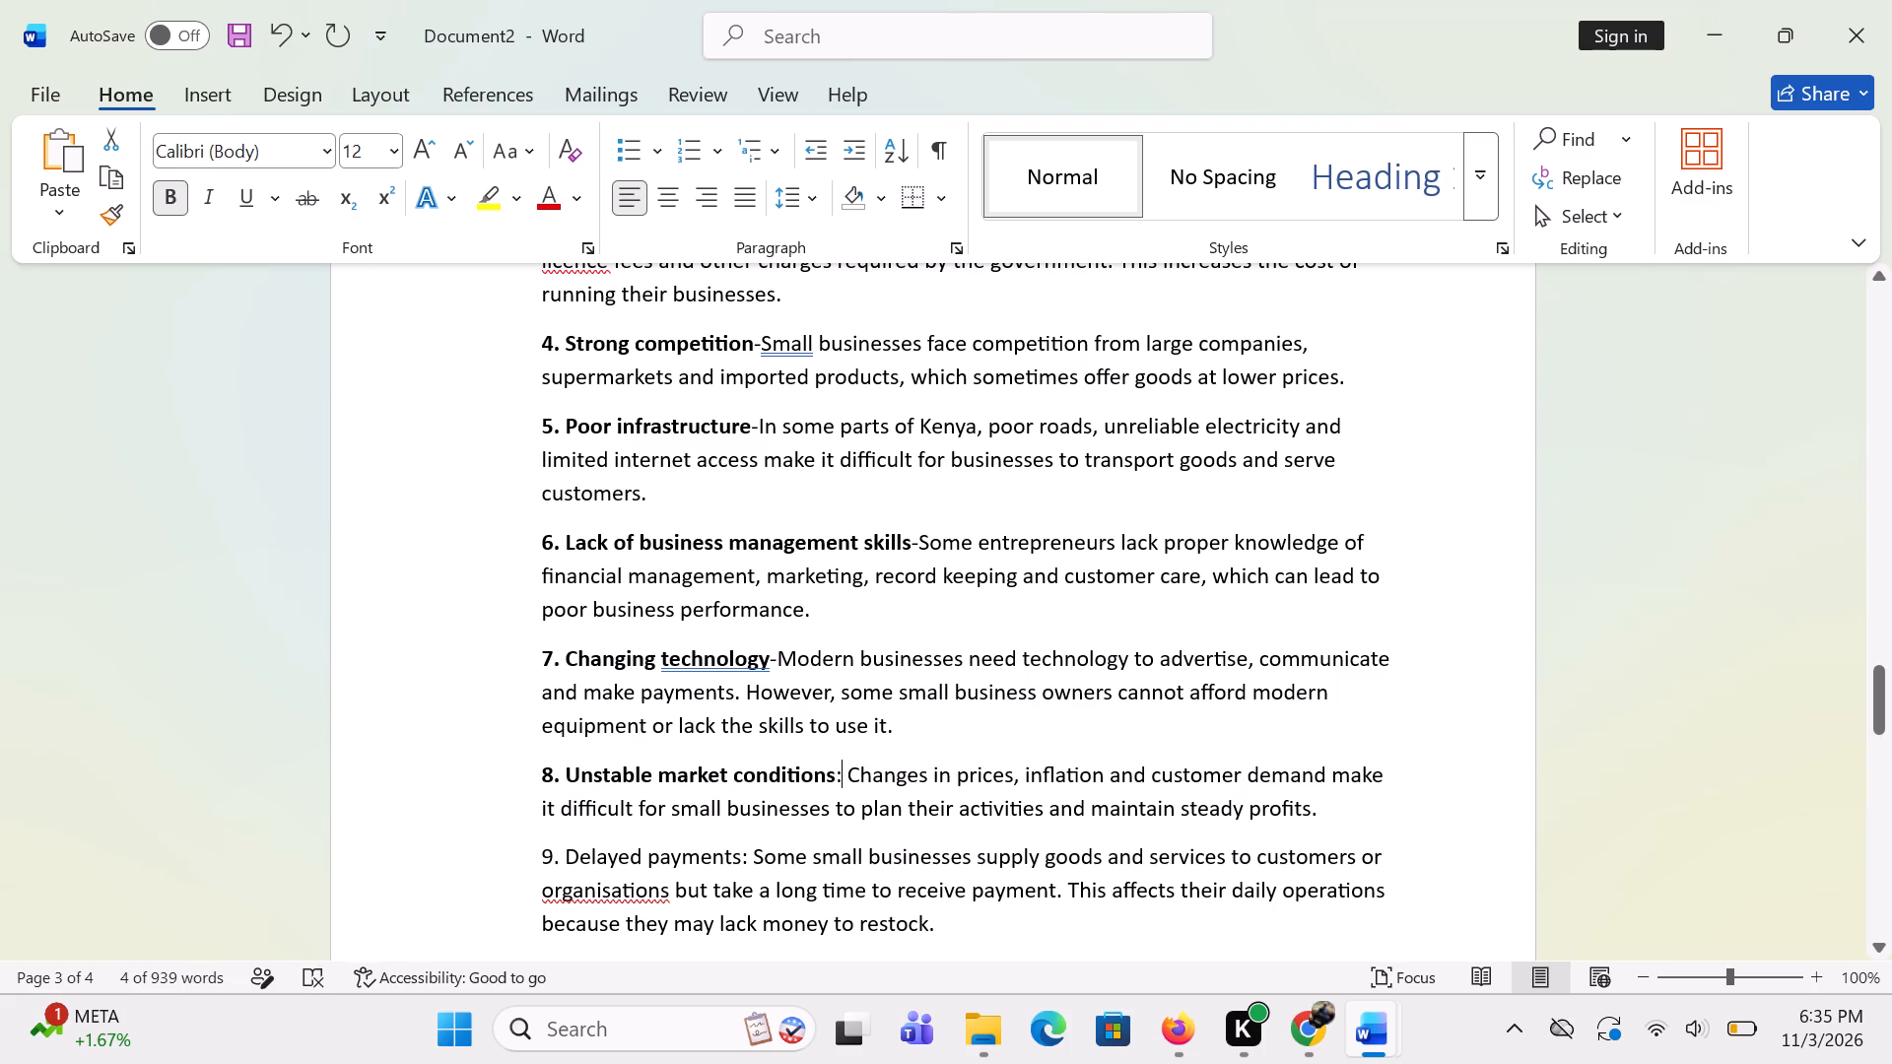
key(BackSpace)
key(minus)
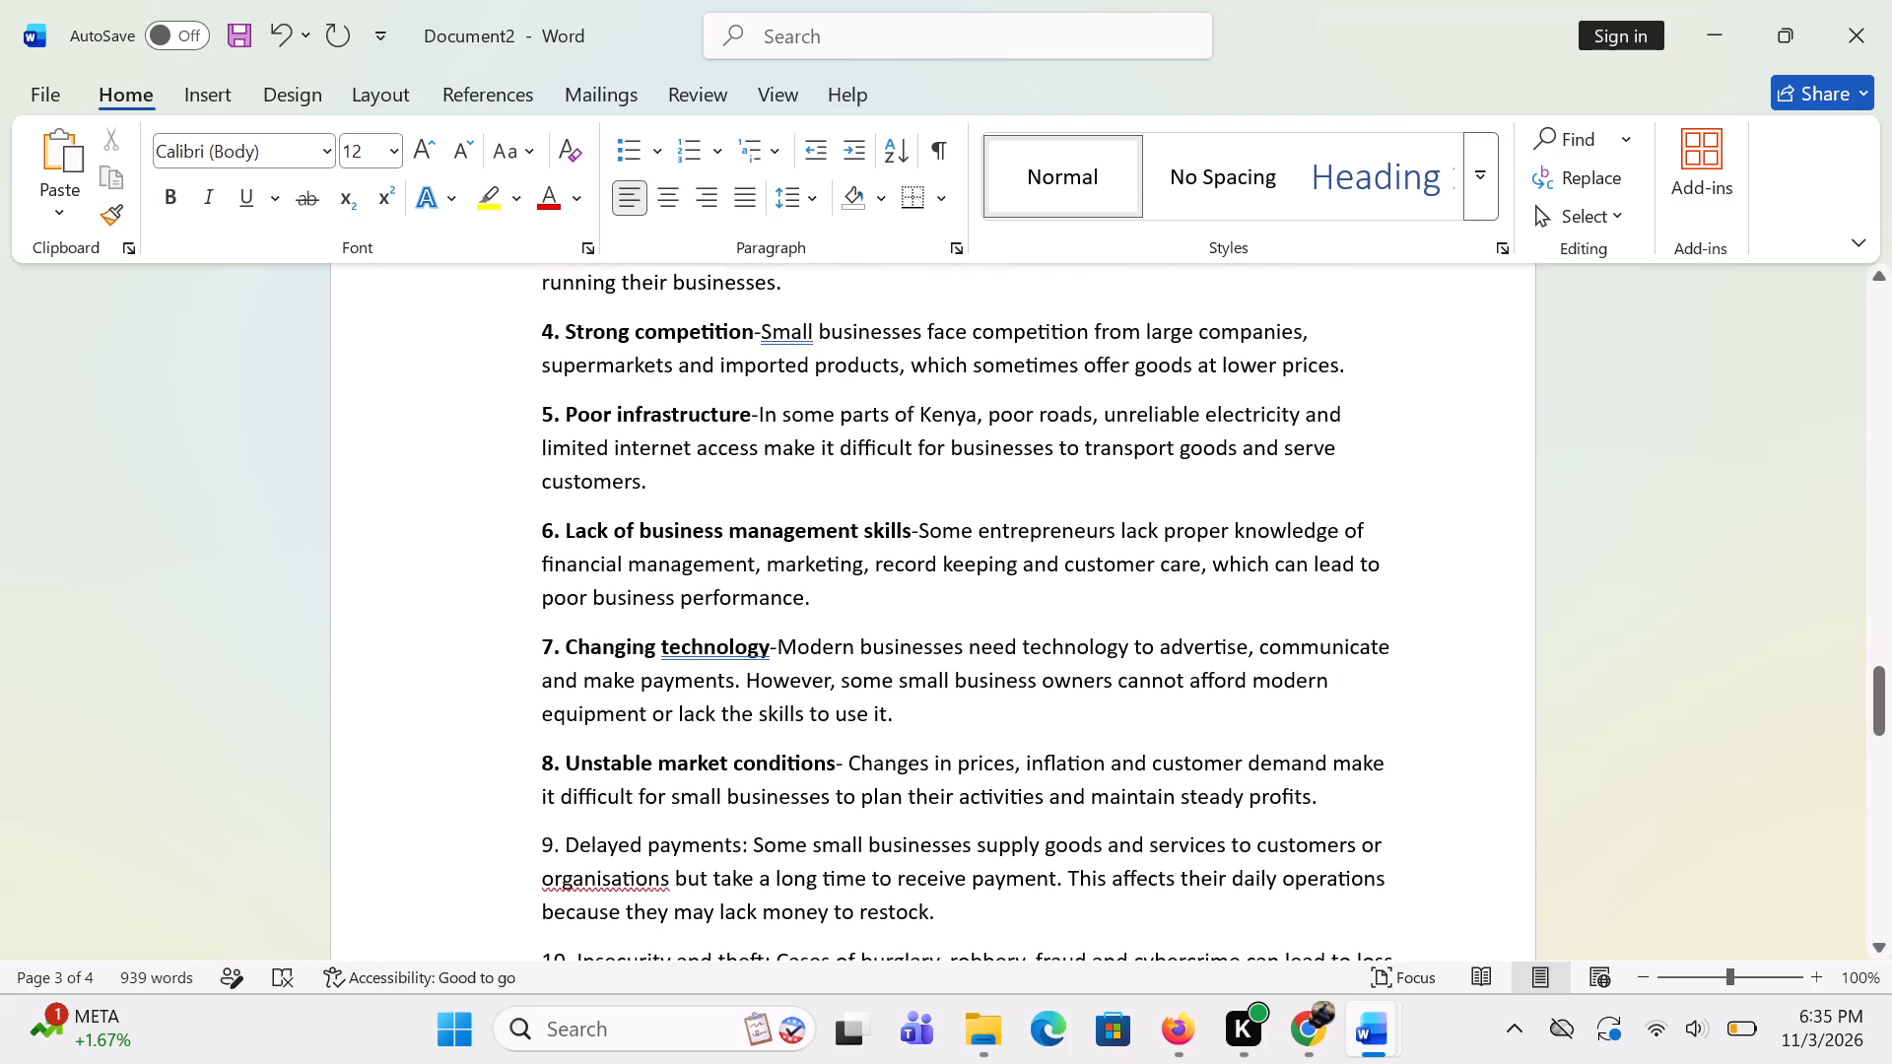
In point 9, replace the colon and space after "Delayed payments" with a hyphen and bold the numbered heading including the hyphen.
click(751, 846)
key(BackSpace)
key(BackSpace)
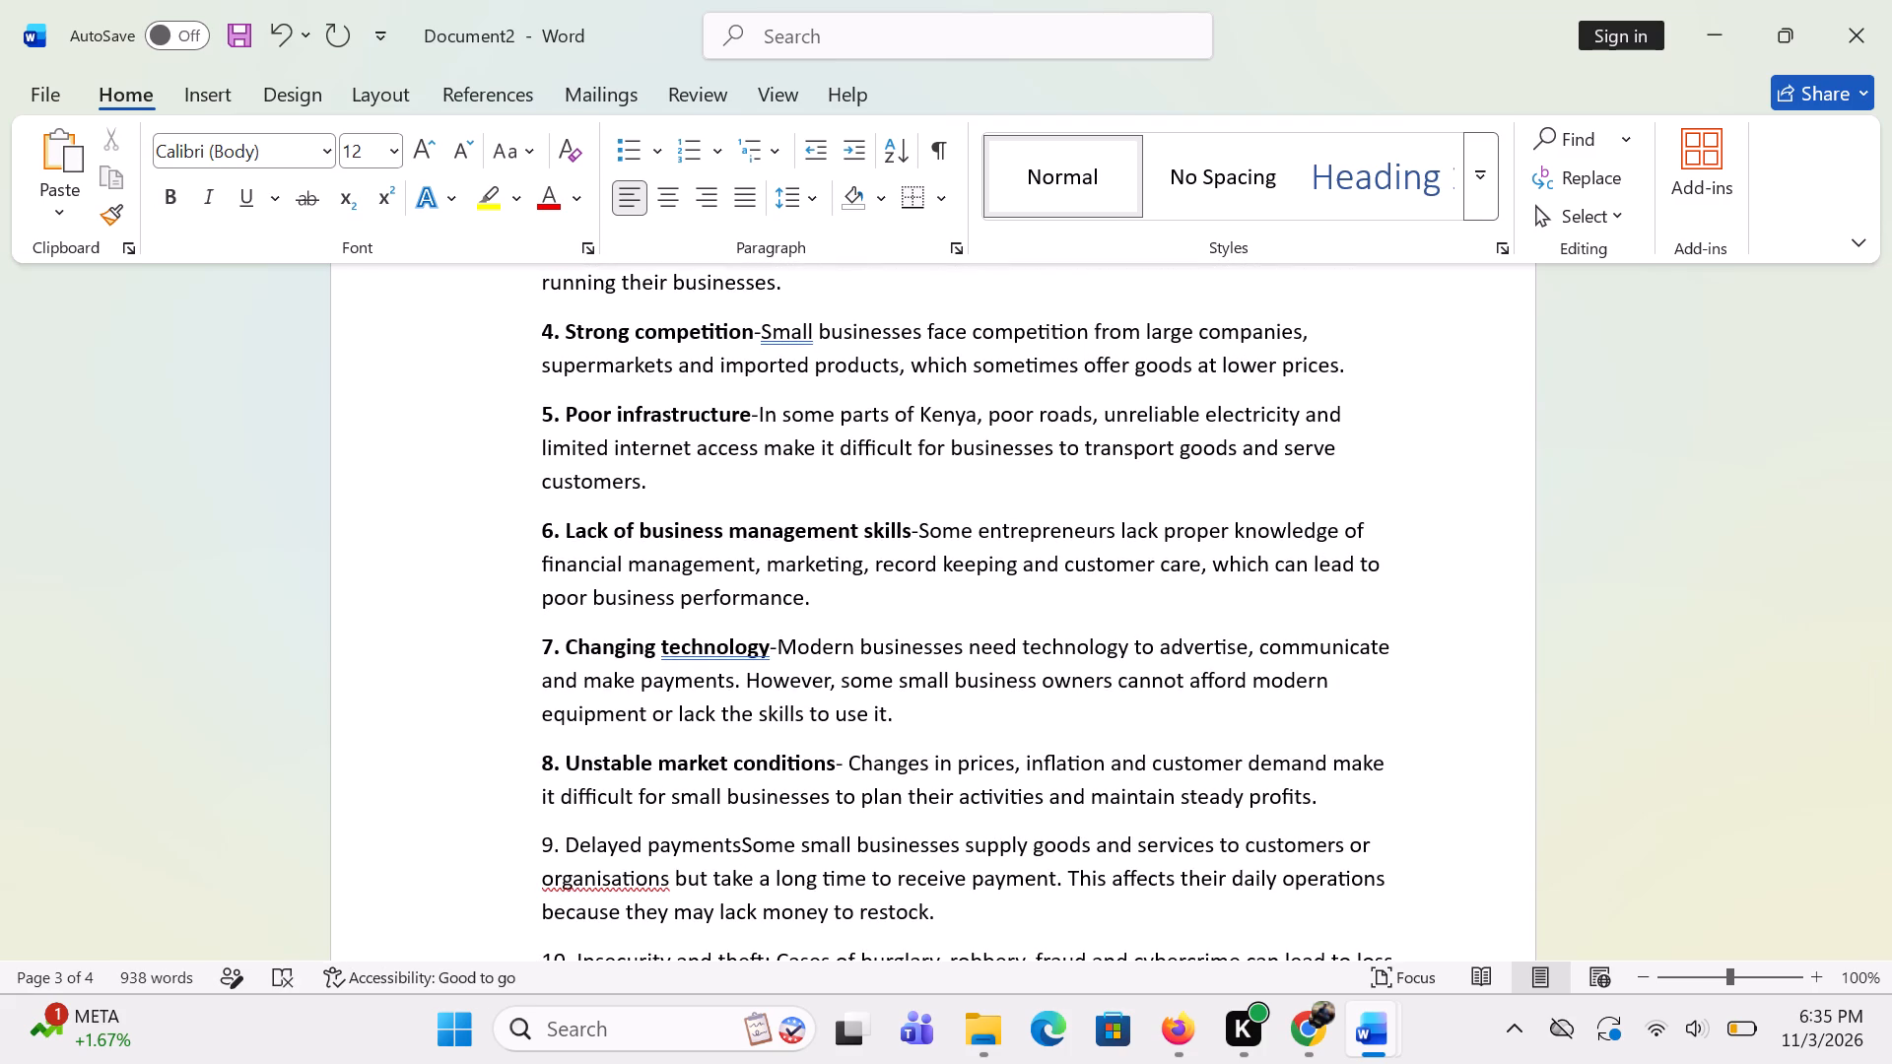
key(minus)
drag(736, 849, 651, 853)
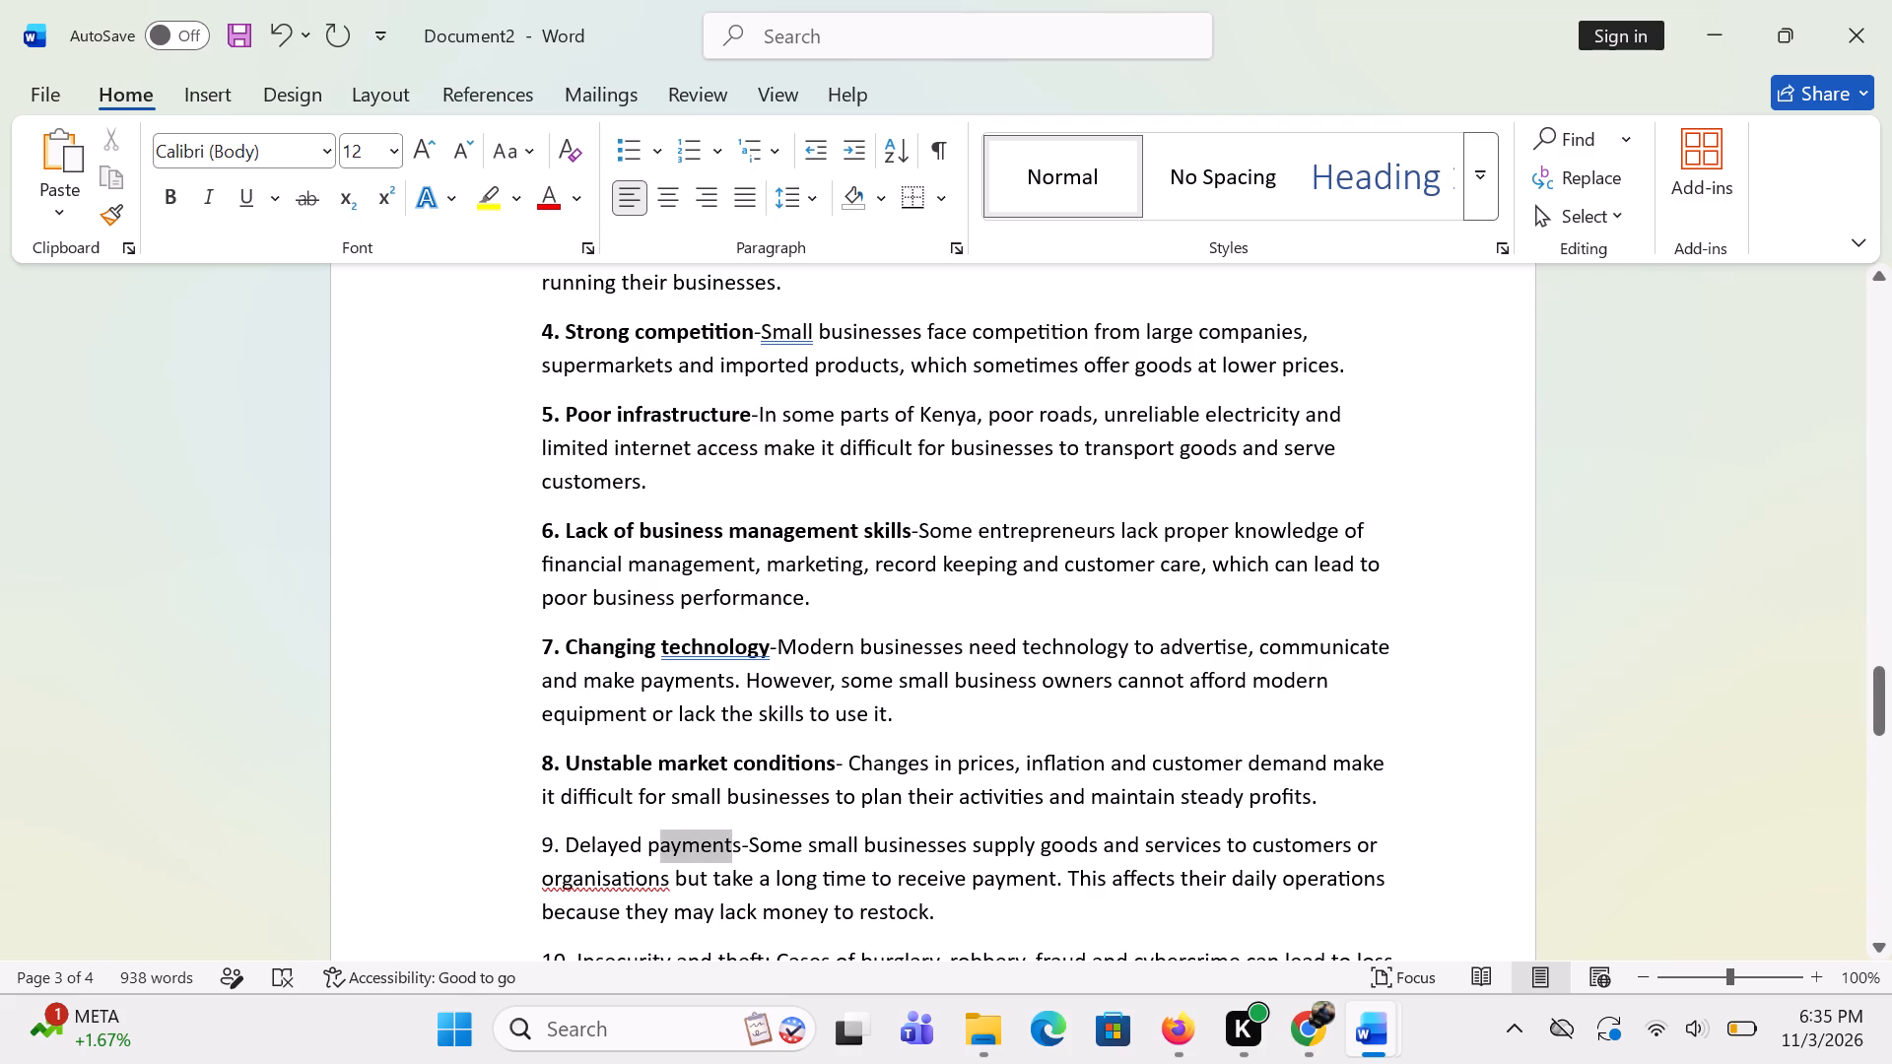
drag(651, 853, 567, 832)
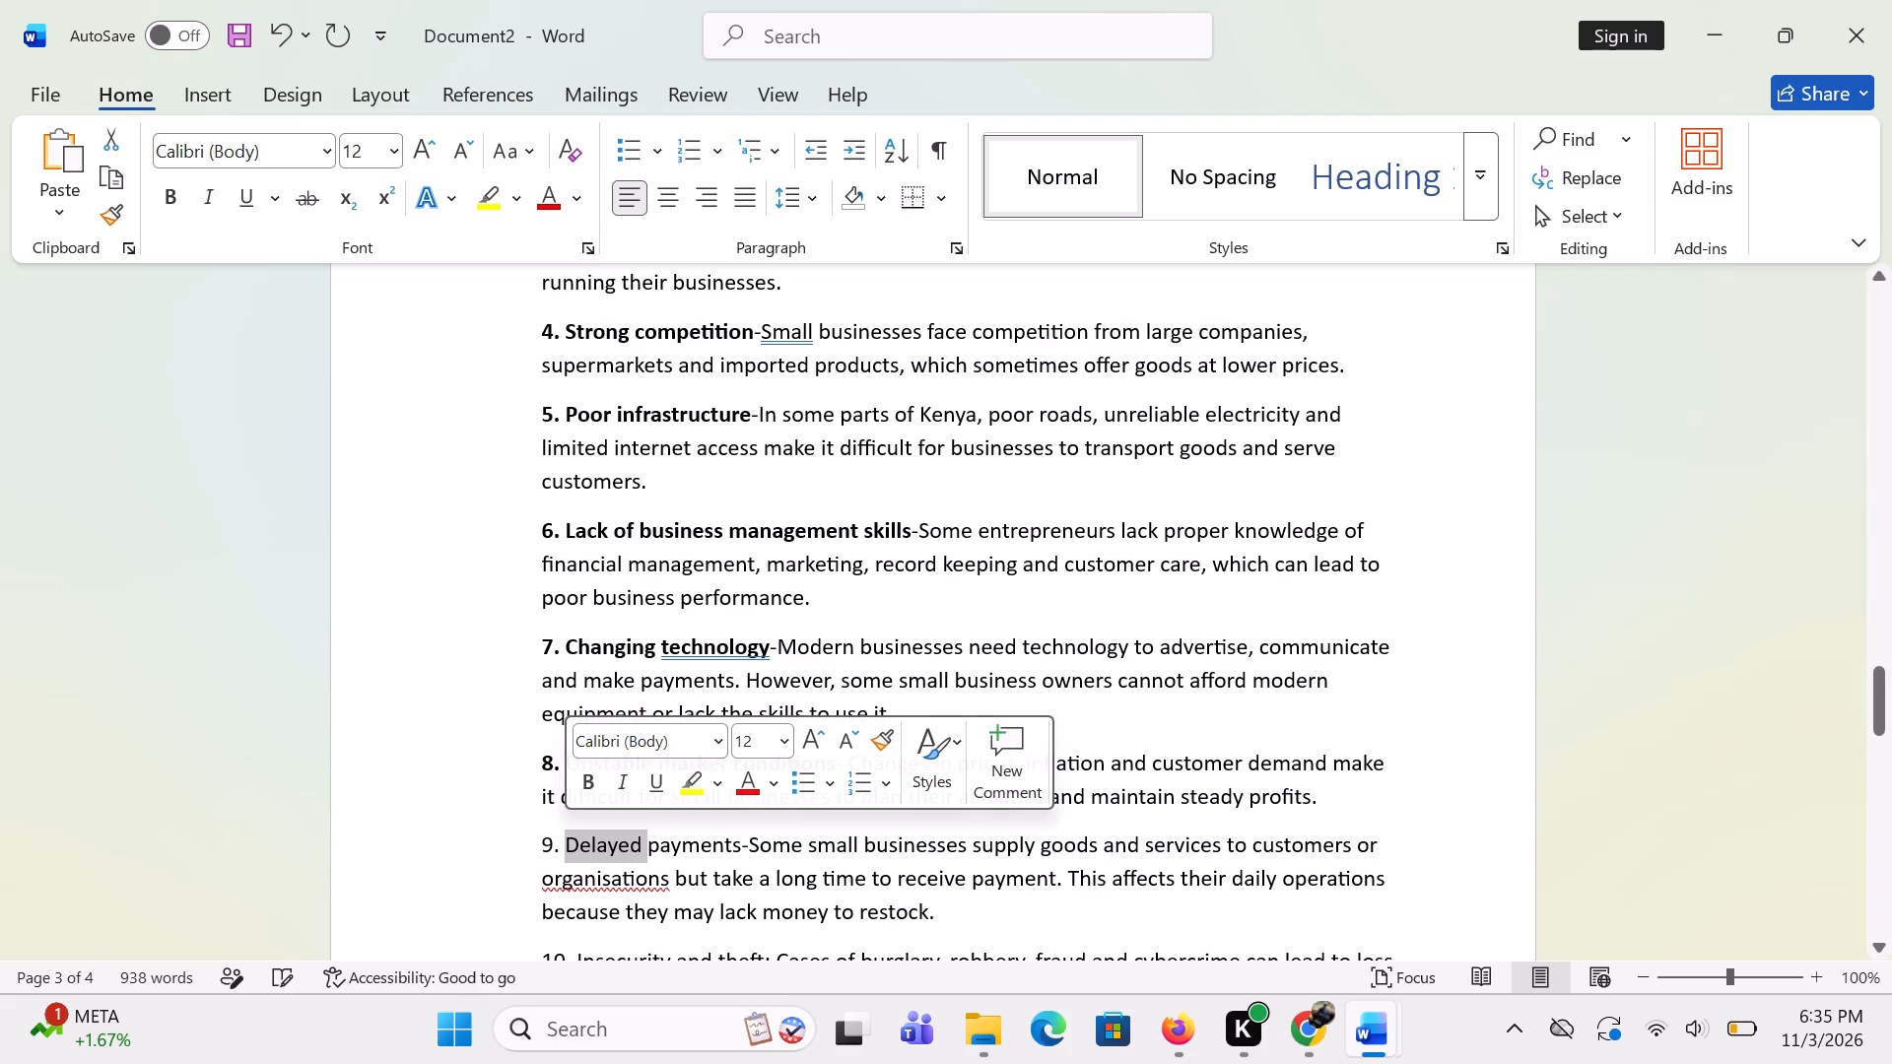
click(743, 843)
drag(743, 843, 533, 848)
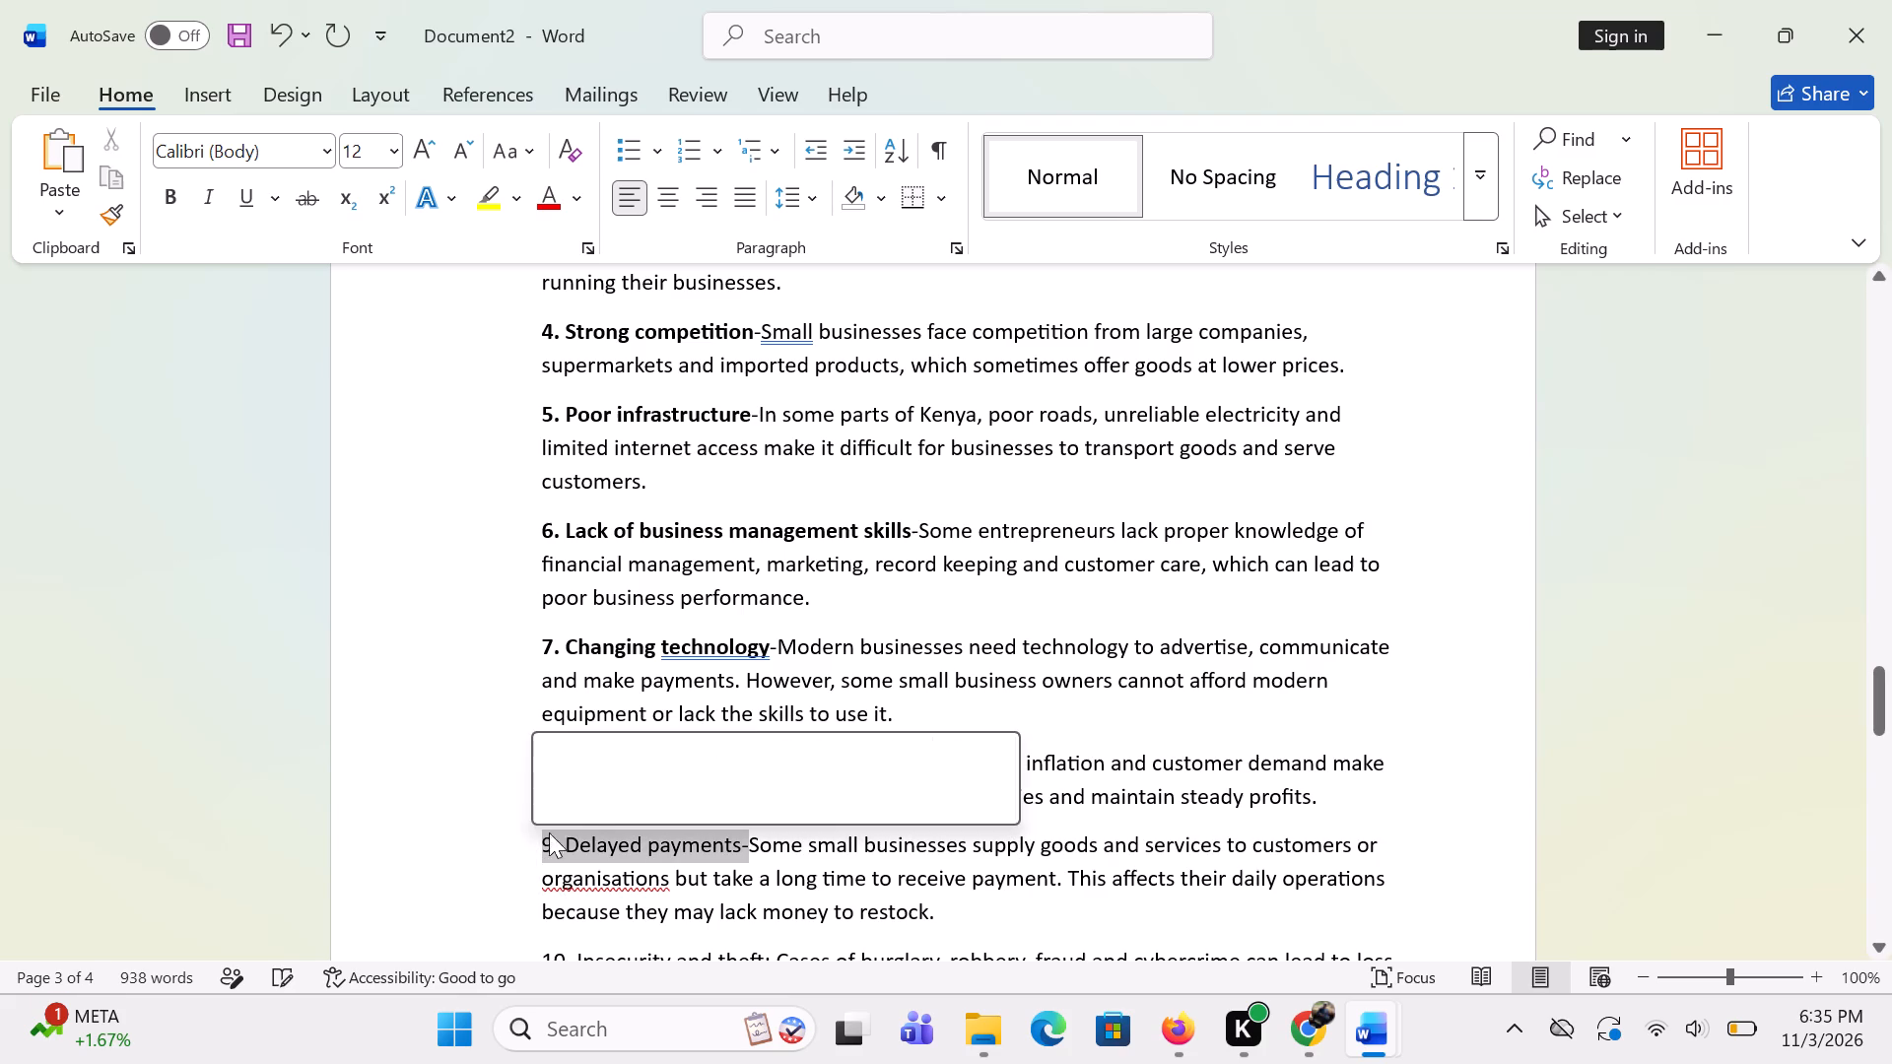
click(553, 800)
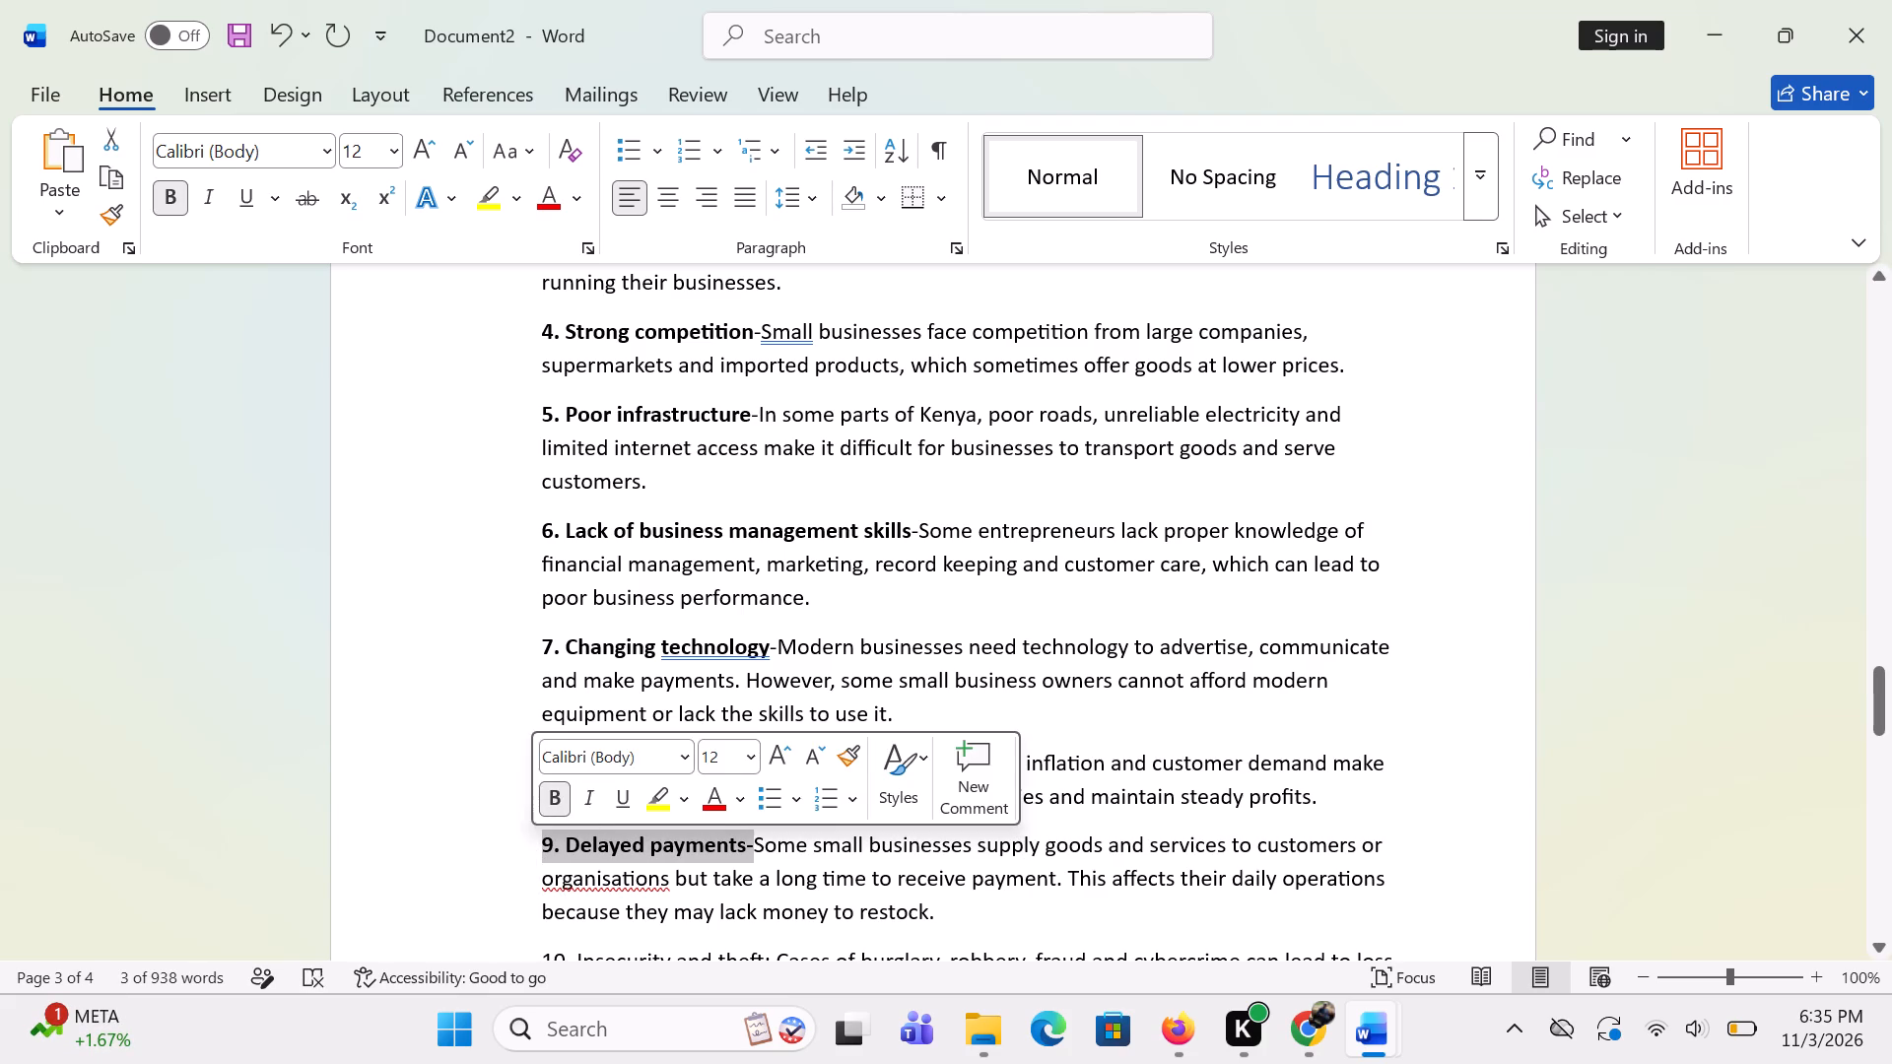
click(1080, 915)
In point 10, replace only the colon after "Insecurity and theft" with a hyphen and make the numbered heading bold.
scroll(921, 866, down, 1)
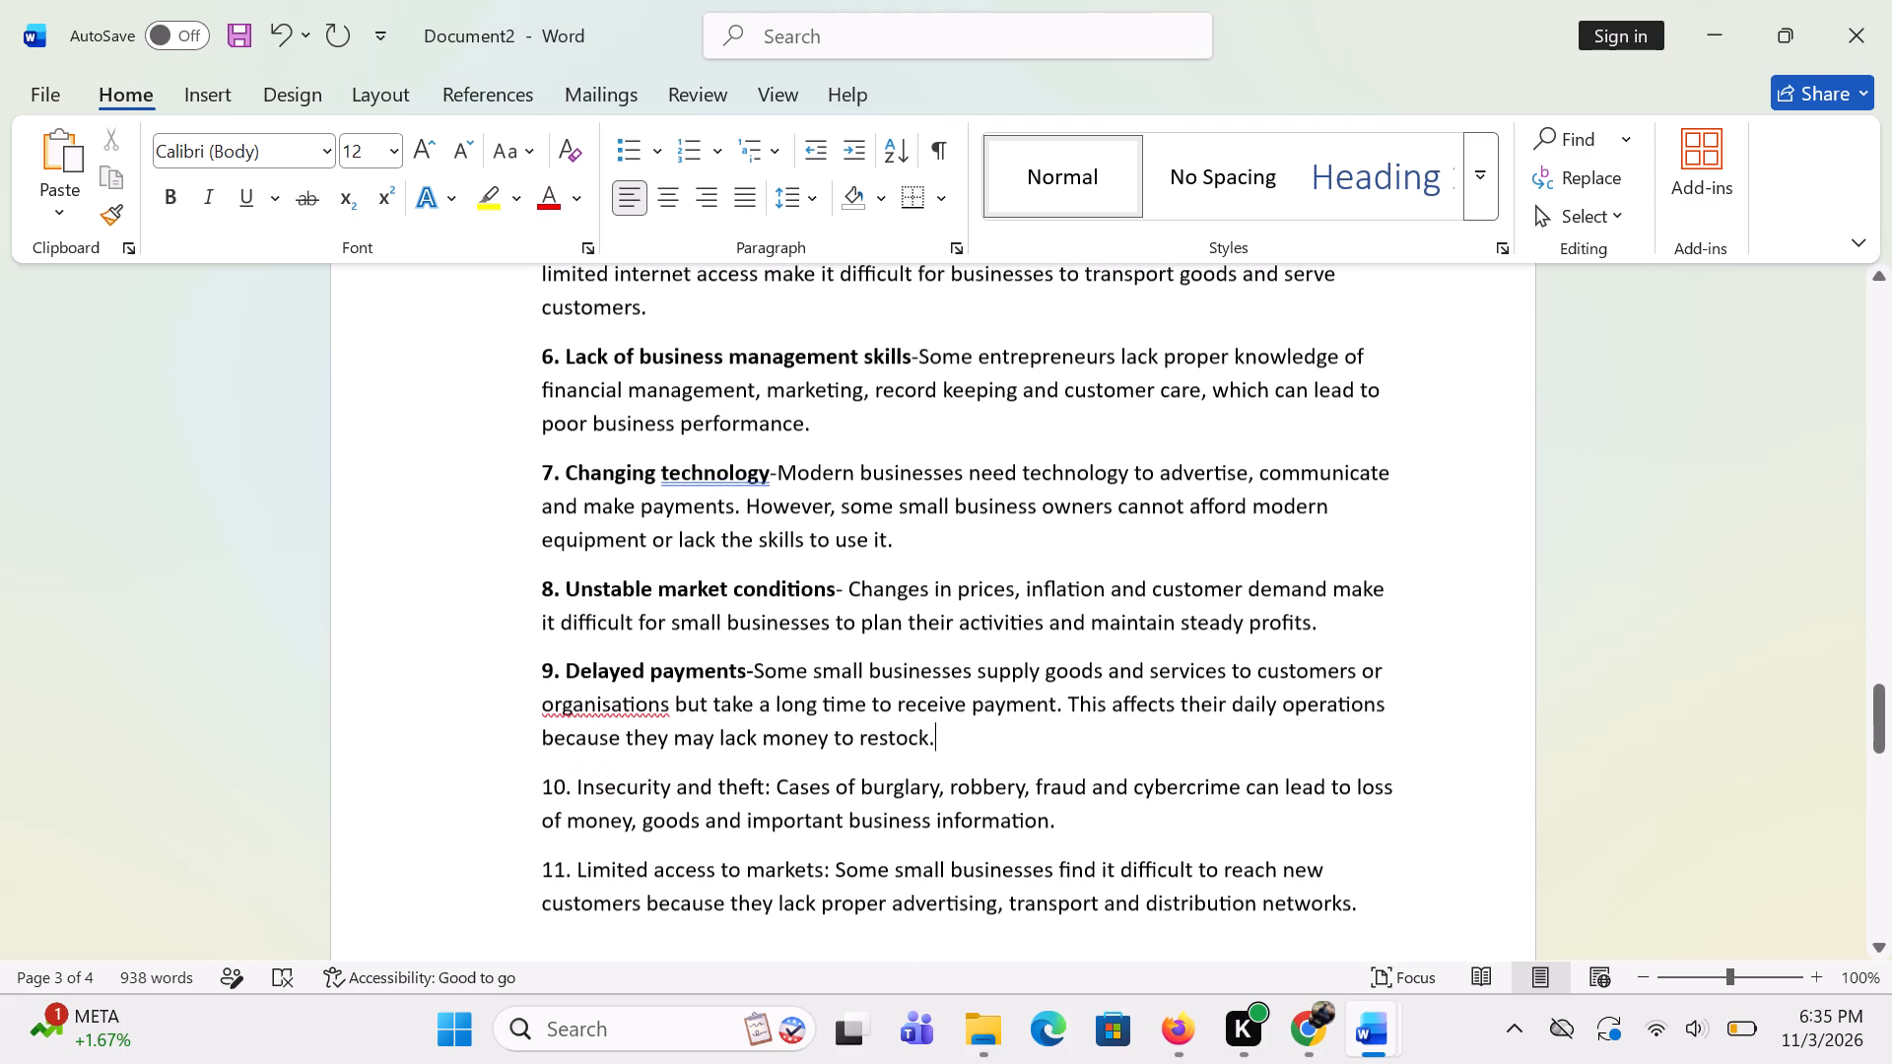
click(769, 792)
key(BackSpace)
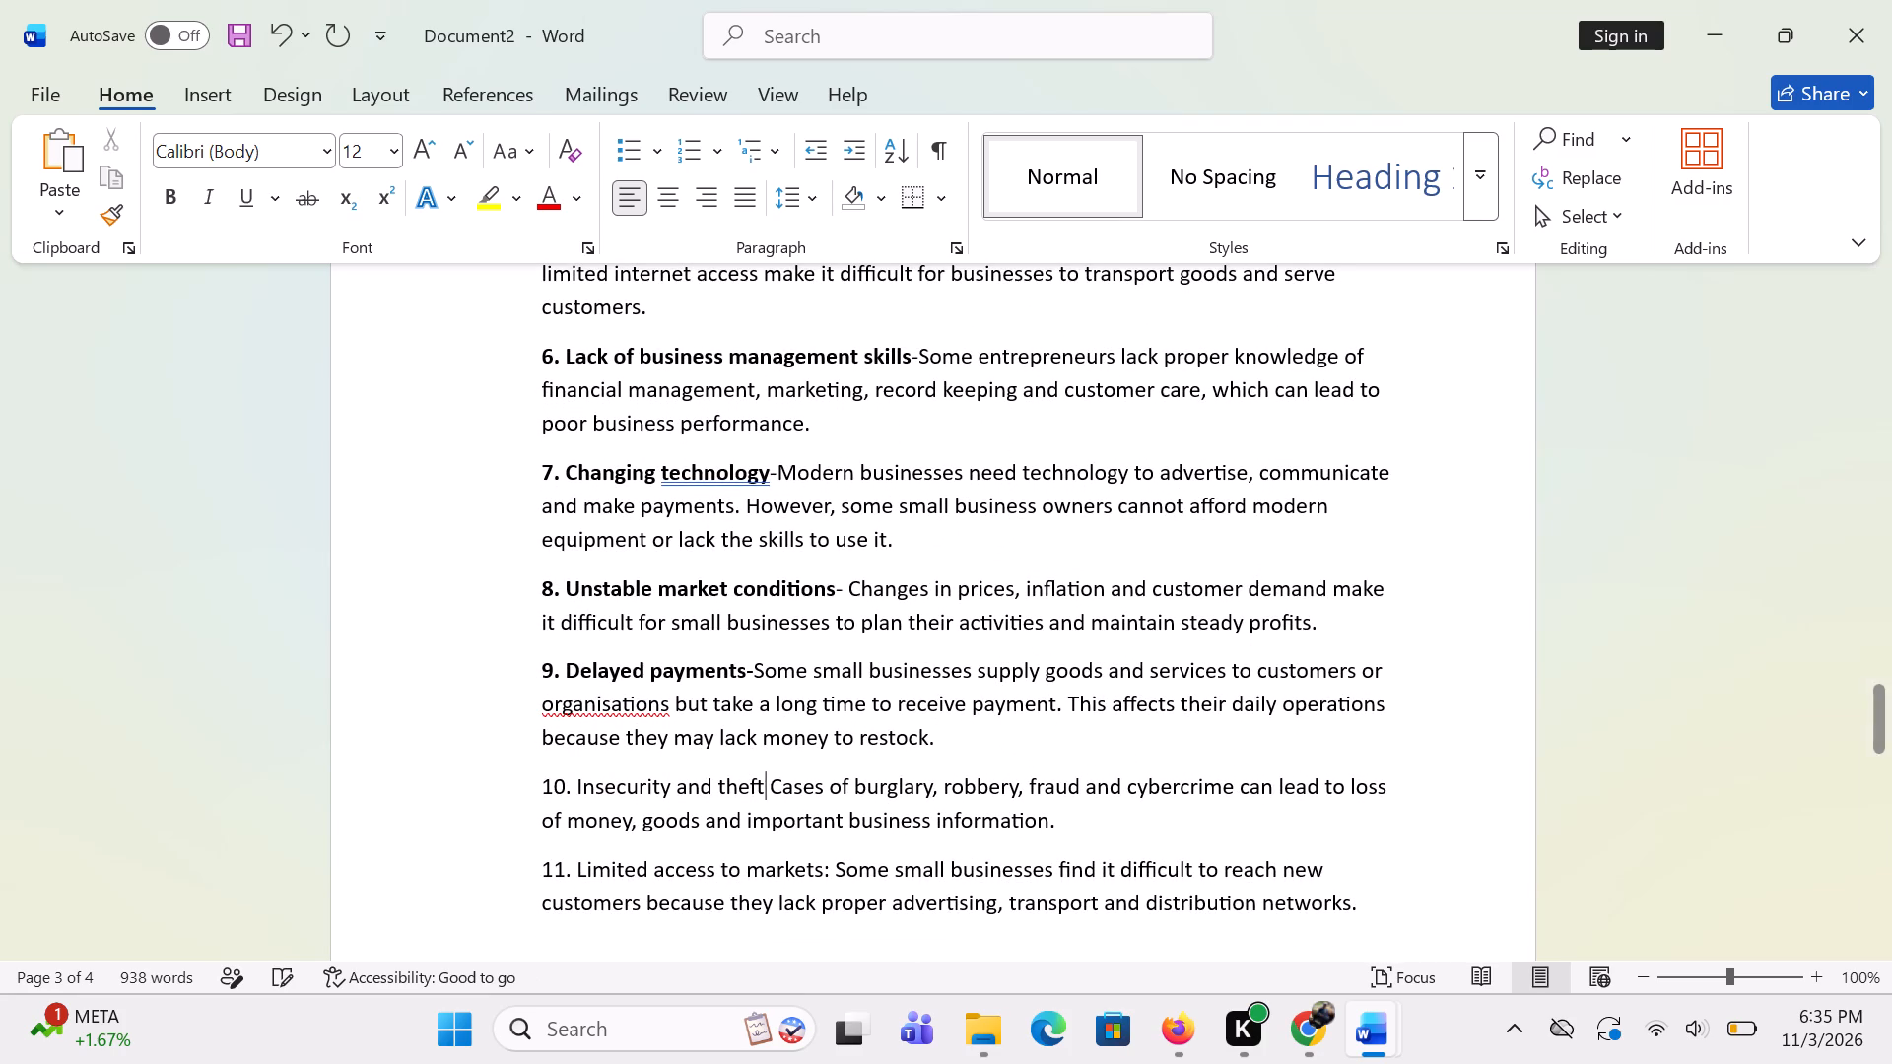
key(minus)
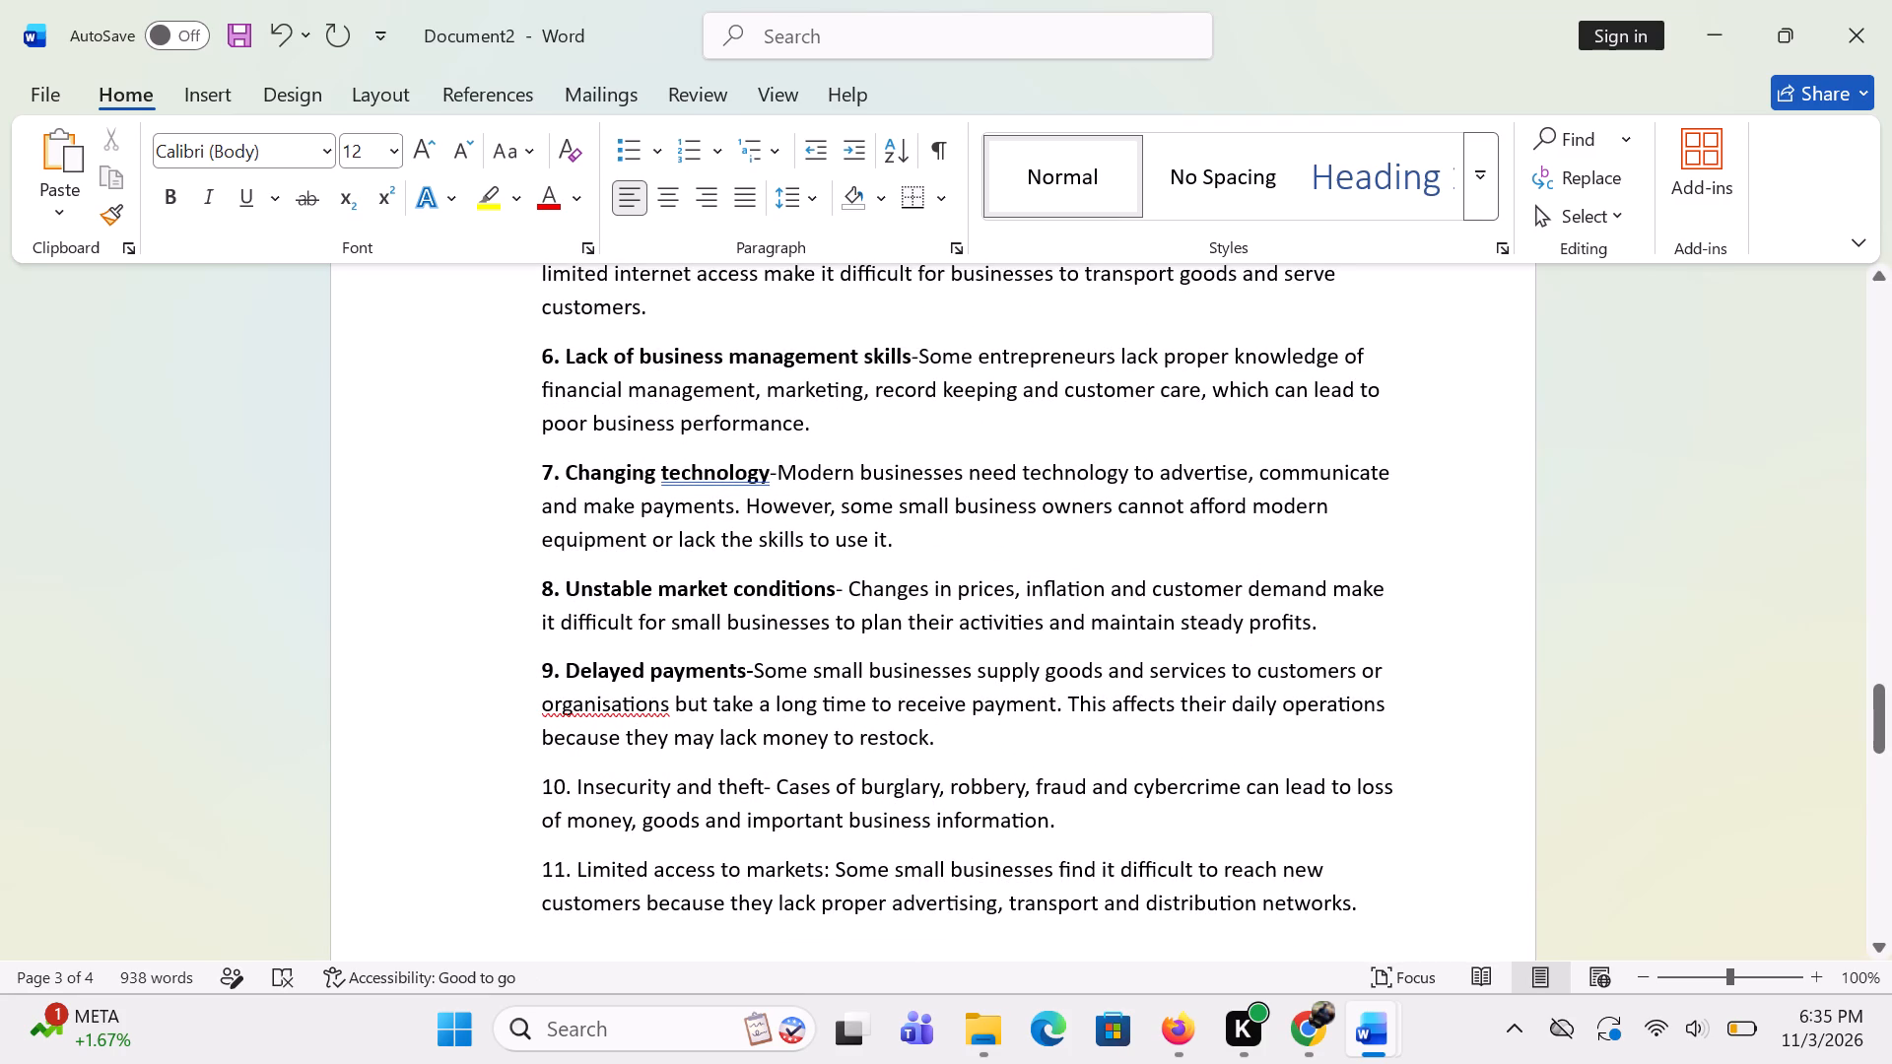
drag(761, 794, 529, 793)
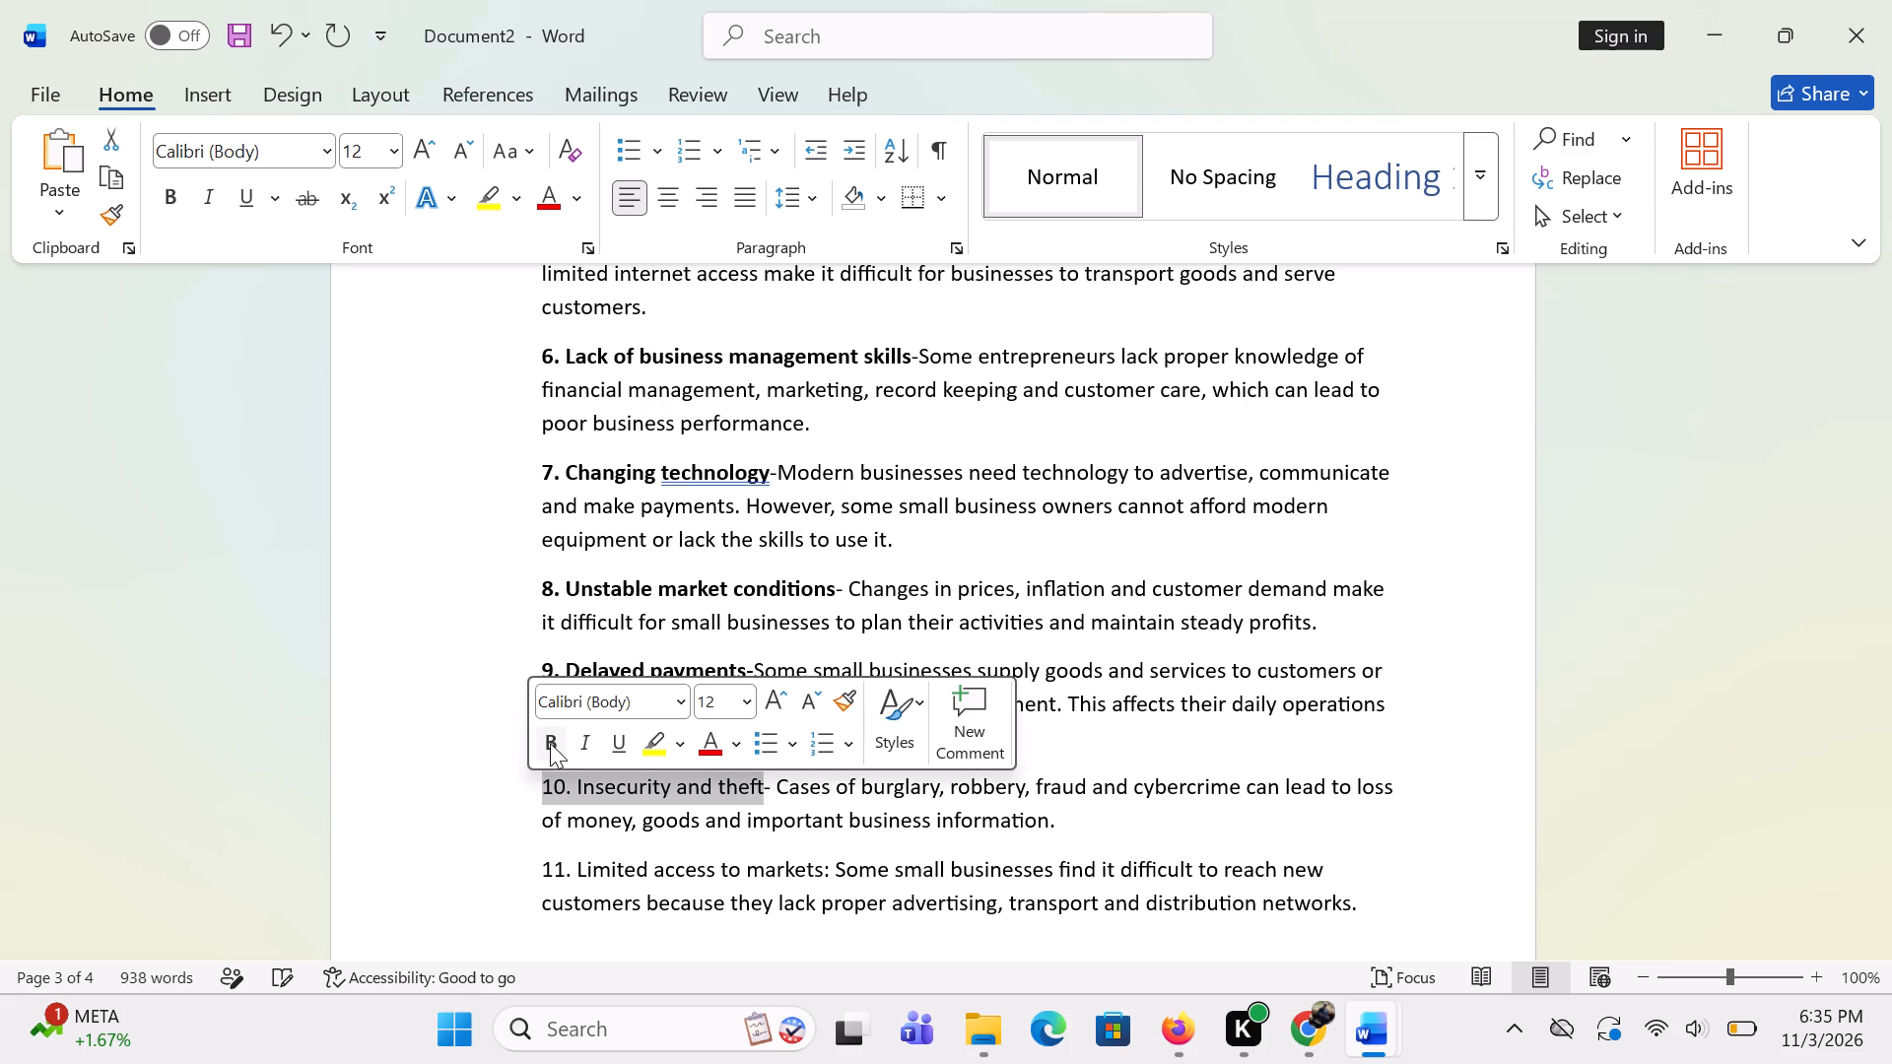
click(550, 743)
click(1151, 805)
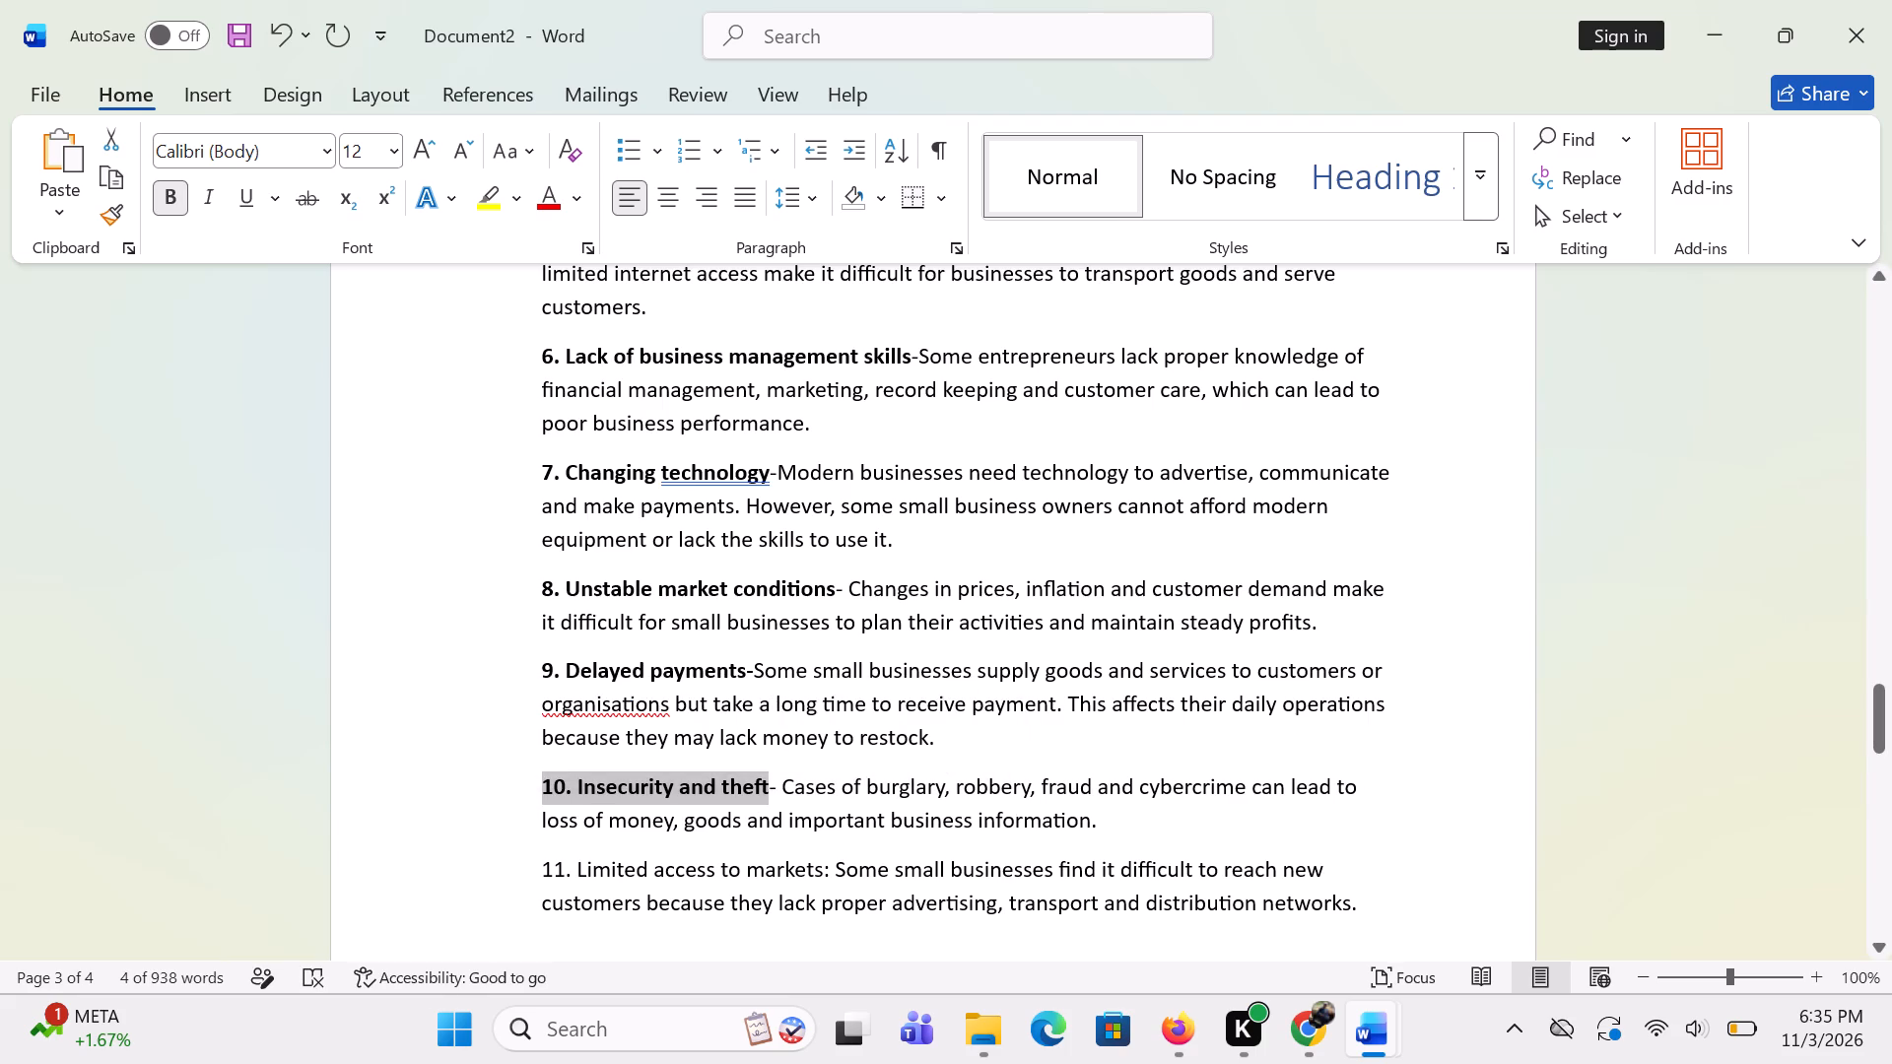
In point 11, replace only the colon after "Limited access to markets" with a hyphen and bold the numbered heading including the hyphen.
scroll(1040, 816, down, 1)
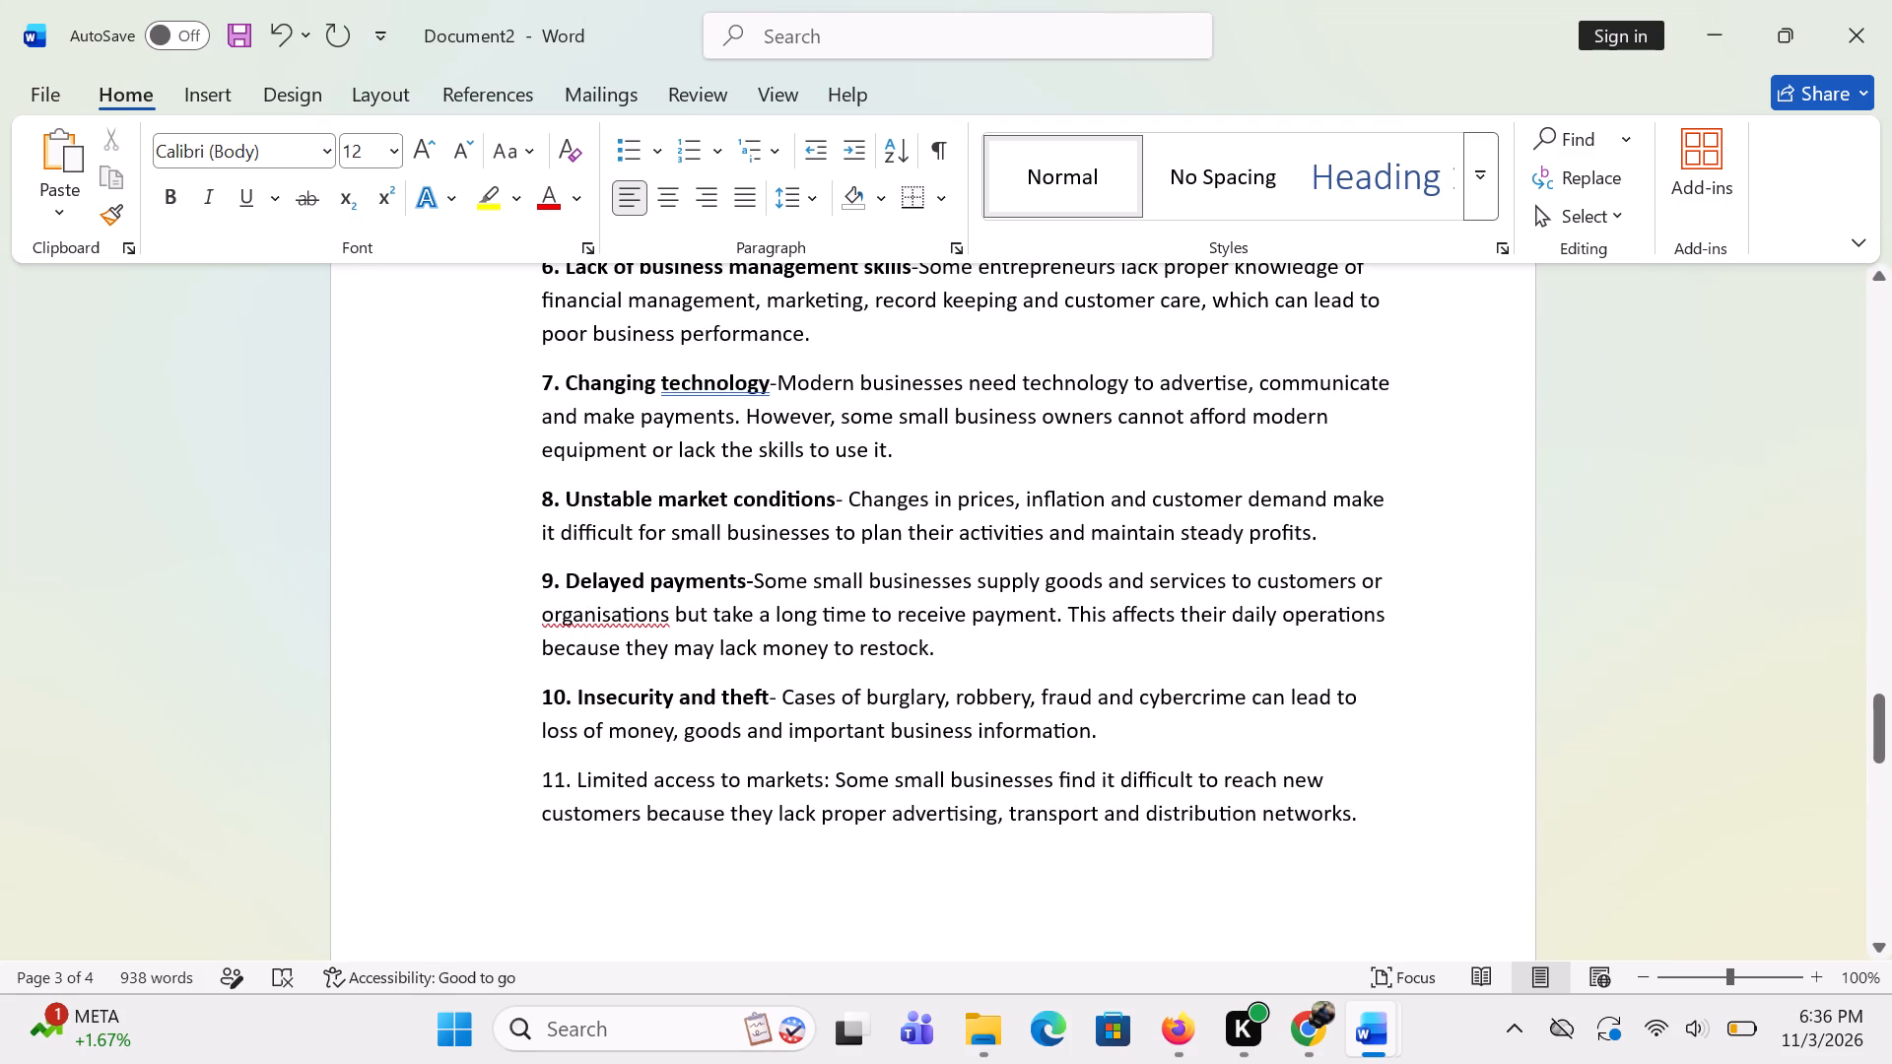
click(832, 784)
key(BackSpace)
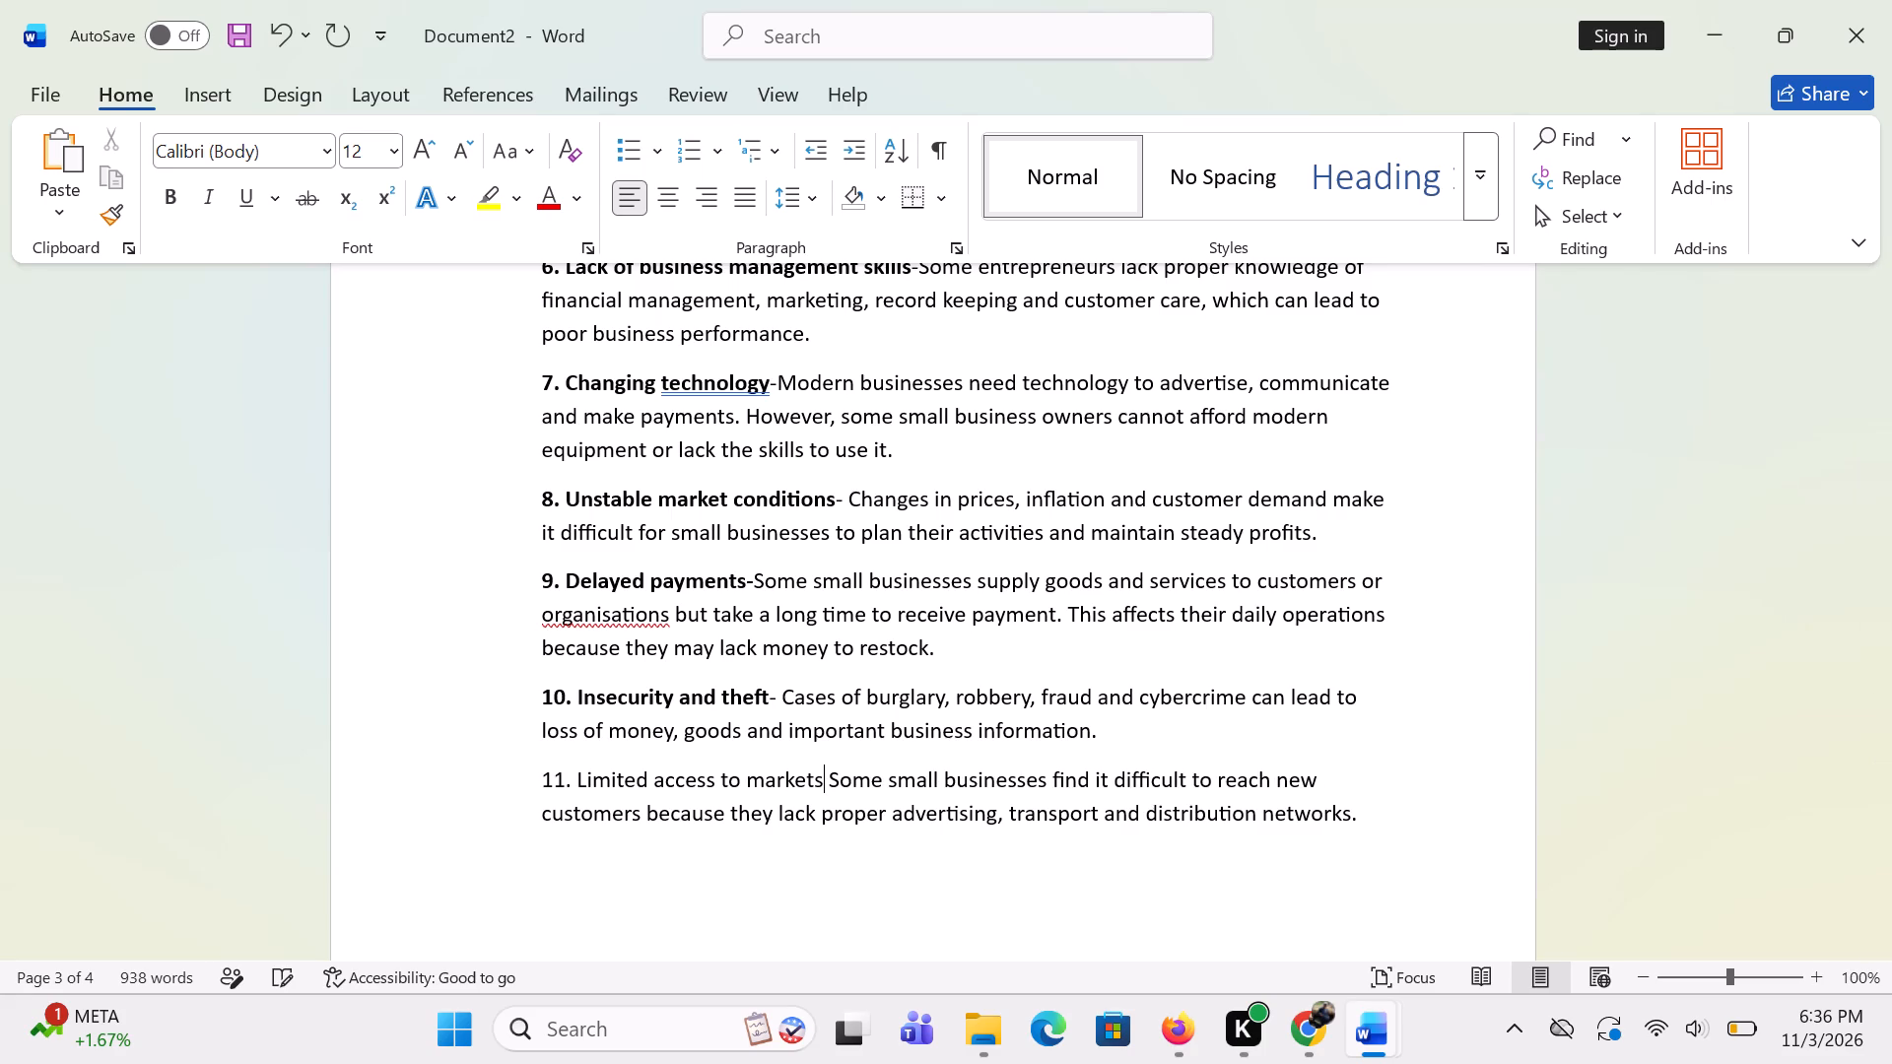
drag(832, 784, 525, 779)
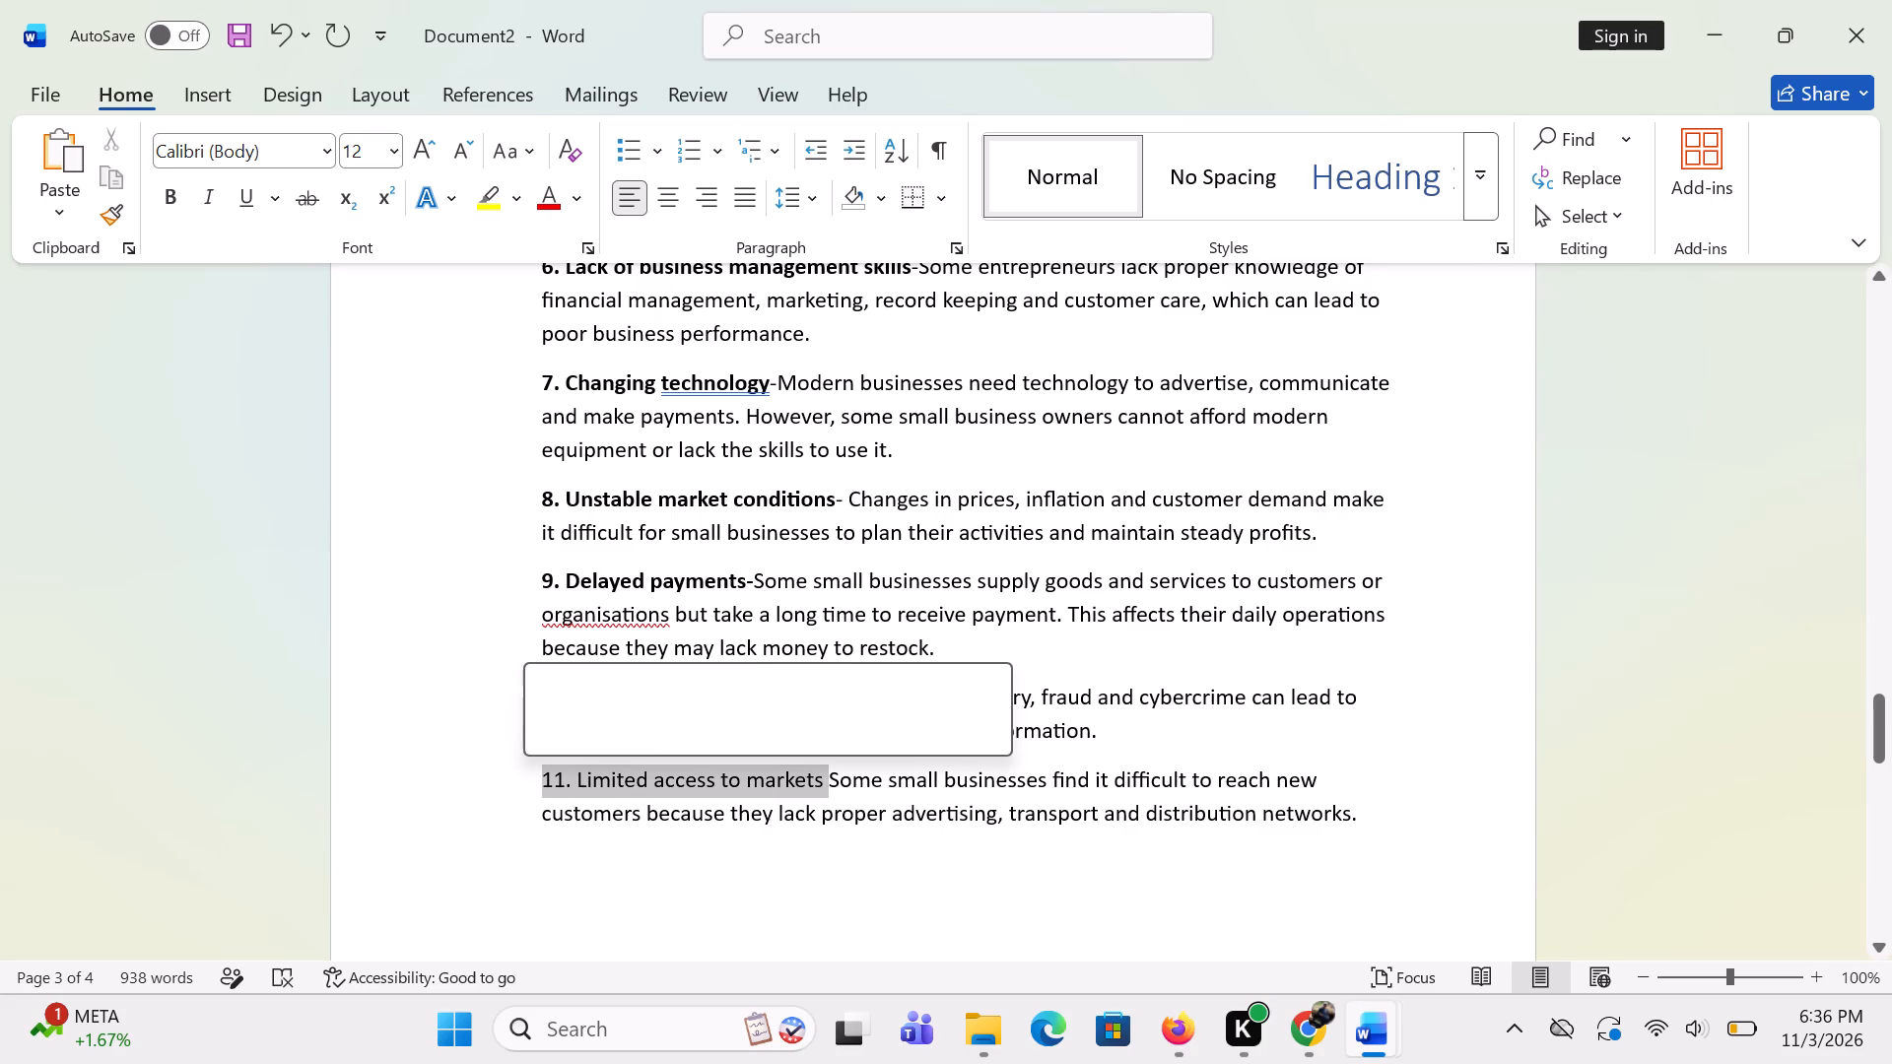
click(543, 713)
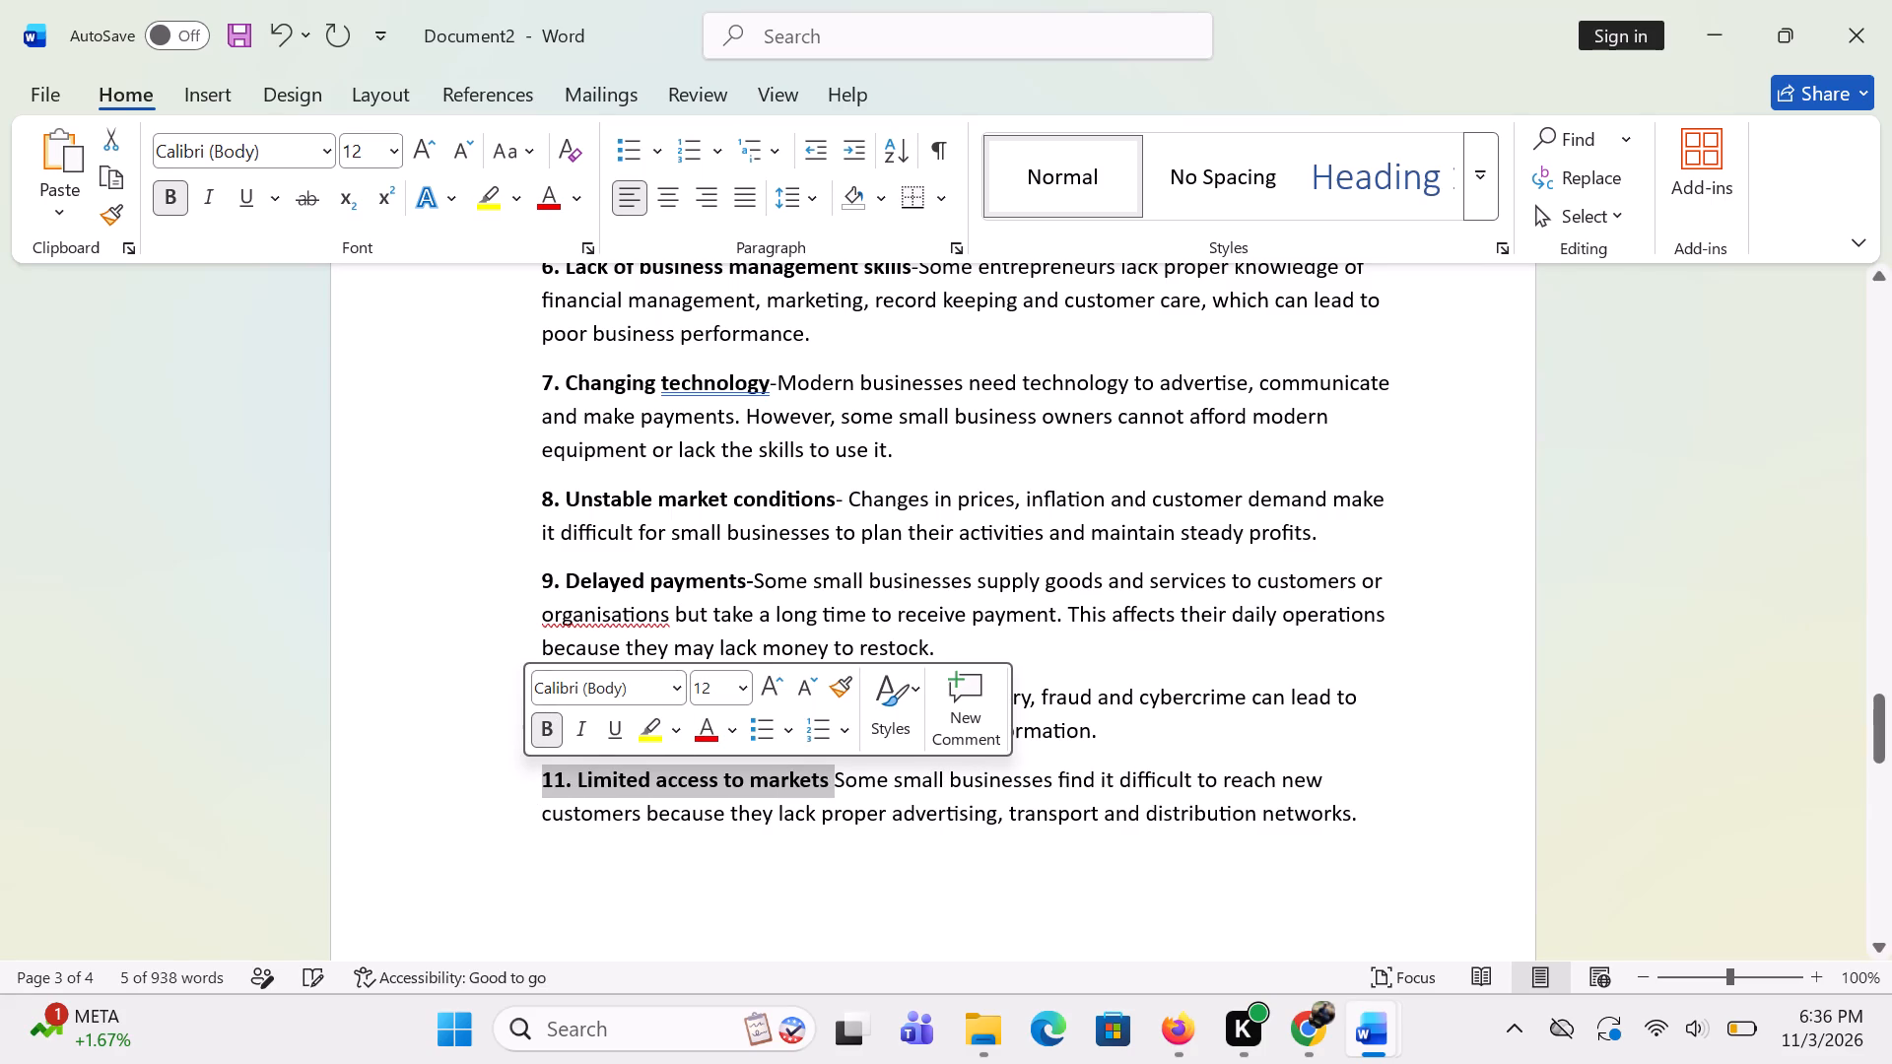
click(845, 785)
click(831, 785)
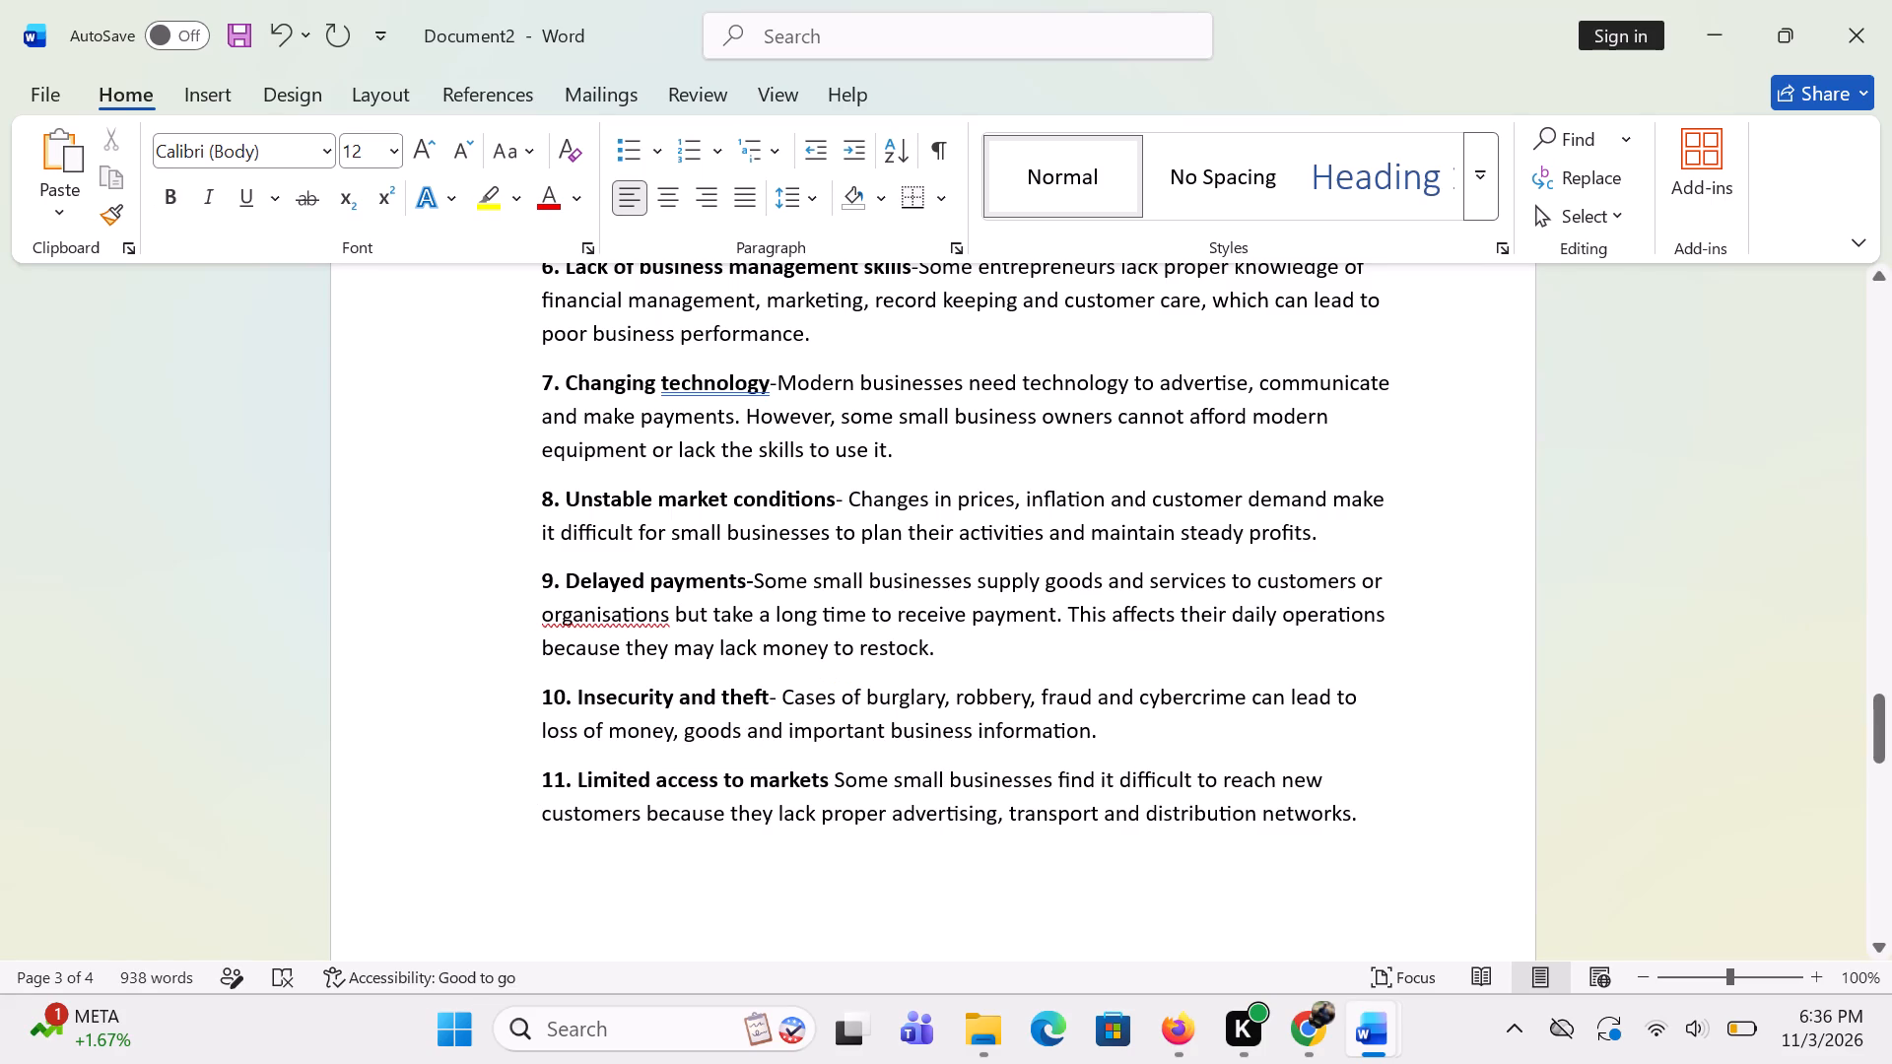
key(minus)
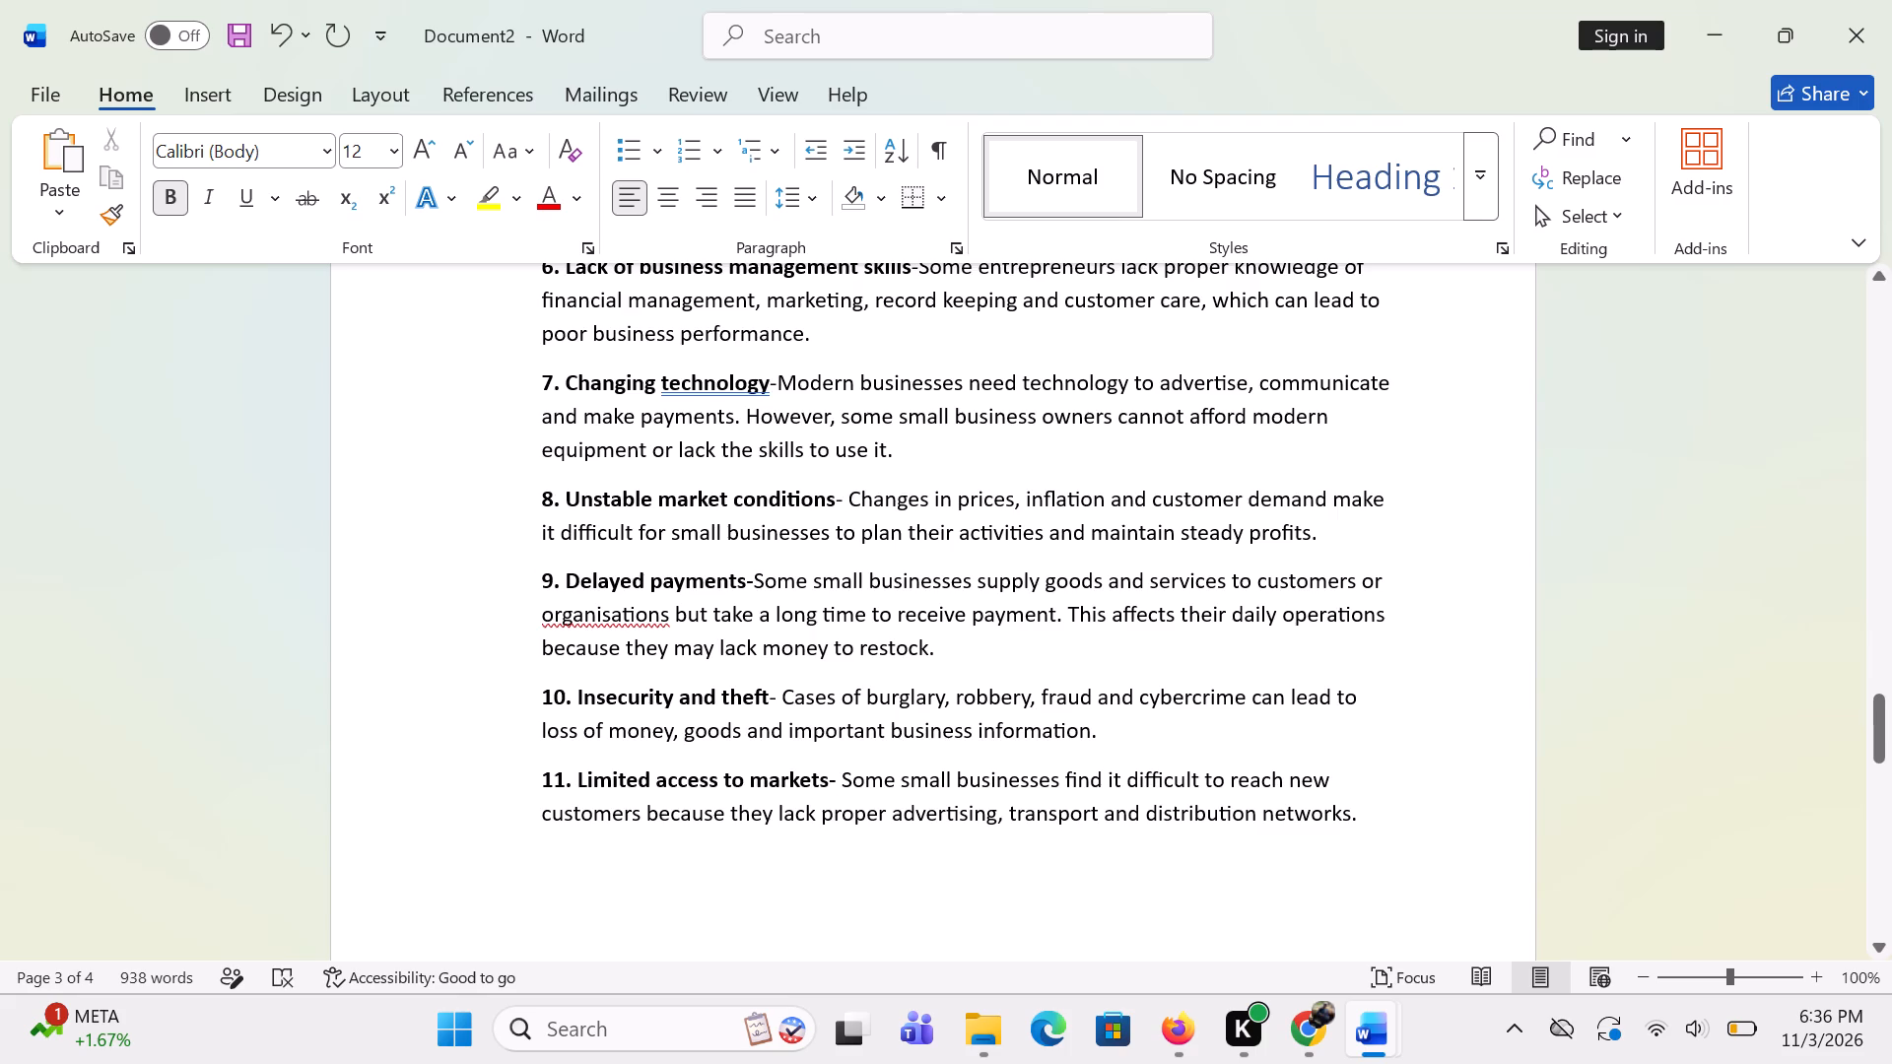
Cut the entire point 12 paragraph, "Difficulty attracting skilled workers", from the last page.
scroll(977, 792, down, 1)
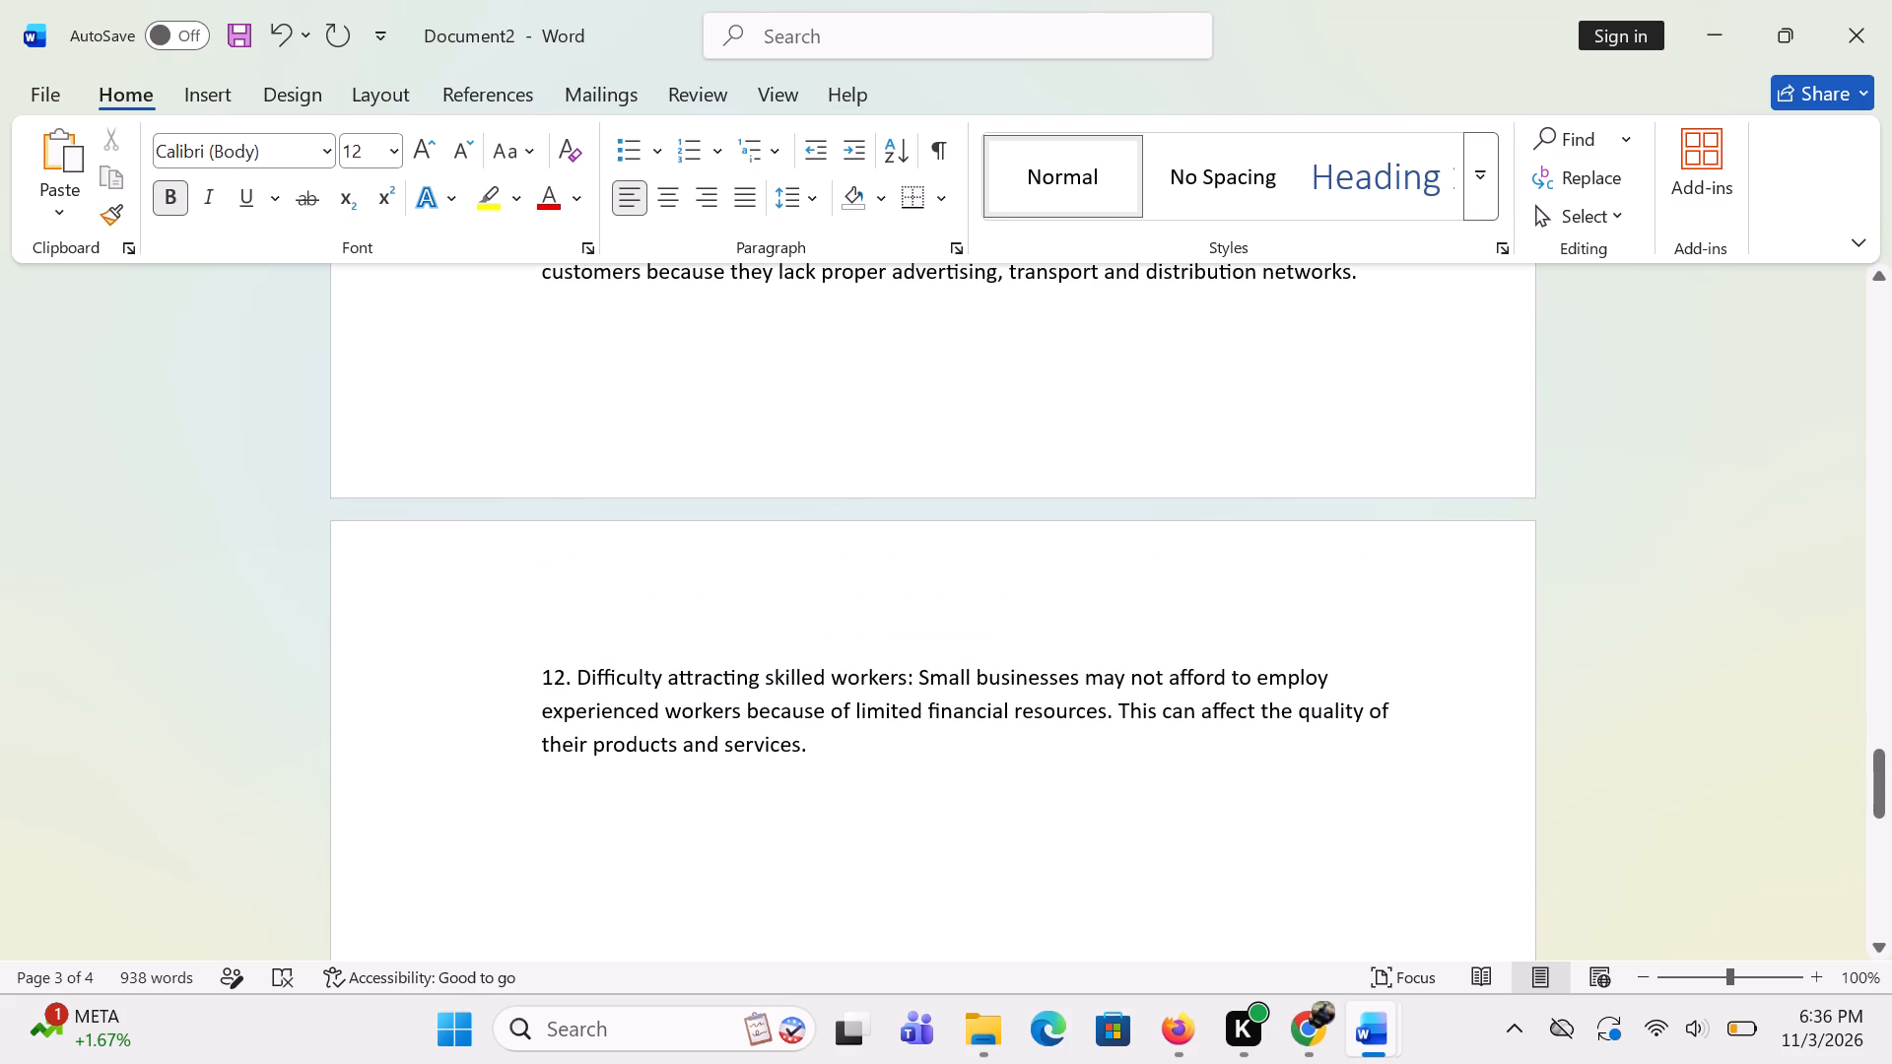
drag(808, 754, 546, 673)
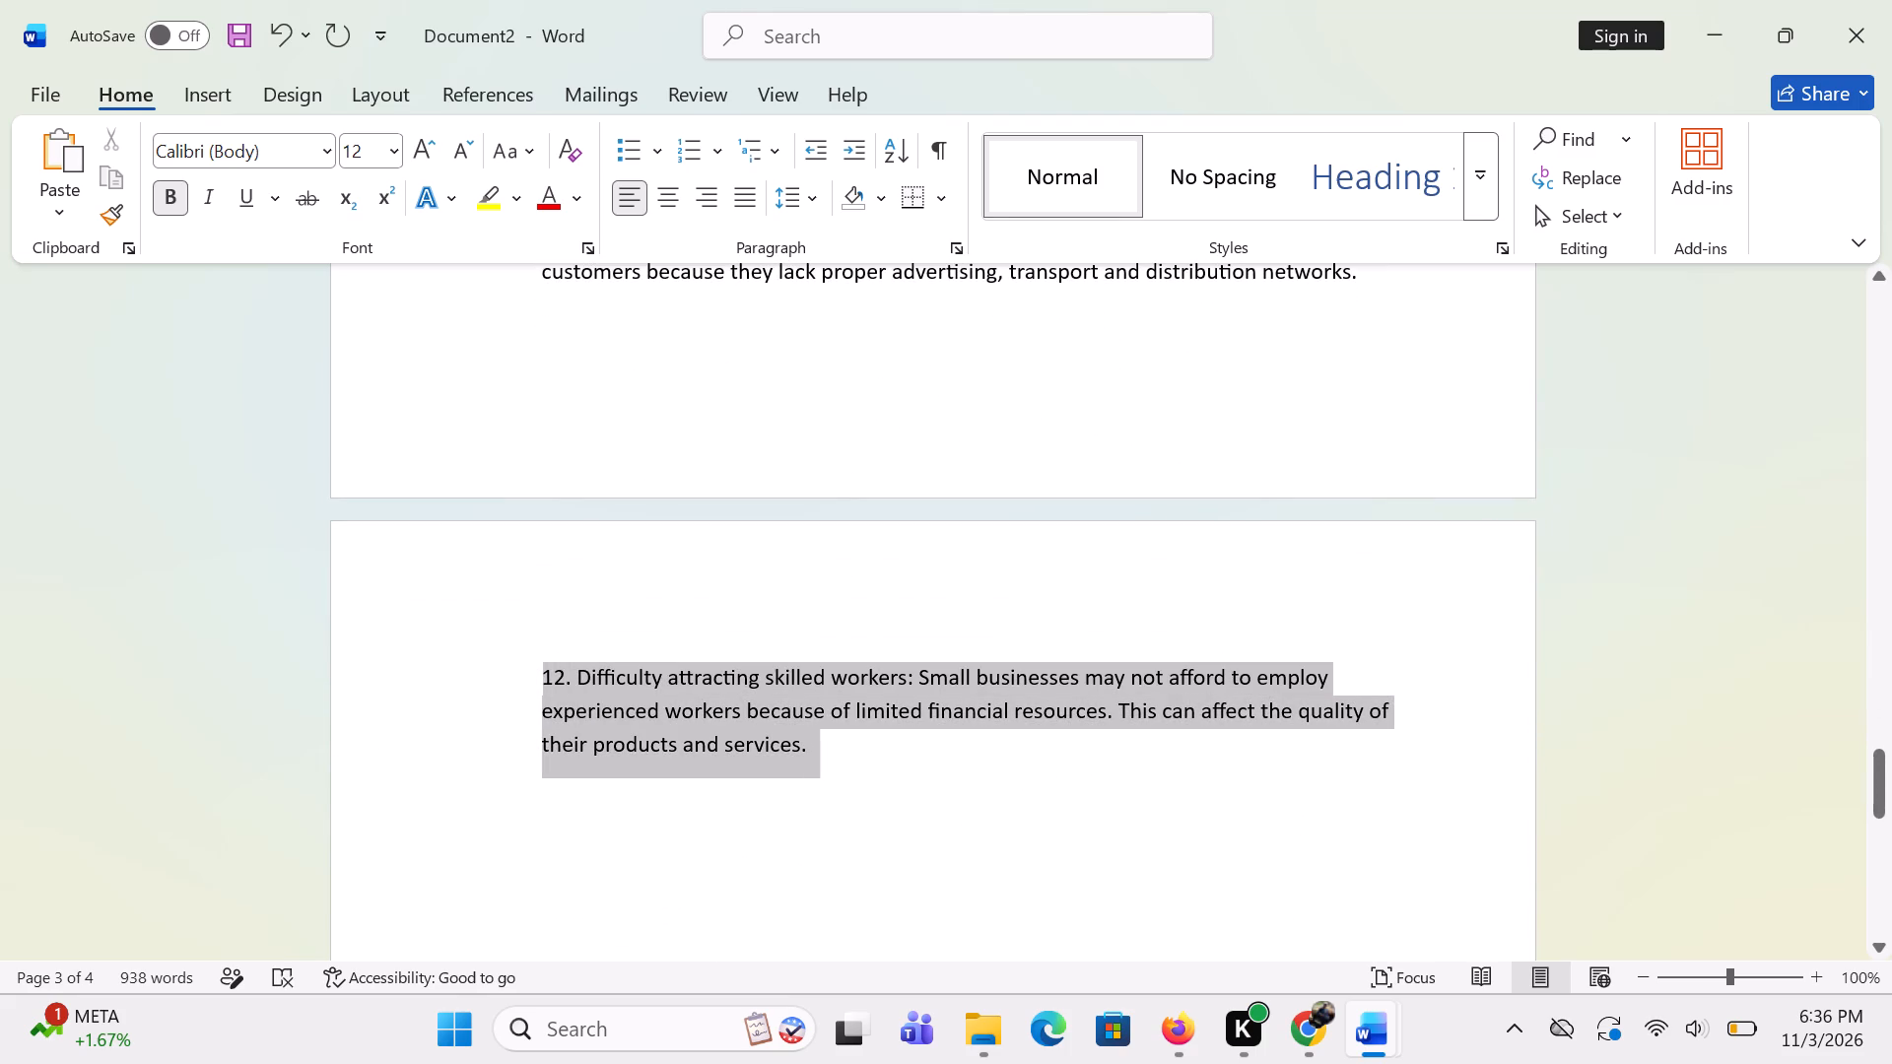
drag(546, 673, 538, 673)
key(ctrl+x)
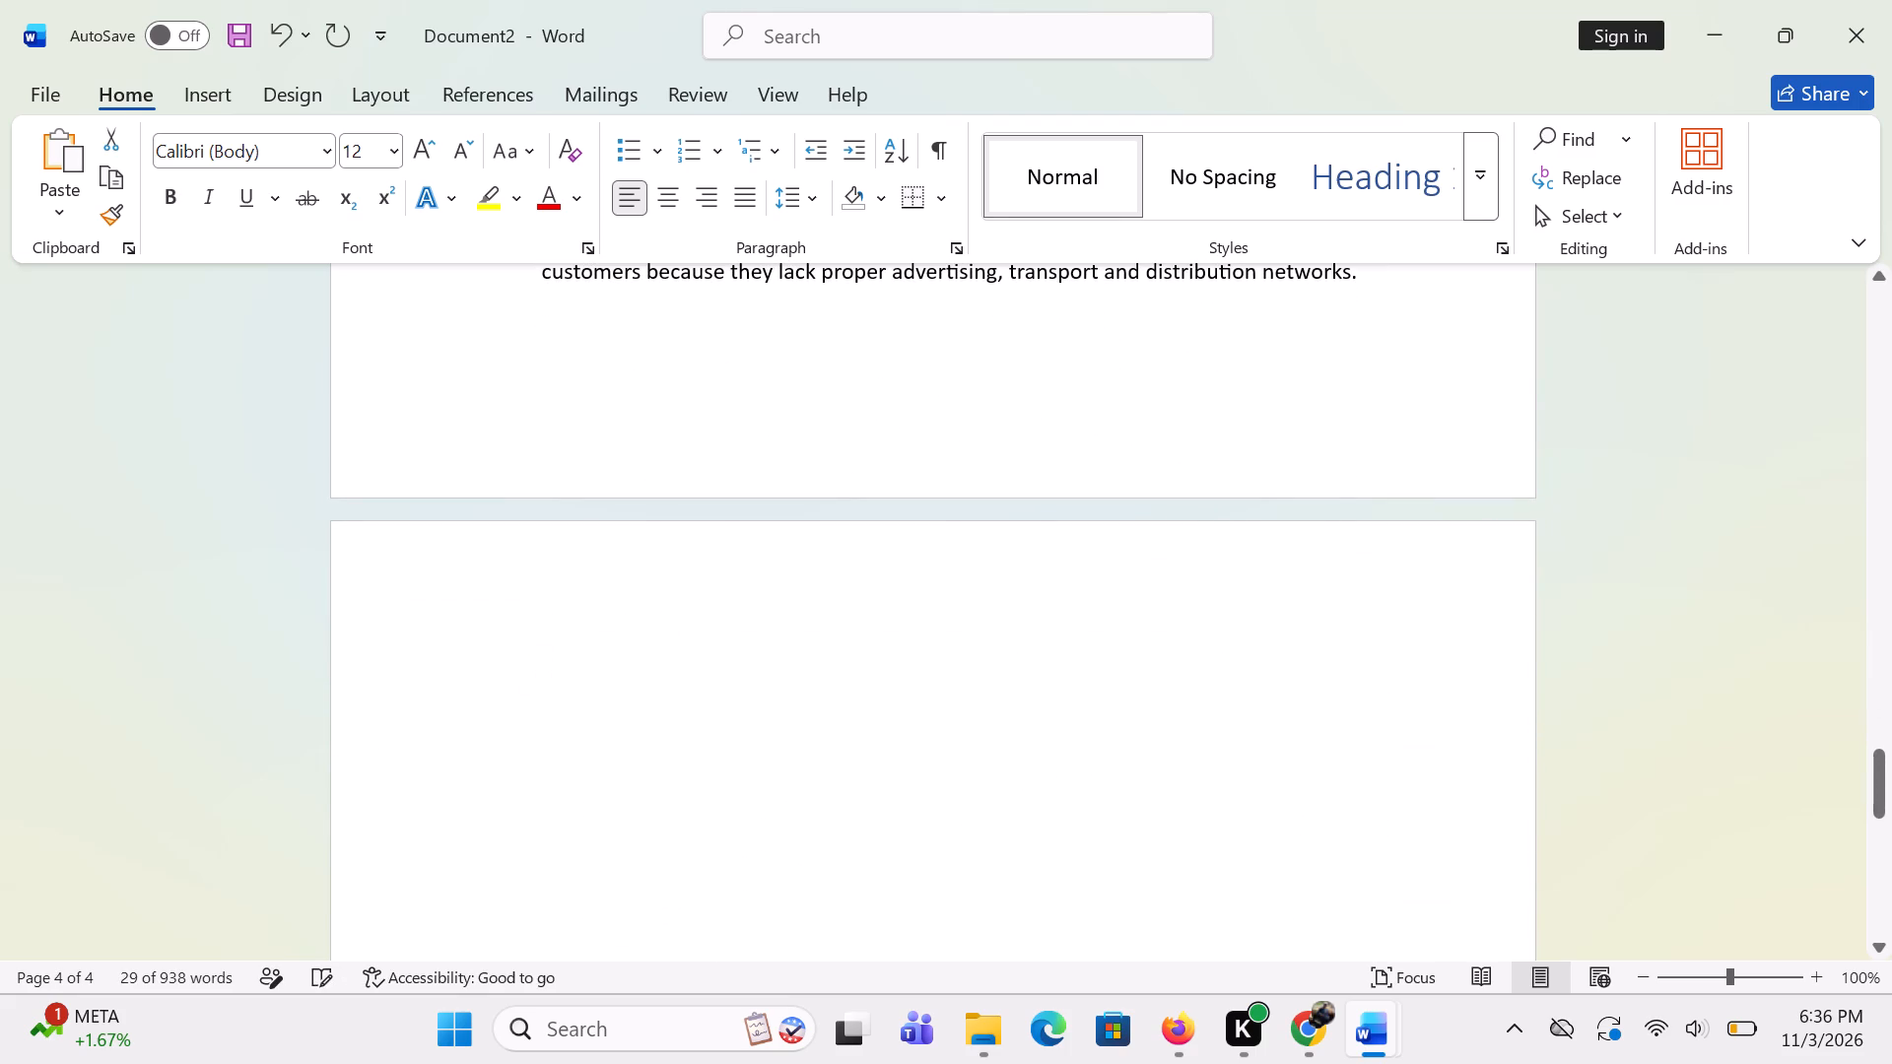
Read through the question 2(a) challenge points 1 to 11 to check their wording and formatting.
scroll(696, 558, up, 3)
scroll(696, 558, down, 1)
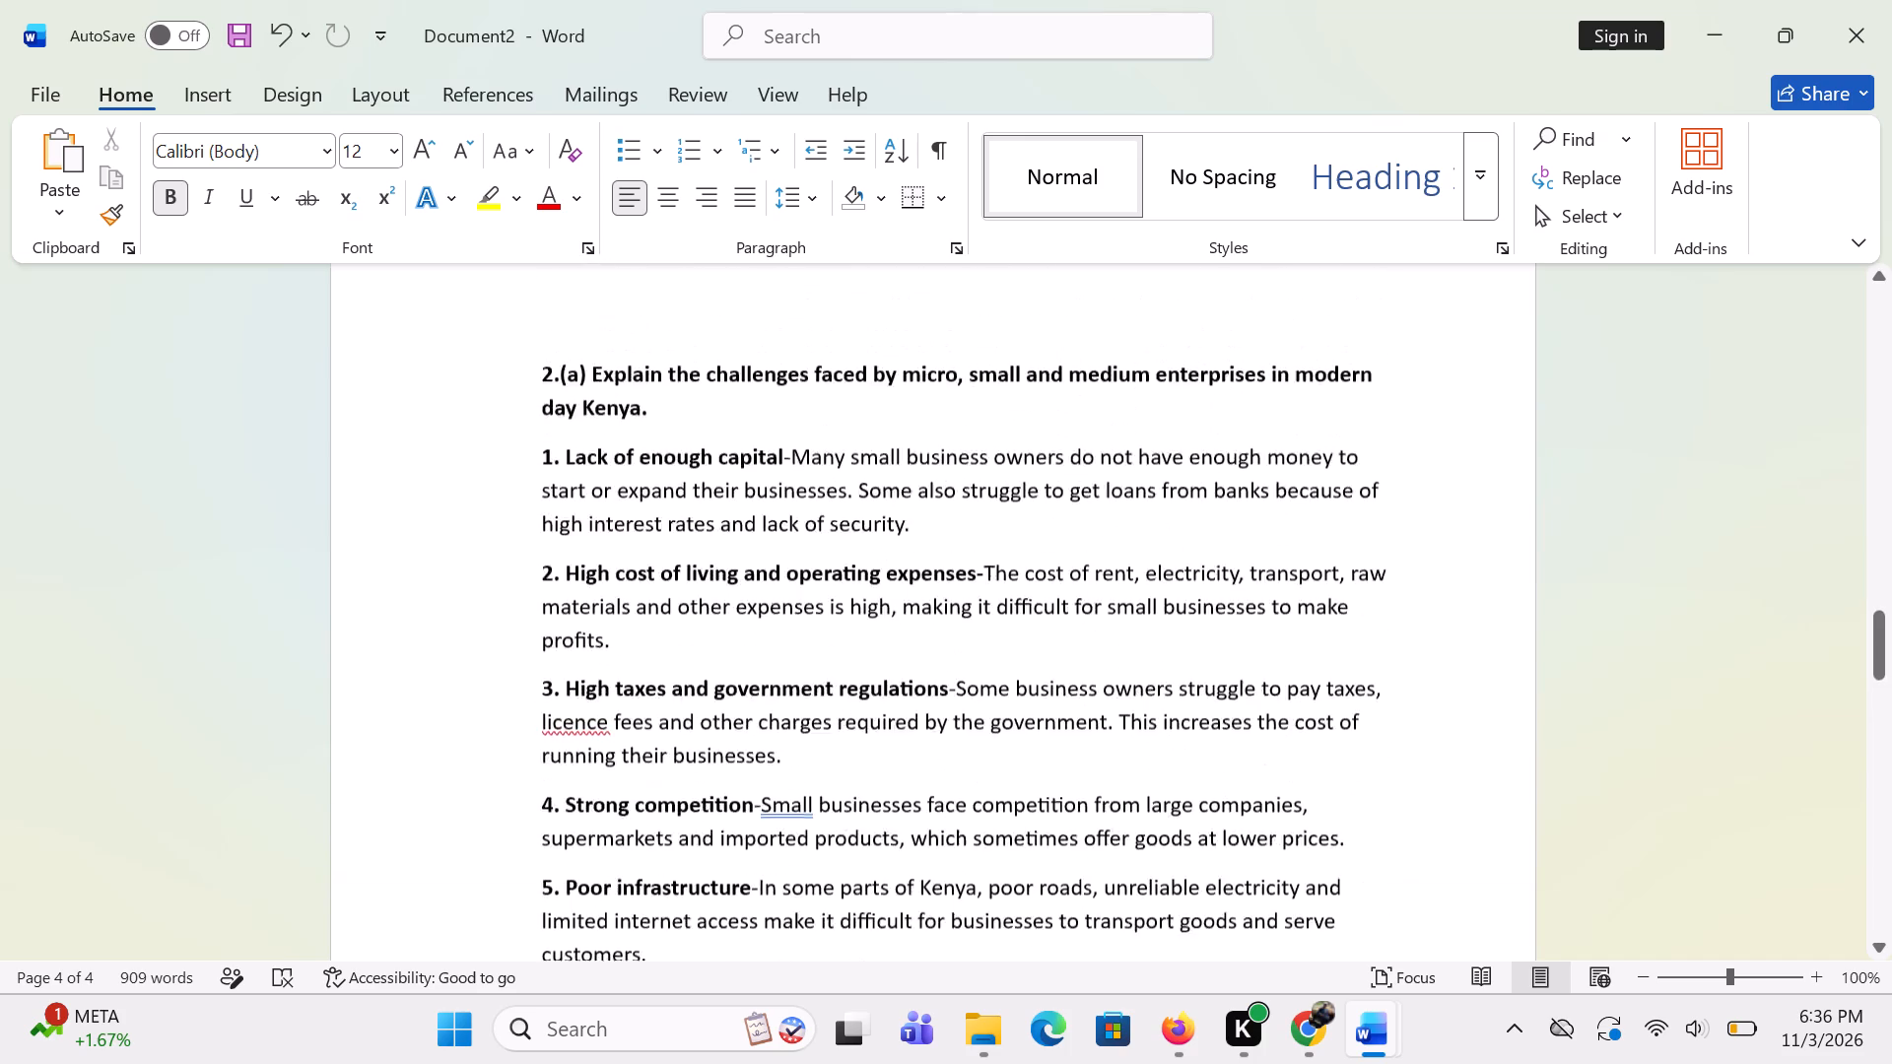
scroll(696, 558, down, 1)
scroll(696, 558, up, 1)
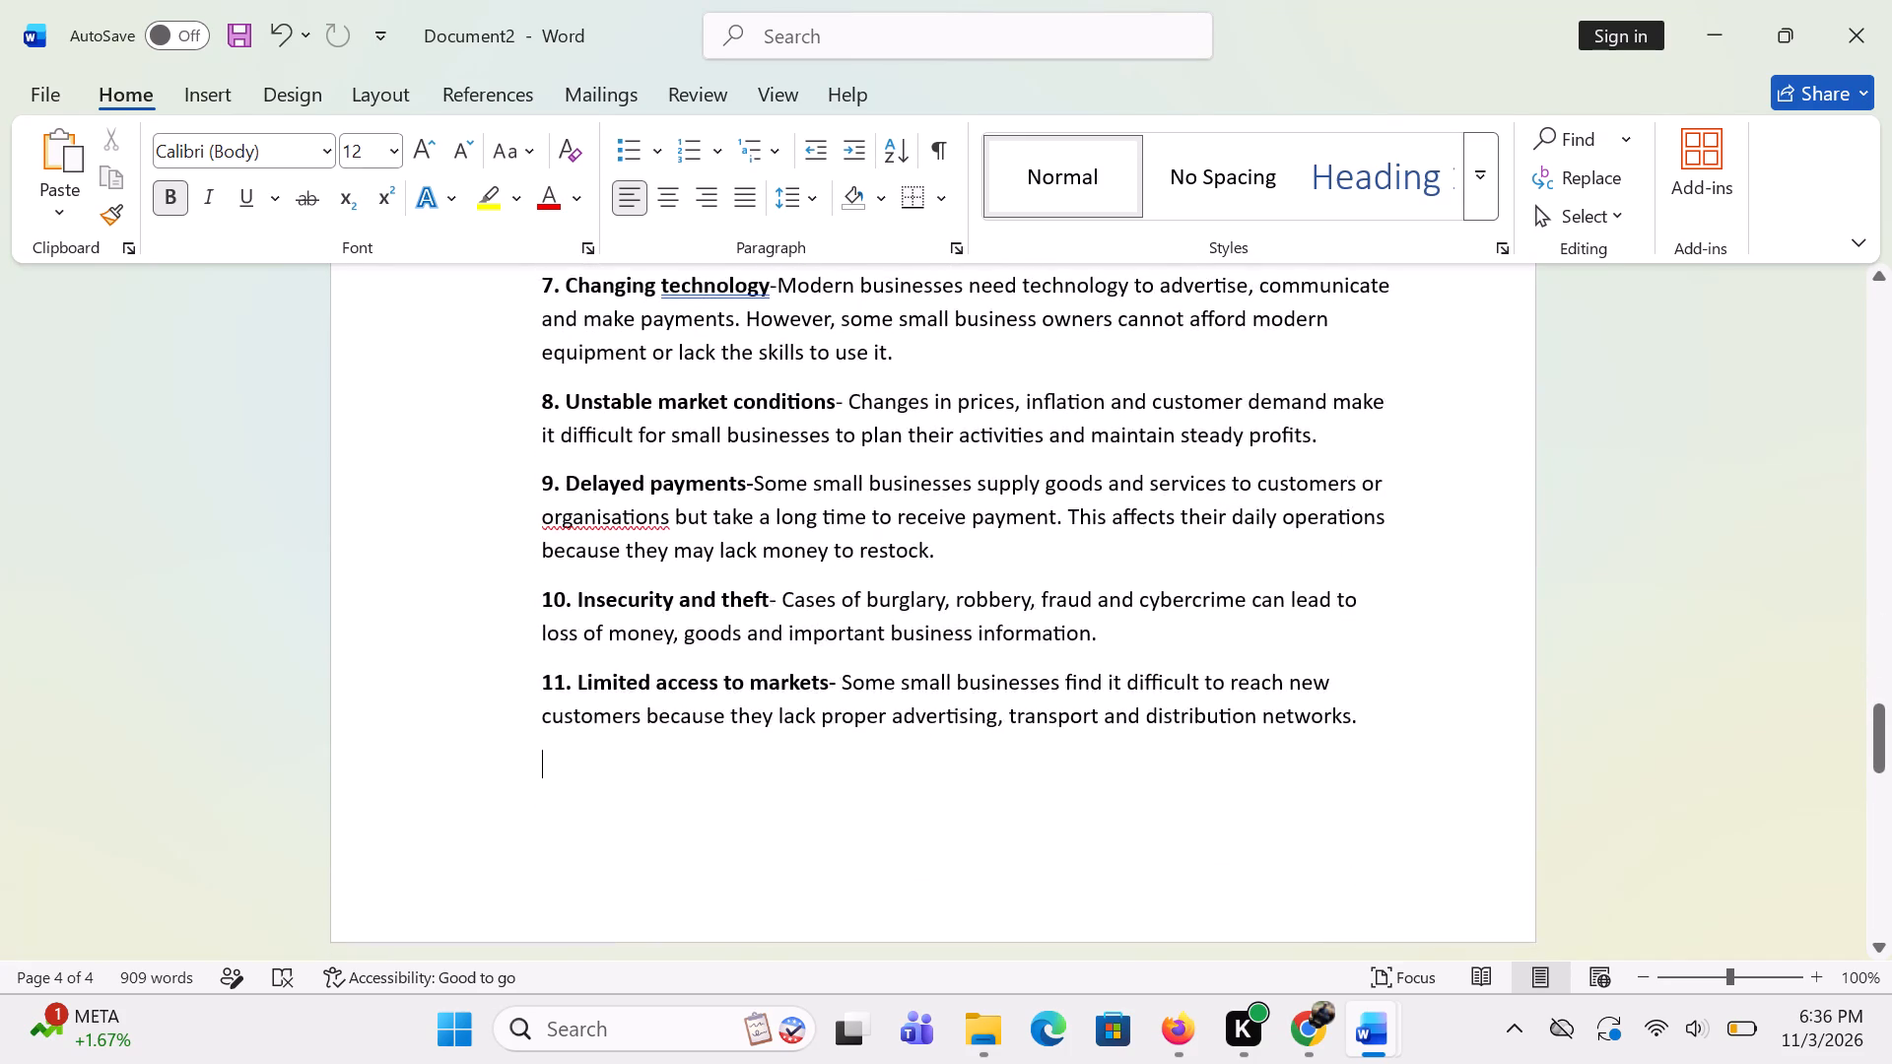
scroll(696, 558, up, 2)
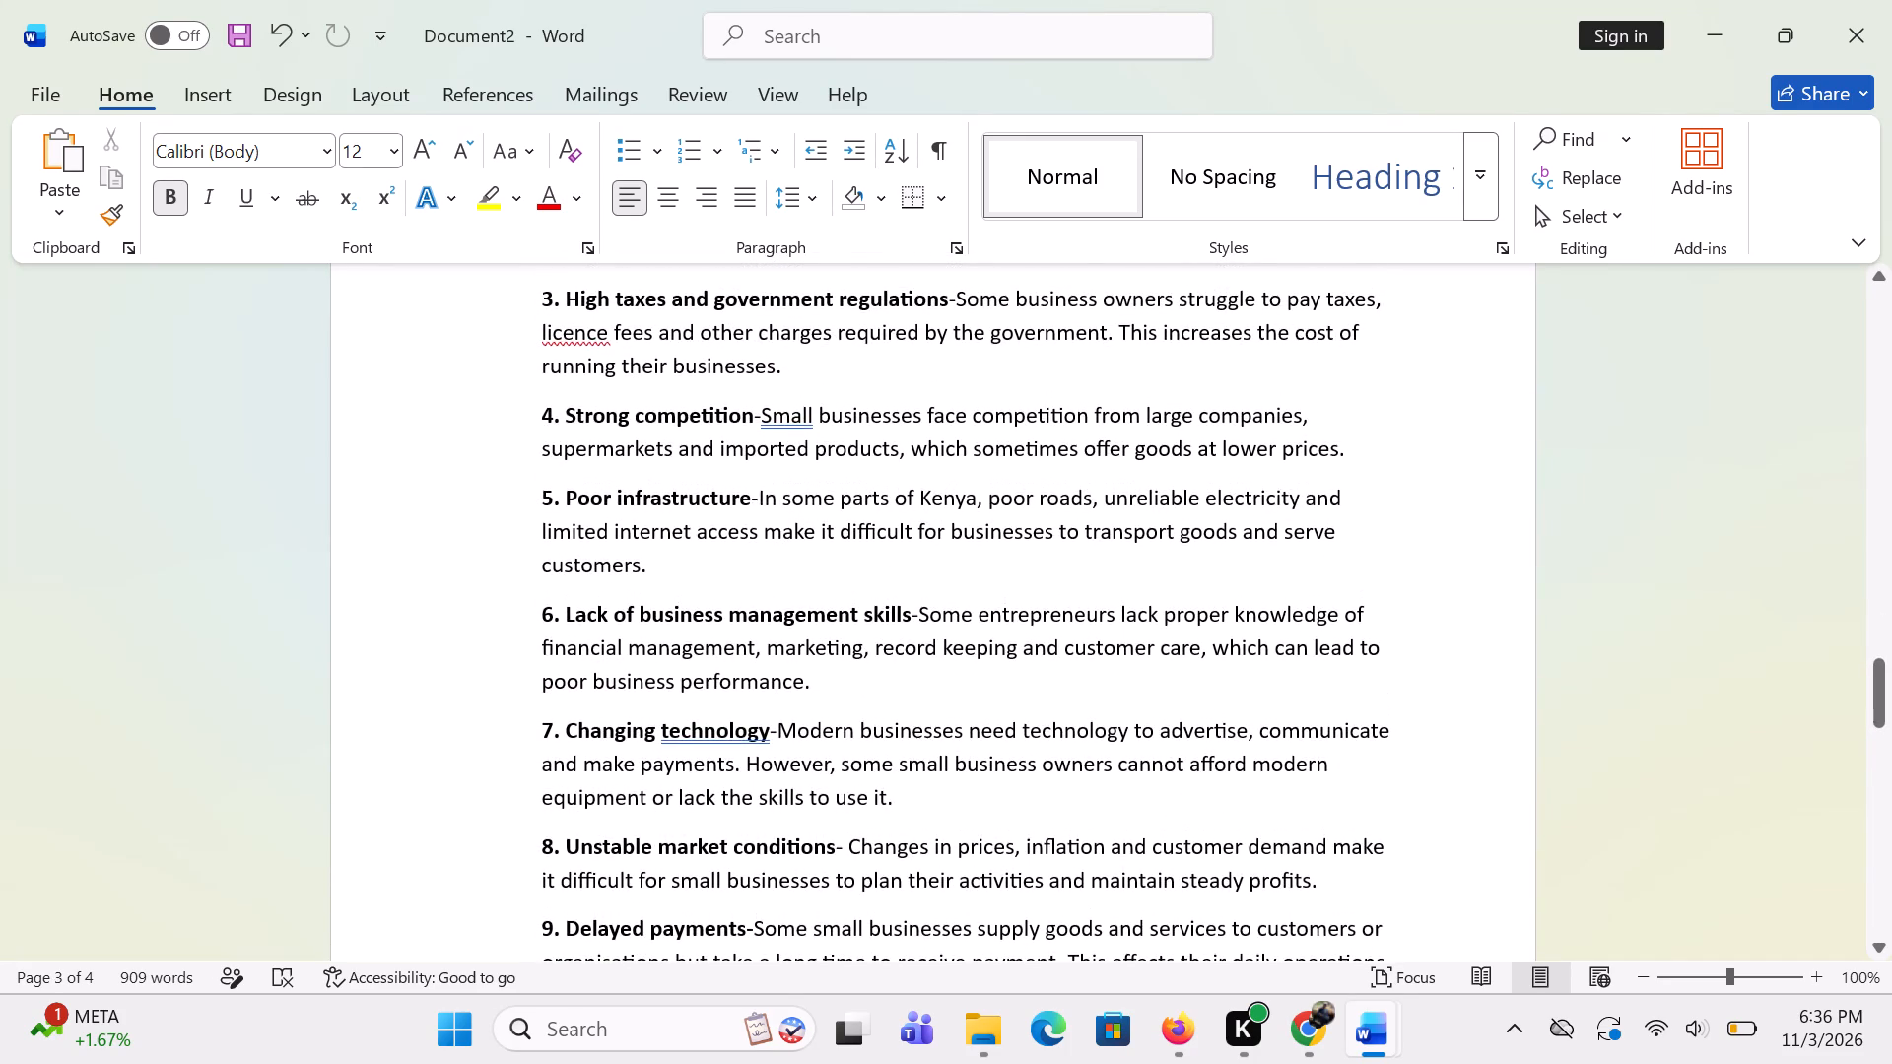
scroll(696, 558, up, 1)
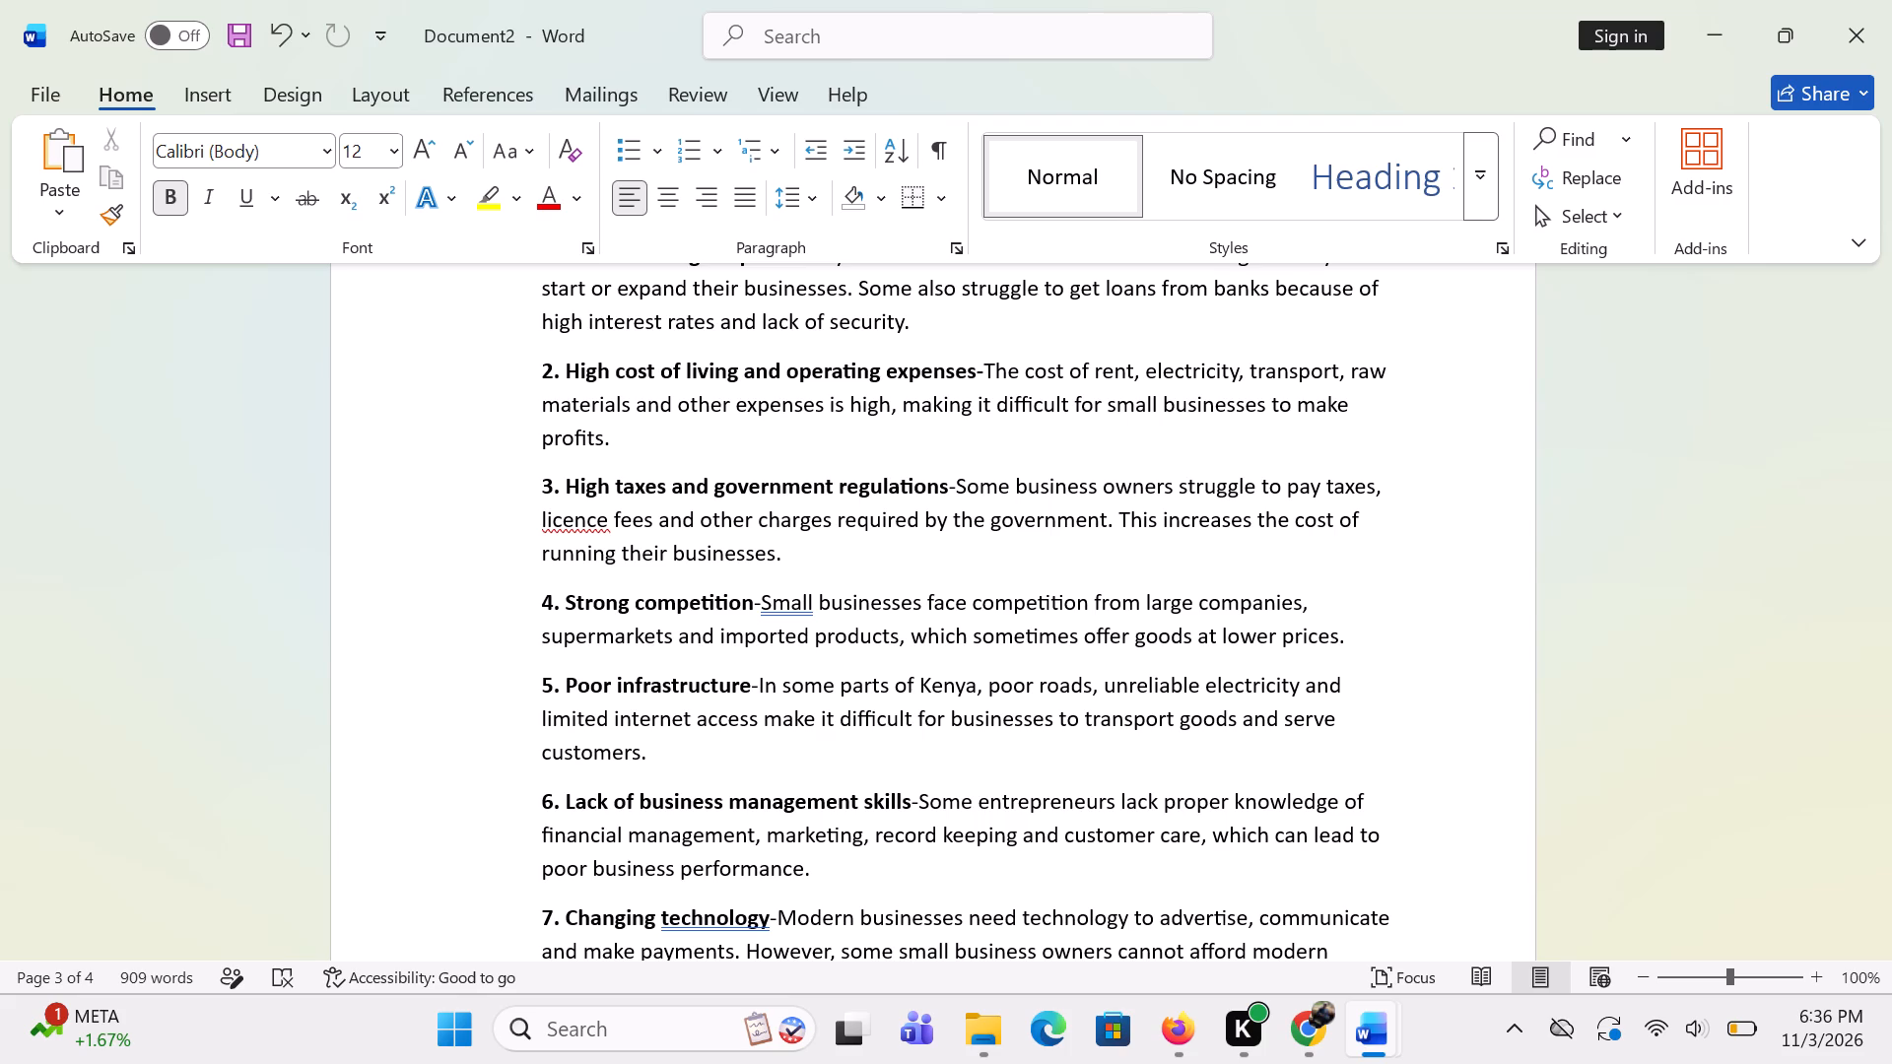
scroll(696, 558, down, 1)
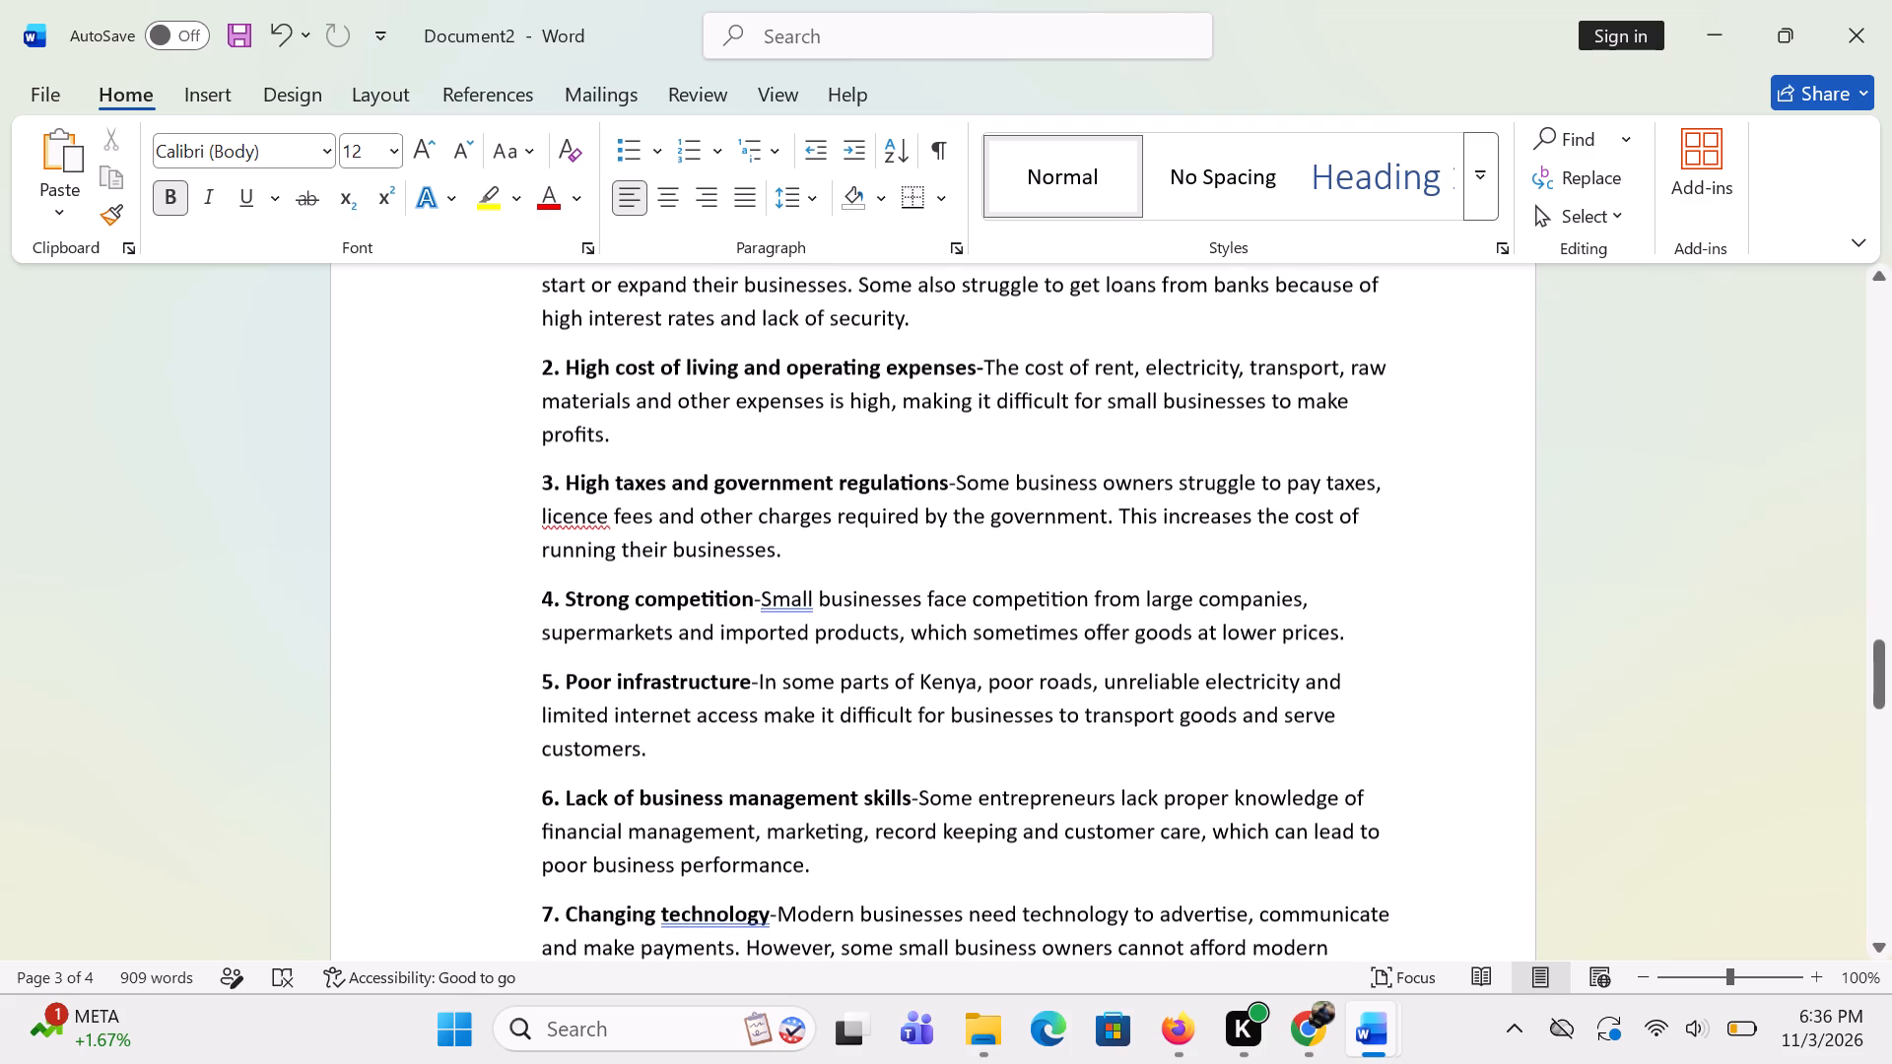
scroll(696, 558, down, 1)
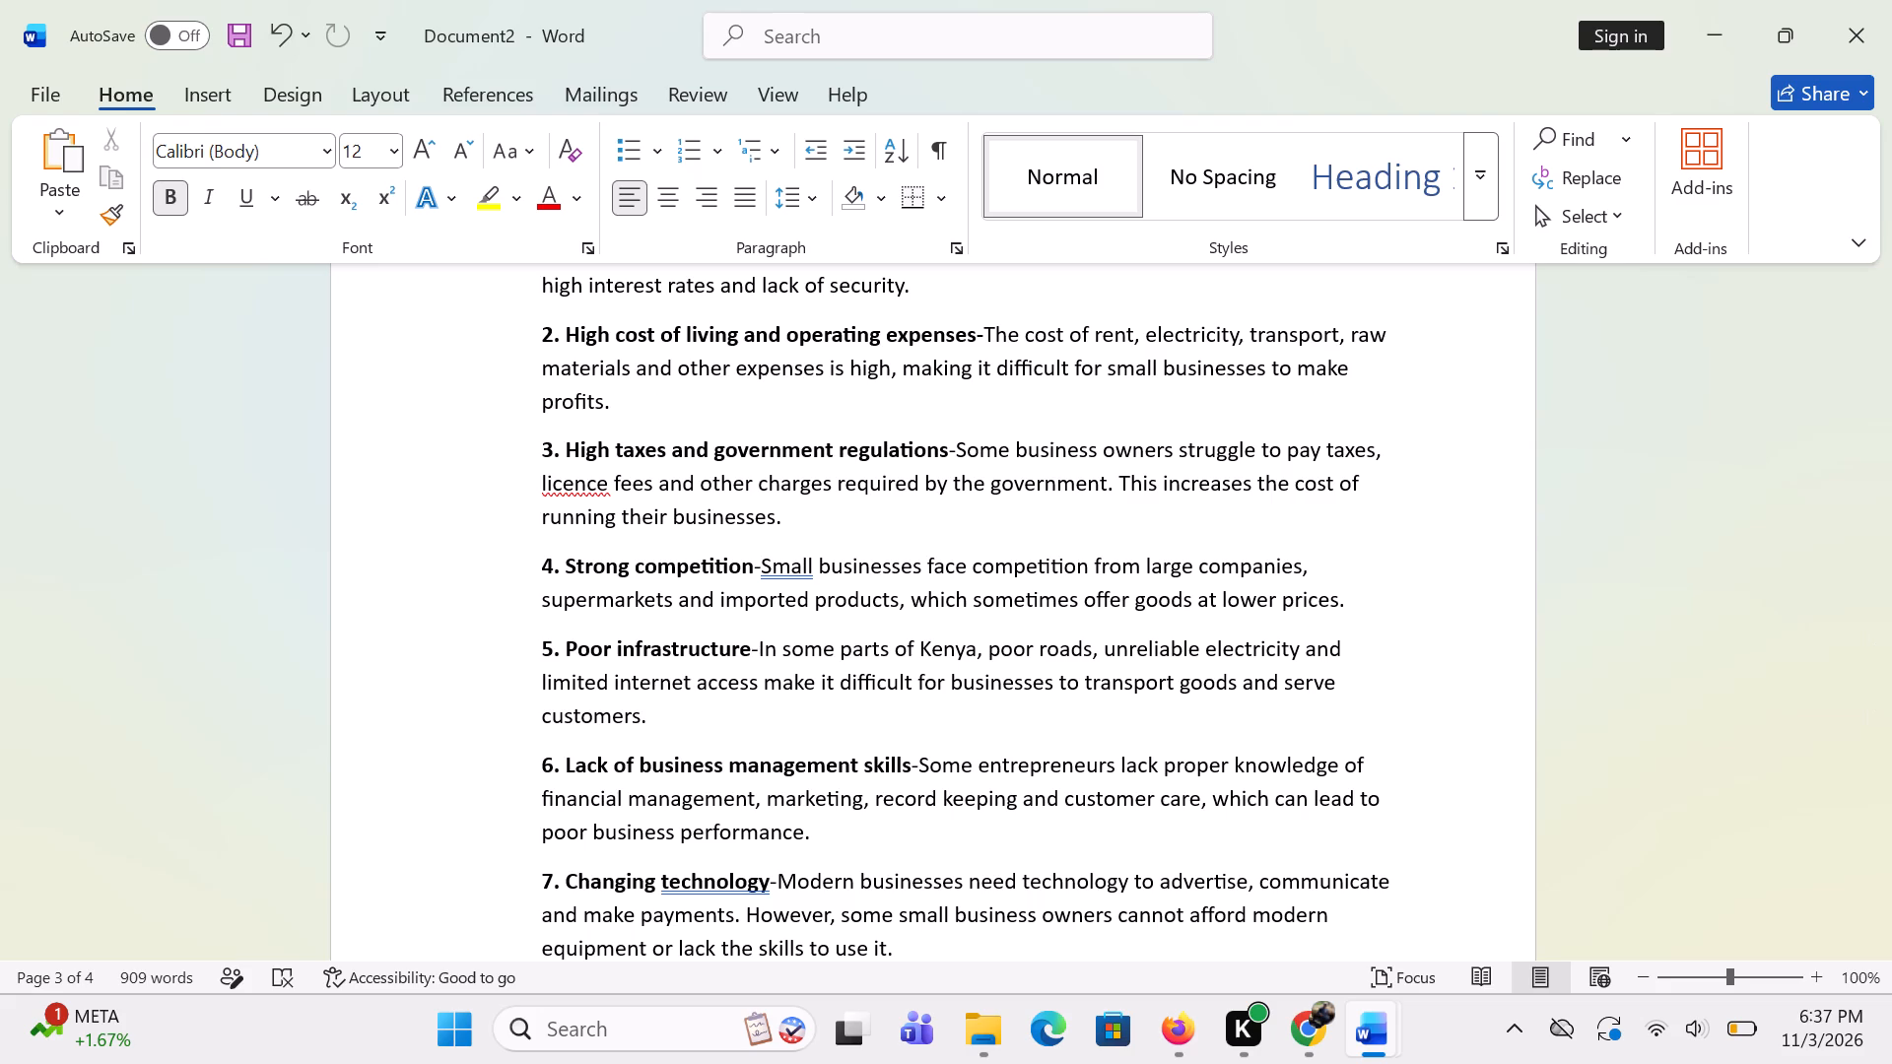
scroll(1028, 499, down, 1)
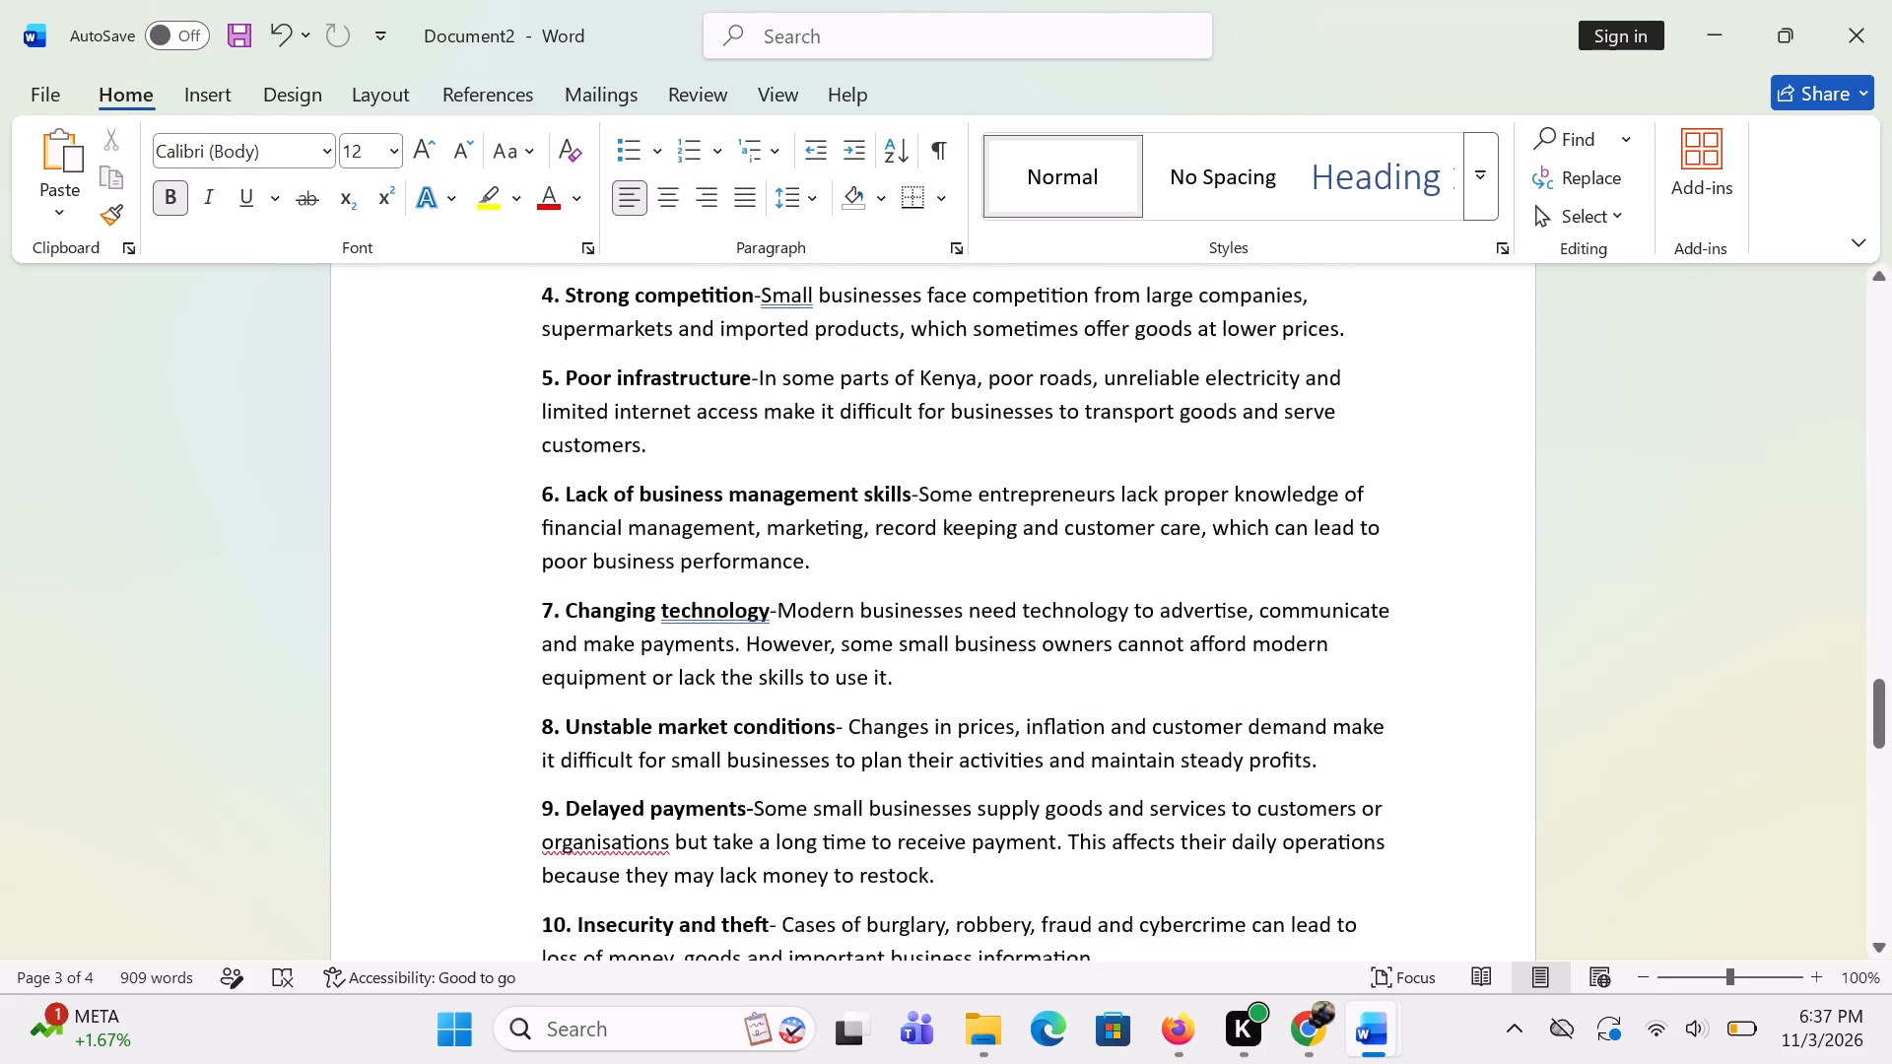
scroll(1028, 499, down, 1)
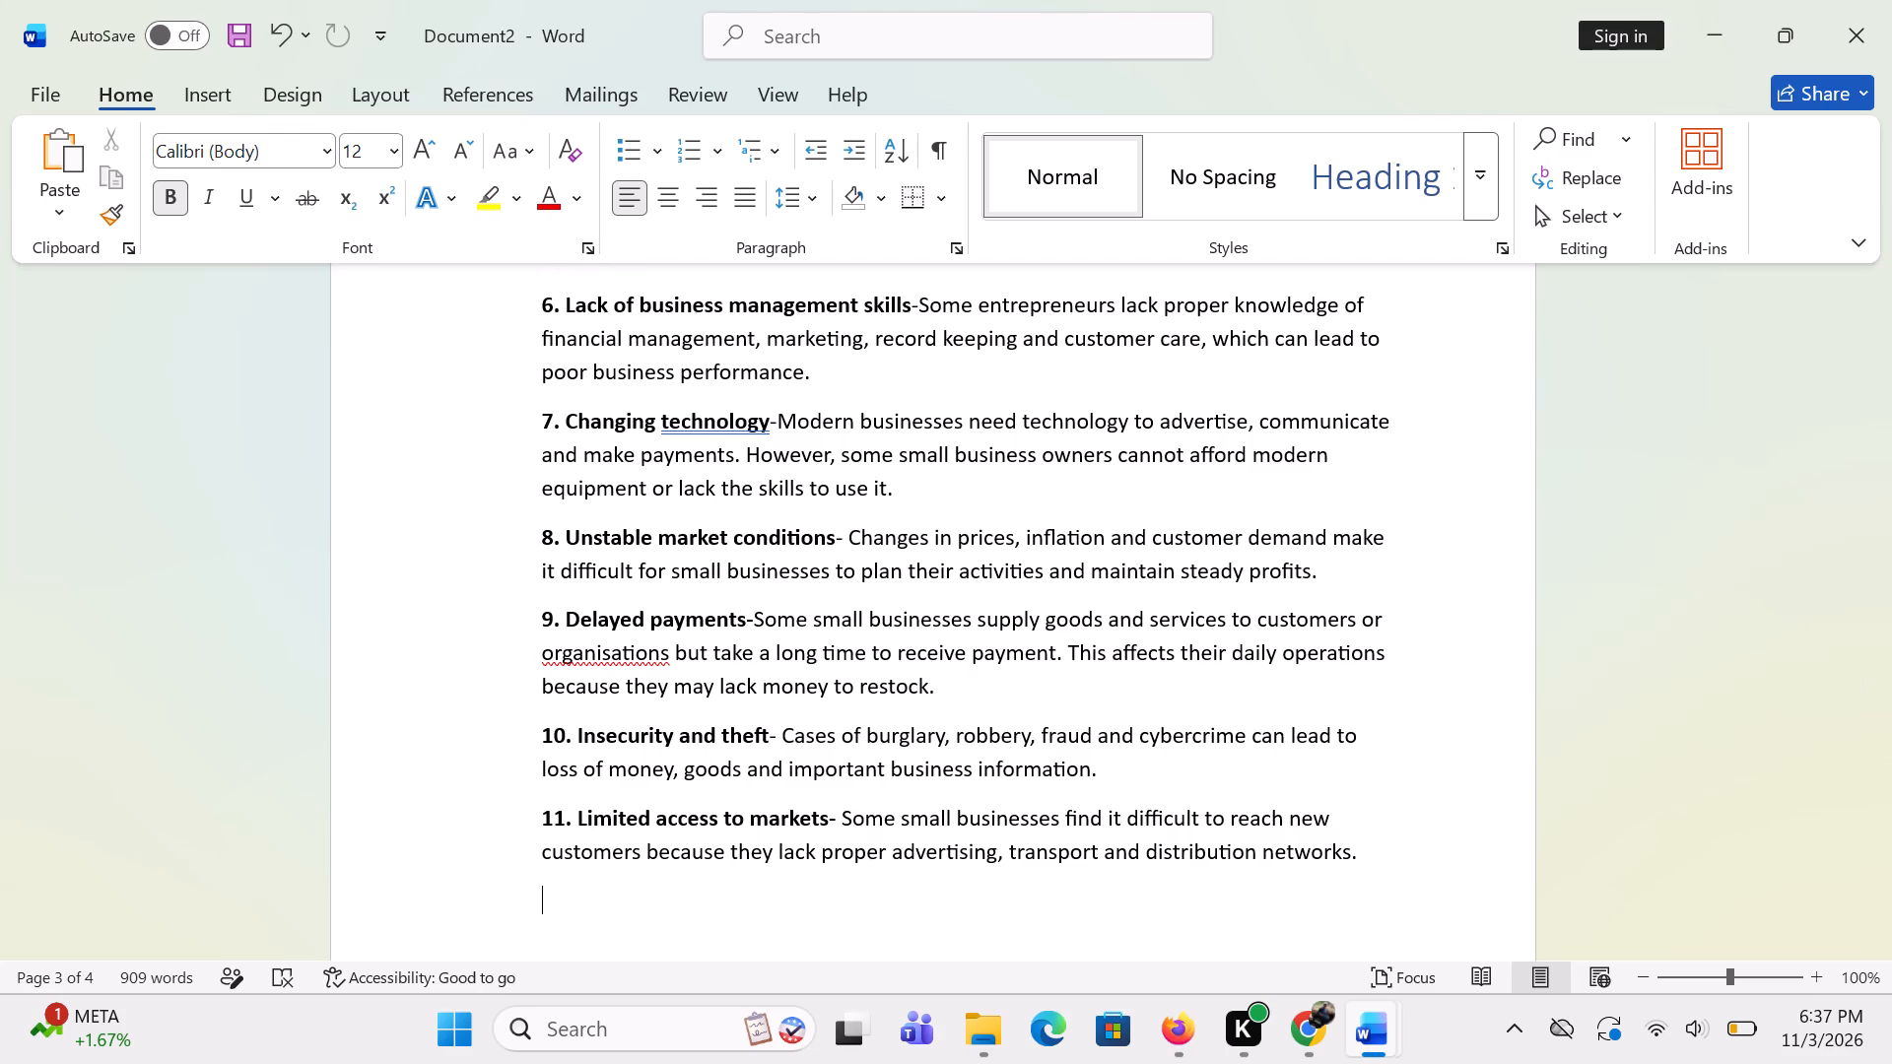
scroll(1000, 530, down, 1)
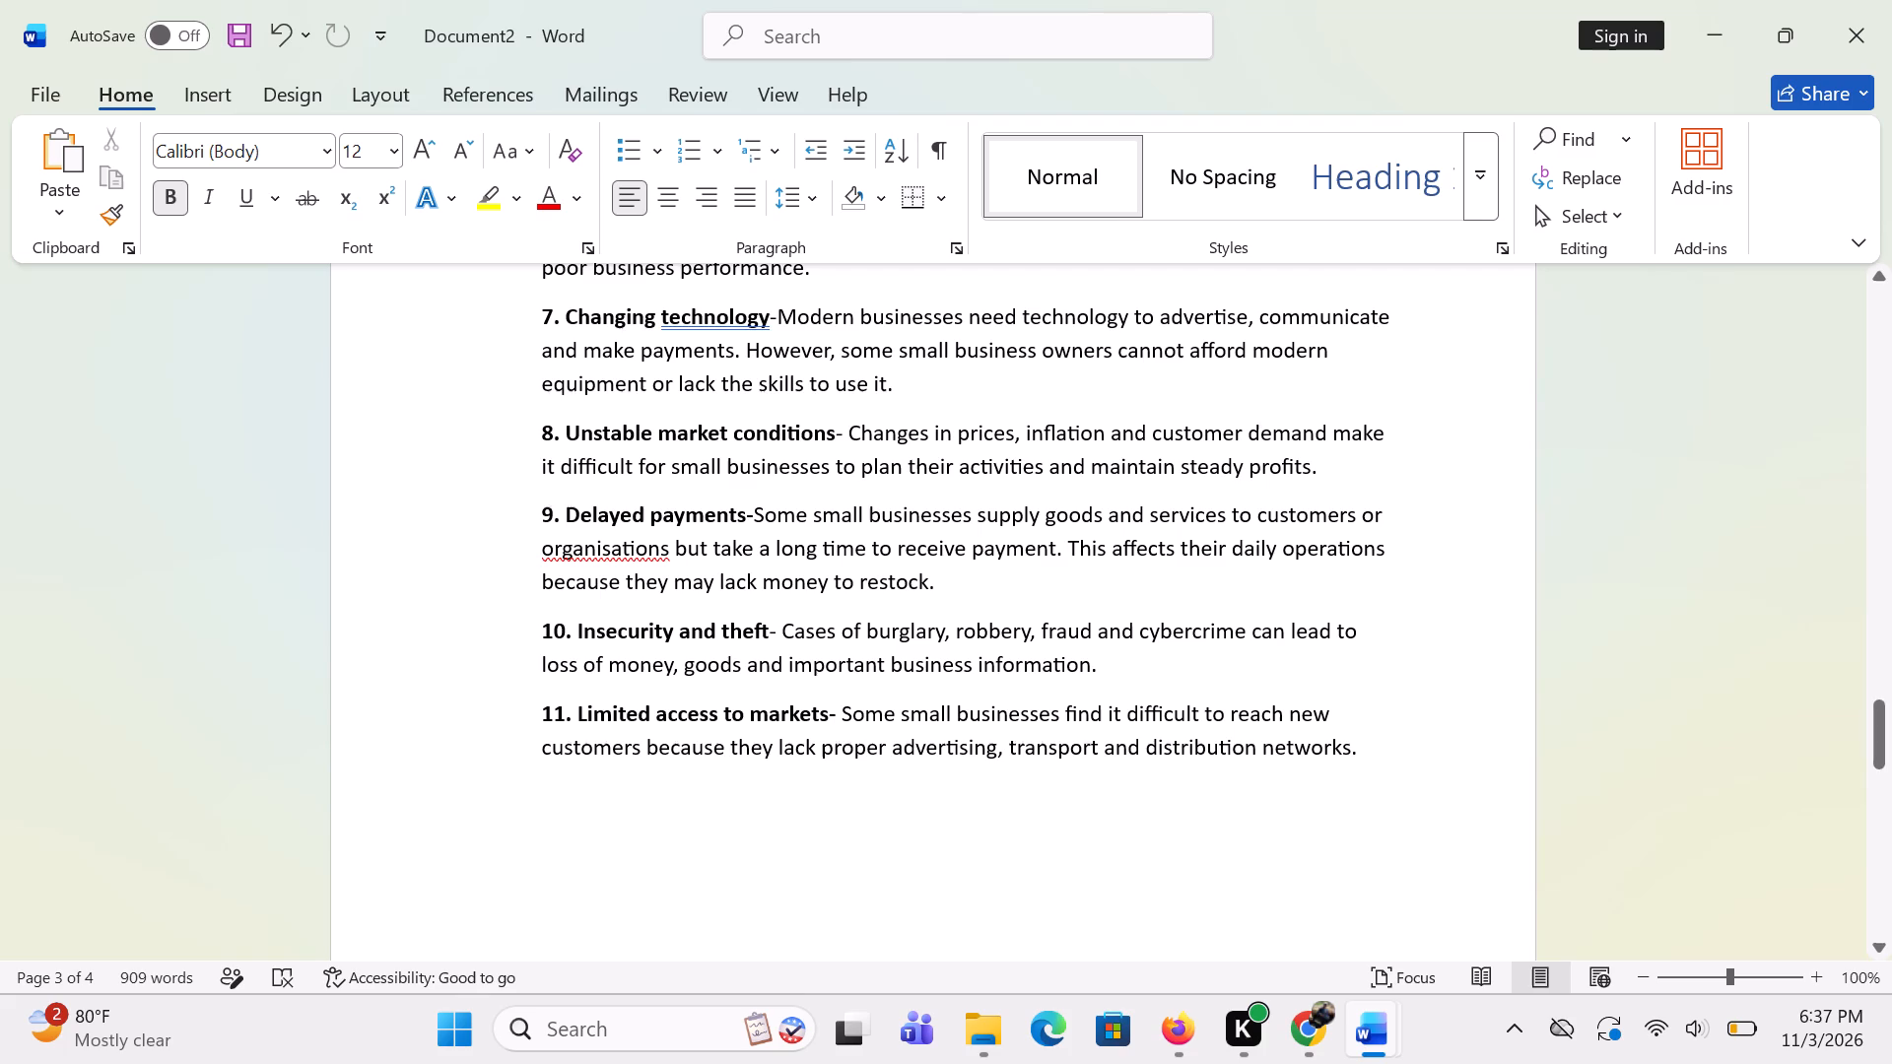
scroll(895, 643, up, 1)
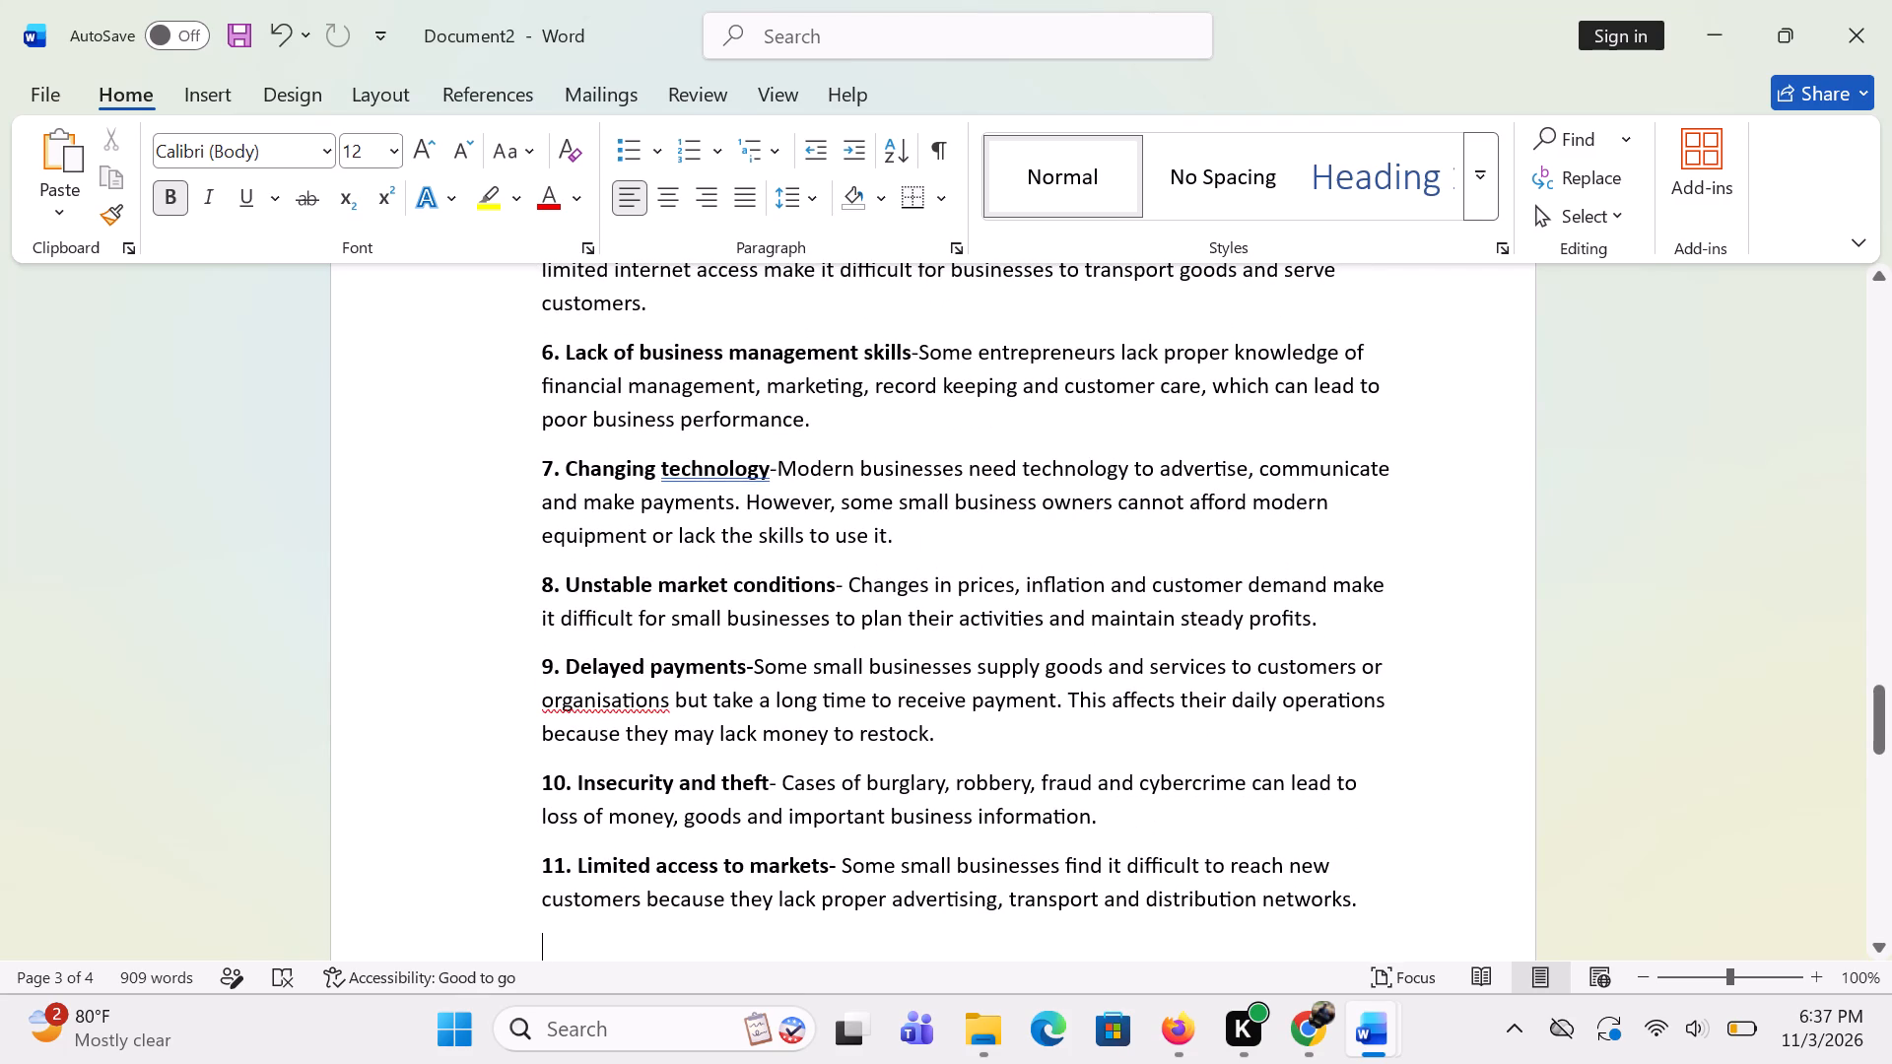
scroll(895, 643, up, 2)
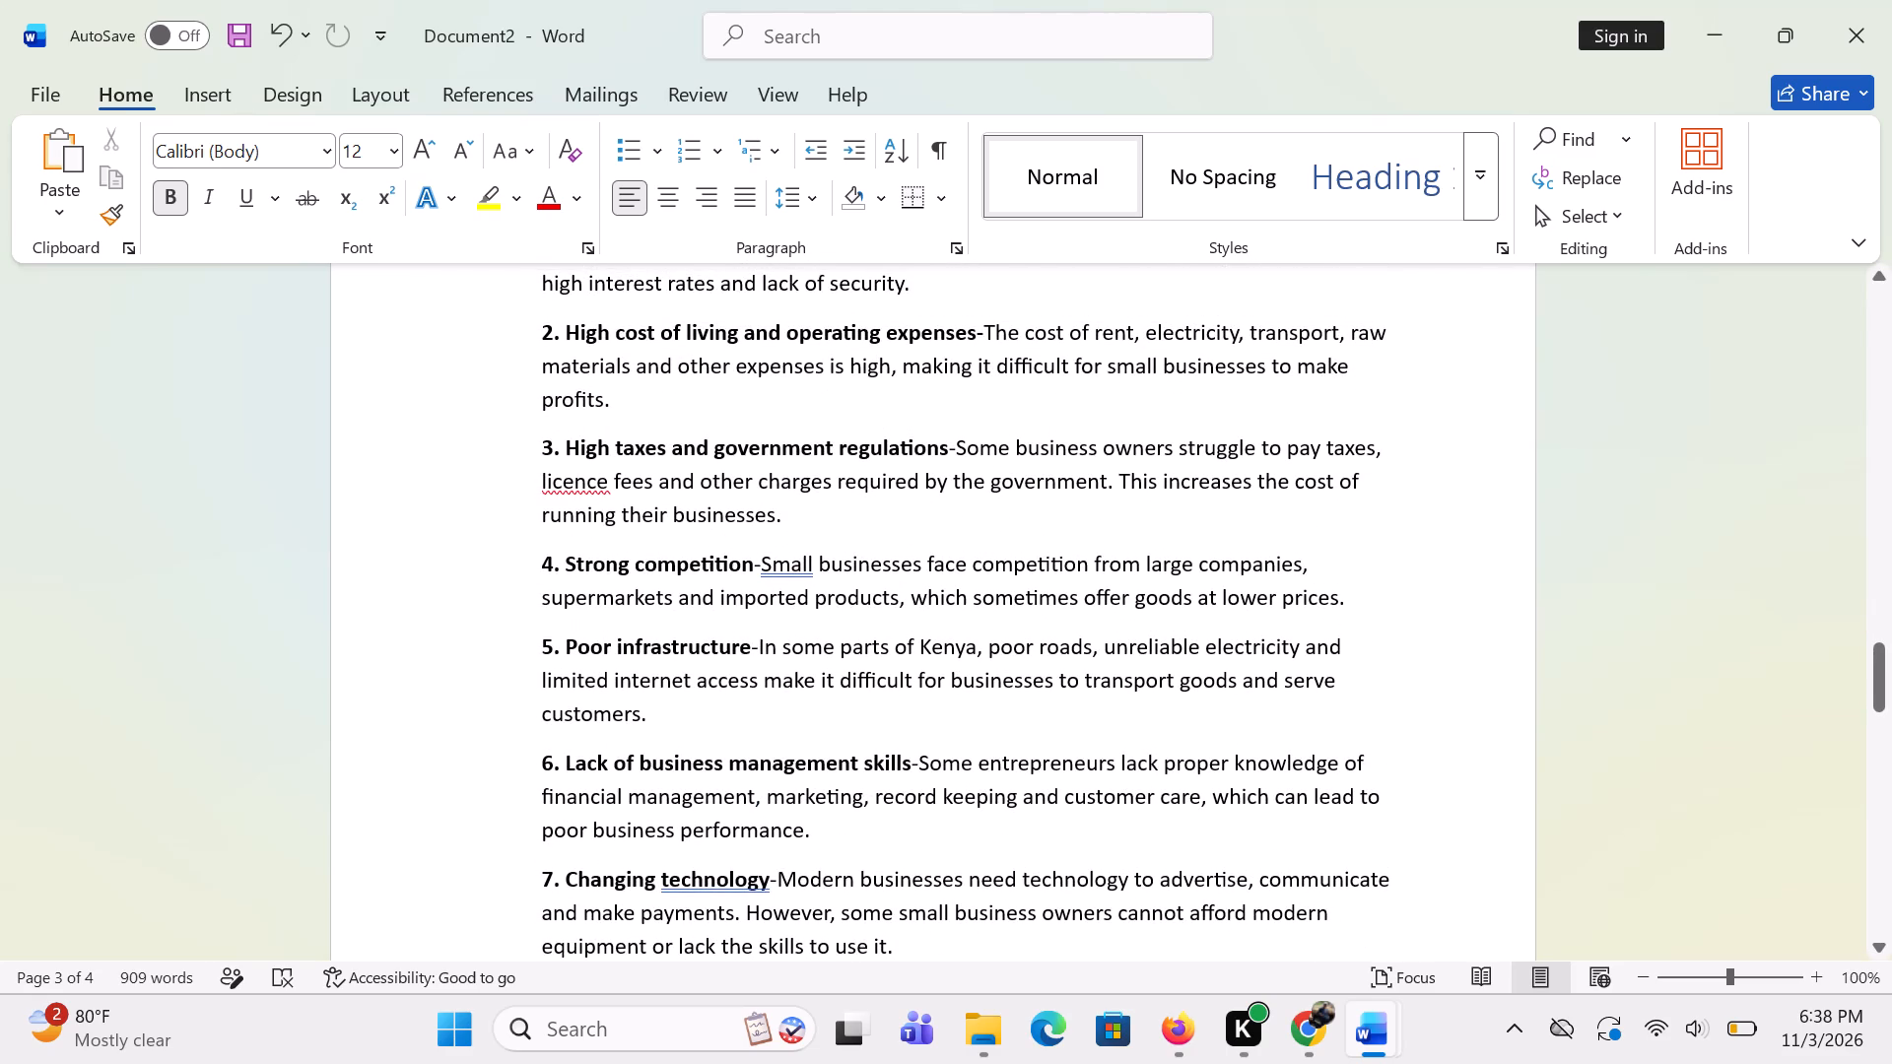
scroll(869, 491, up, 1)
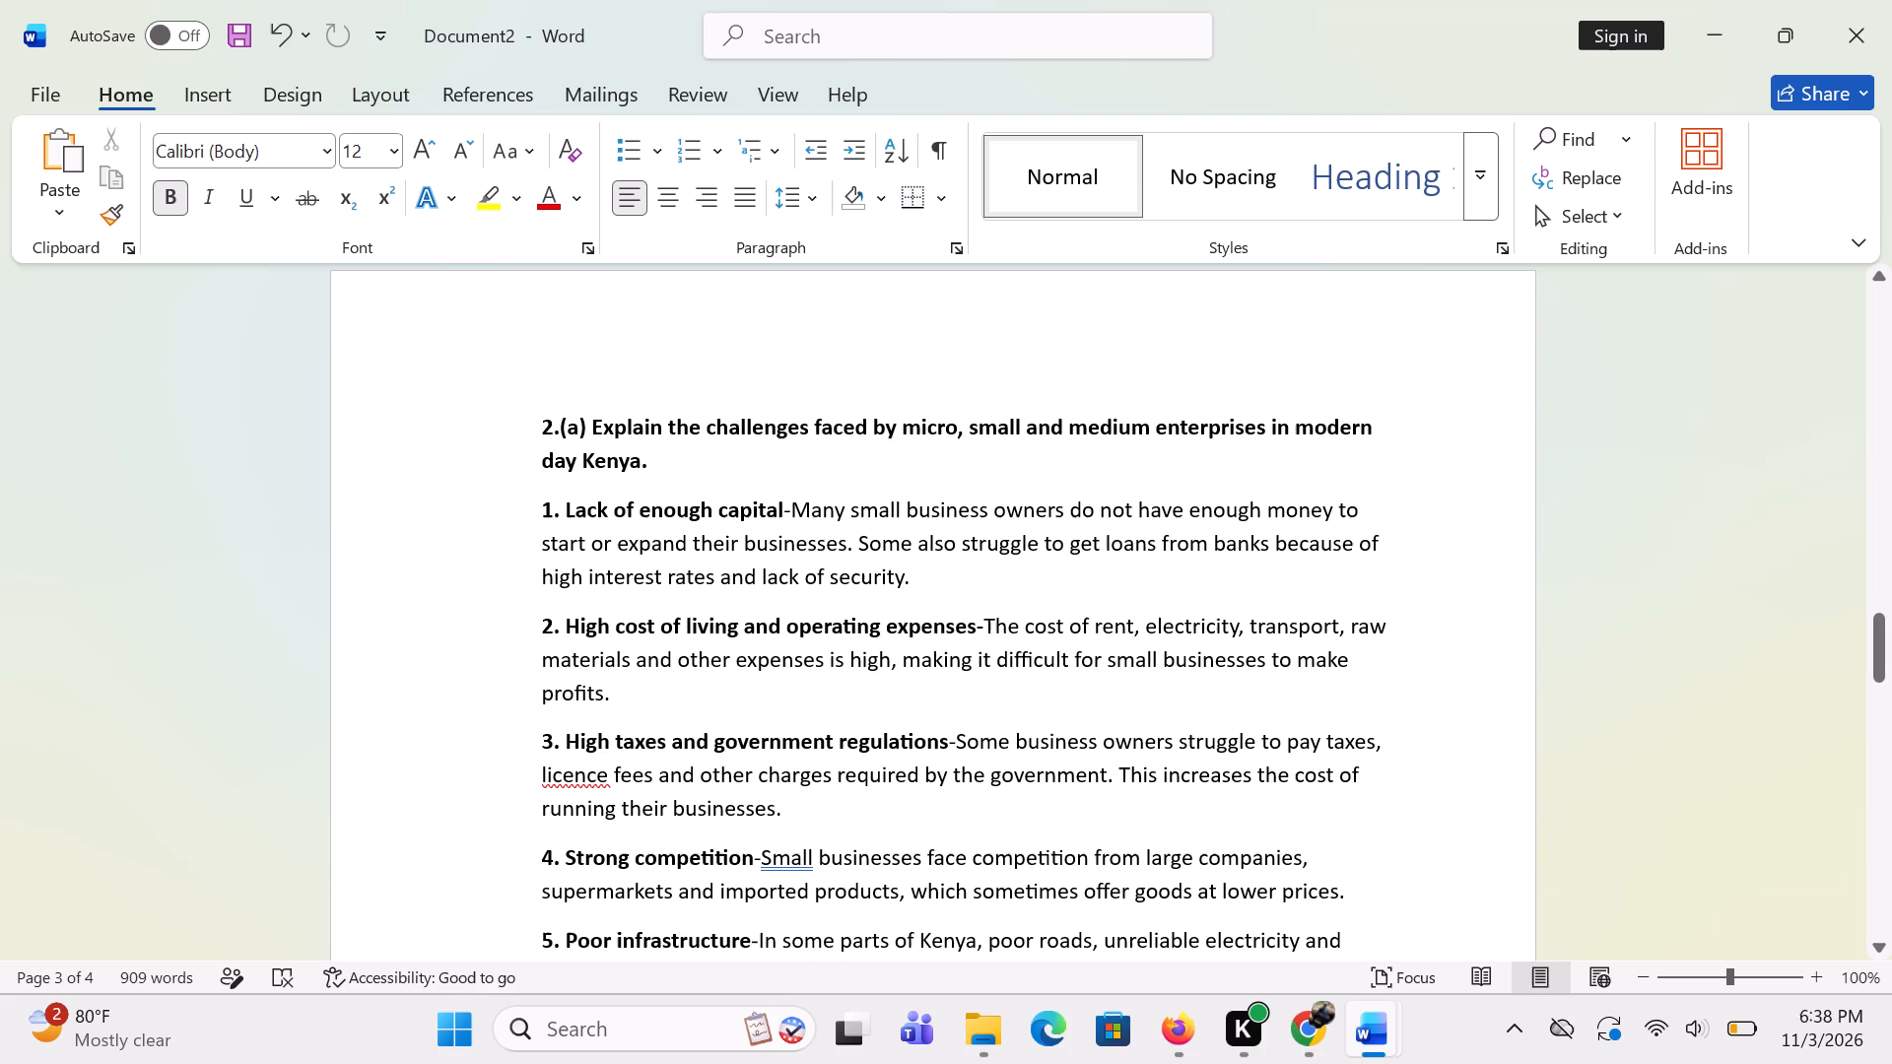
In point 1, "Lack of enough capital", delete the words "or expand" from the phrase about starting their businesses.
click(686, 547)
key(BackSpace)
key(BackSpace)
key(BackSpace)
key(BackSpace)
key(BackSpace)
key(BackSpace)
key(BackSpace)
key(BackSpace)
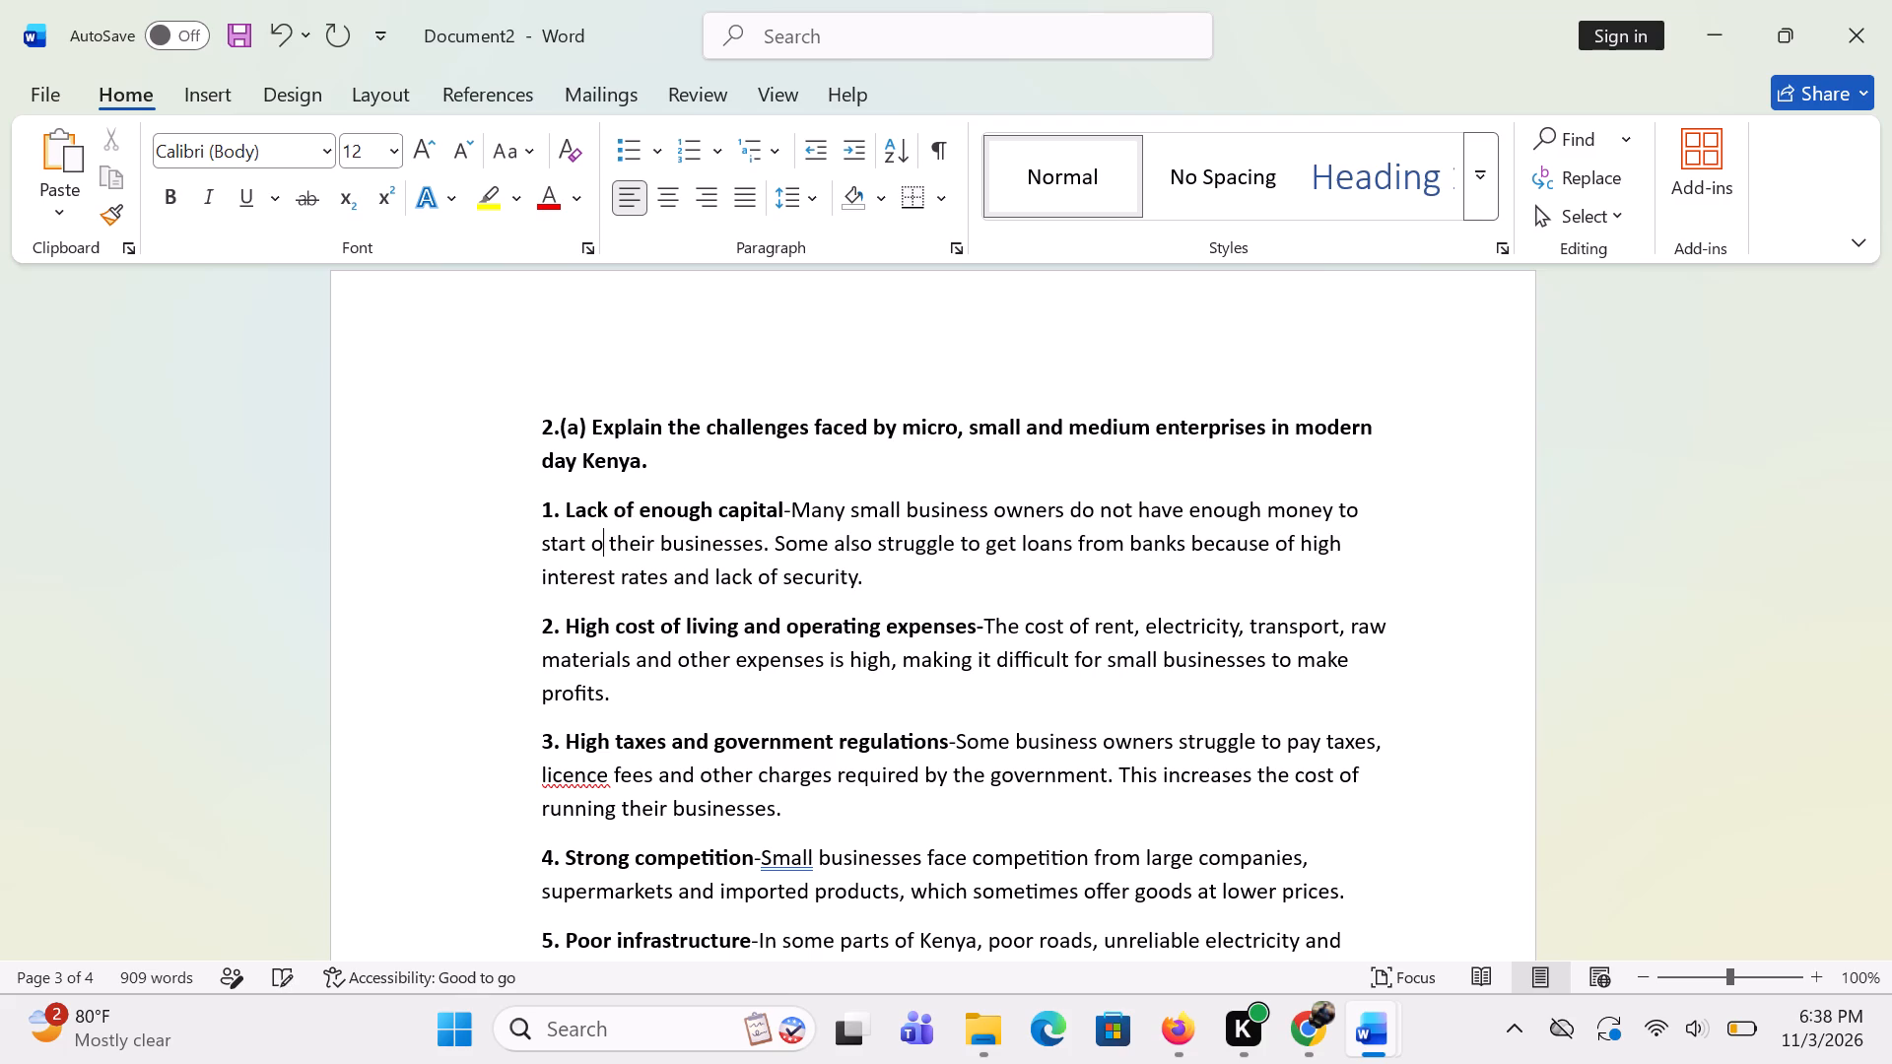
key(BackSpace)
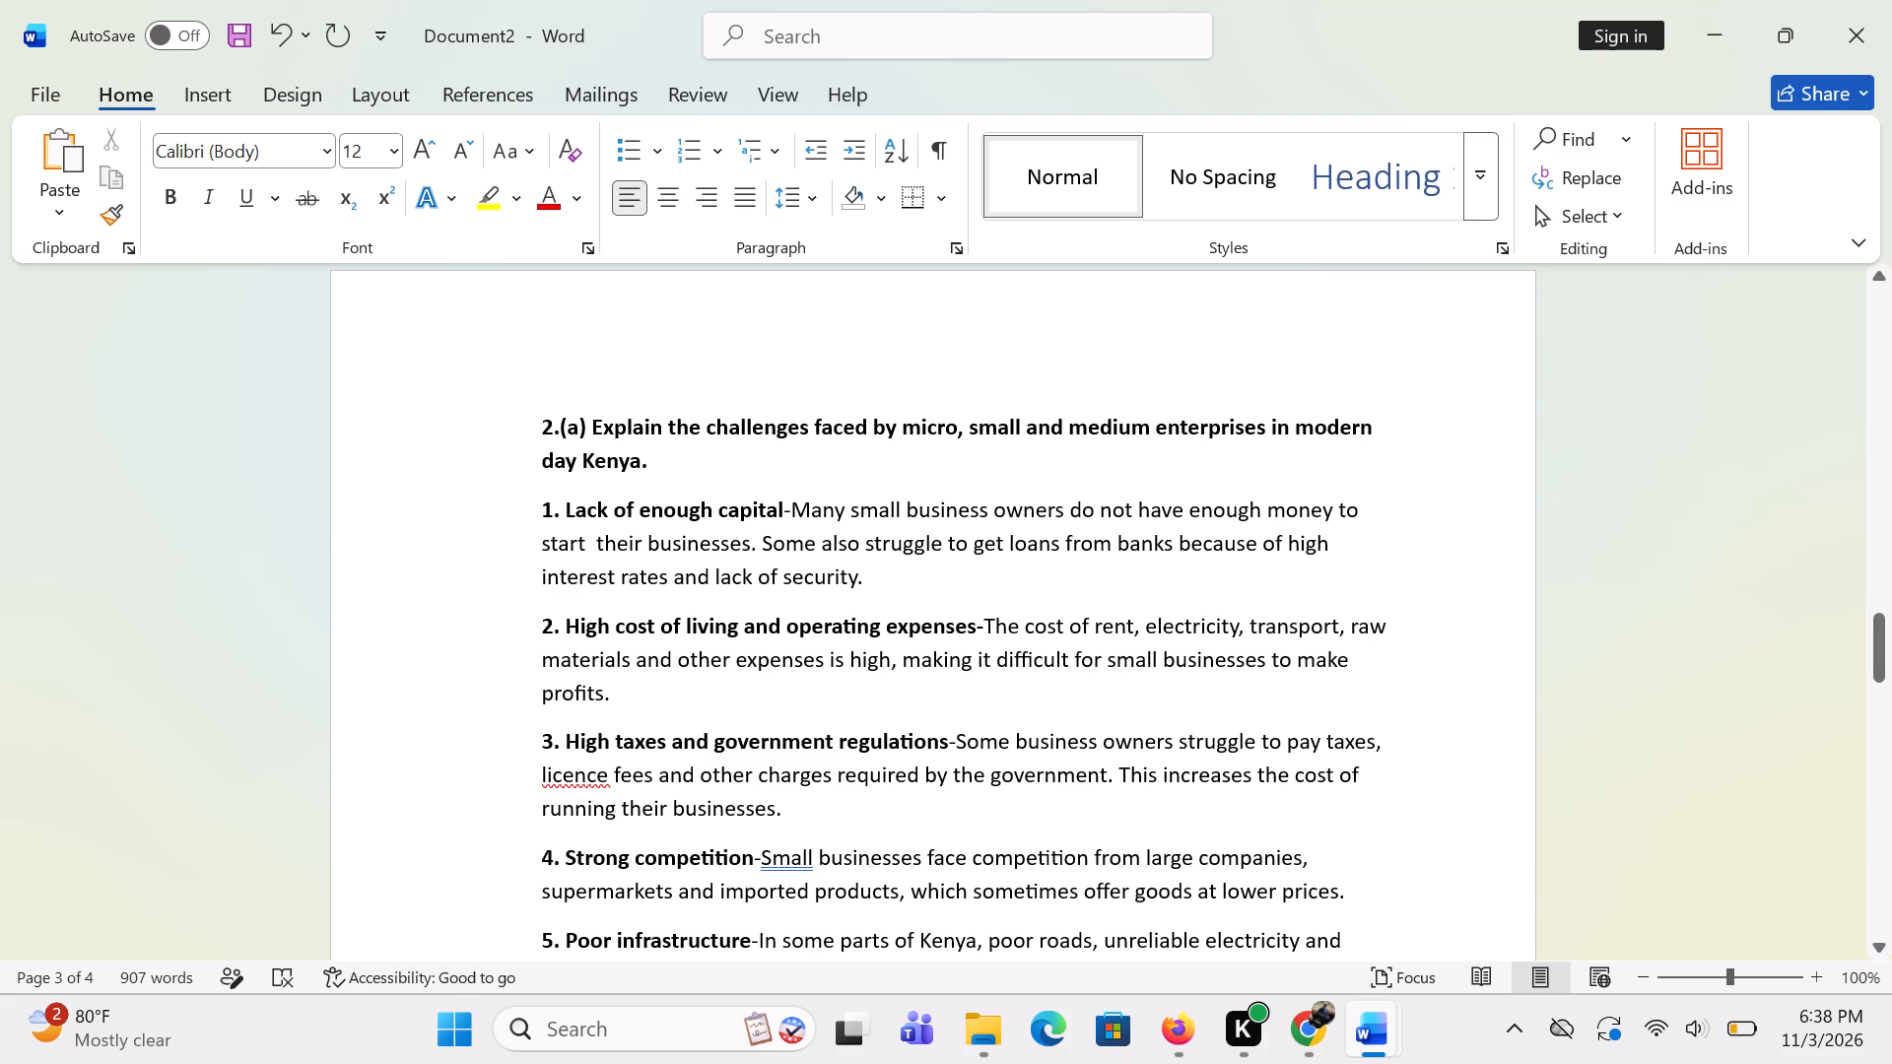
Read on through the question 2(a) challenge points following point 1.
scroll(910, 831, down, 1)
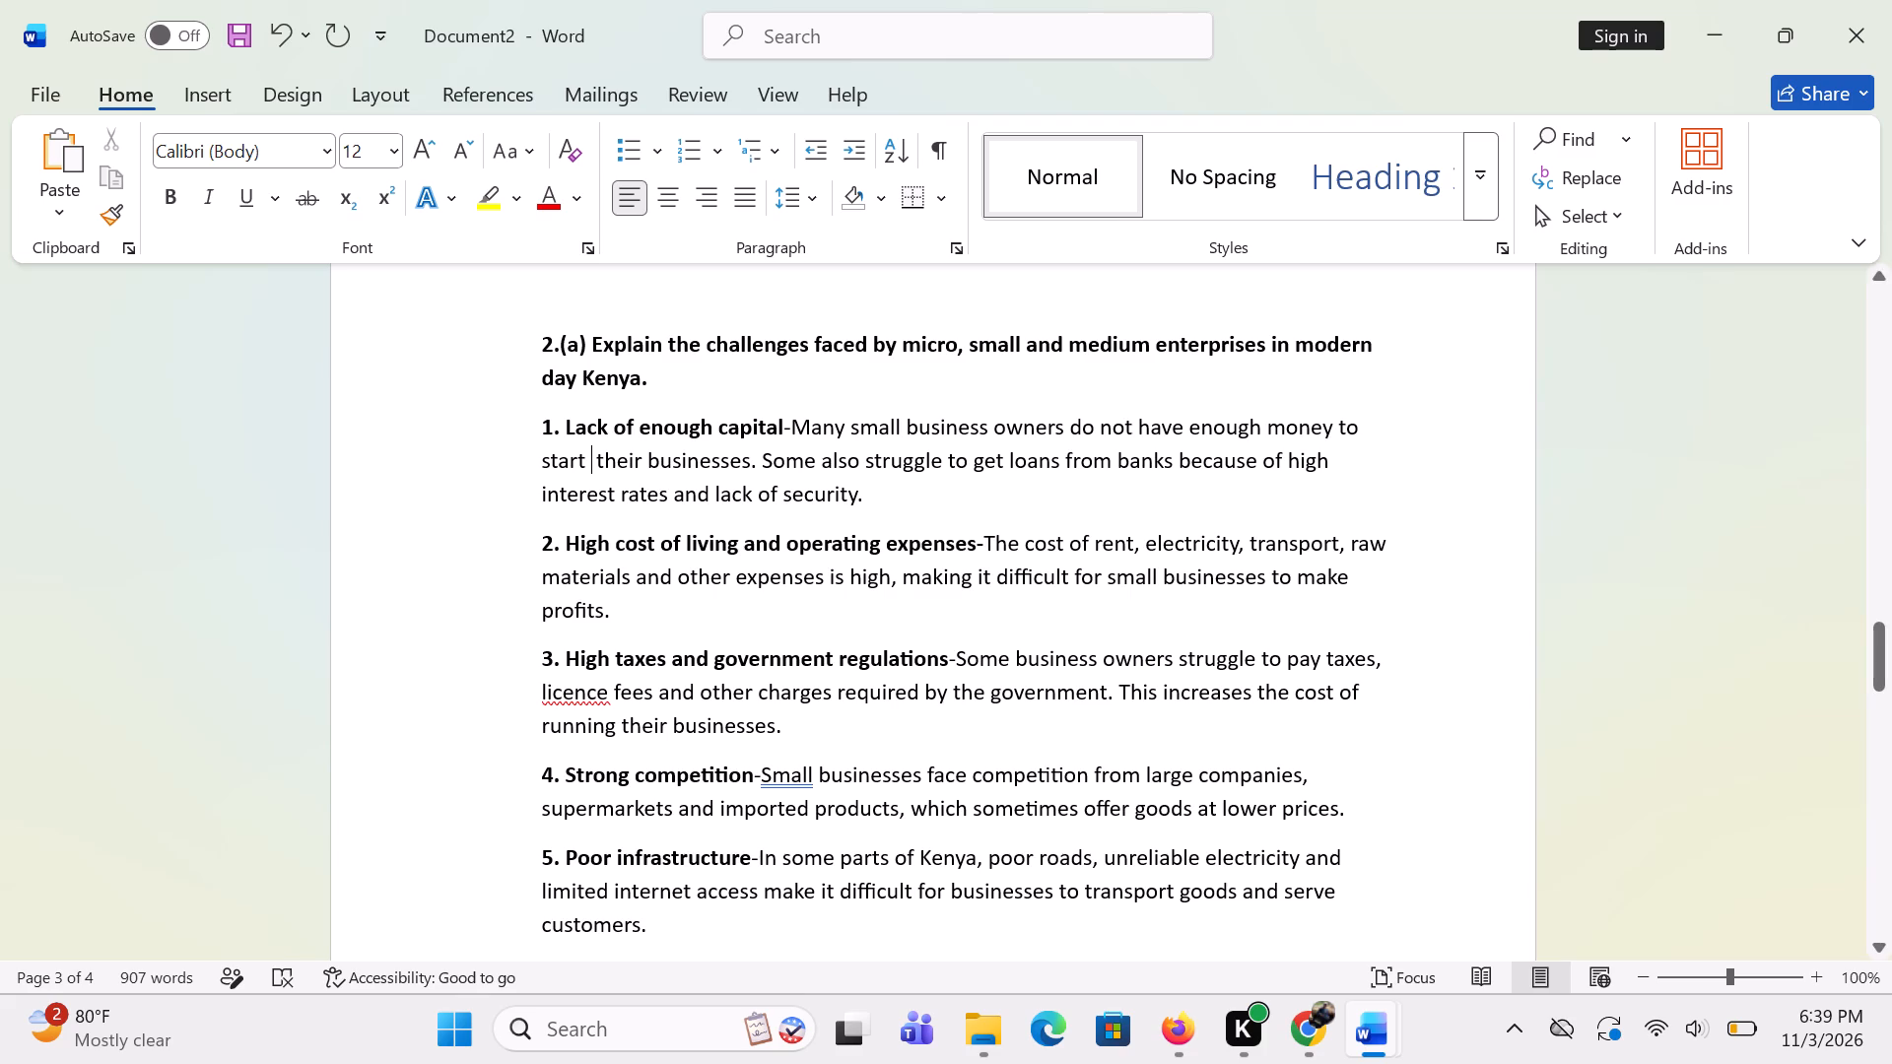
scroll(885, 733, down, 1)
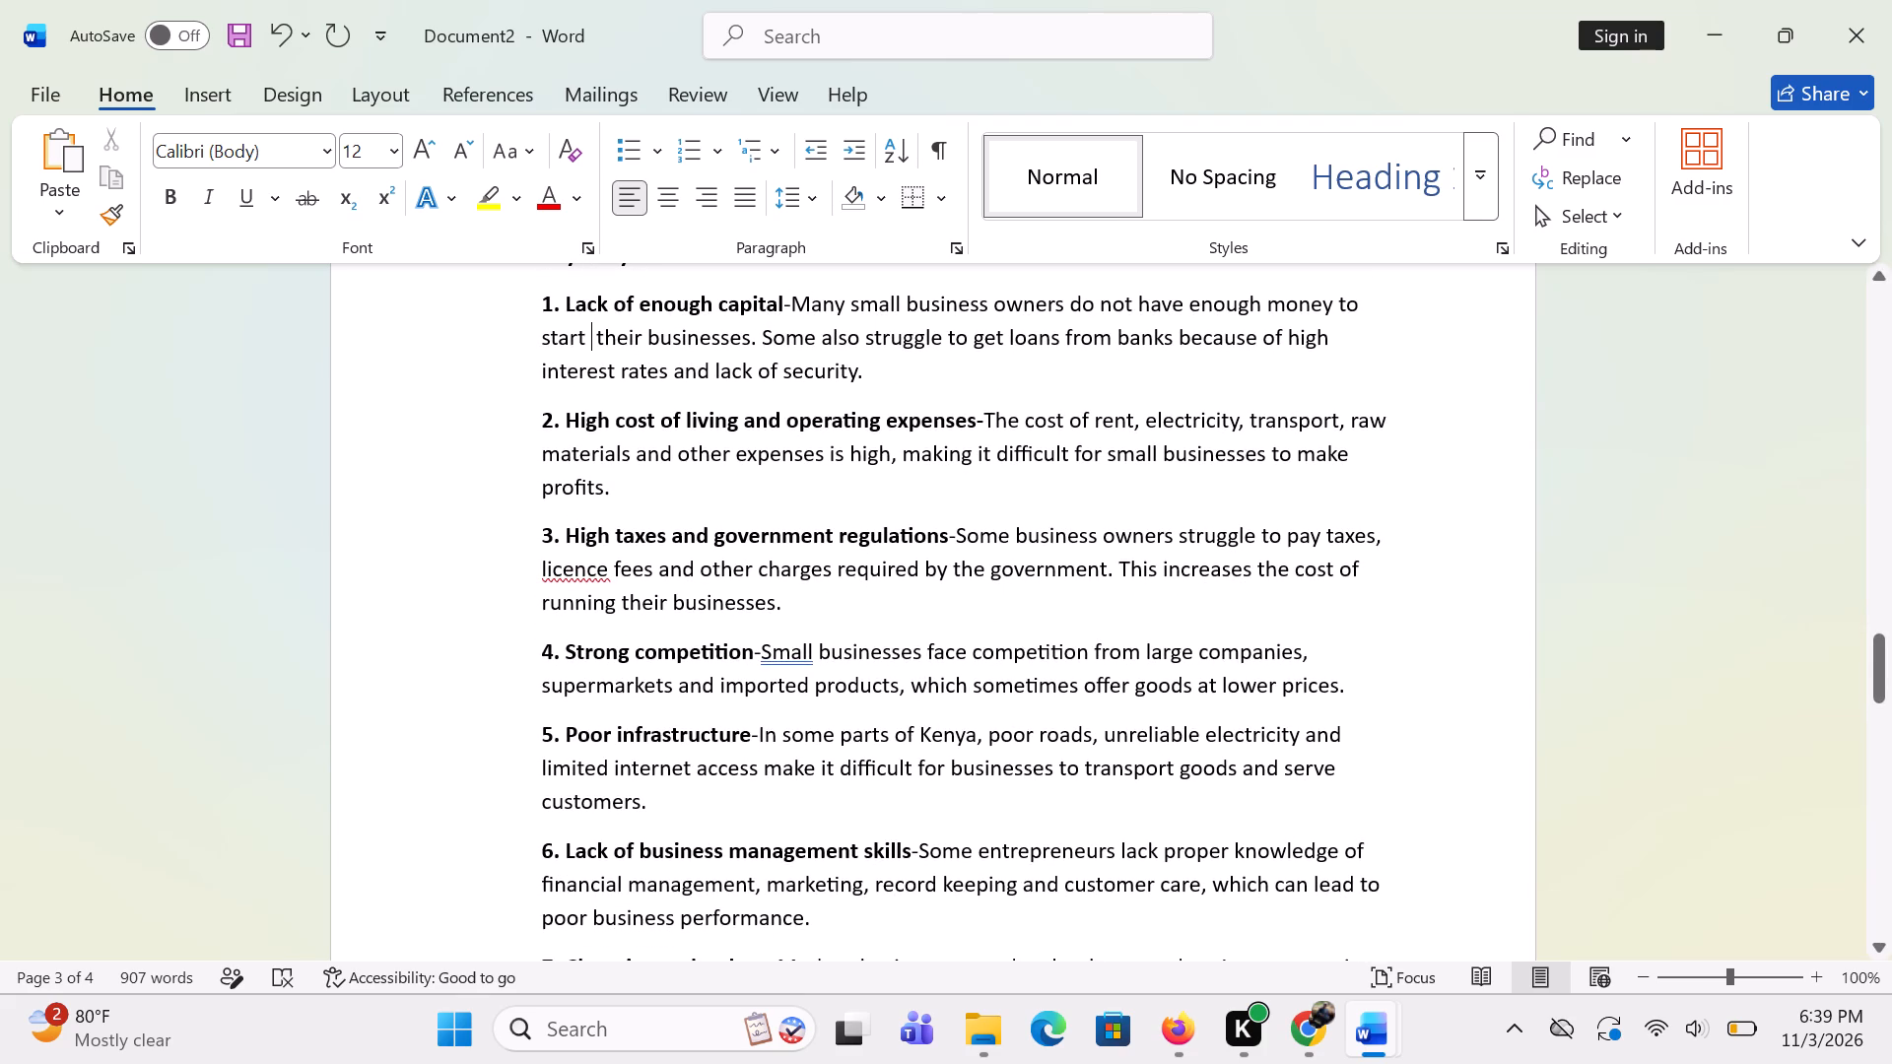
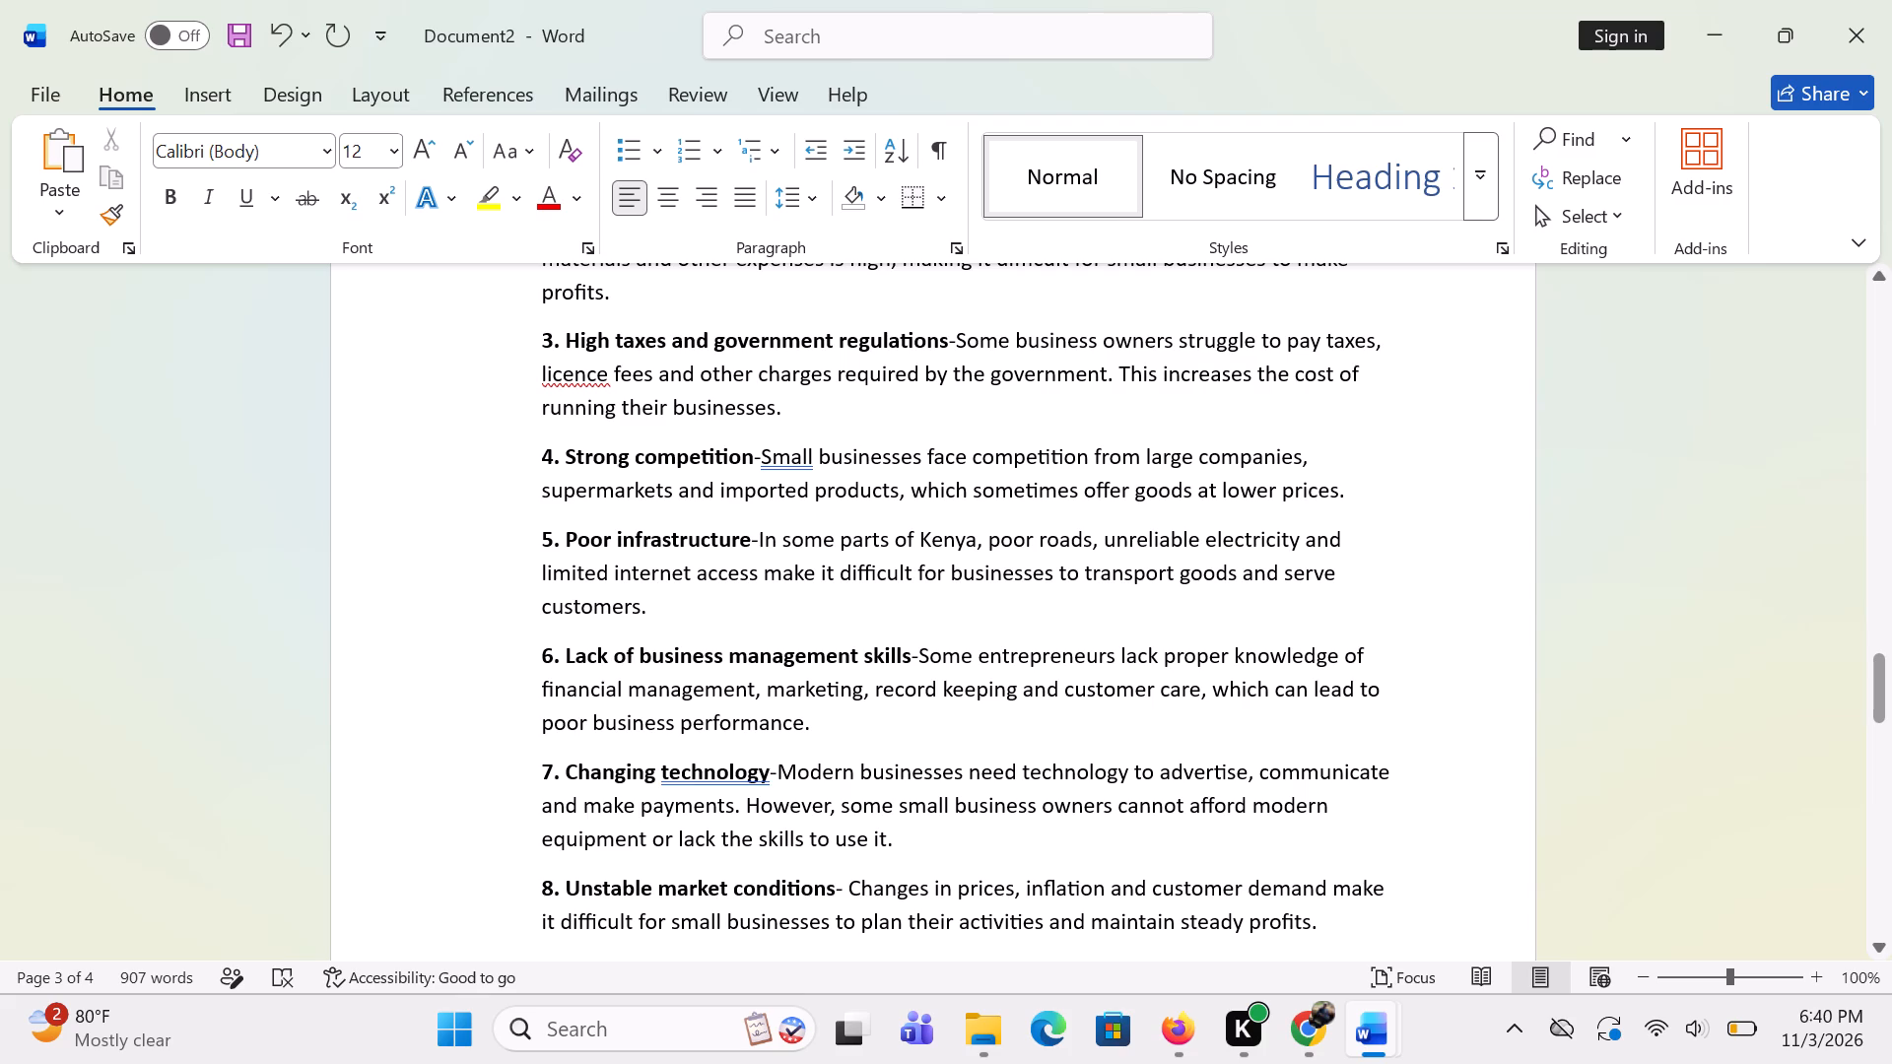
Extend the point 4 heading "Strong competition" with the words "in the market" before the dash.
click(758, 461)
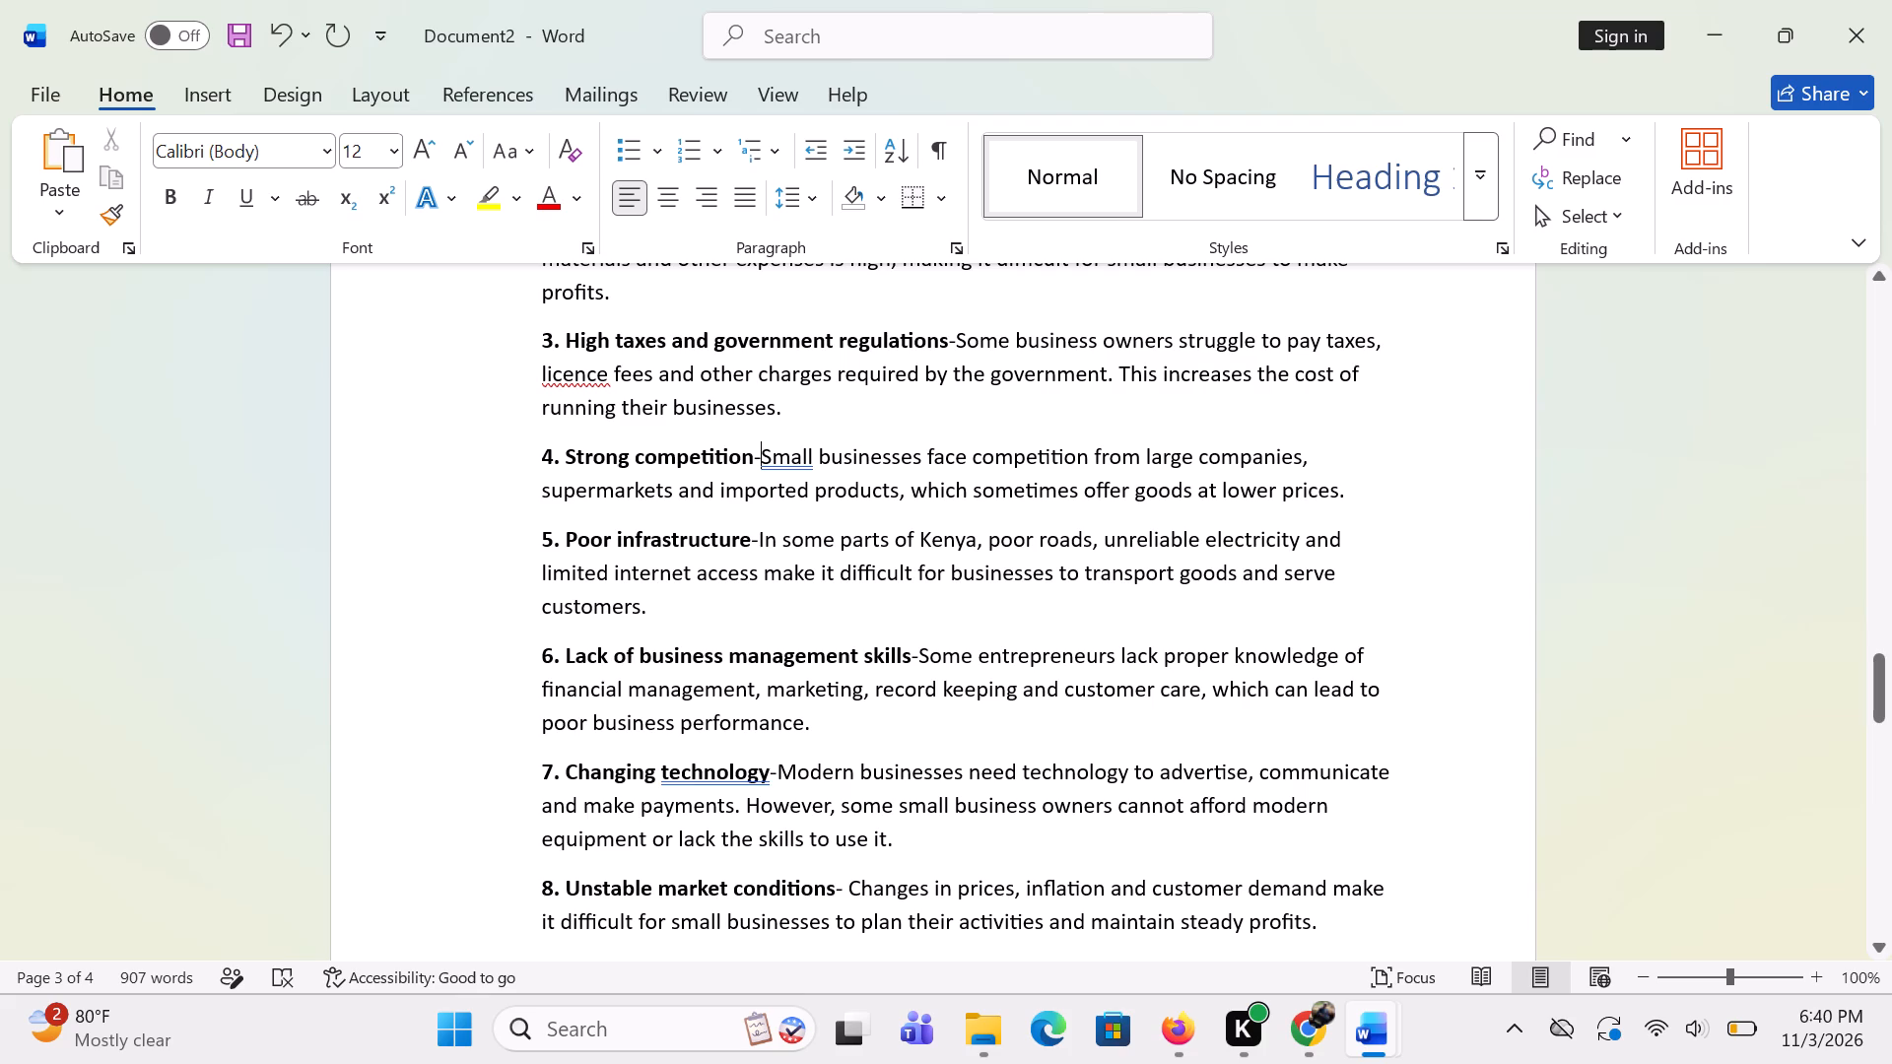
click(753, 461)
key(space)
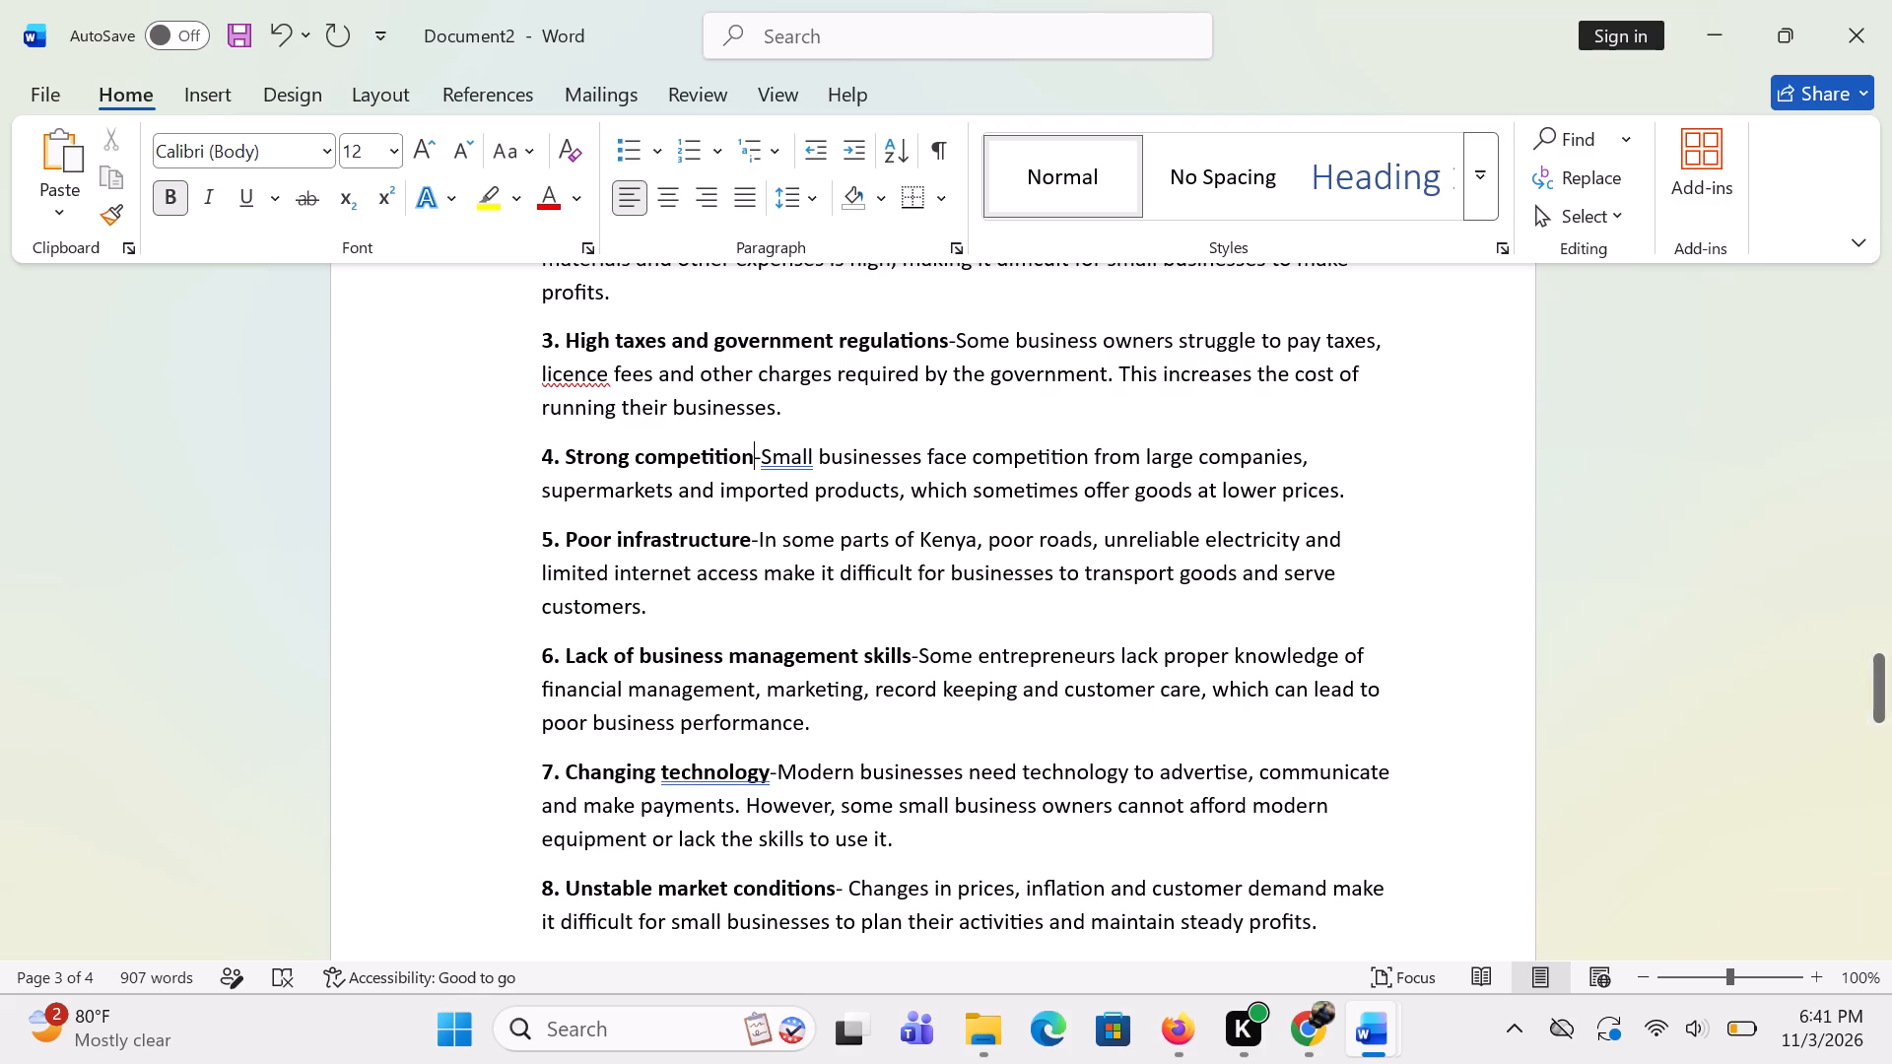
text(in the mart)
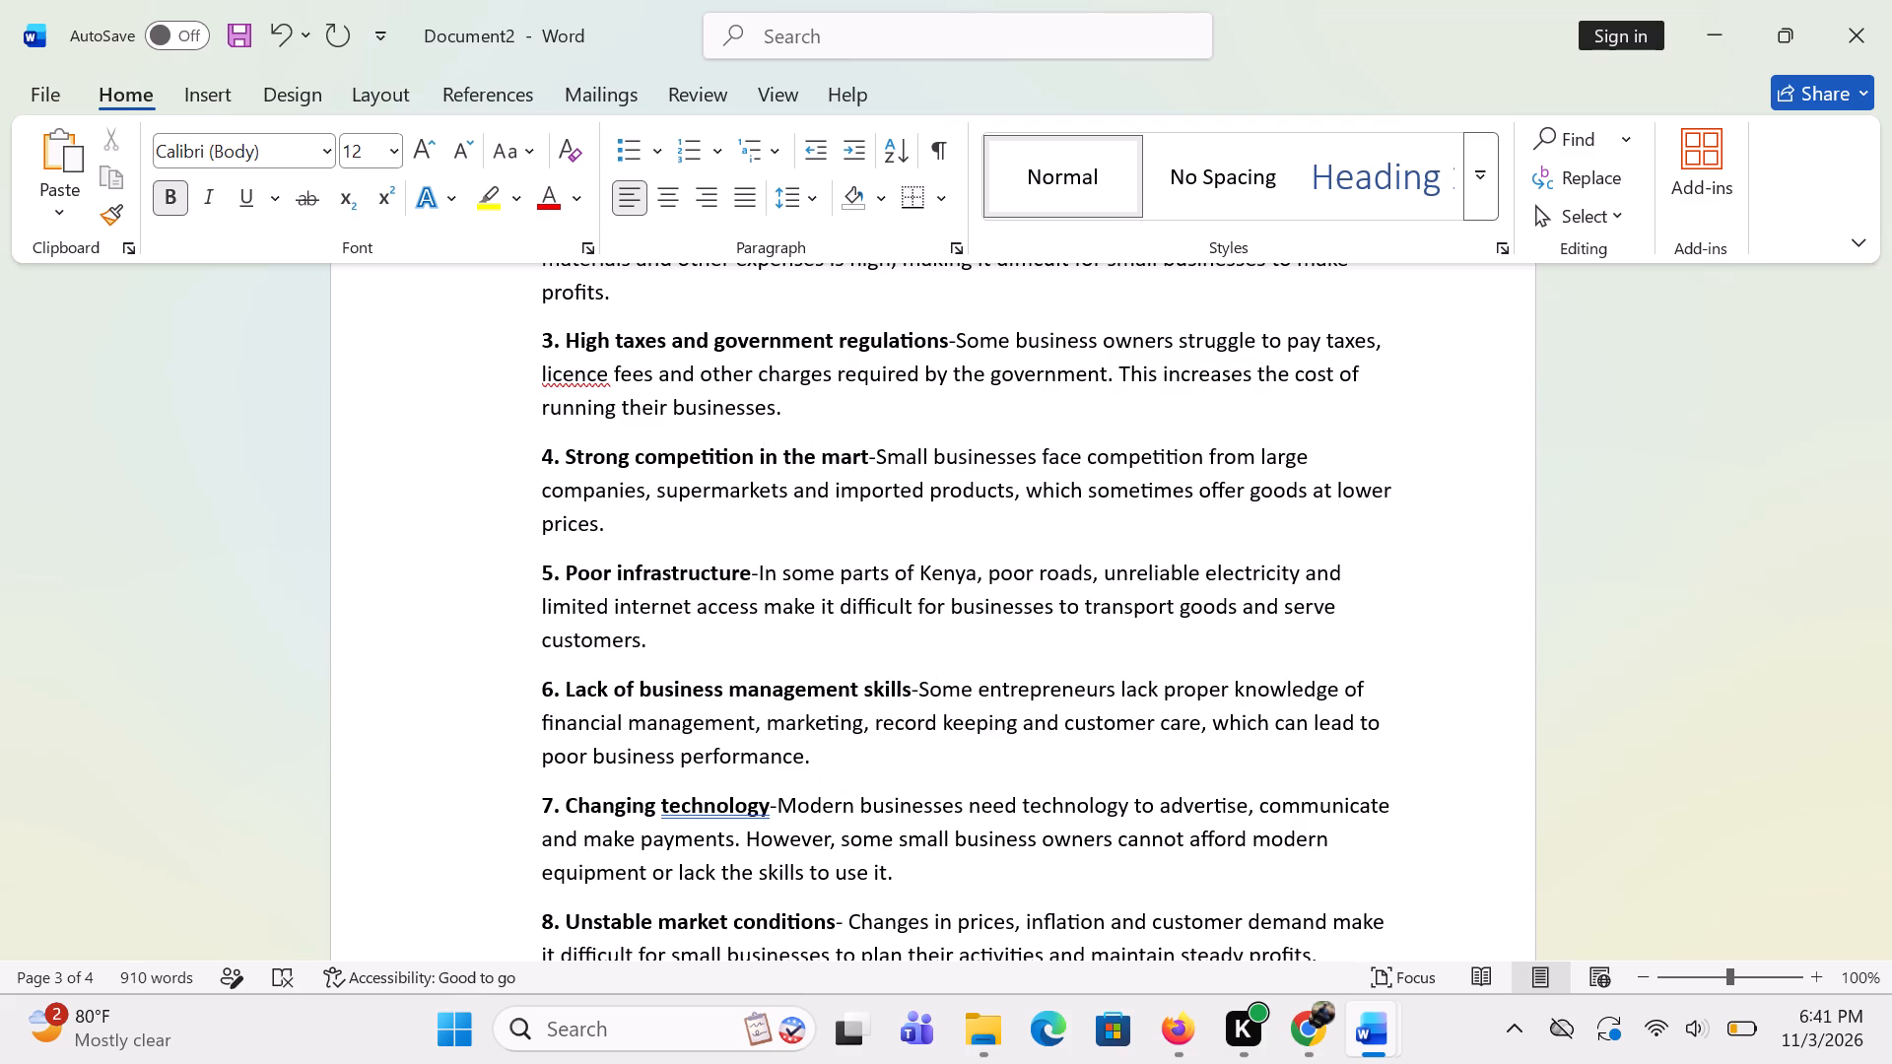
key(BackSpace)
text(ket)
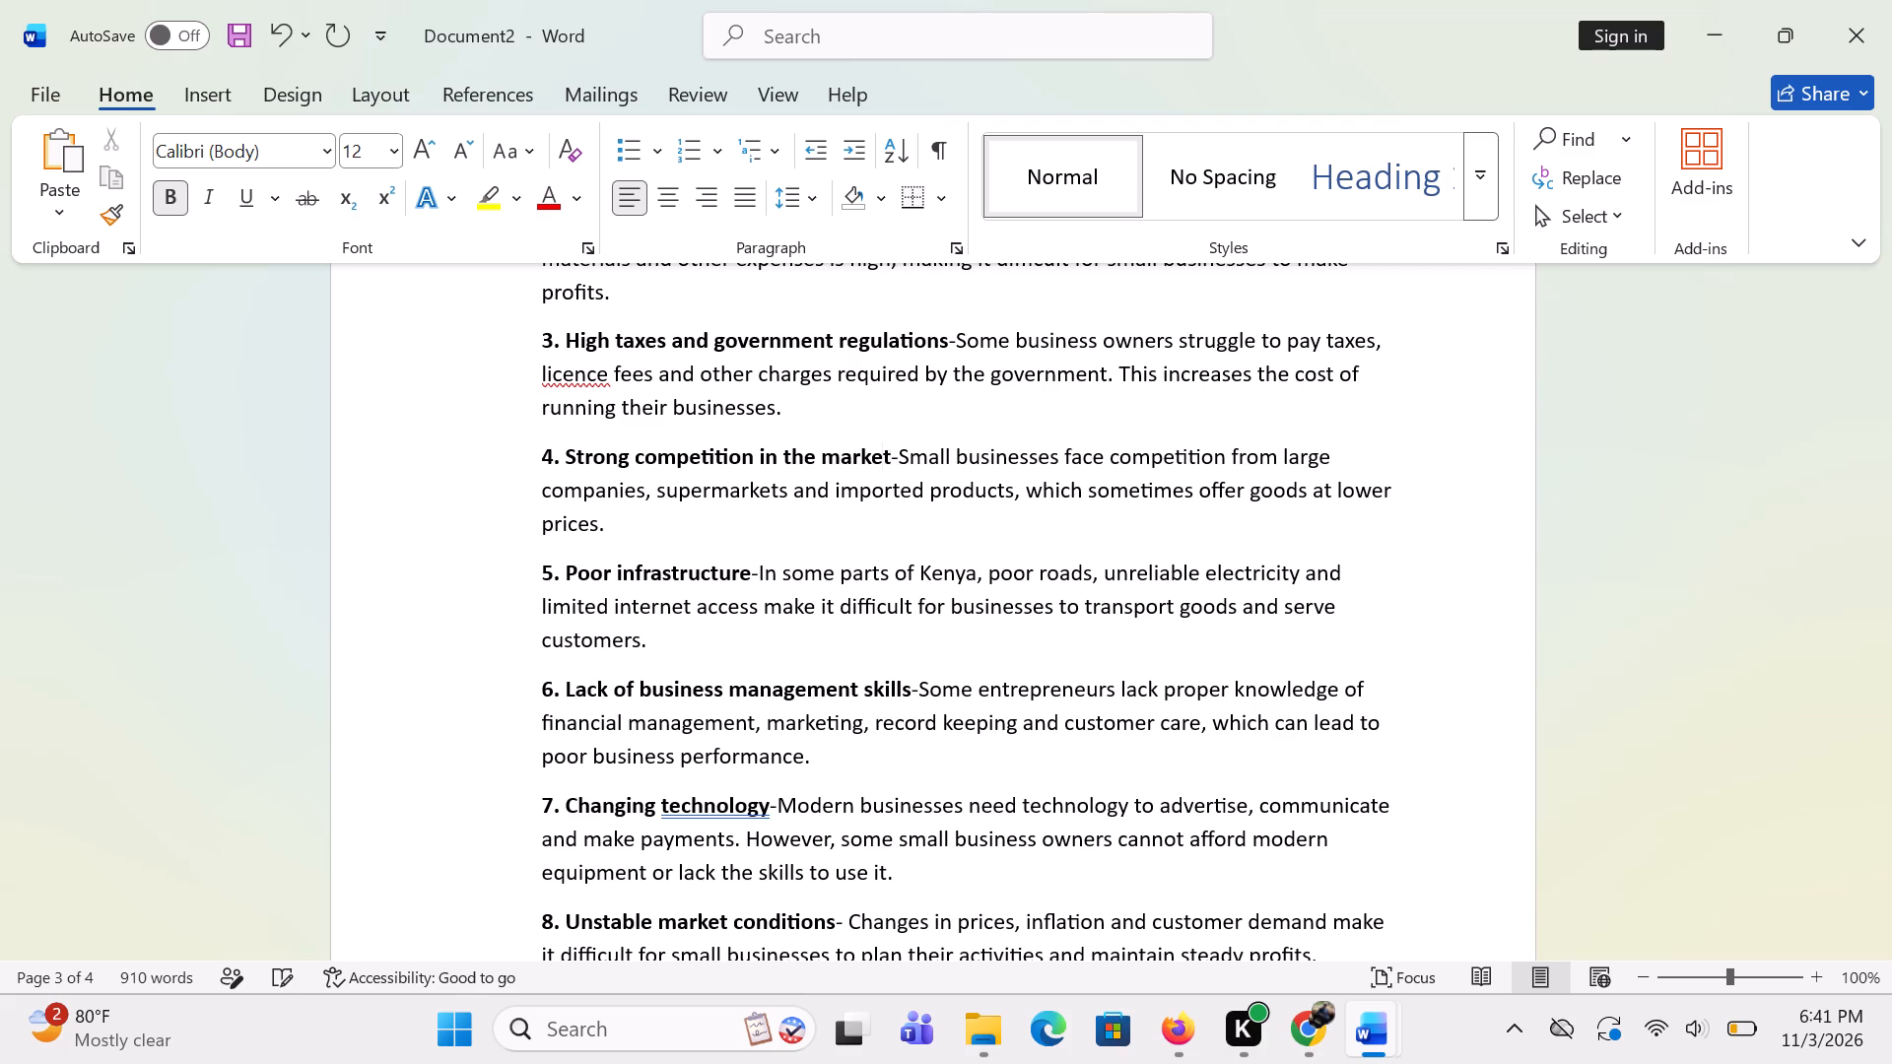
Delete the word "Strong" from the start of the point 4 heading about competition in the market.
click(628, 465)
key(BackSpace)
key(BackSpace)
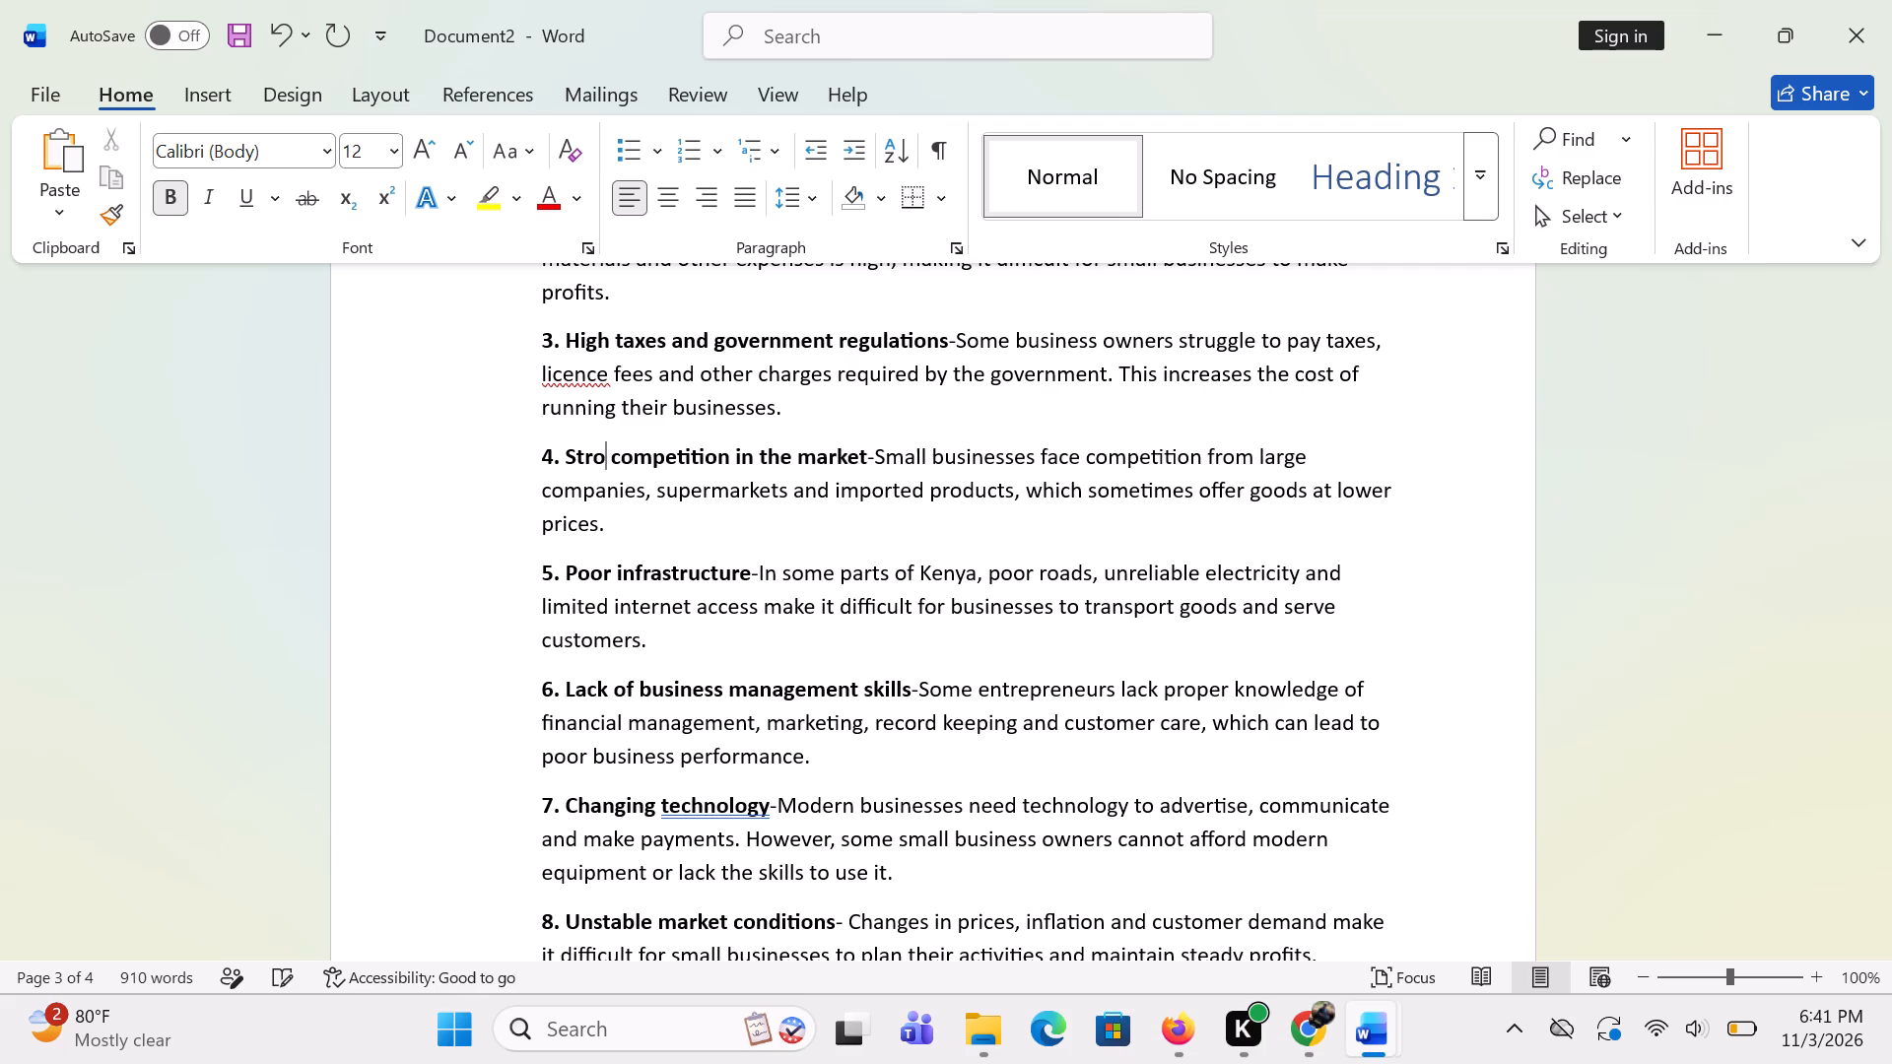
key(BackSpace)
key(BackSpace)
key(BackSpace)
key(BackSpace)
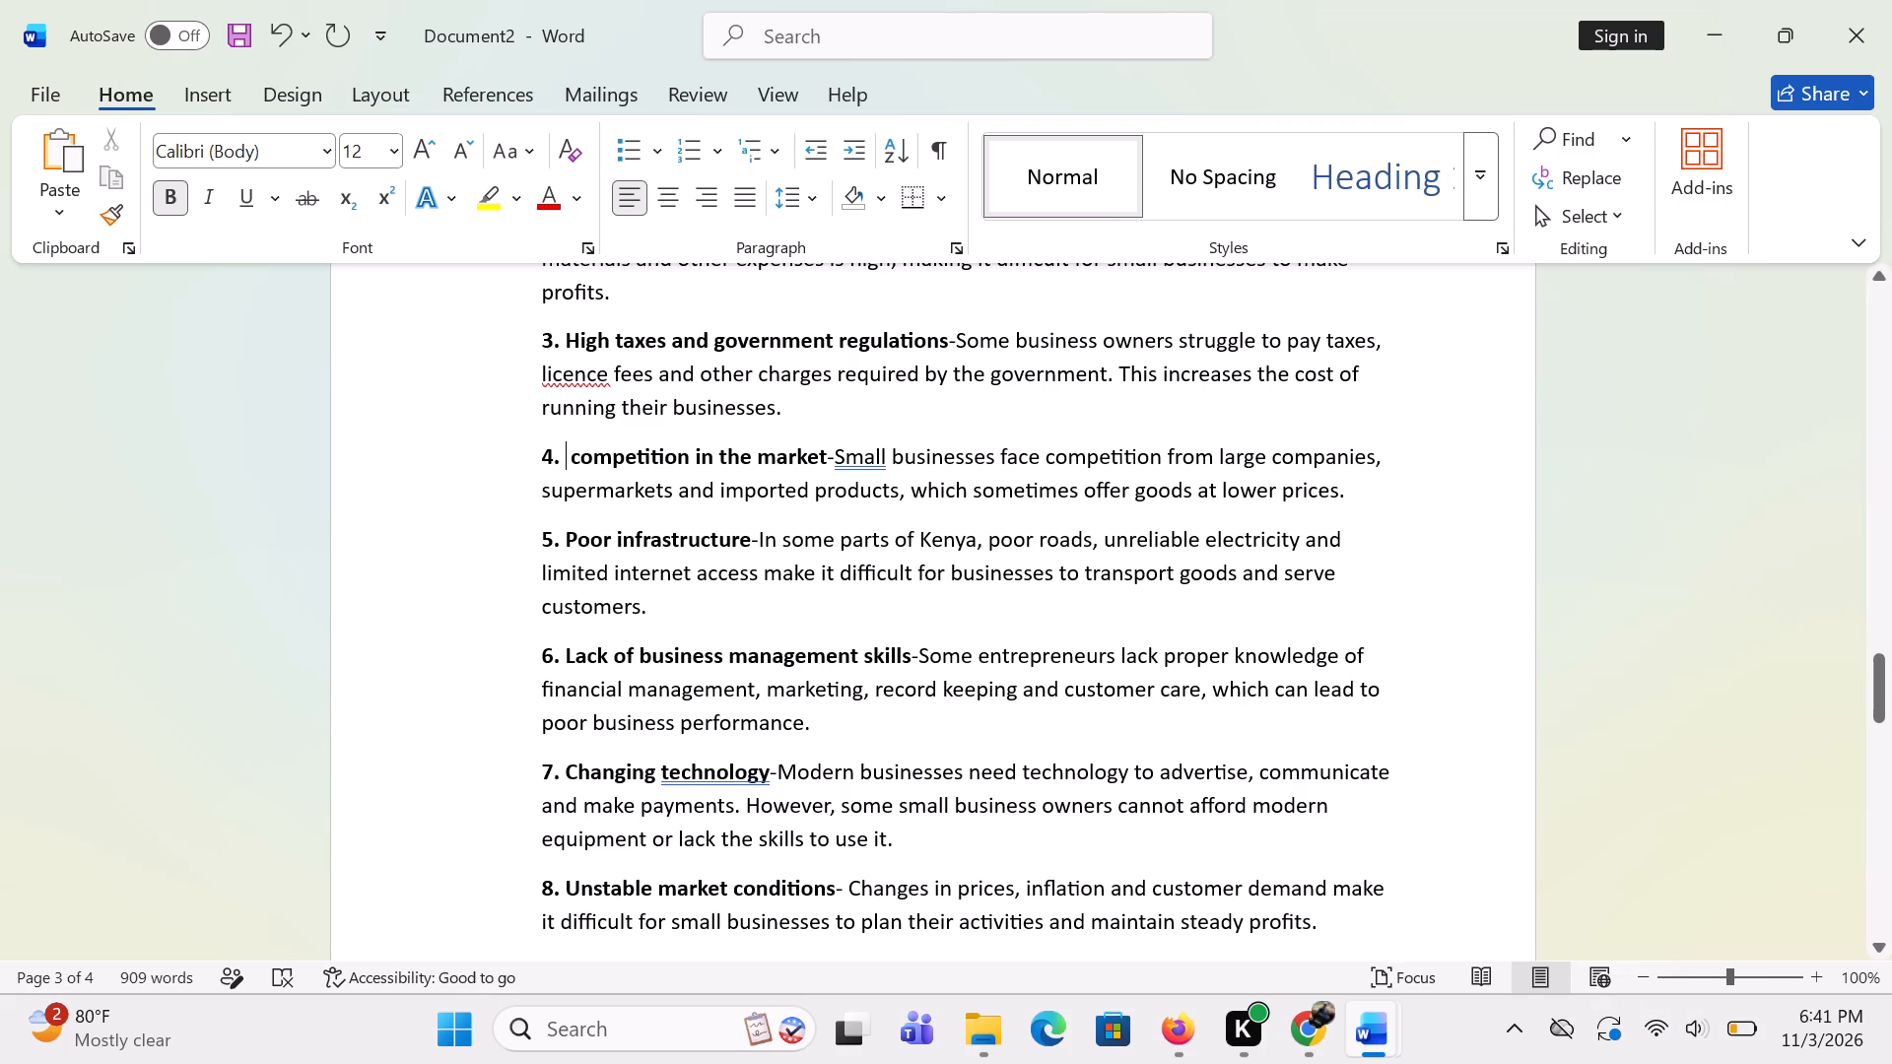
In point 5, "Poor infrastructure", insert the word "to" after "serve" in the phrase about transporting goods and serving customers.
click(825, 608)
click(1337, 568)
key(space)
text(to)
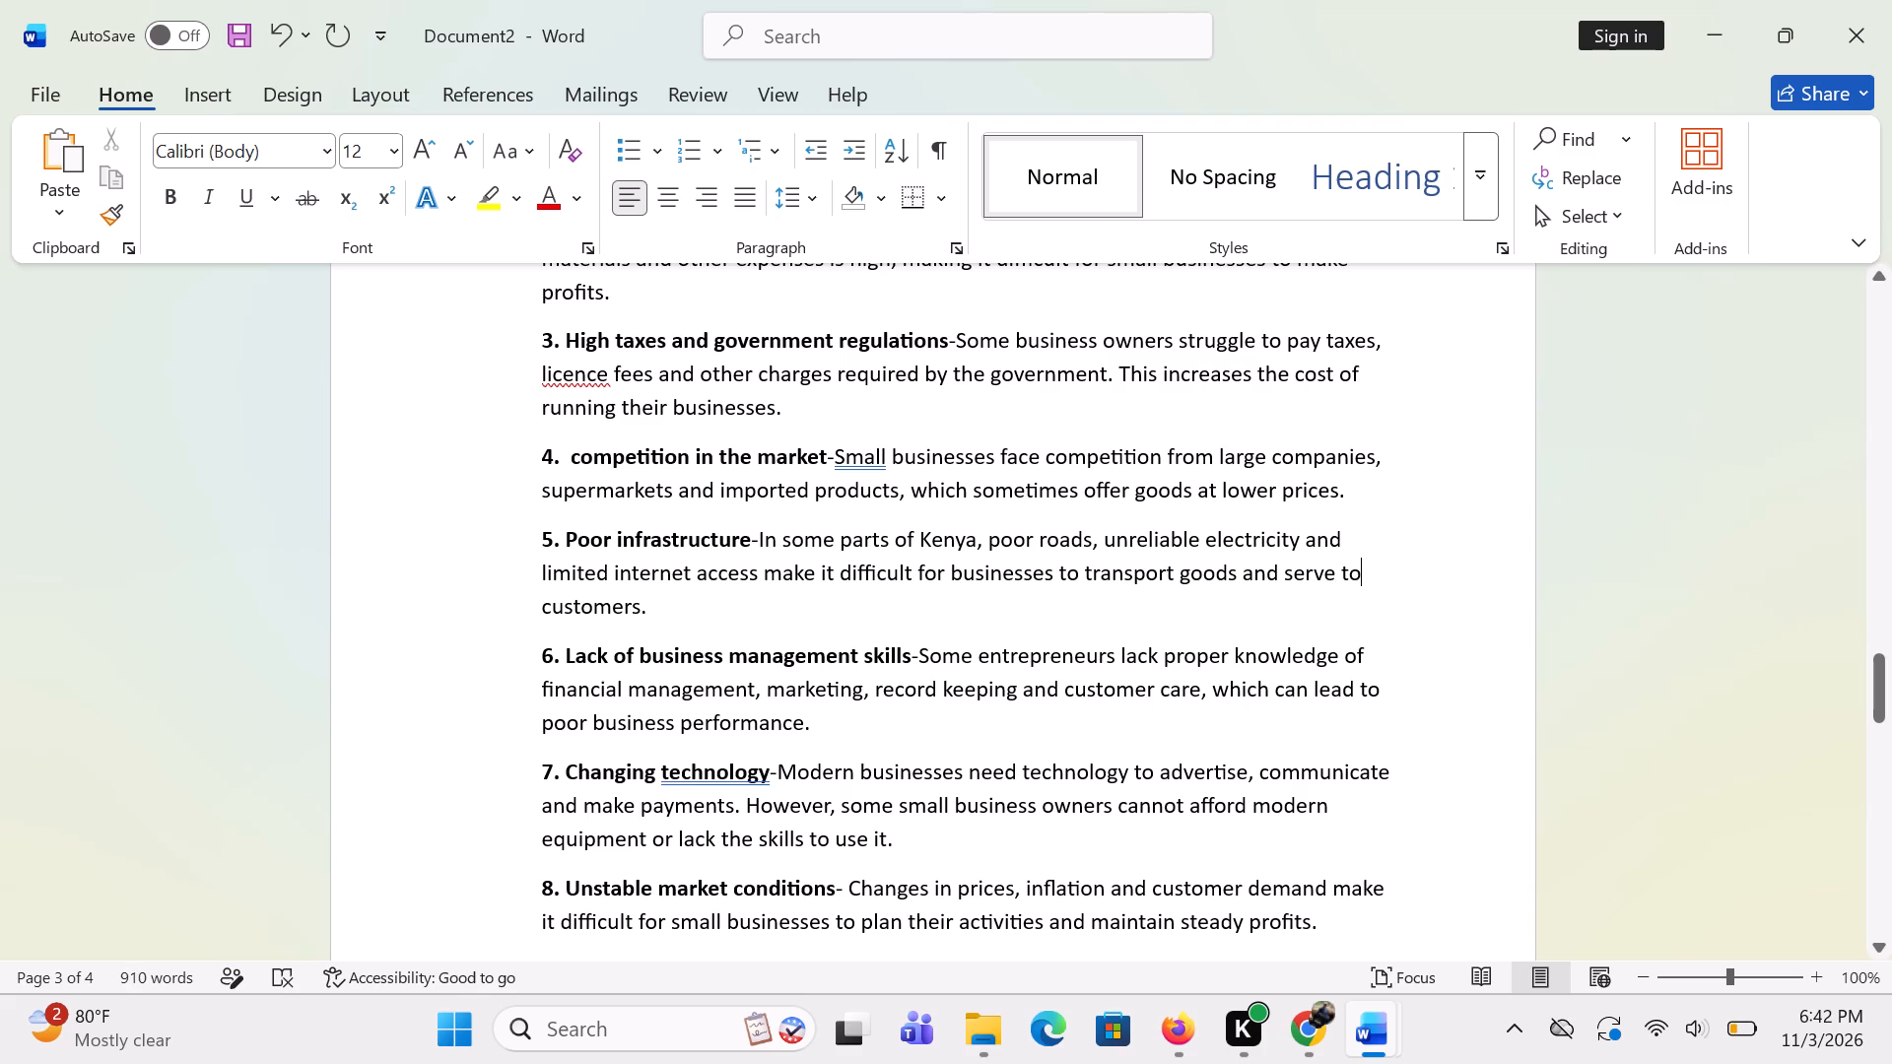
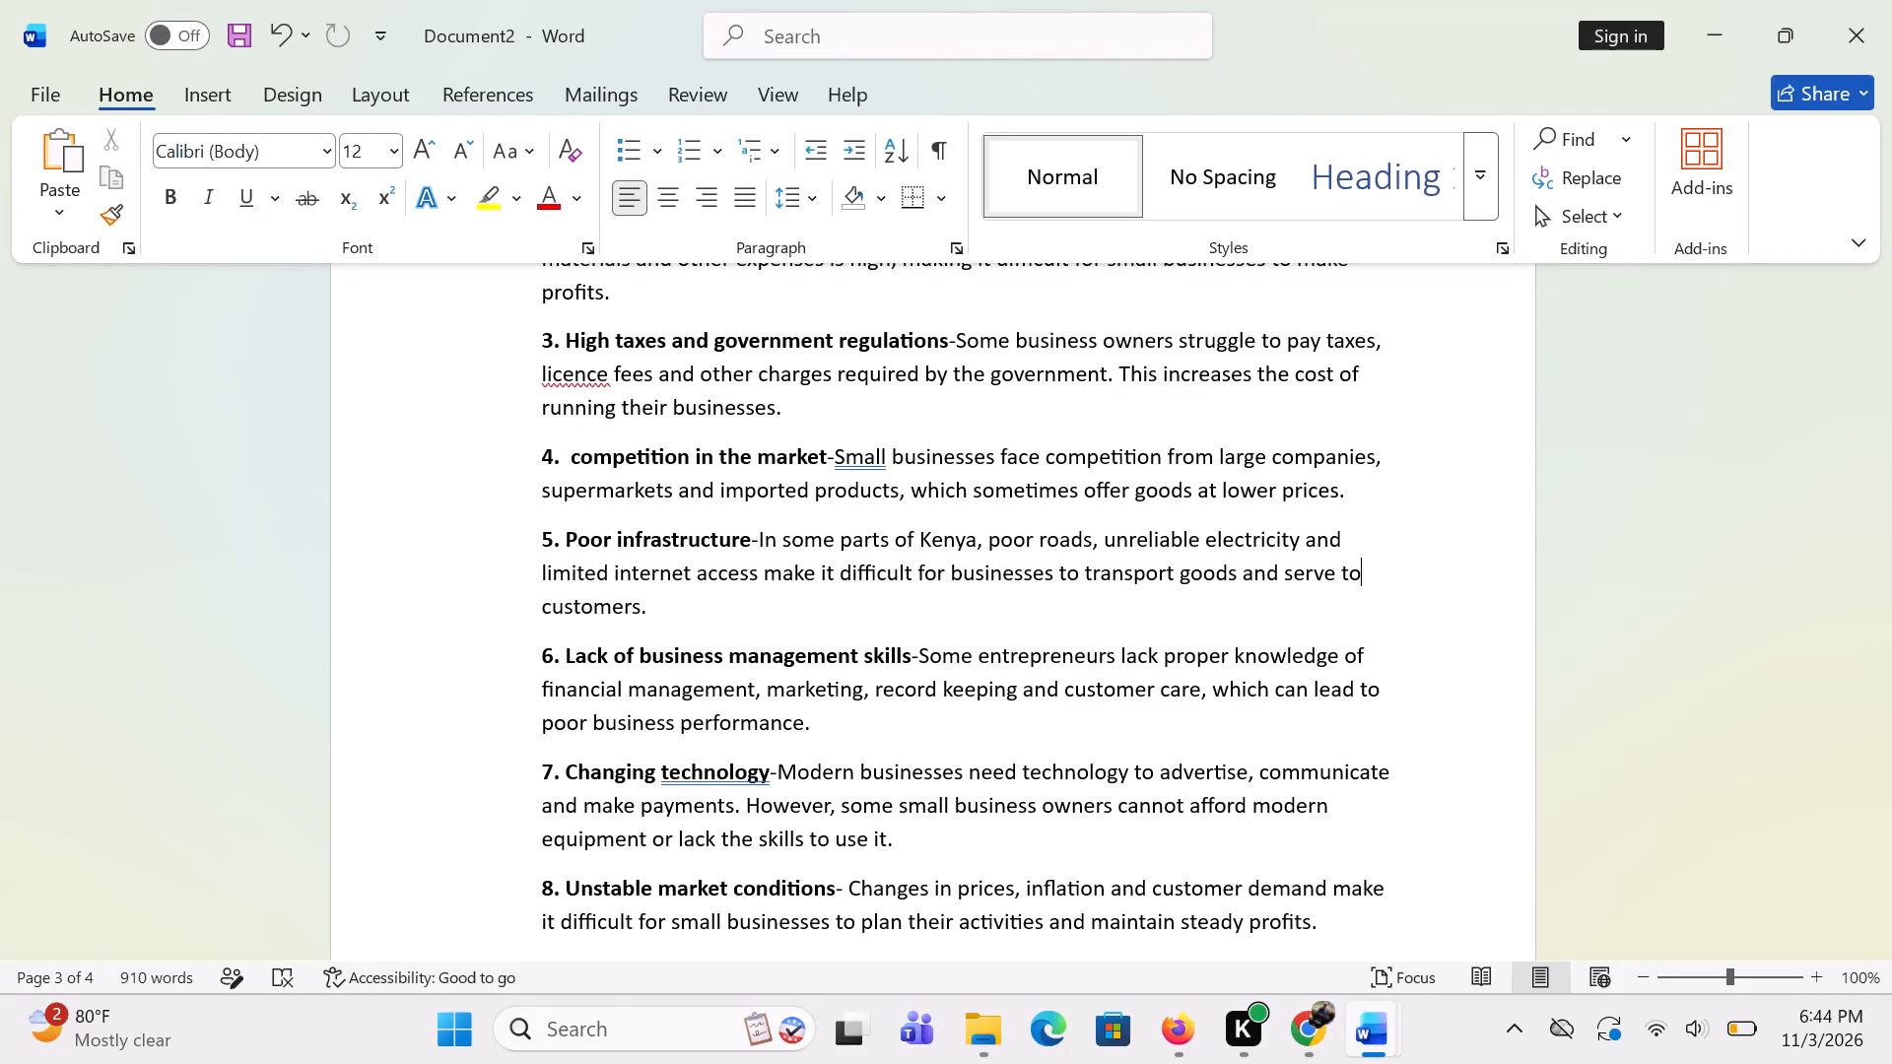
In point 8, "Unstable market conditions", delete the comma and the word "inflation" after "Changes in prices".
scroll(853, 834, down, 1)
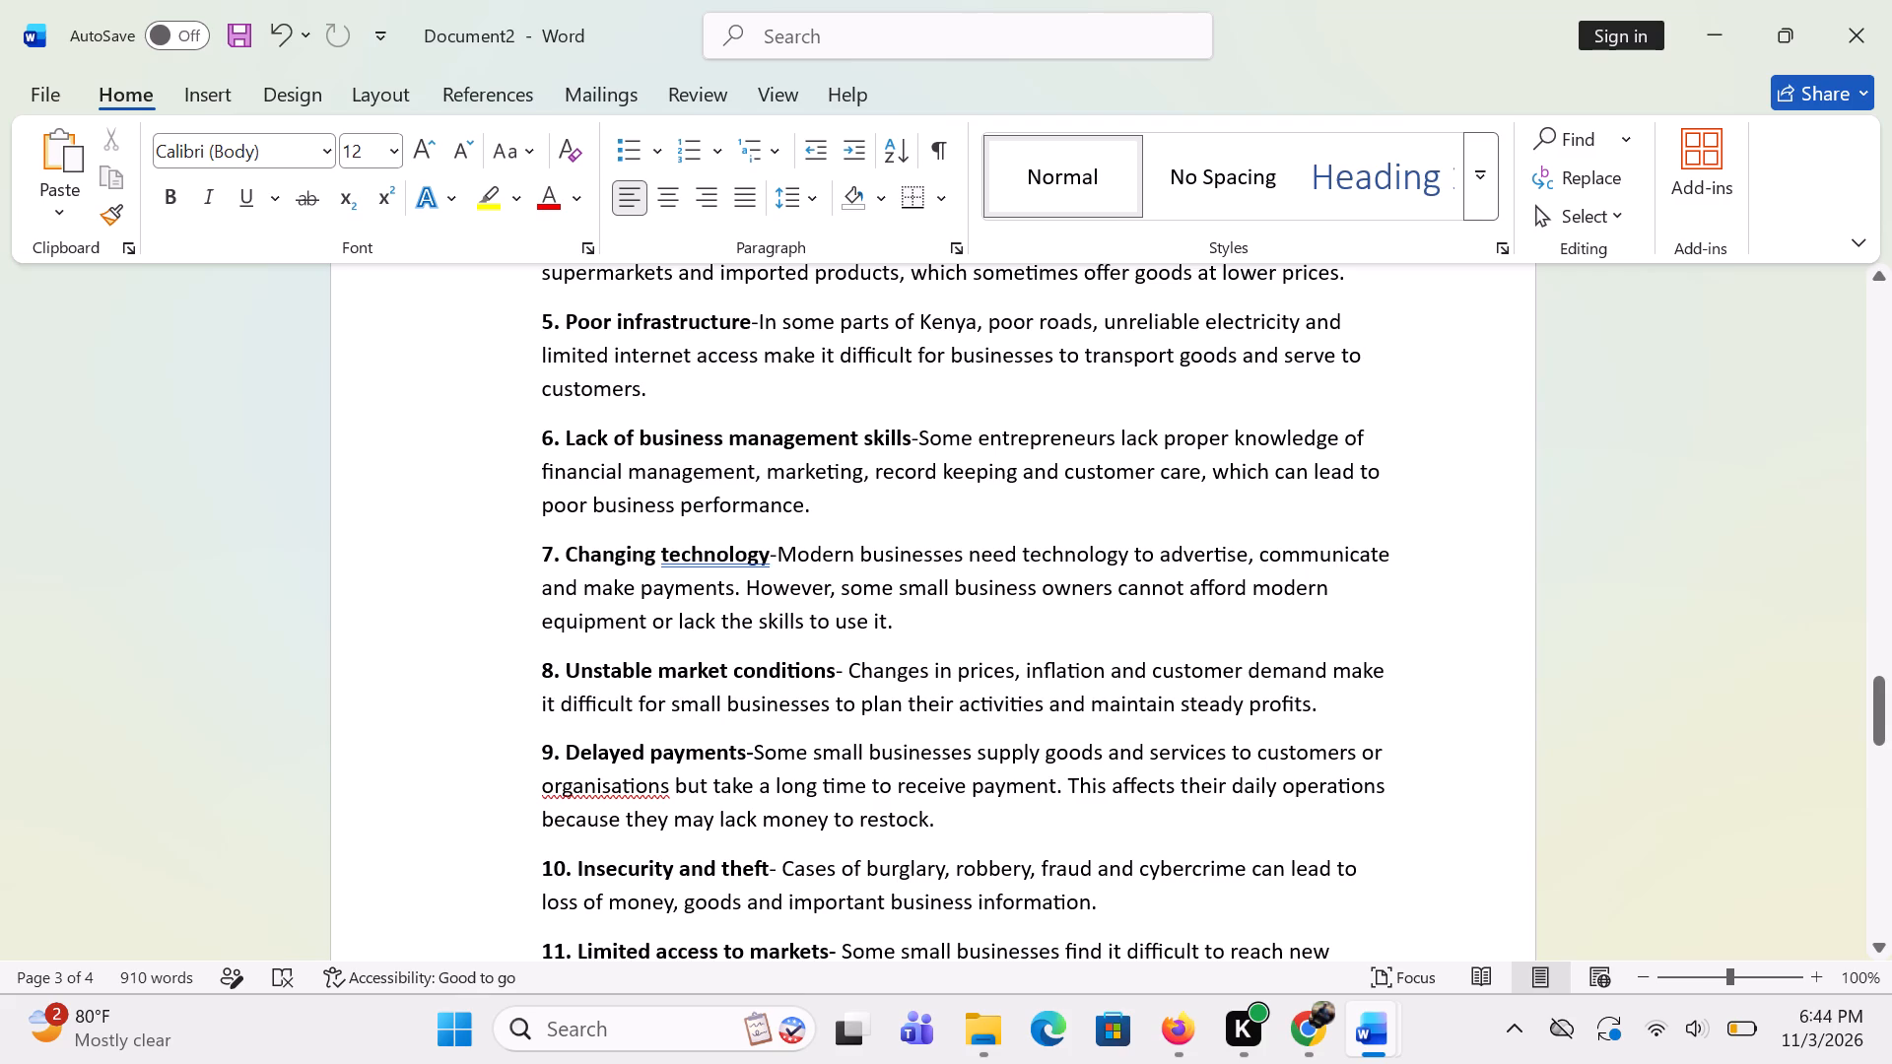
click(1107, 673)
key(BackSpace)
key(BackSpace)
key(BackSpace)
key(BackSpace)
key(BackSpace)
key(BackSpace)
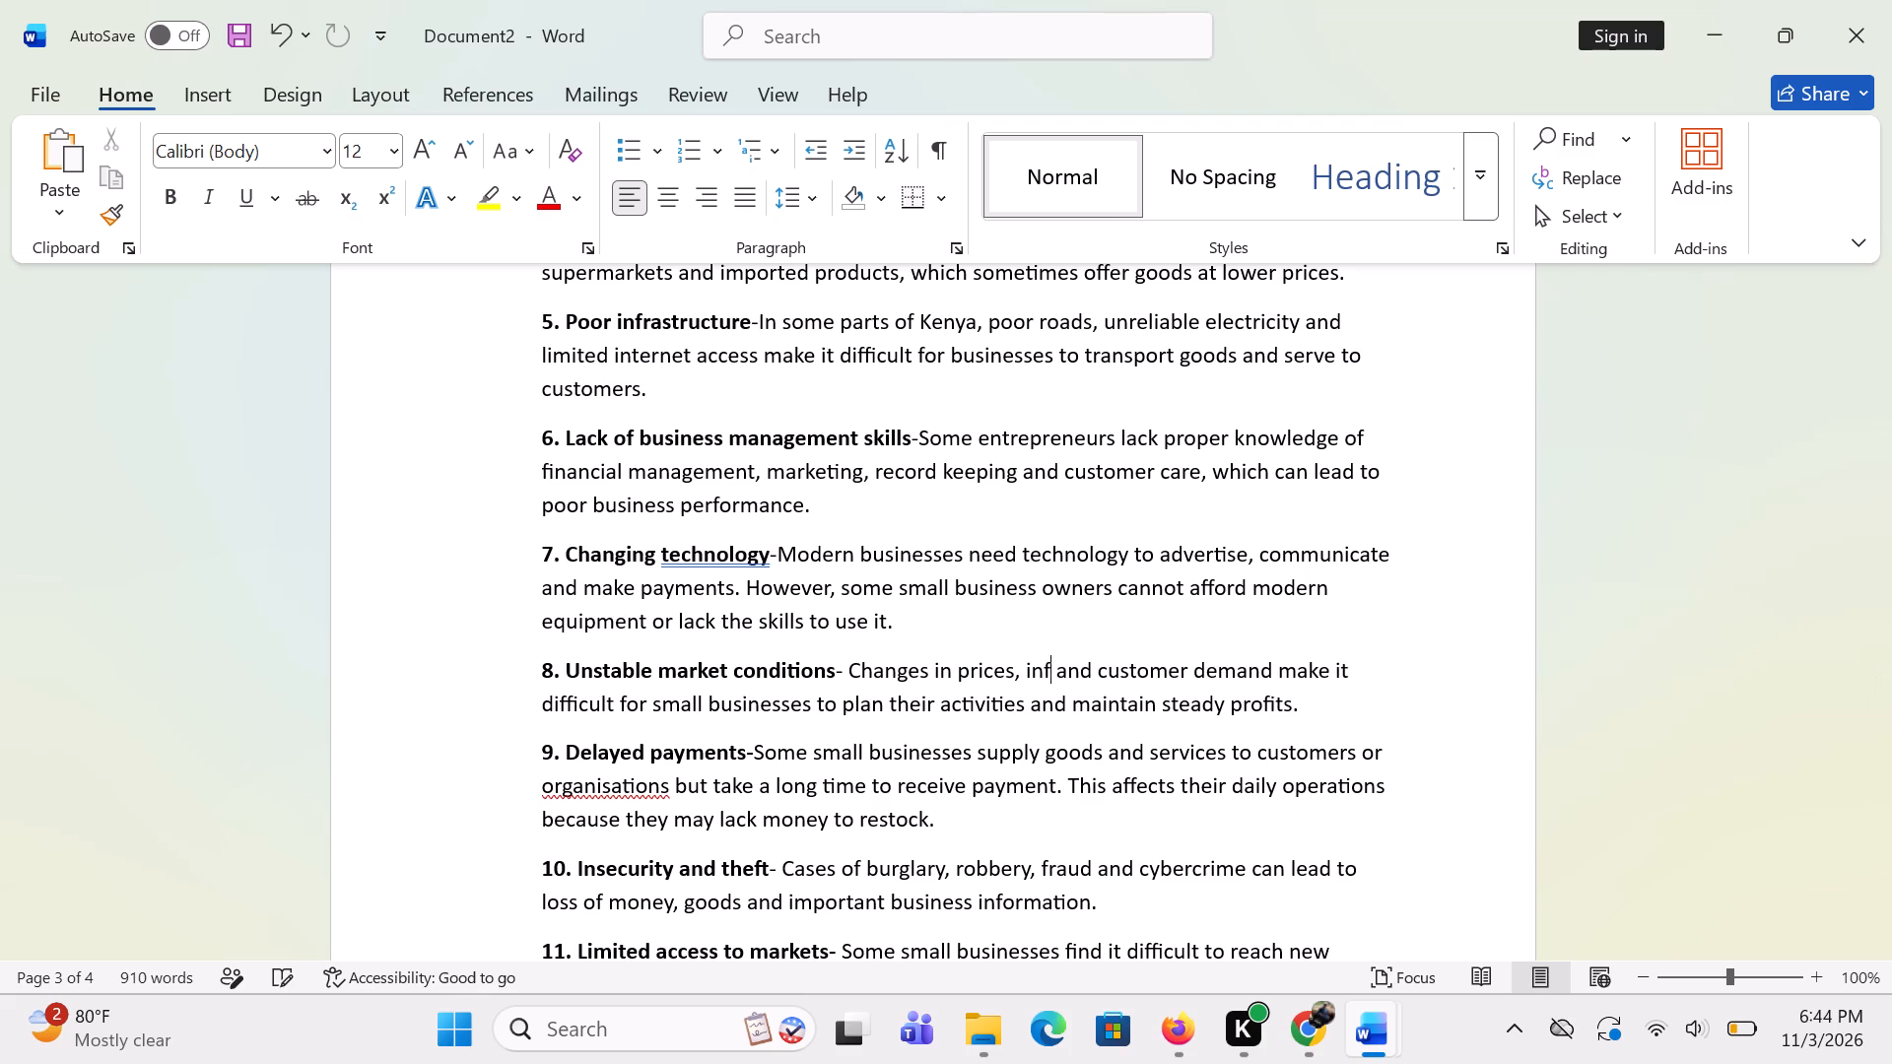
key(BackSpace)
key(BackSpace)
key(BackSpace)
key(BackSpace)
key(BackSpace)
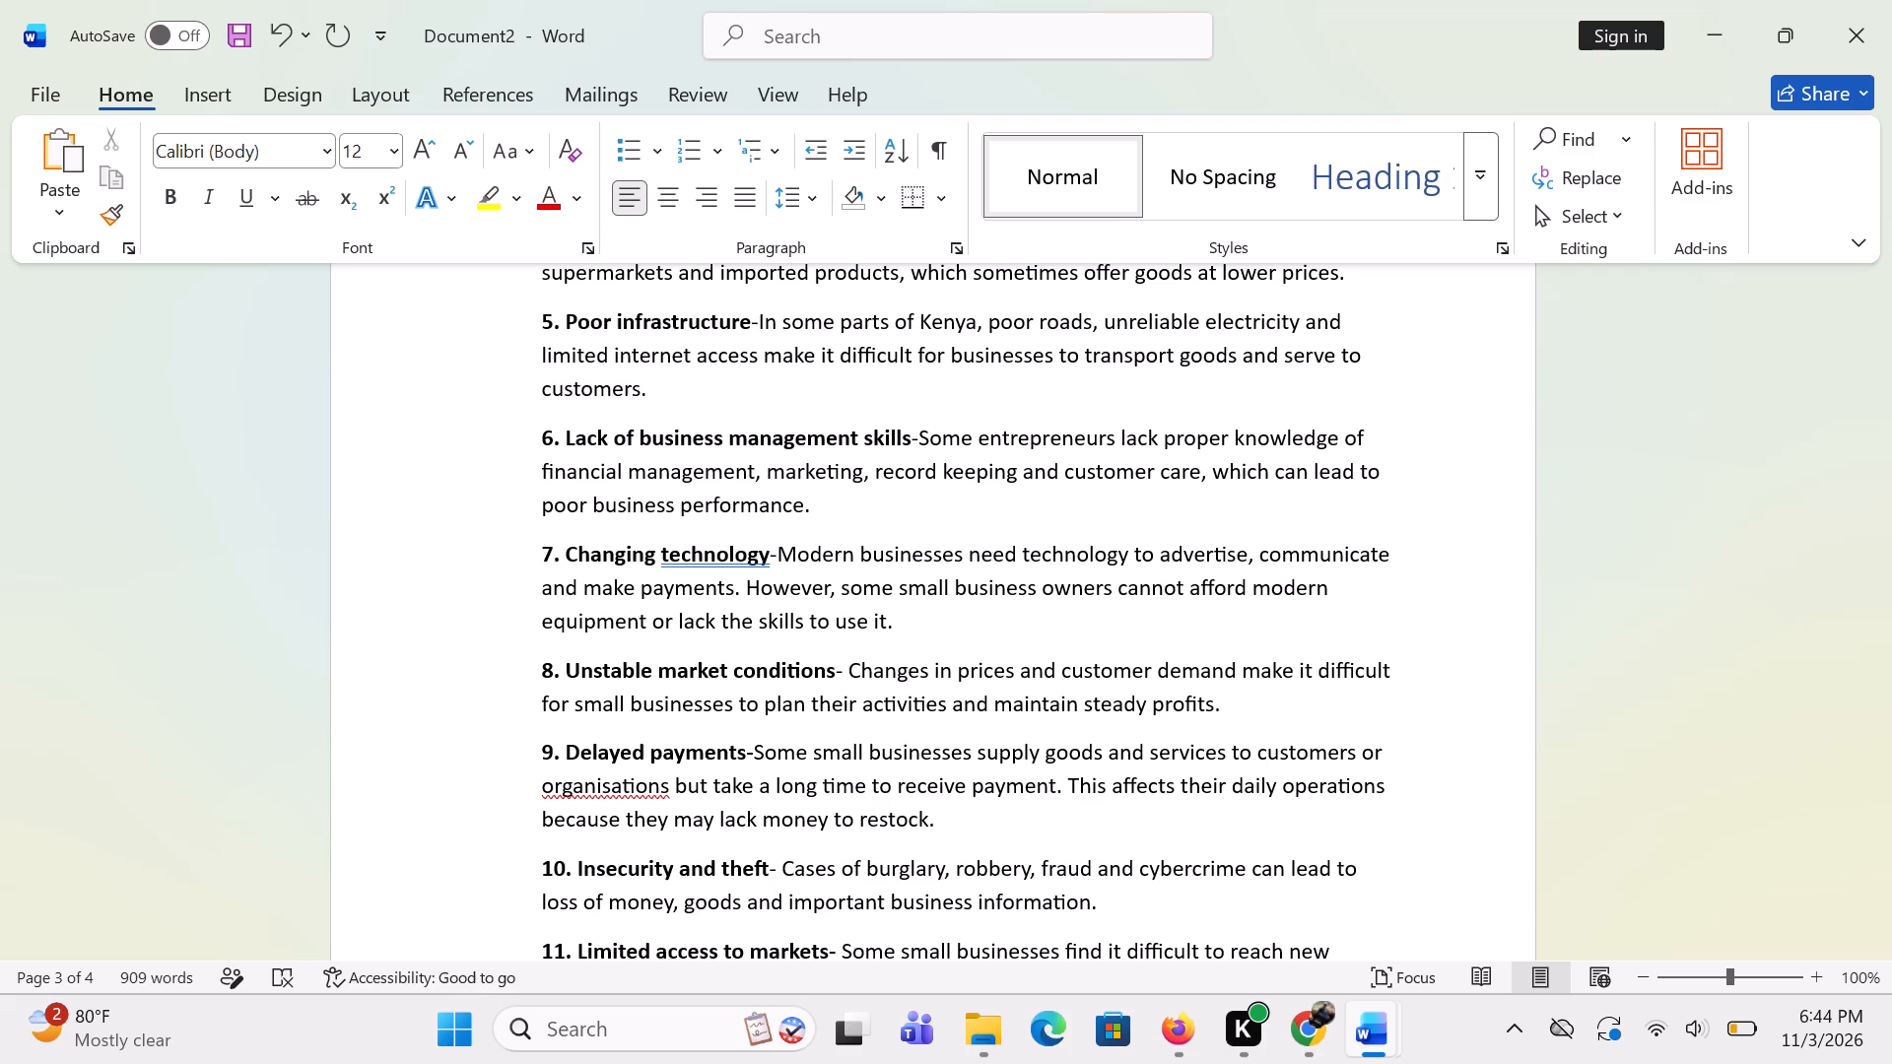
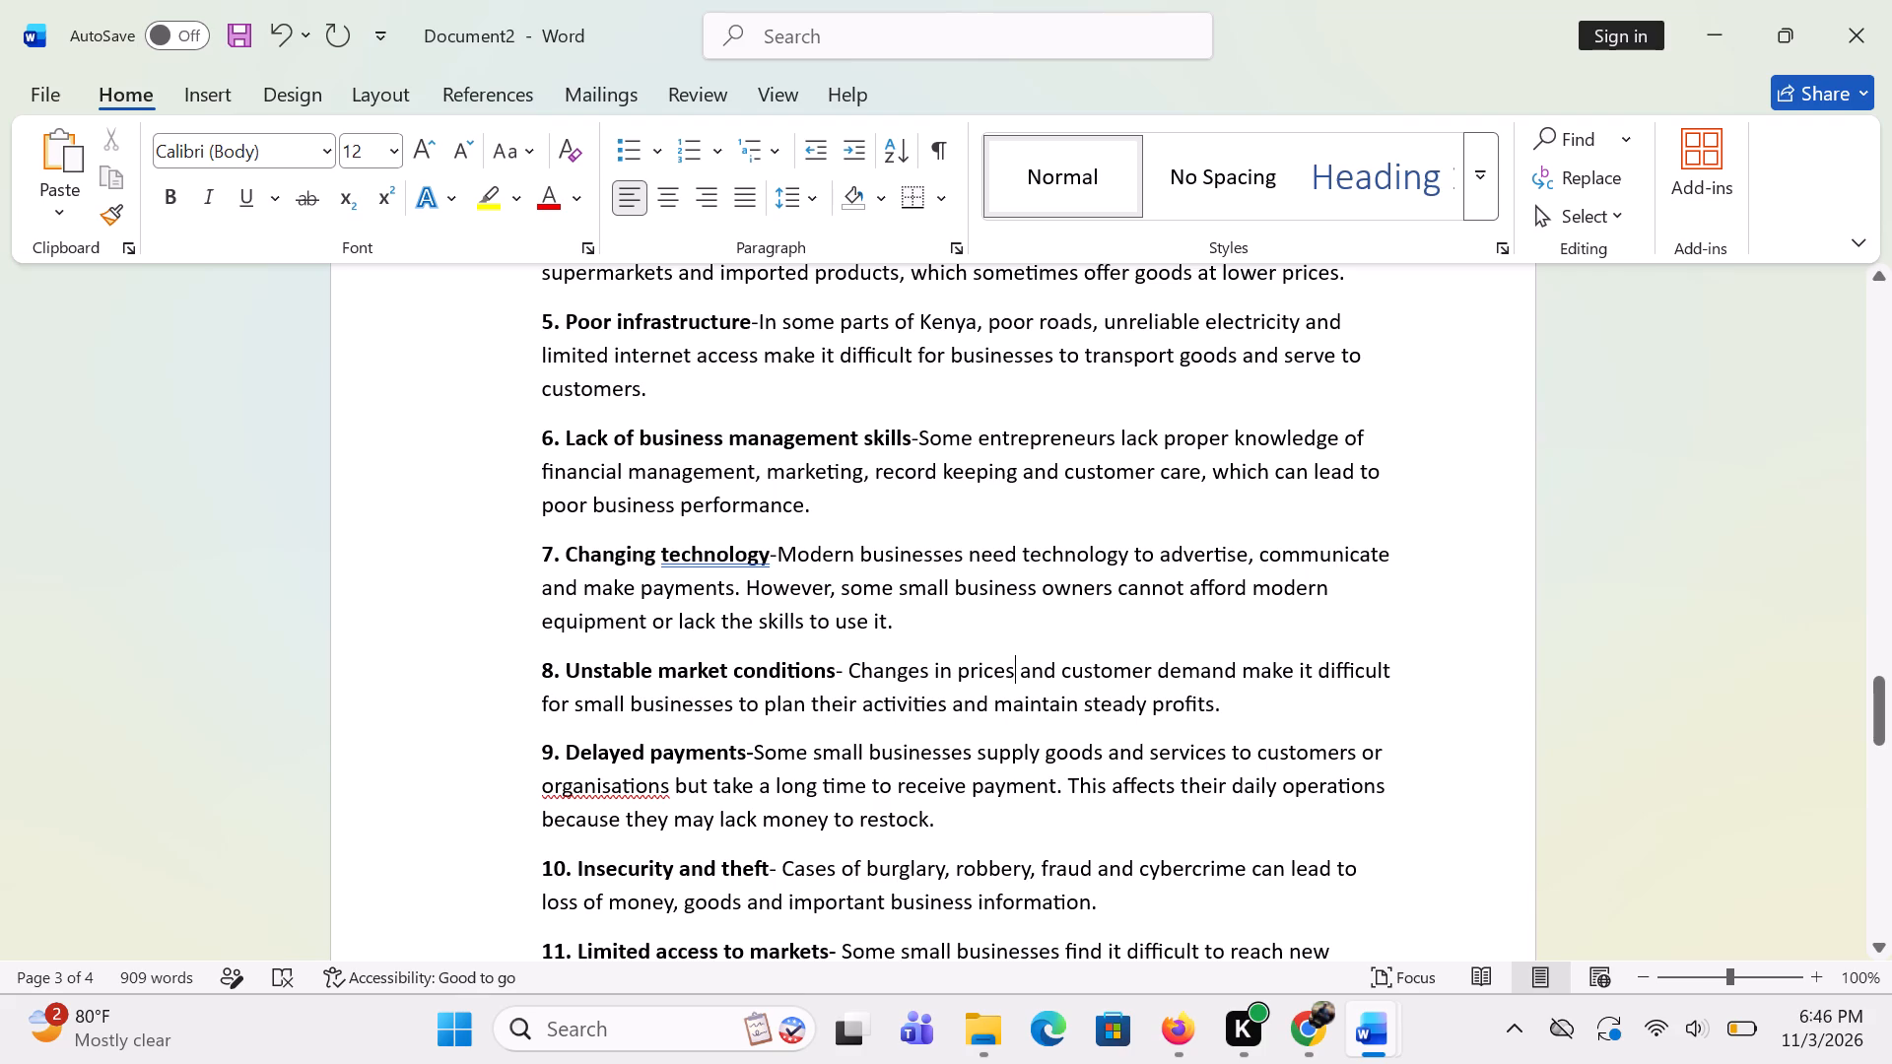
At the end of point 8, "Unstable market conditions", add "because other big business lower their price" before the full stop.
scroll(963, 591, down, 1)
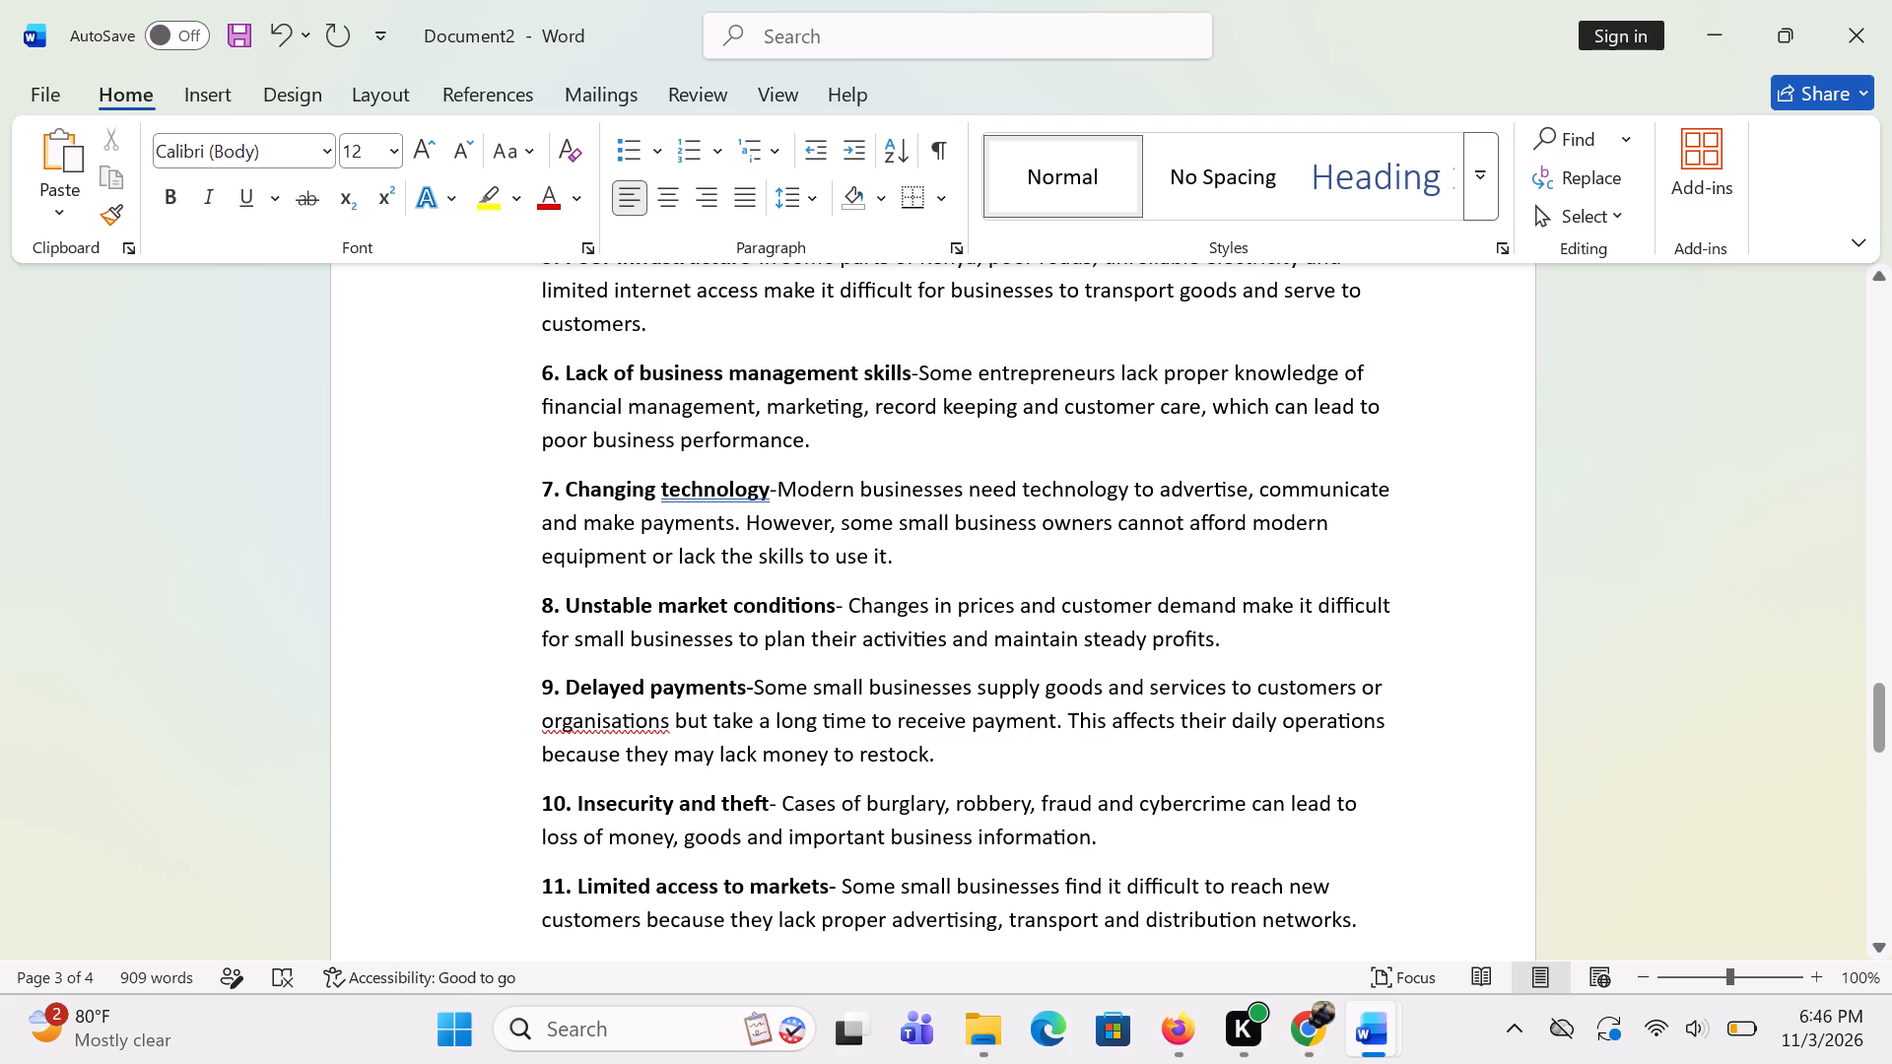
click(1213, 641)
key(space)
text(be)
text(ca)
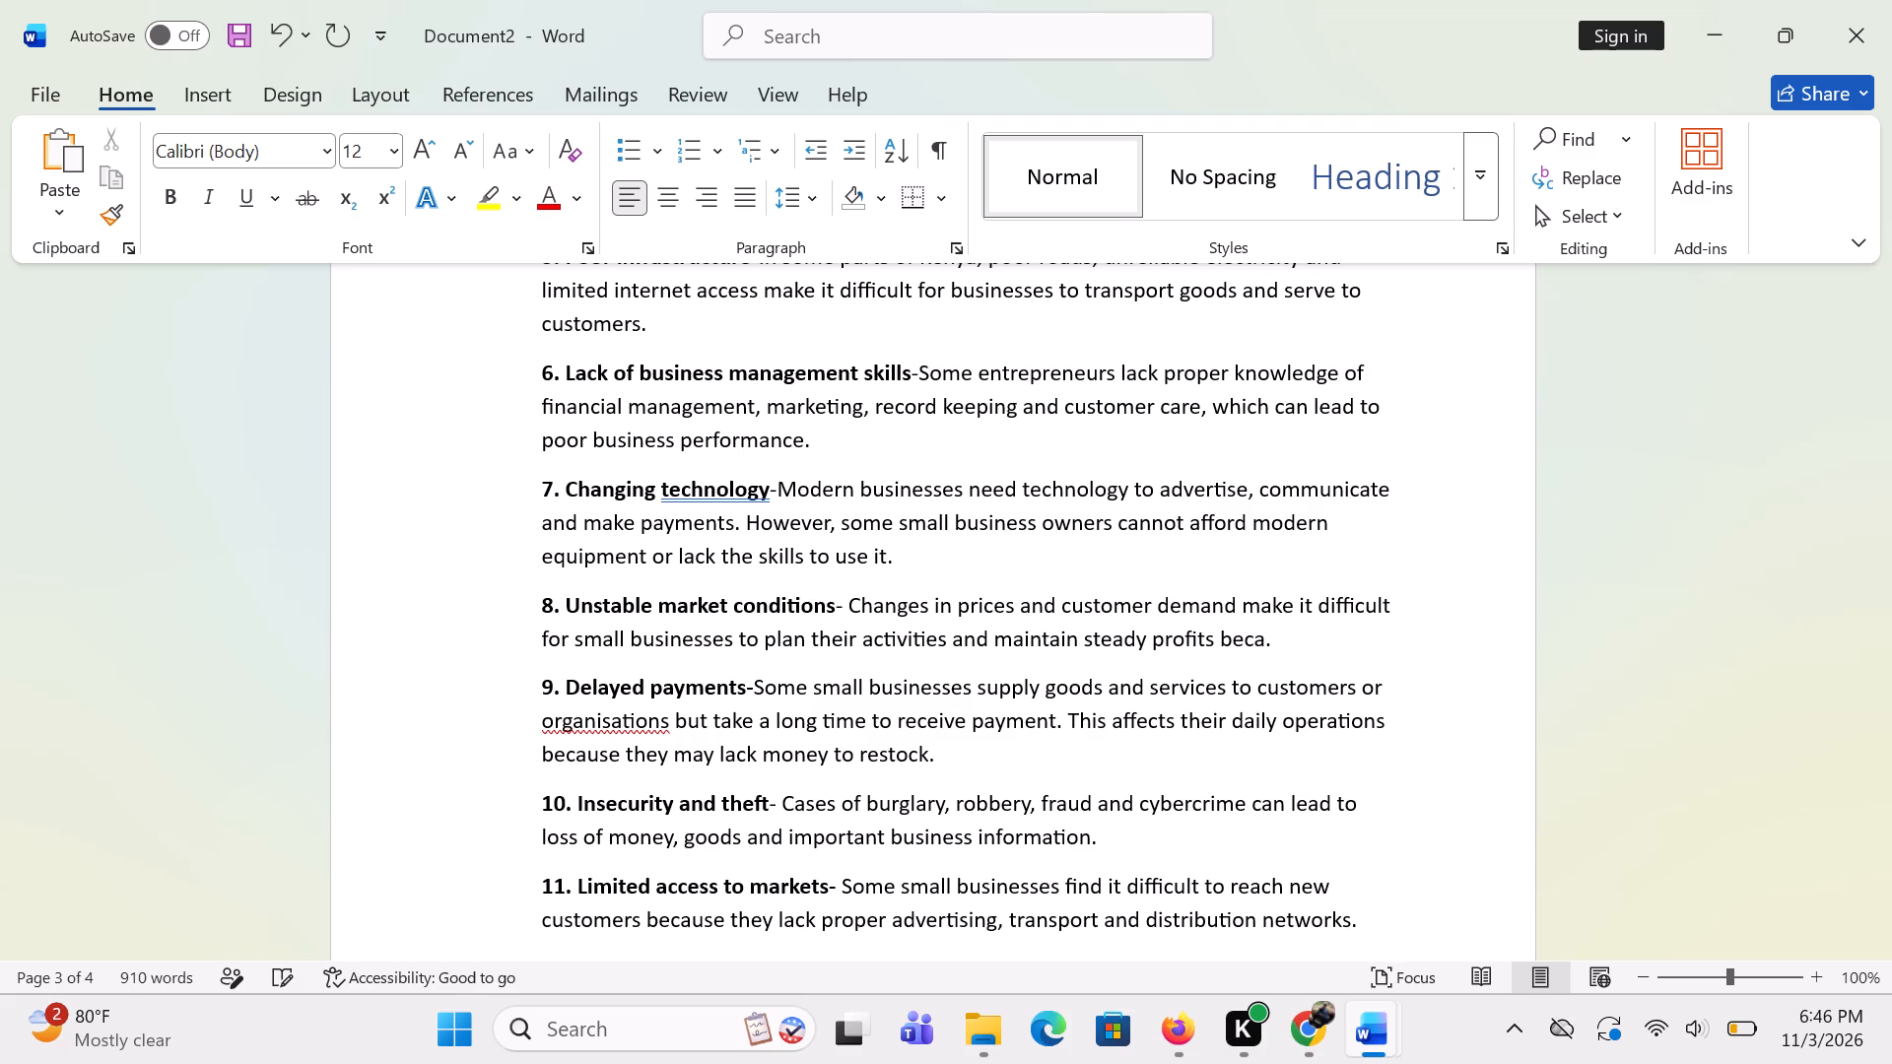
text(use)
key(space)
key(o)
key(h)
key(BackSpace)
text(ther)
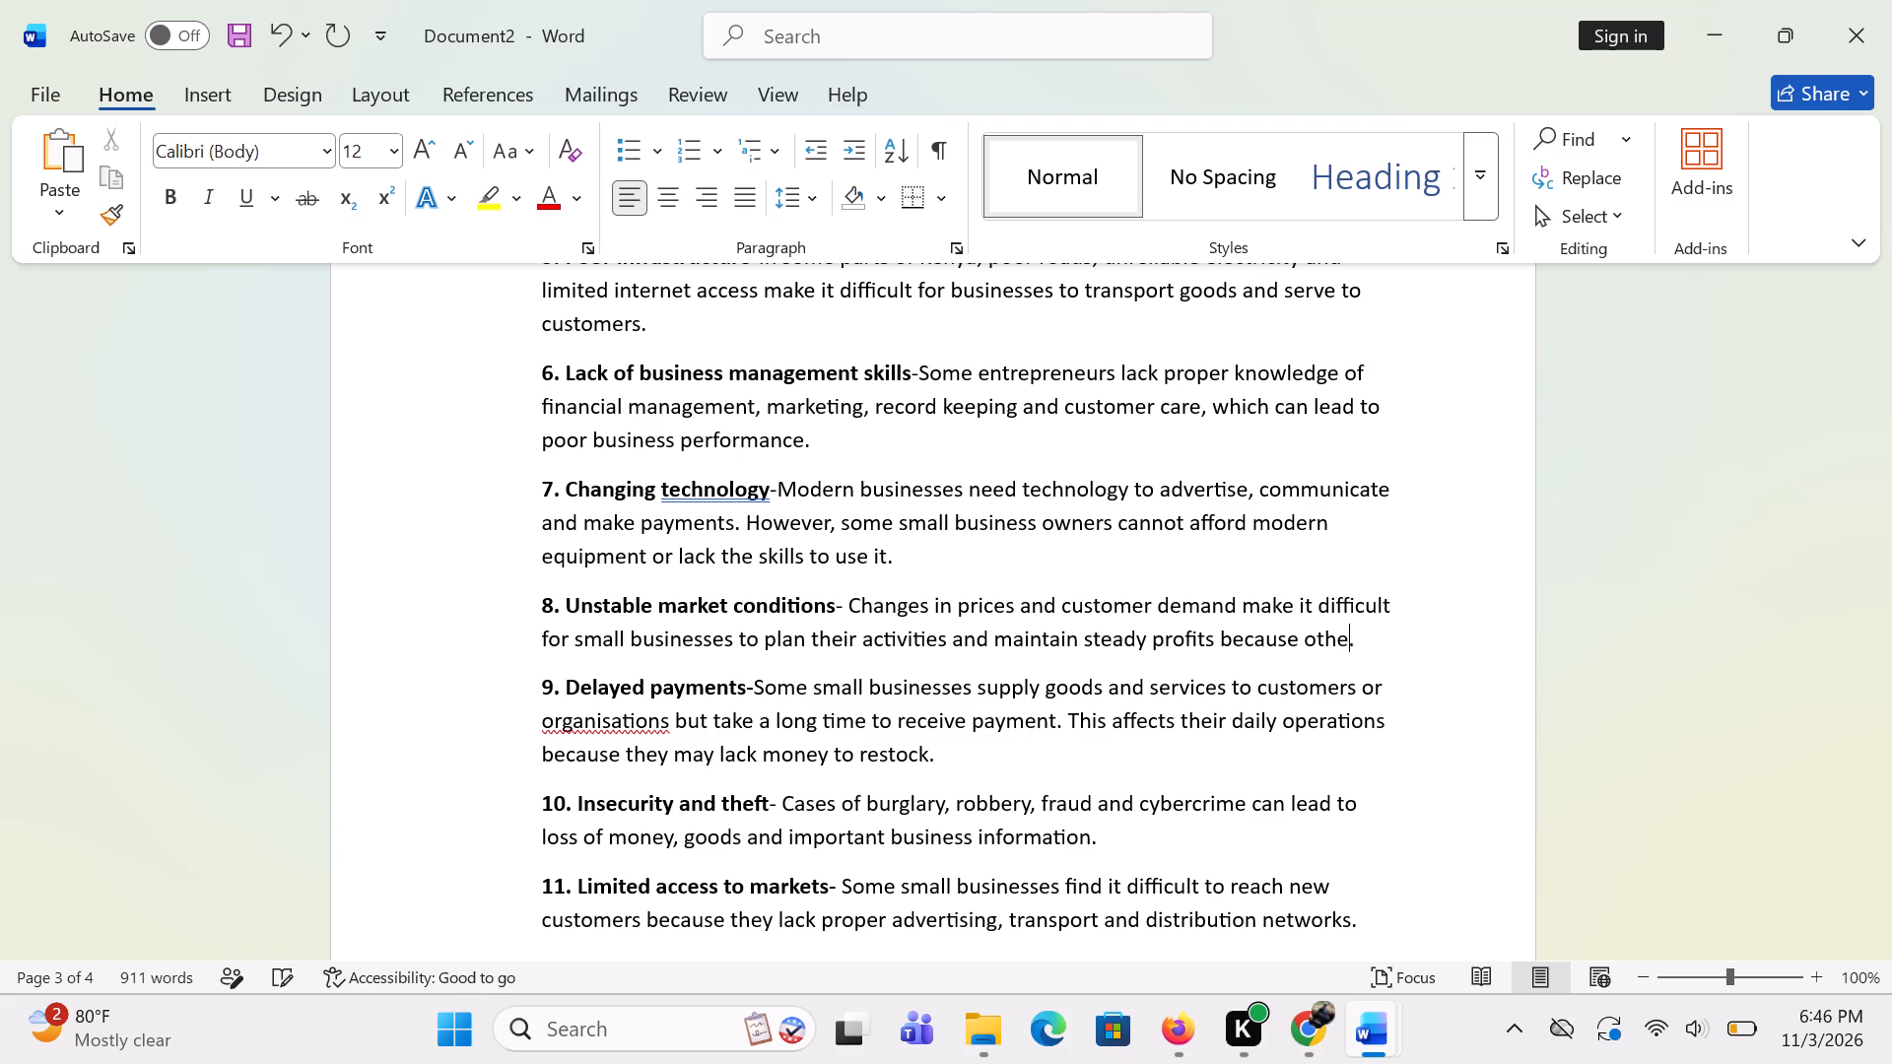
key(space)
text(big)
key(space)
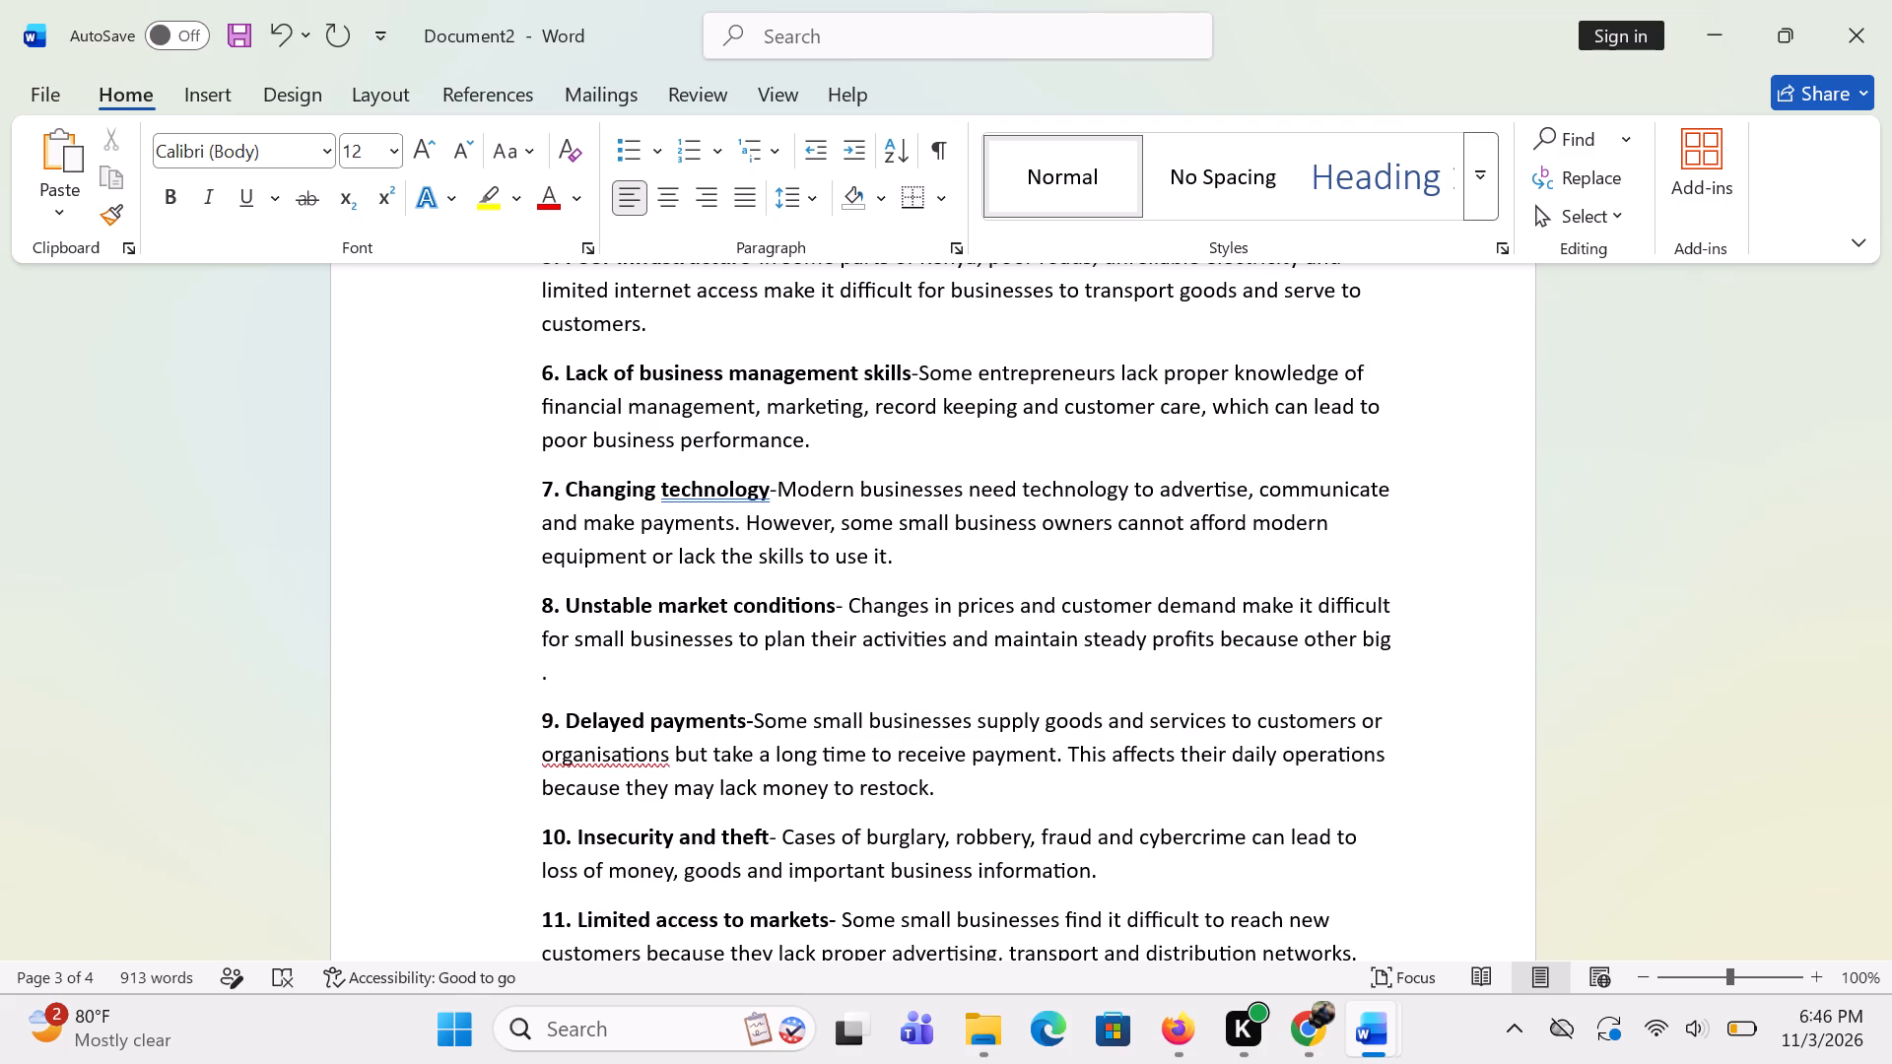
text(bi)
key(BackSpace)
text(usines)
key(space)
text(loe)
key(BackSpace)
key(w)
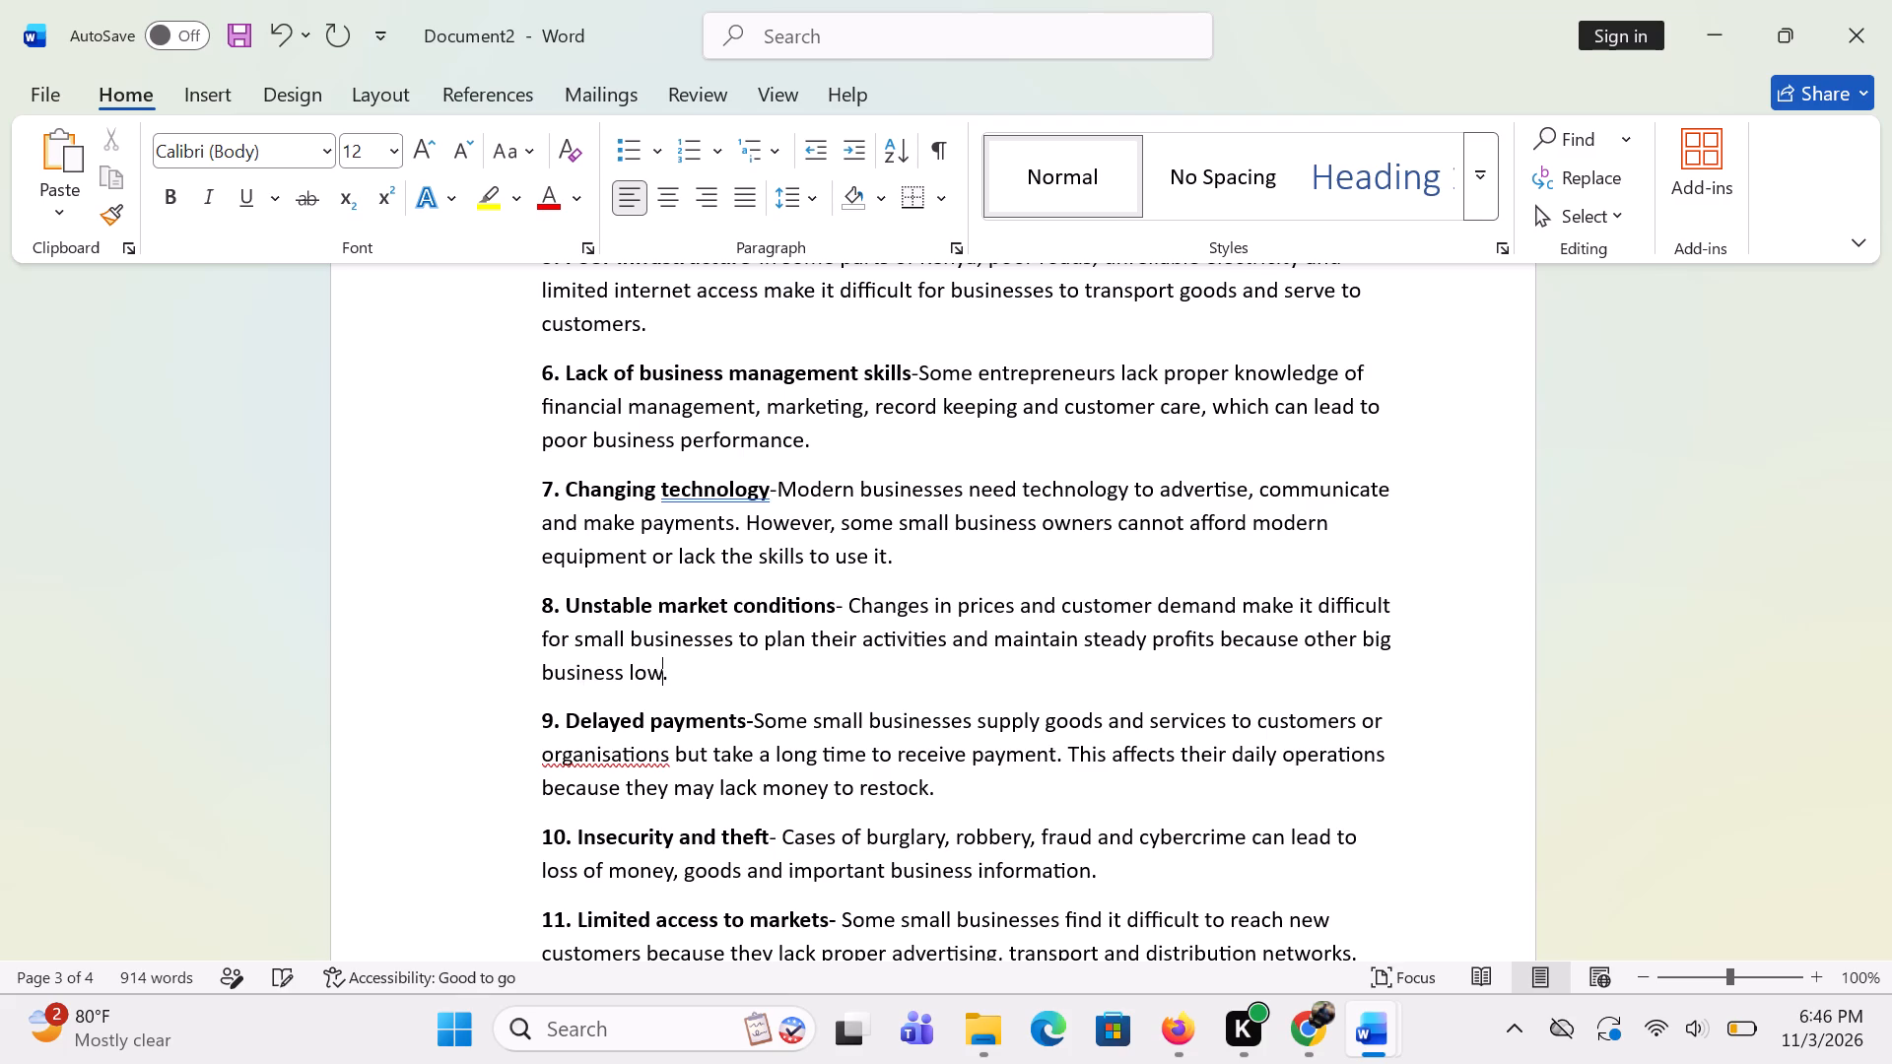
text(er y)
key(BackSpace)
text(their)
key(space)
text(price)
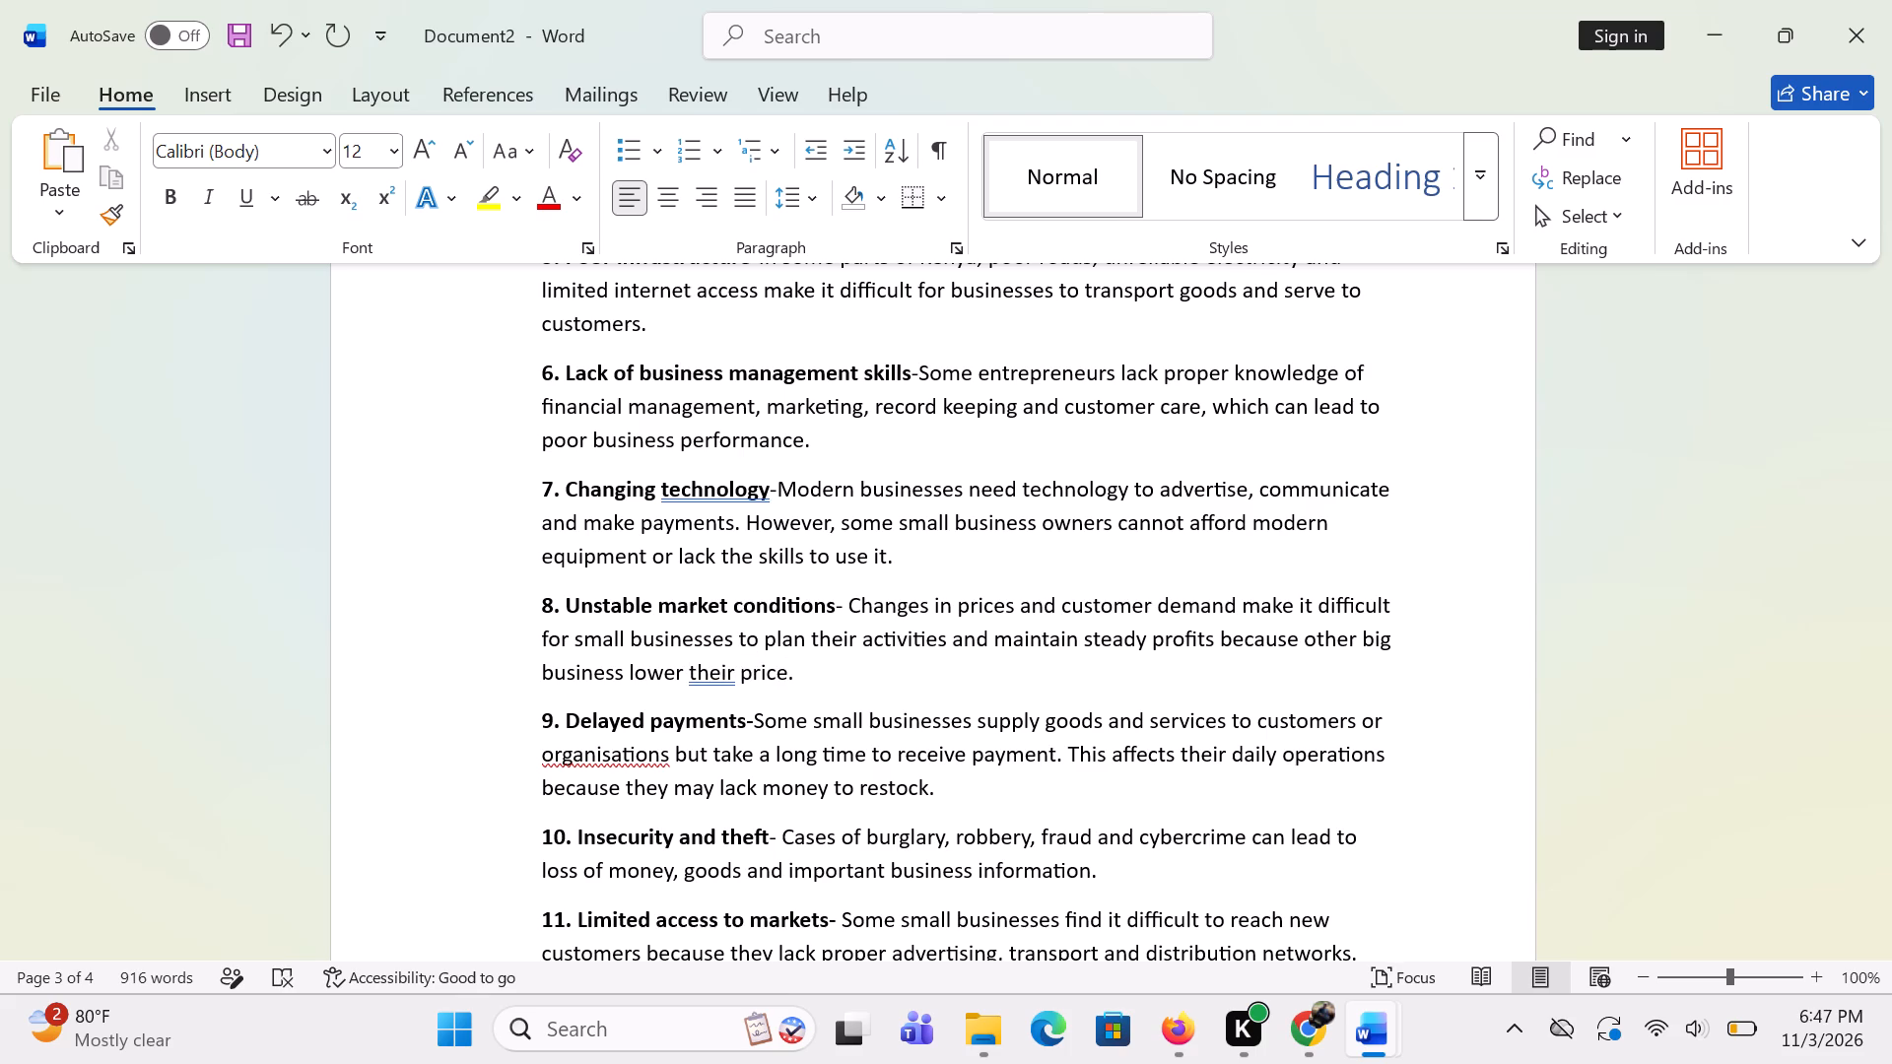
In point 9, "Delayed payments", delete "or organisations" after "goods and services to customers".
scroll(1106, 735, down, 1)
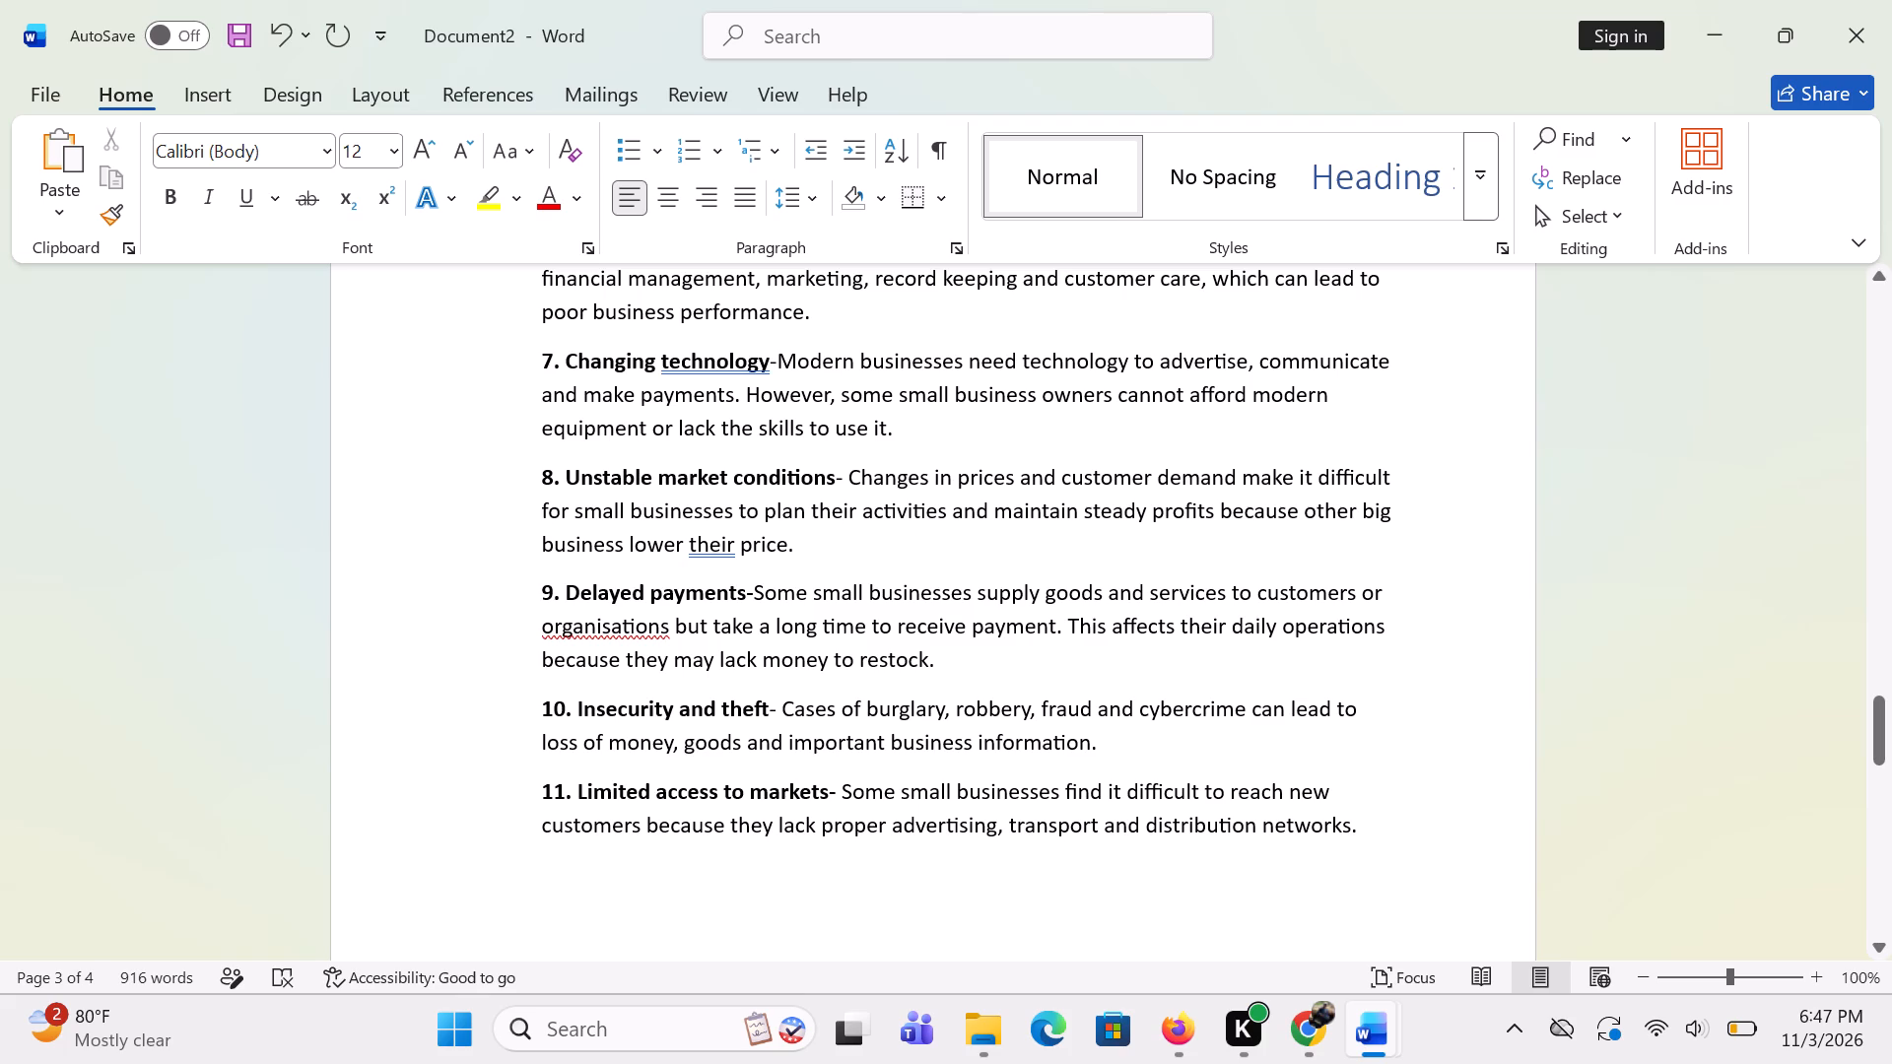
click(671, 624)
key(BackSpace)
key(BackSpace)
key(BackSpace)
key(BackSpace)
key(BackSpace)
key(BackSpace)
key(BackSpace)
key(BackSpace)
key(BackSpace)
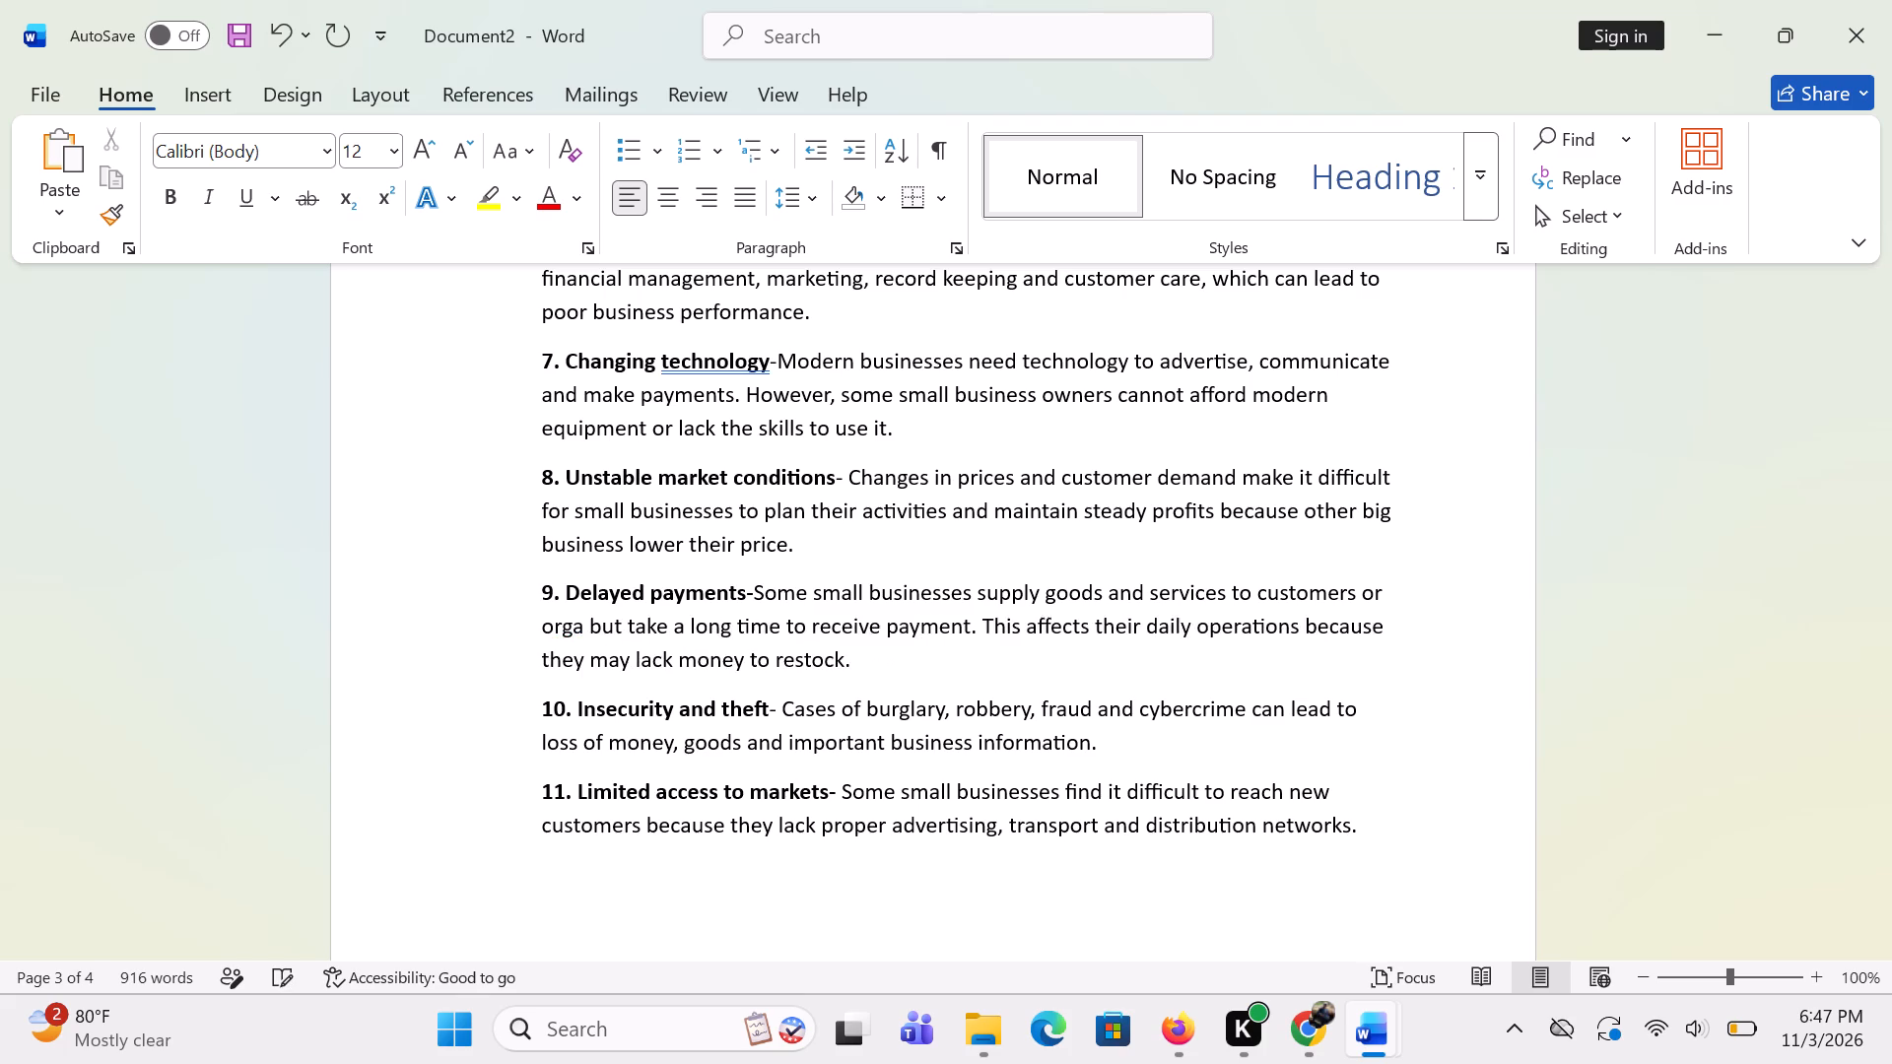
key(BackSpace)
key(BackSpace)
key(BackSpace)
key(BackSpace)
key(BackSpace)
key(BackSpace)
key(BackSpace)
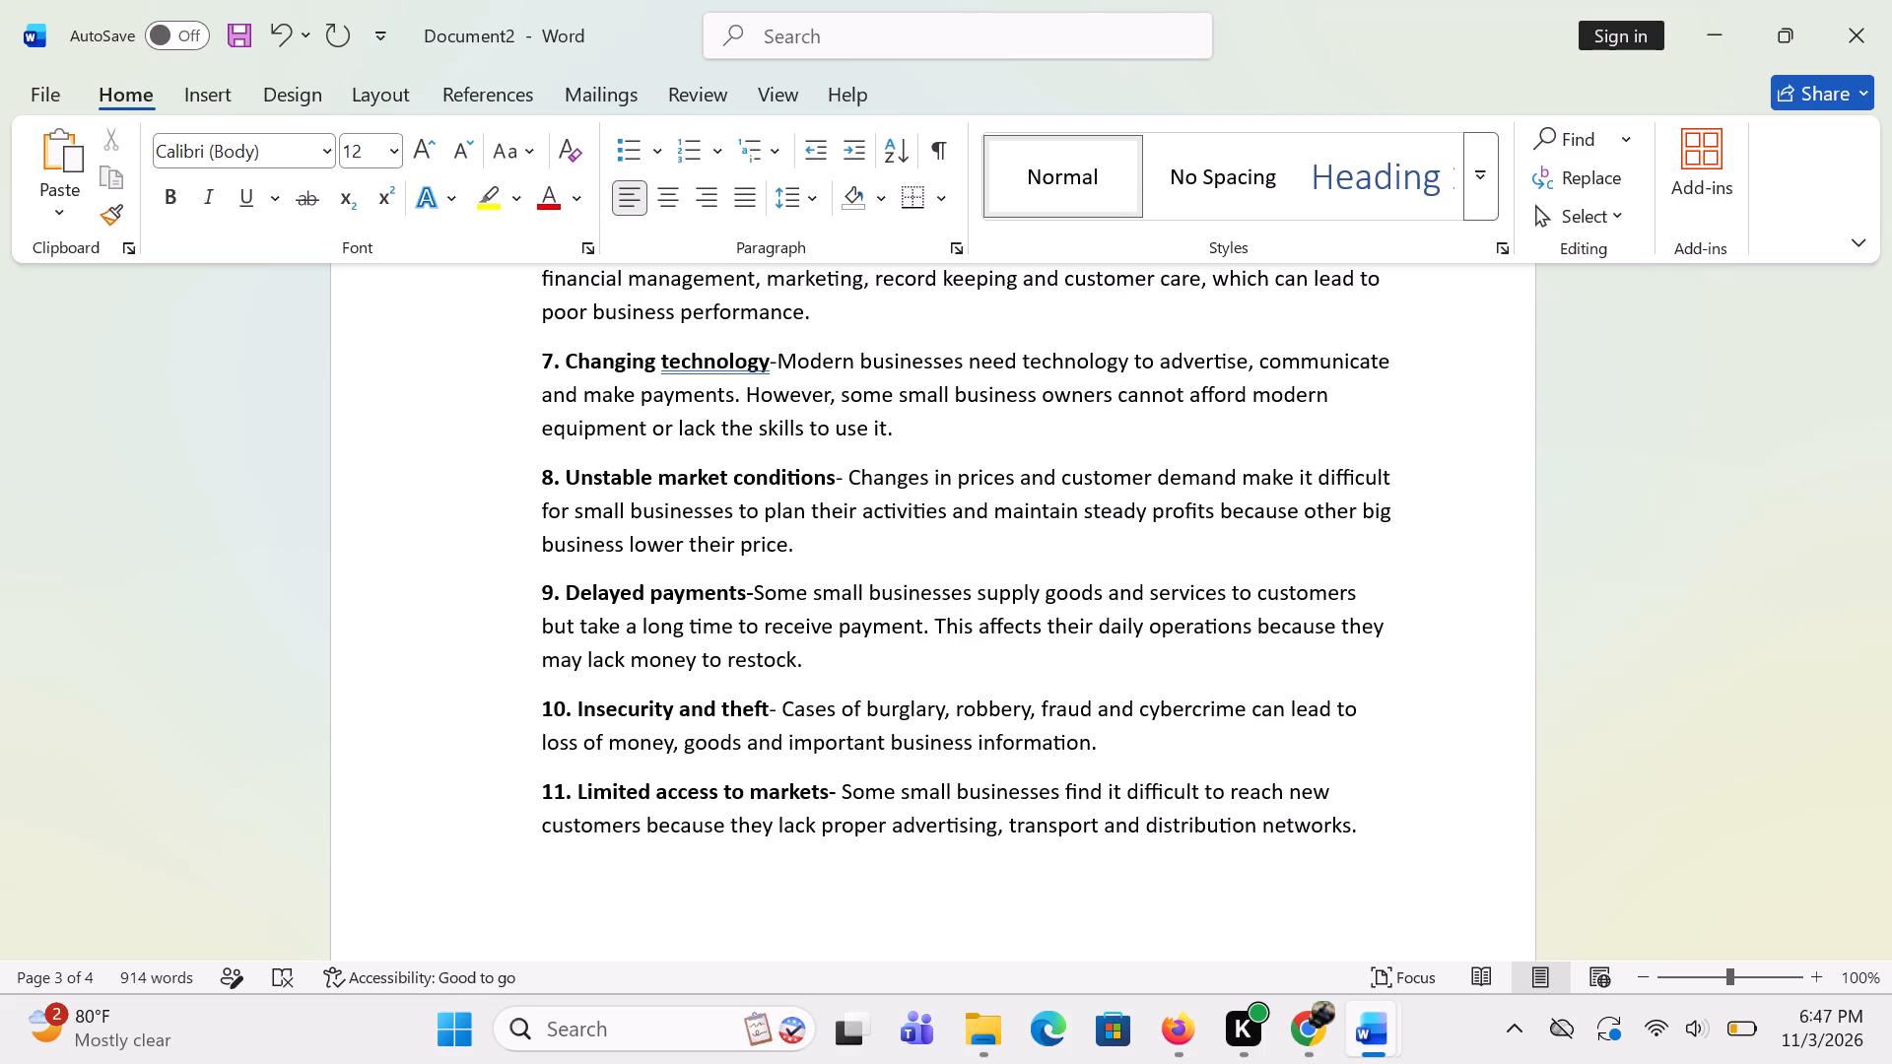
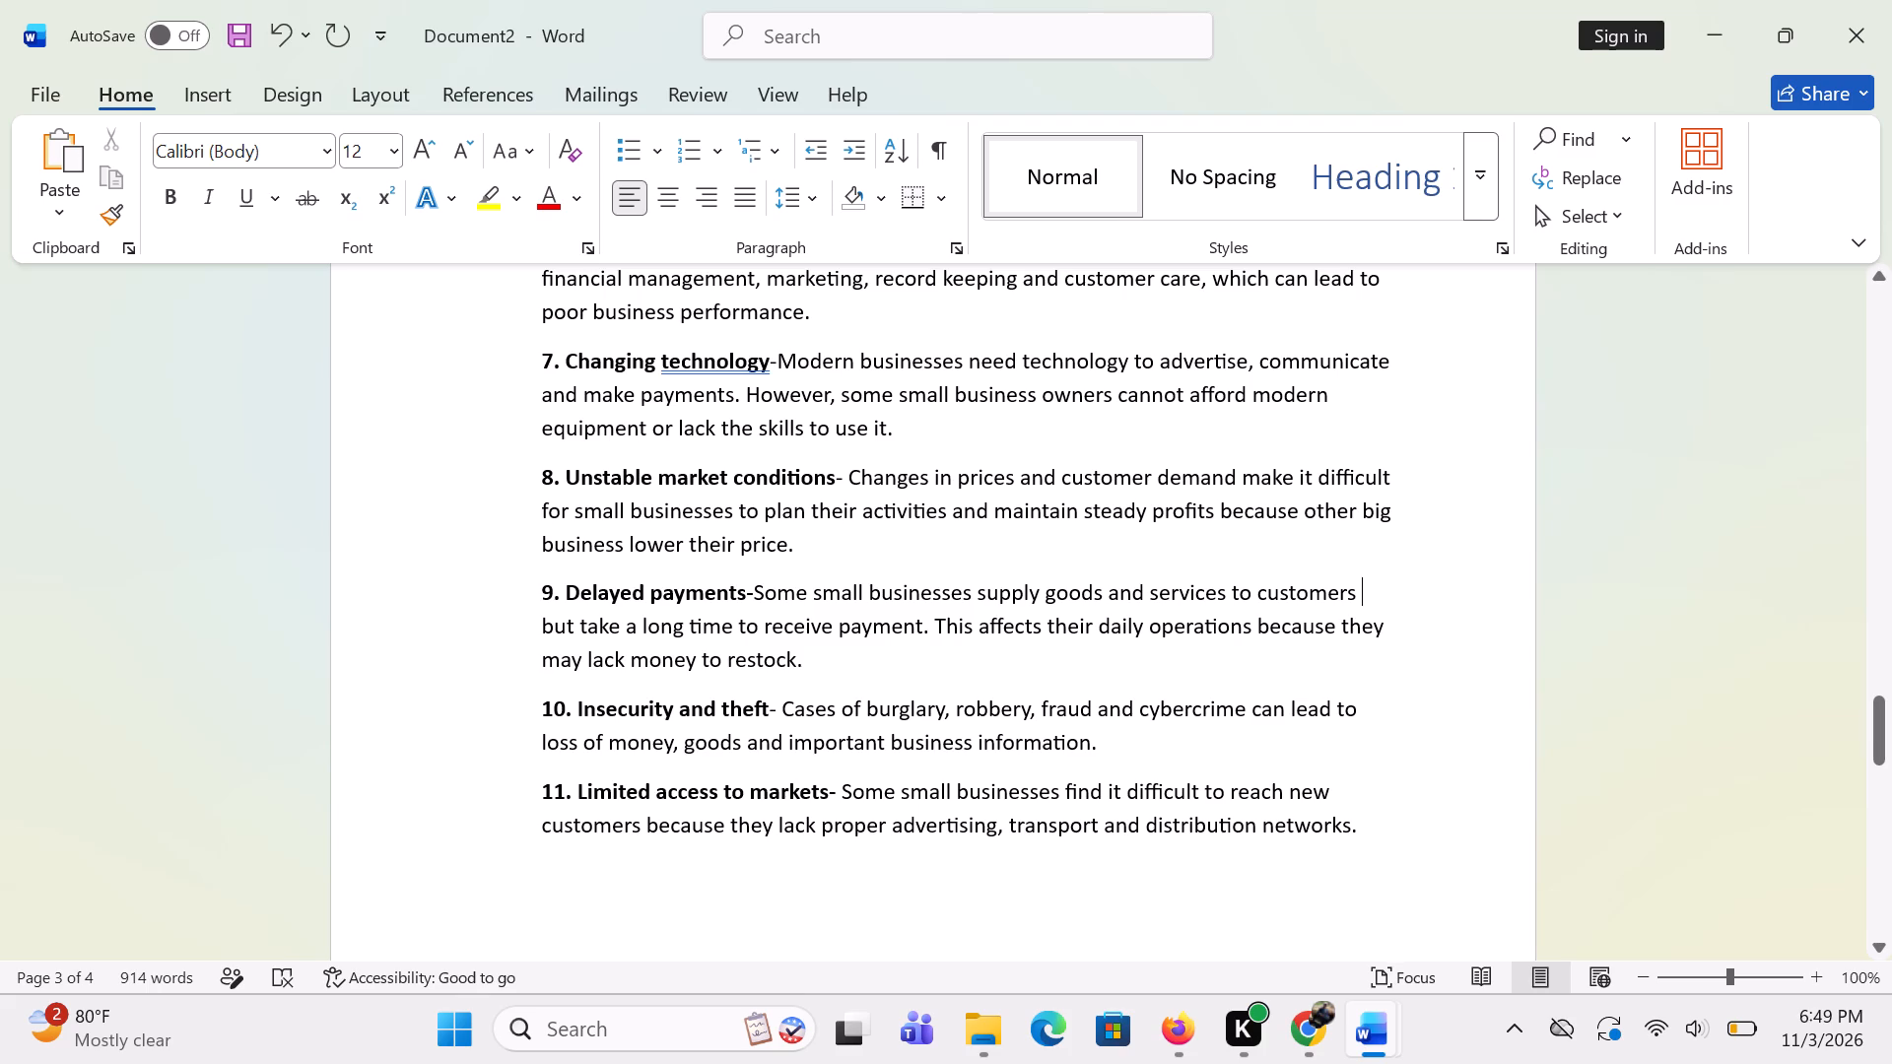
In point 7, "Changing technology", delete "or lack the skills" after "cannot afford modern equipment".
scroll(867, 417, up, 1)
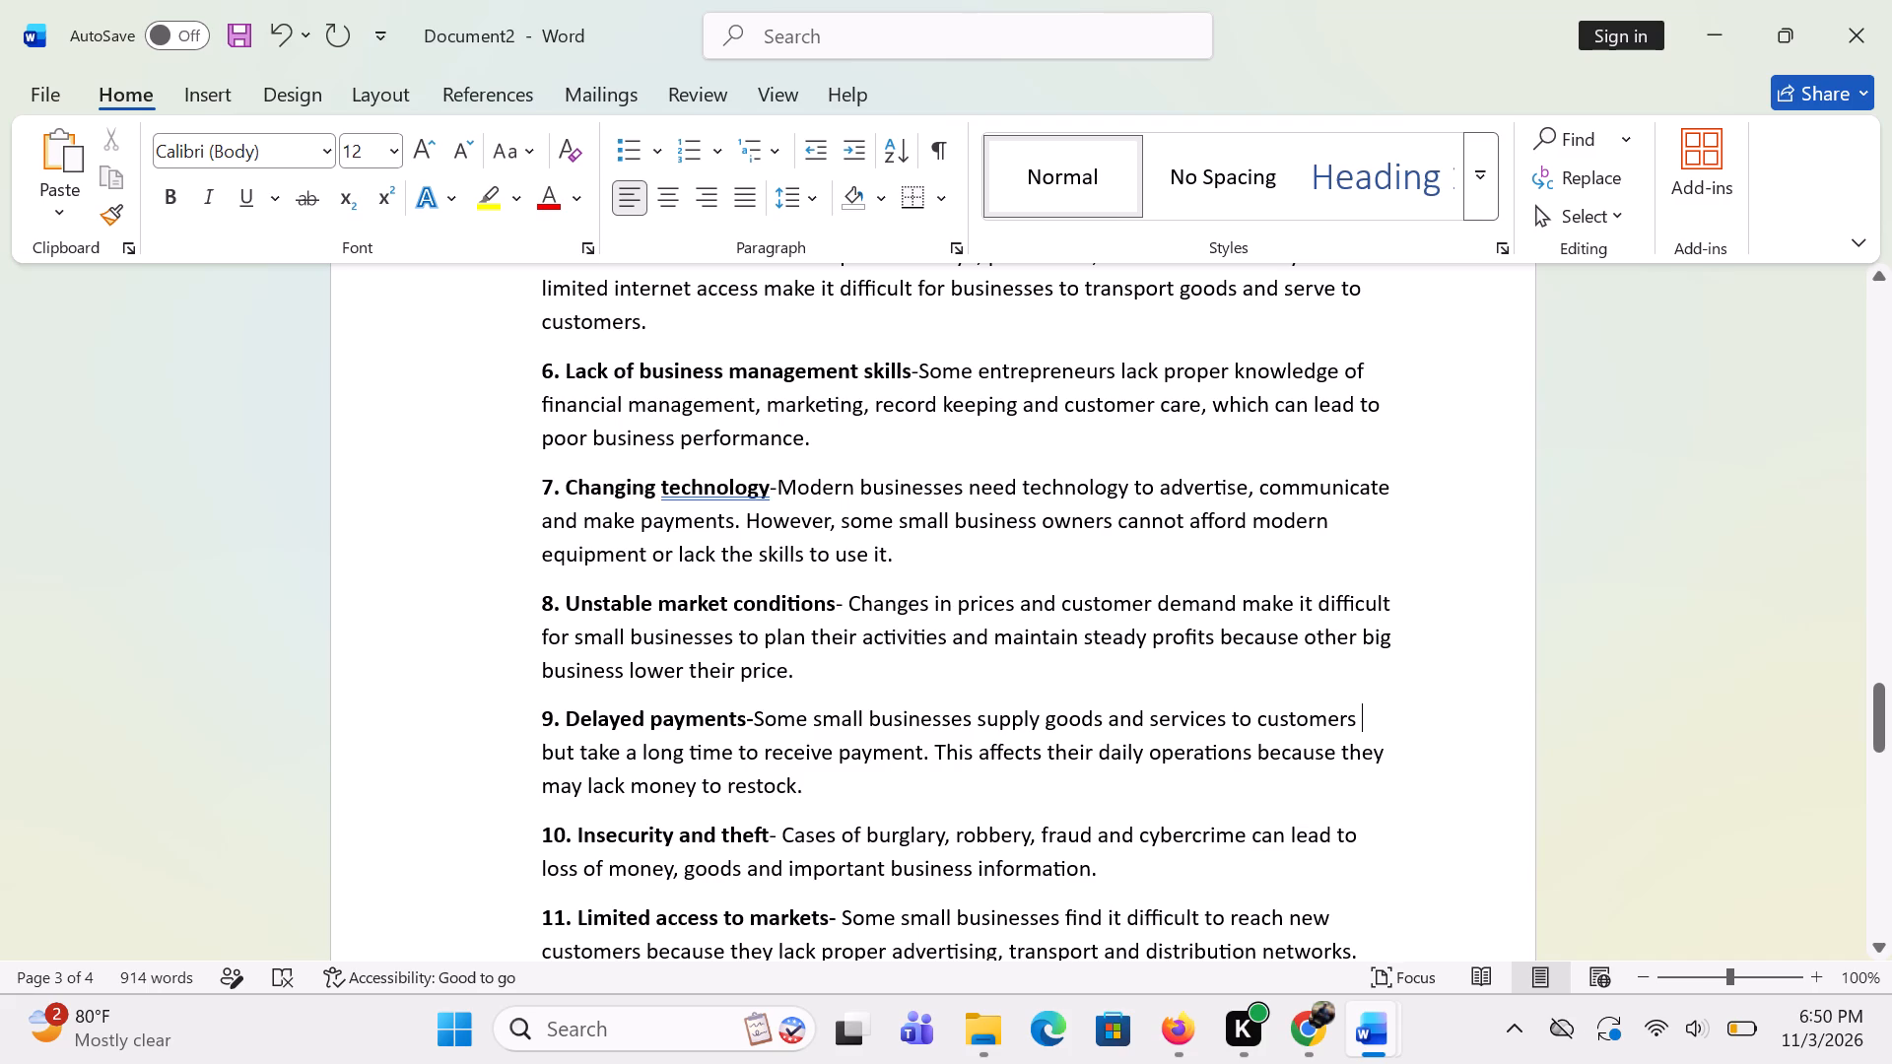
click(804, 561)
key(BackSpace)
key(BackSpace)
key(BackSpace)
key(BackSpace)
key(BackSpace)
key(BackSpace)
key(BackSpace)
key(BackSpace)
key(BackSpace)
key(BackSpace)
key(BackSpace)
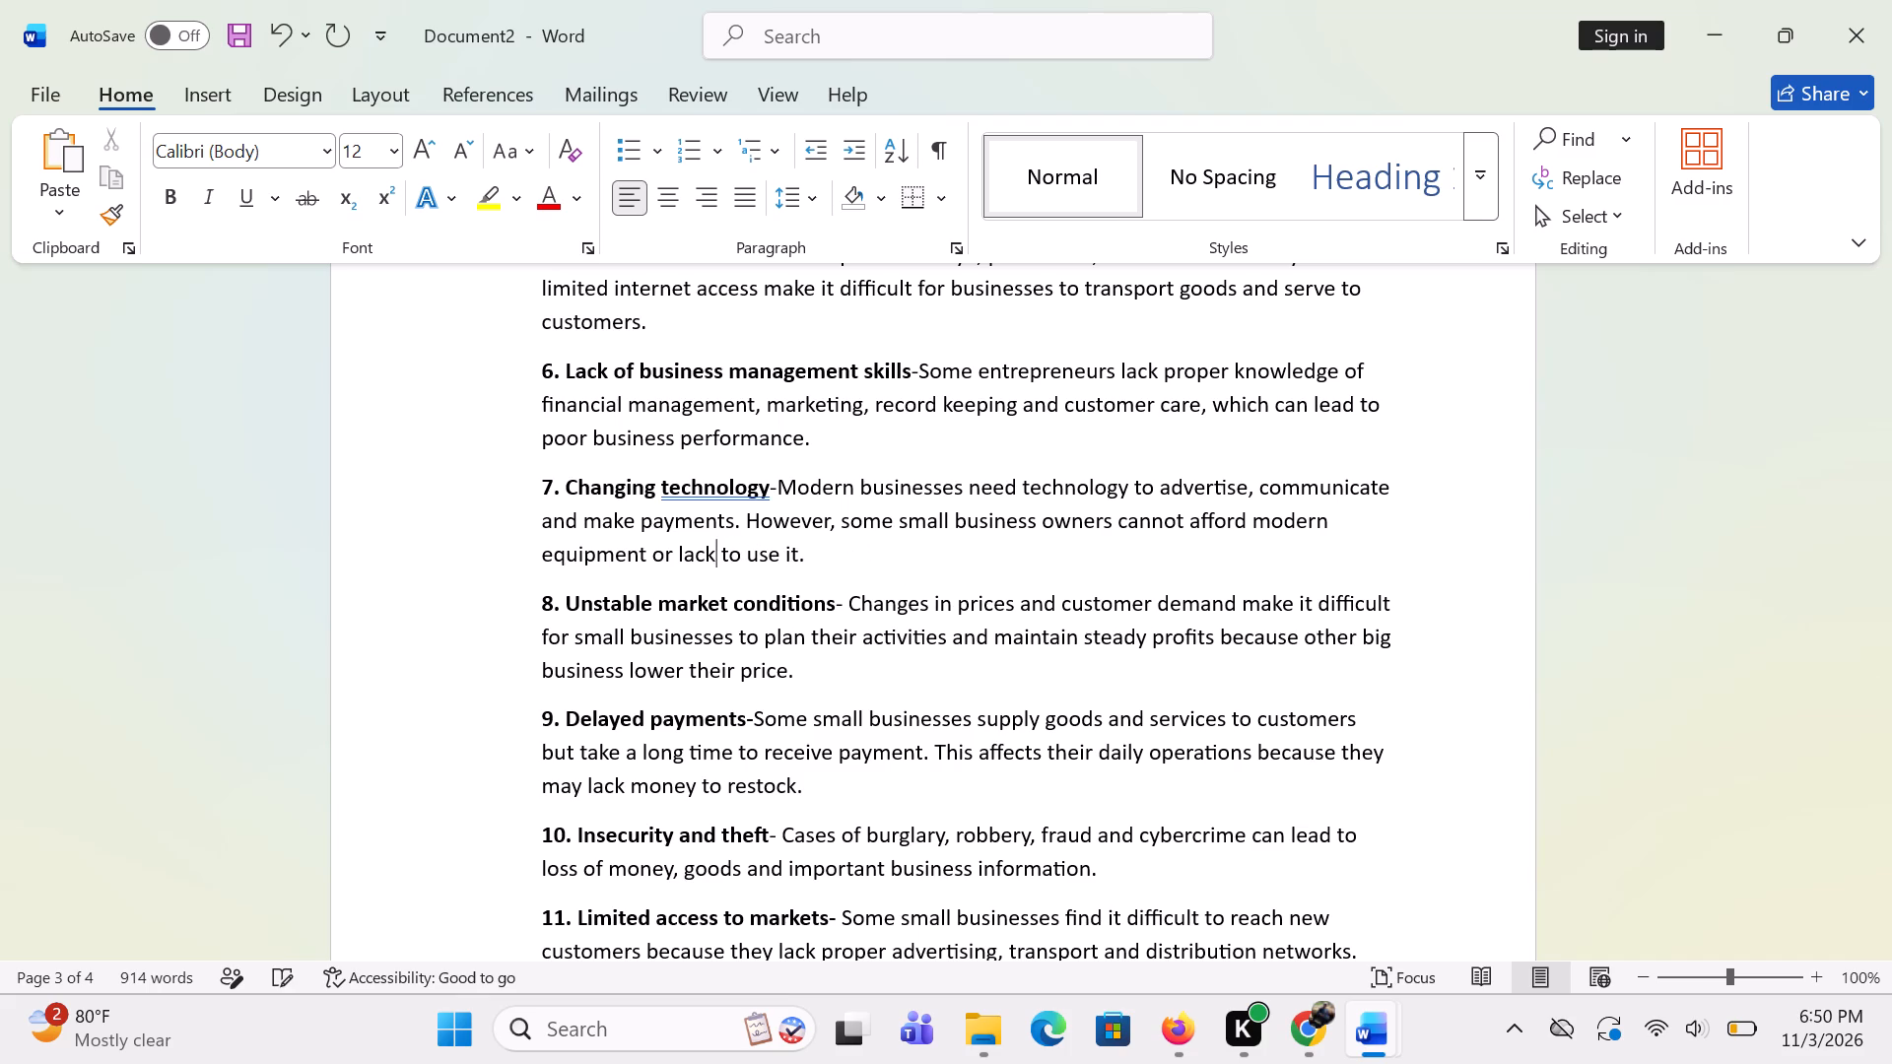
key(BackSpace)
key(BackSpace)
key(BackSpace)
key(BackSpace)
key(BackSpace)
key(BackSpace)
key(BackSpace)
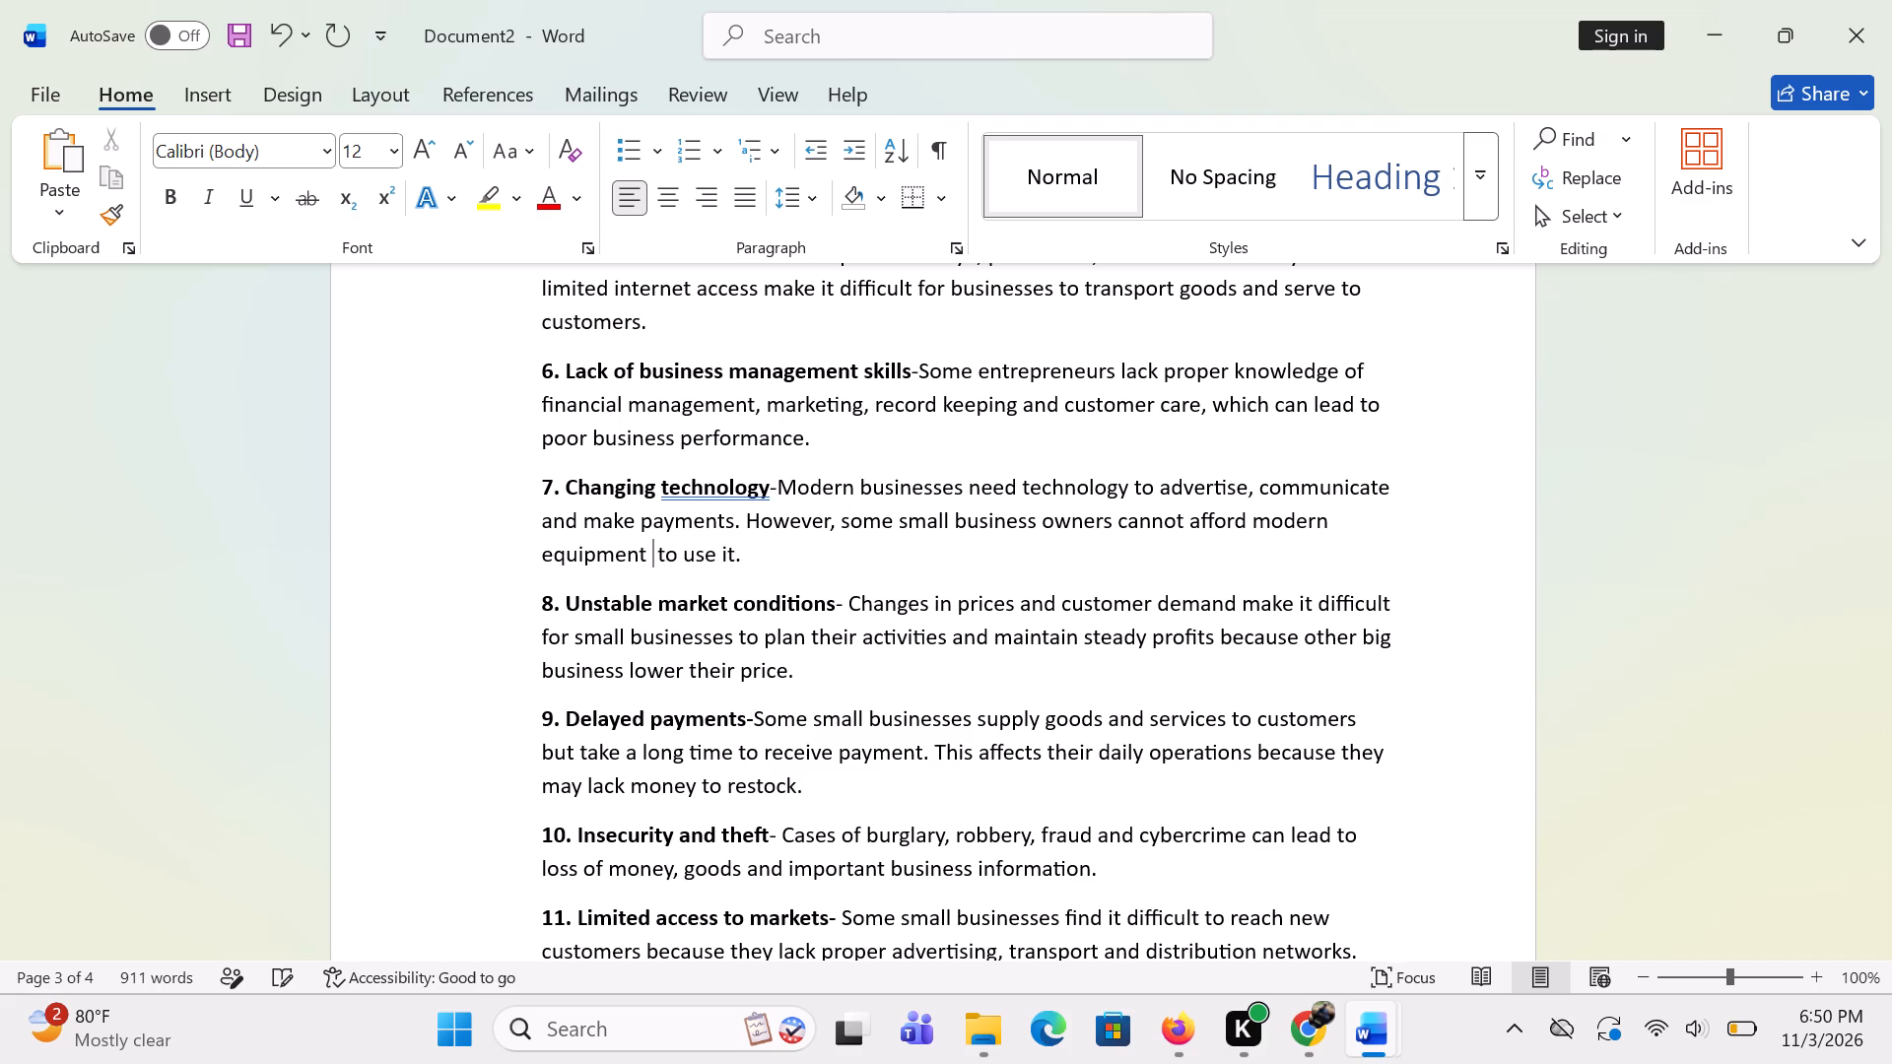
key(BackSpace)
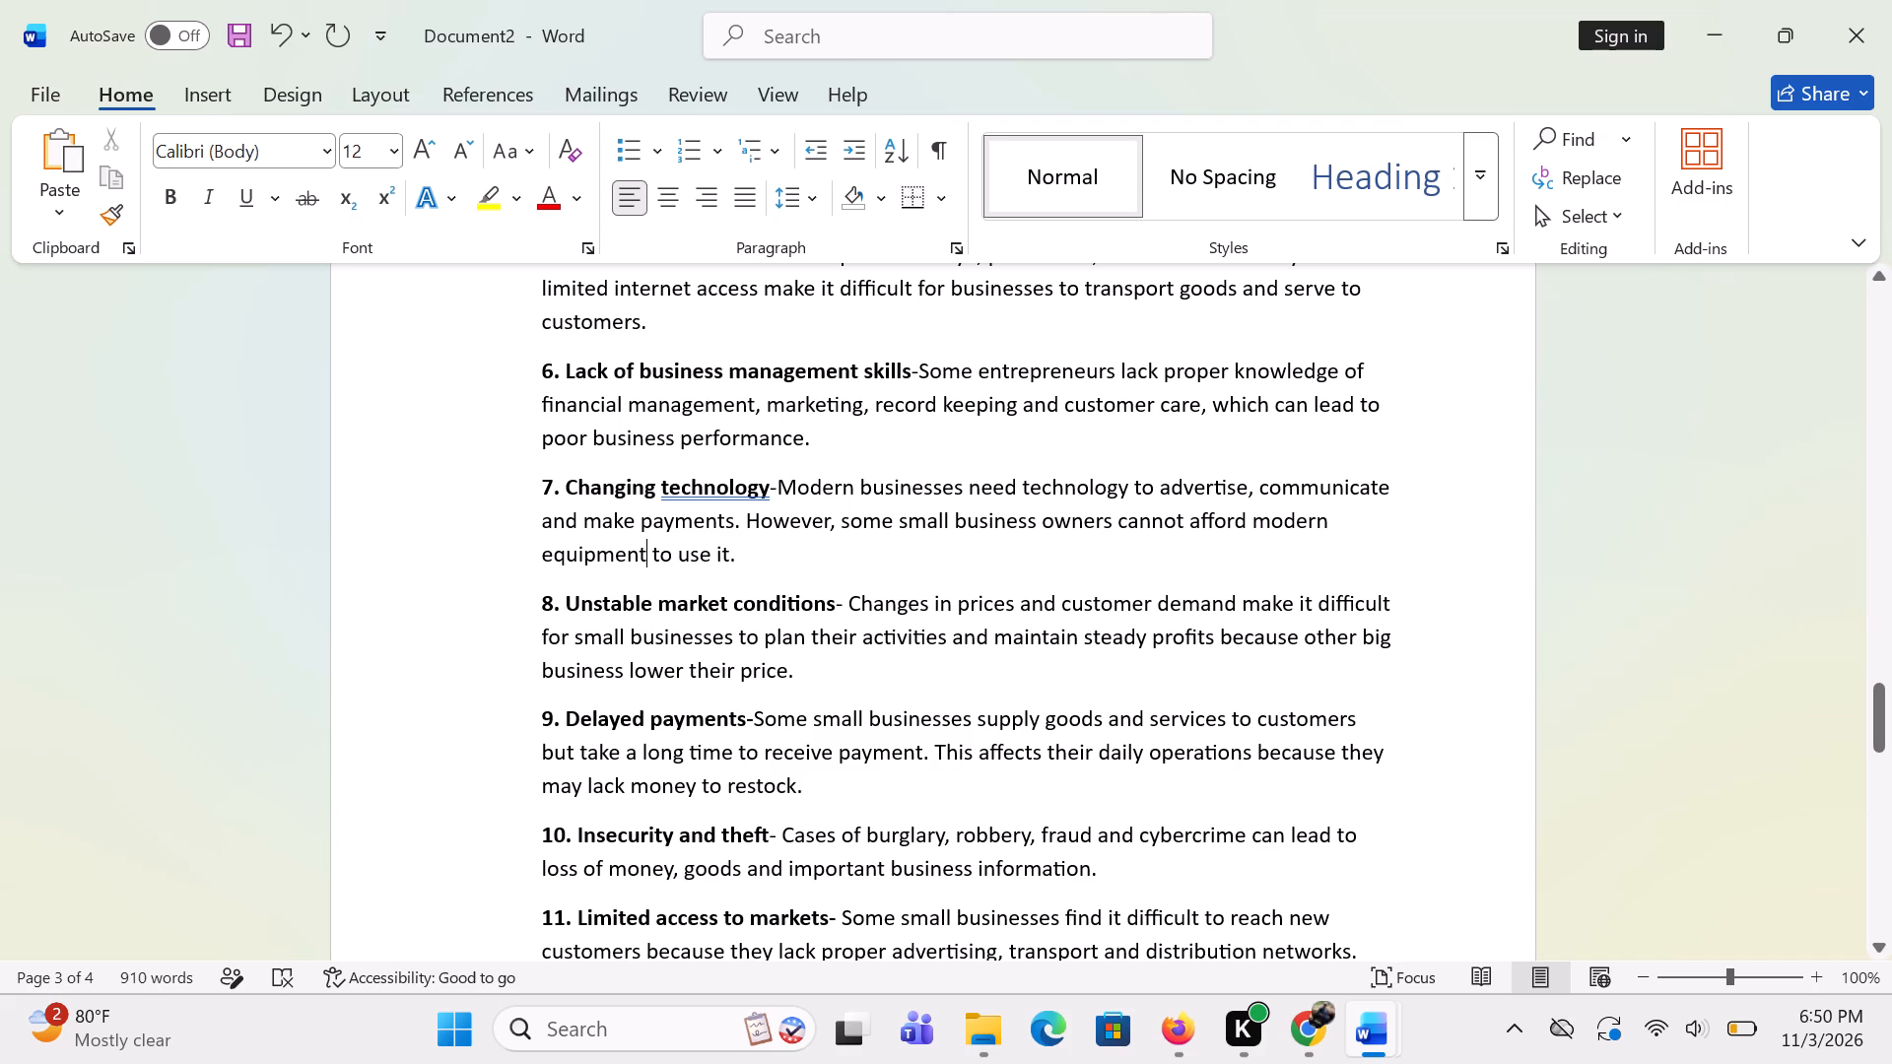
click(847, 667)
In point 10, "Insecurity and theft", delete "burglary," so the sentence starts "Cases of robbery, fraud and cybercrime".
scroll(845, 749, down, 1)
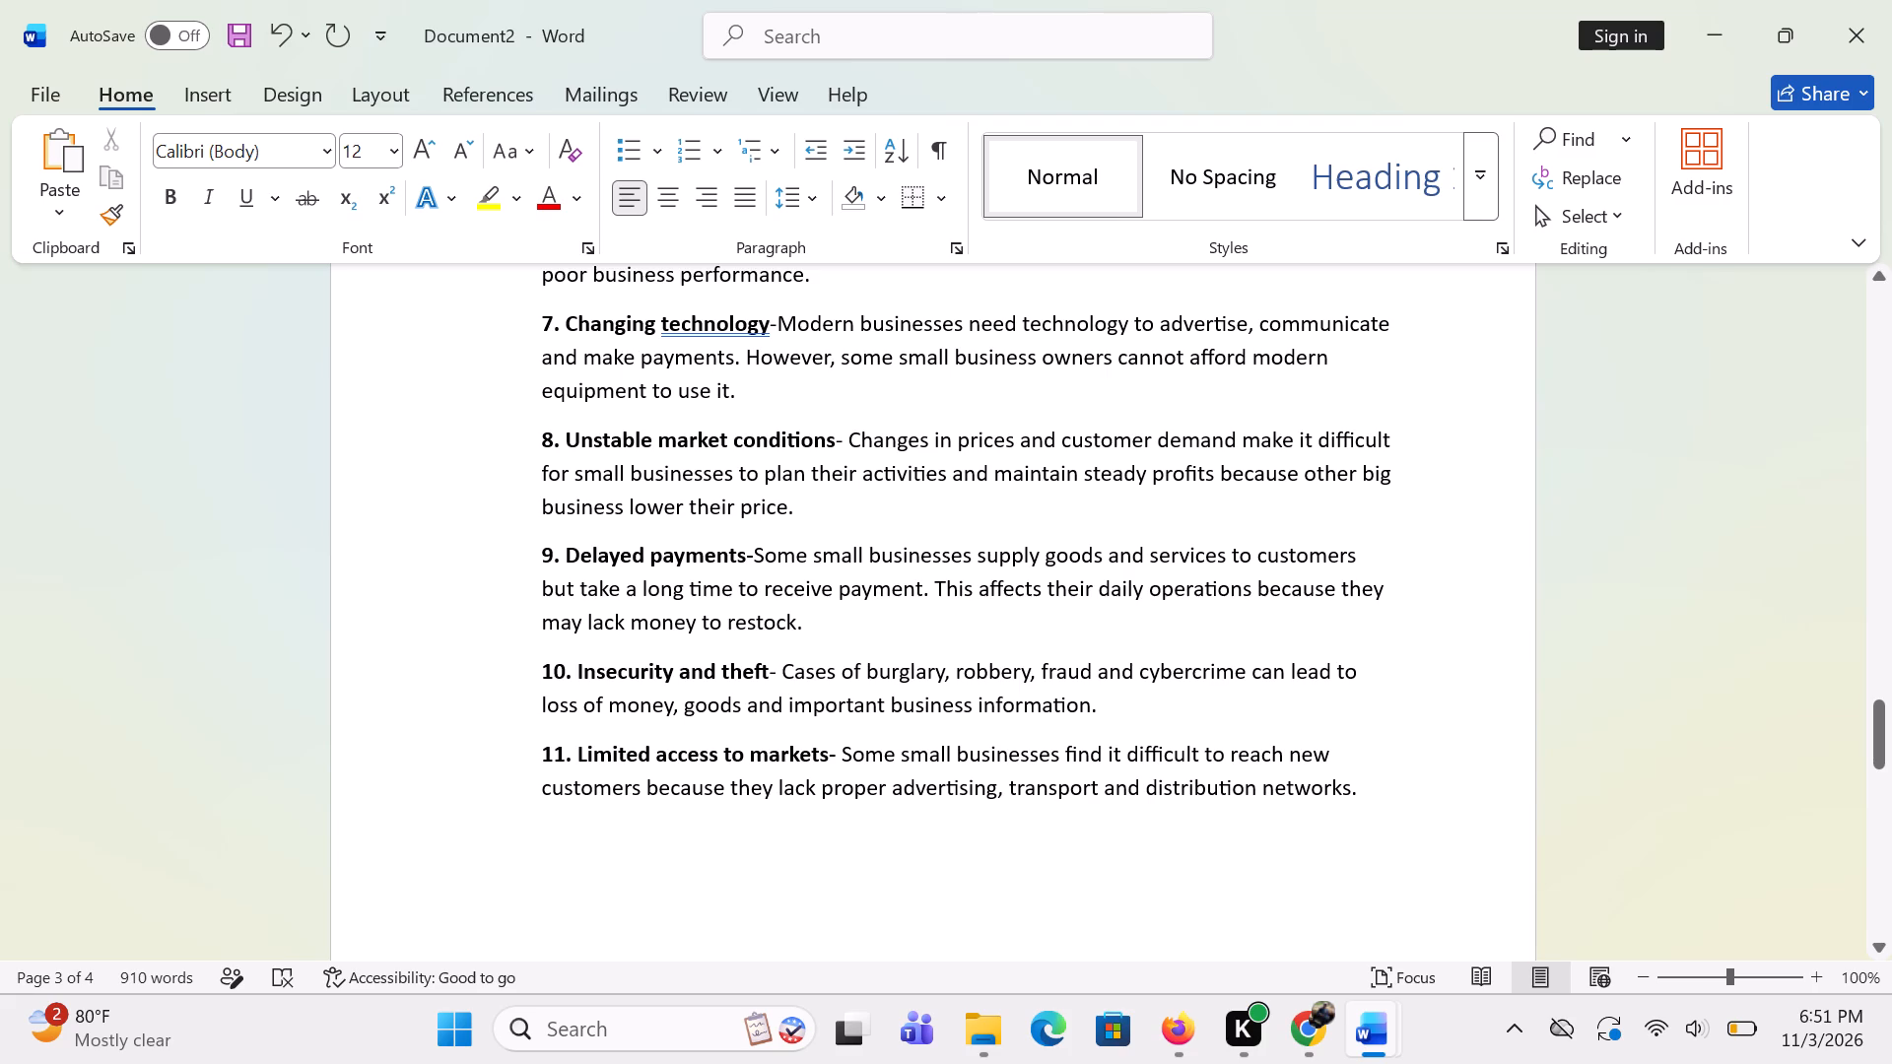
click(955, 678)
key(BackSpace)
key(BackSpace)
key(BackSpace)
key(BackSpace)
key(BackSpace)
key(BackSpace)
key(BackSpace)
key(BackSpace)
key(BackSpace)
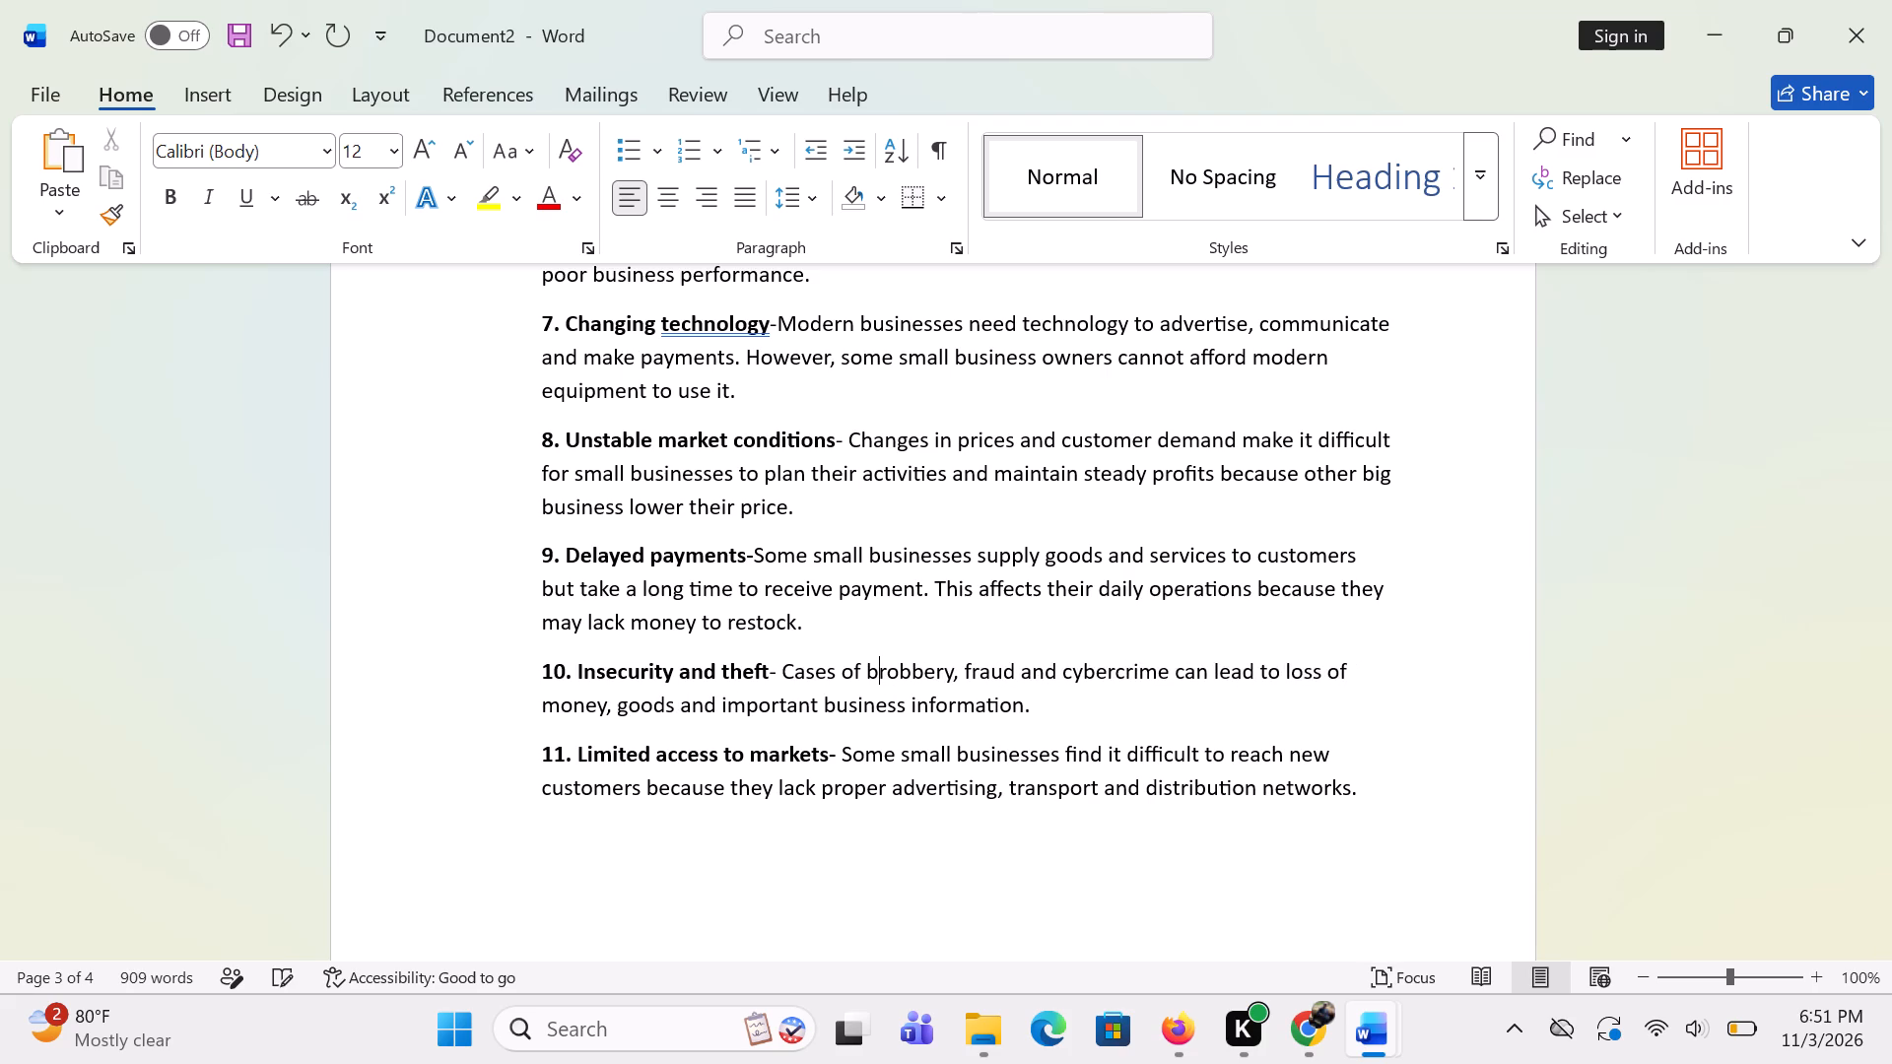
key(BackSpace)
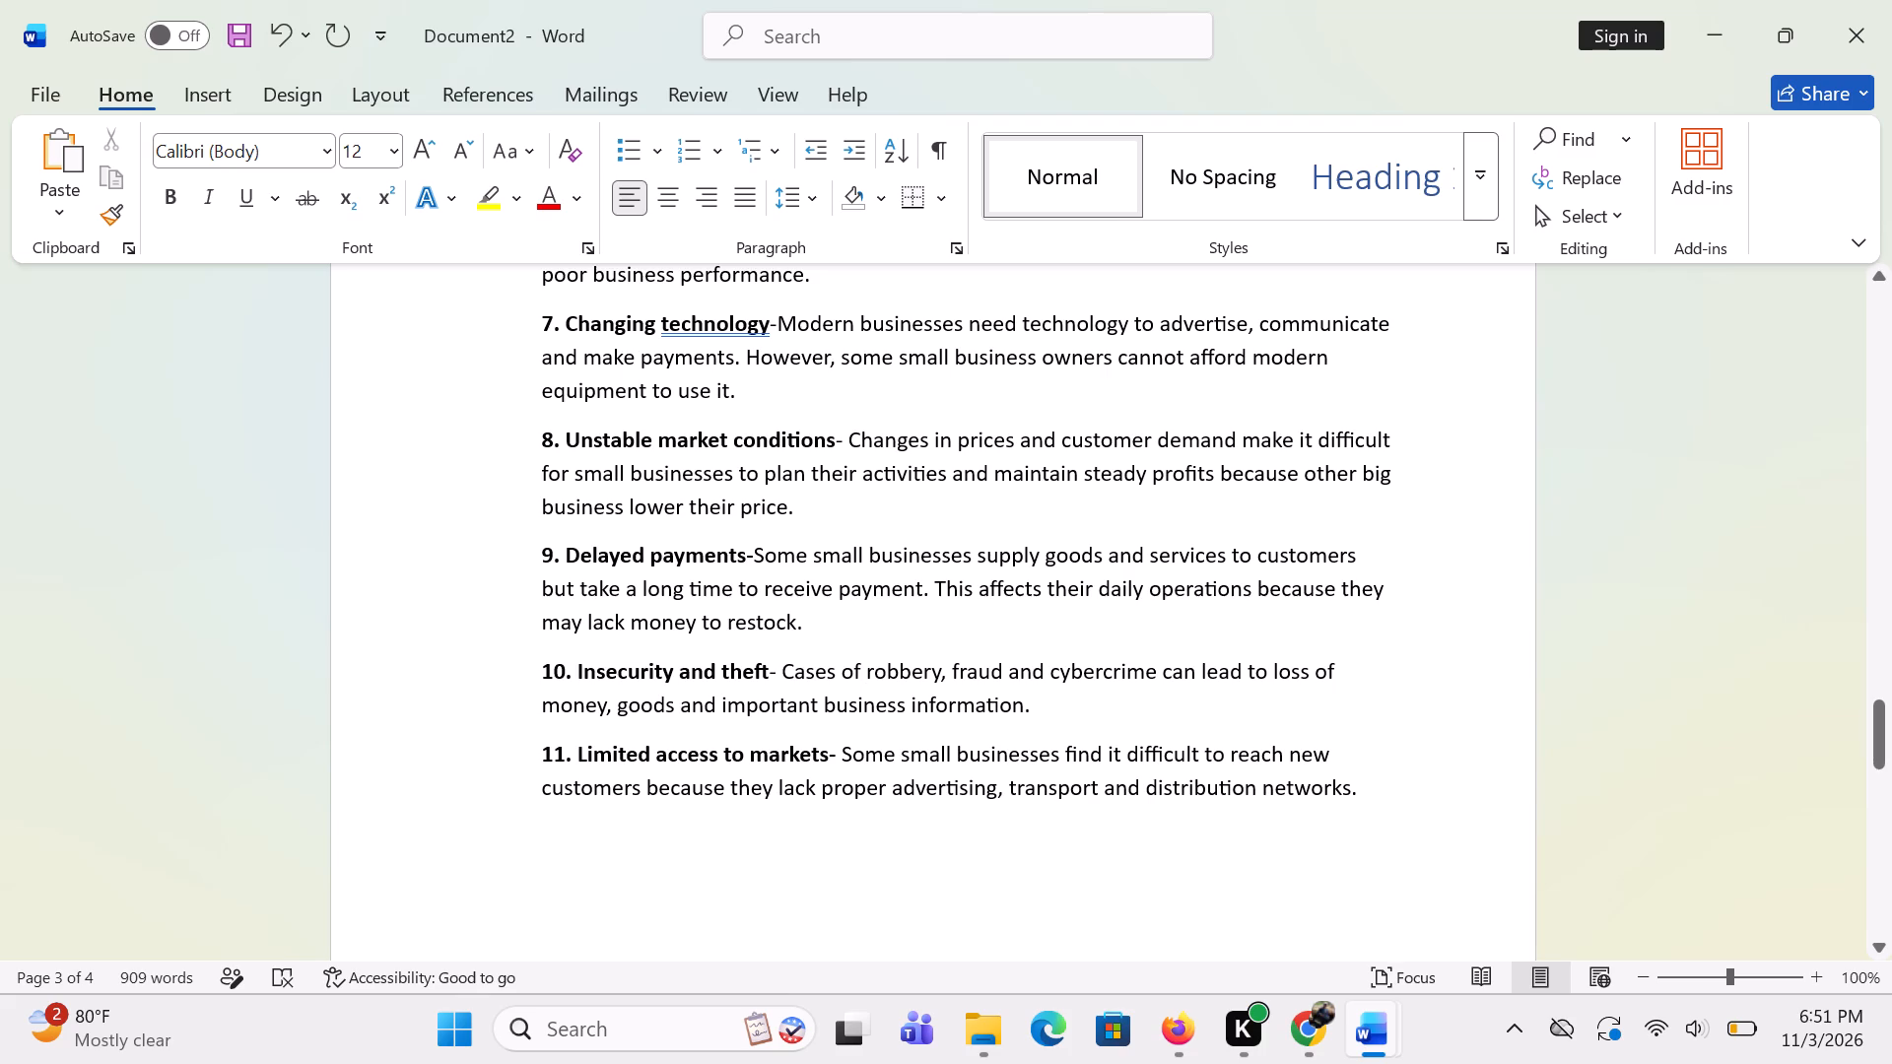
Review the edited question 2(a) challenge points, from "Lack of enough capital" through "Limited access to markets", and the blank page after them.
scroll(1045, 798, down, 1)
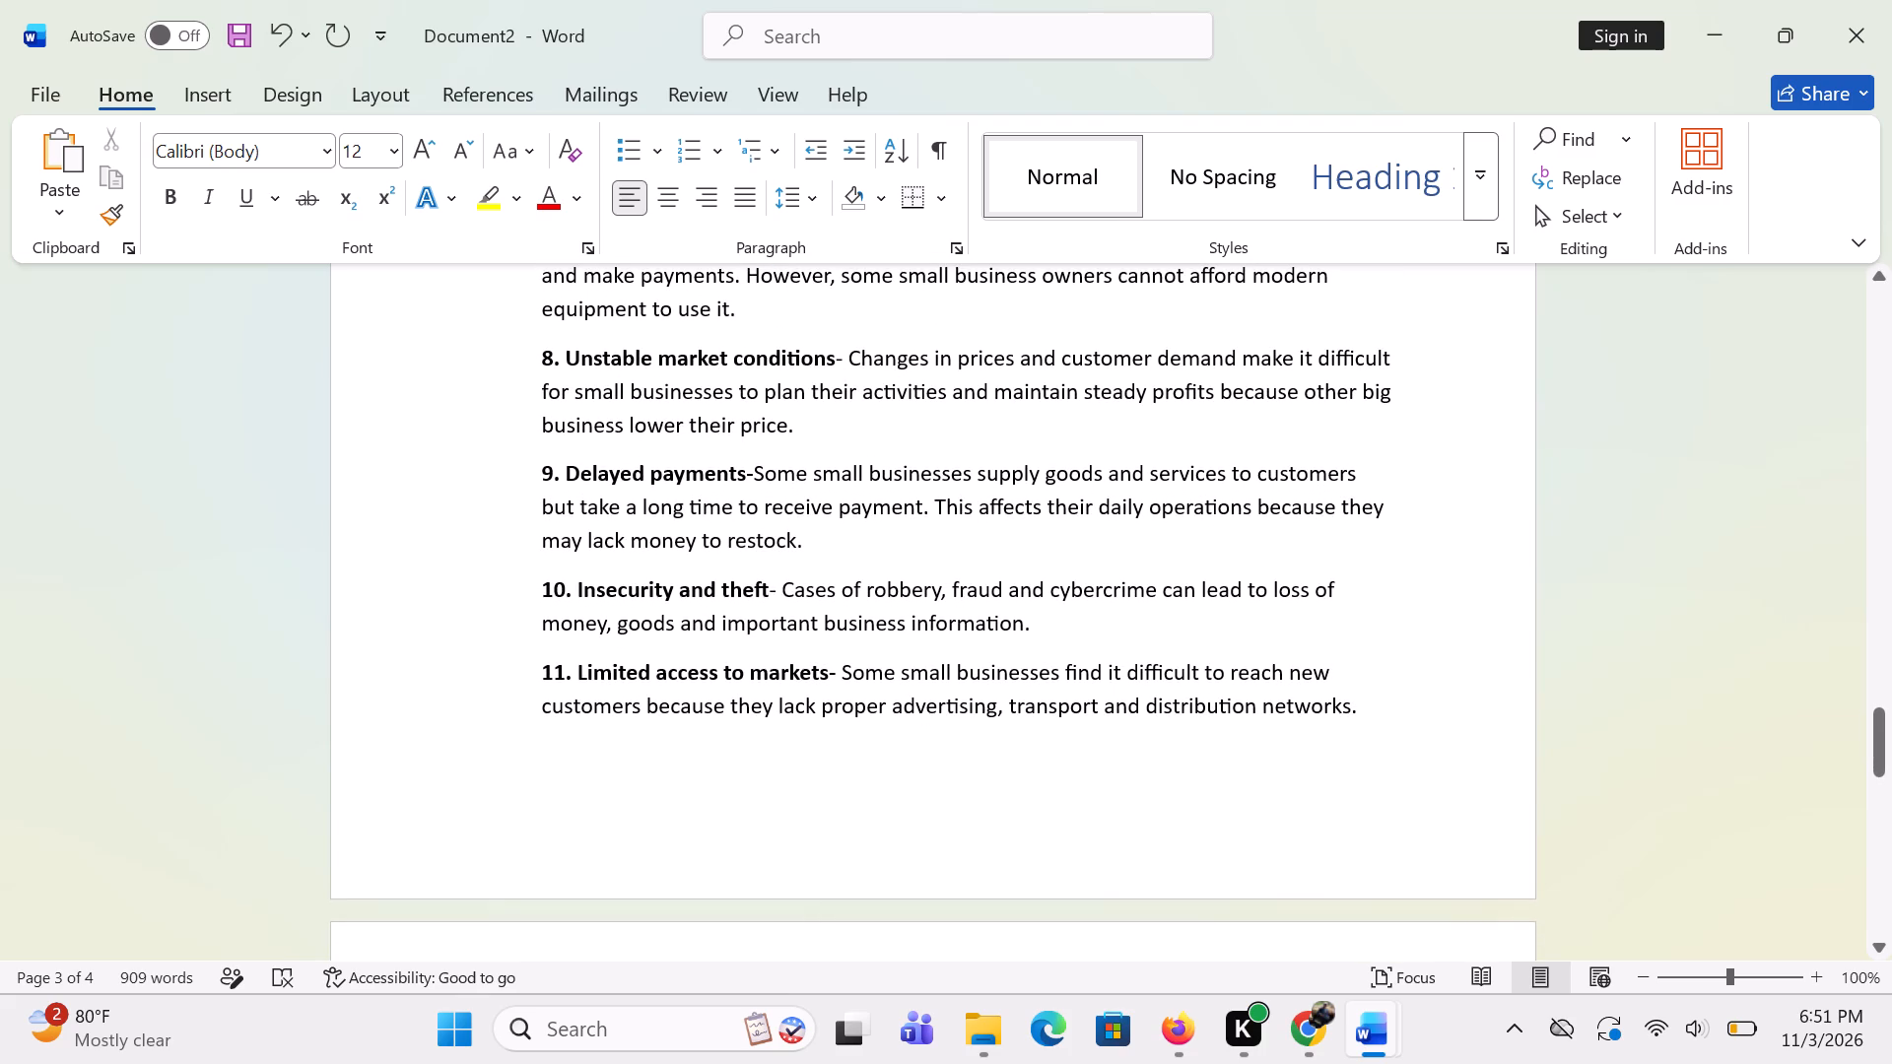
scroll(1089, 764, down, 1)
scroll(1089, 764, up, 1)
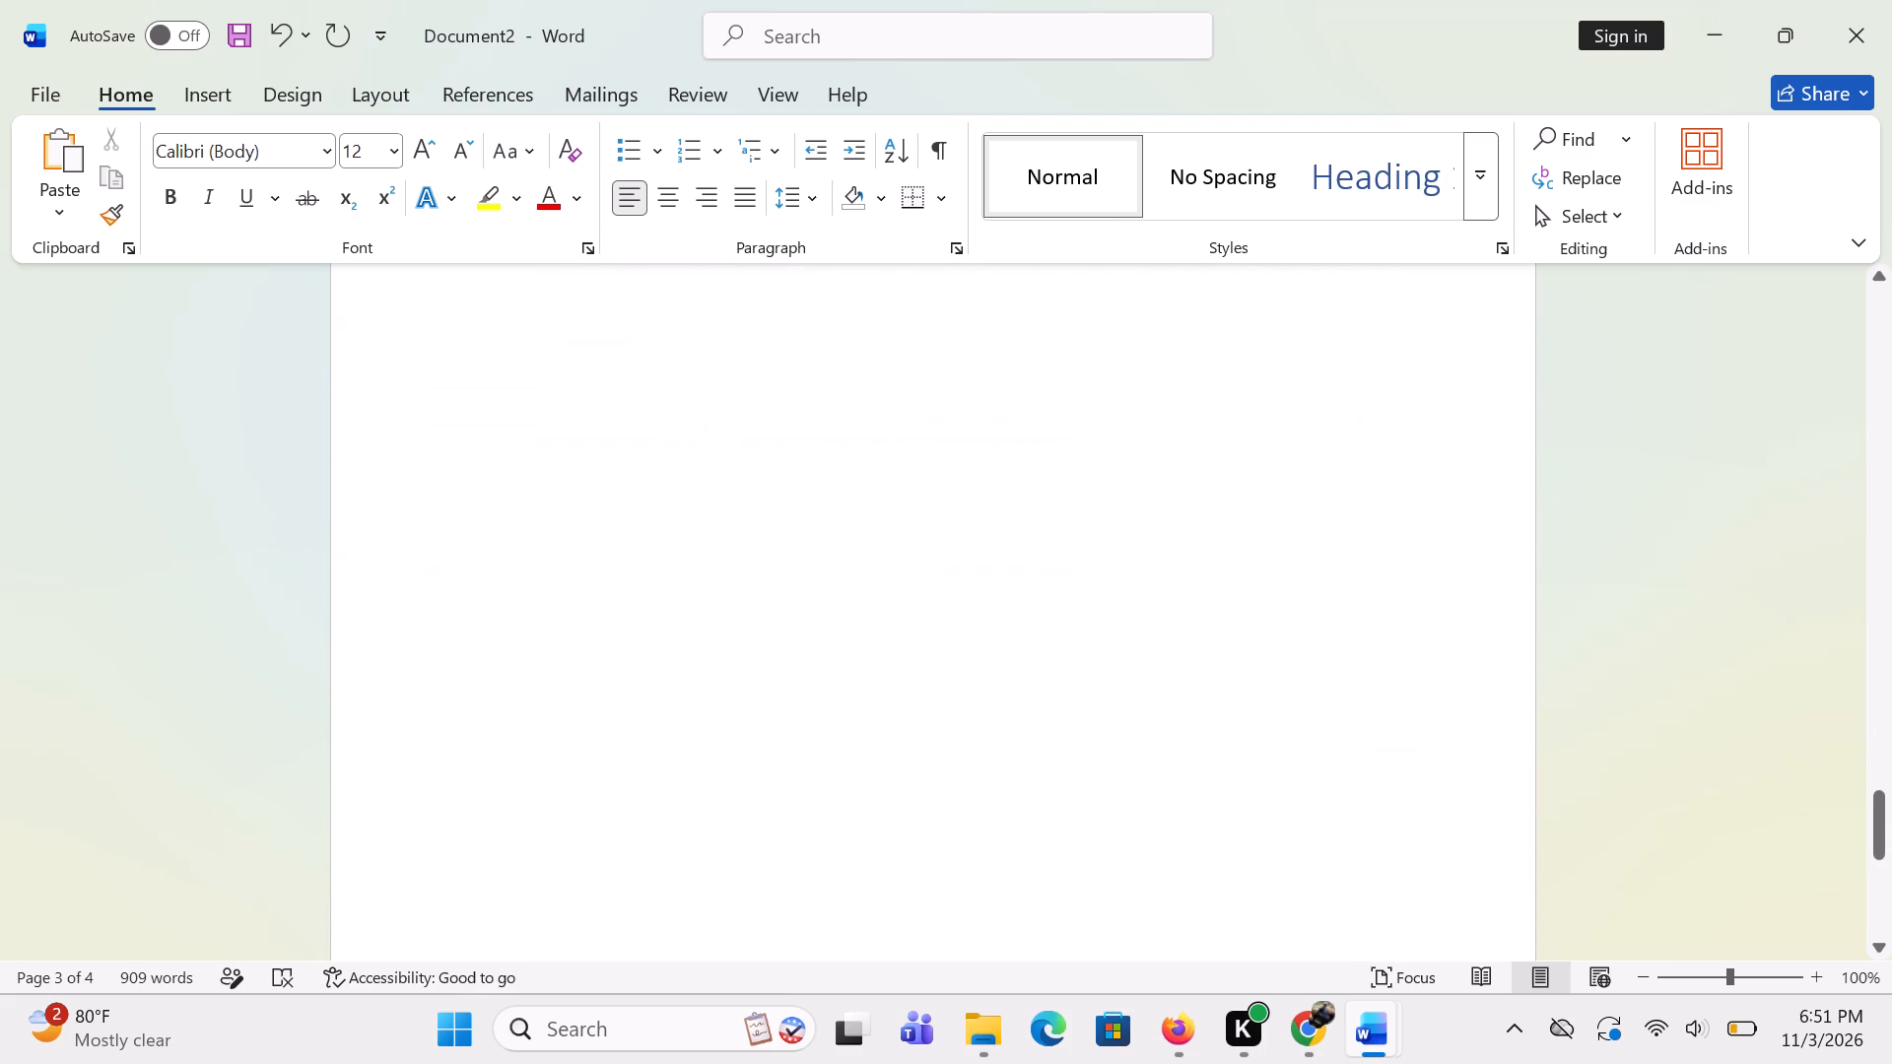
scroll(1089, 764, up, 2)
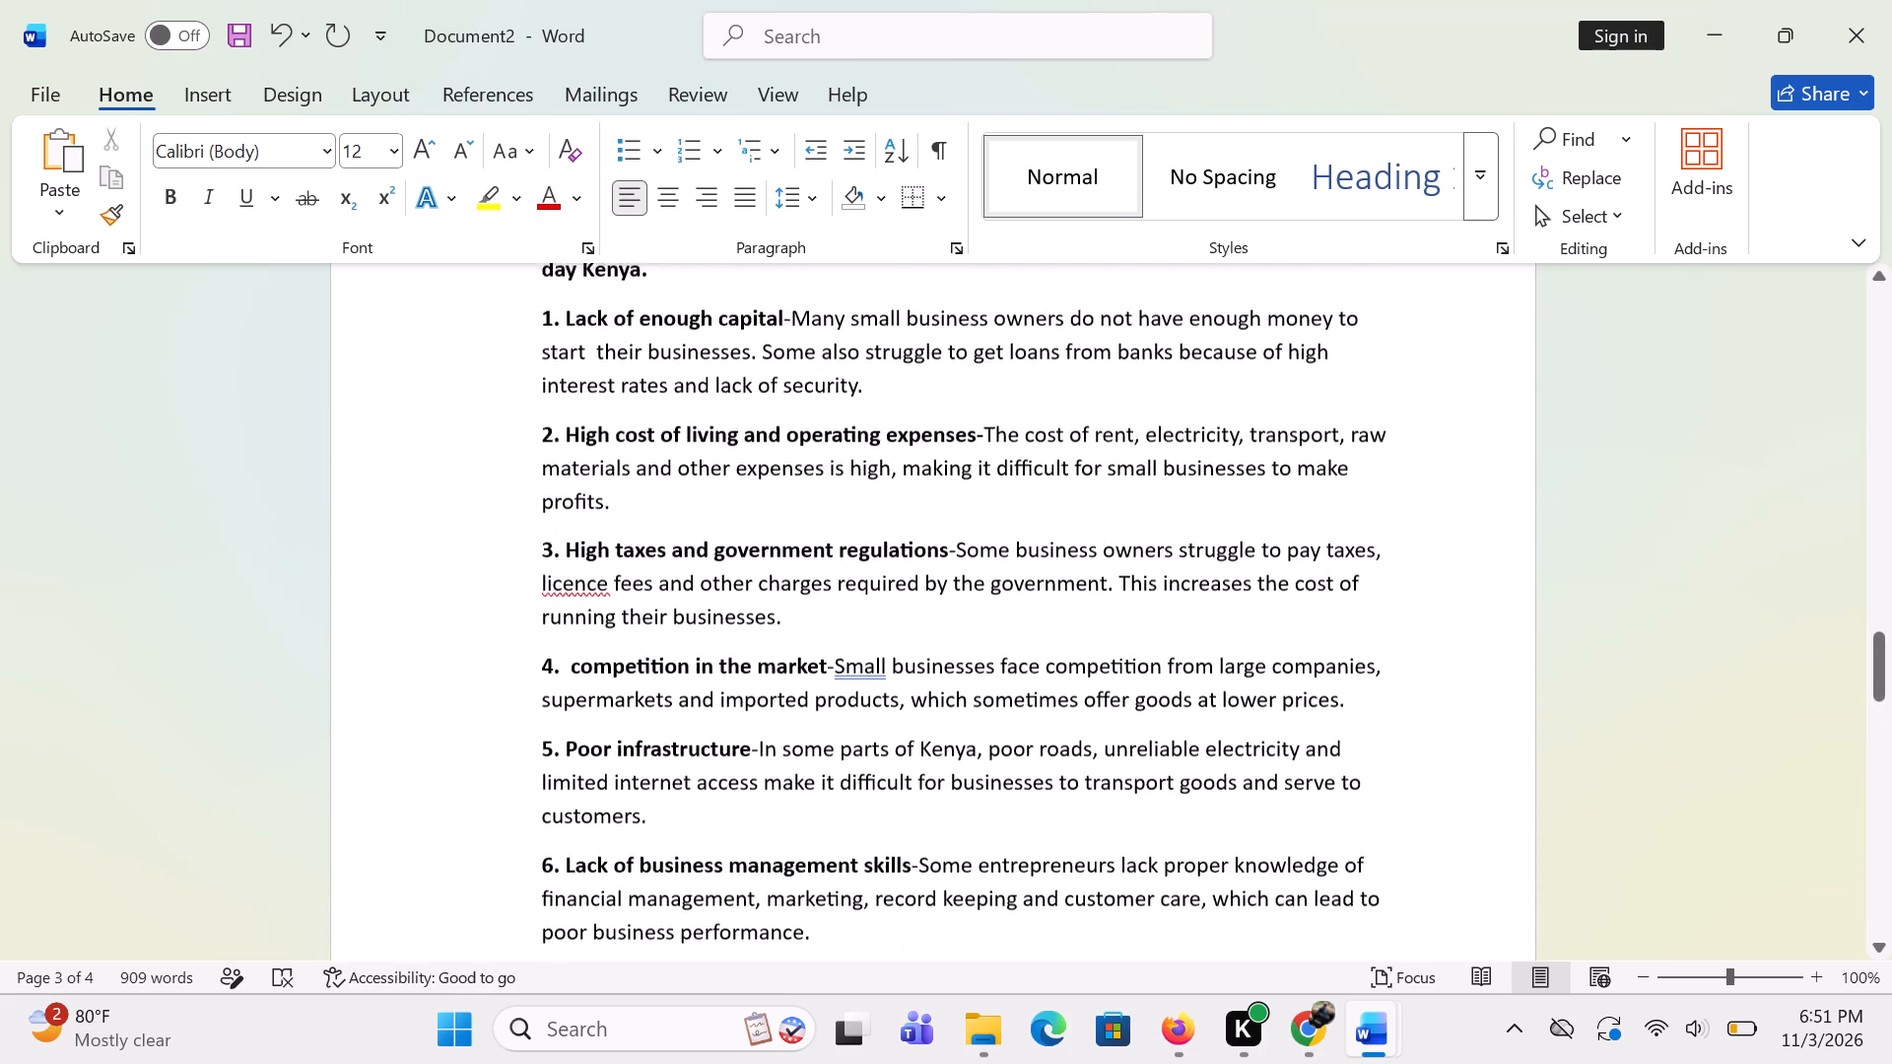
scroll(1089, 764, up, 1)
scroll(1089, 764, down, 1)
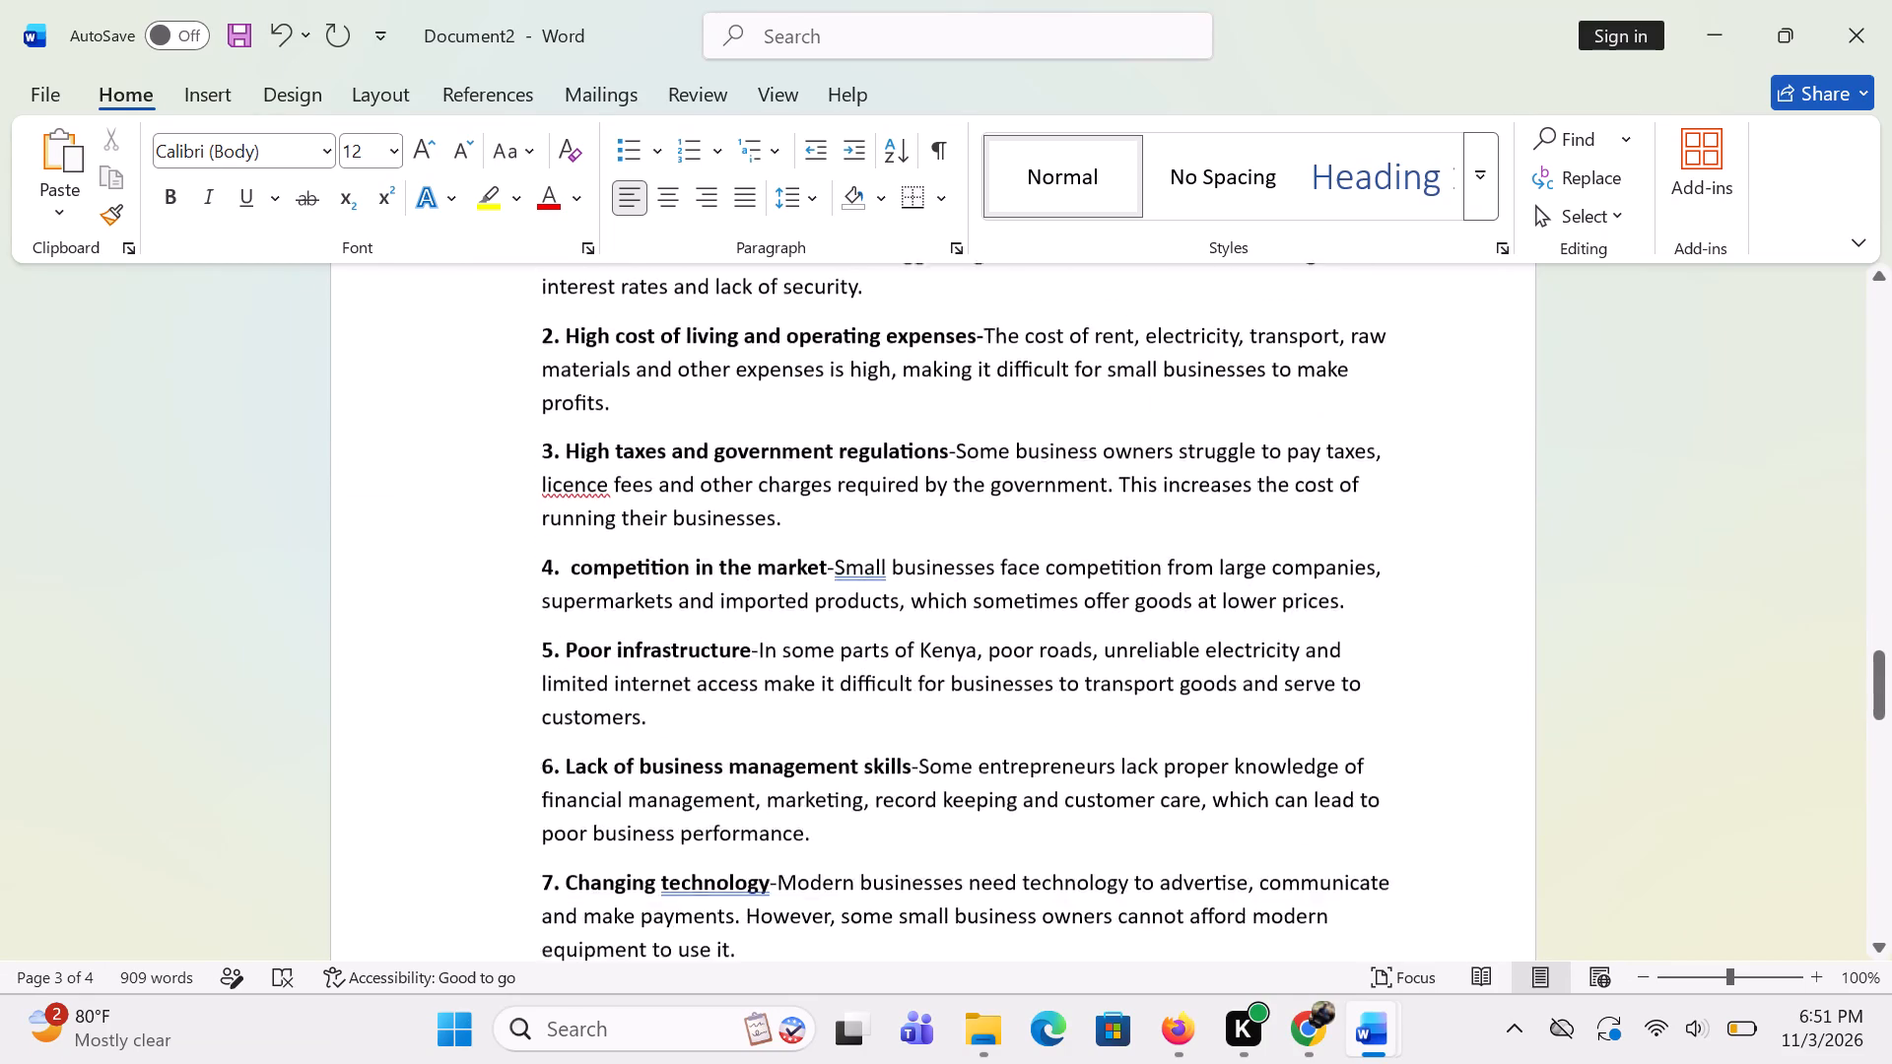
scroll(1089, 764, down, 1)
scroll(916, 700, down, 1)
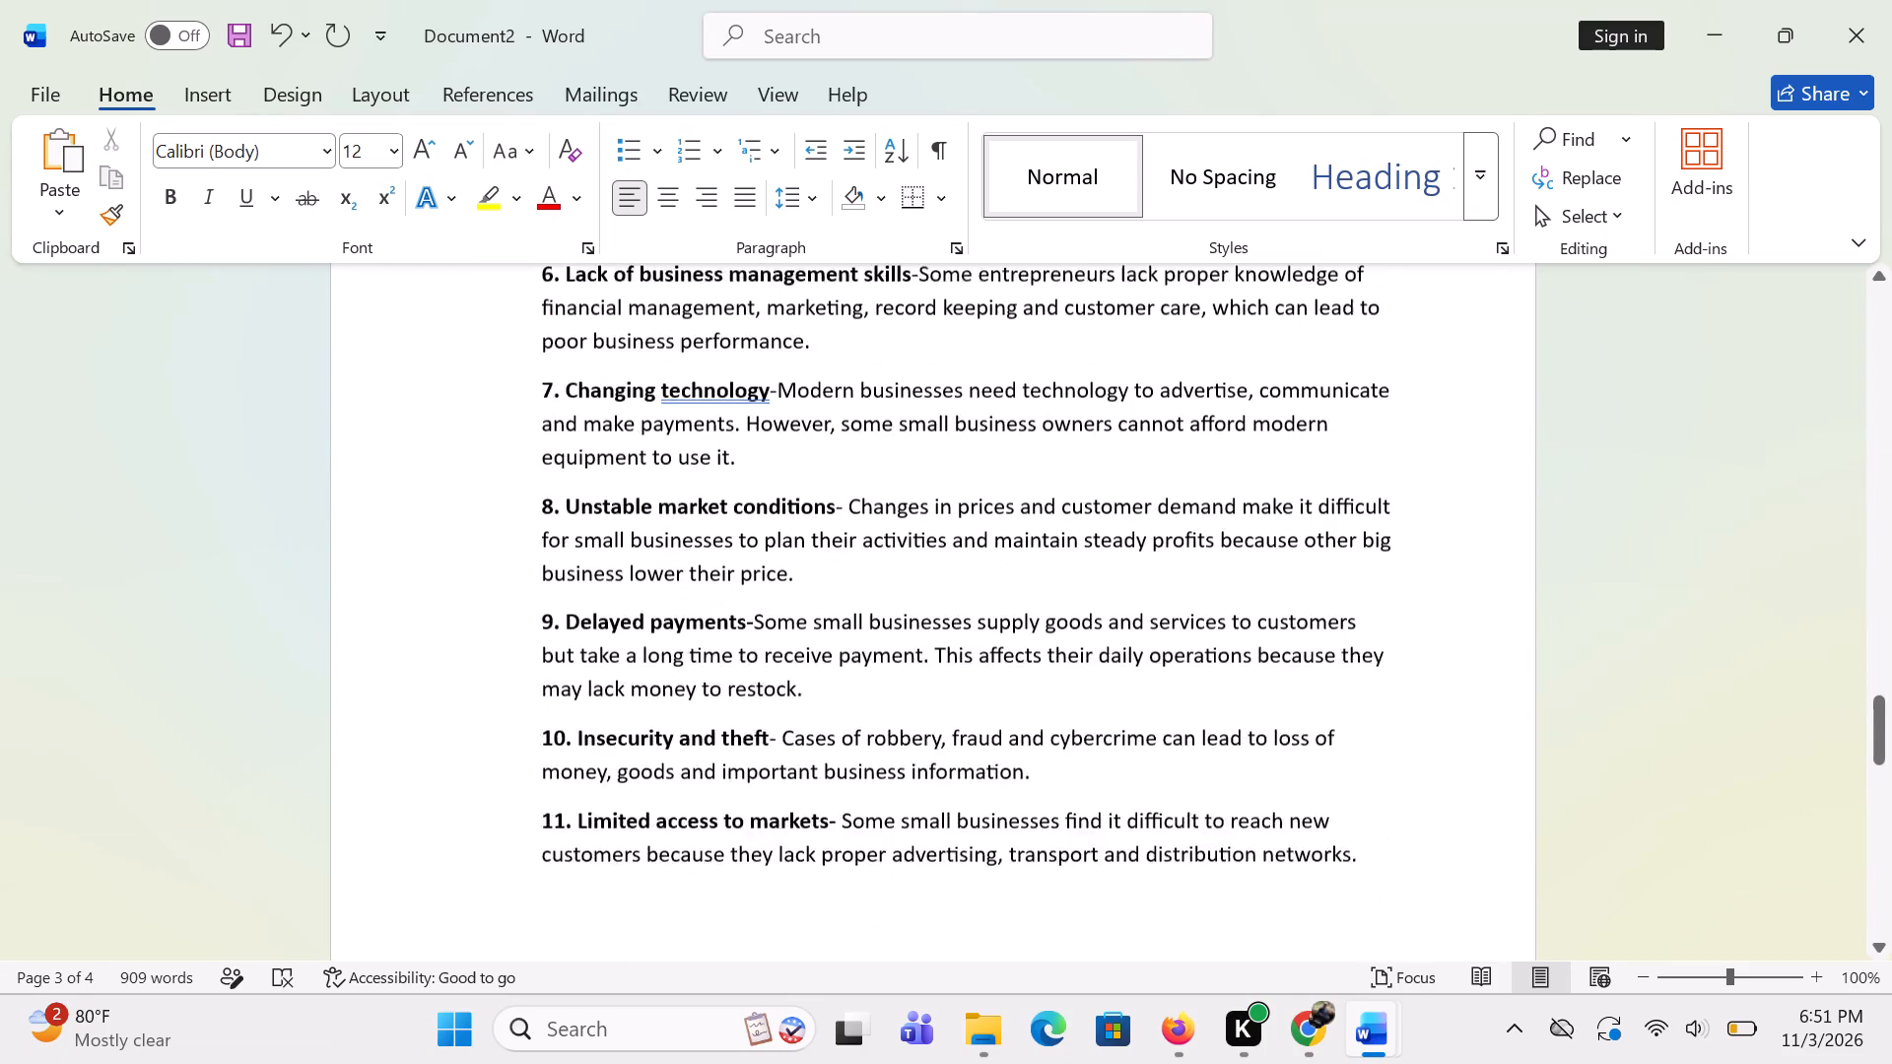
scroll(916, 700, down, 1)
scroll(916, 700, up, 1)
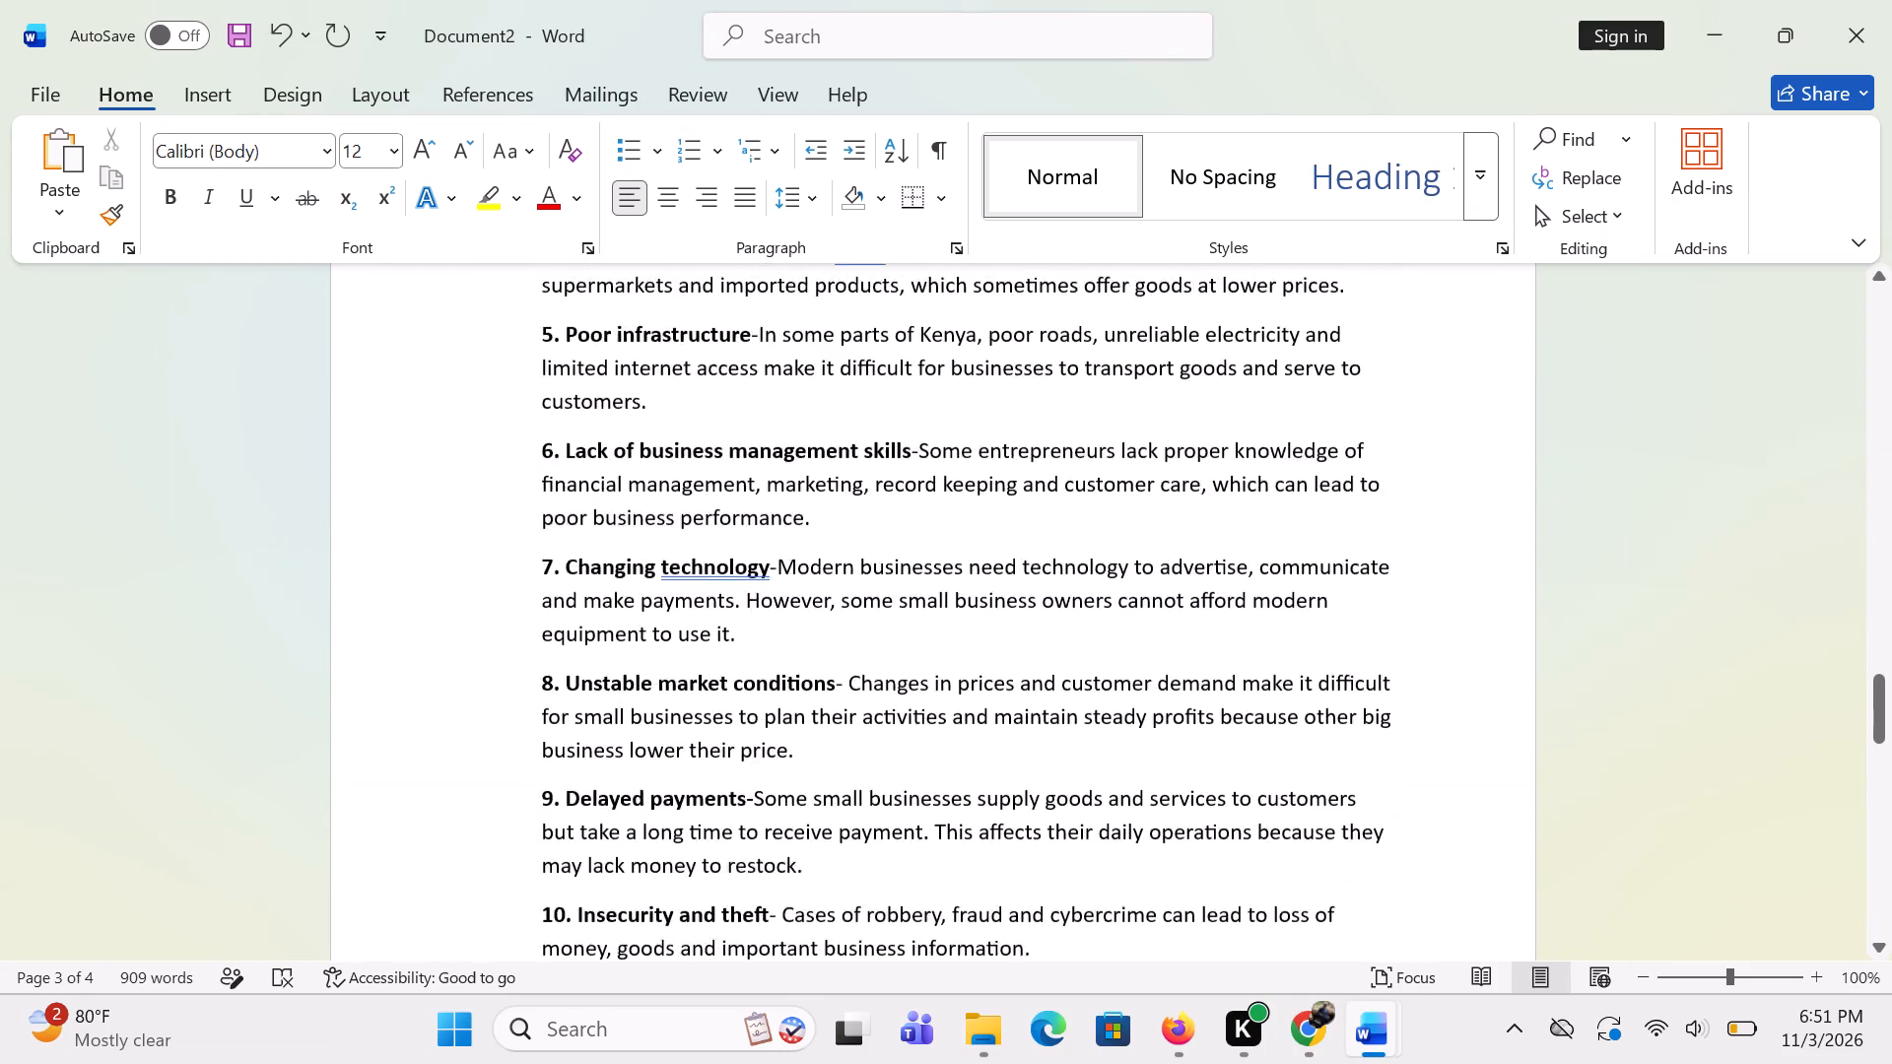
scroll(916, 700, up, 2)
scroll(916, 700, down, 2)
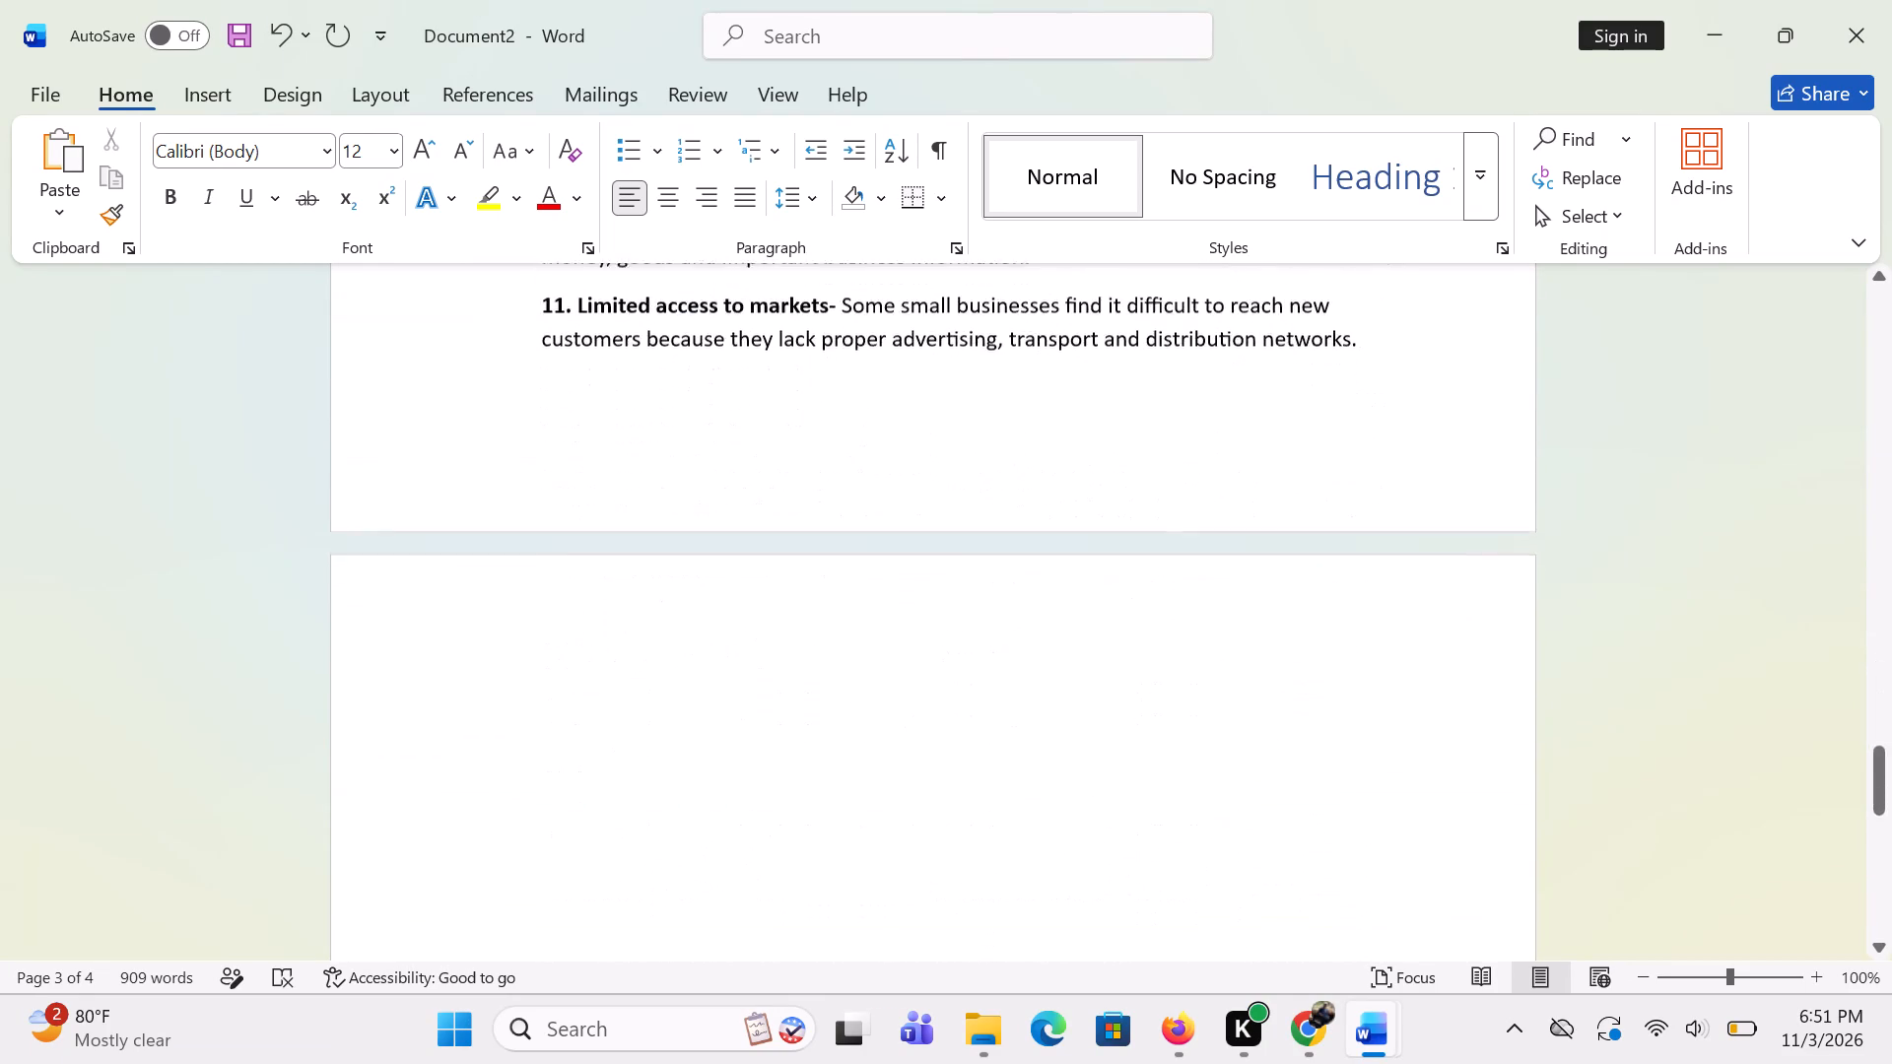
scroll(916, 700, down, 1)
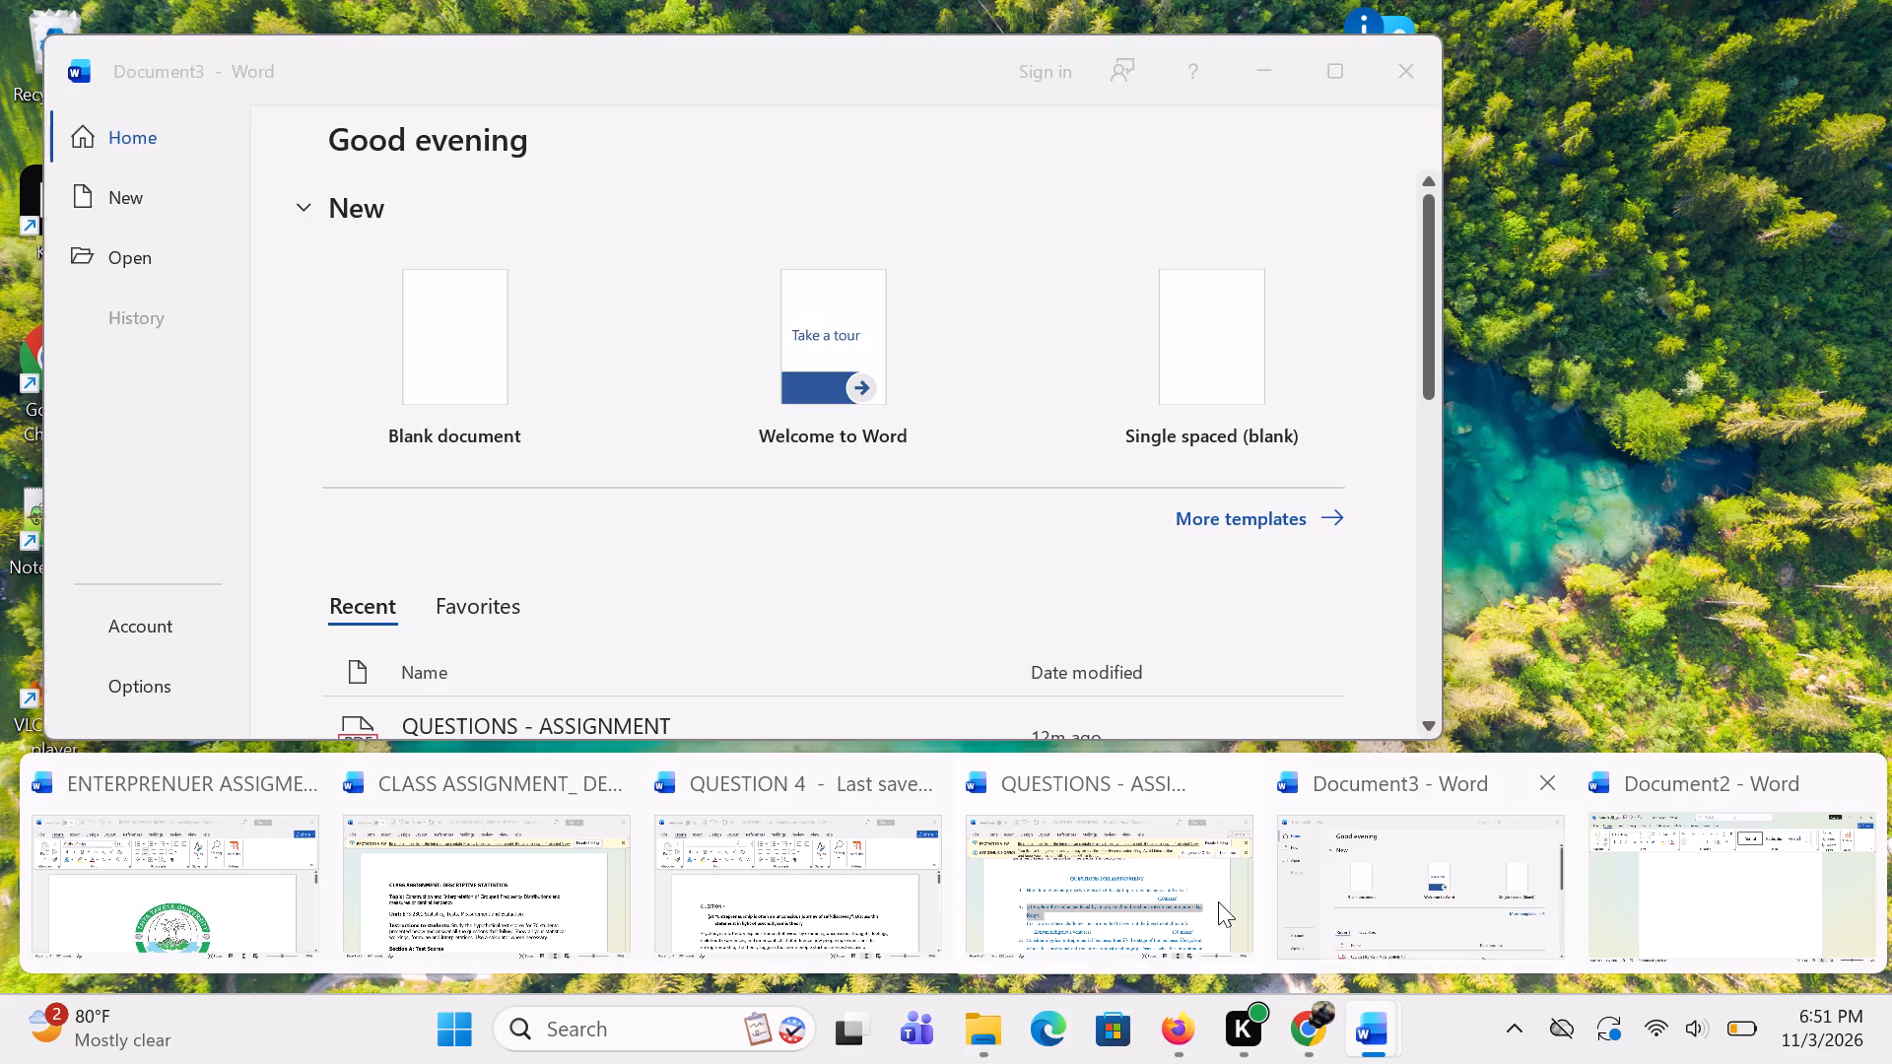
In the QUESTIONS - ASSIGNMENT document, copy question 2(b) about surmounting the challenges to level out the investment climate, without its marks.
click(1137, 901)
scroll(876, 797, down, 1)
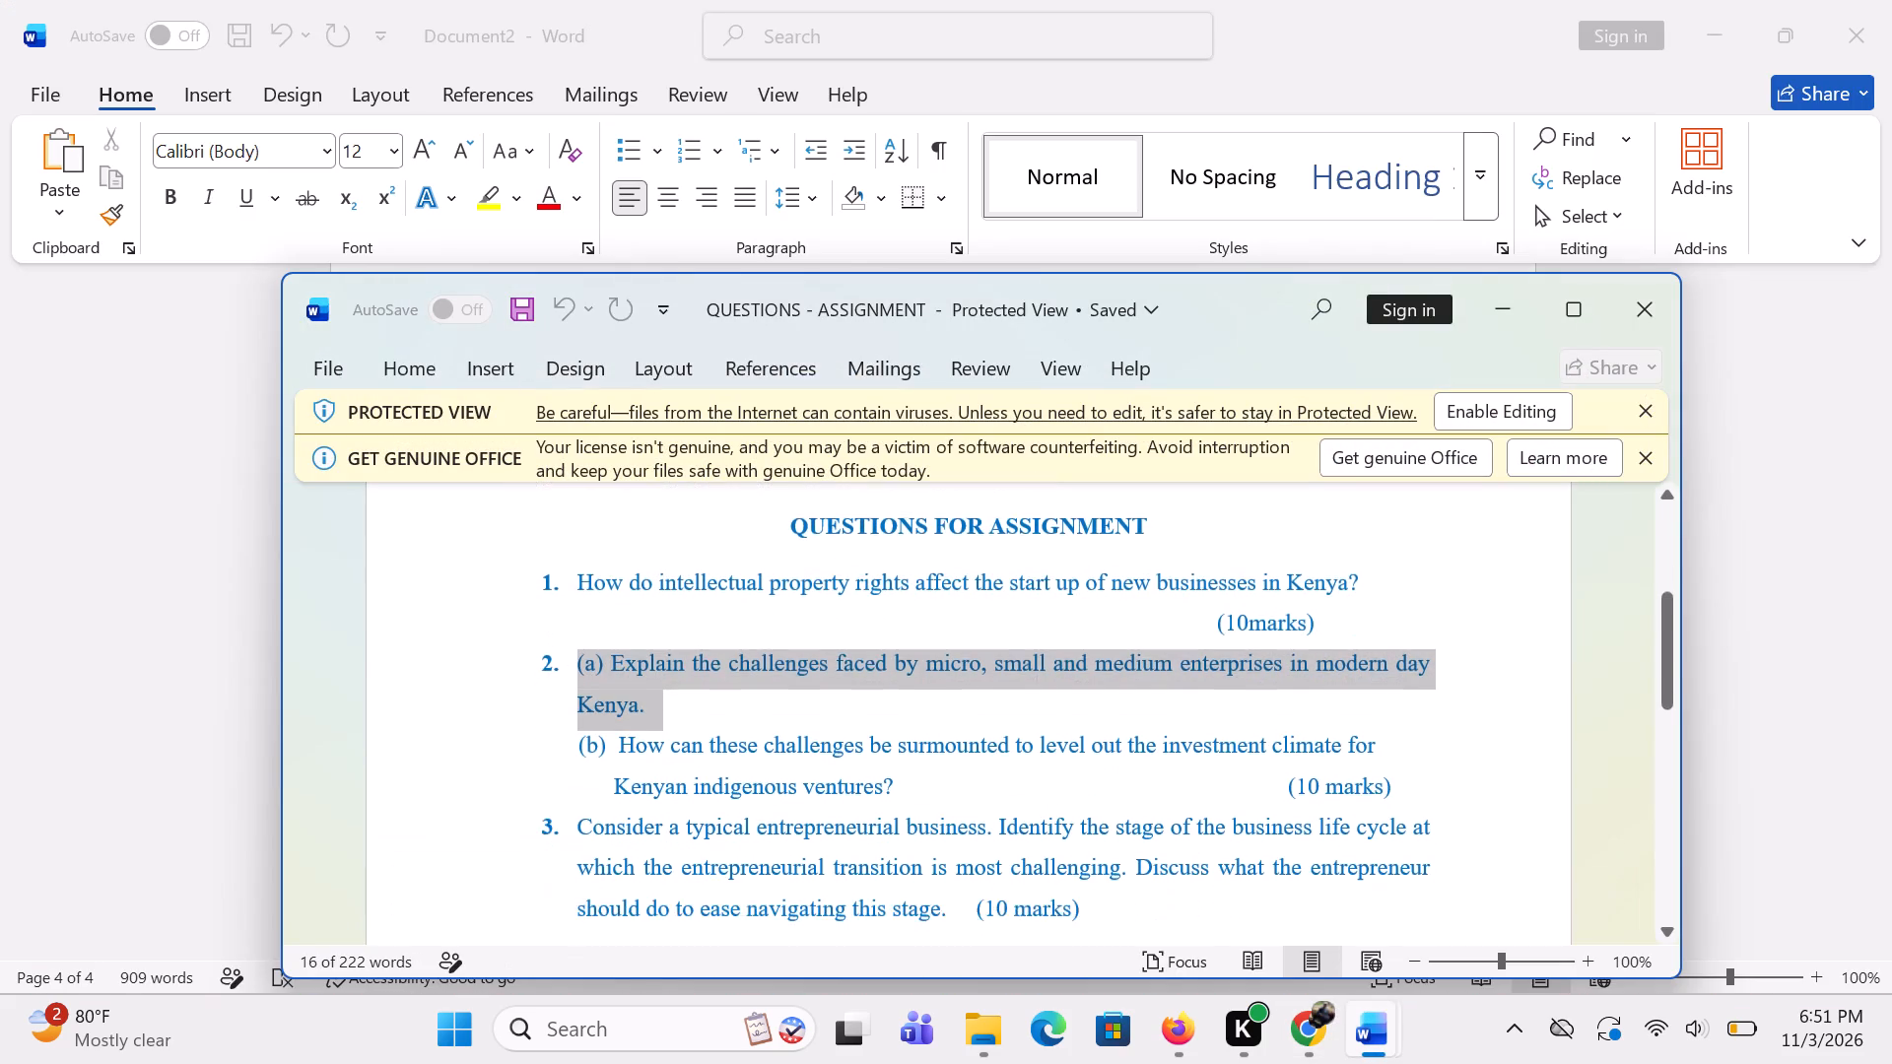
scroll(876, 797, down, 1)
scroll(877, 812, up, 1)
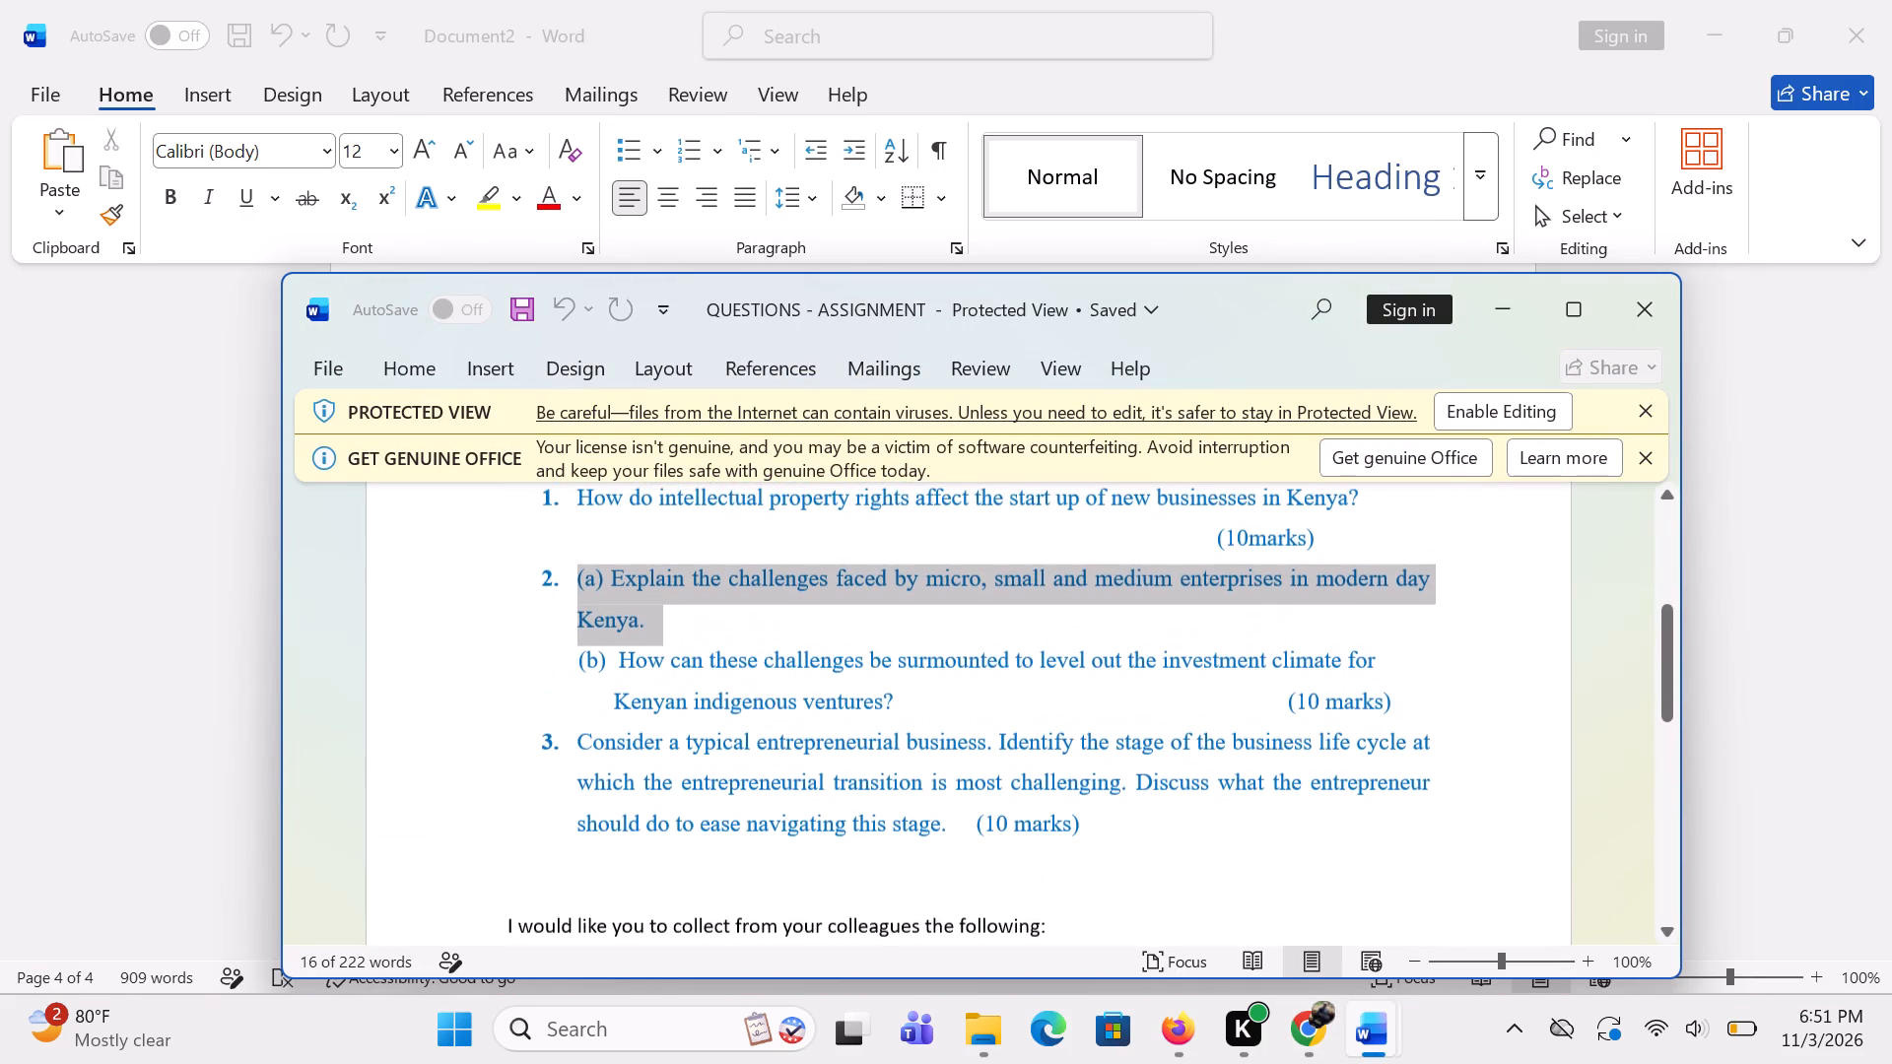
click(918, 693)
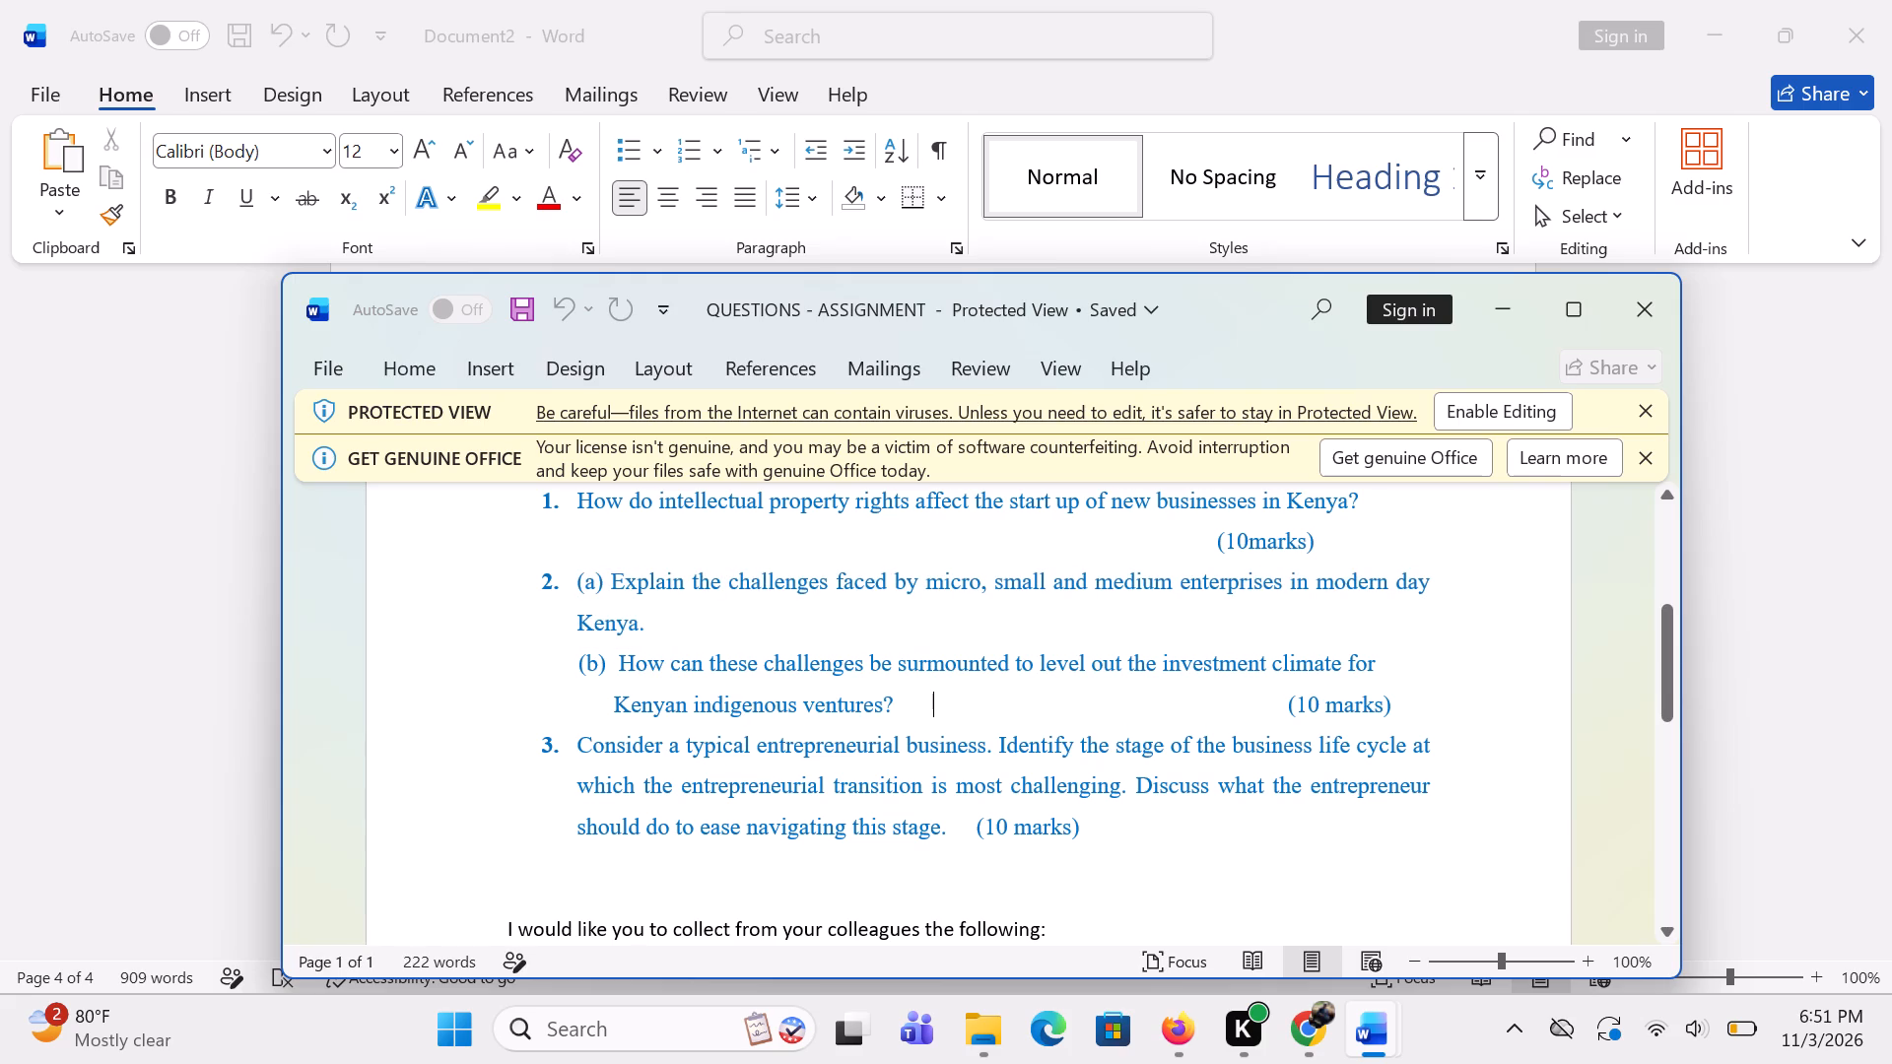
drag(582, 660, 1023, 697)
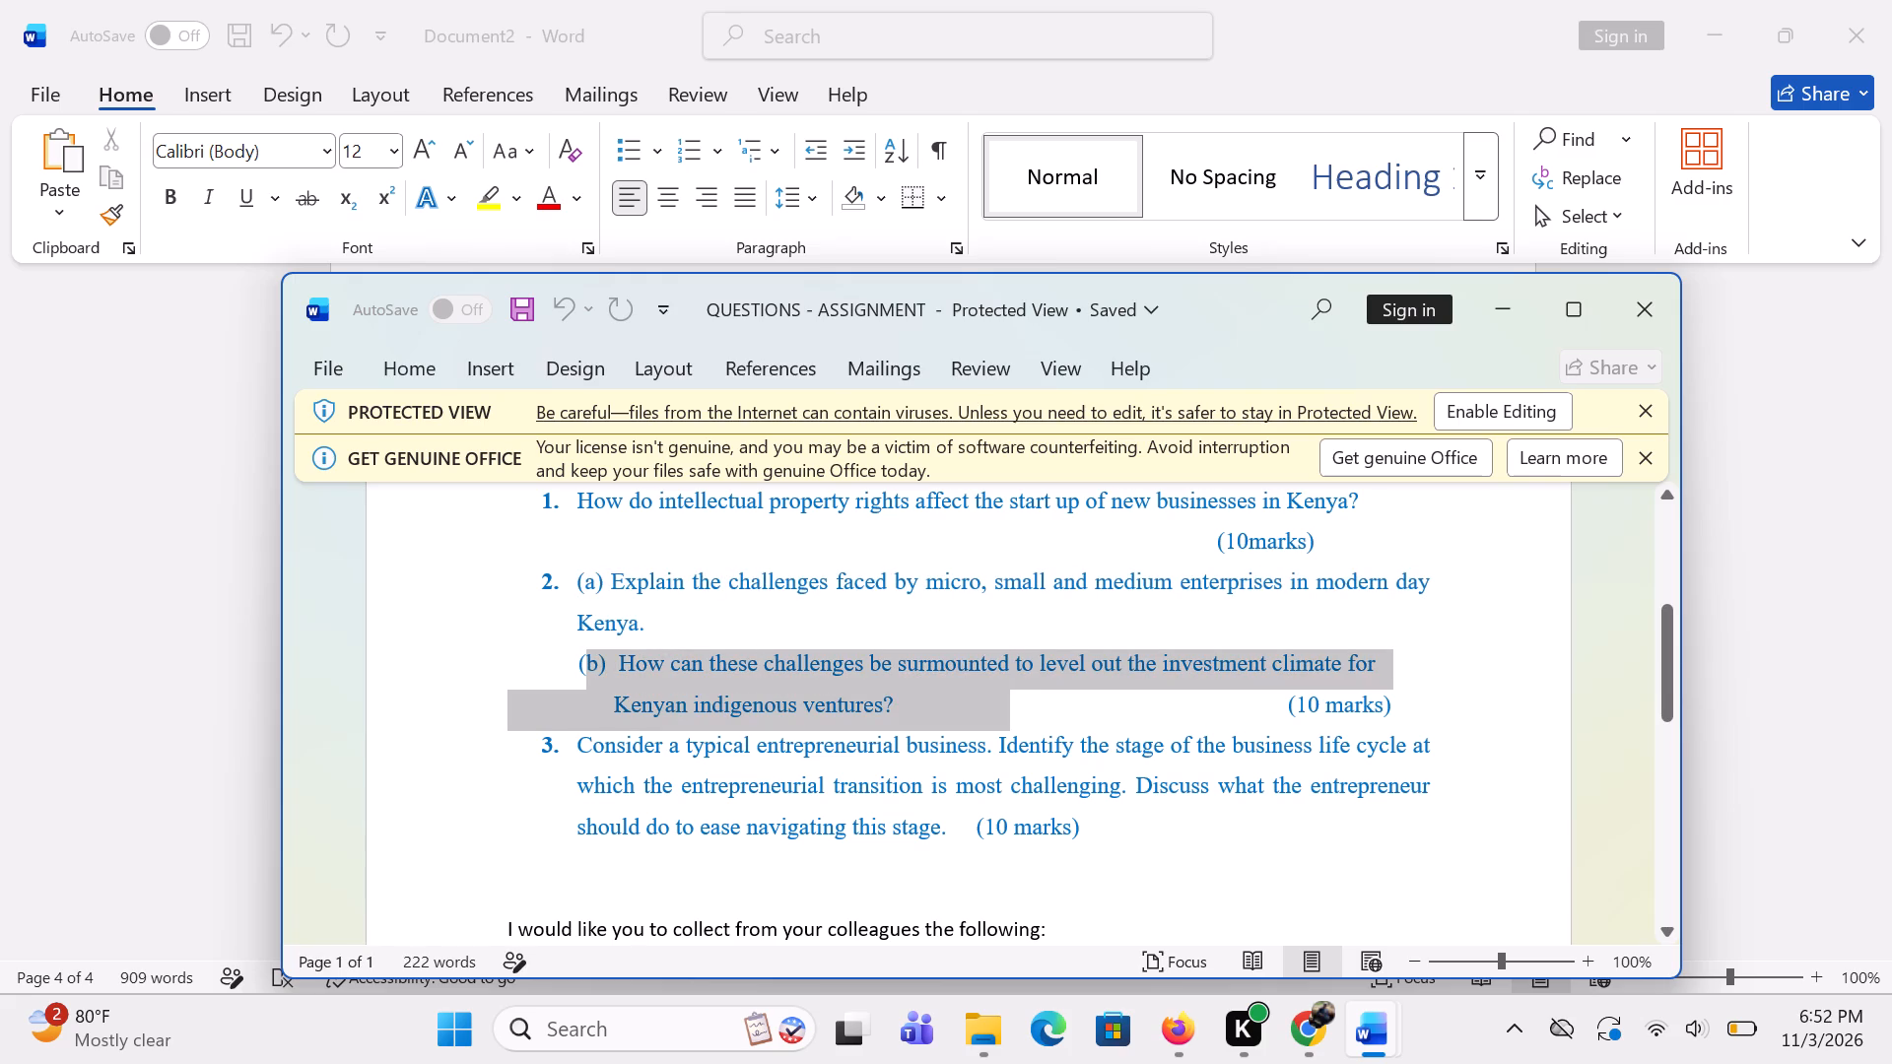
key(ctrl+c)
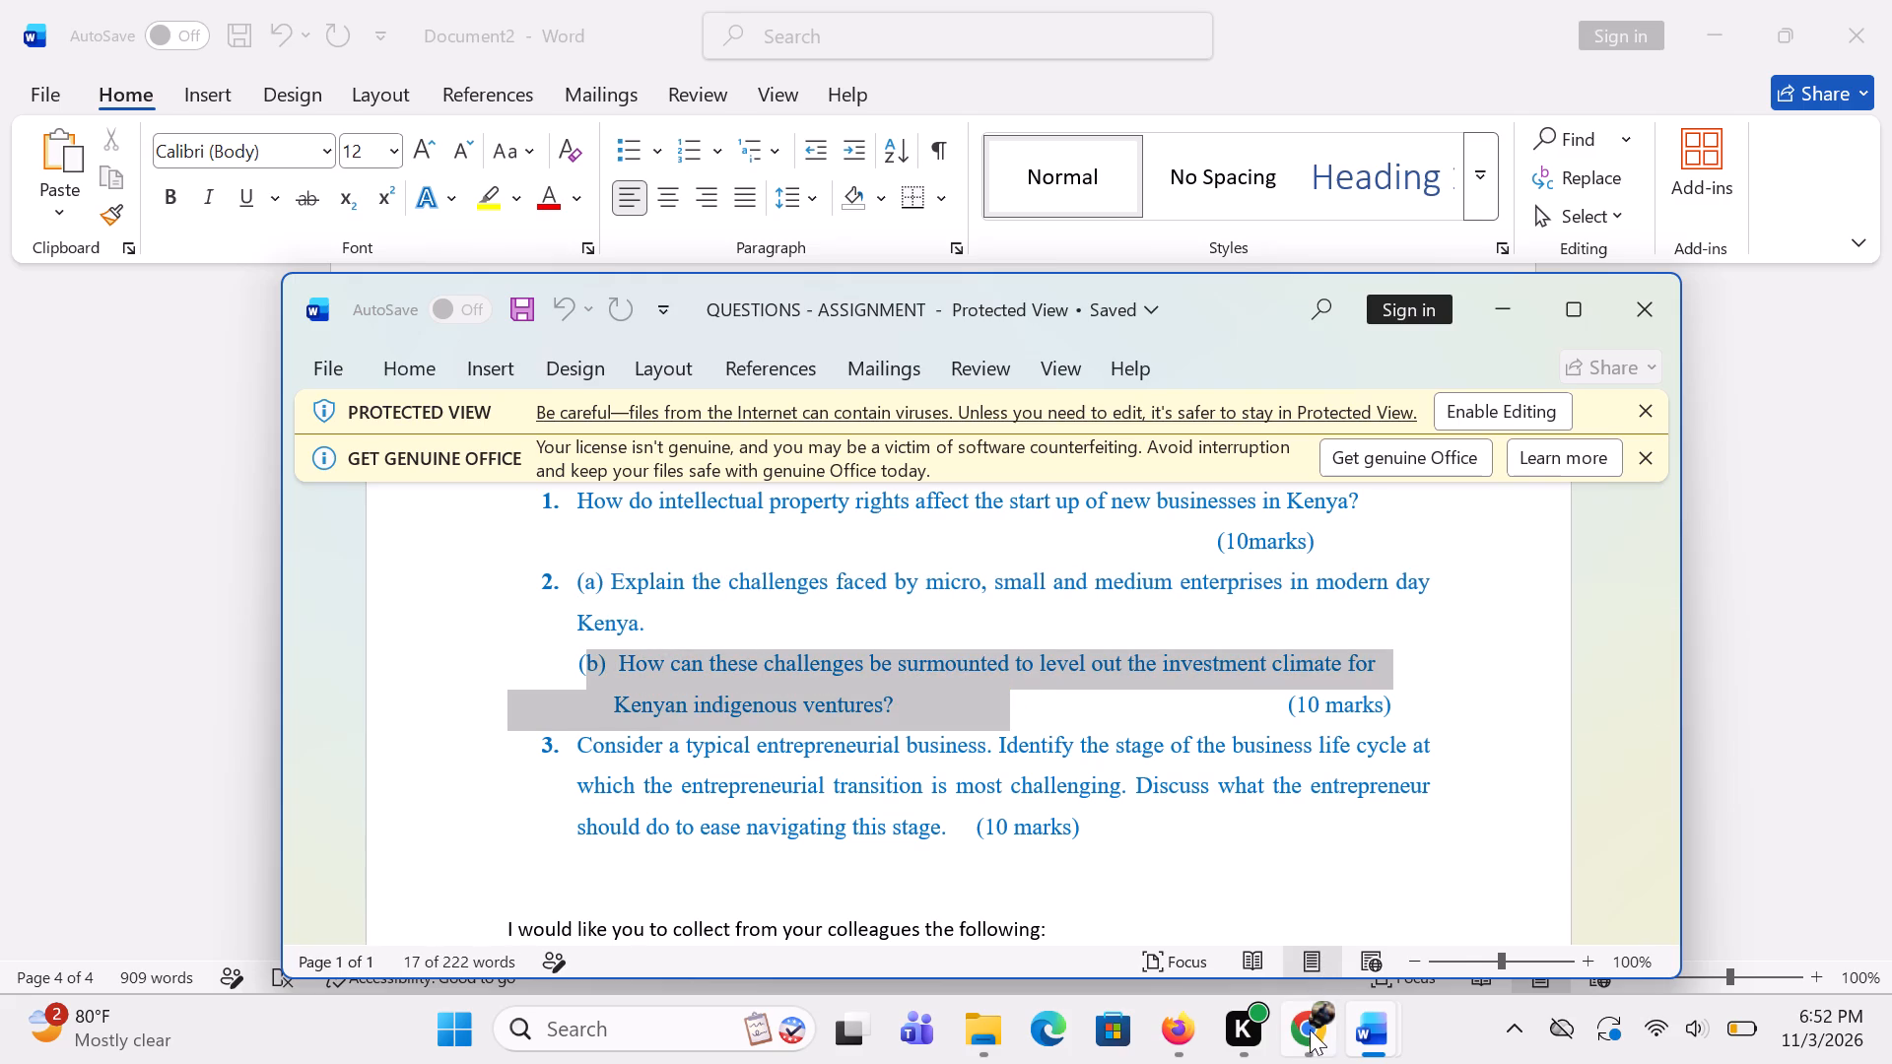
key(ctrl+c)
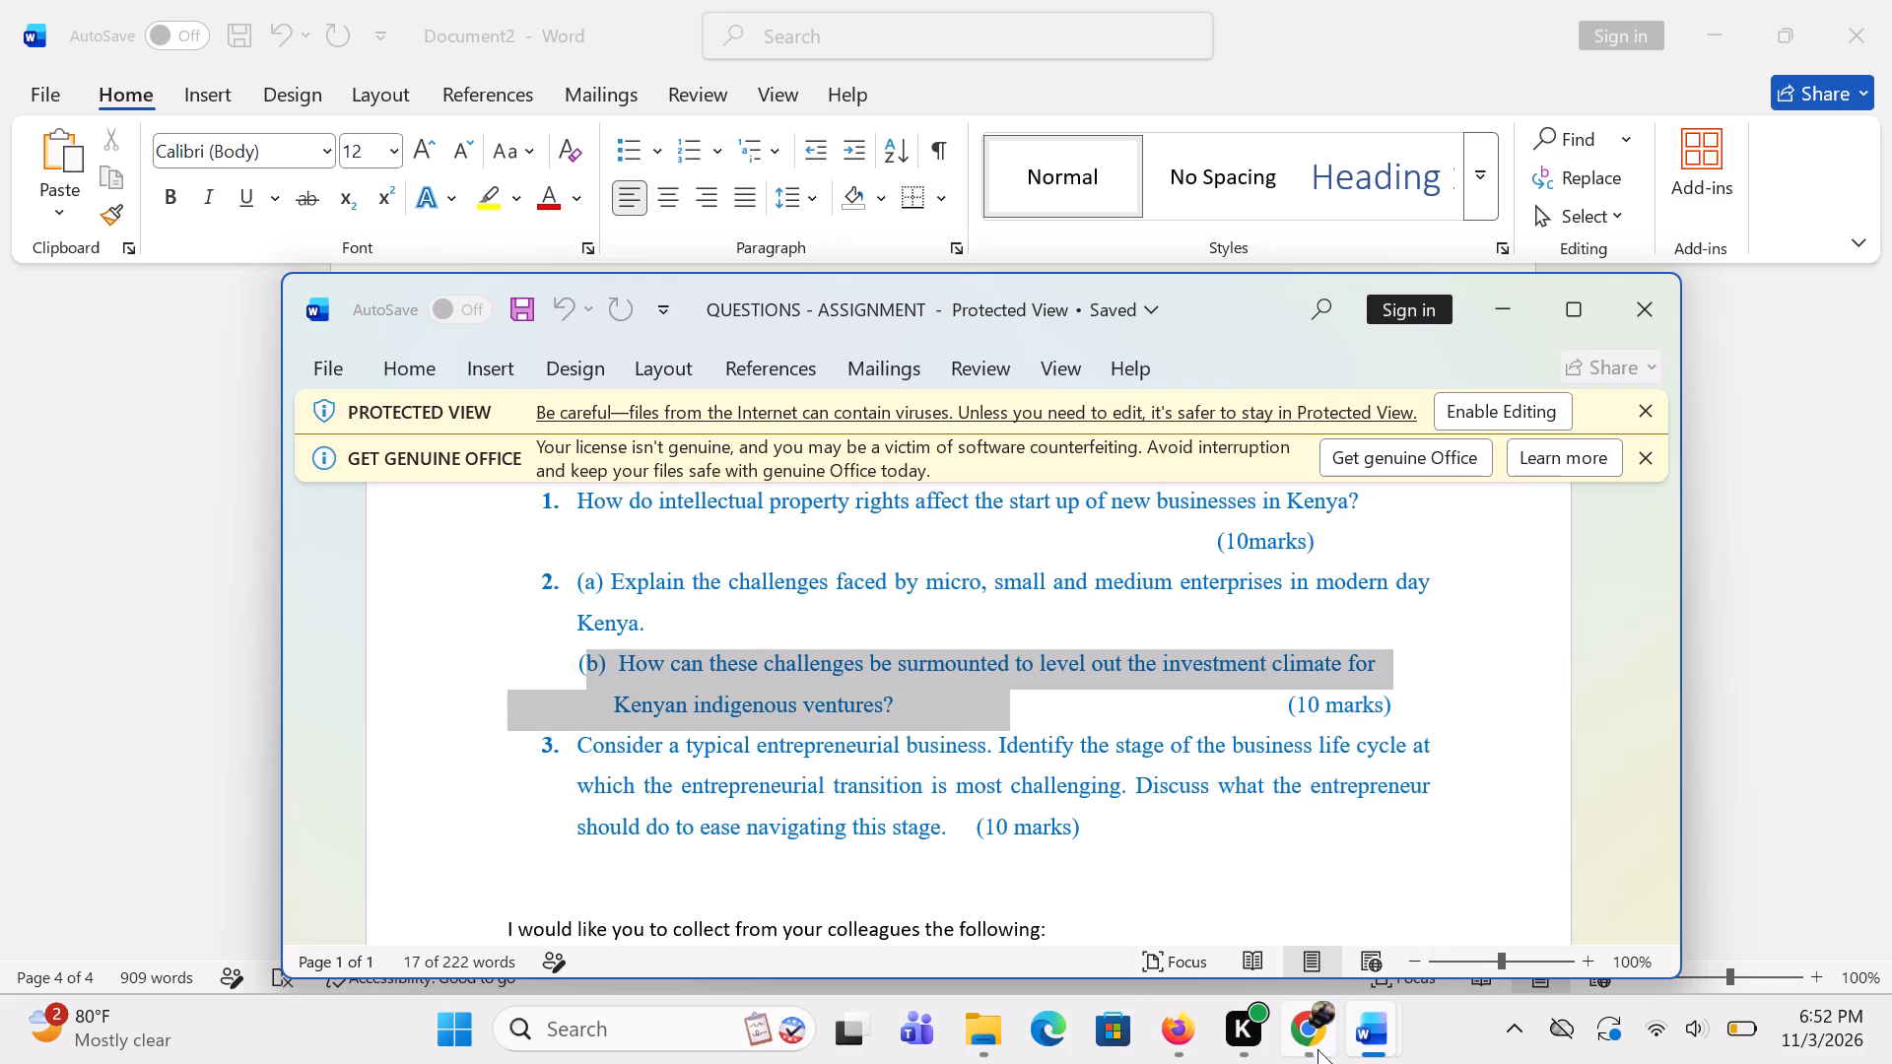
click(1321, 1034)
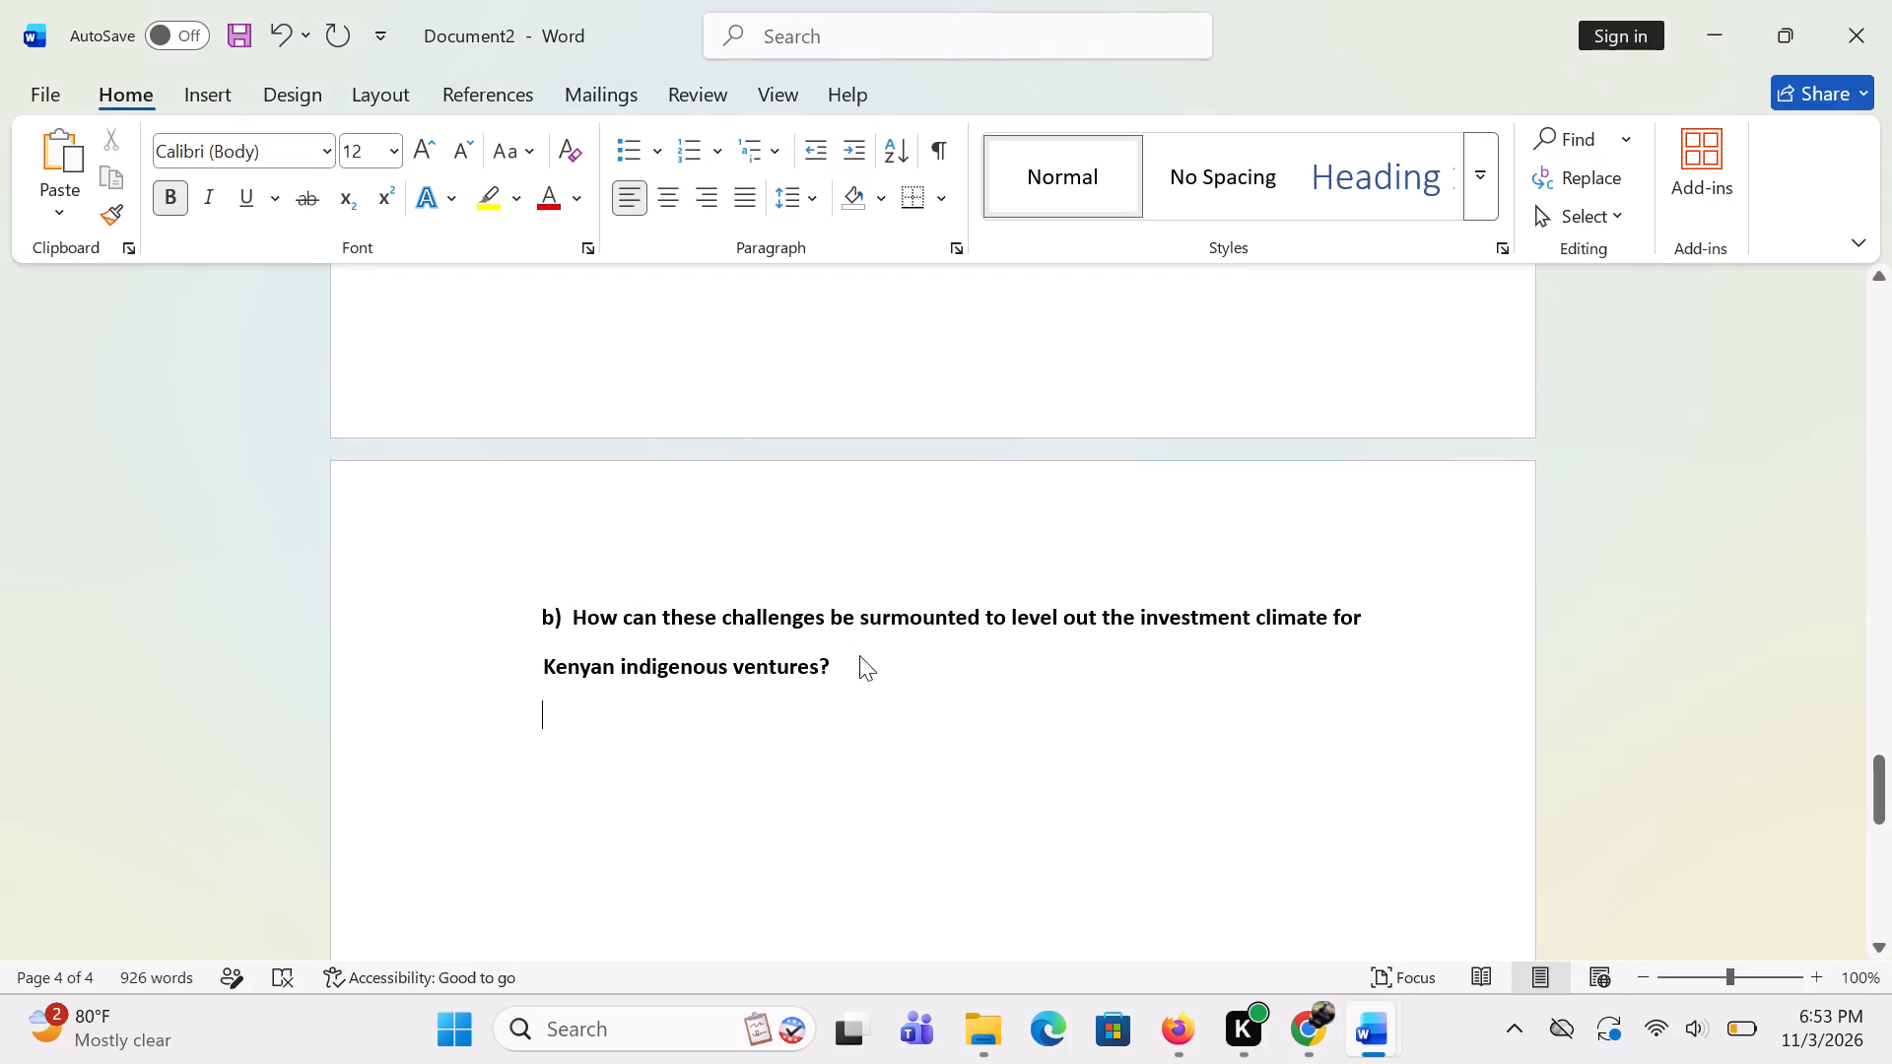
Remove the bold formatting from all twelve pasted answer points, leaving the question b) heading out of the selection.
scroll(859, 655, up, 1)
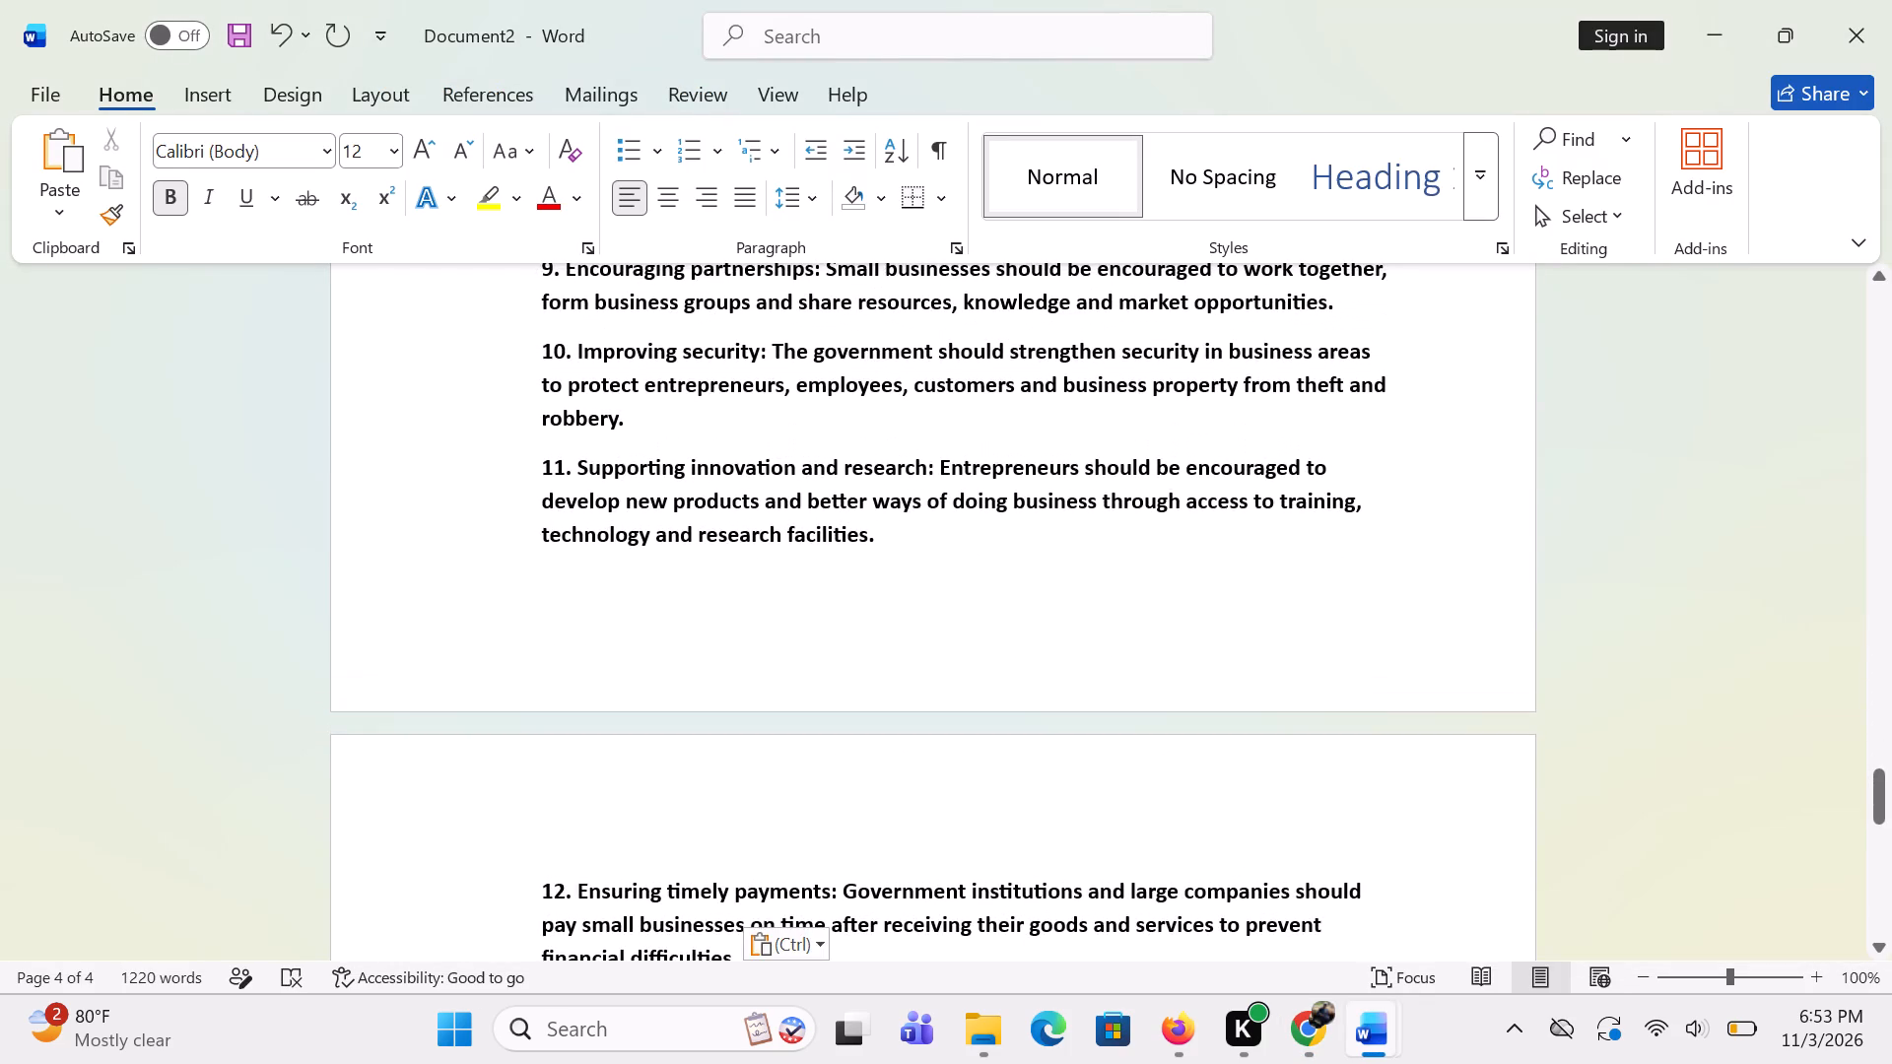
scroll(731, 871, down, 1)
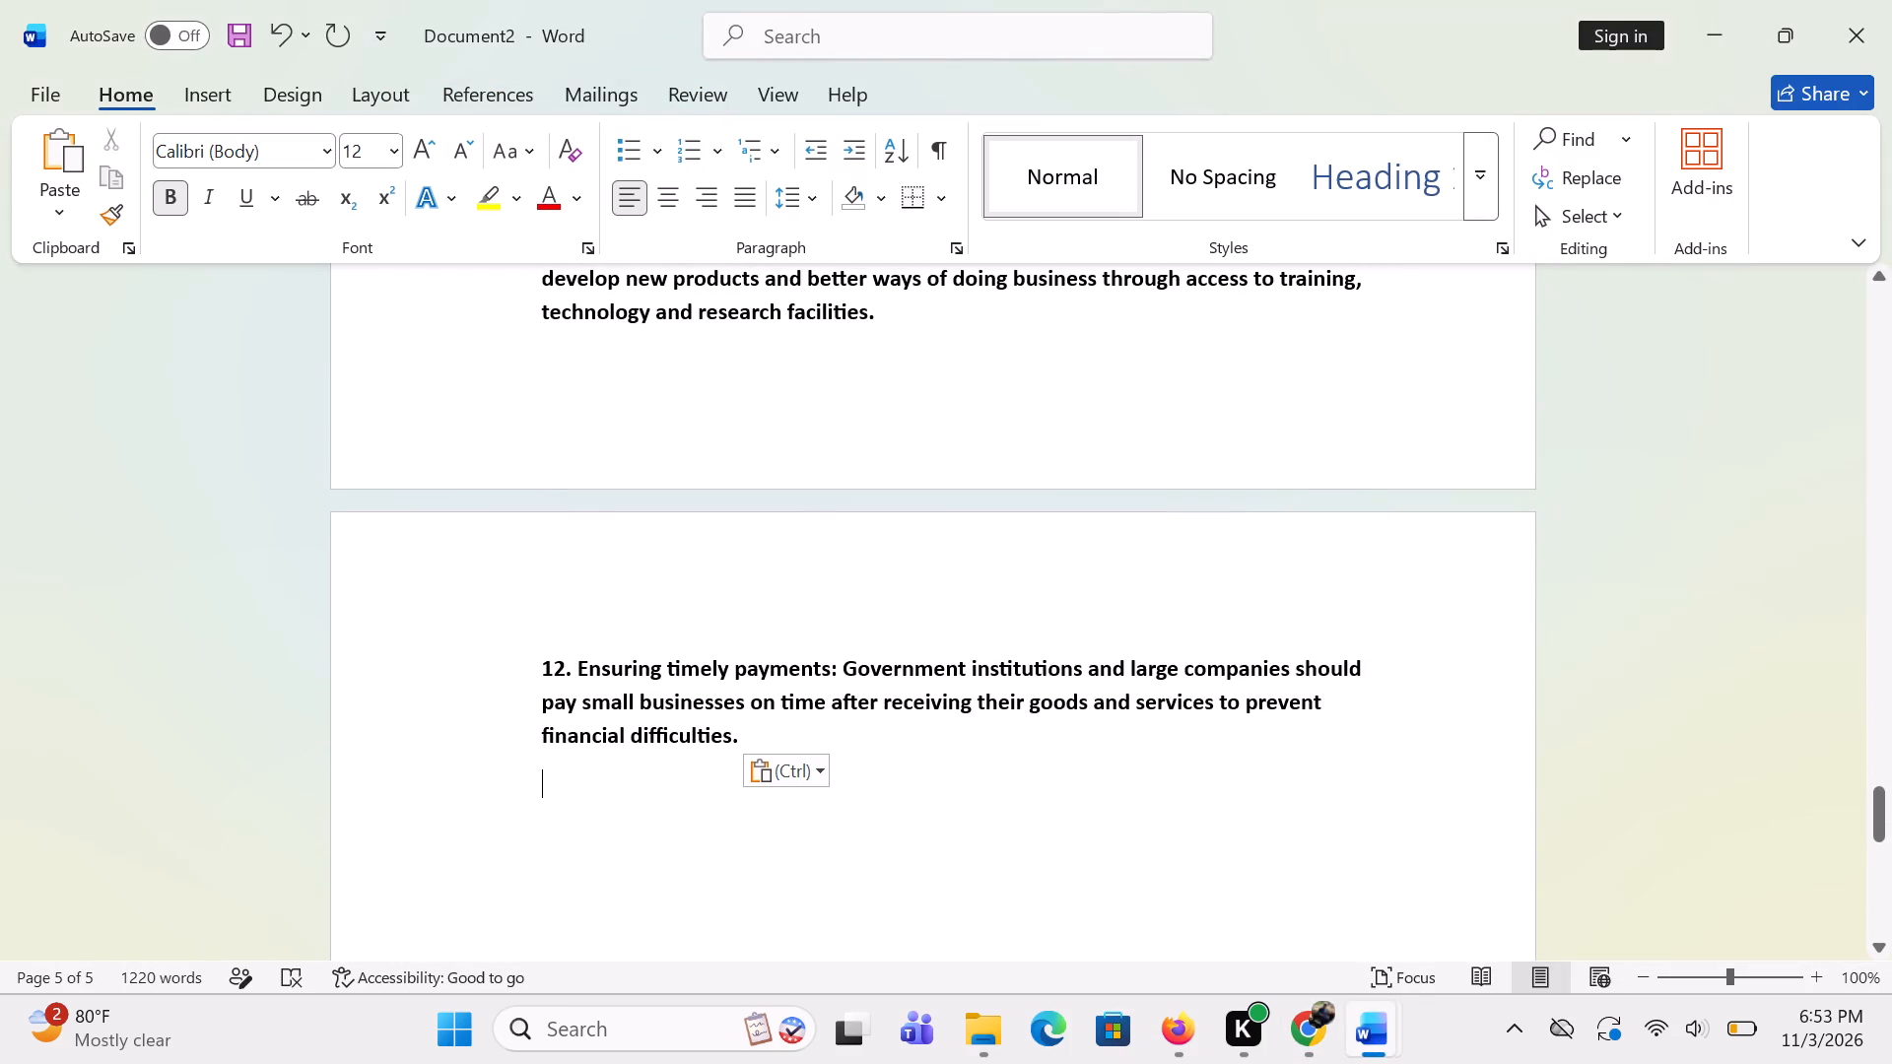
drag(733, 741, 601, 614)
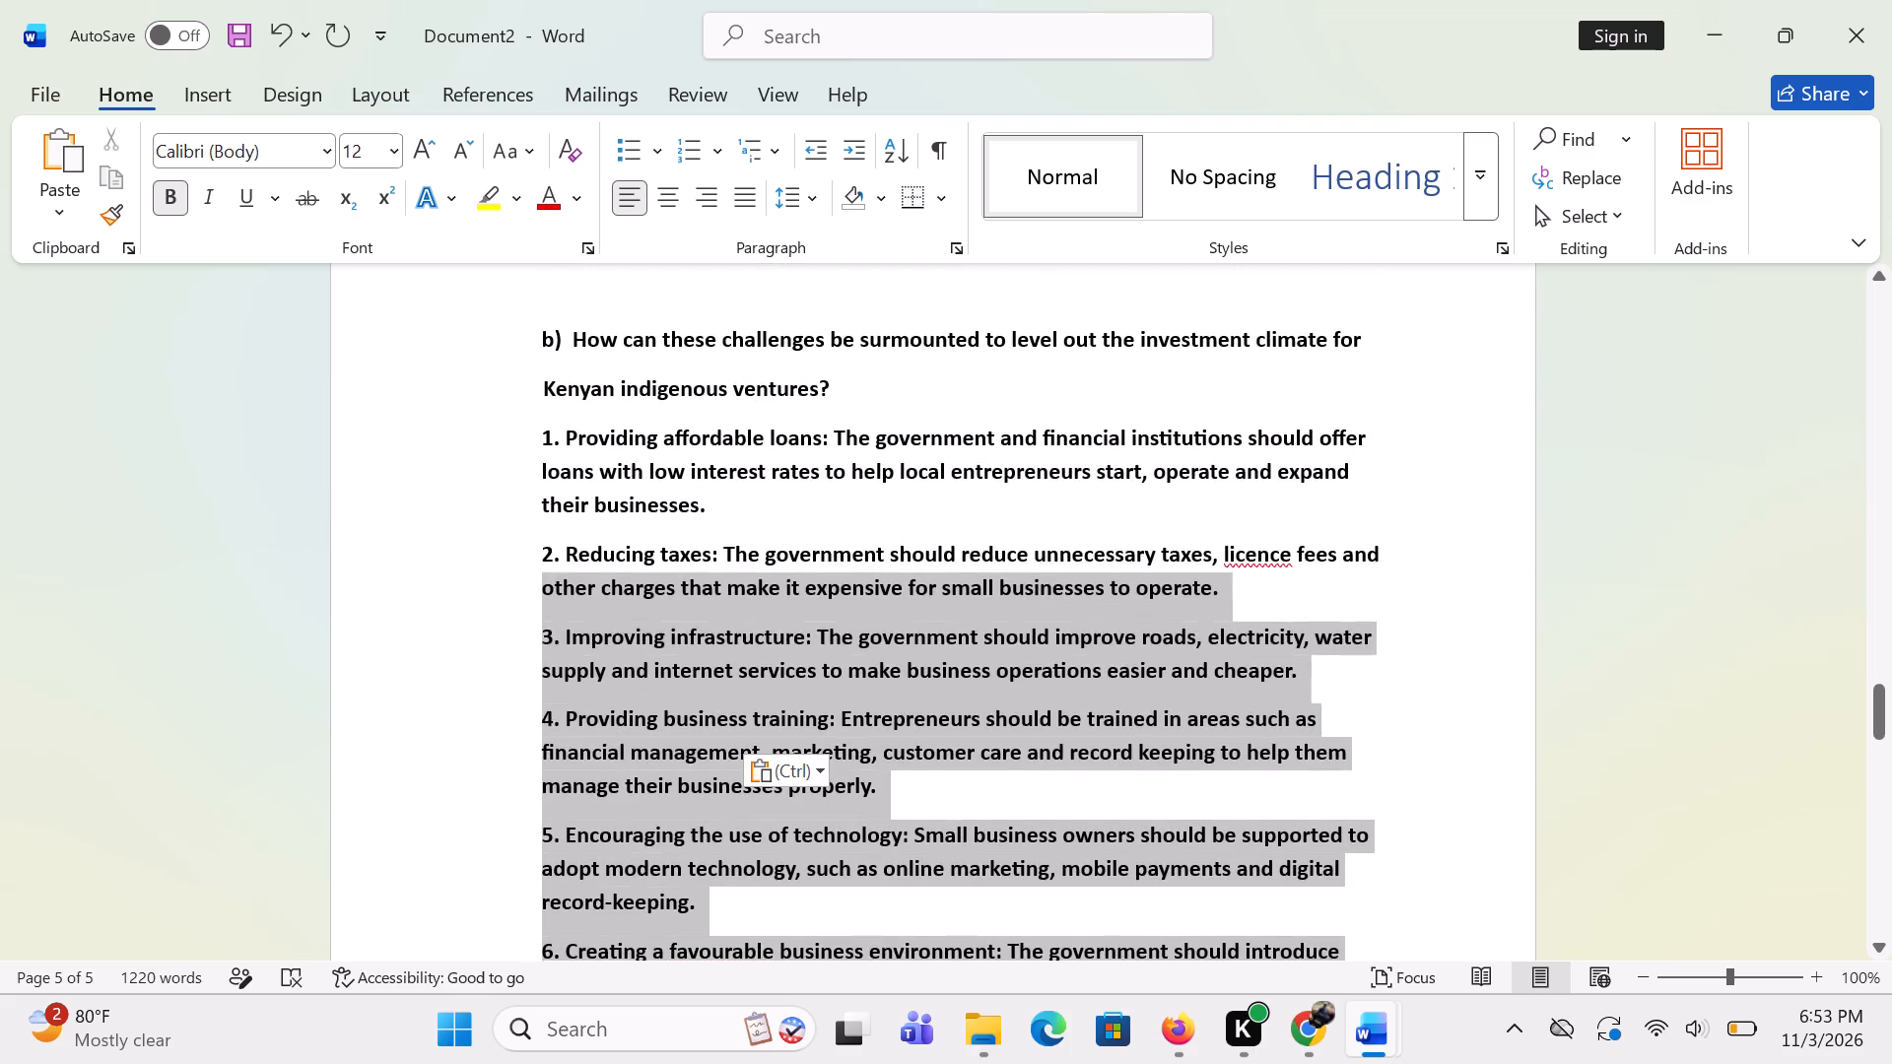
drag(601, 614, 531, 435)
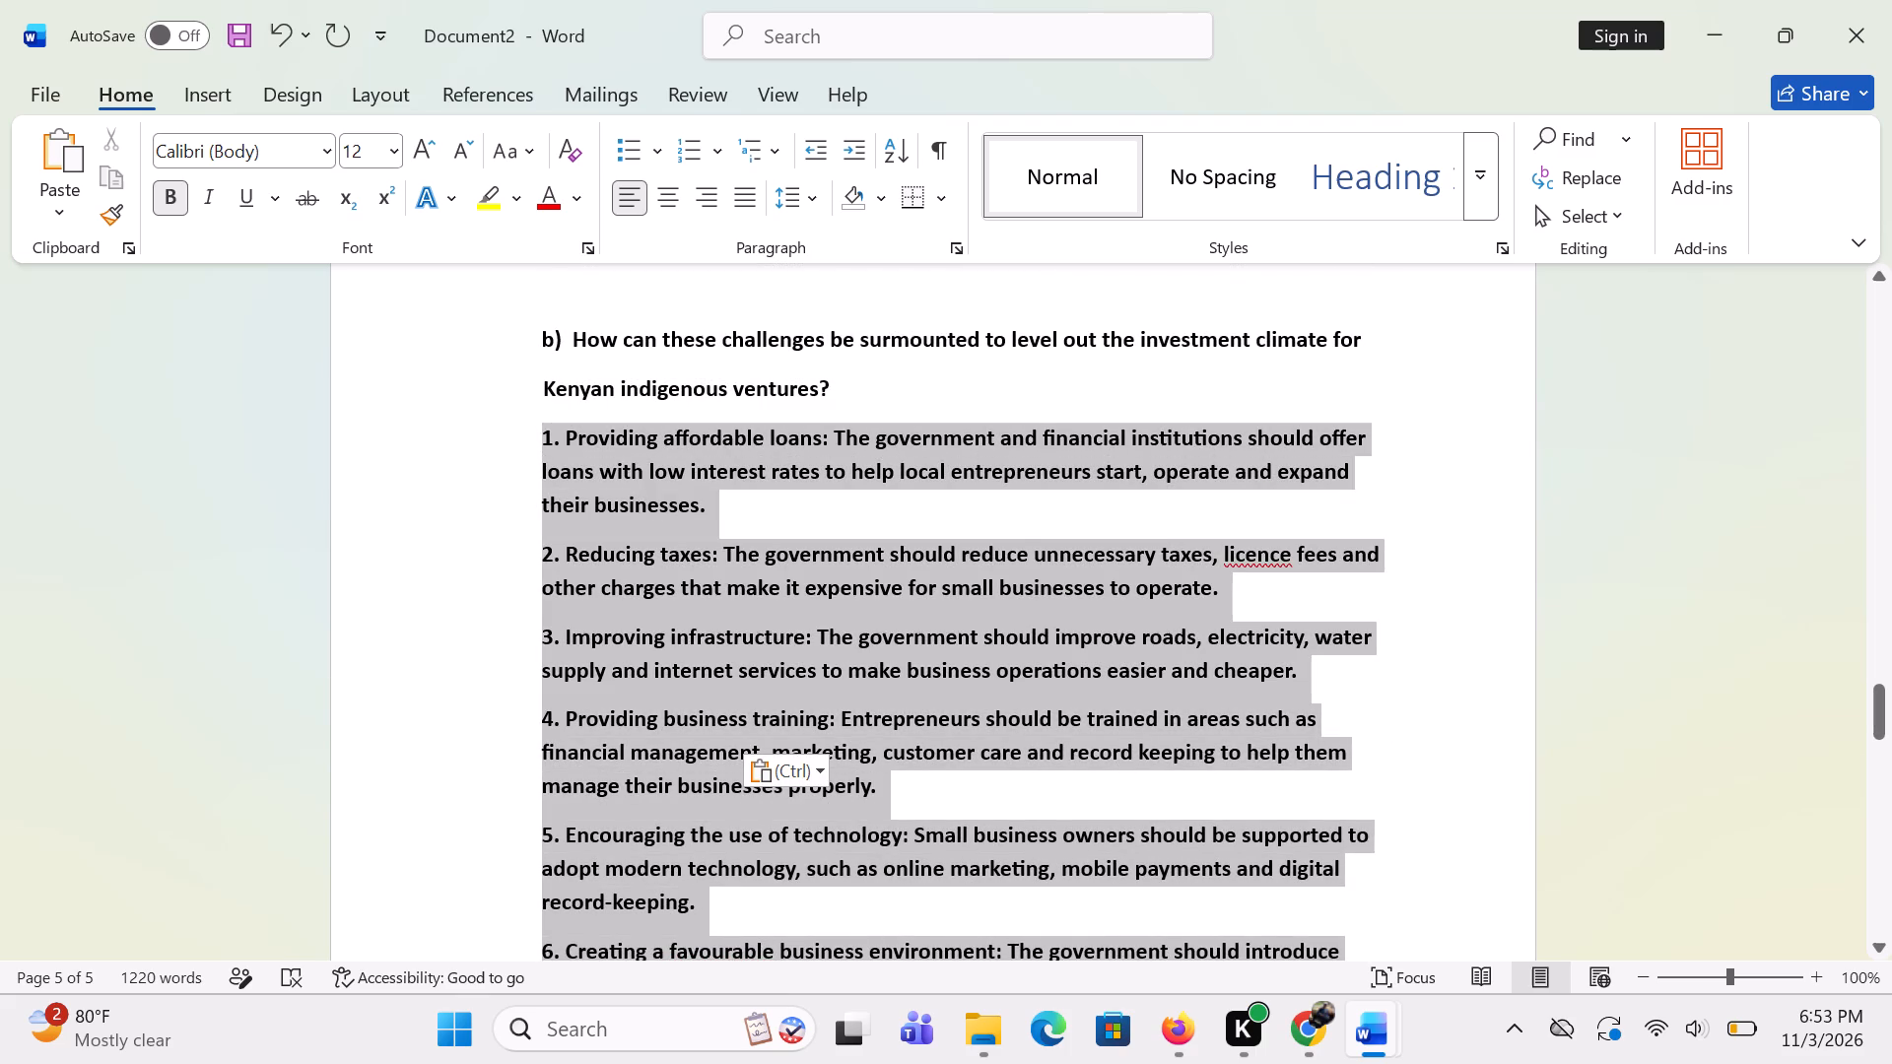
drag(531, 435, 531, 433)
click(553, 391)
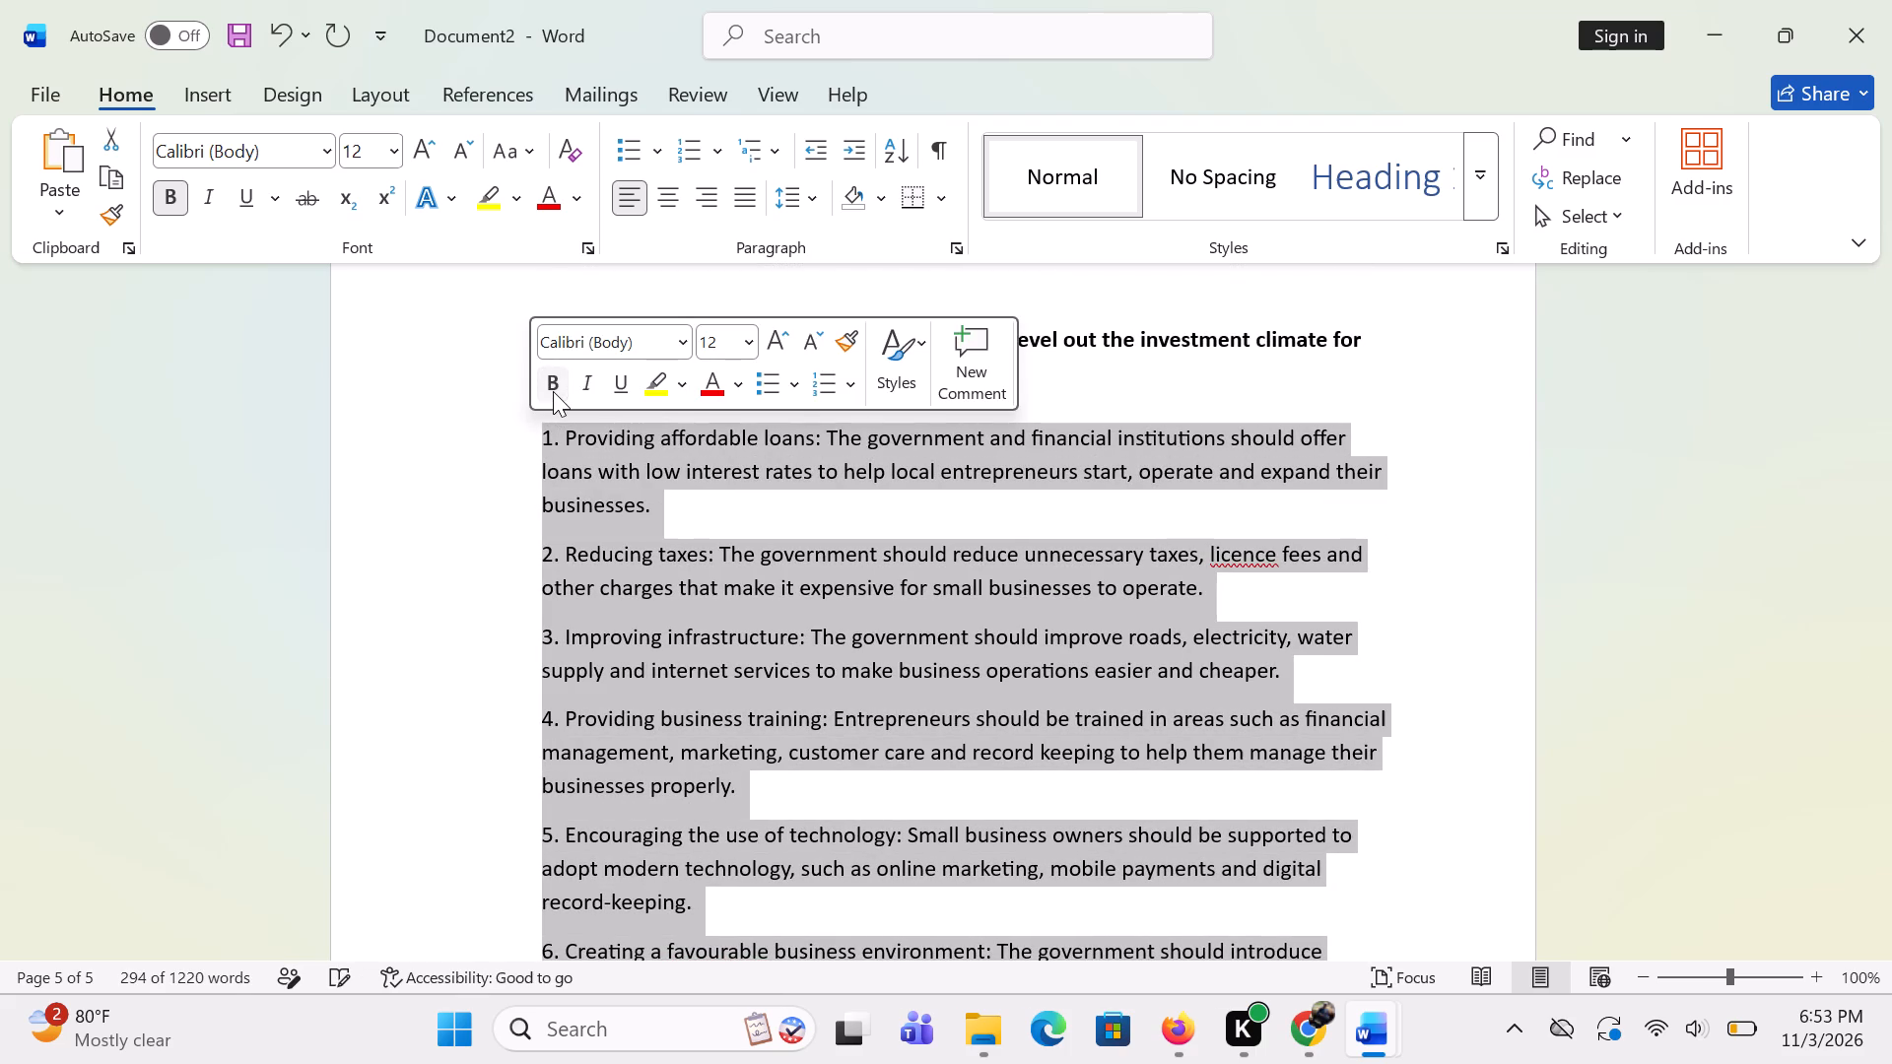
click(766, 530)
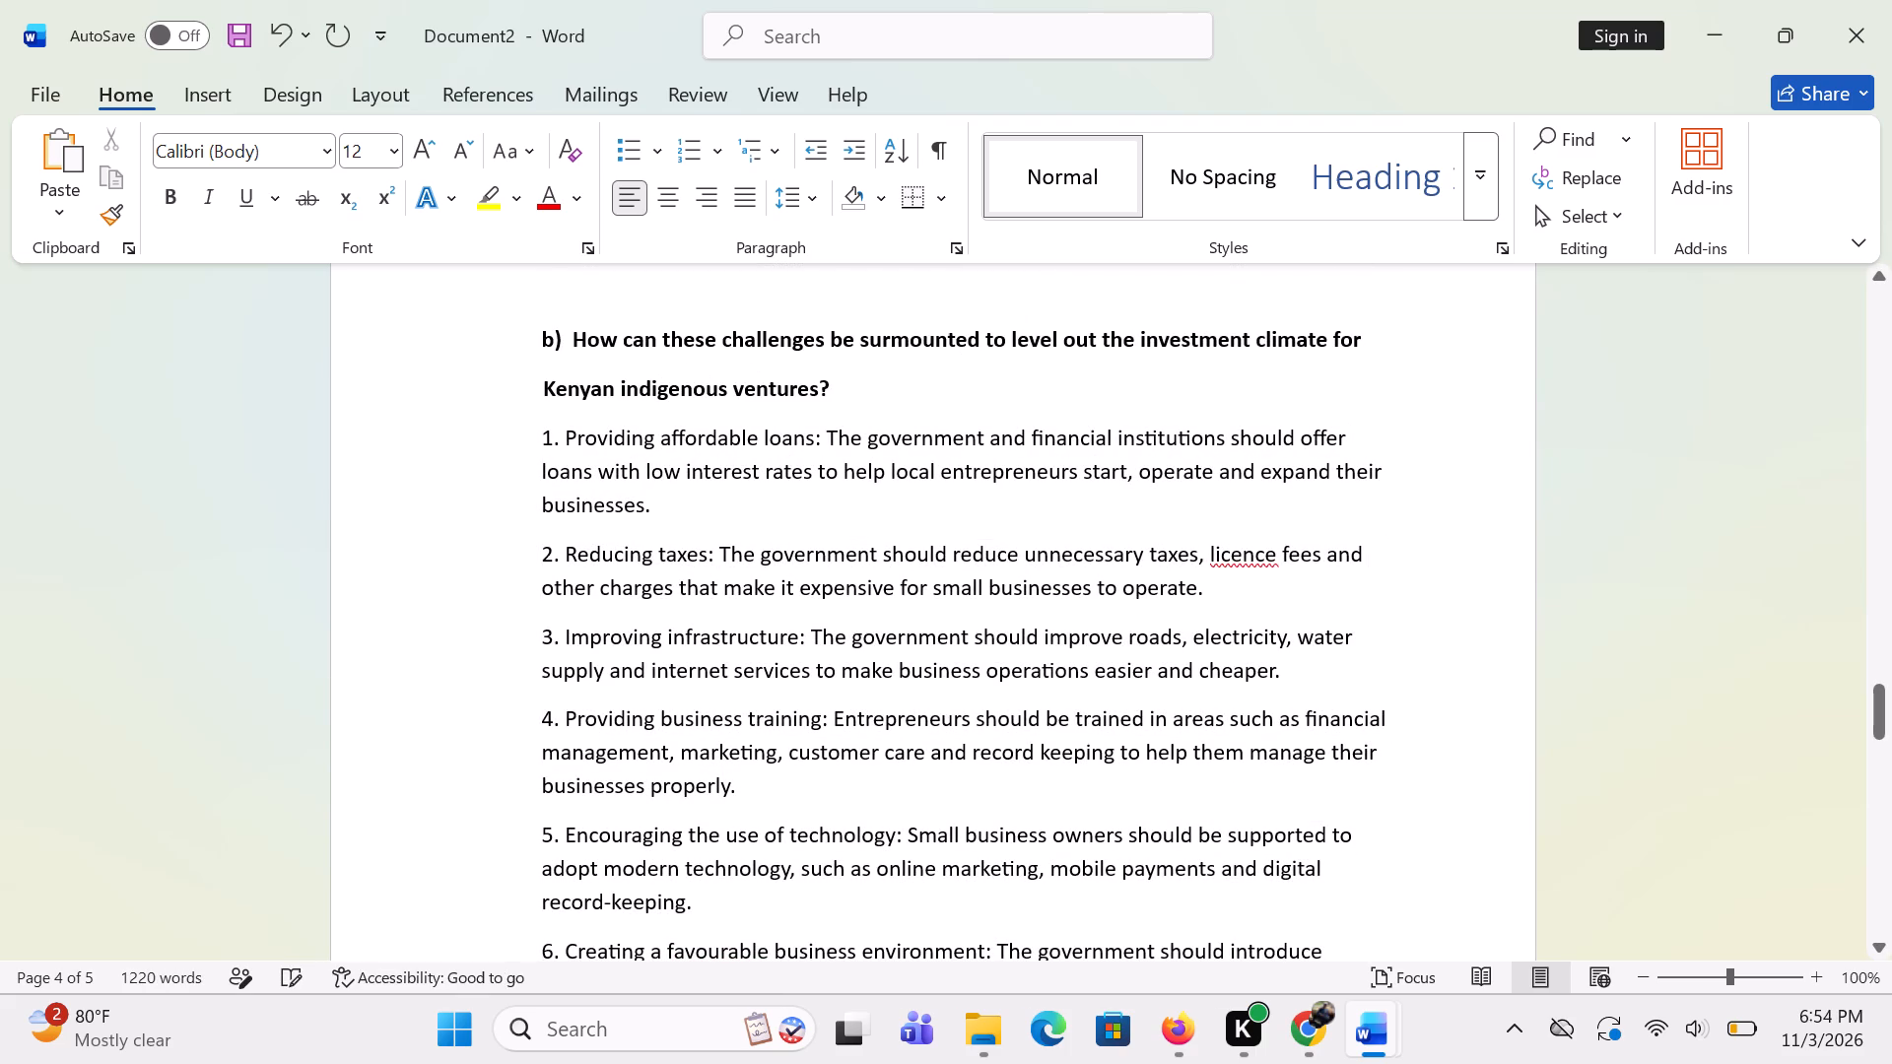
In point 1, replace the colon and space after "Providing affordable loans" with a hyphen and make that phrase bold.
click(832, 440)
key(BackSpace)
key(BackSpace)
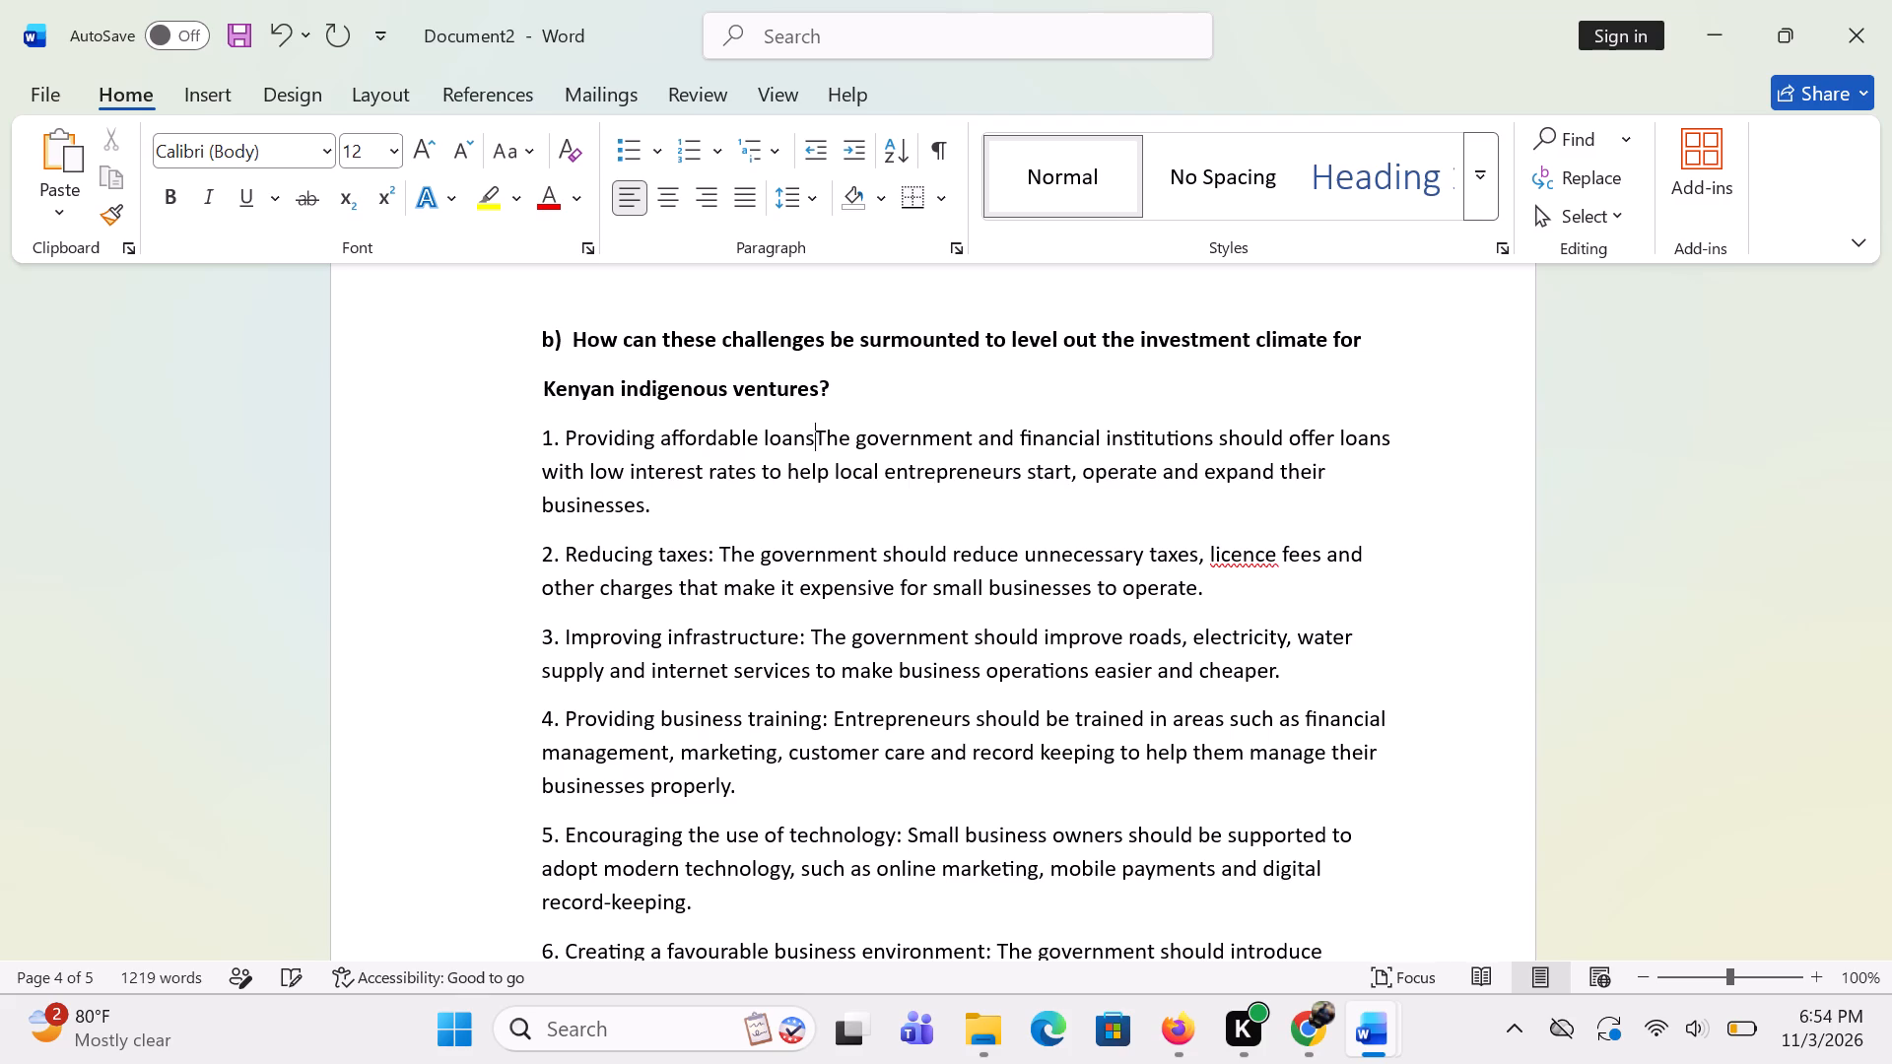
key(minus)
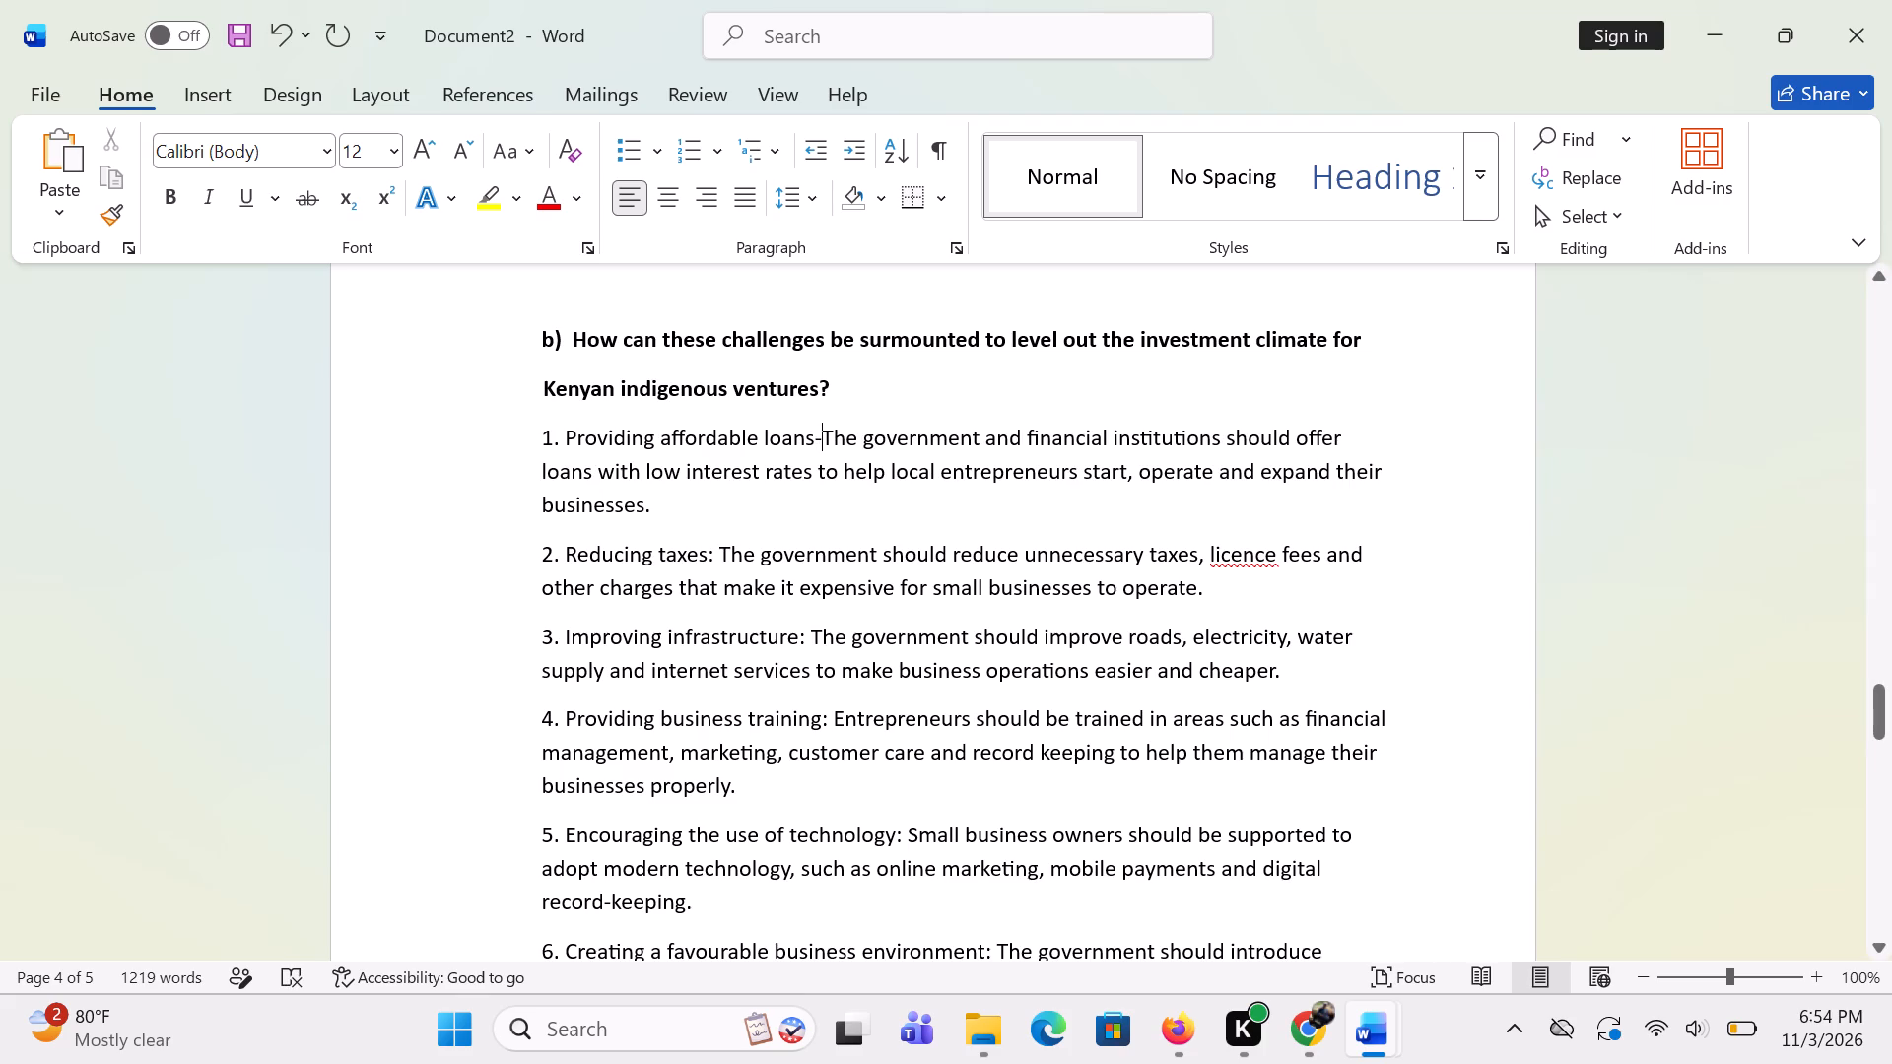
drag(816, 434, 638, 439)
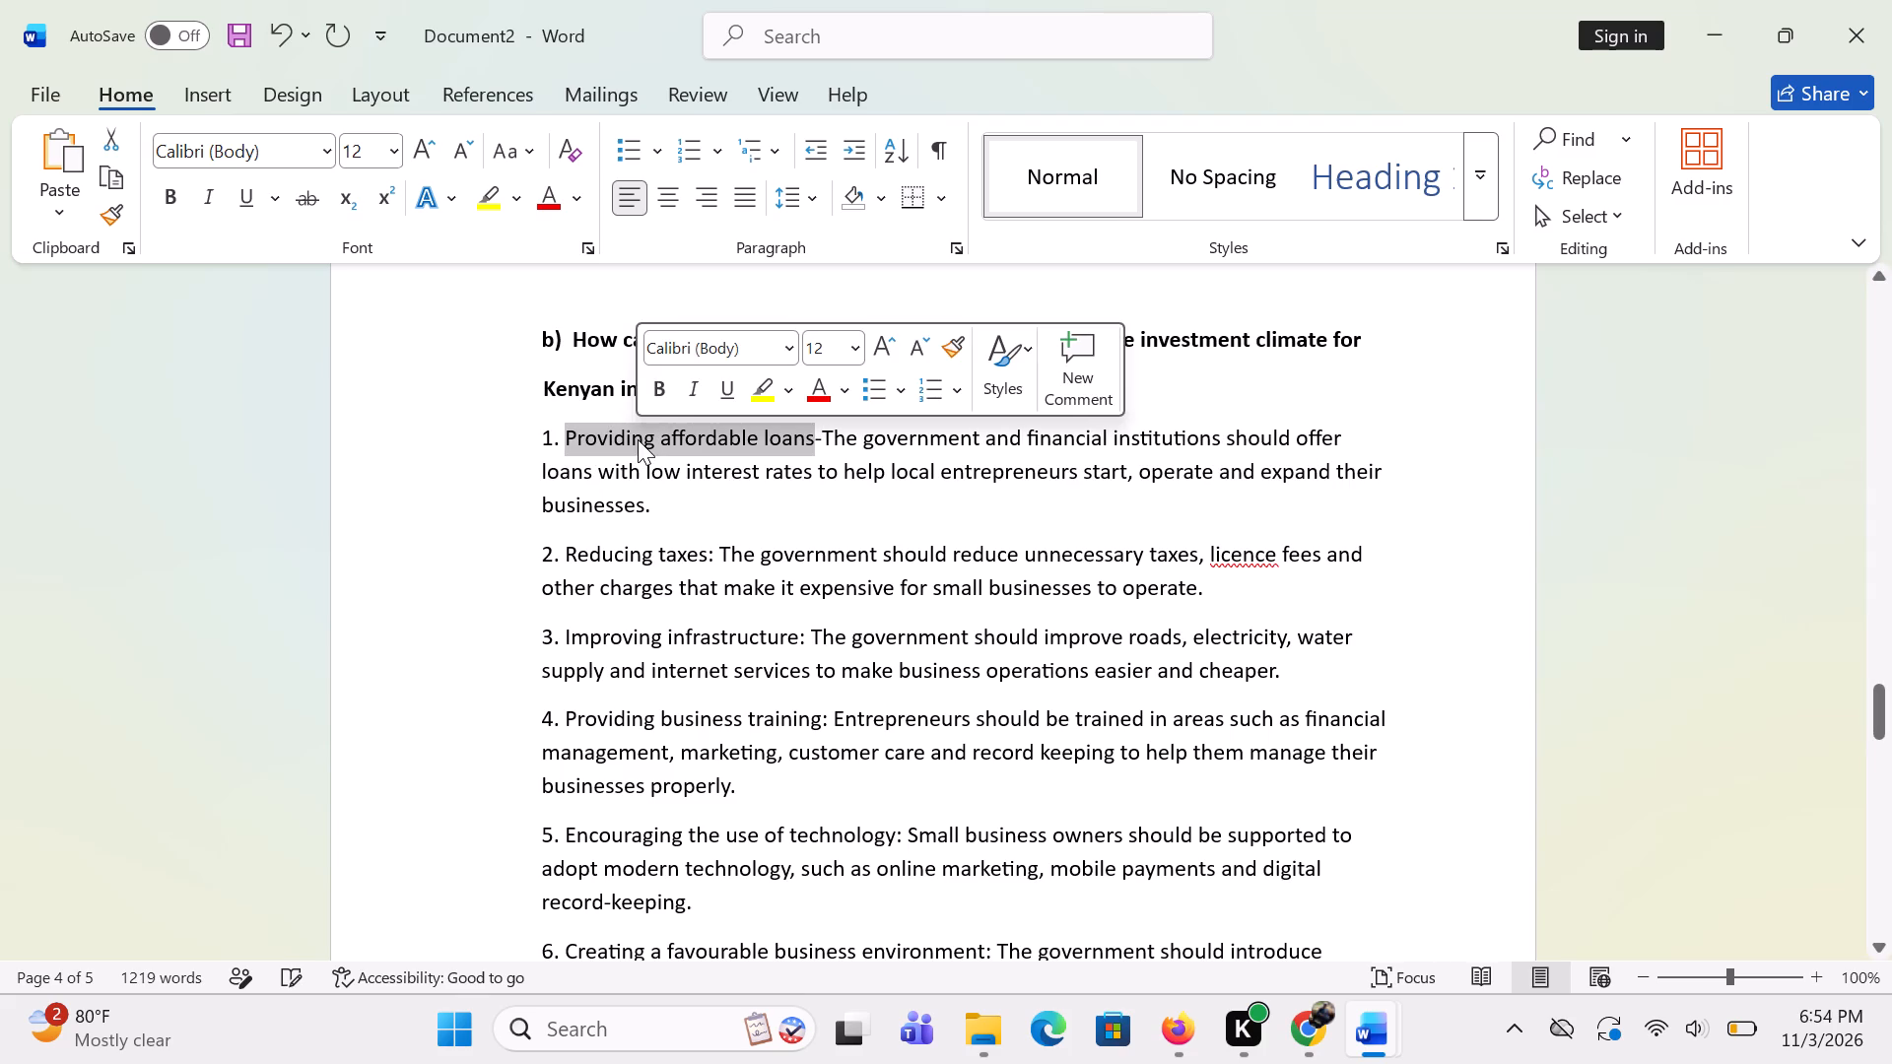
click(655, 390)
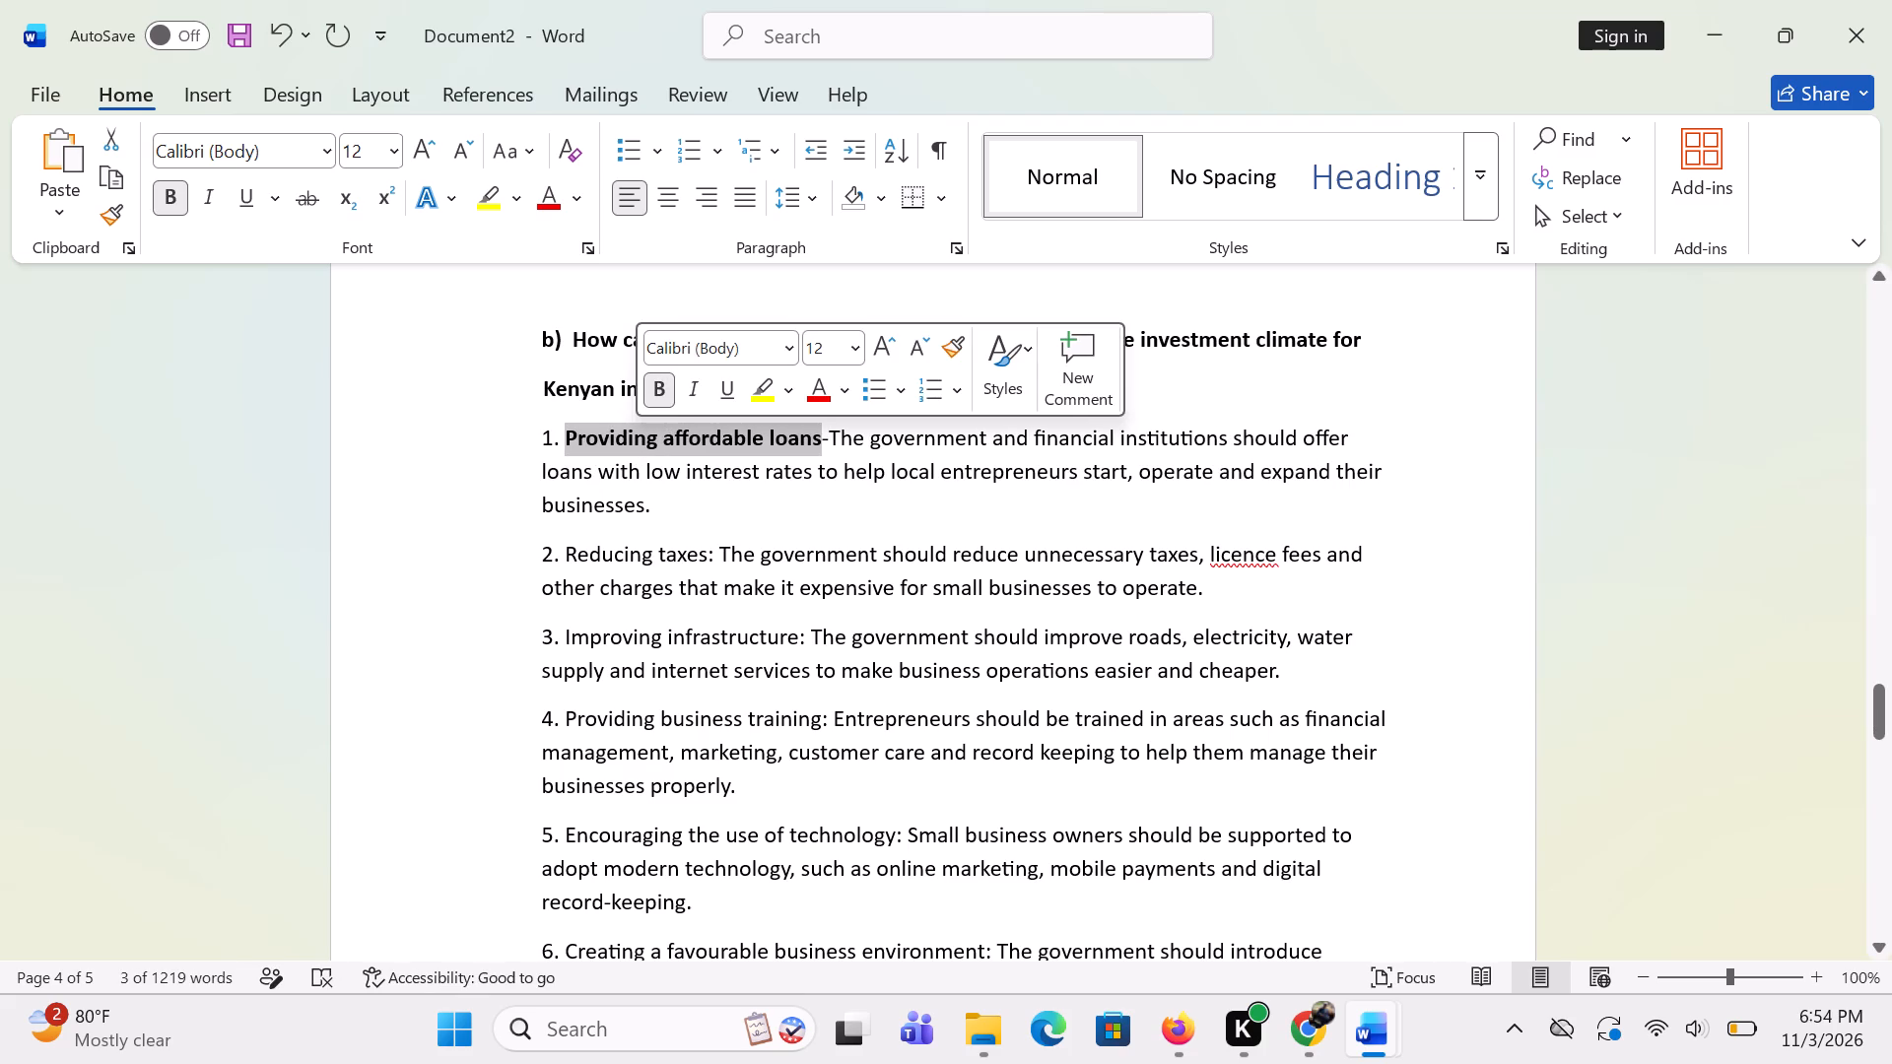
In point 2, replace the colon and space after "Reducing taxes" with a hyphen and bold the number and heading.
click(718, 561)
key(BackSpace)
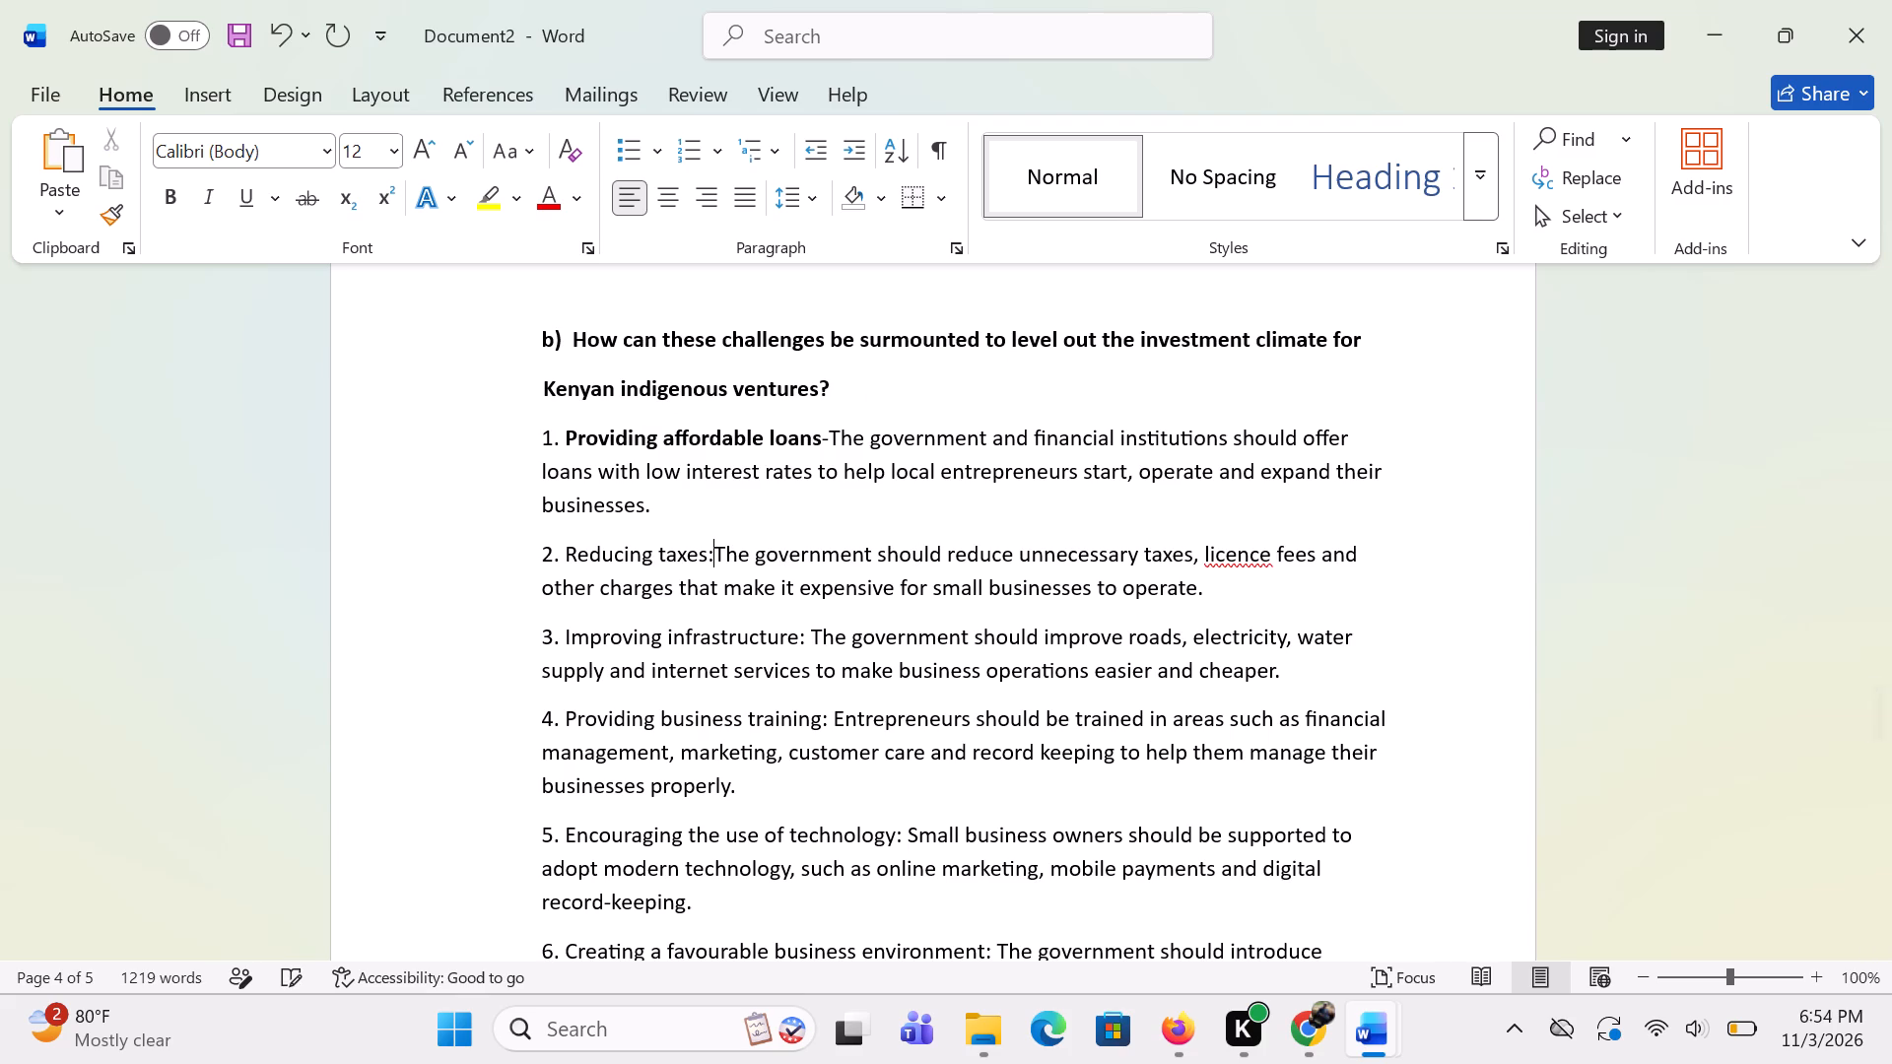
key(BackSpace)
key(minus)
drag(704, 561, 542, 554)
click(563, 498)
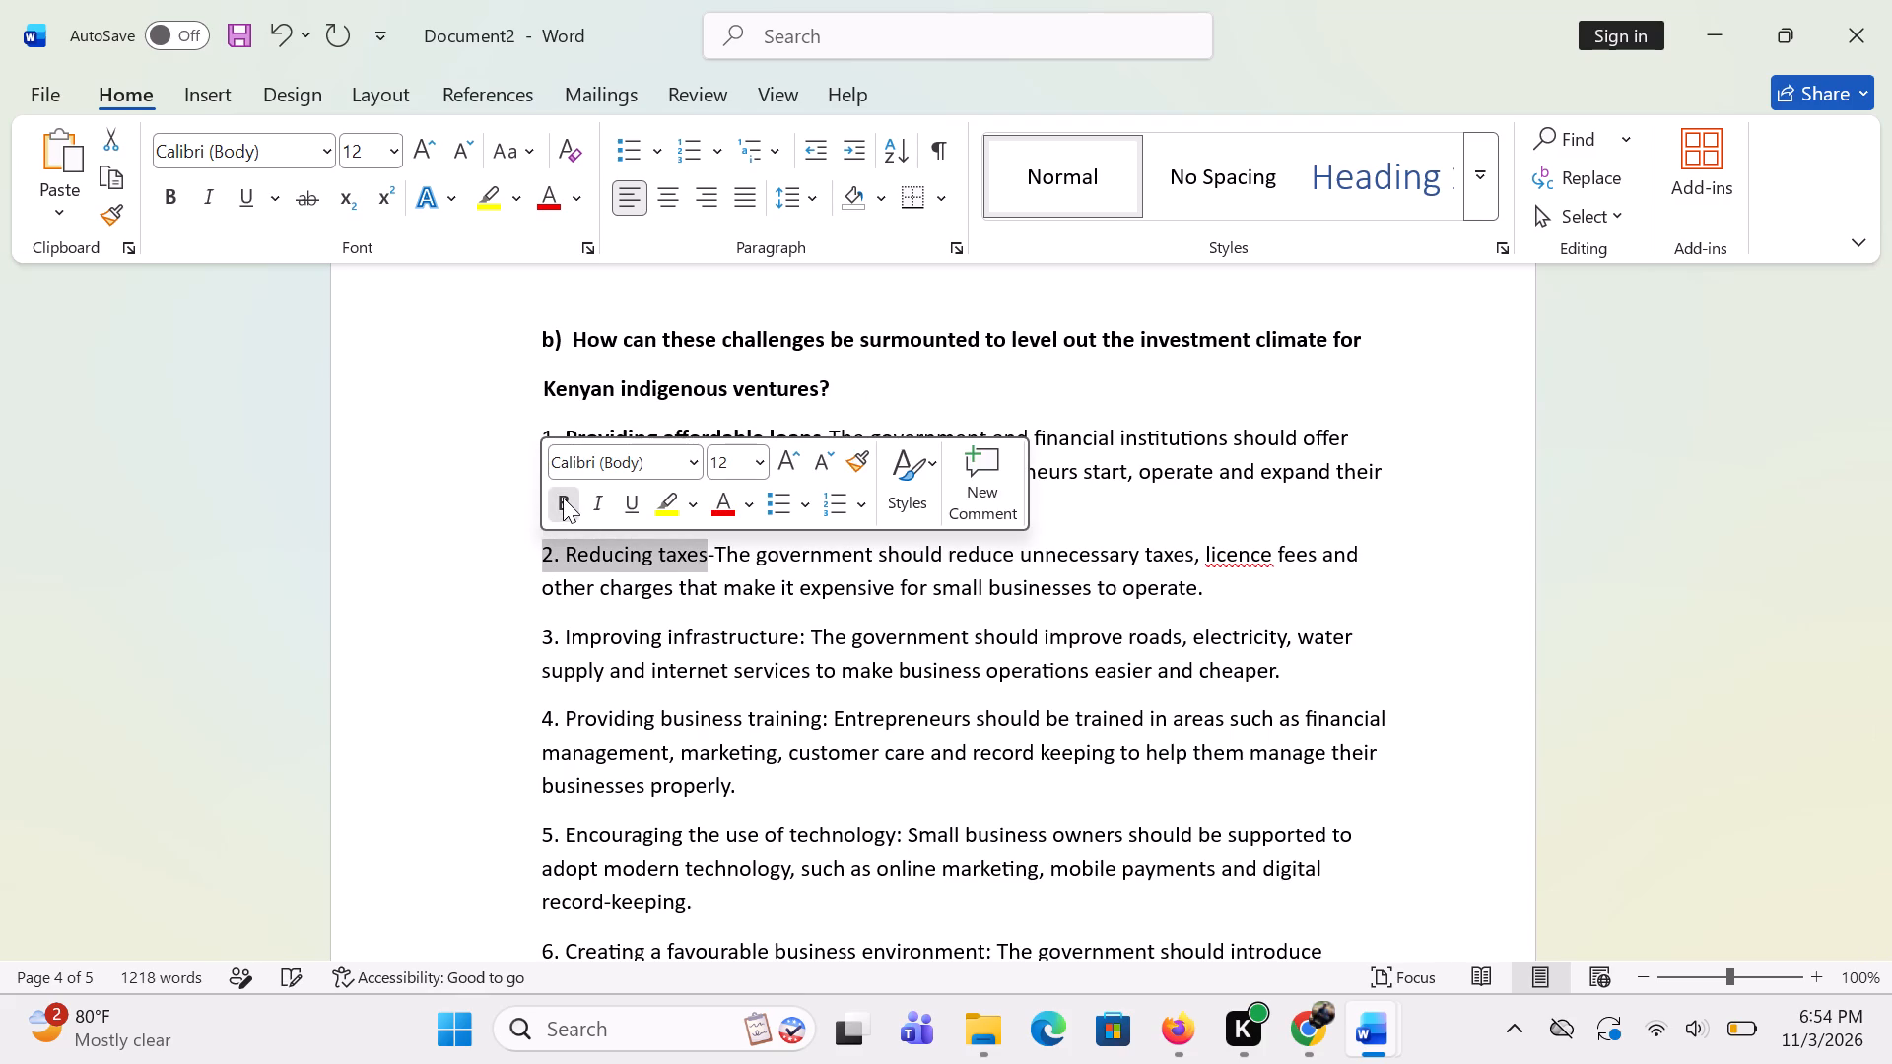
In point 3, replace the colon after "Improving infrastructure" with a hyphen and bold the number and heading.
click(806, 635)
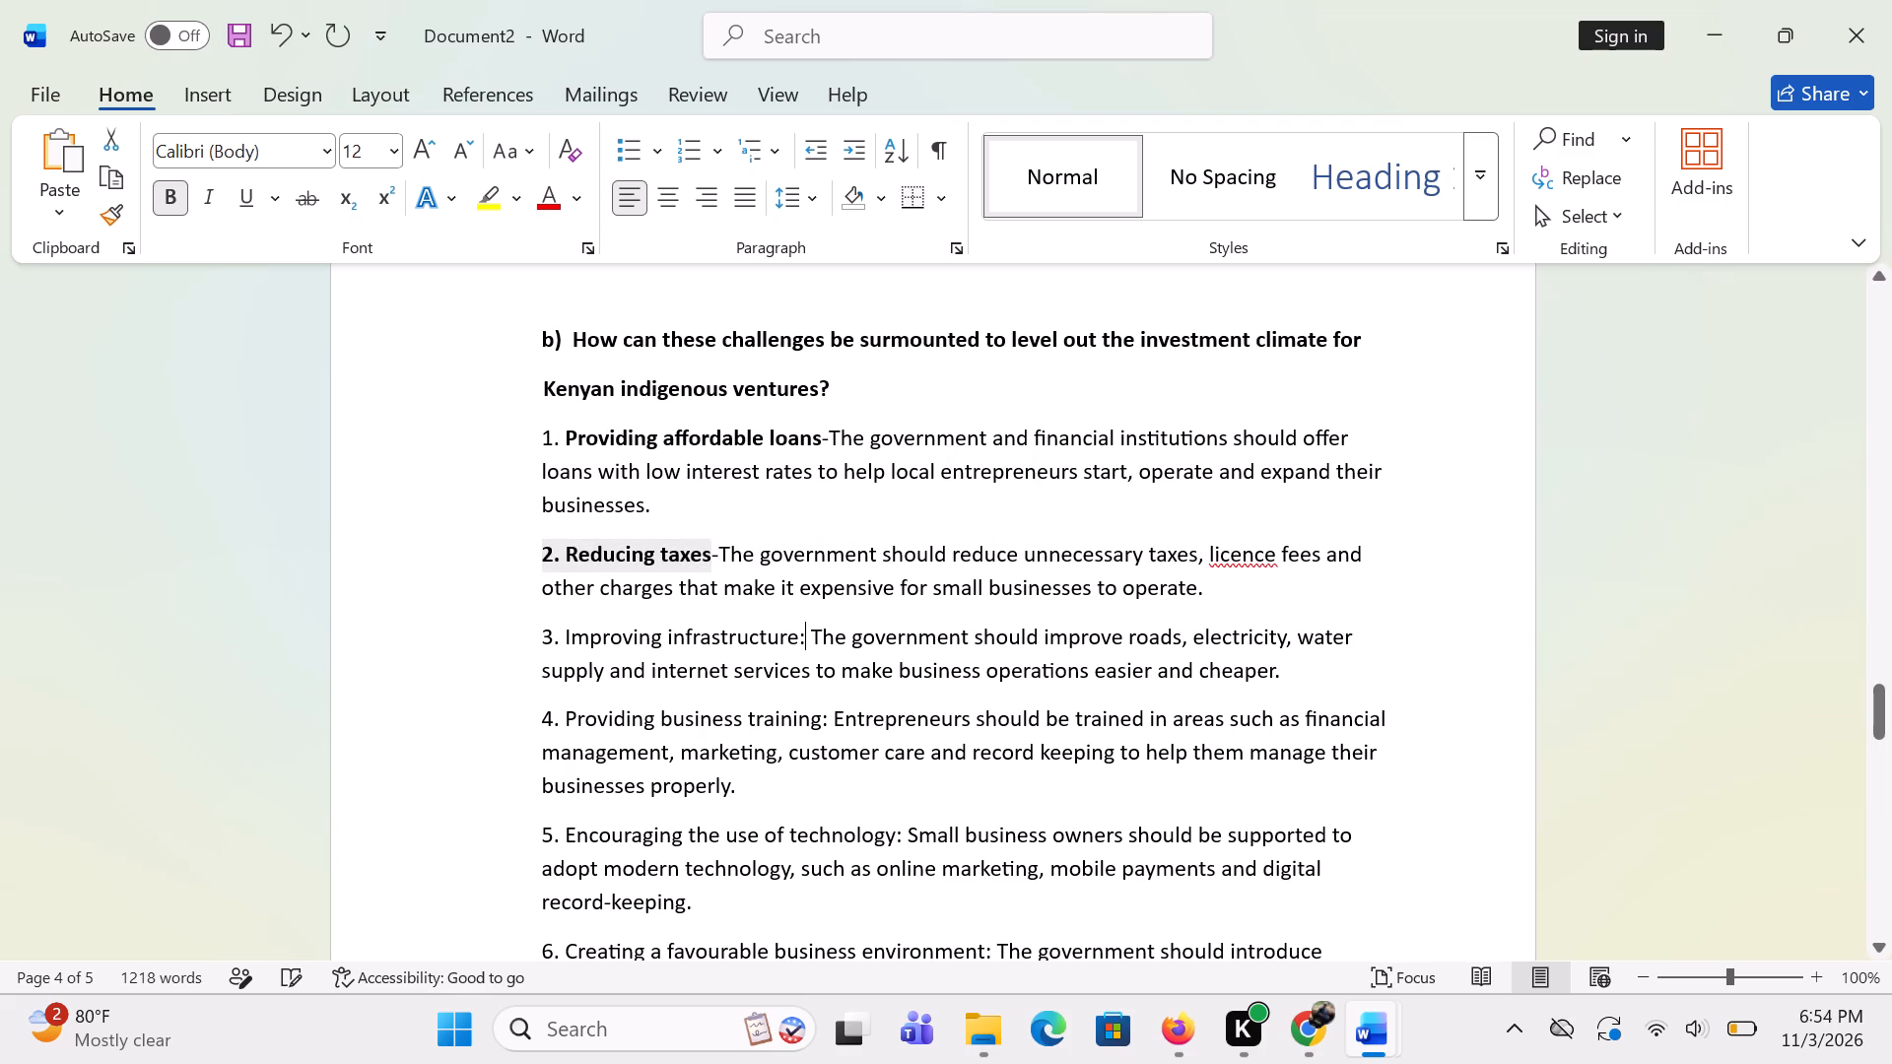
key(BackSpace)
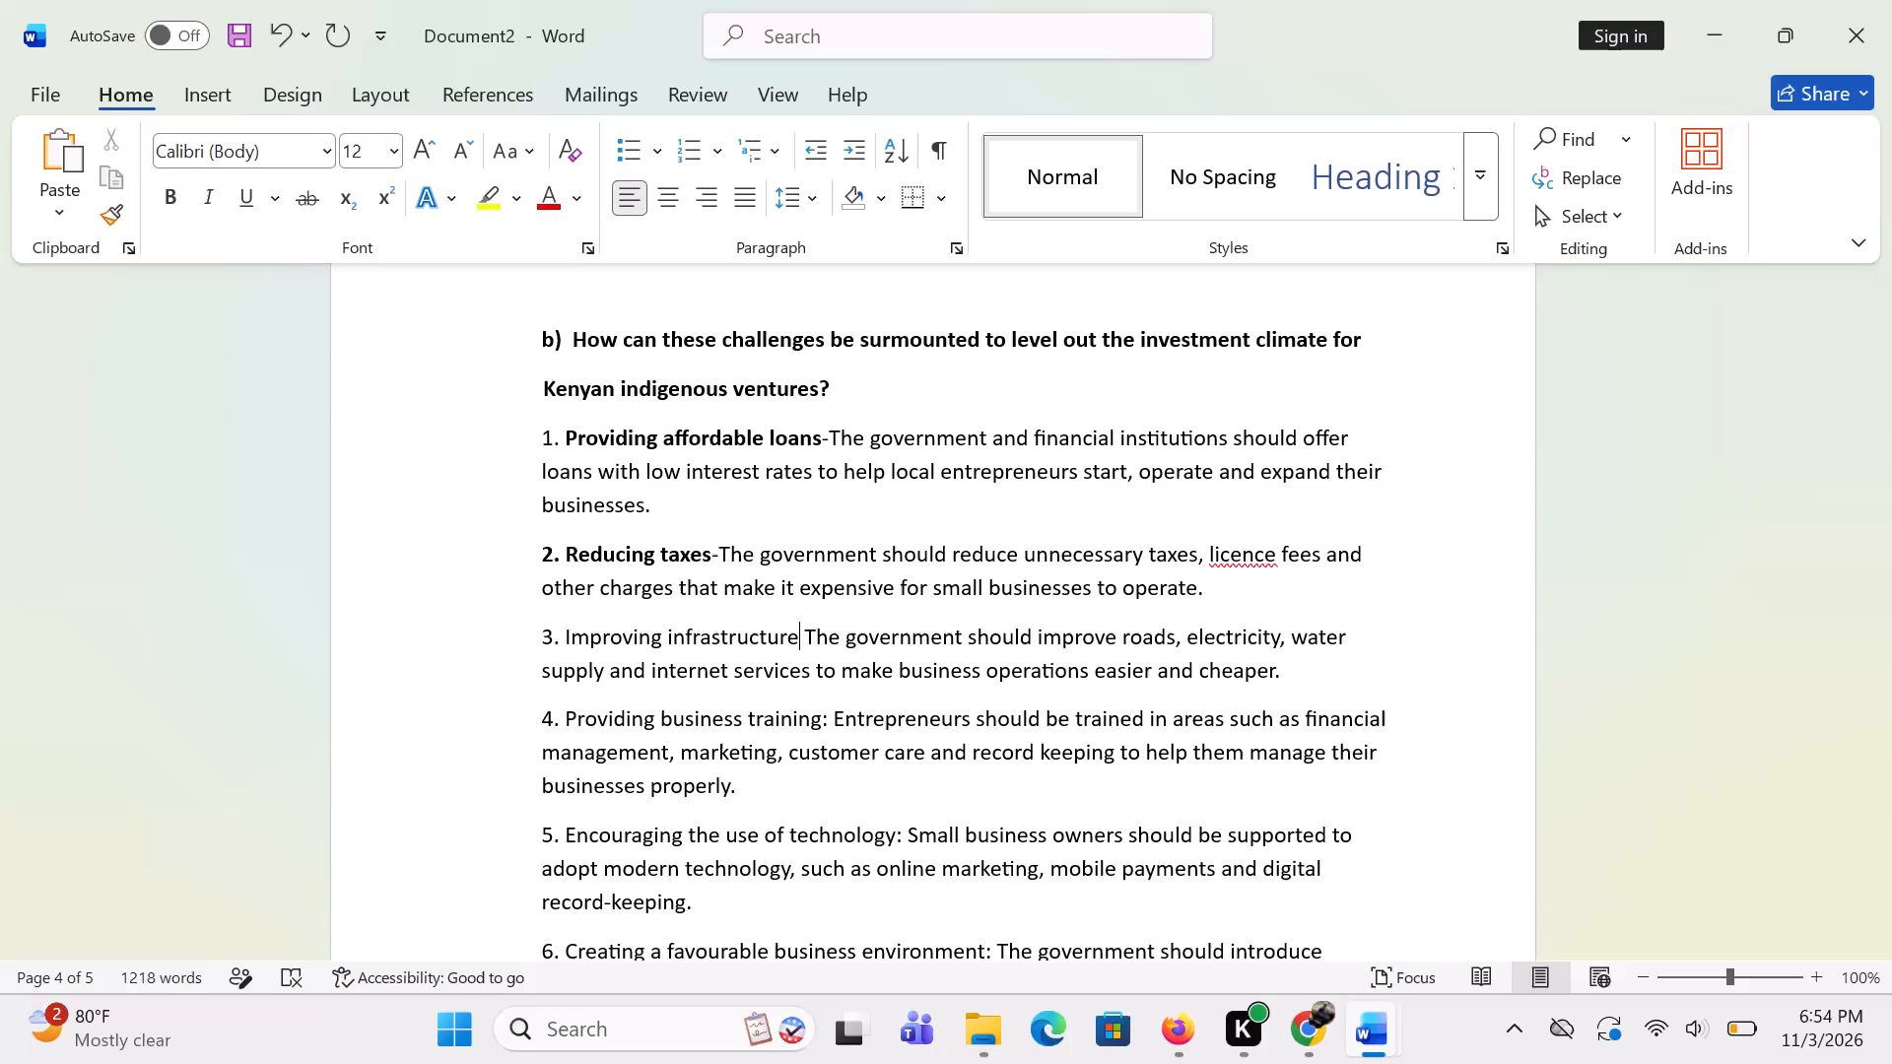
key(minus)
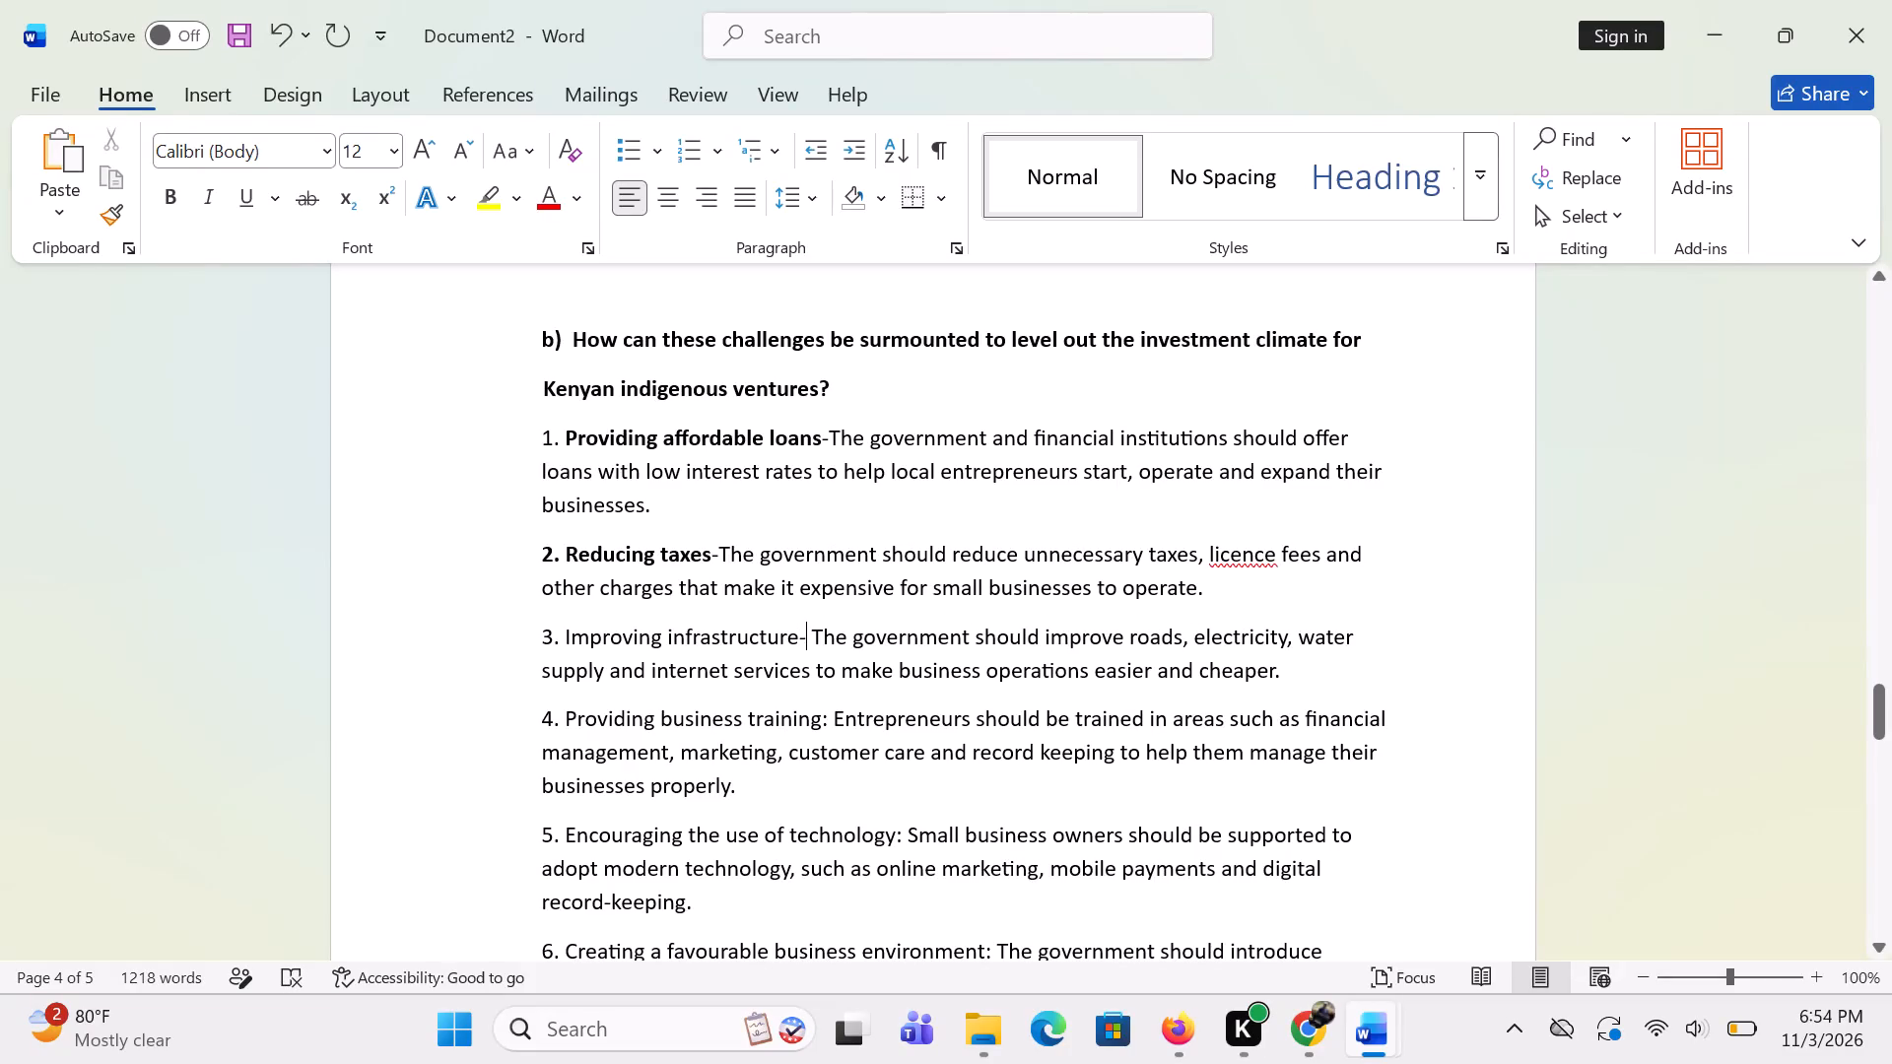
drag(797, 637, 538, 640)
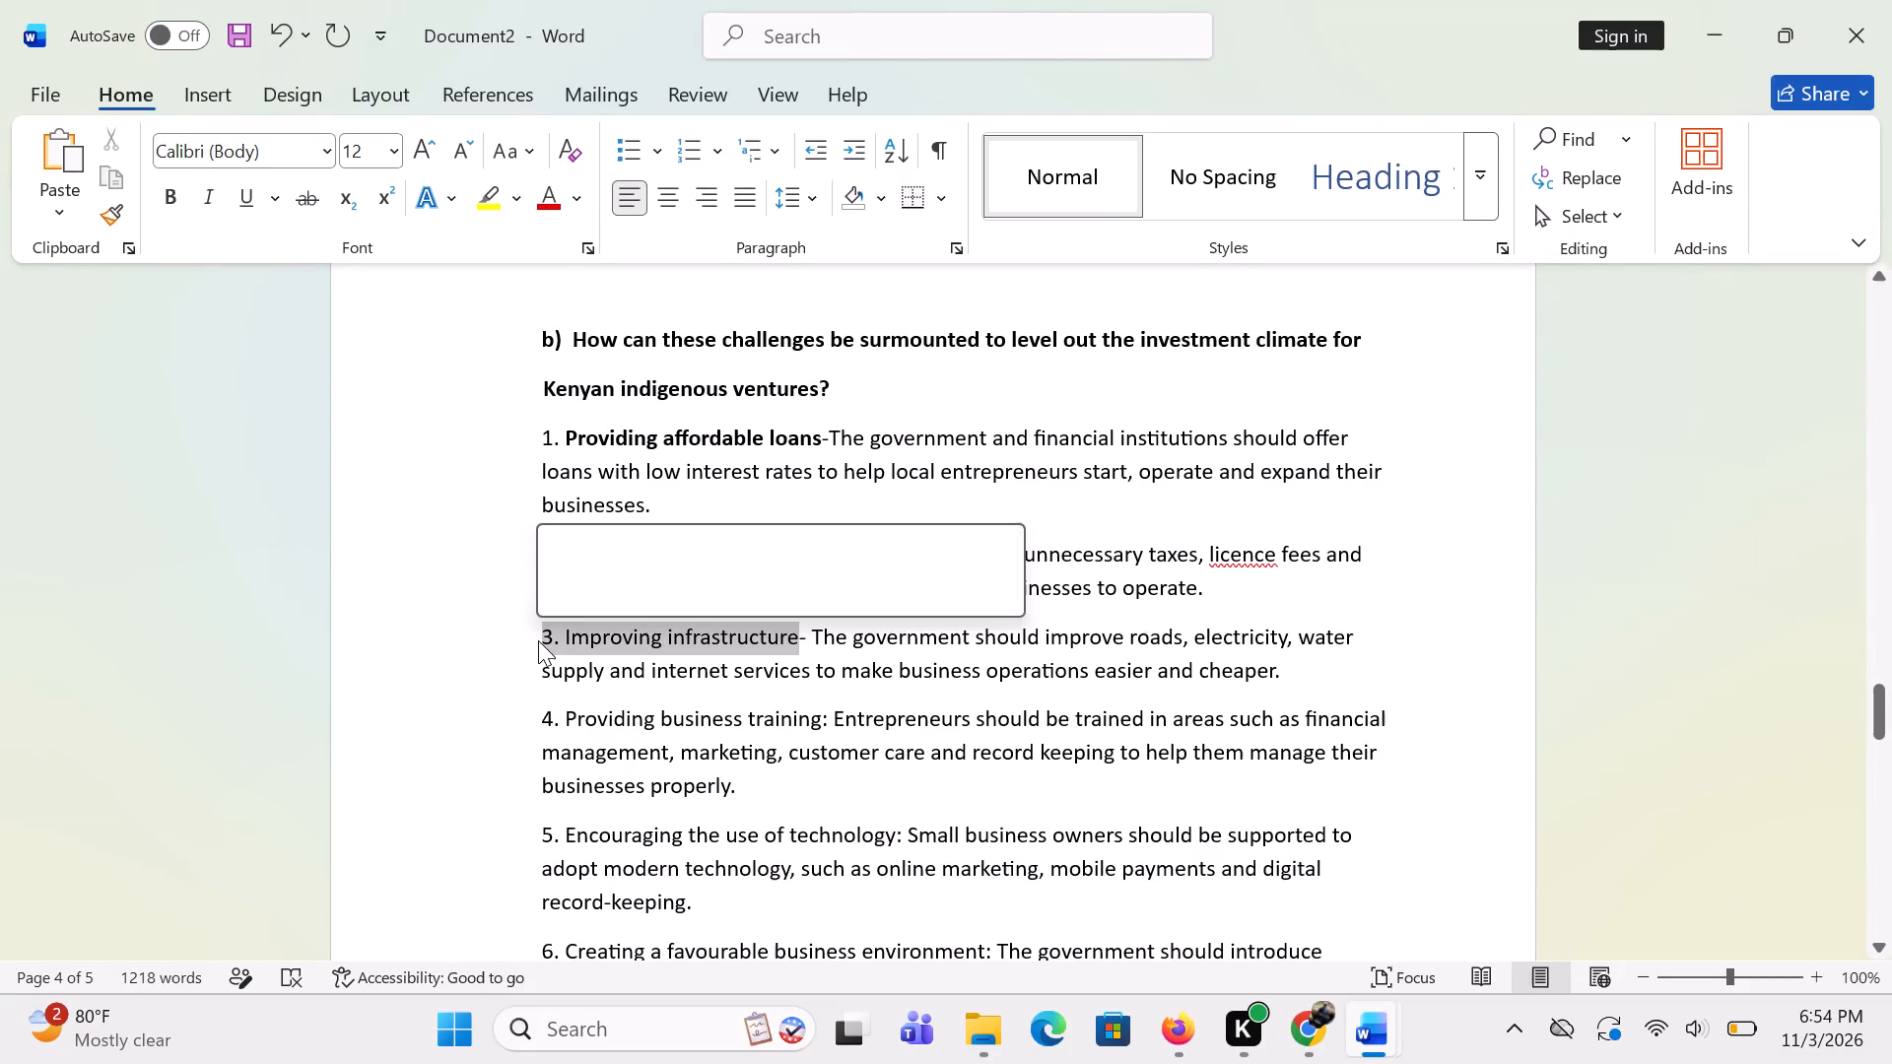
click(557, 594)
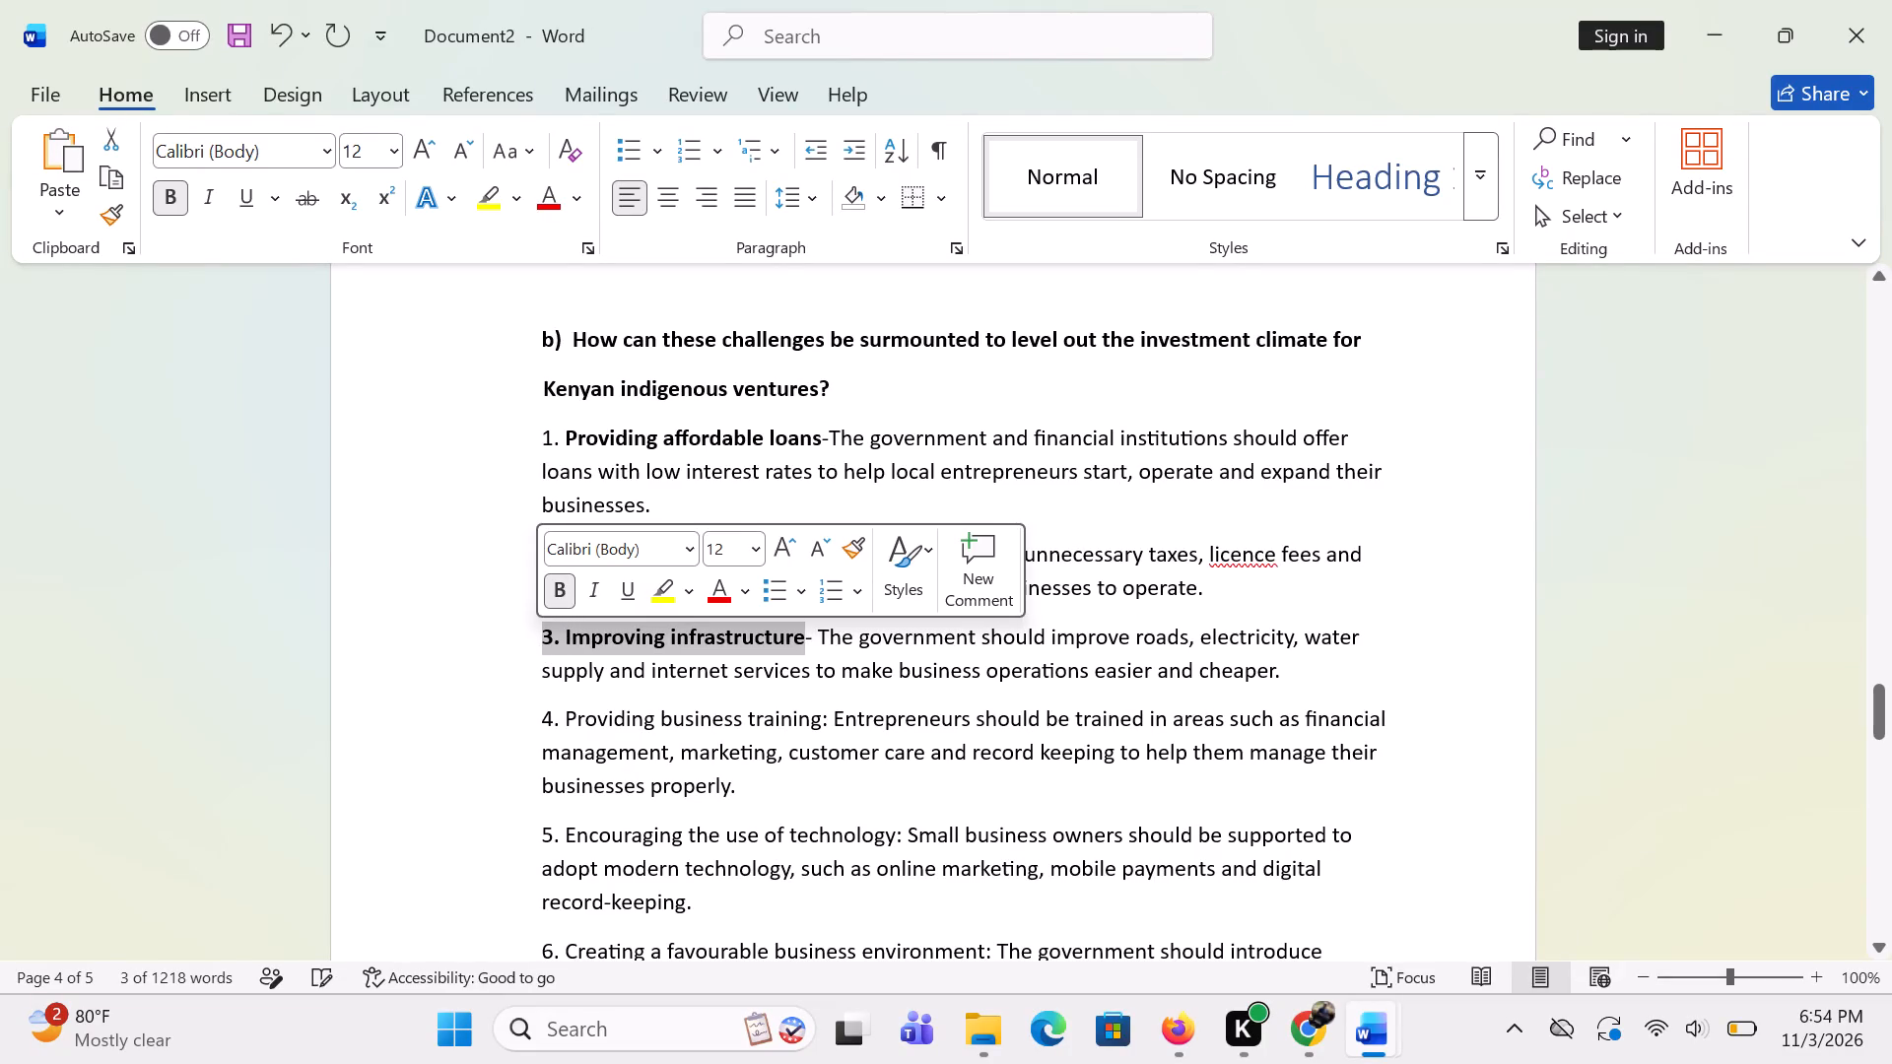
In point 4, replace the colon and space after "Providing business training" with a hyphen and bold the number, heading and hyphen.
click(832, 722)
key(BackSpace)
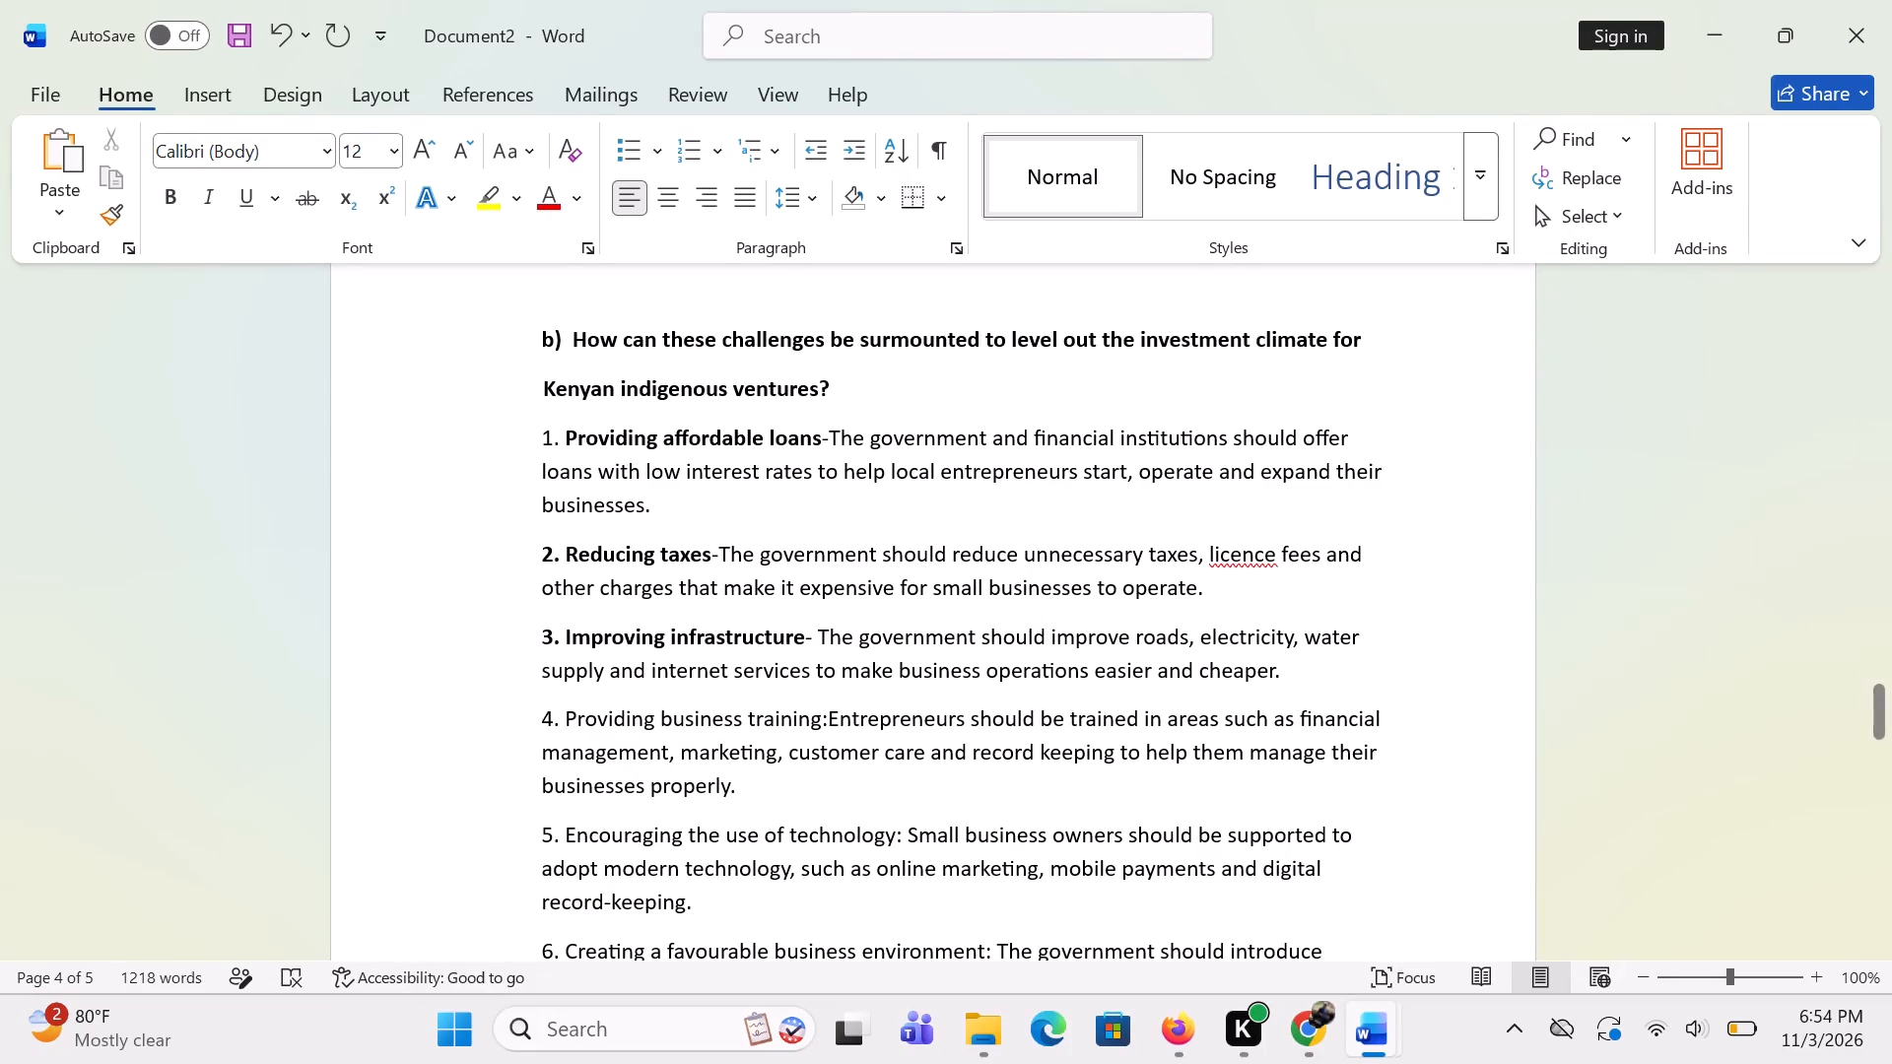
key(BackSpace)
key(minus)
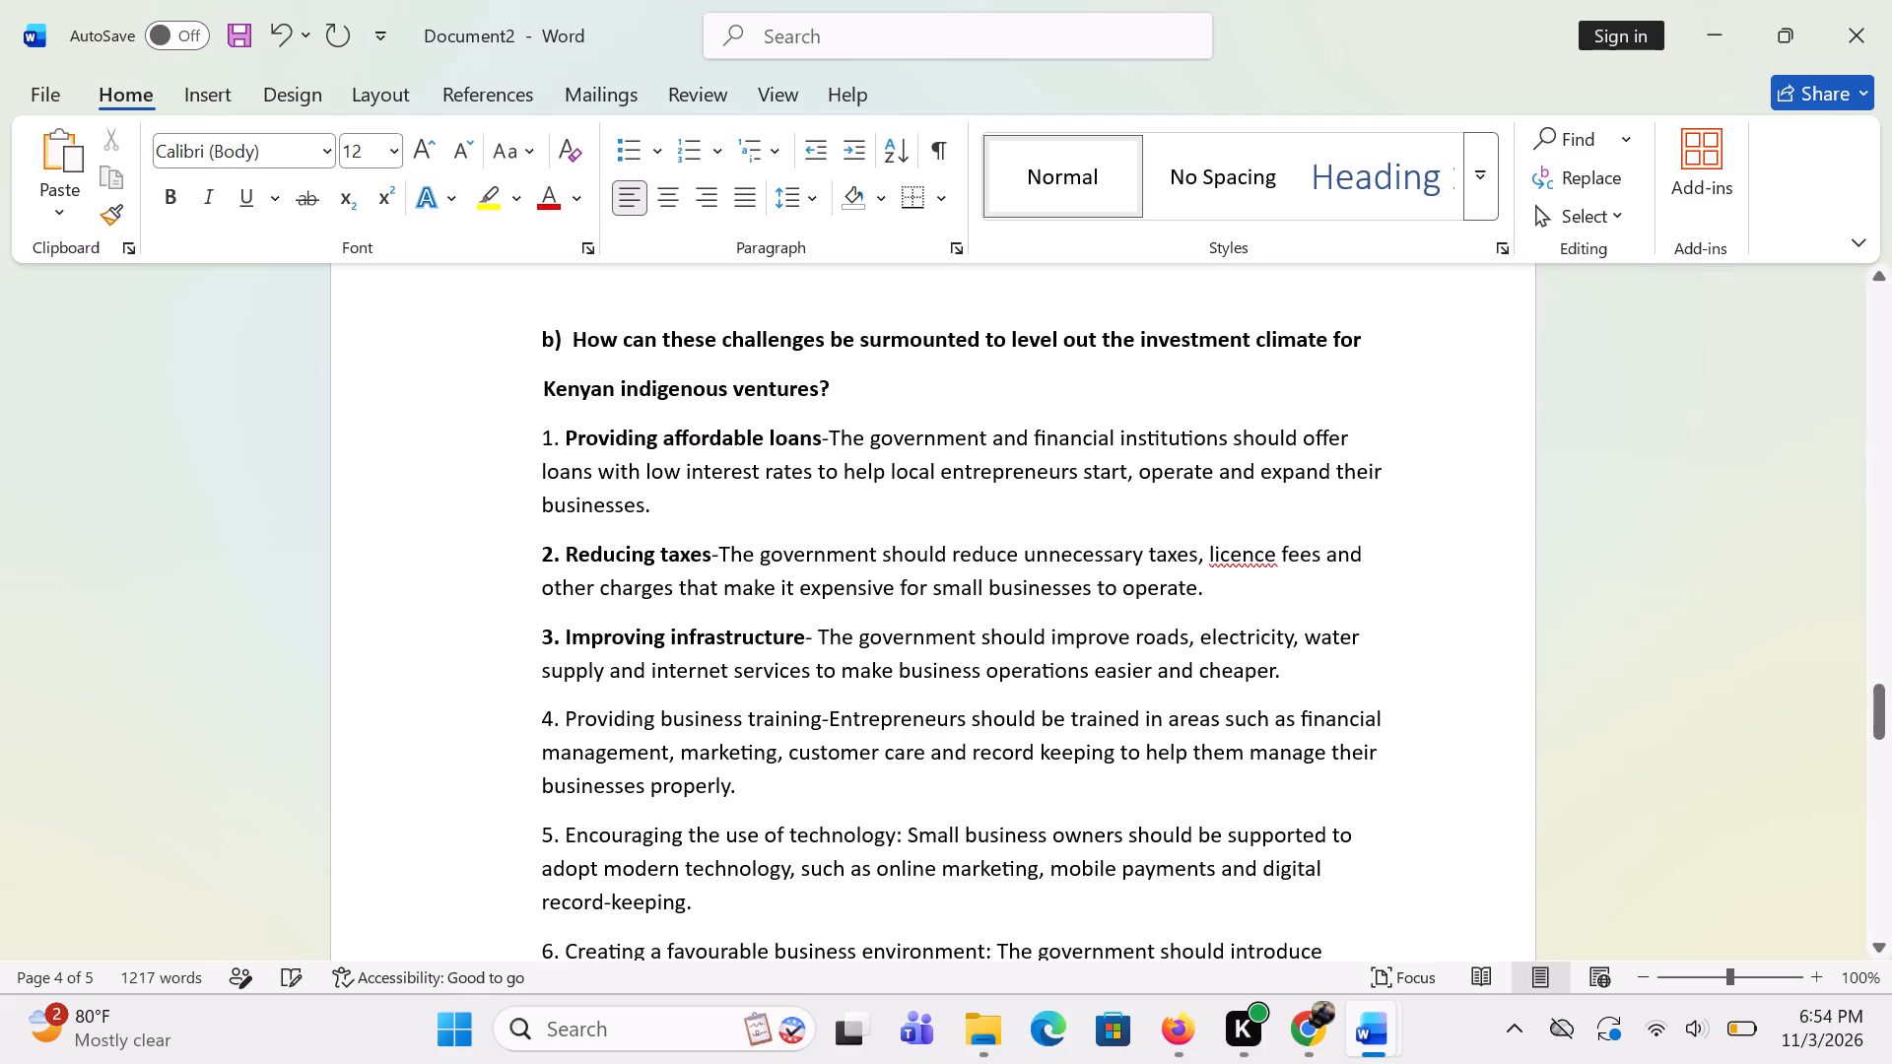
drag(819, 722, 541, 720)
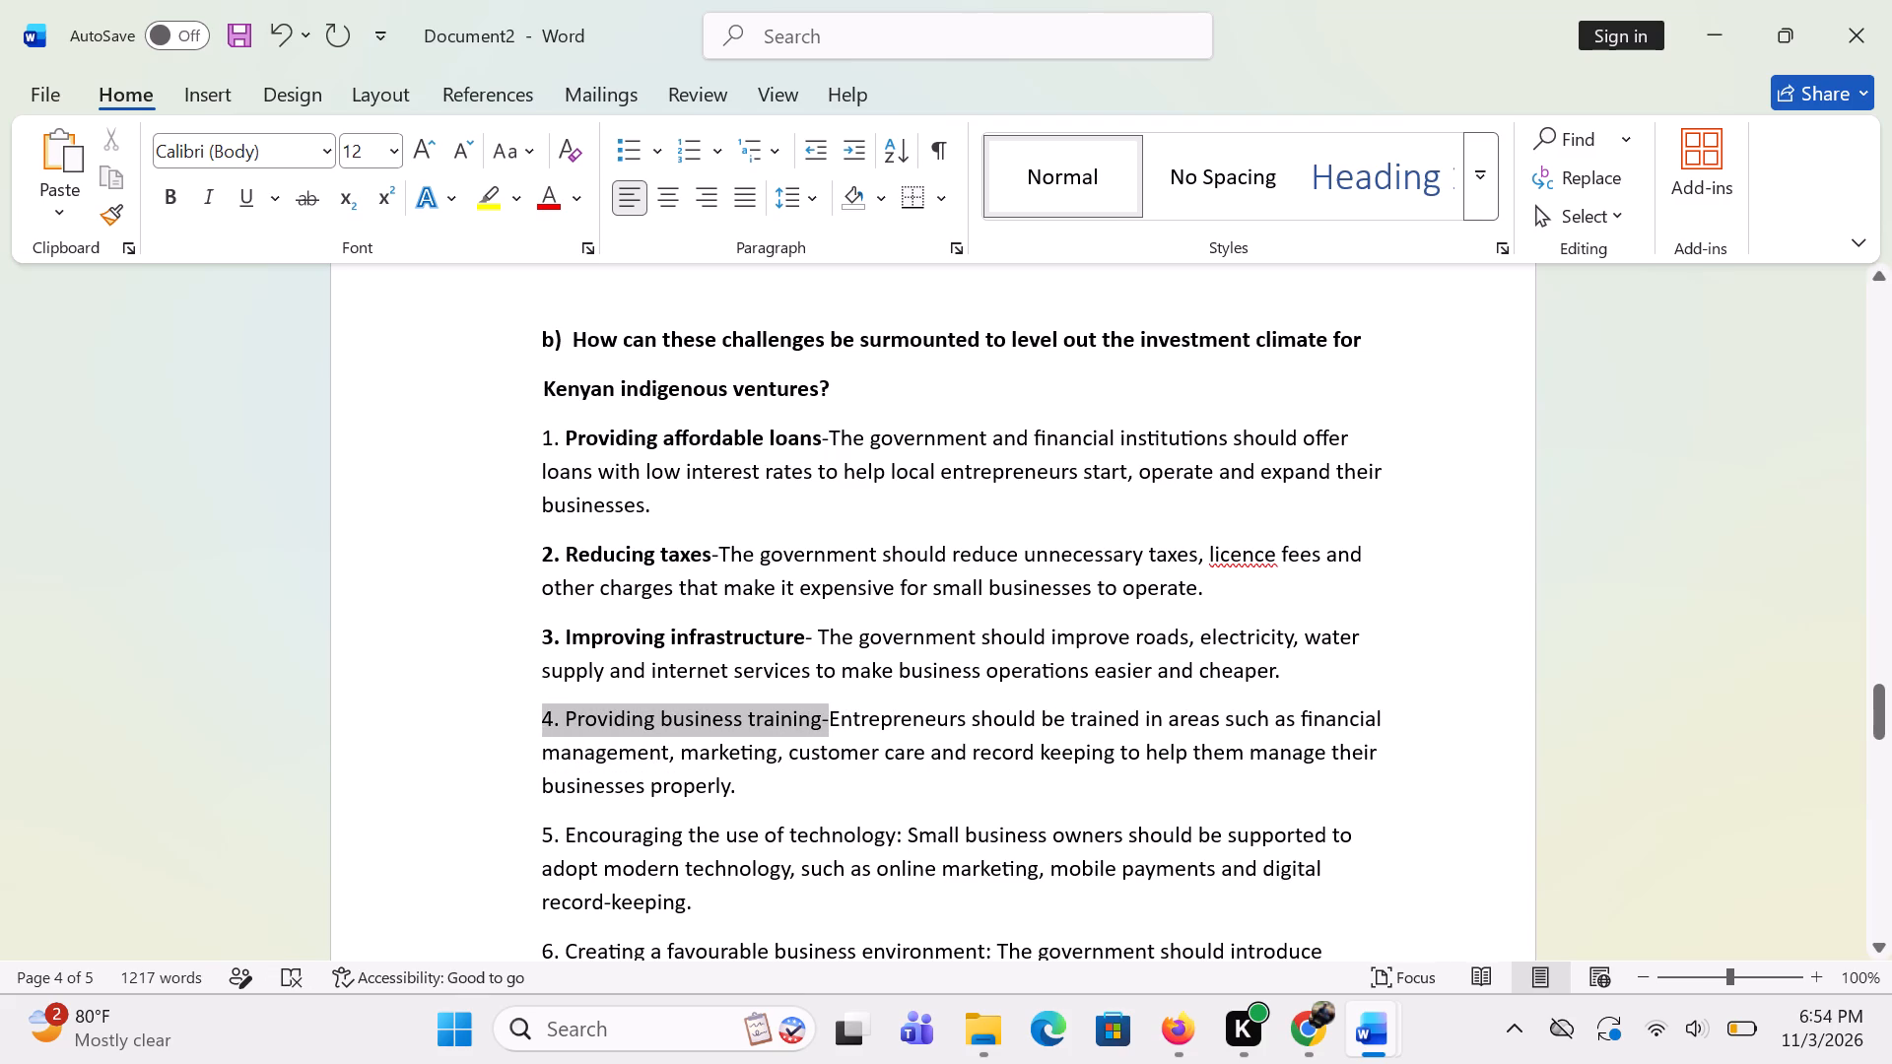
drag(541, 720, 531, 718)
click(555, 665)
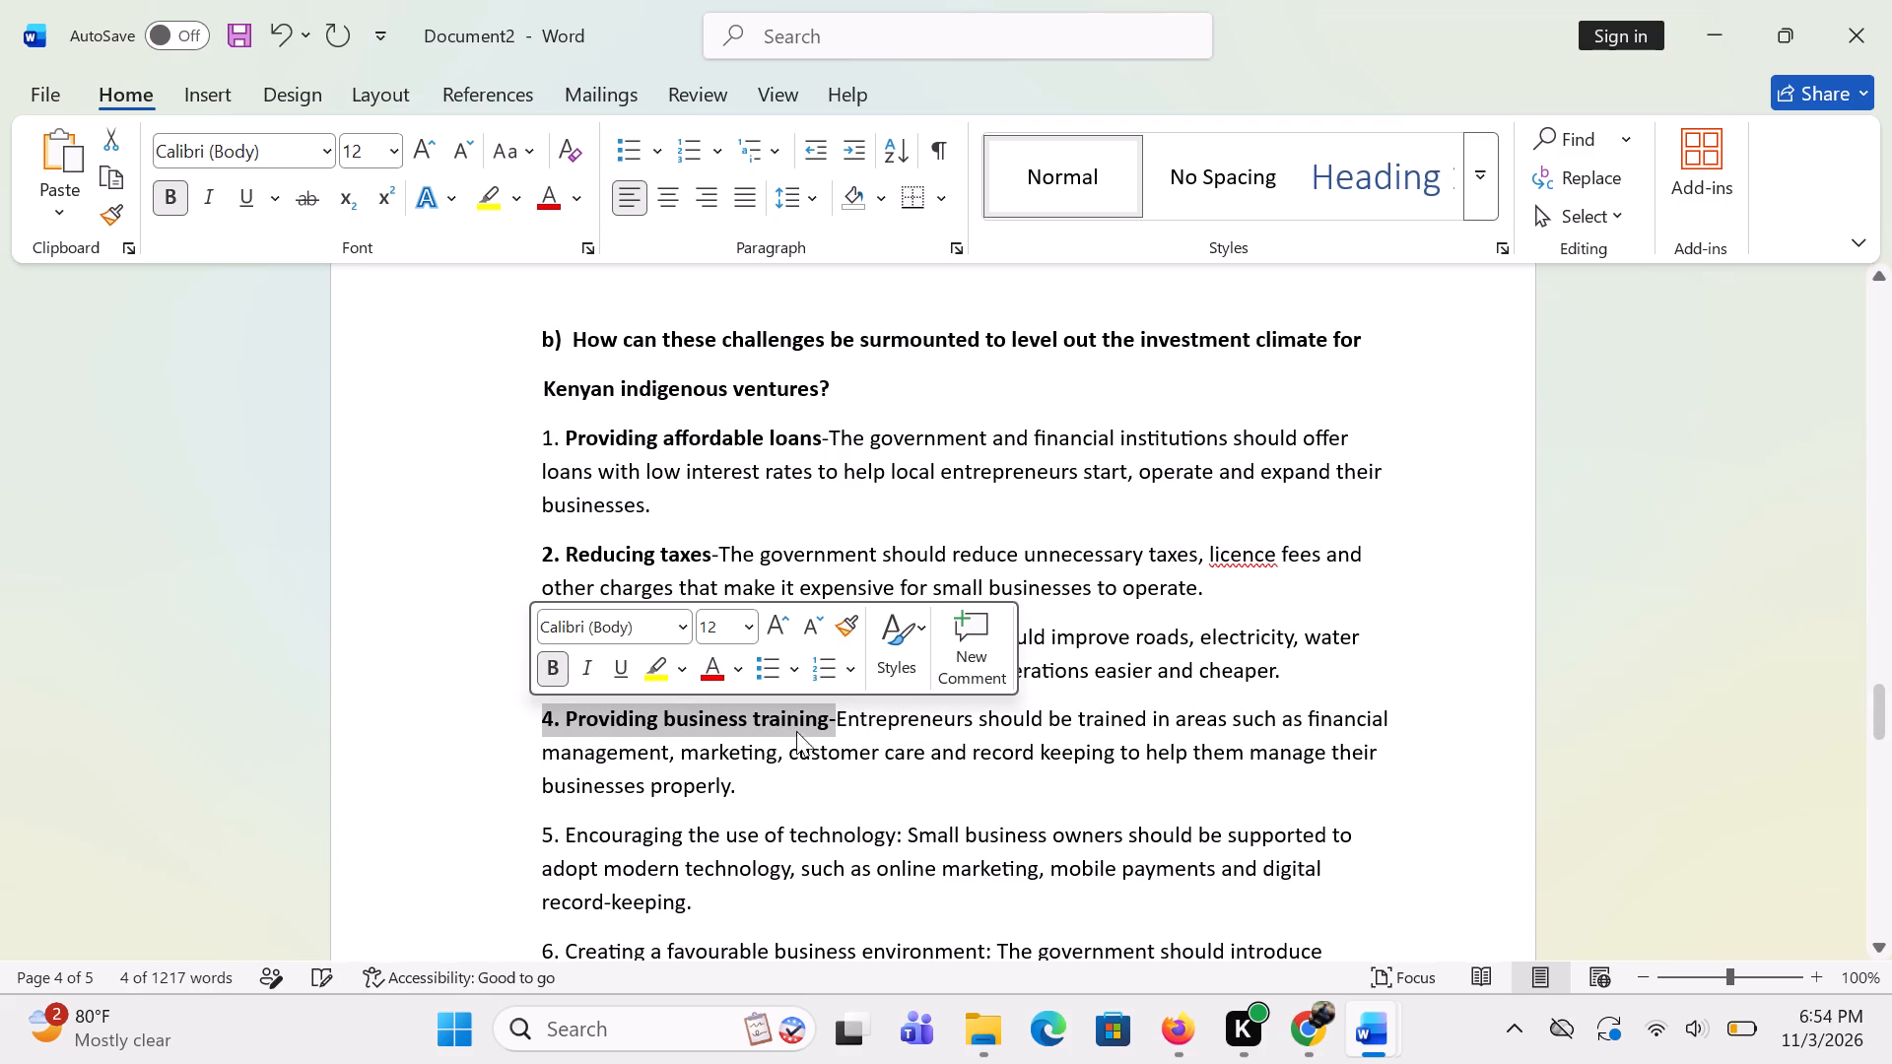
In point 5, replace the colon and space after "Encouraging the use of technology" with a hyphen and bold the number, heading and hyphen.
click(907, 839)
key(BackSpace)
key(BackSpace)
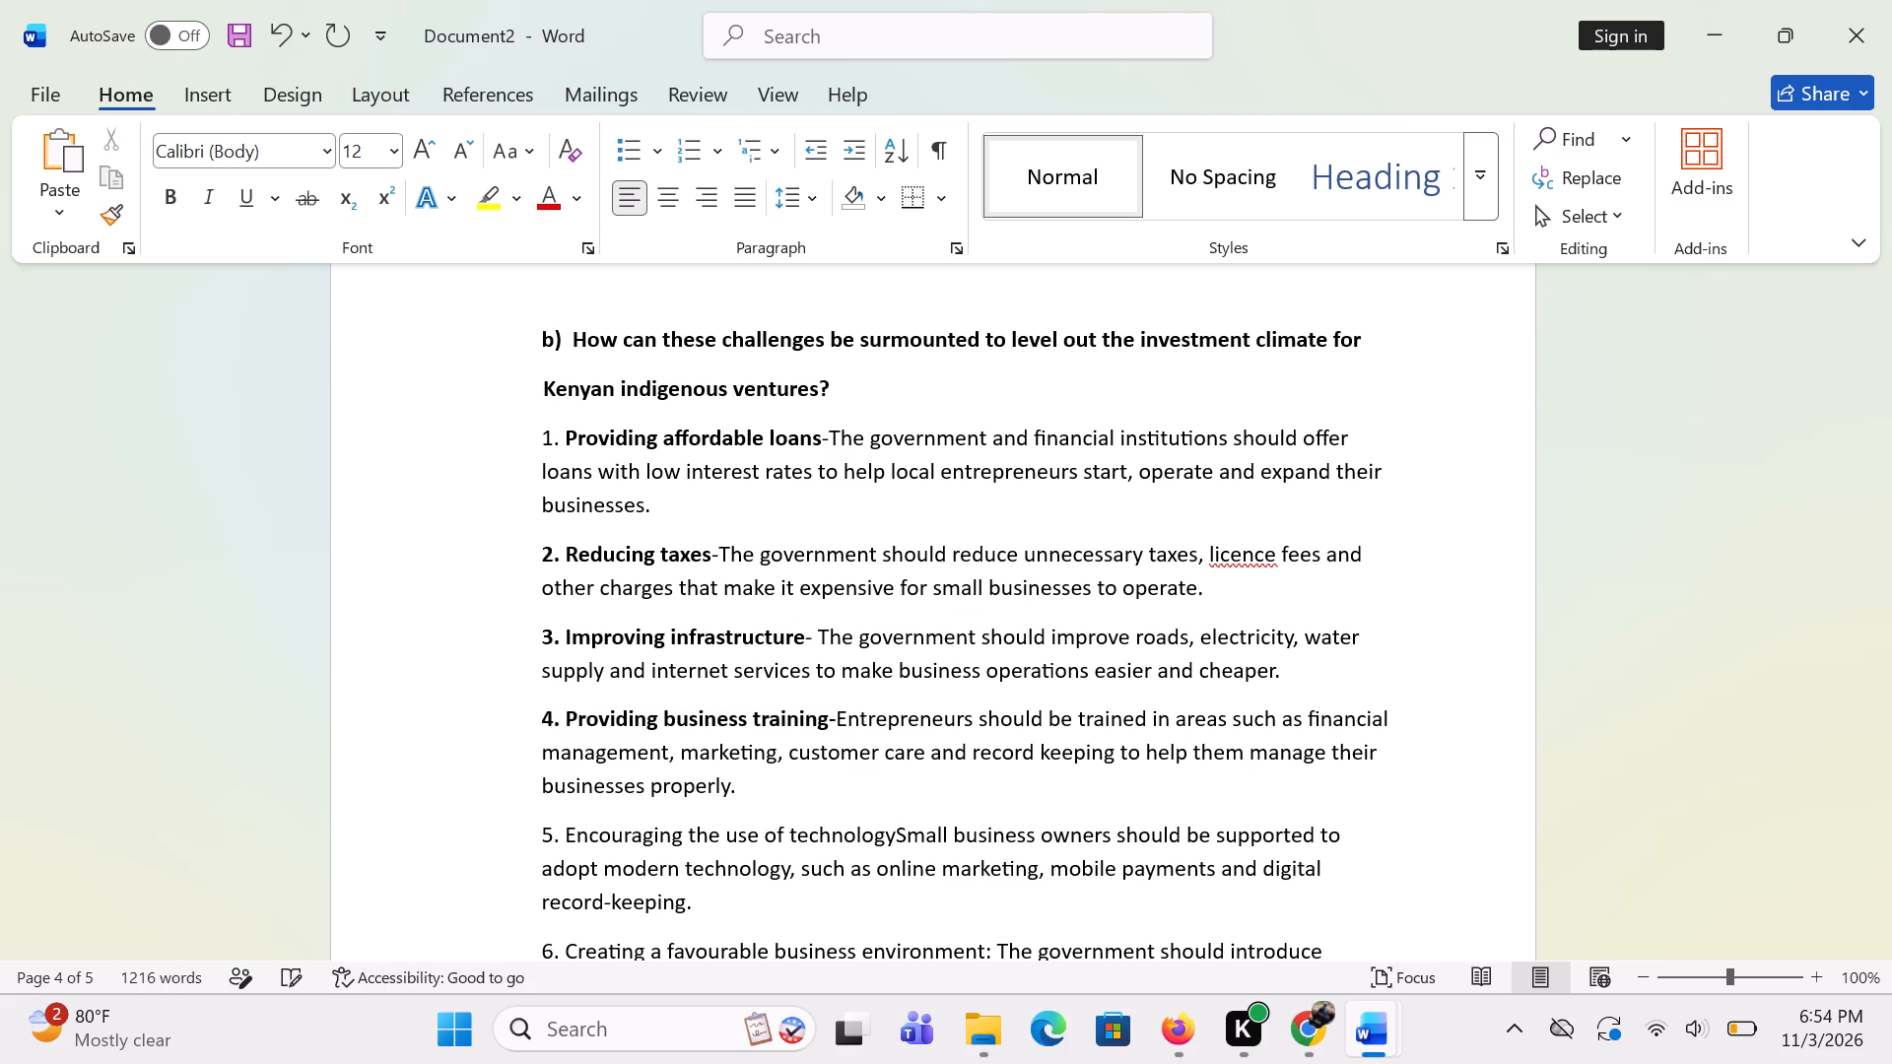
key(minus)
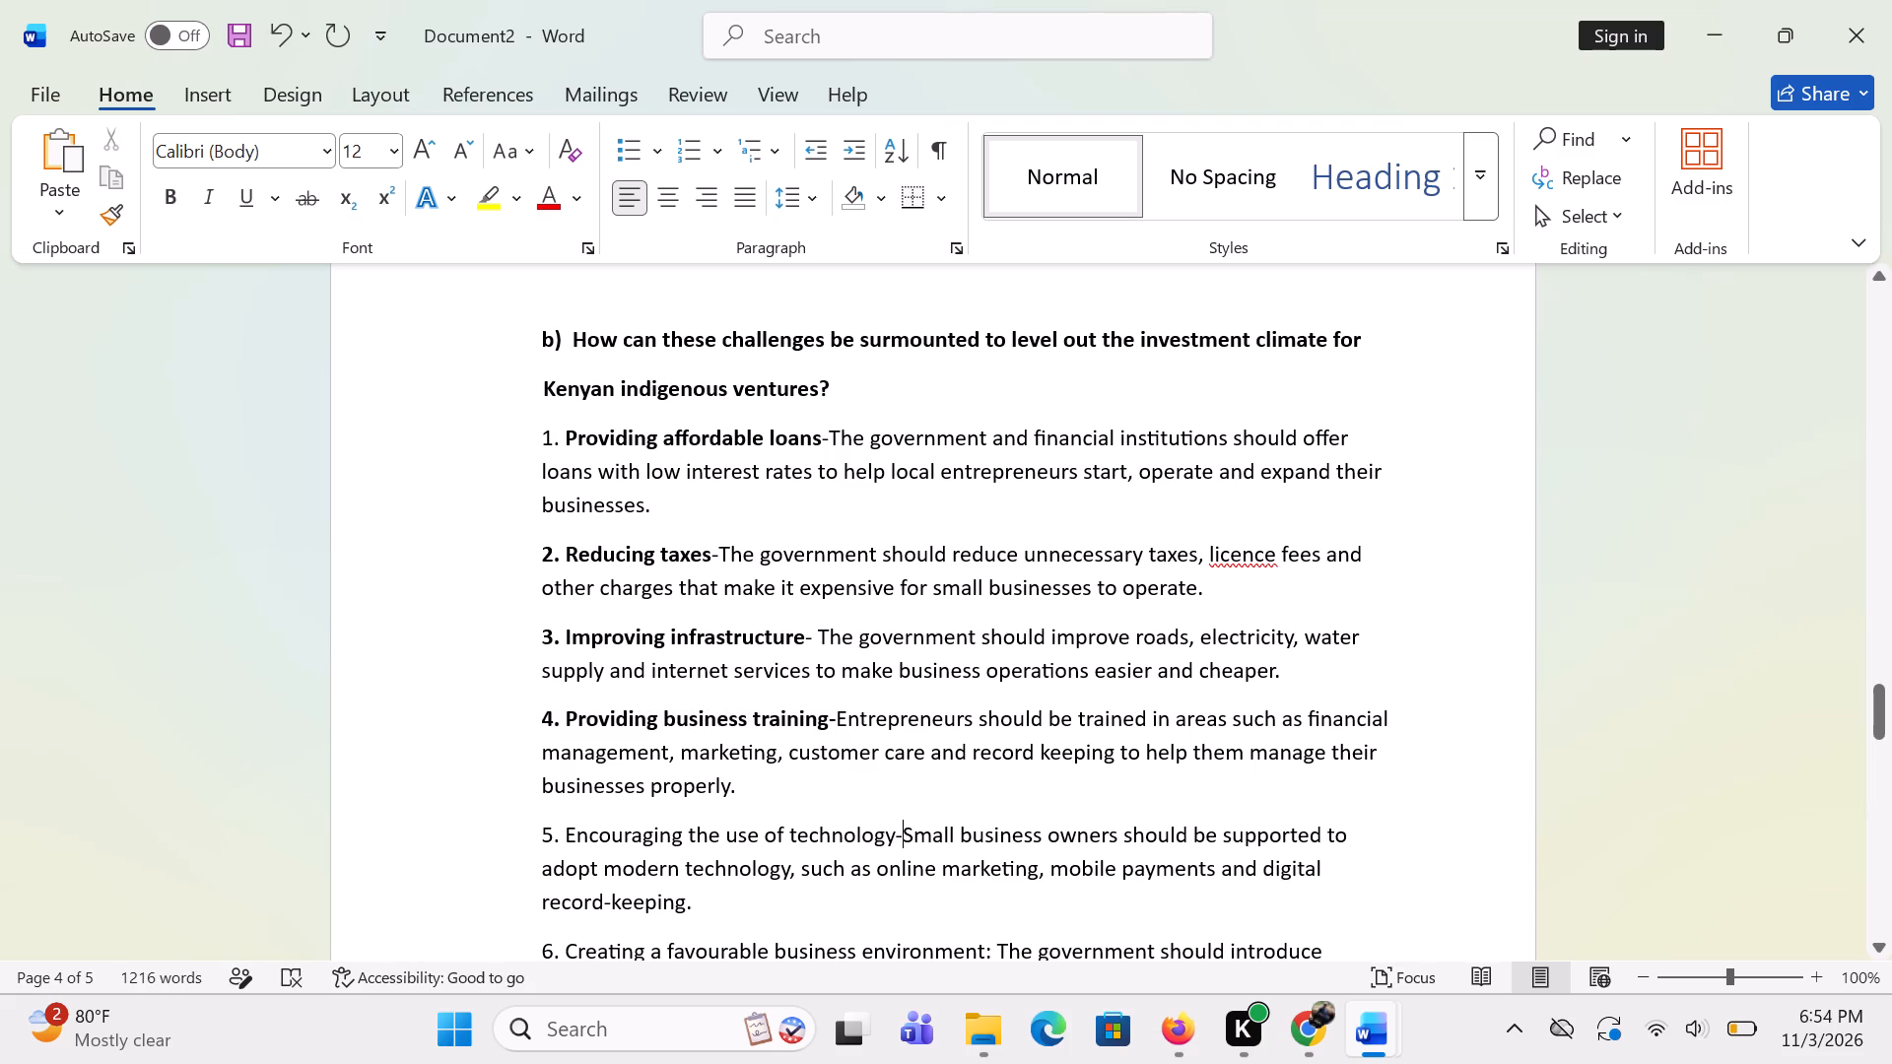
drag(894, 840, 528, 843)
click(541, 796)
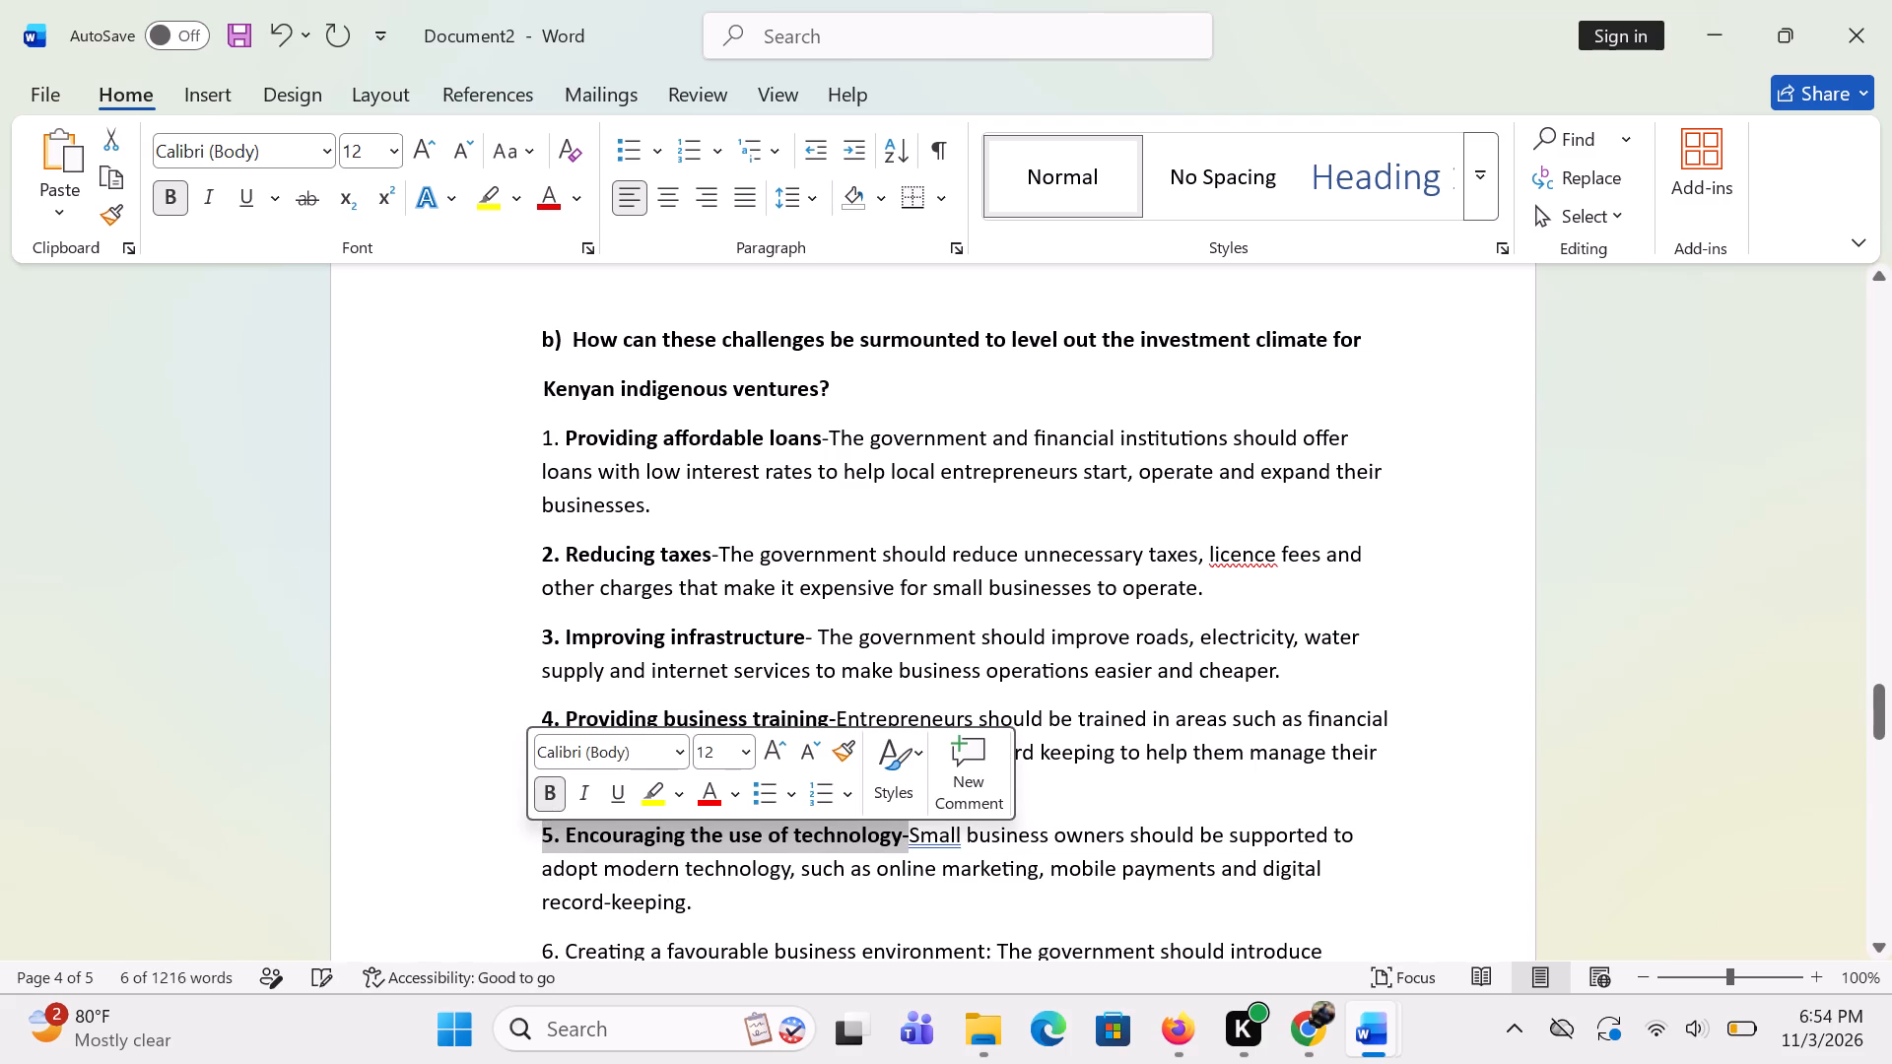
drag(1054, 611, 961, 721)
In point 6, bold the number and heading "Creating a favourable business environment" and replace its colon and space with a bold hyphen.
scroll(961, 721, down, 1)
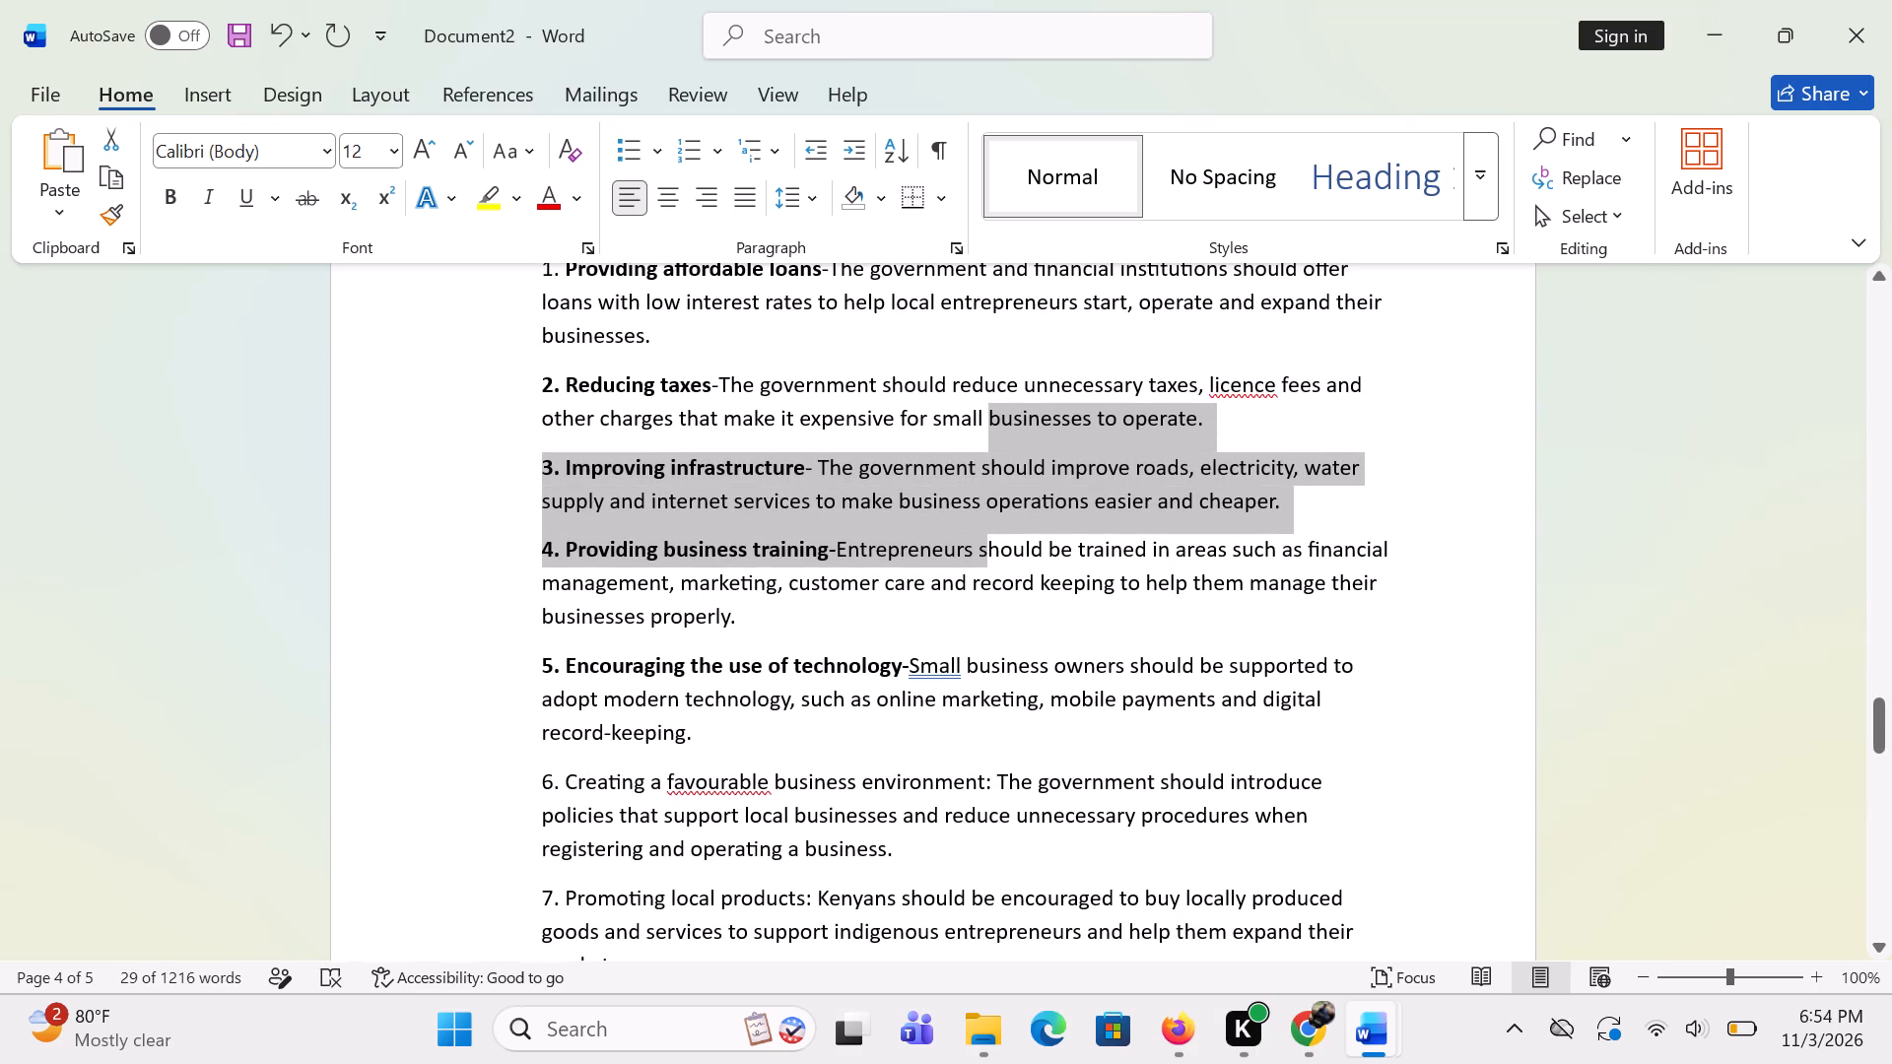
click(851, 770)
drag(991, 784, 934, 784)
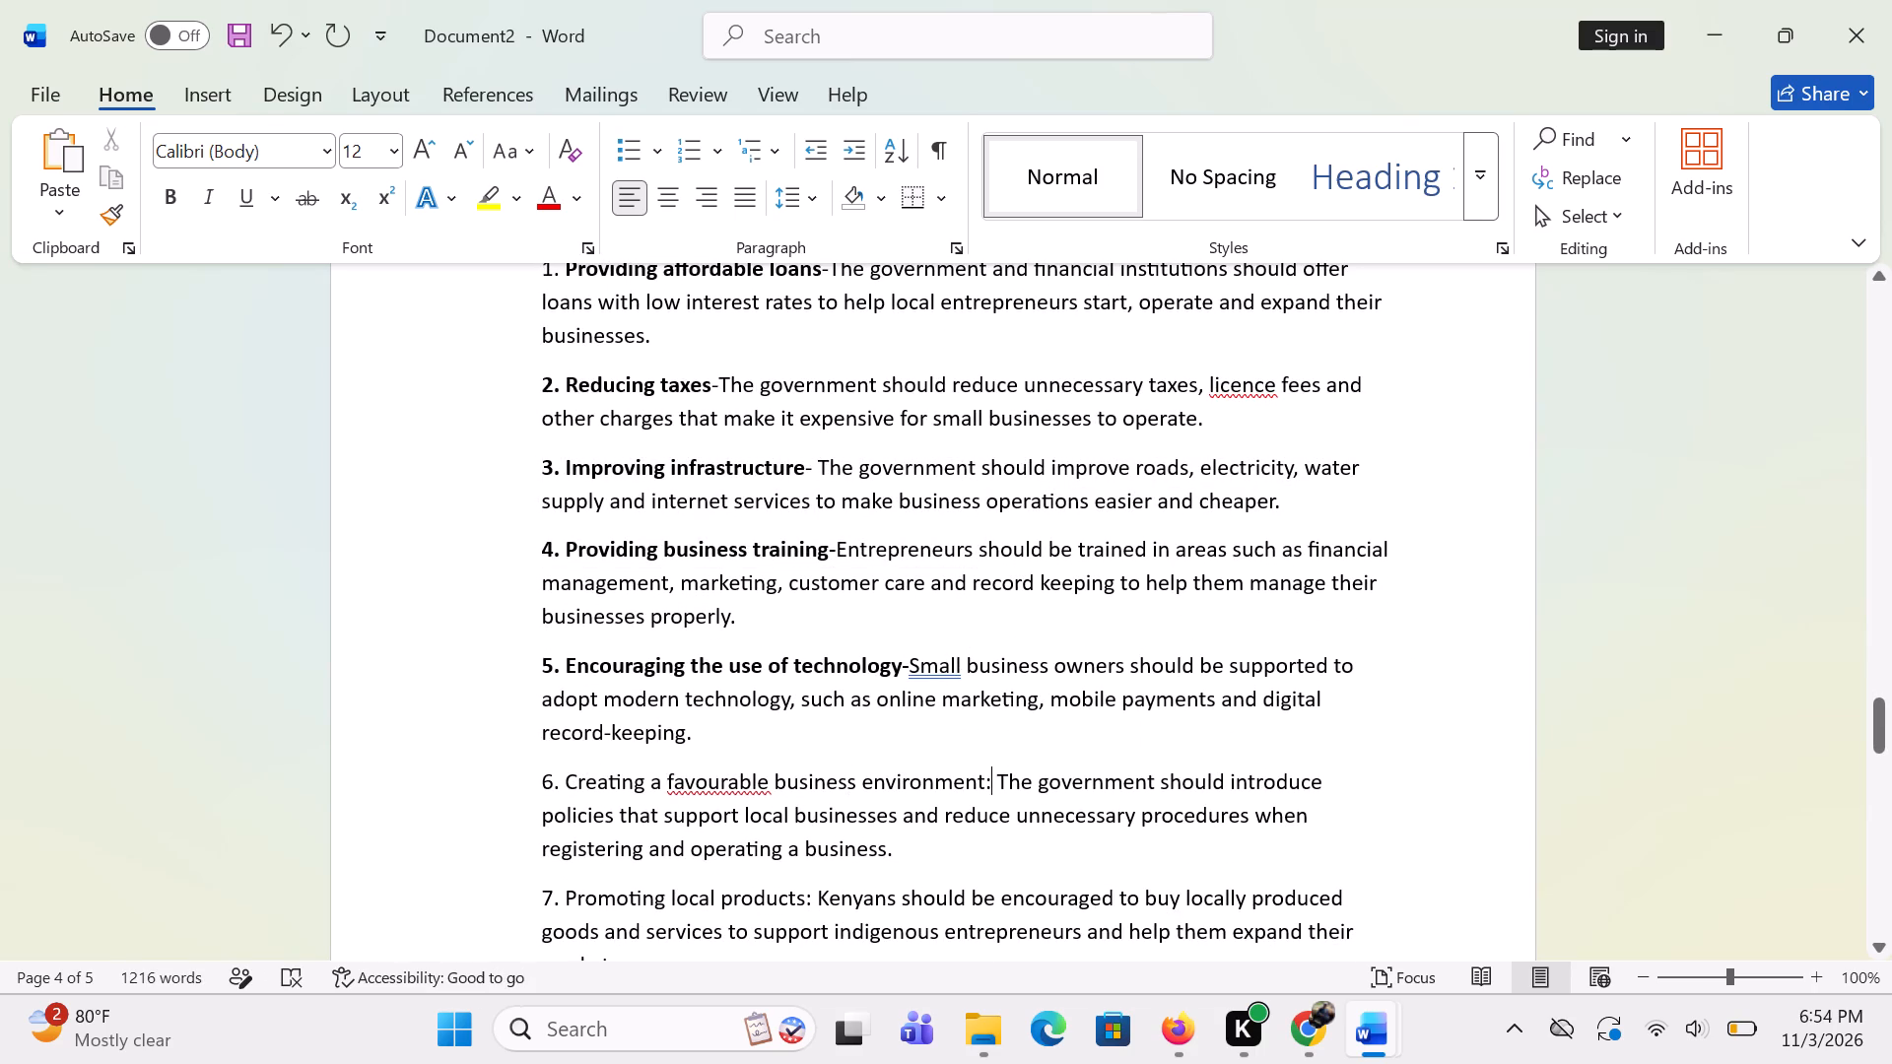
drag(934, 784, 542, 778)
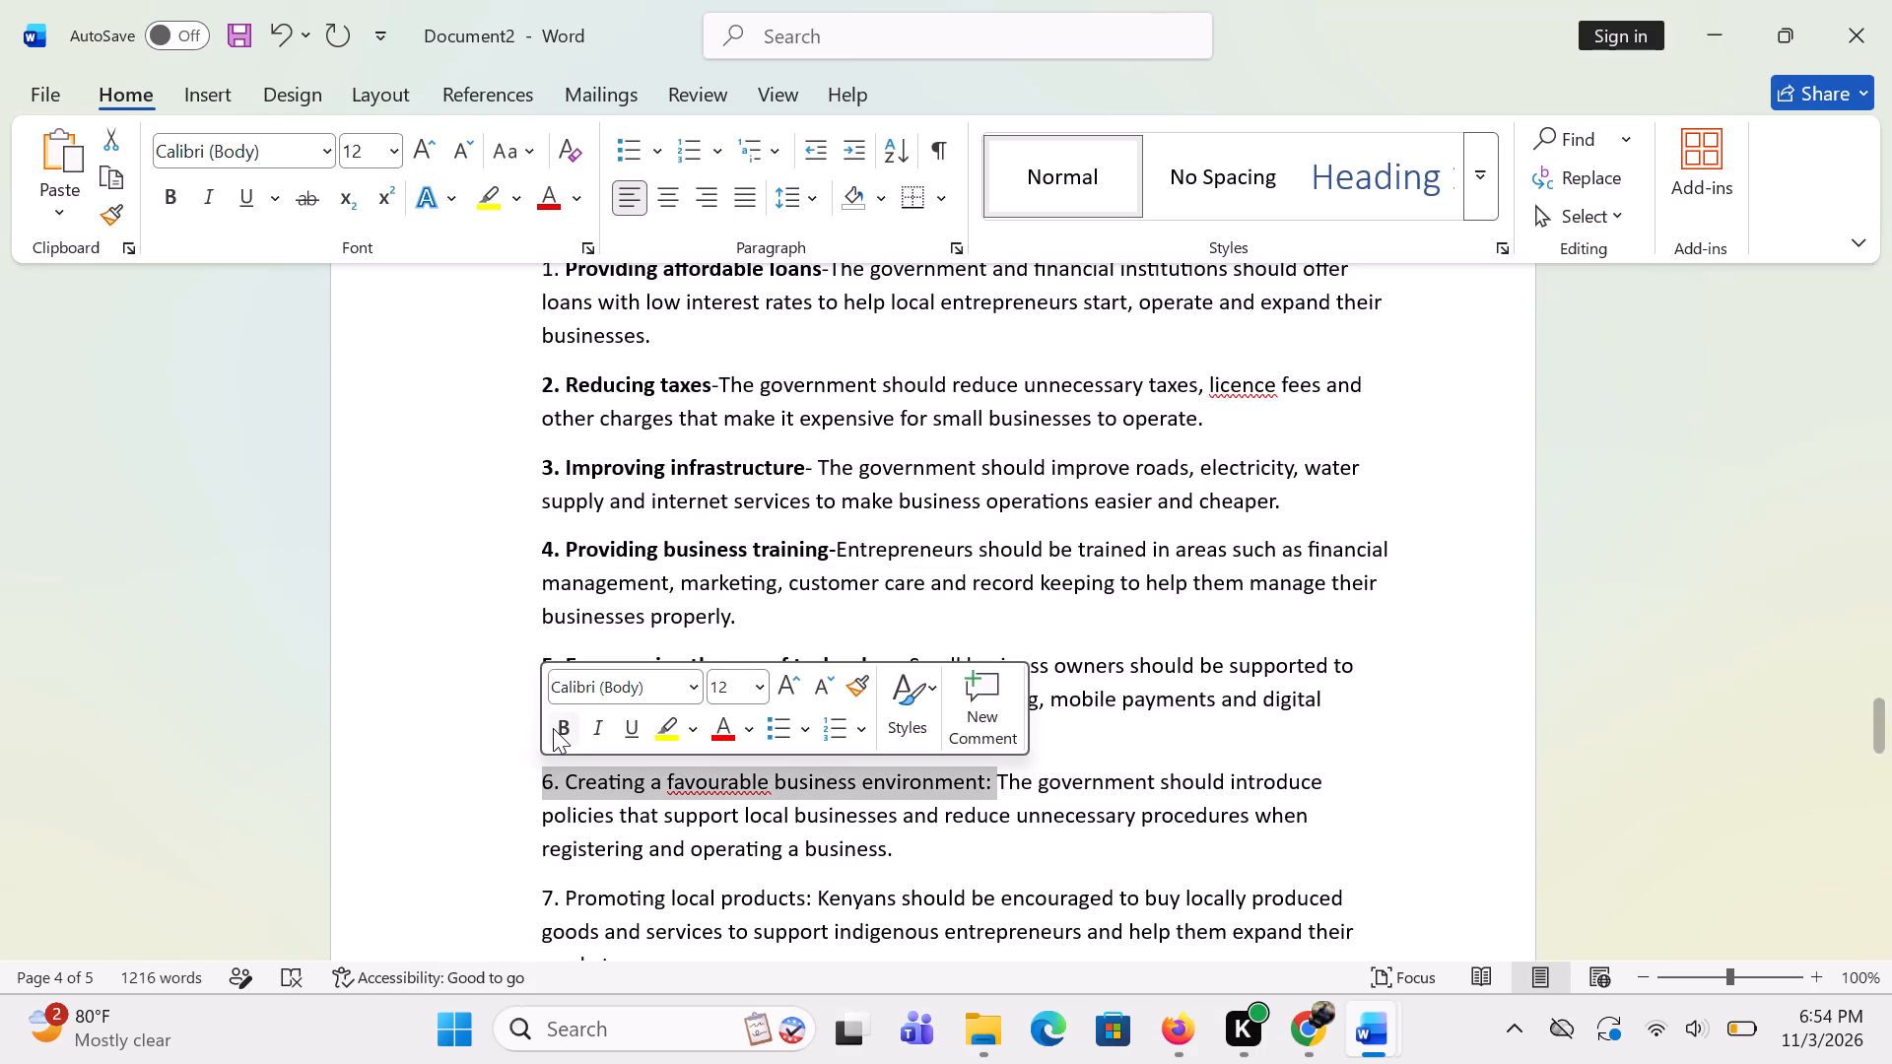
click(553, 728)
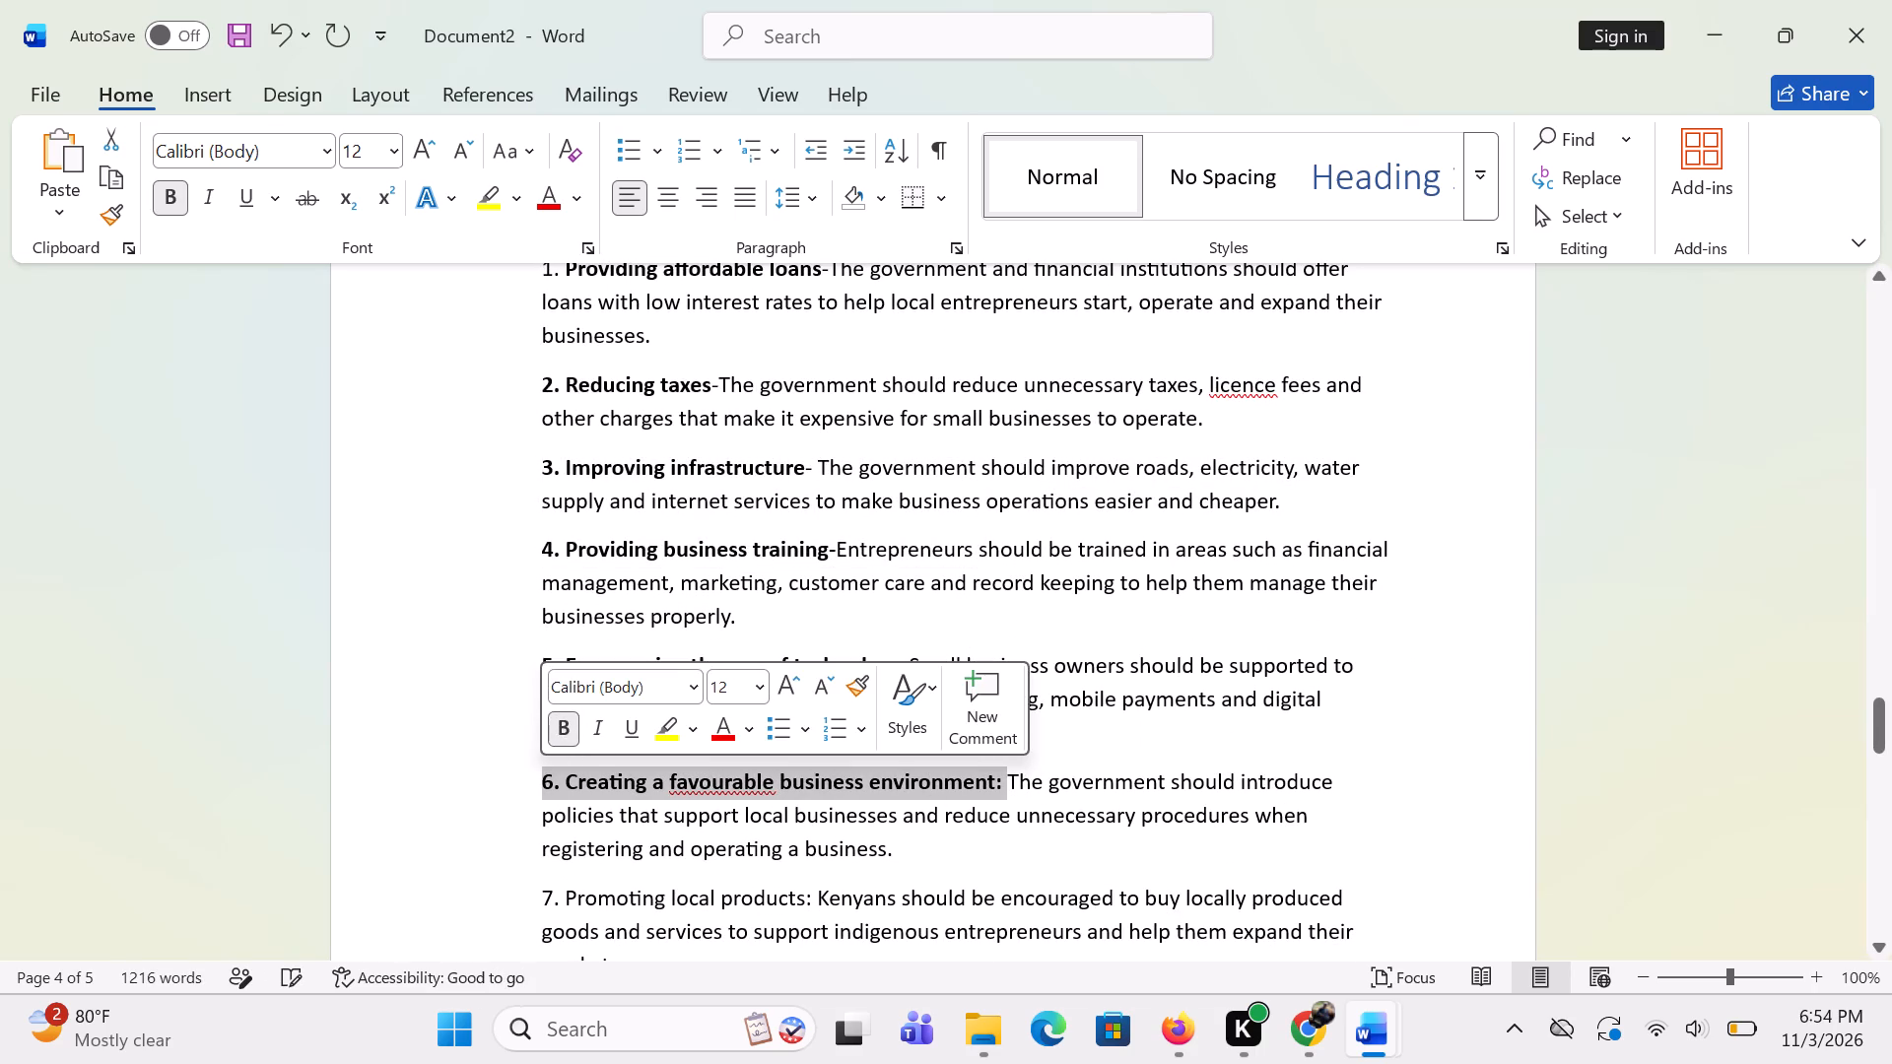
click(1012, 779)
key(BackSpace)
key(BackSpace)
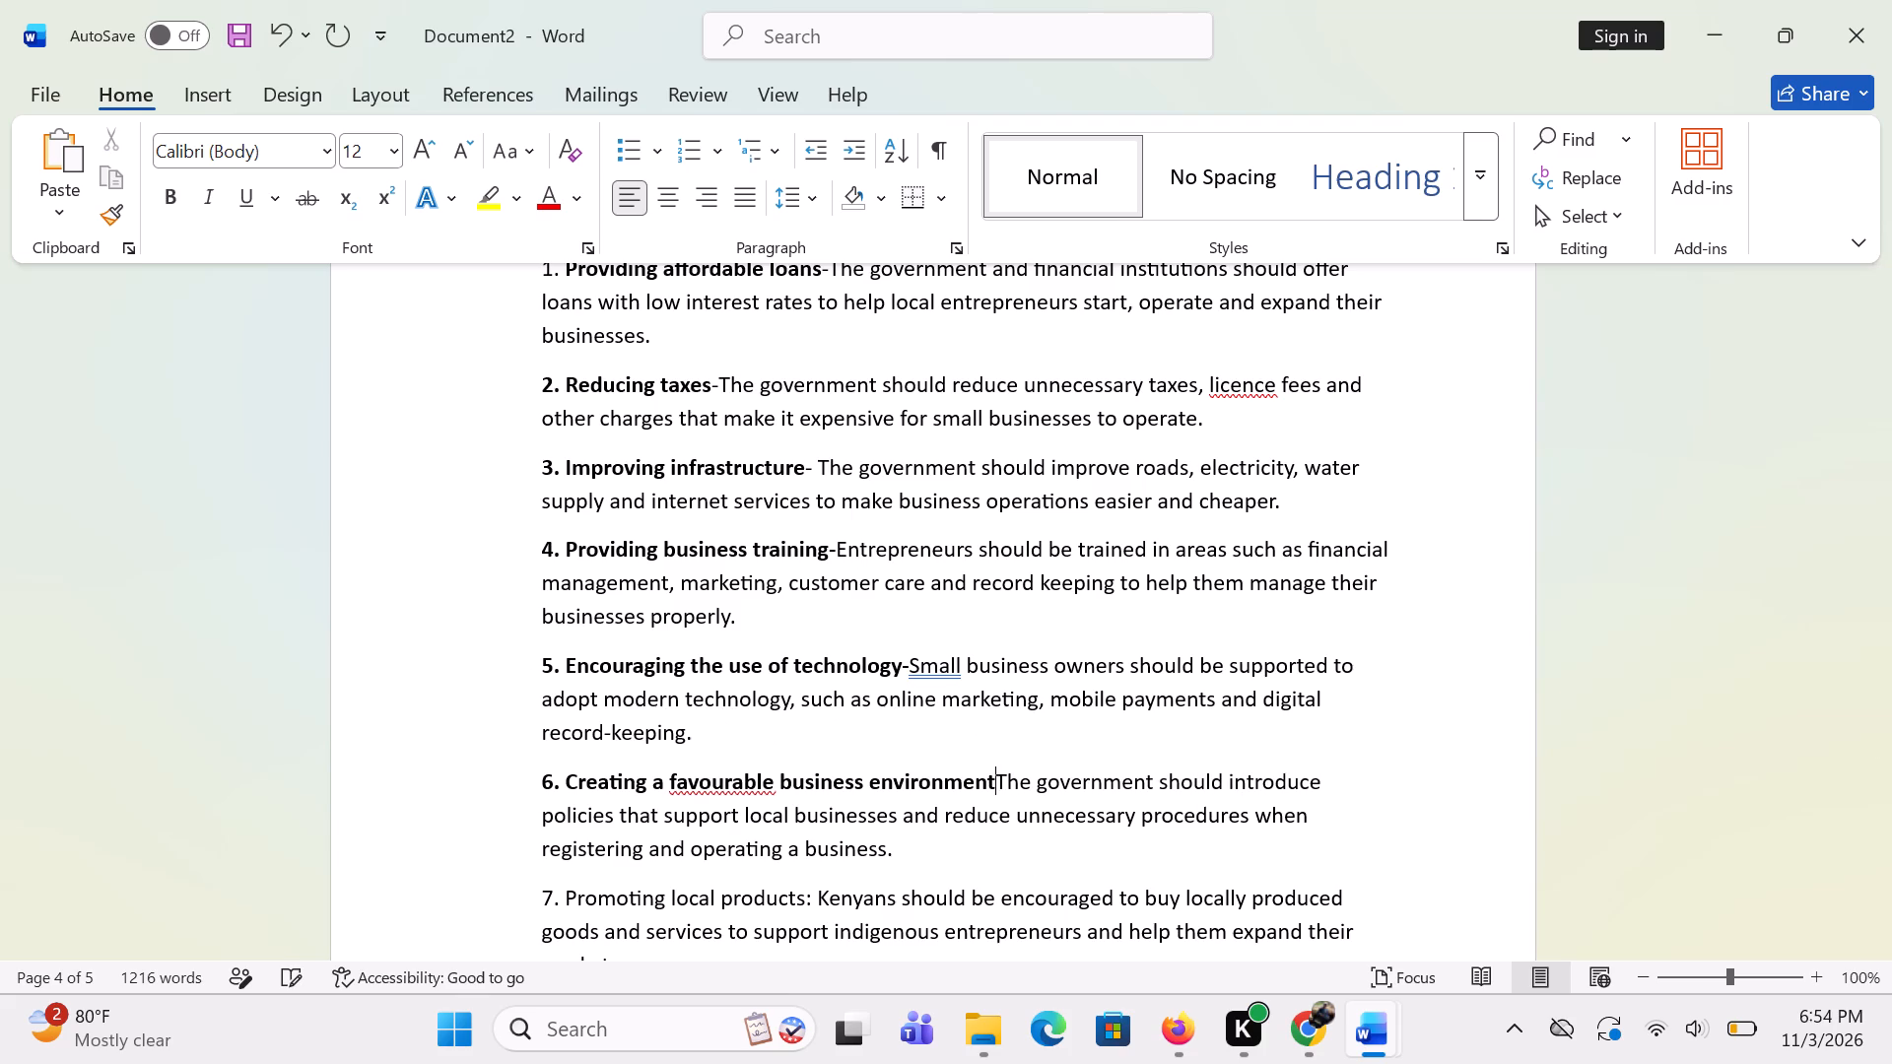
key(minus)
In point 7, replace the colon after "Promoting local products" with a hyphen, keeping the space, and bold the number and heading.
scroll(839, 819, down, 1)
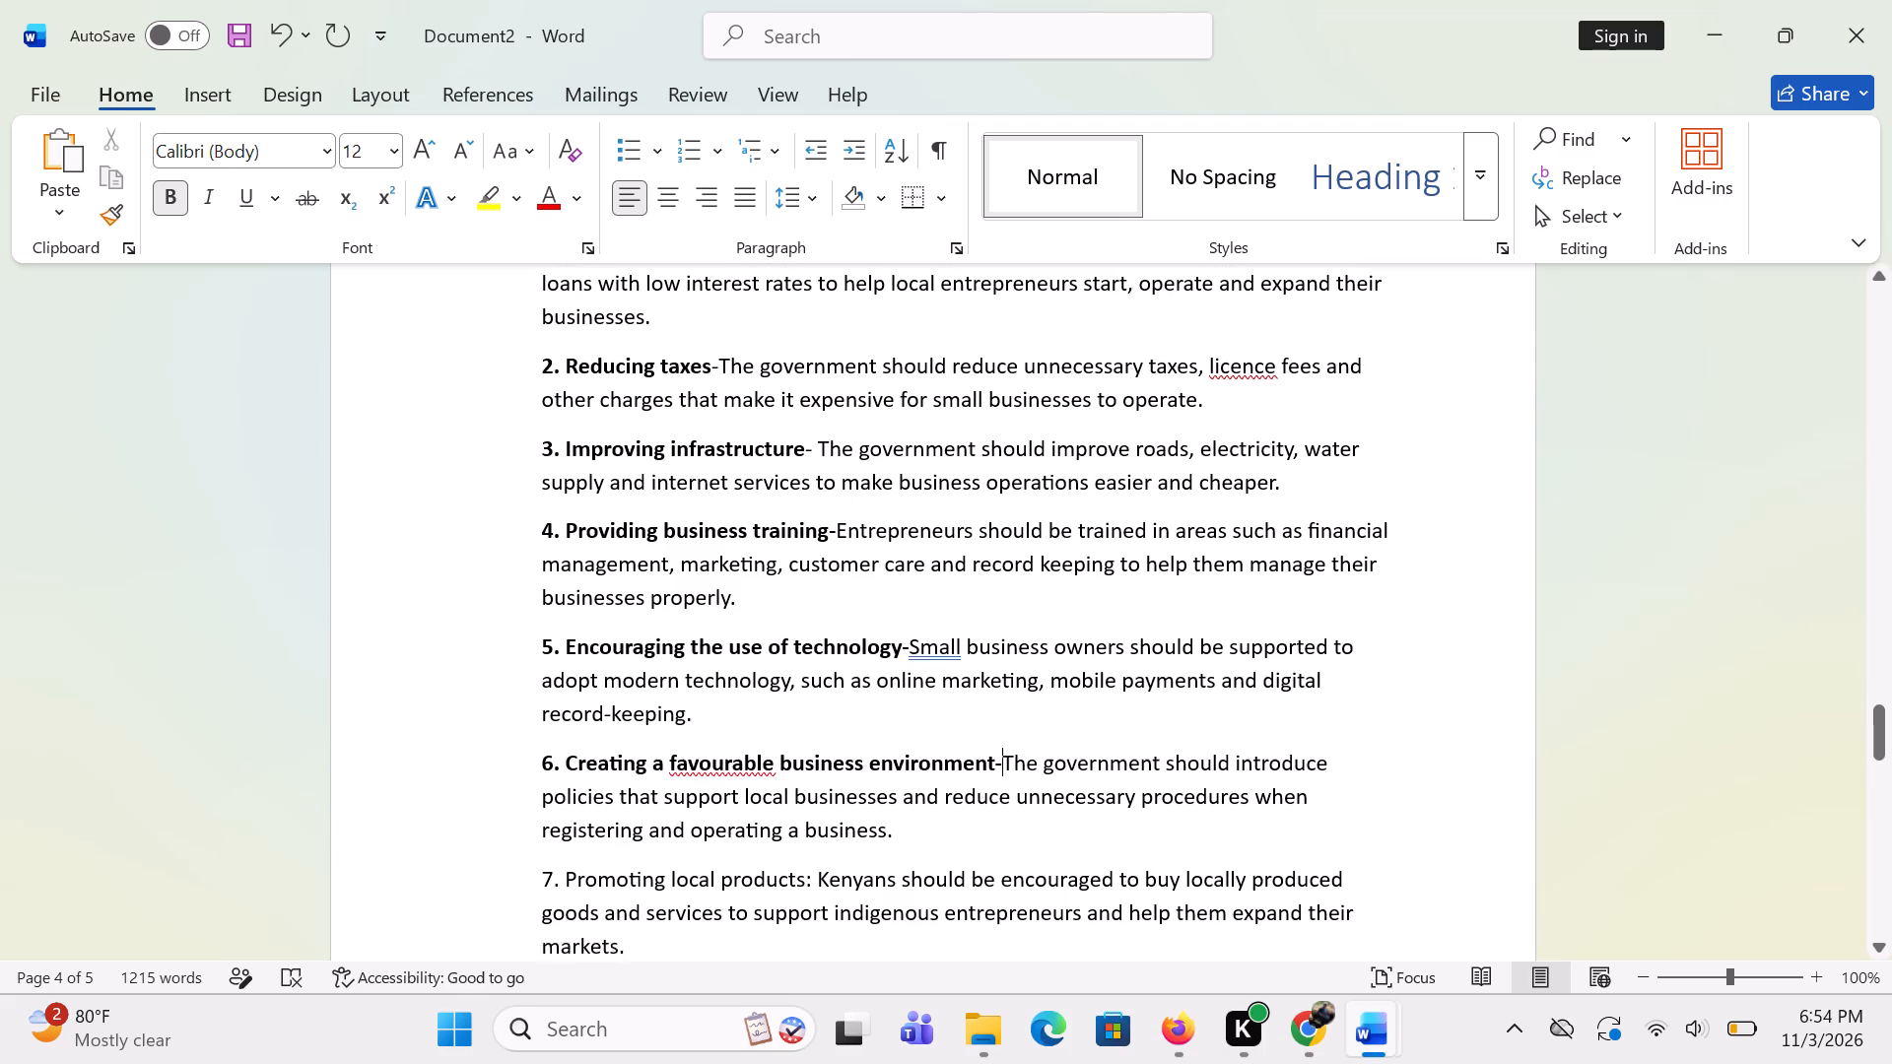
scroll(839, 819, down, 1)
click(812, 712)
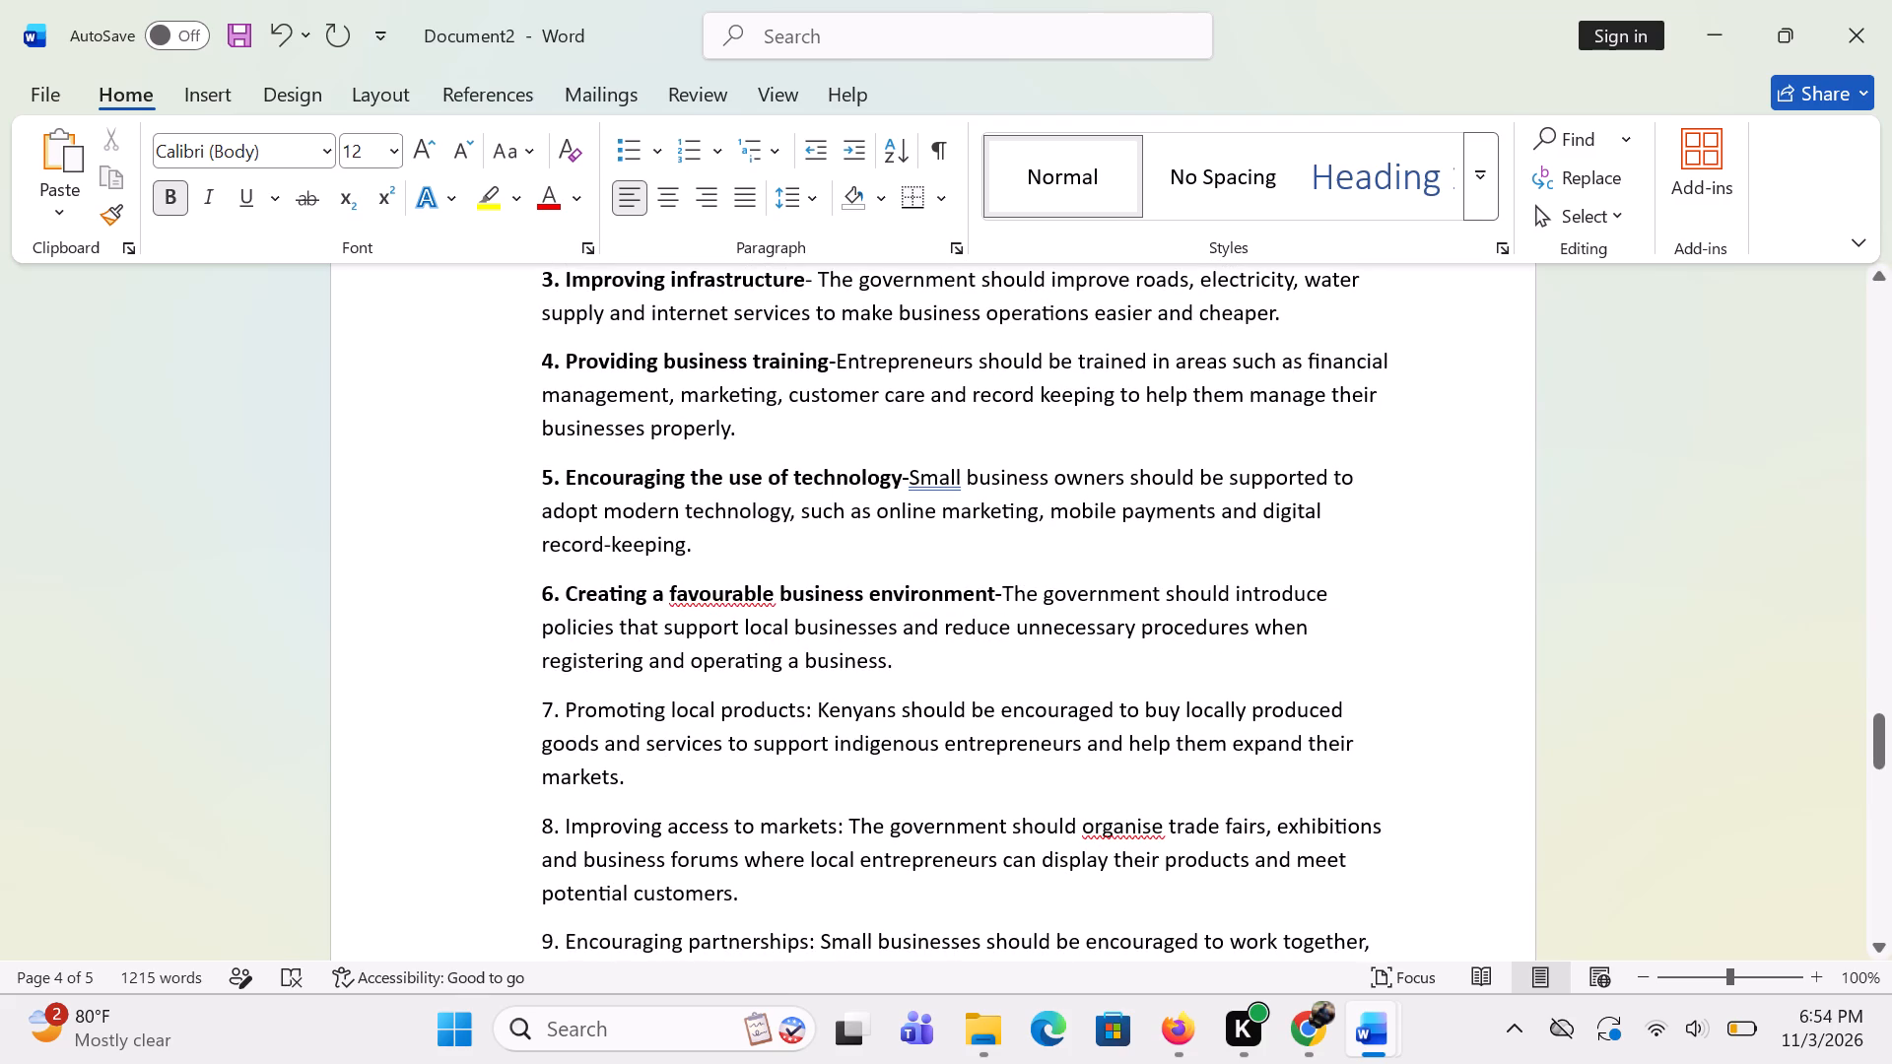
key(BackSpace)
key(minus)
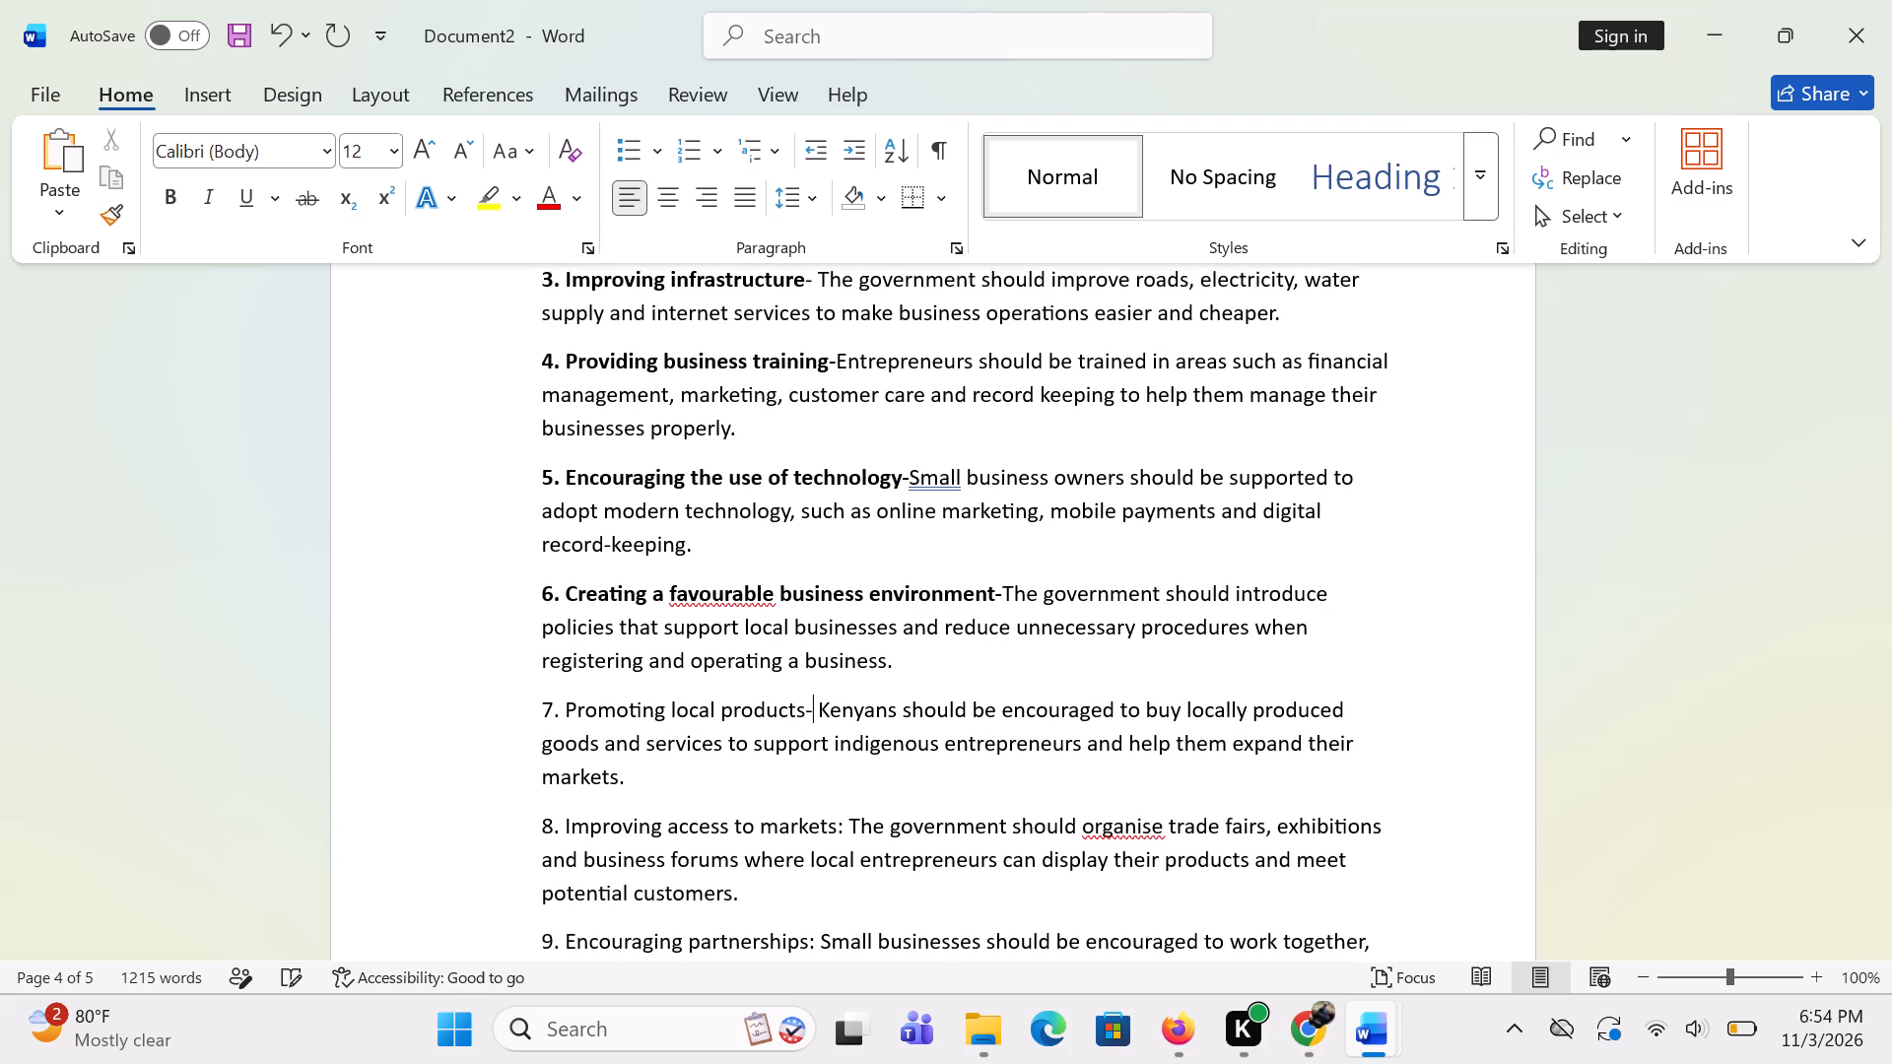
drag(806, 717, 623, 721)
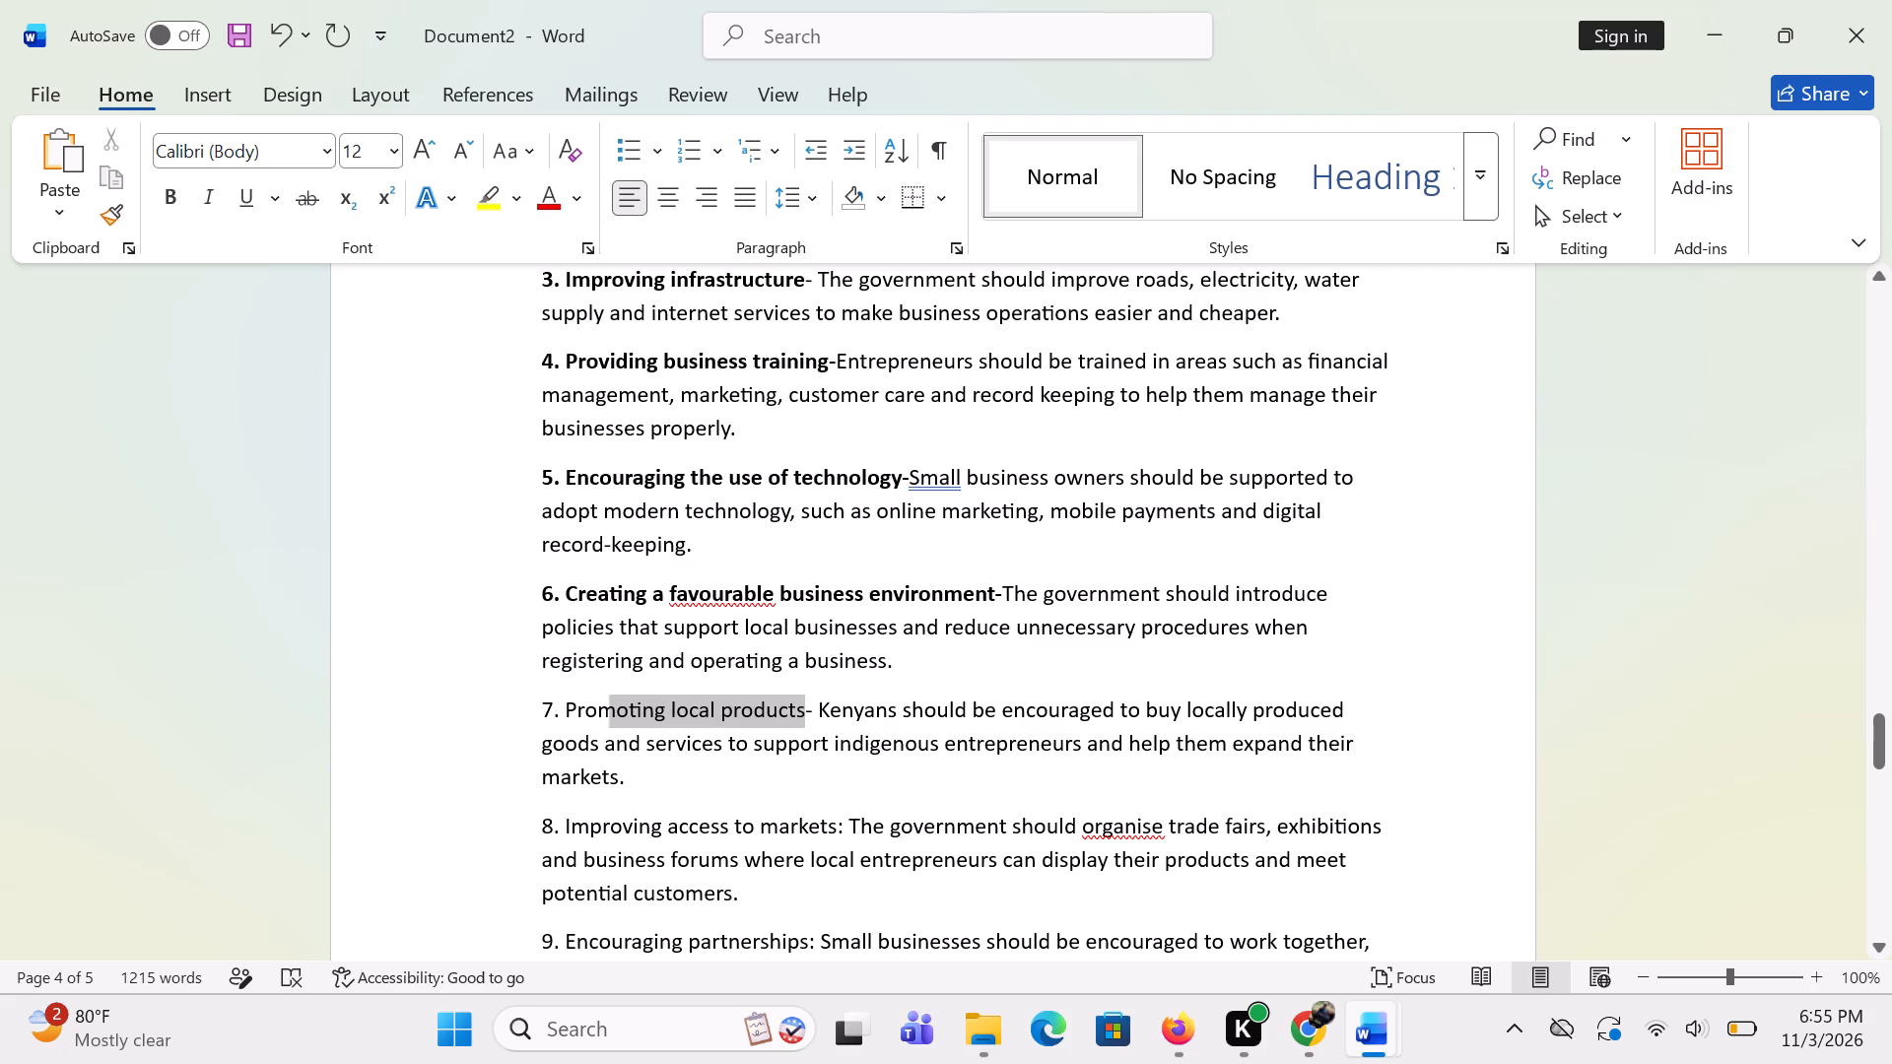
drag(623, 721, 532, 710)
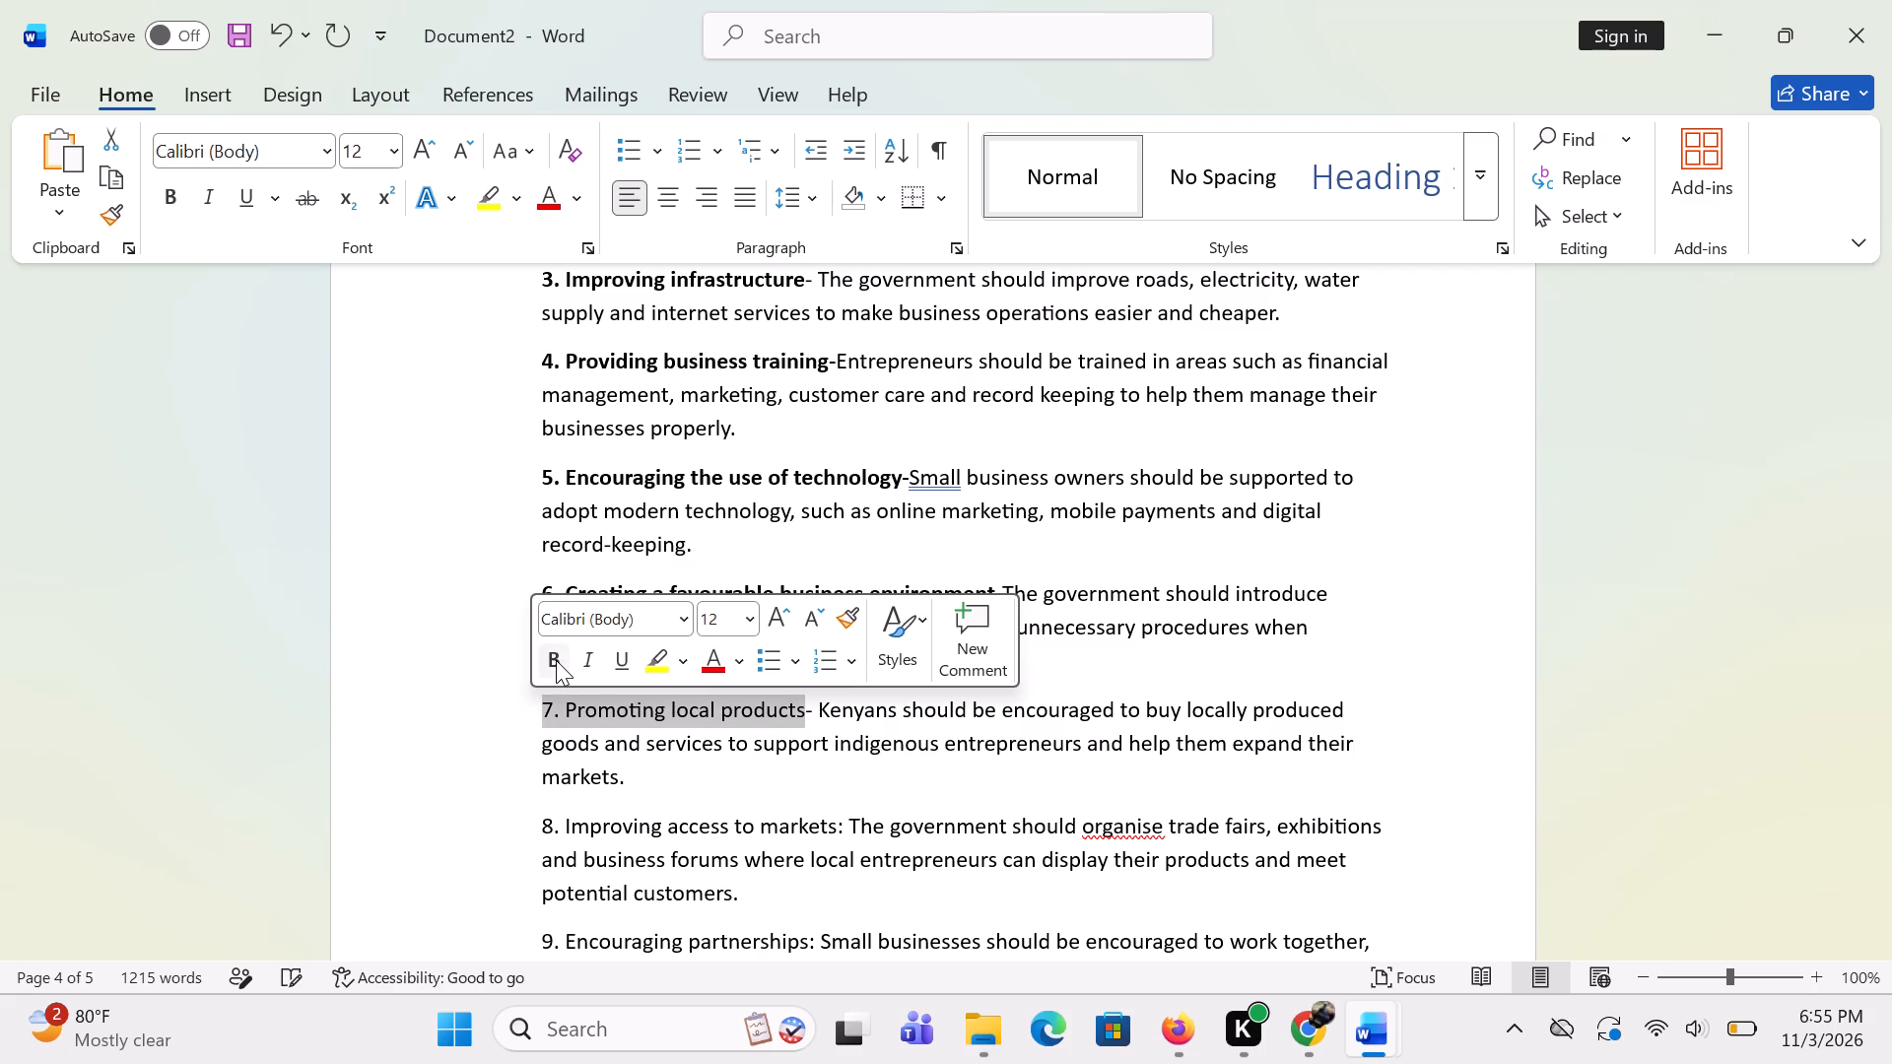
click(556, 660)
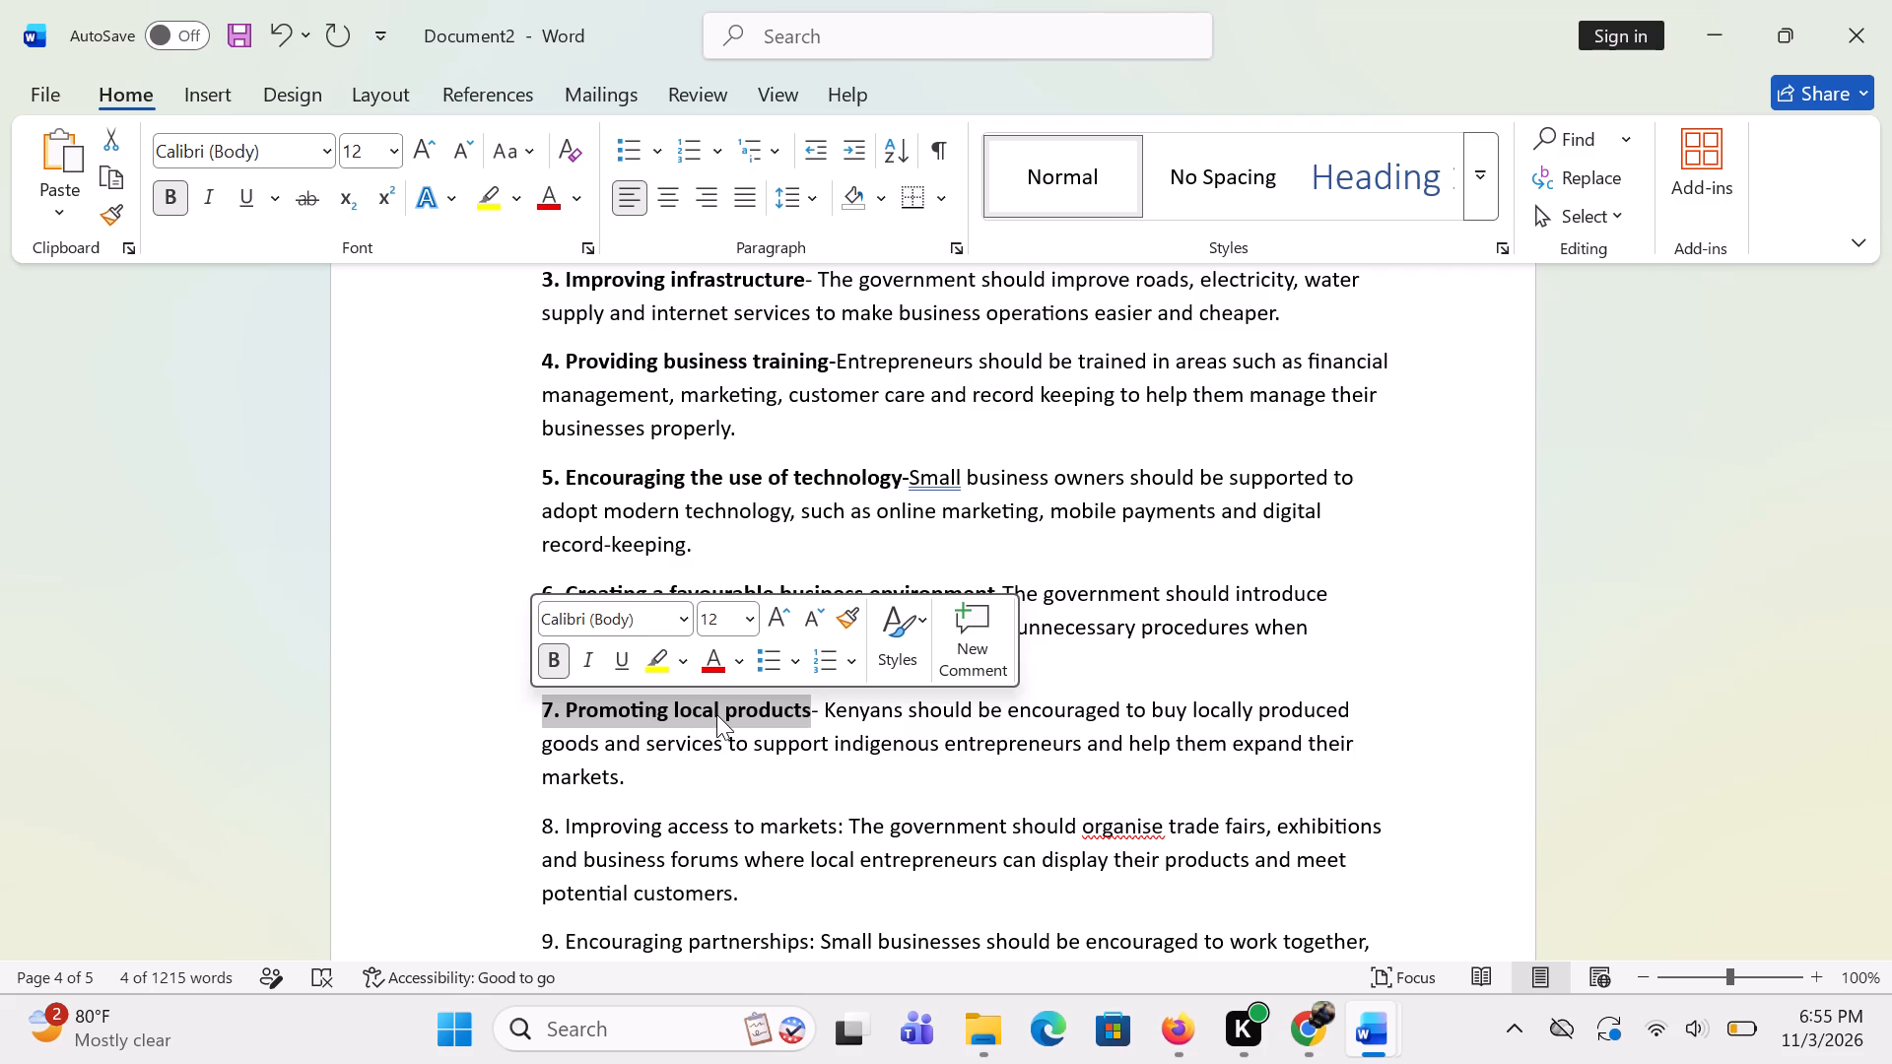
click(818, 779)
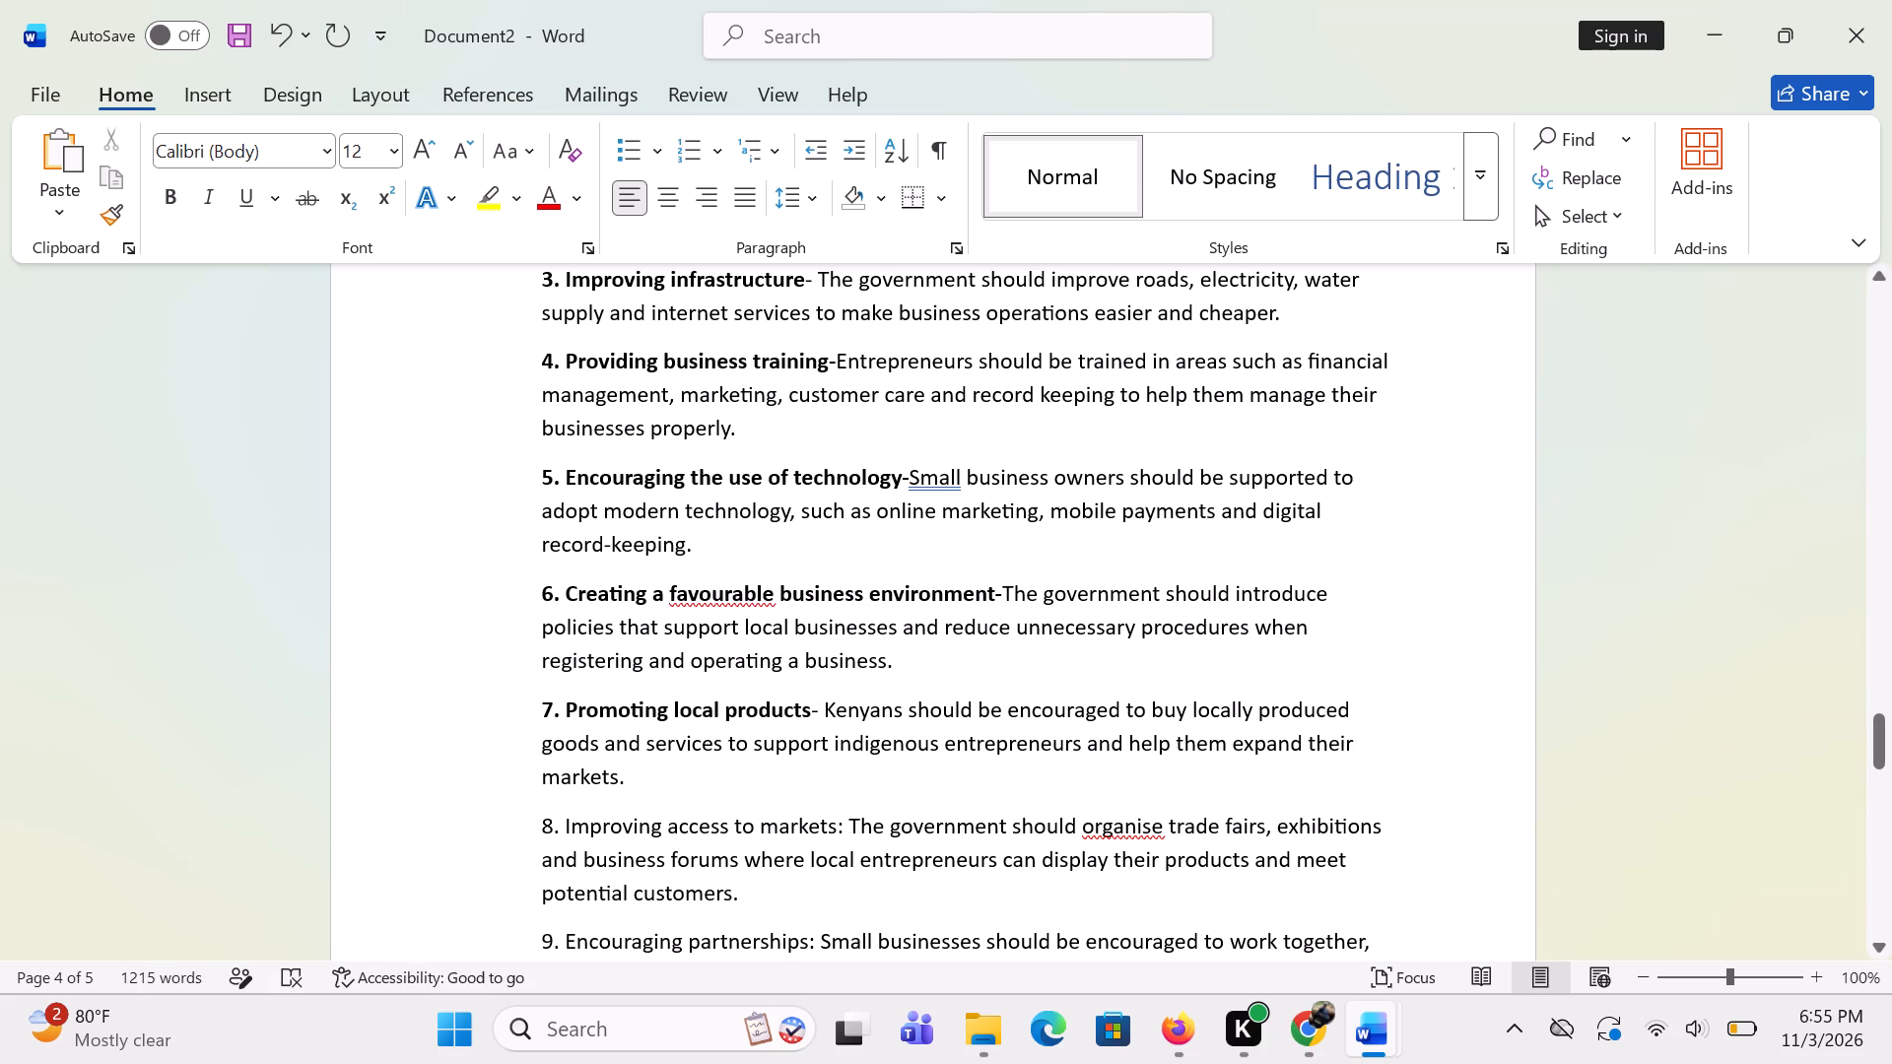
In point 8, replace the colon and space after "Improving access to markets" with a hyphen and bold the number and heading.
click(847, 831)
key(BackSpace)
key(minus)
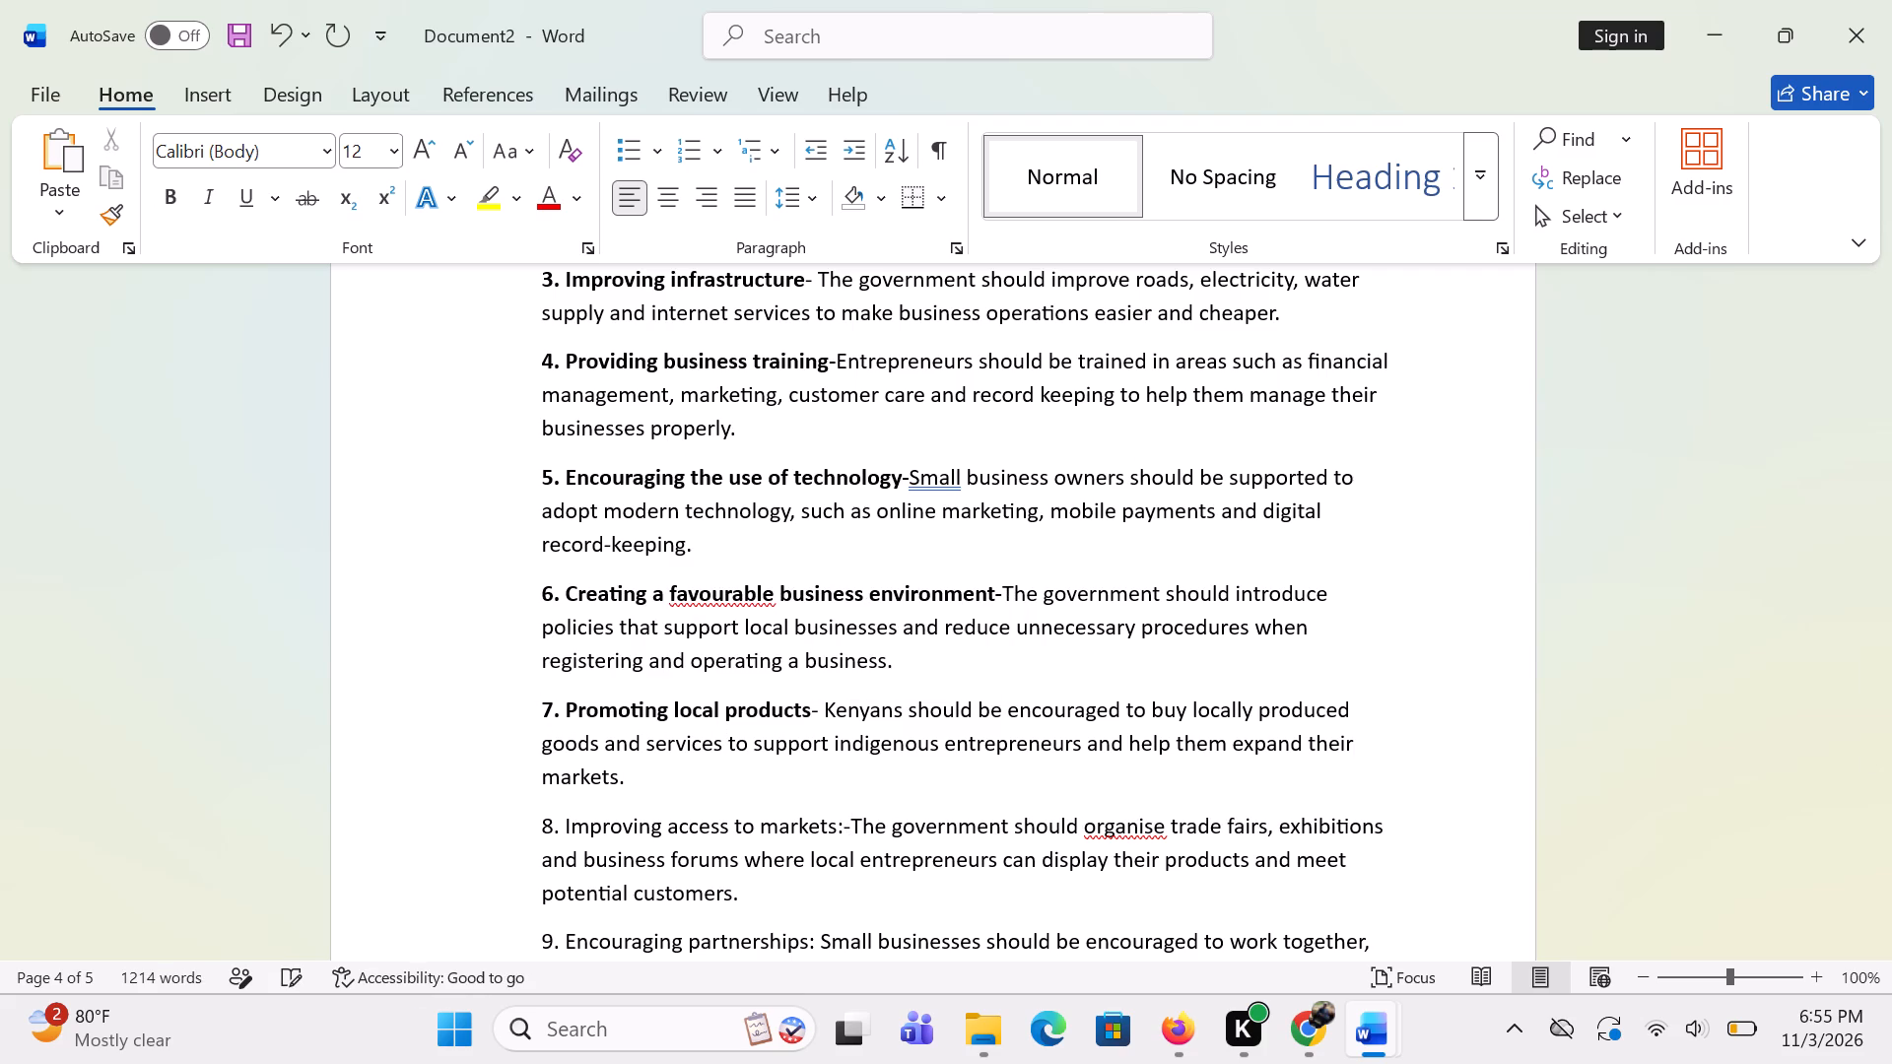
key(BackSpace)
key(BackSpace)
key(minus)
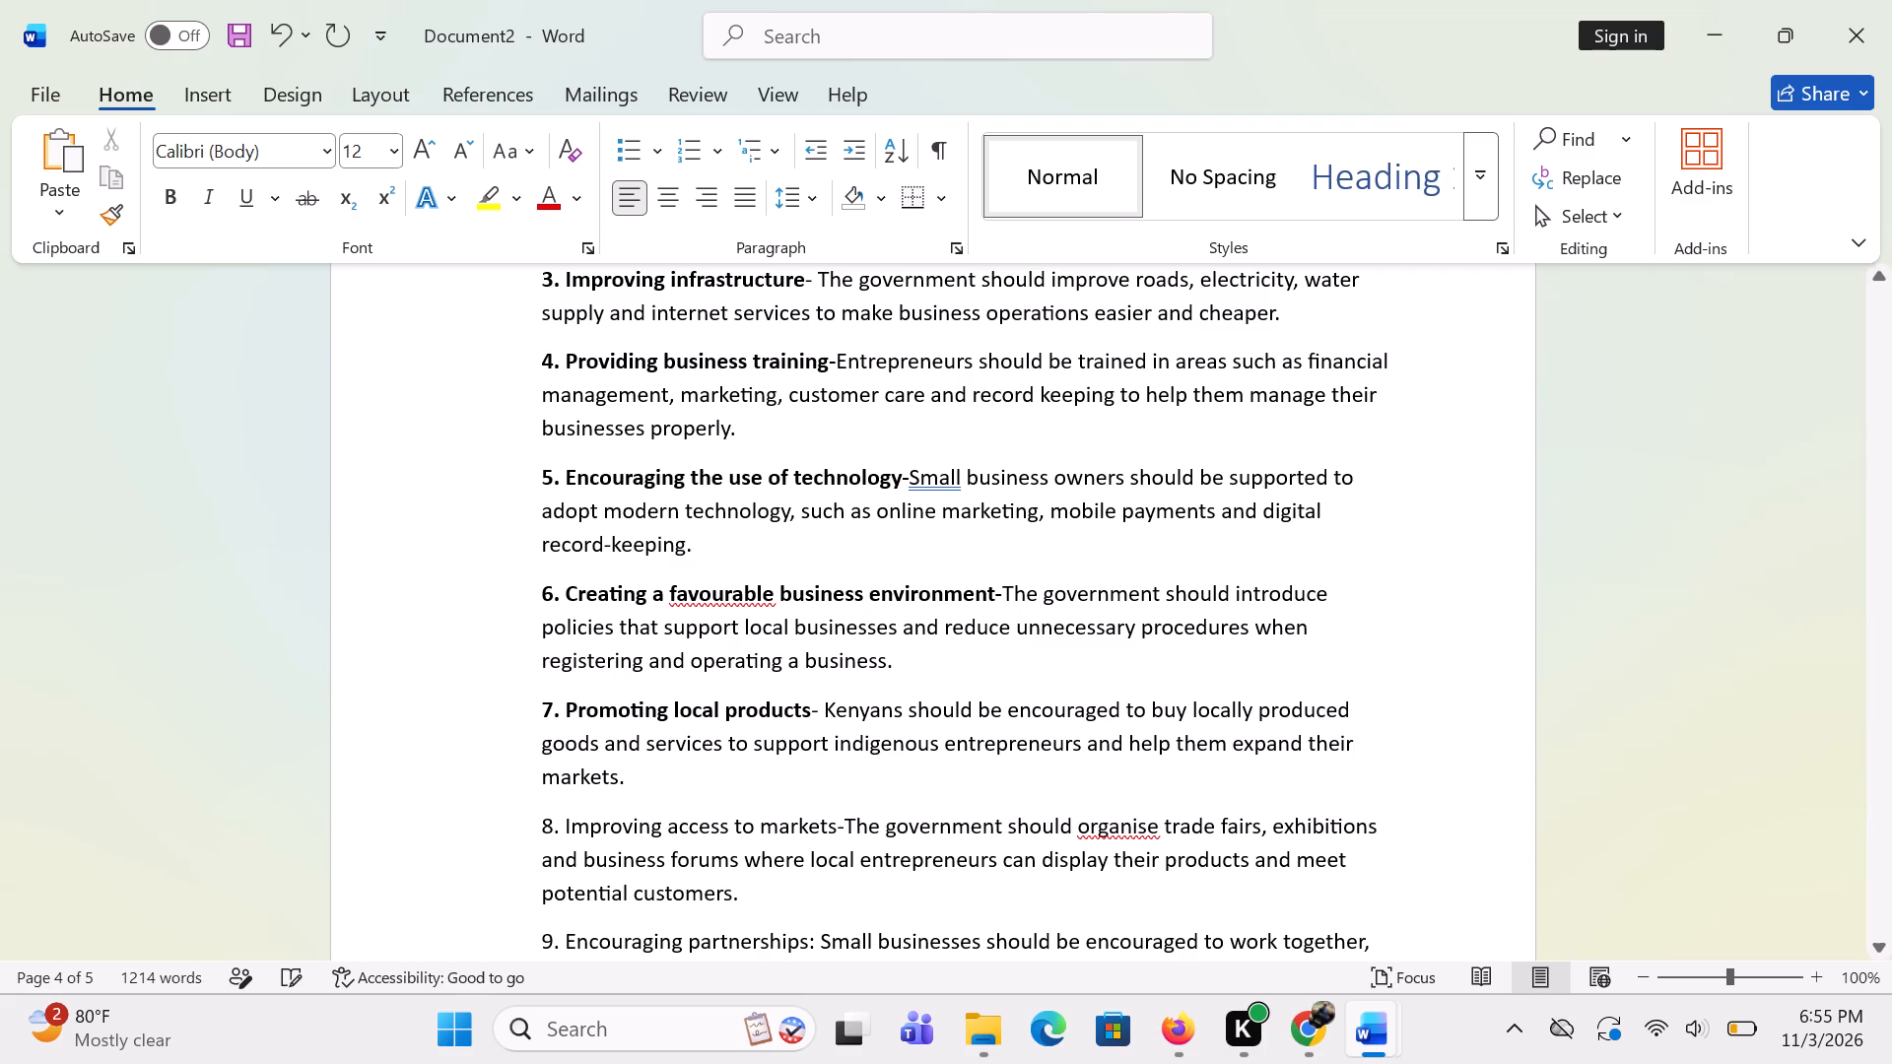
drag(839, 830, 547, 829)
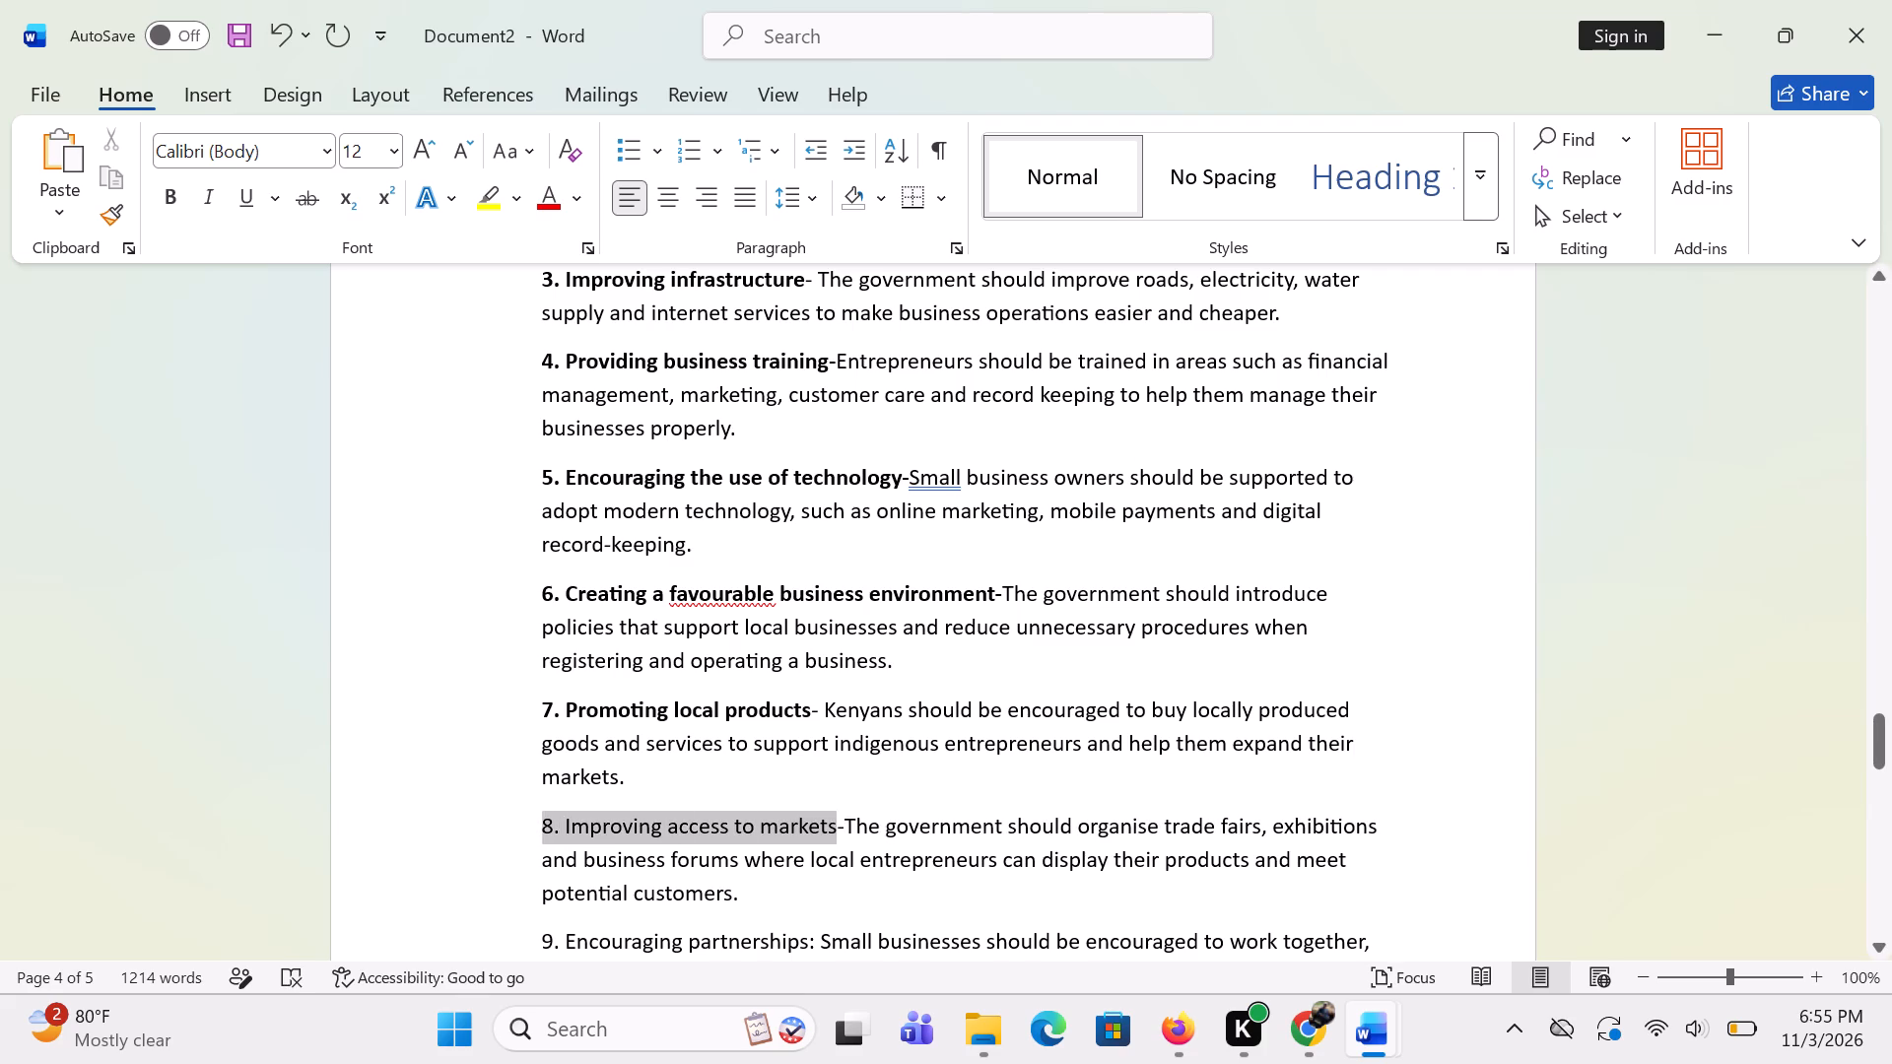
click(570, 769)
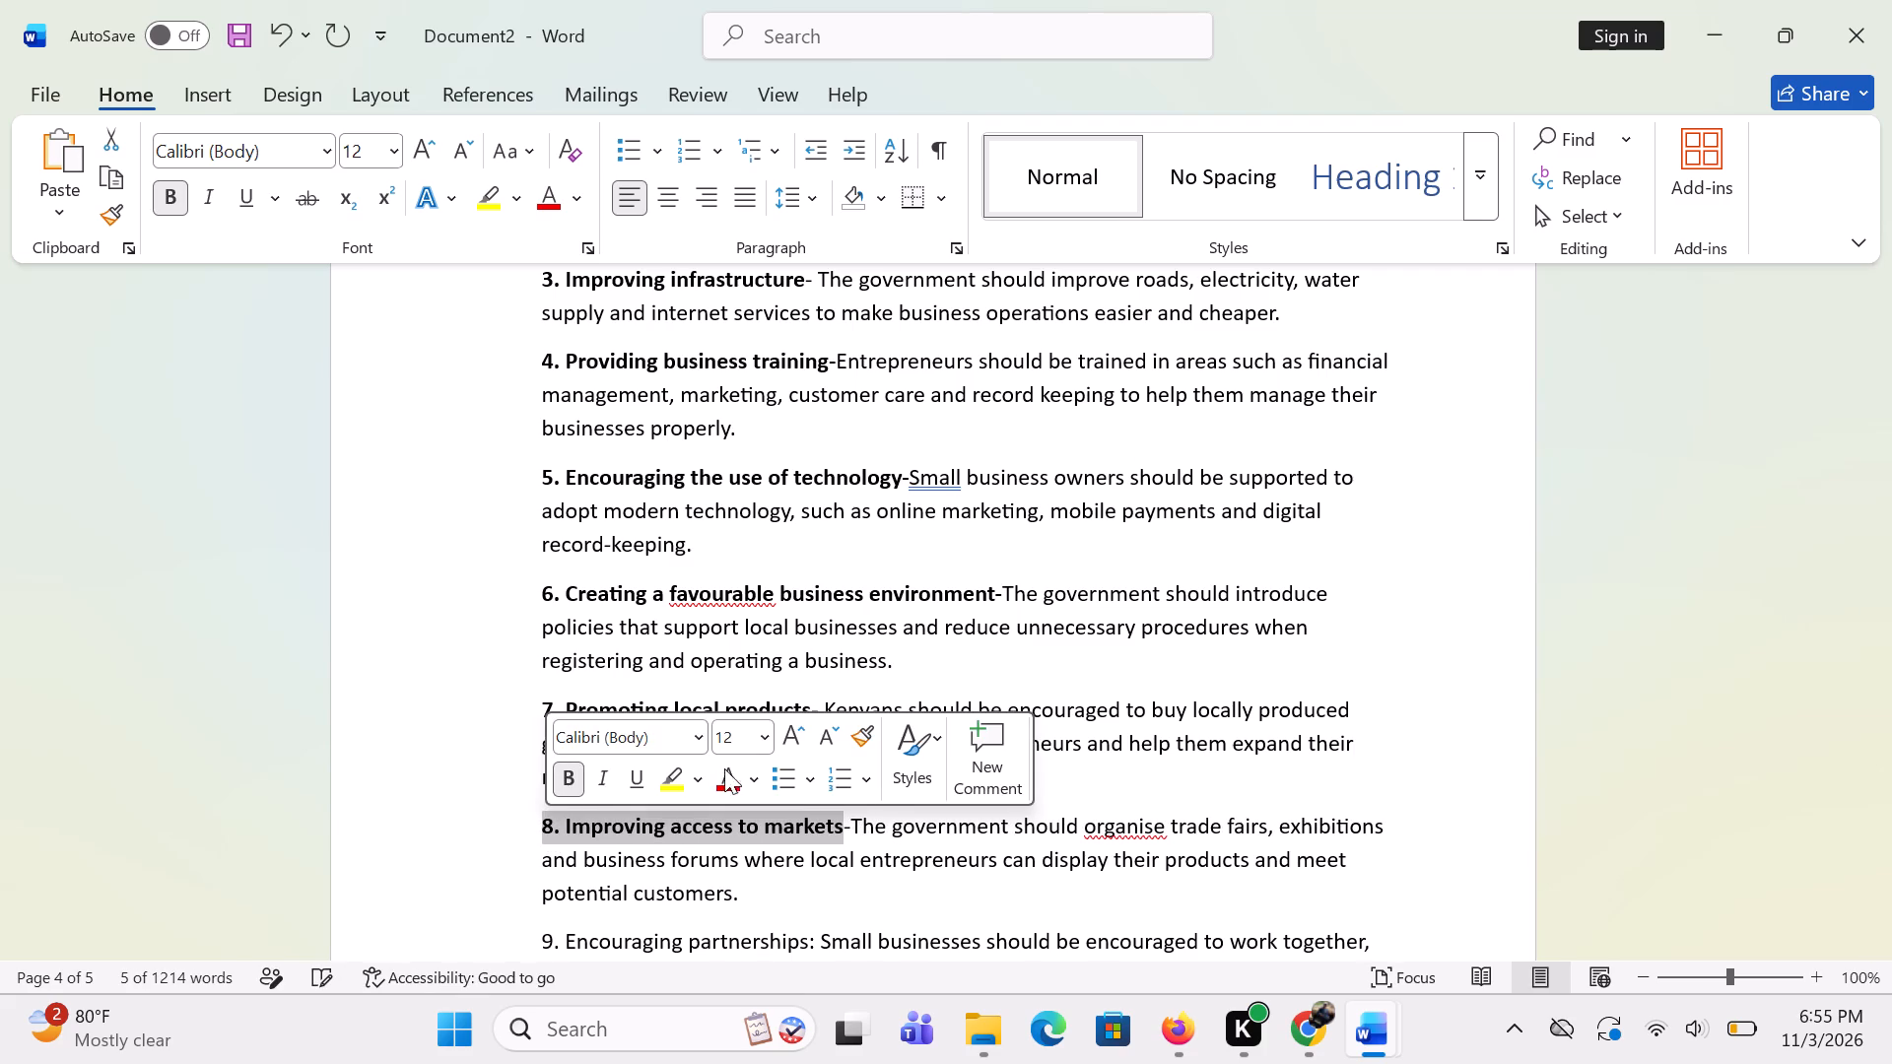
click(1110, 779)
In point 9, replace the colon and space after "Encouraging partnerships" with a hyphen and bold the number and heading.
scroll(877, 788, down, 1)
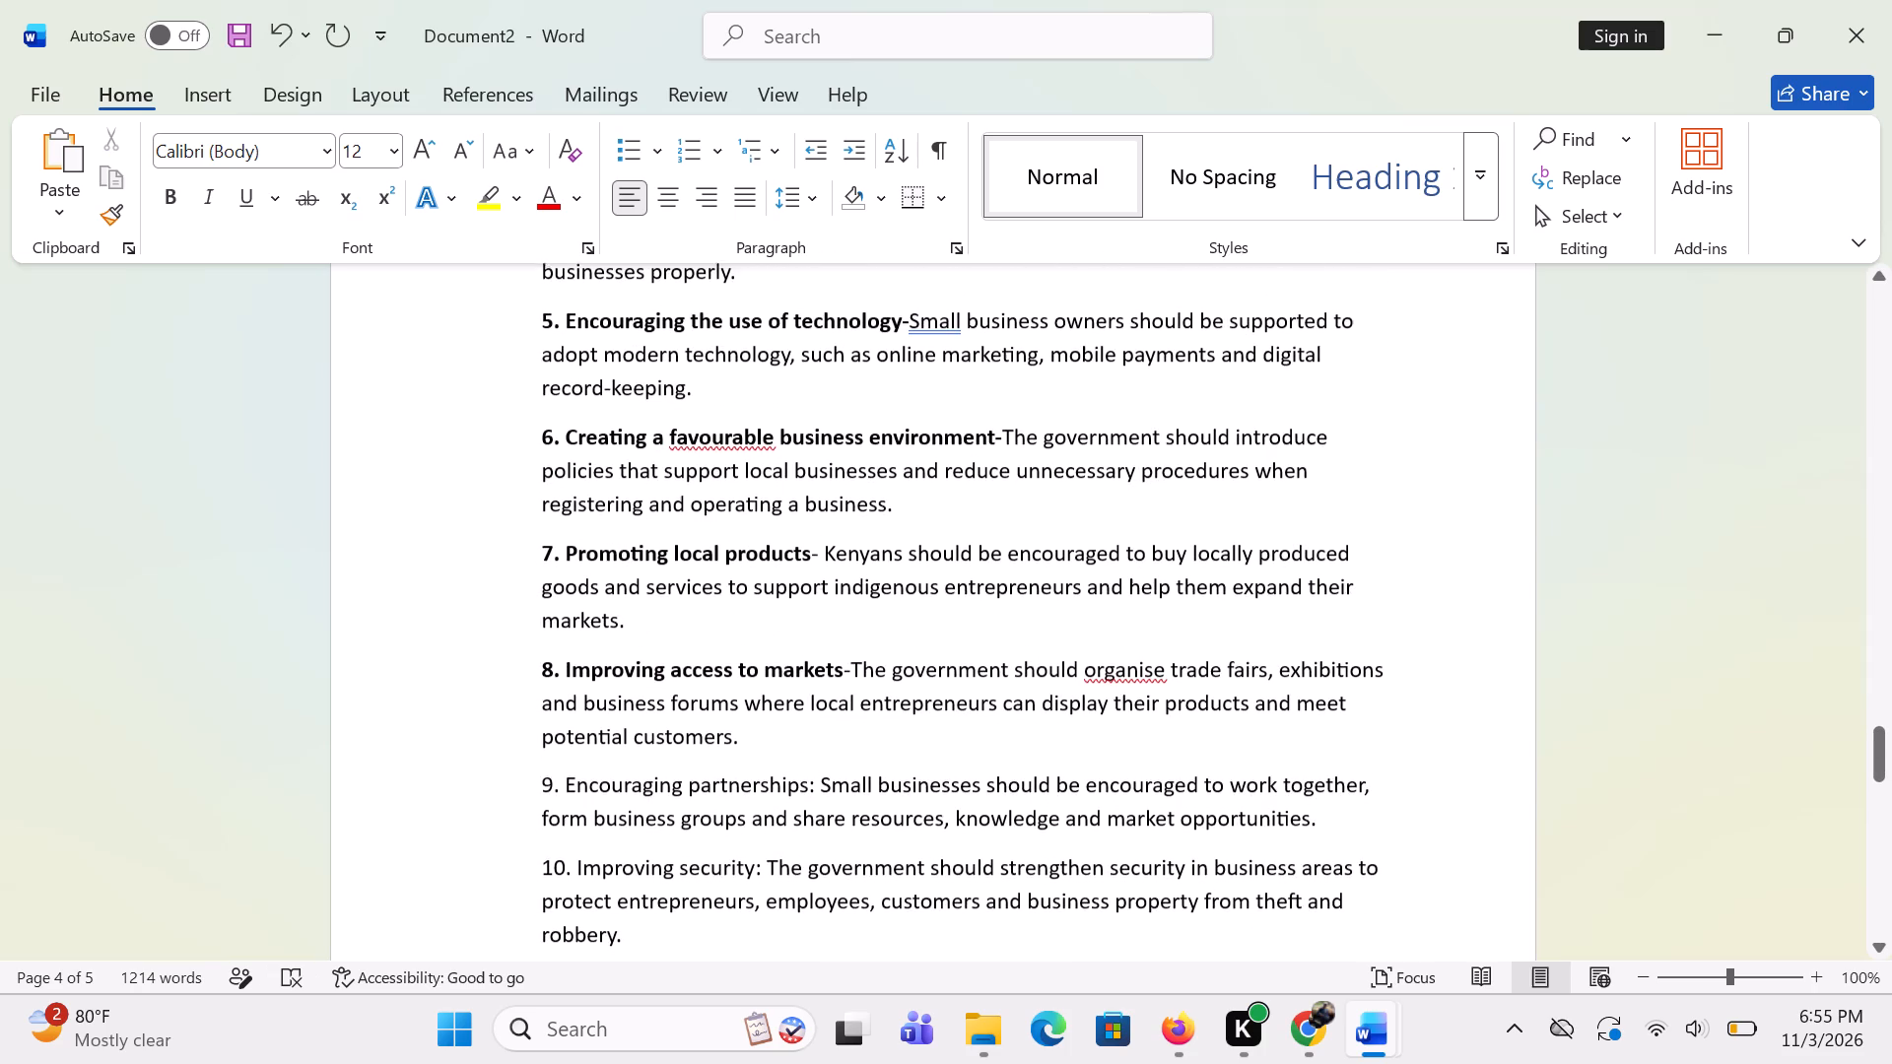
click(819, 783)
key(BackSpace)
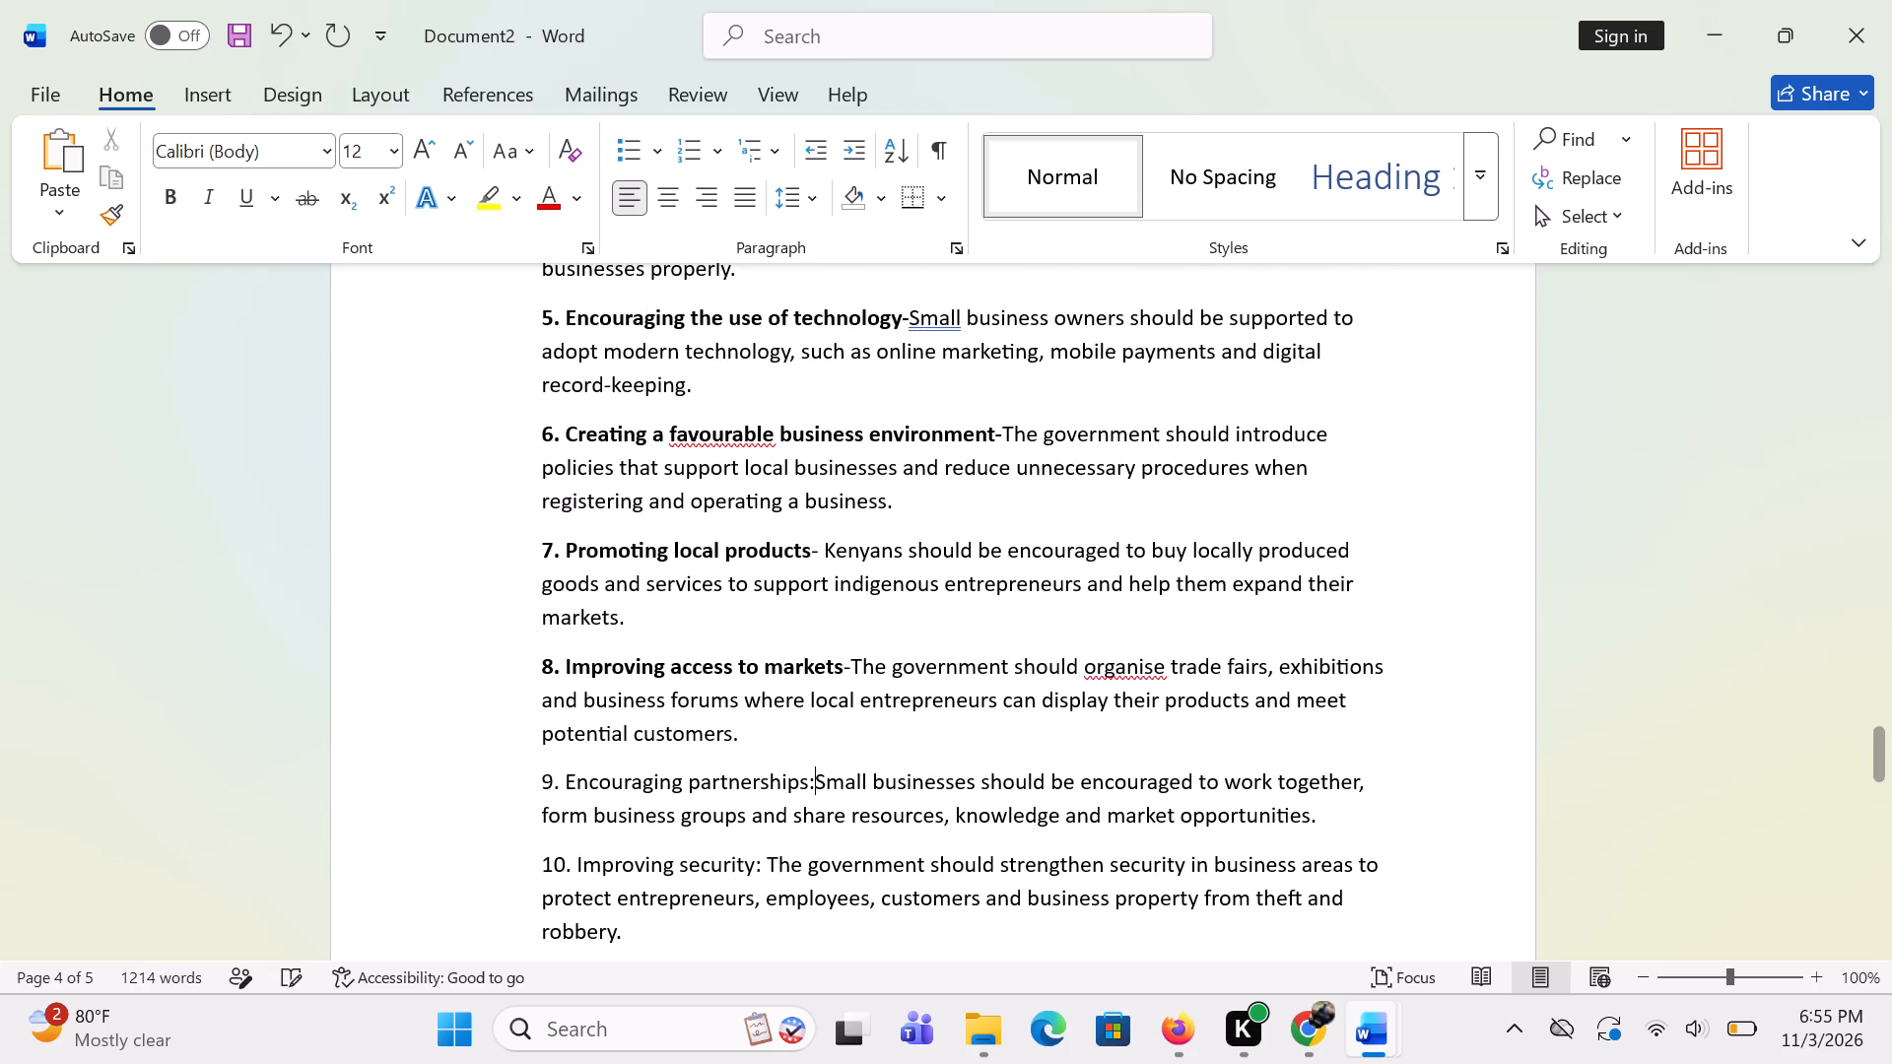
key(BackSpace)
key(minus)
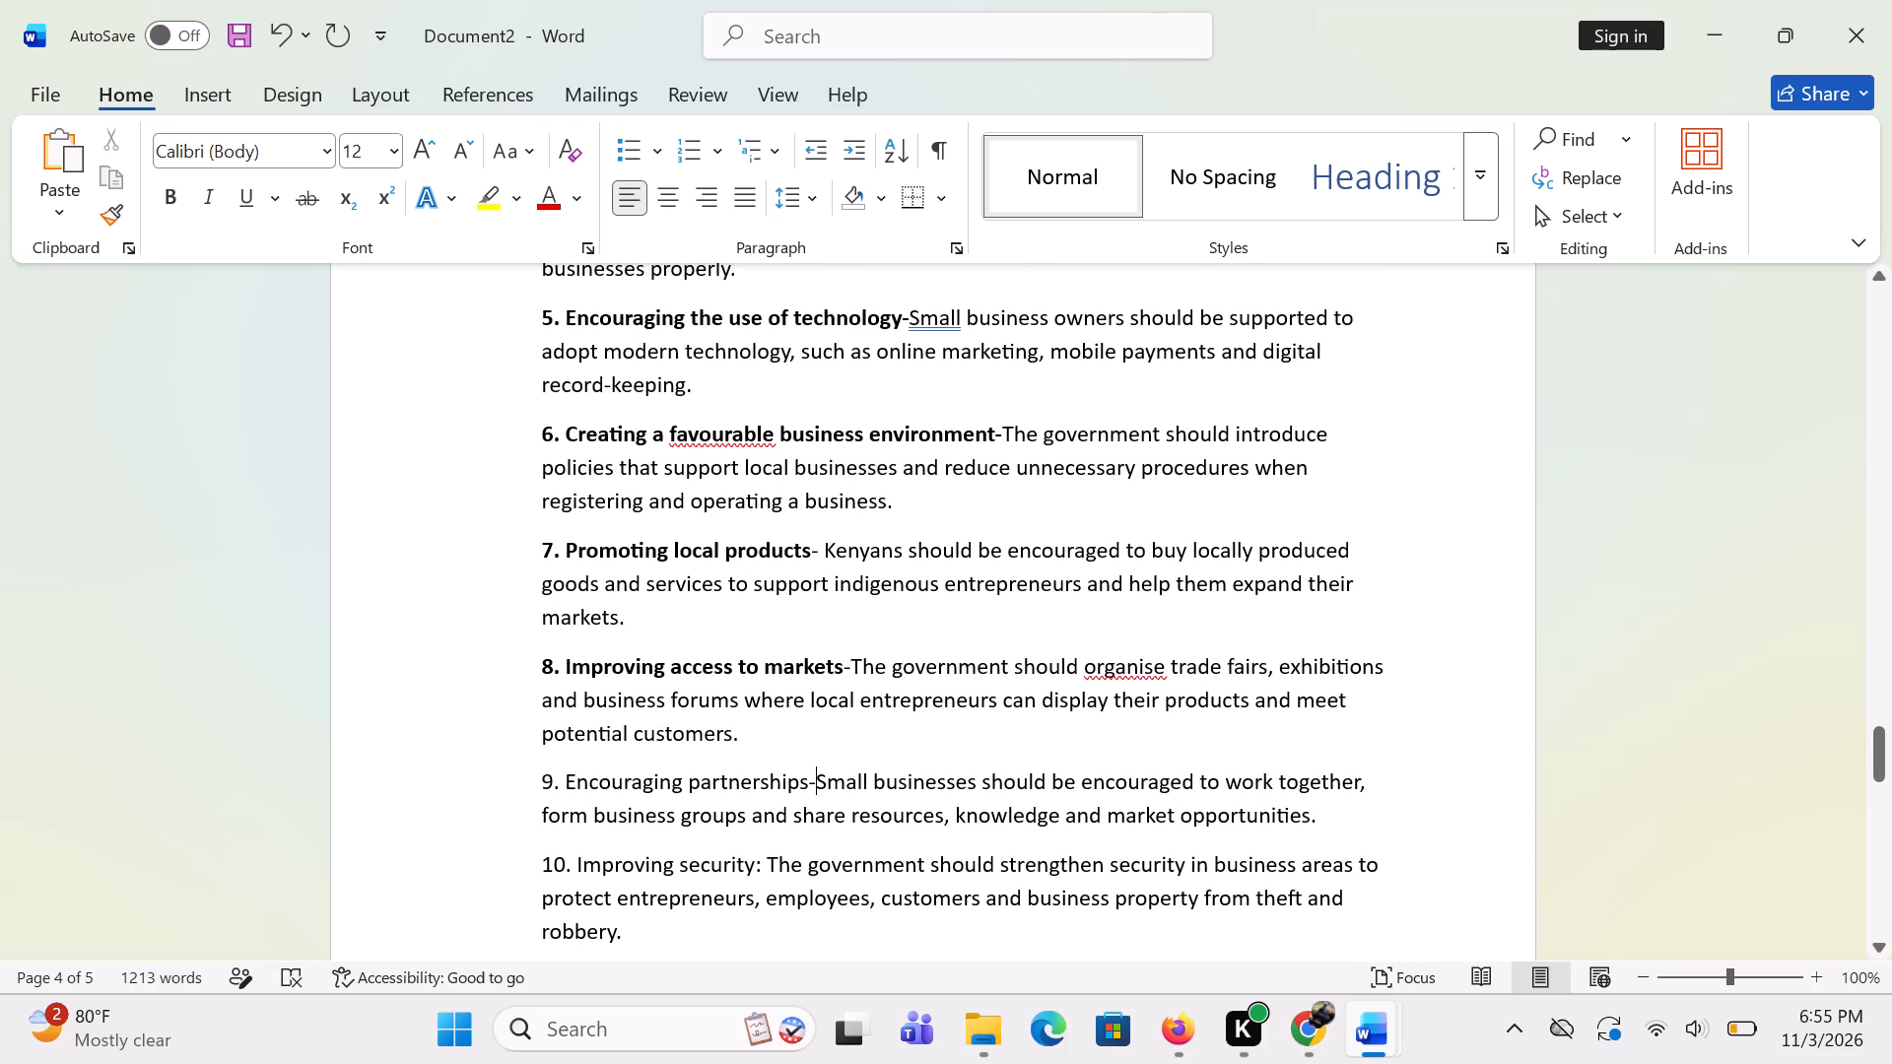
drag(806, 786, 543, 777)
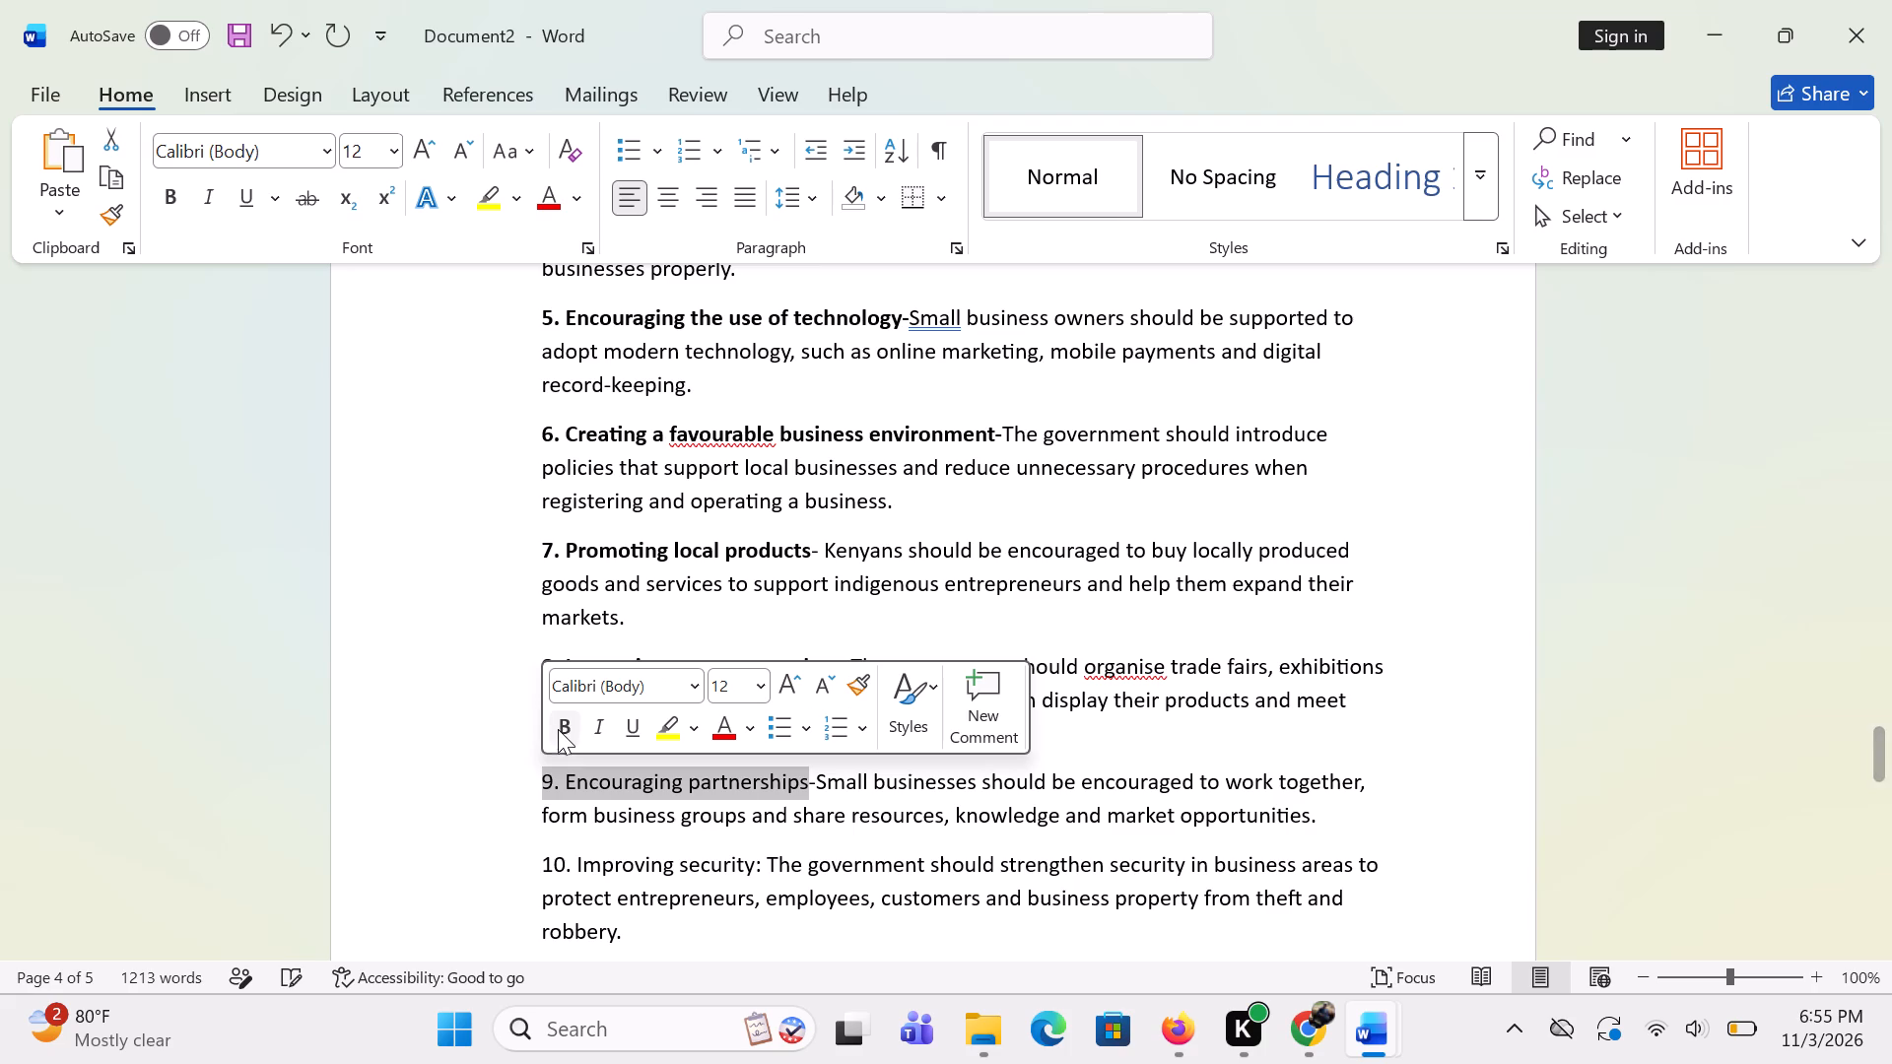
click(558, 727)
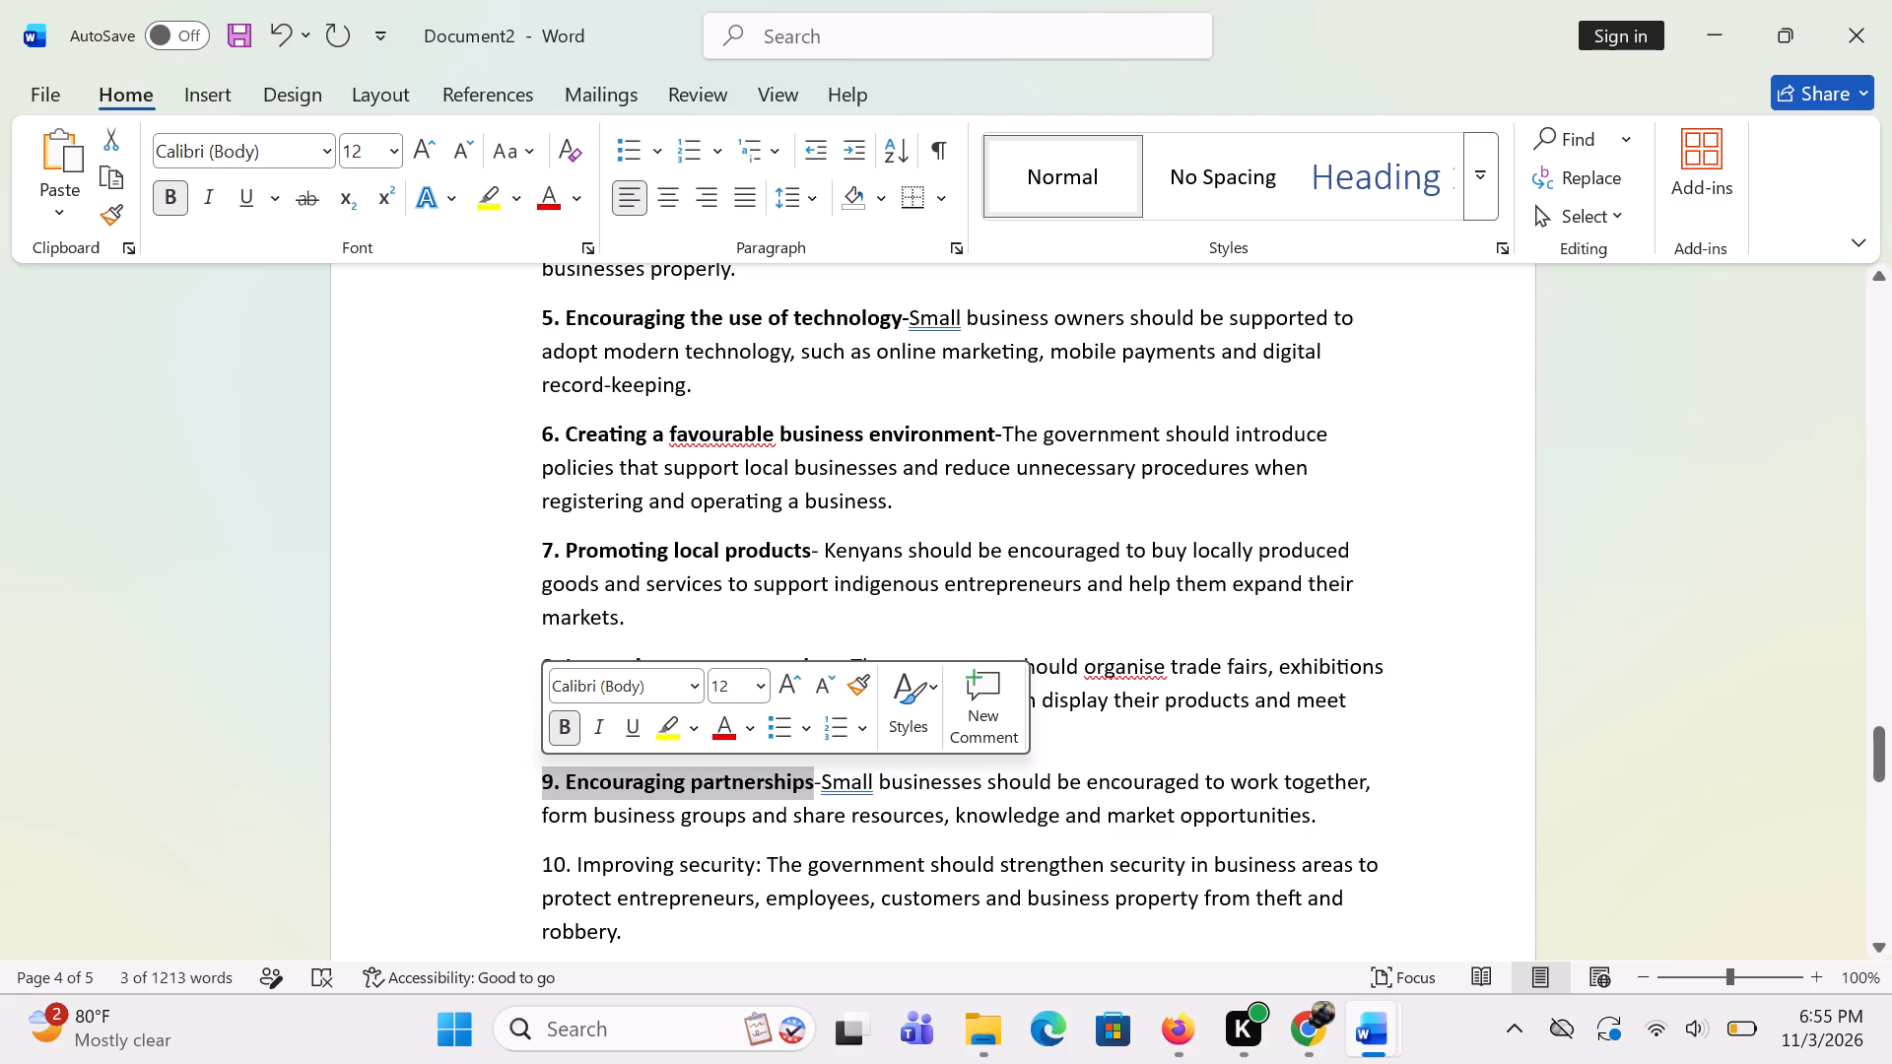
click(927, 831)
In point 10, replace the colon and space after "Improving security" with a hyphen and bold the number and heading.
scroll(873, 839, down, 1)
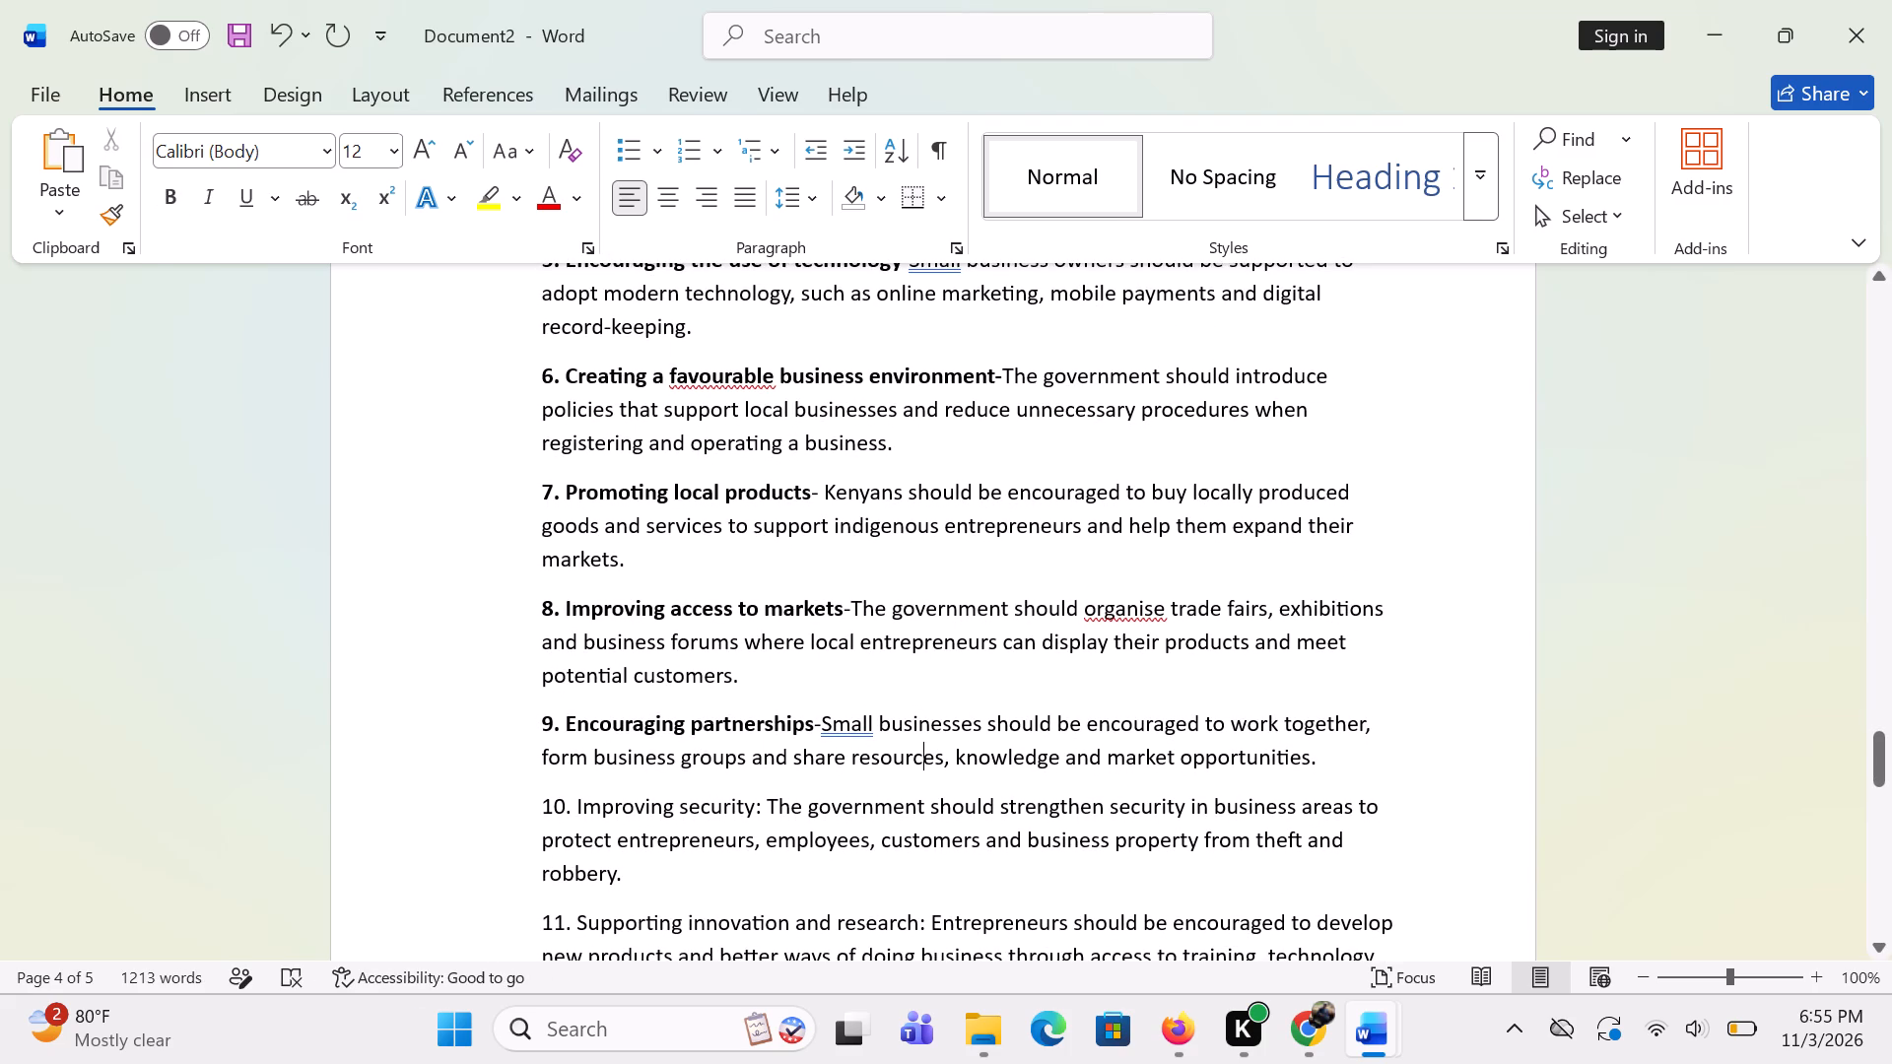
click(766, 807)
key(BackSpace)
key(BackSpace)
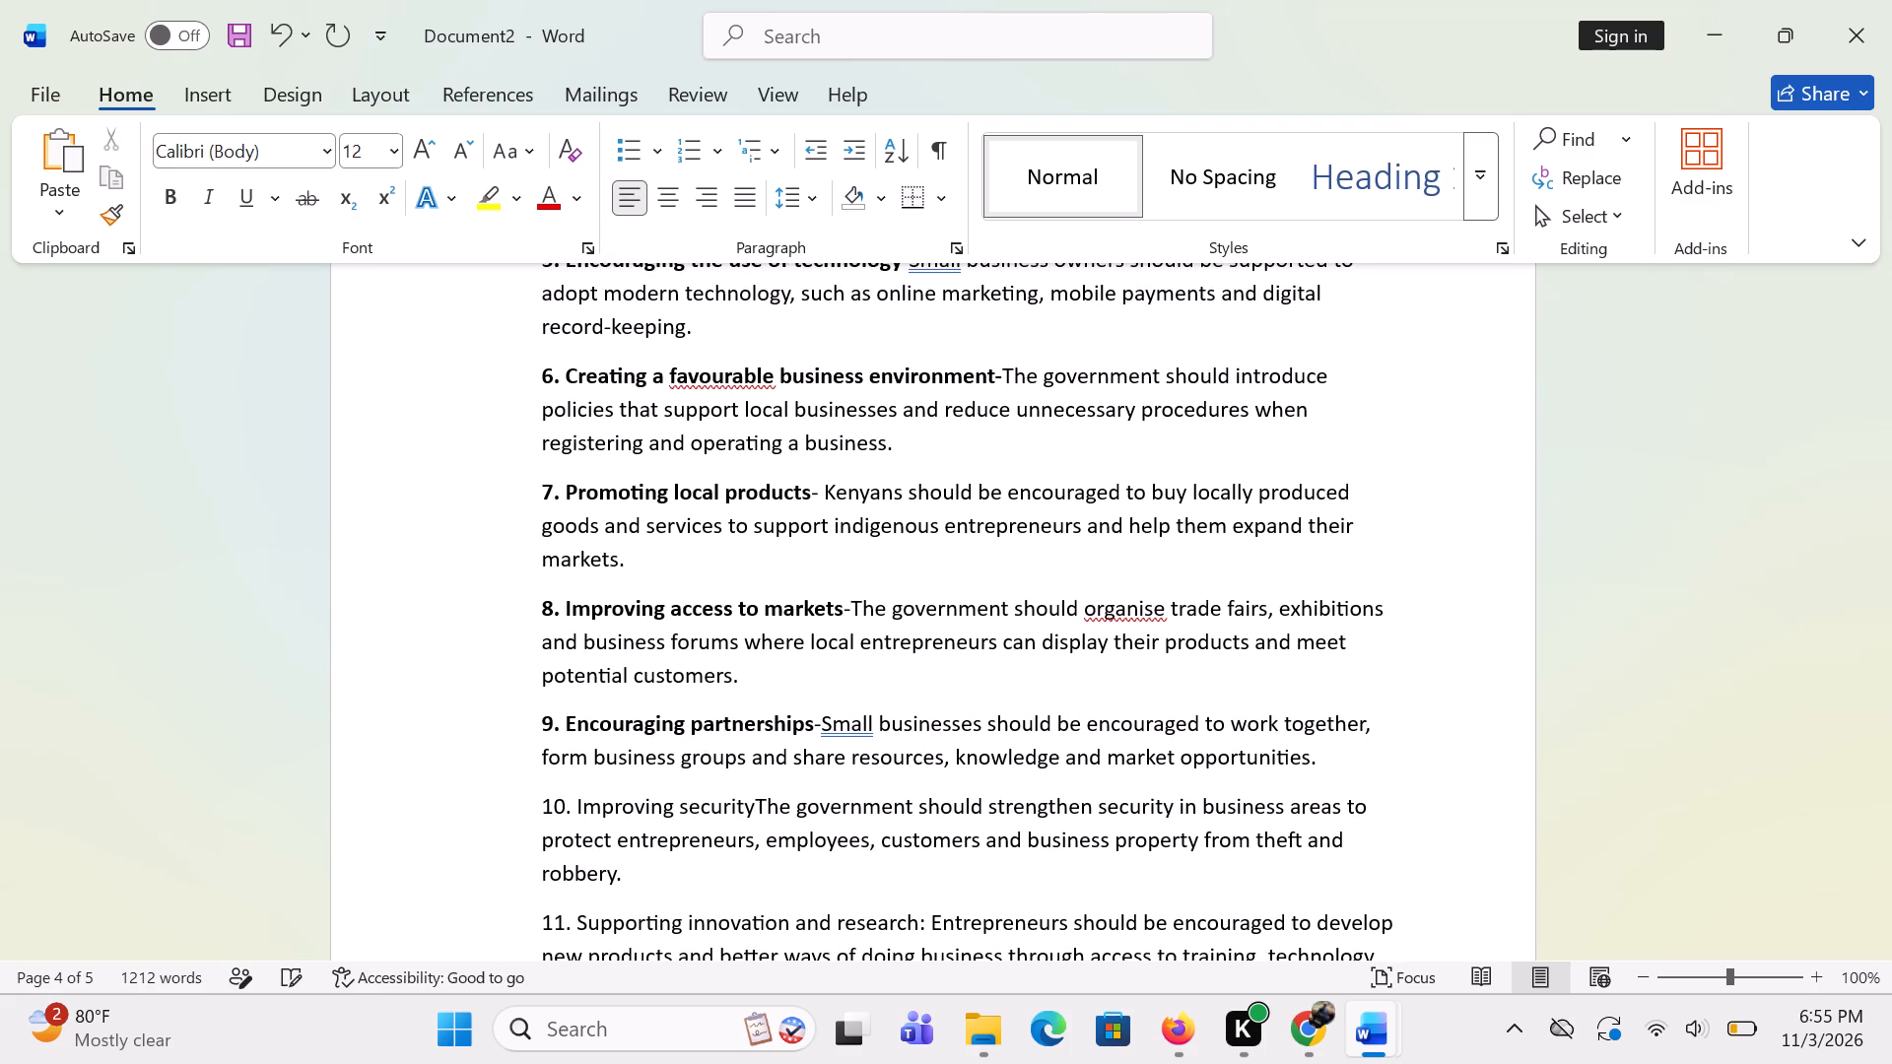
key(minus)
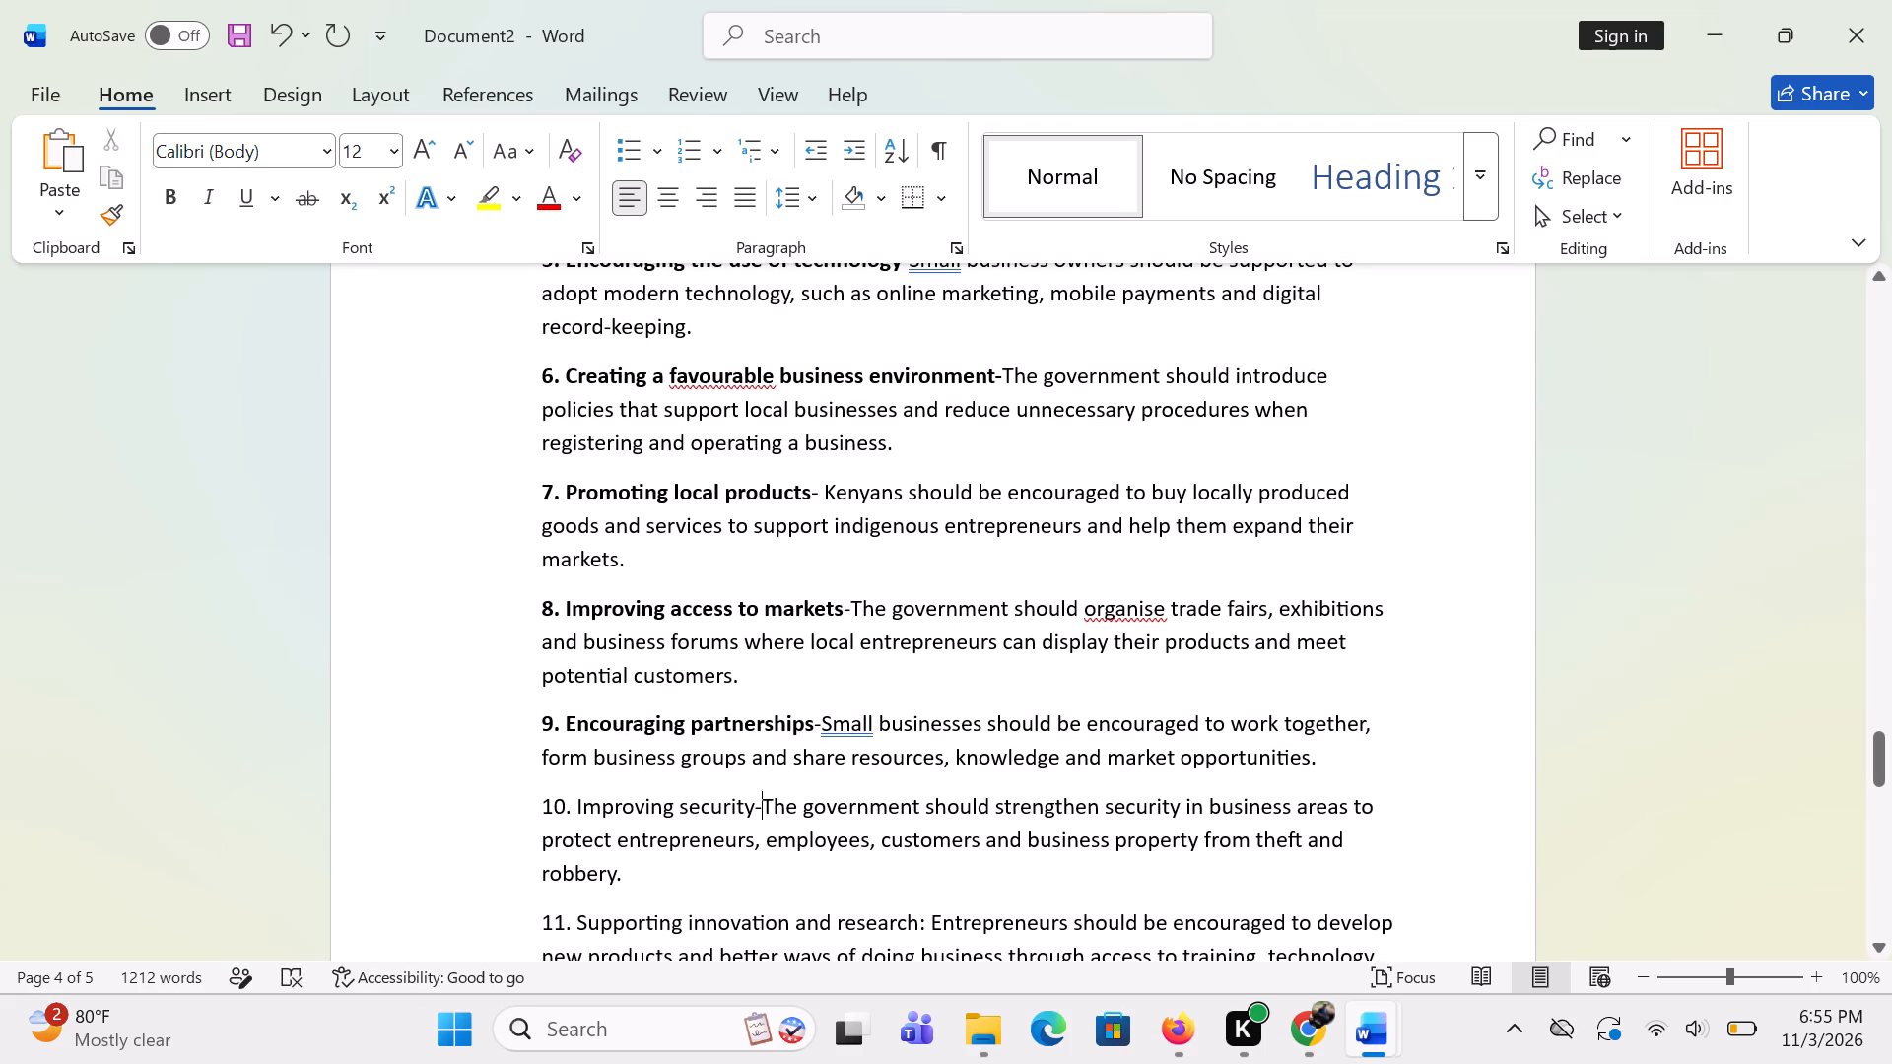
drag(751, 808, 512, 806)
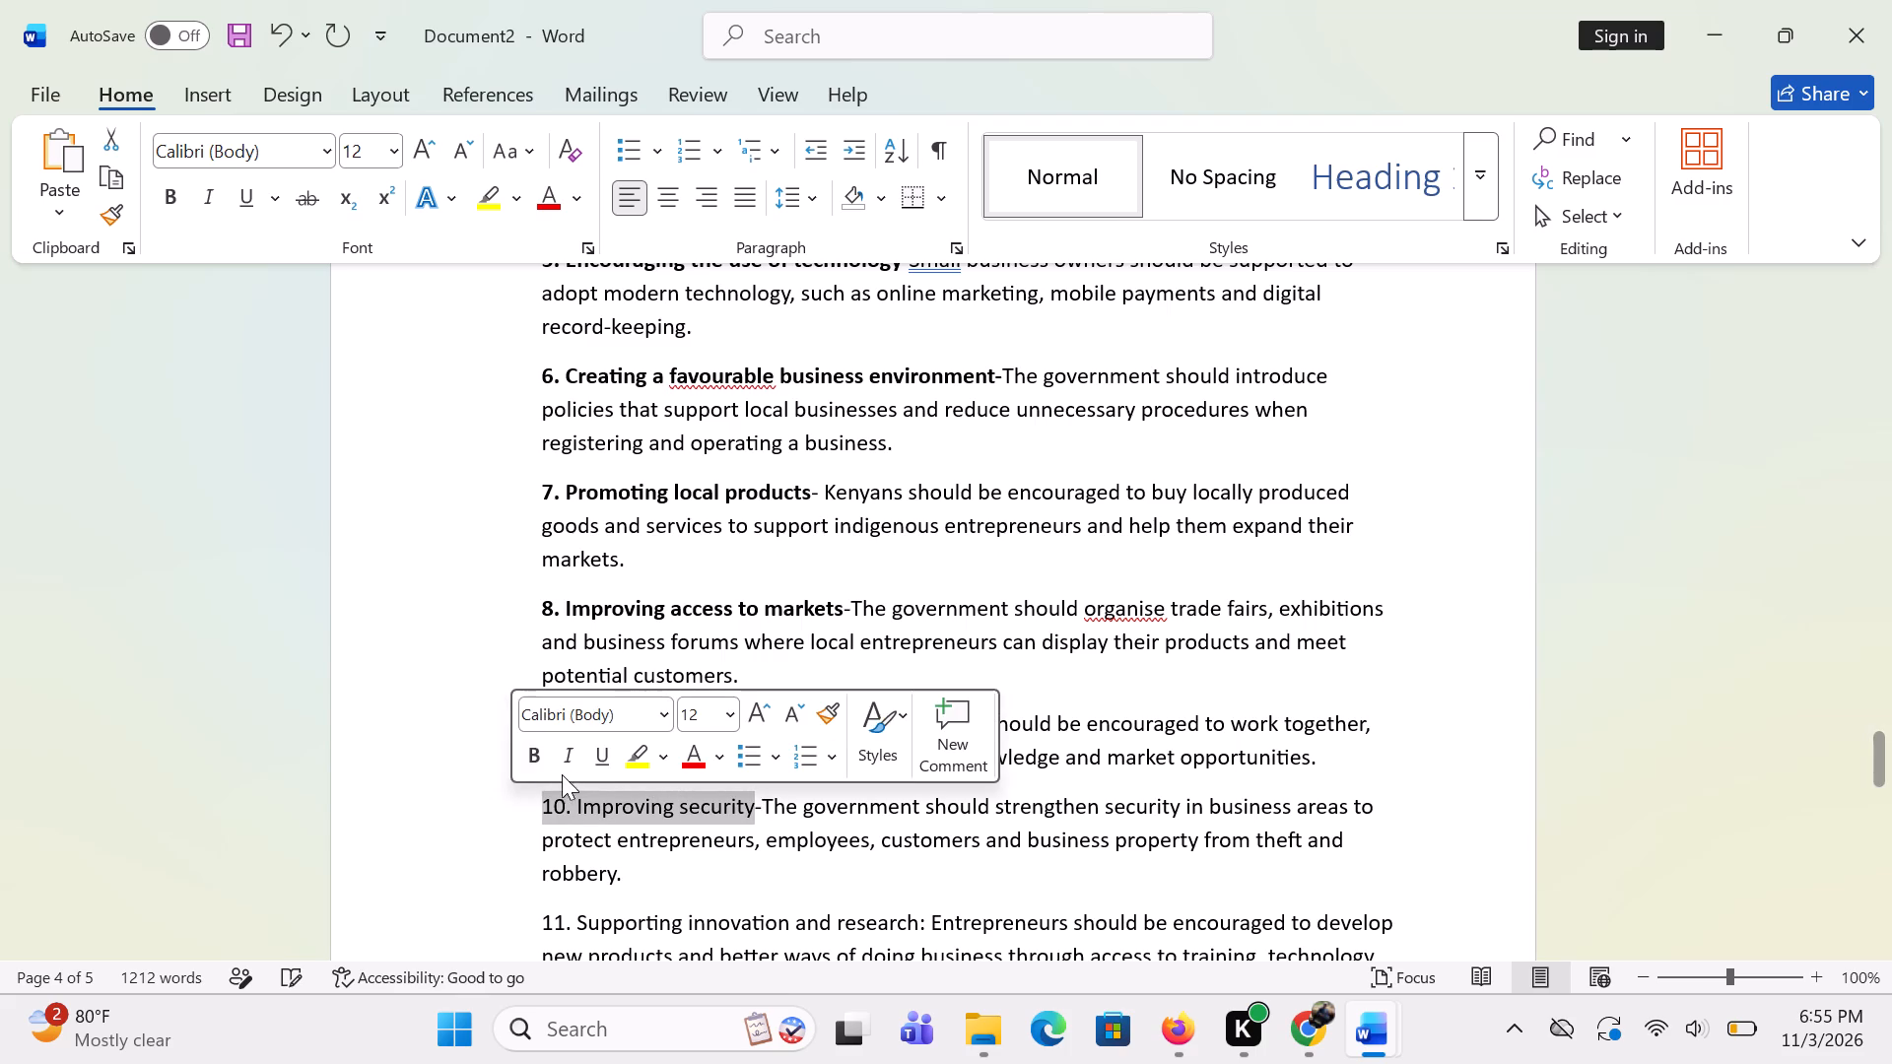
click(531, 766)
click(762, 867)
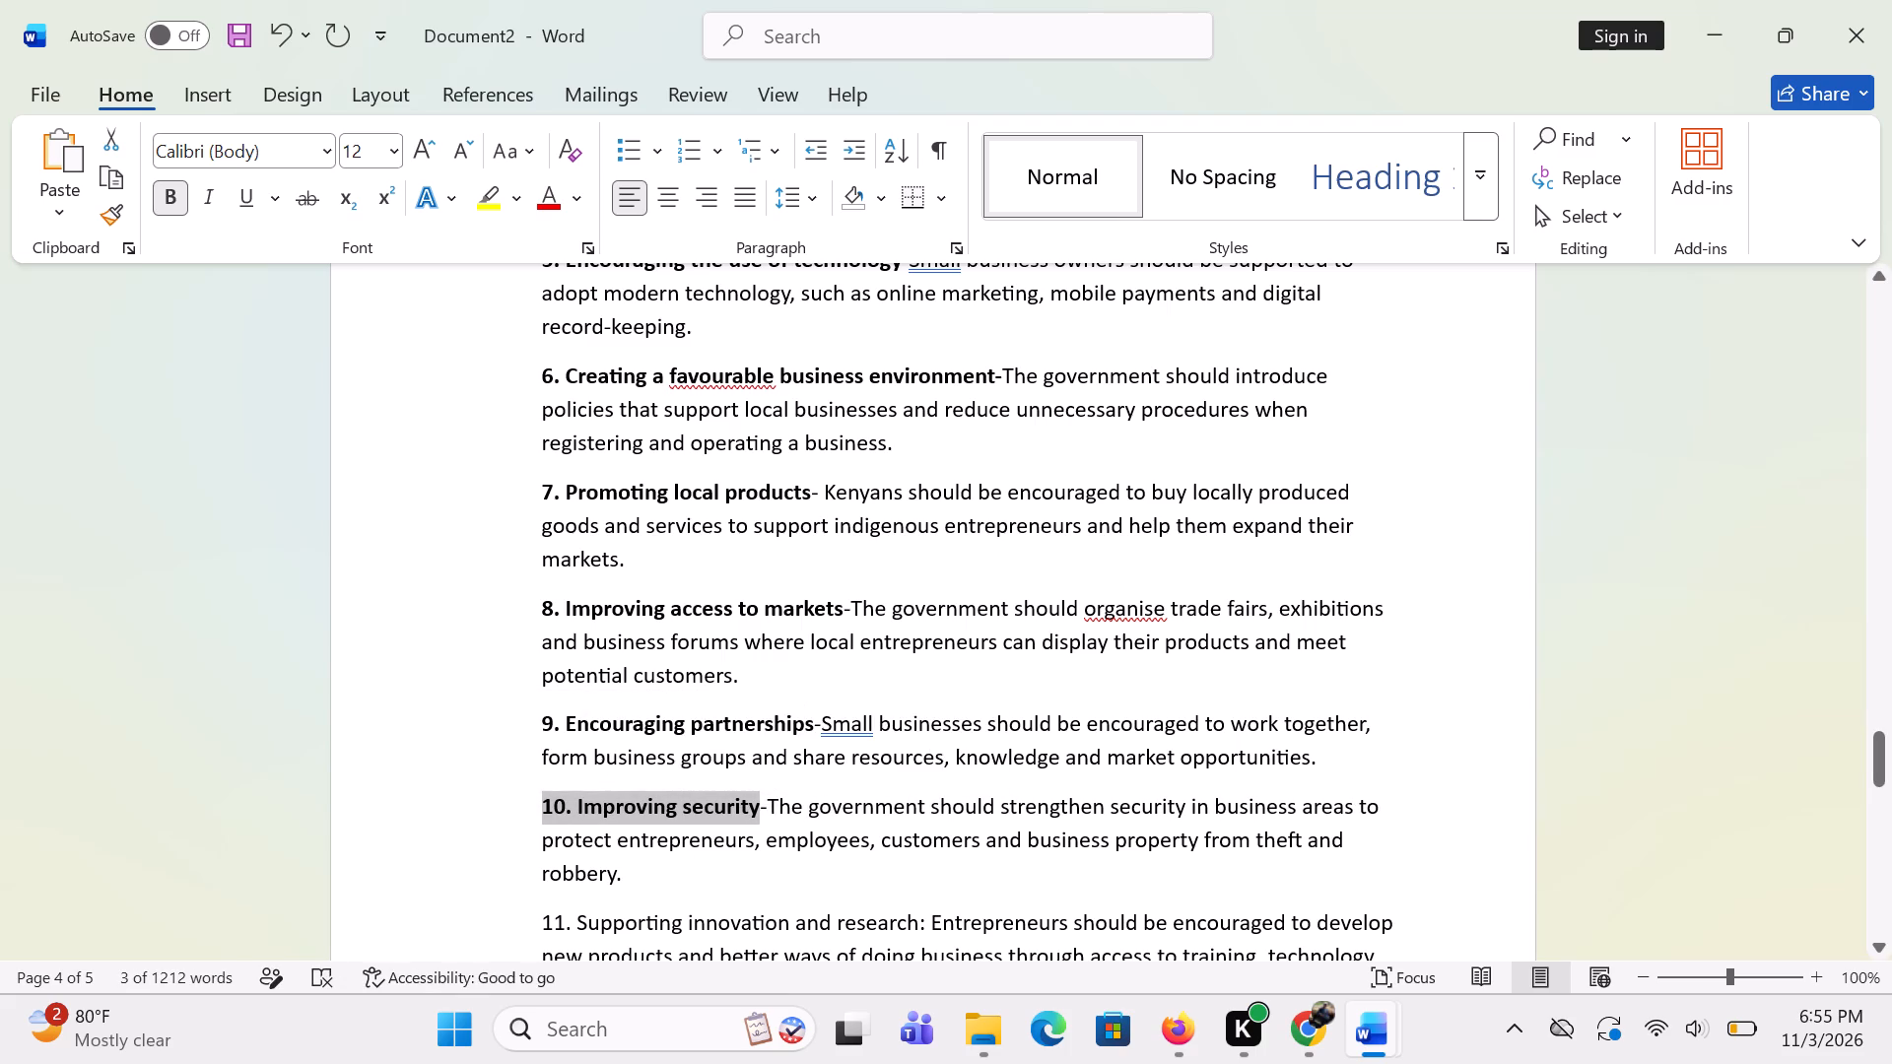
In point 11, replace the colon and space after "Supporting innovation and research" with a hyphen and bold the number and heading.
scroll(762, 867, down, 1)
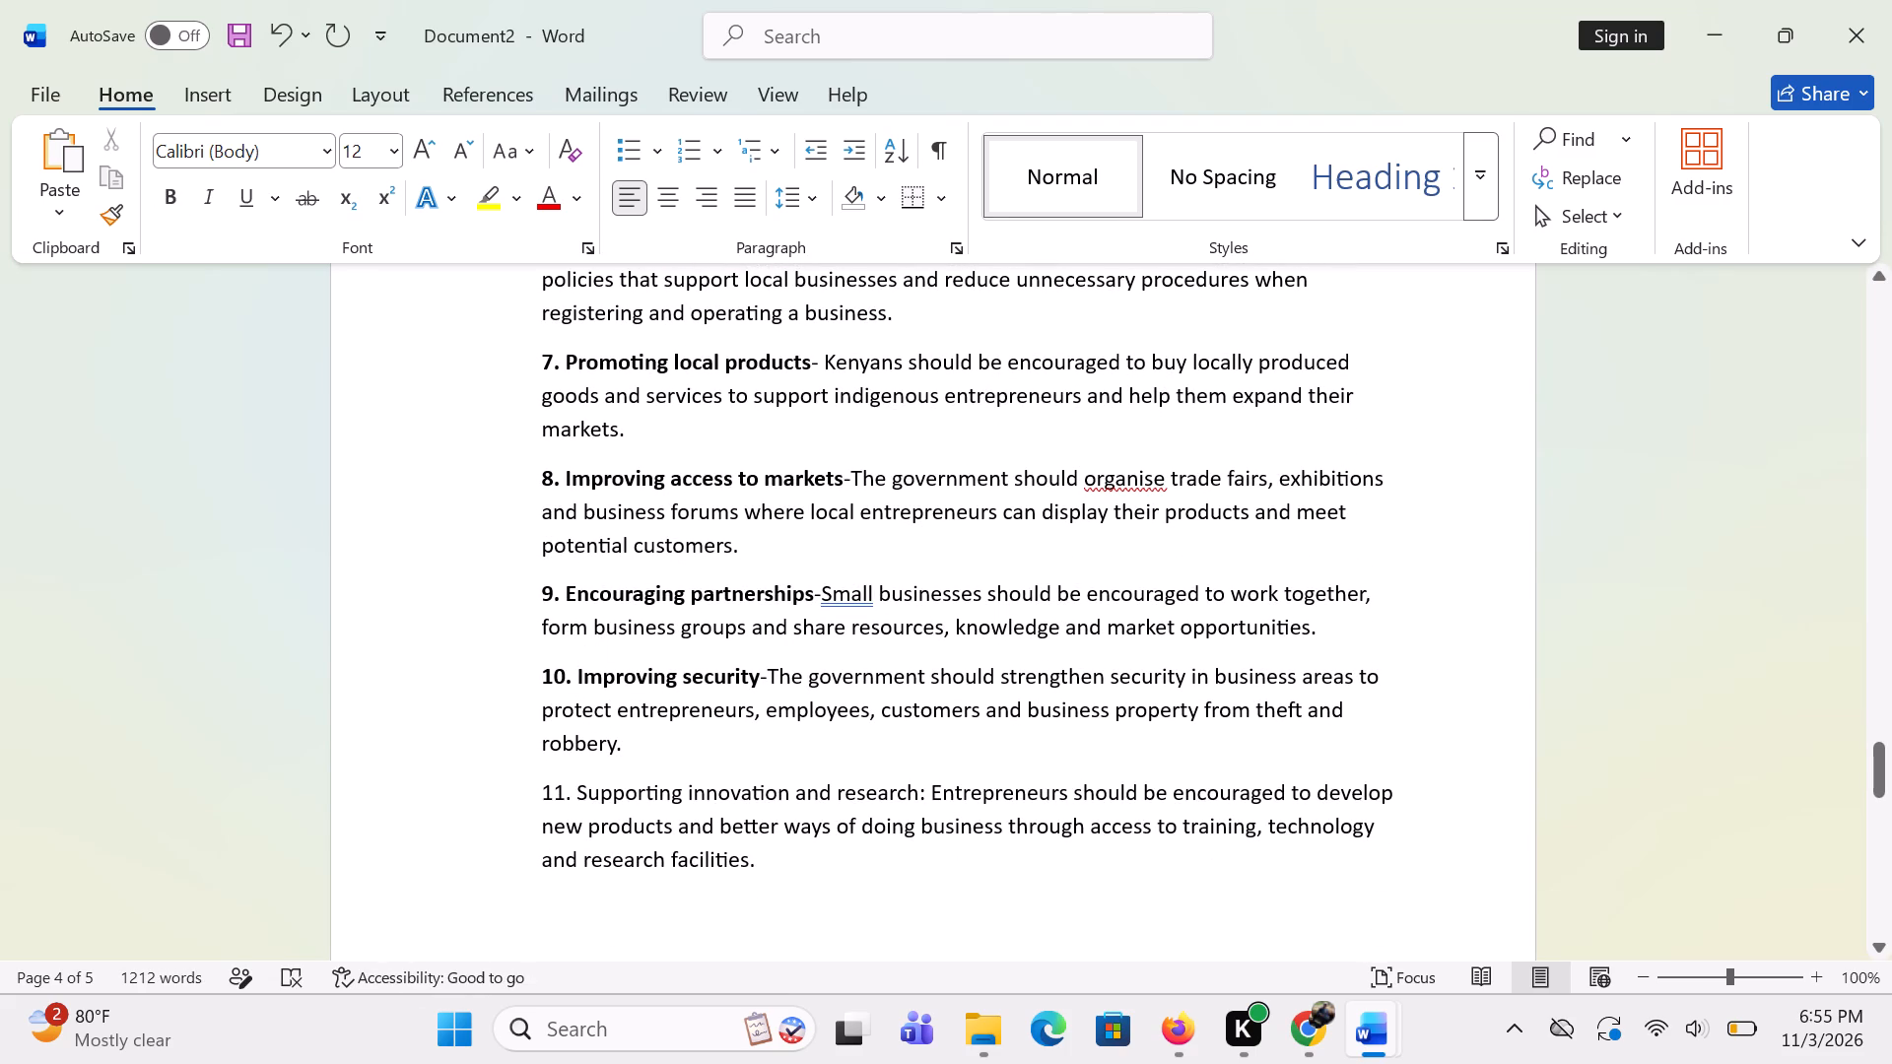
click(930, 797)
key(BackSpace)
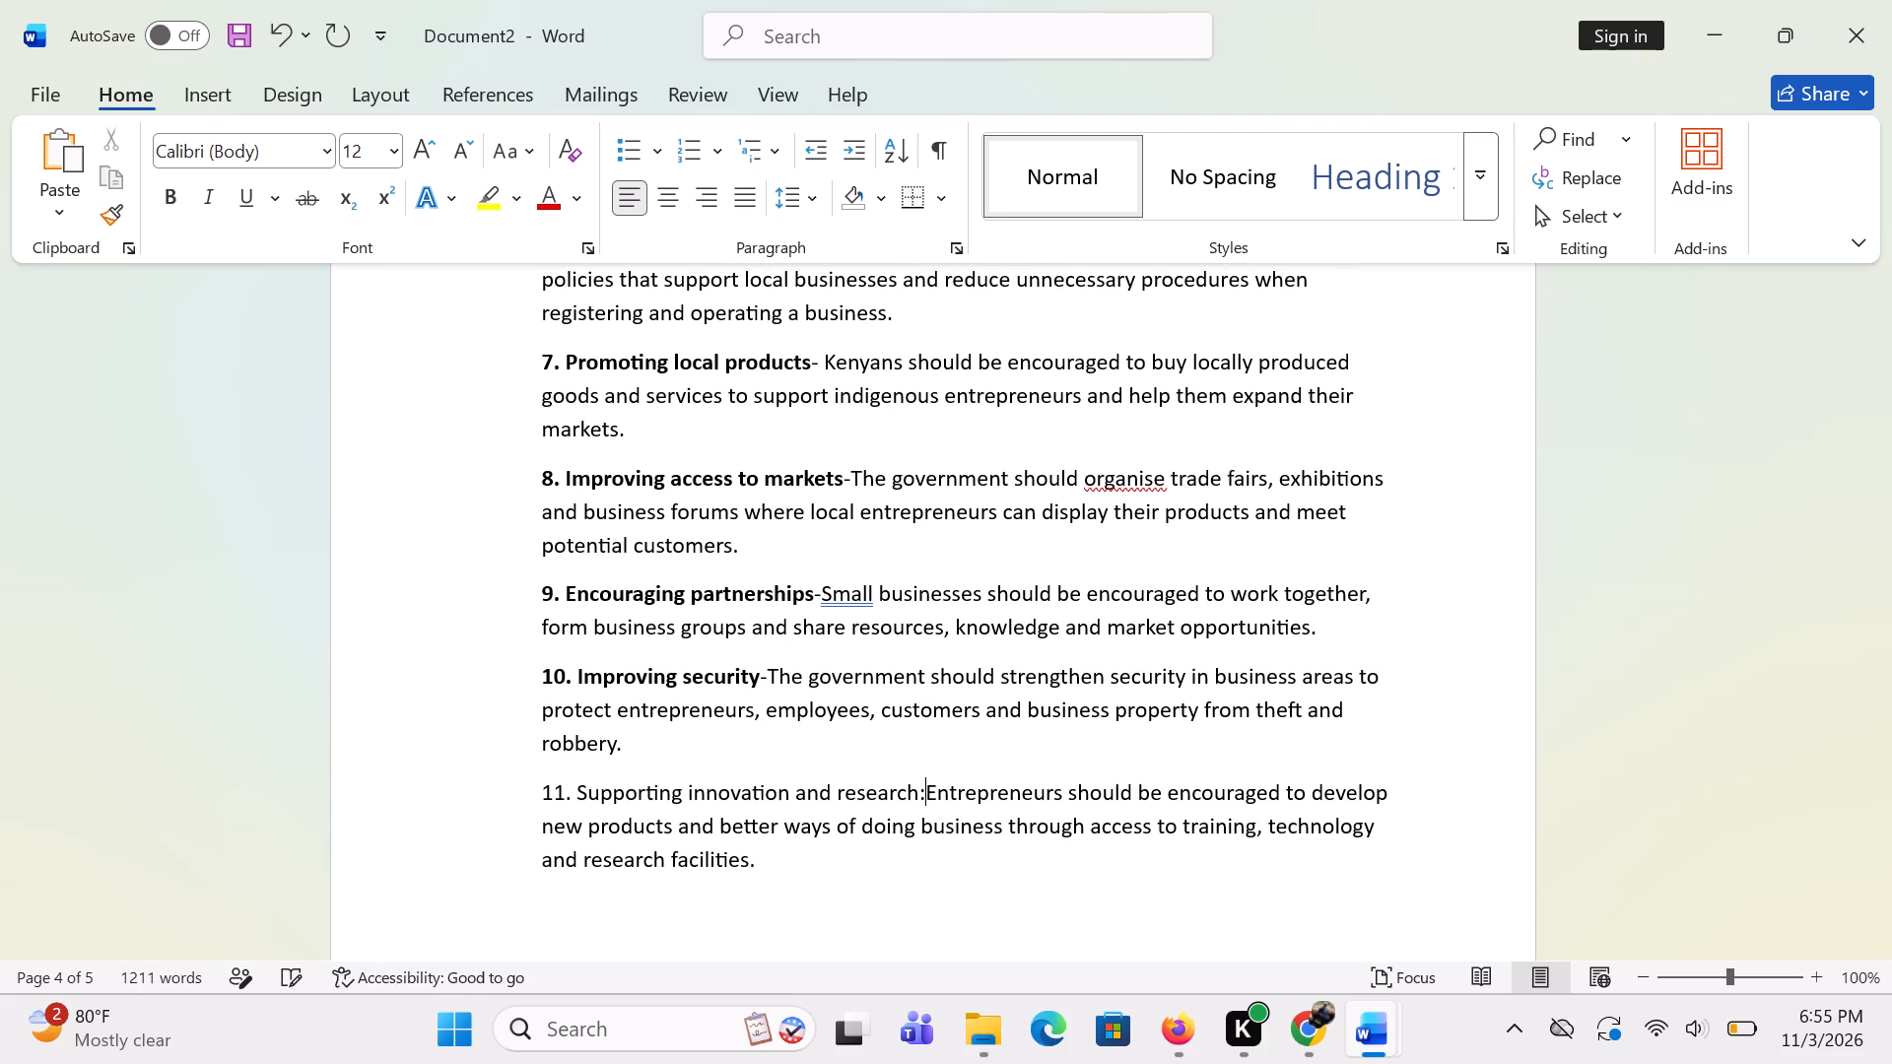
key(BackSpace)
key(minus)
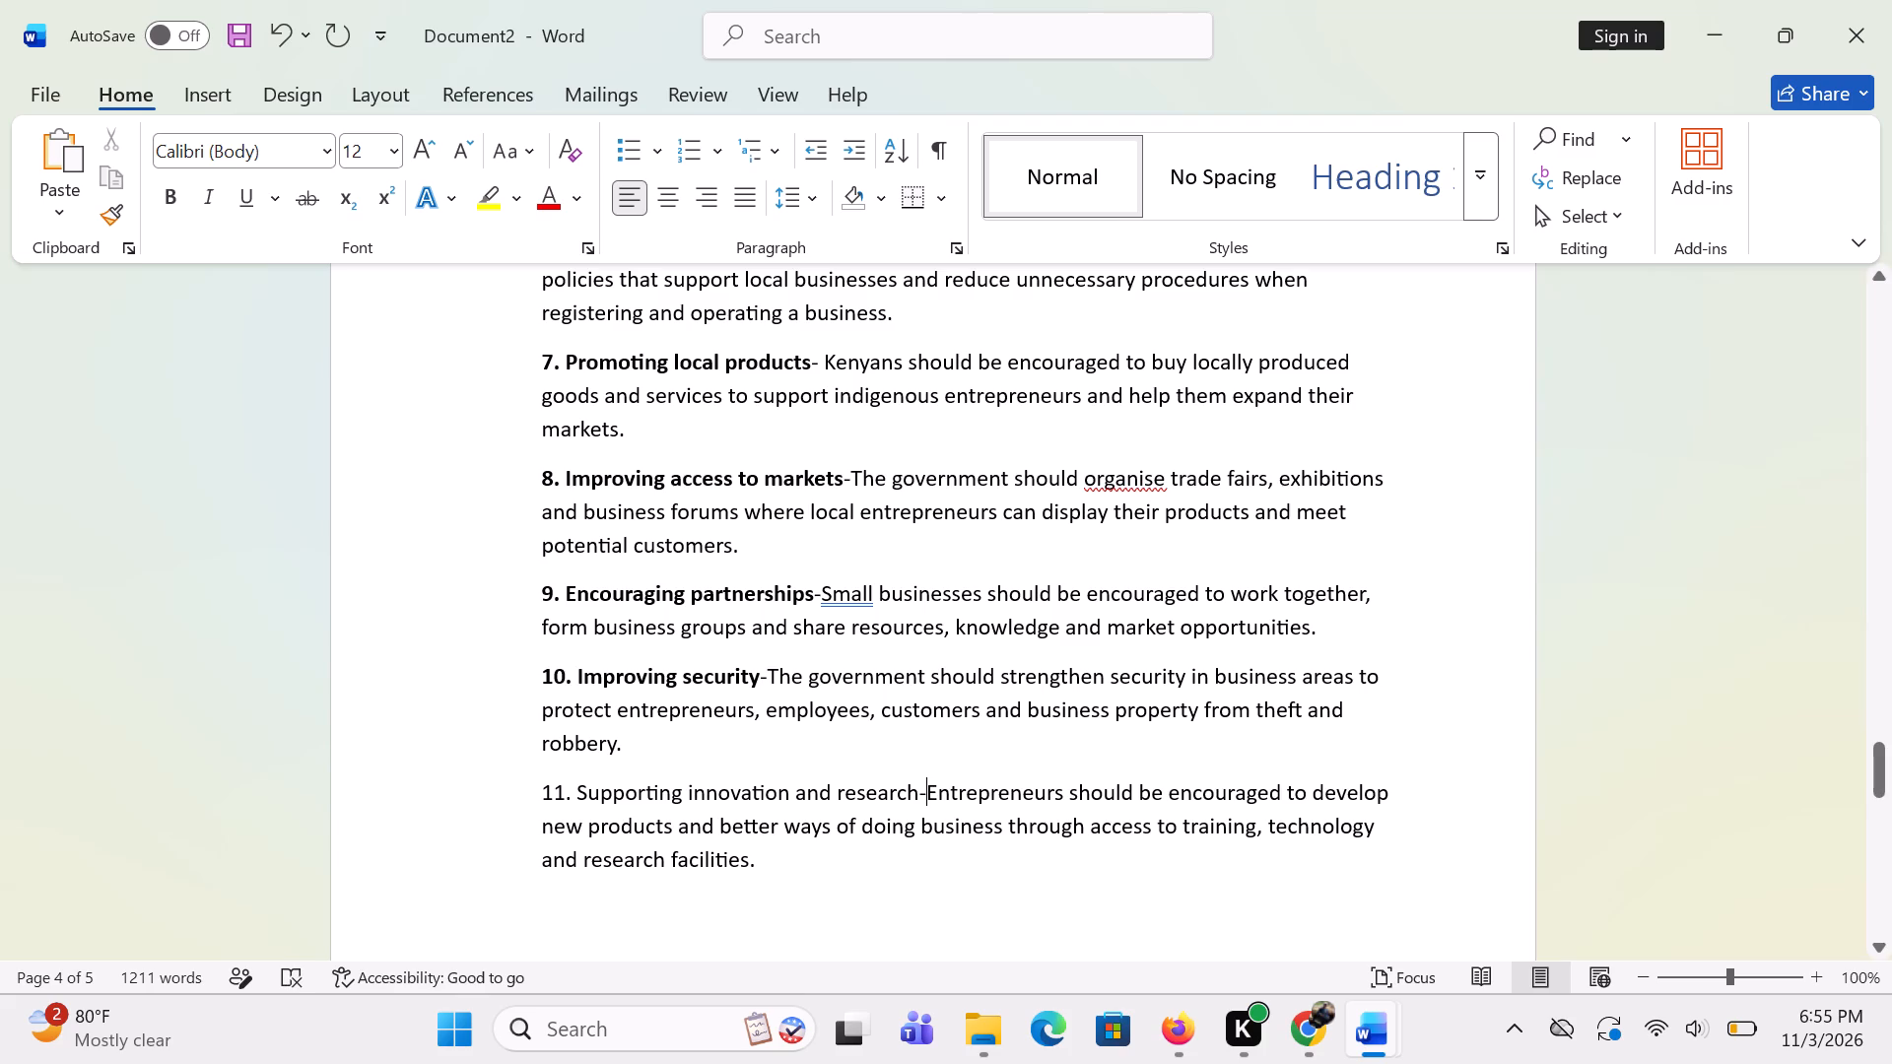
drag(916, 794, 540, 798)
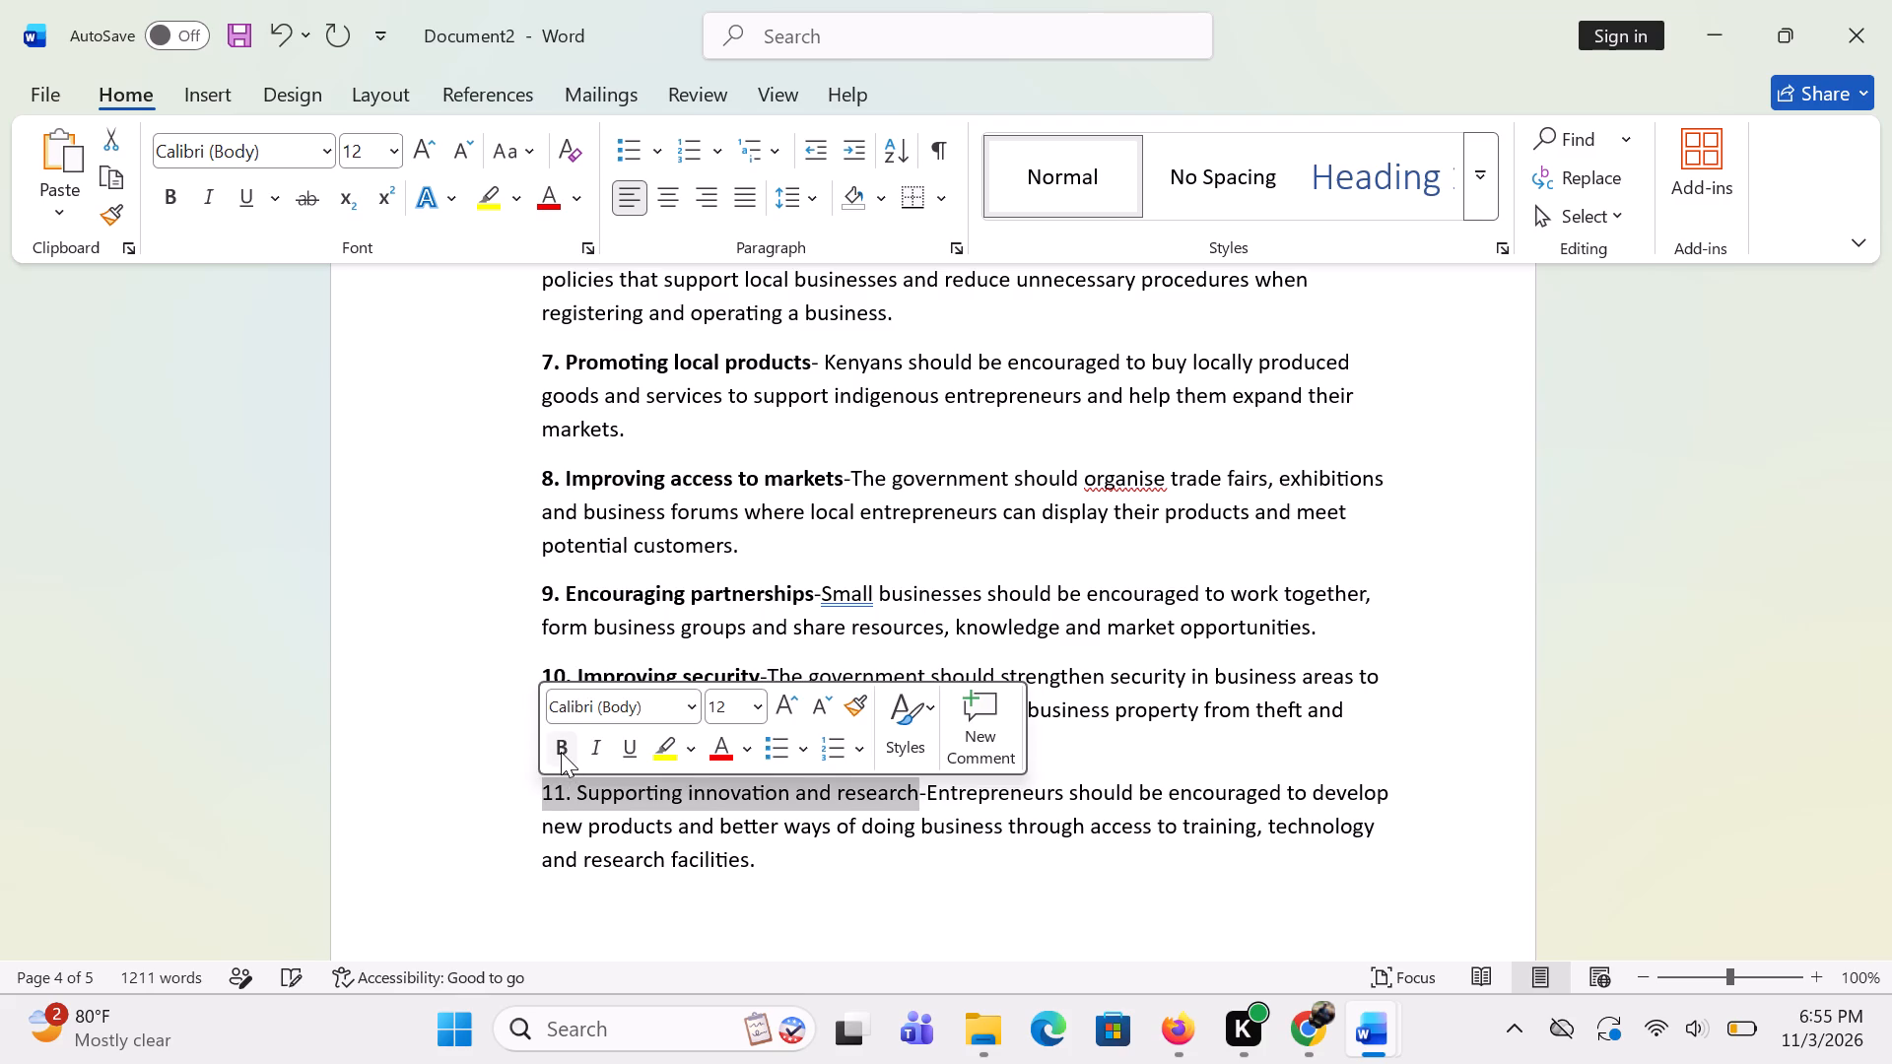
click(561, 752)
click(981, 896)
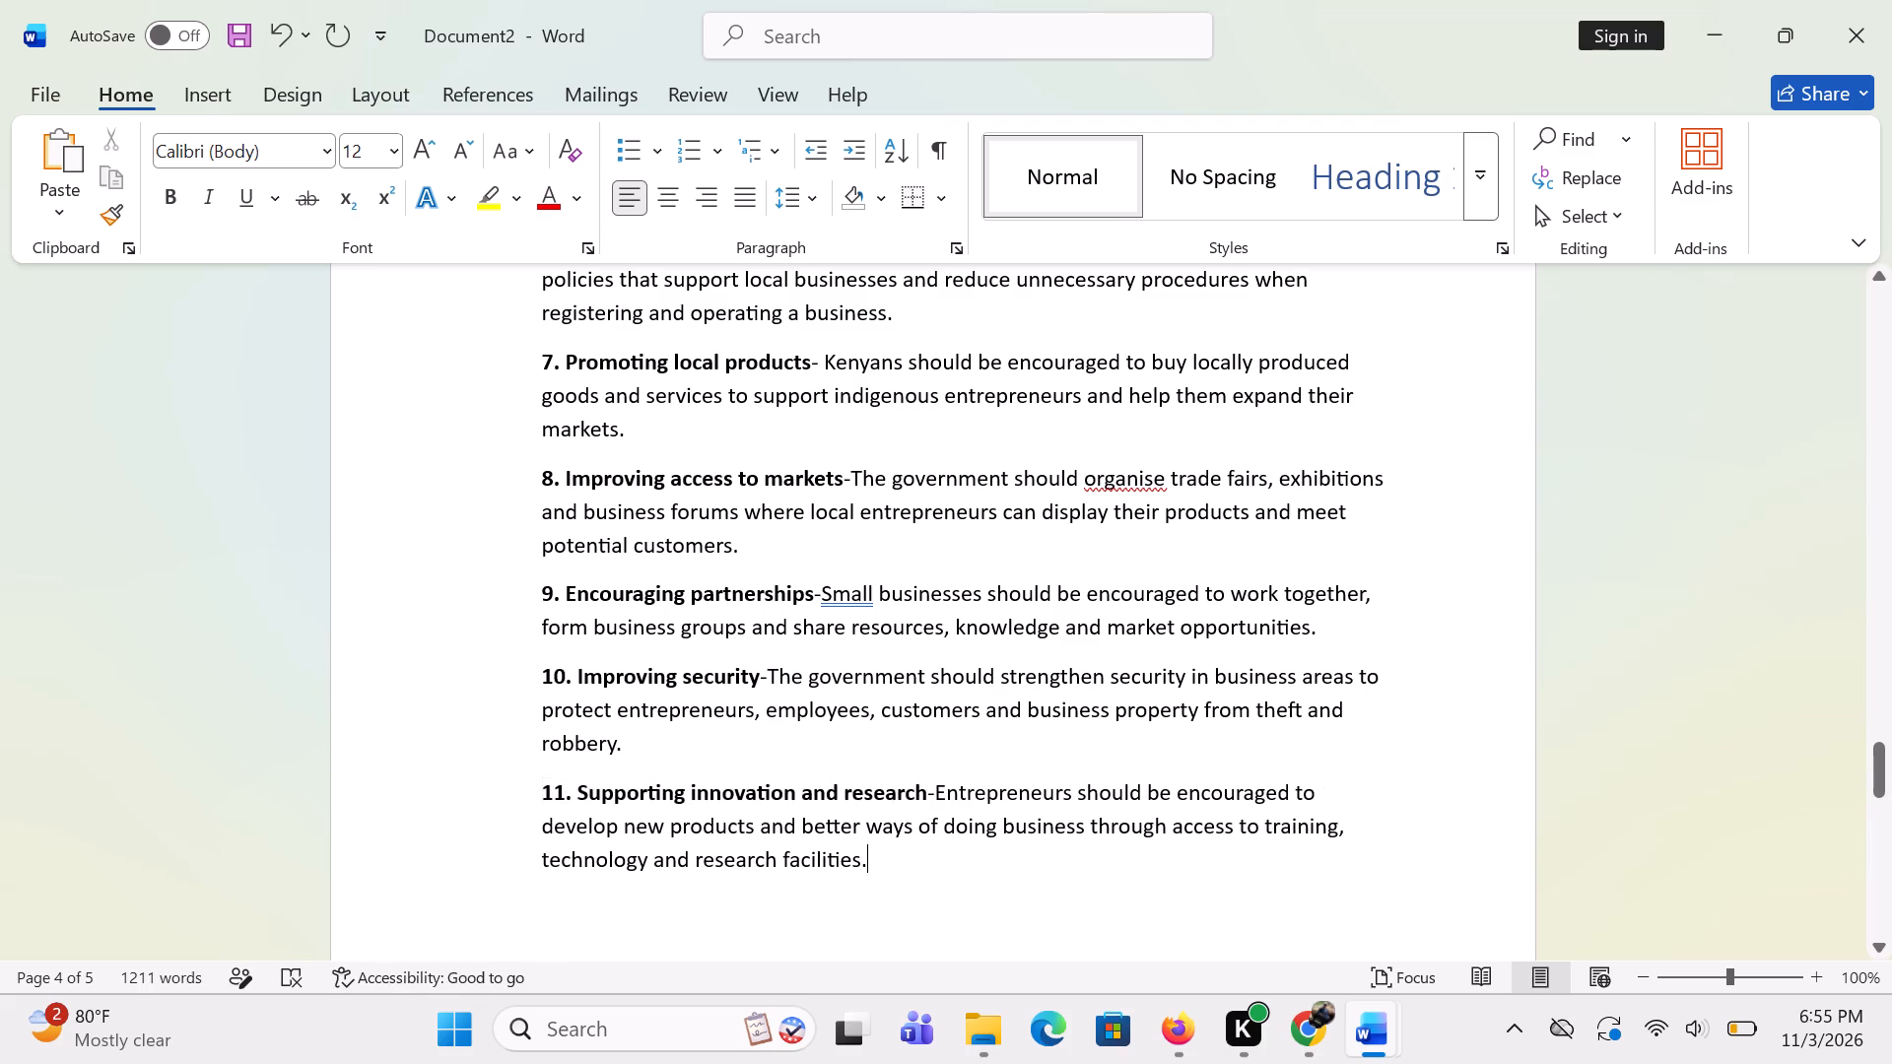
Cut the whole point 12 paragraph, "Ensuring timely payments", from the last page.
scroll(920, 878, down, 2)
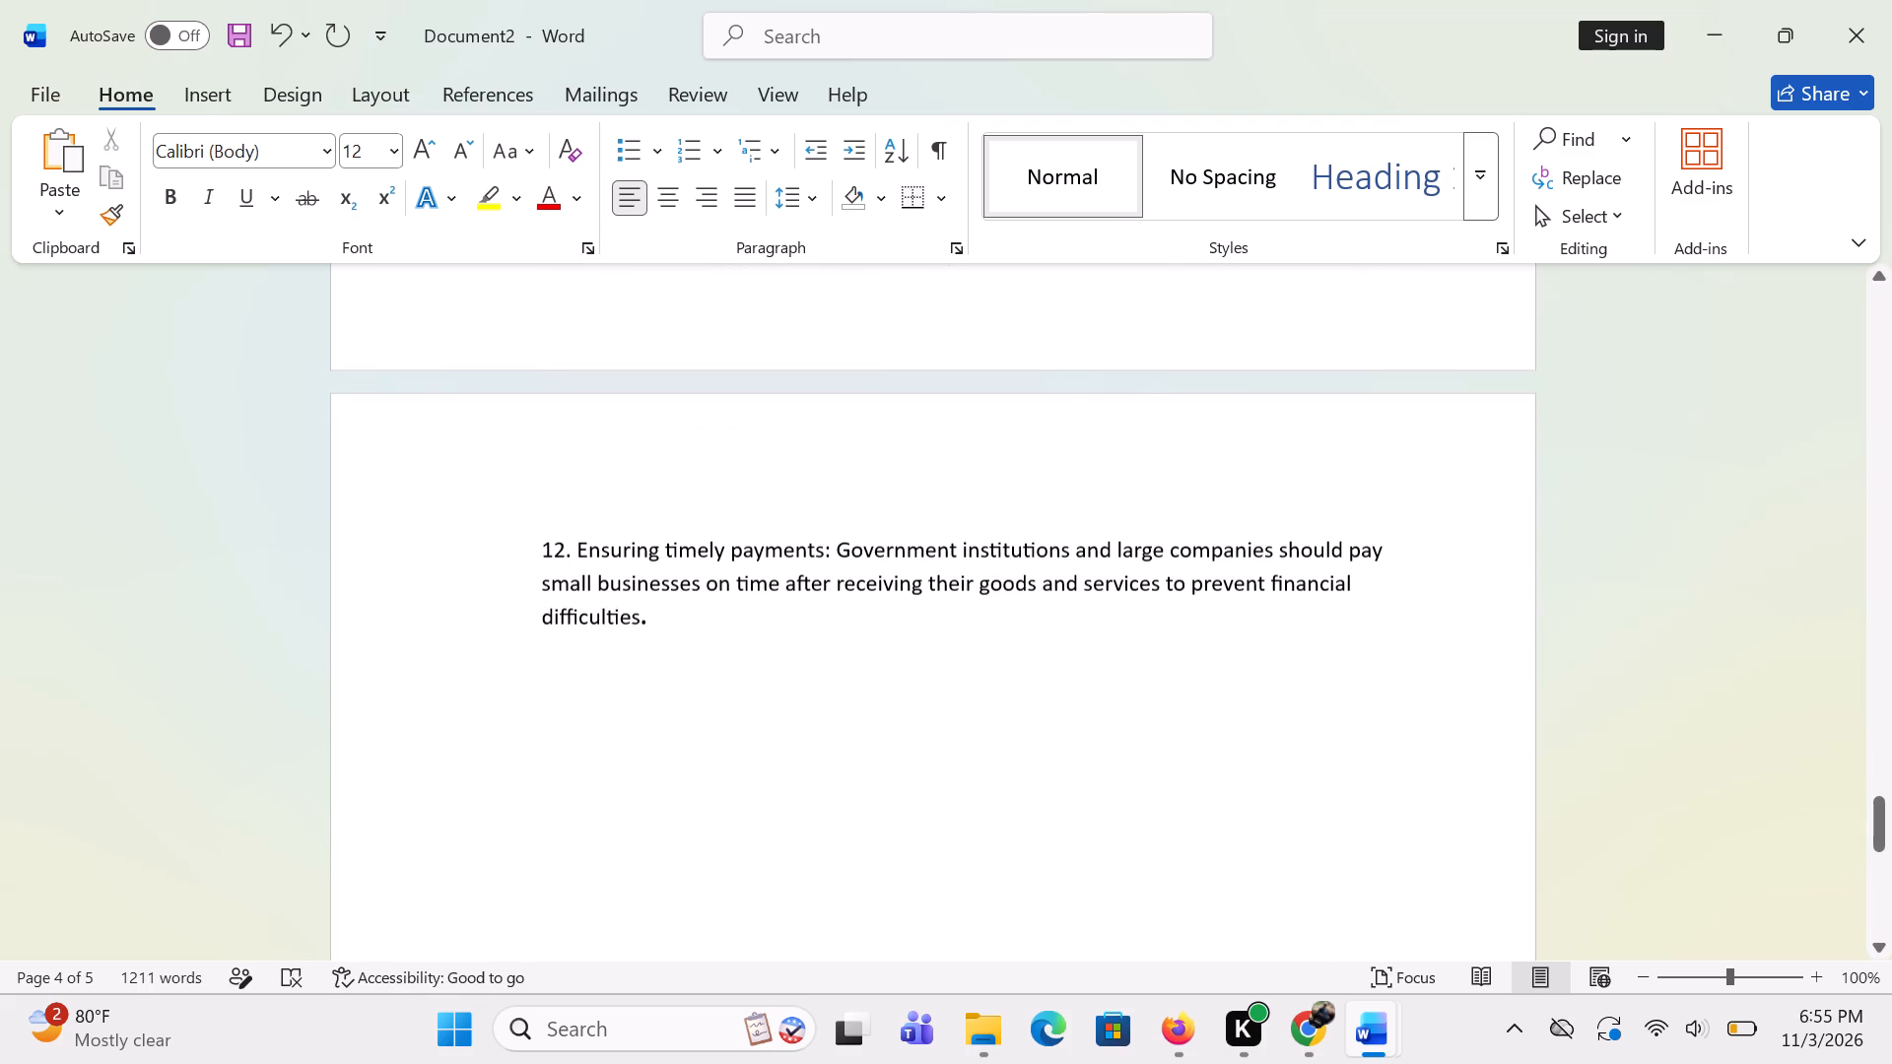
drag(645, 621, 502, 517)
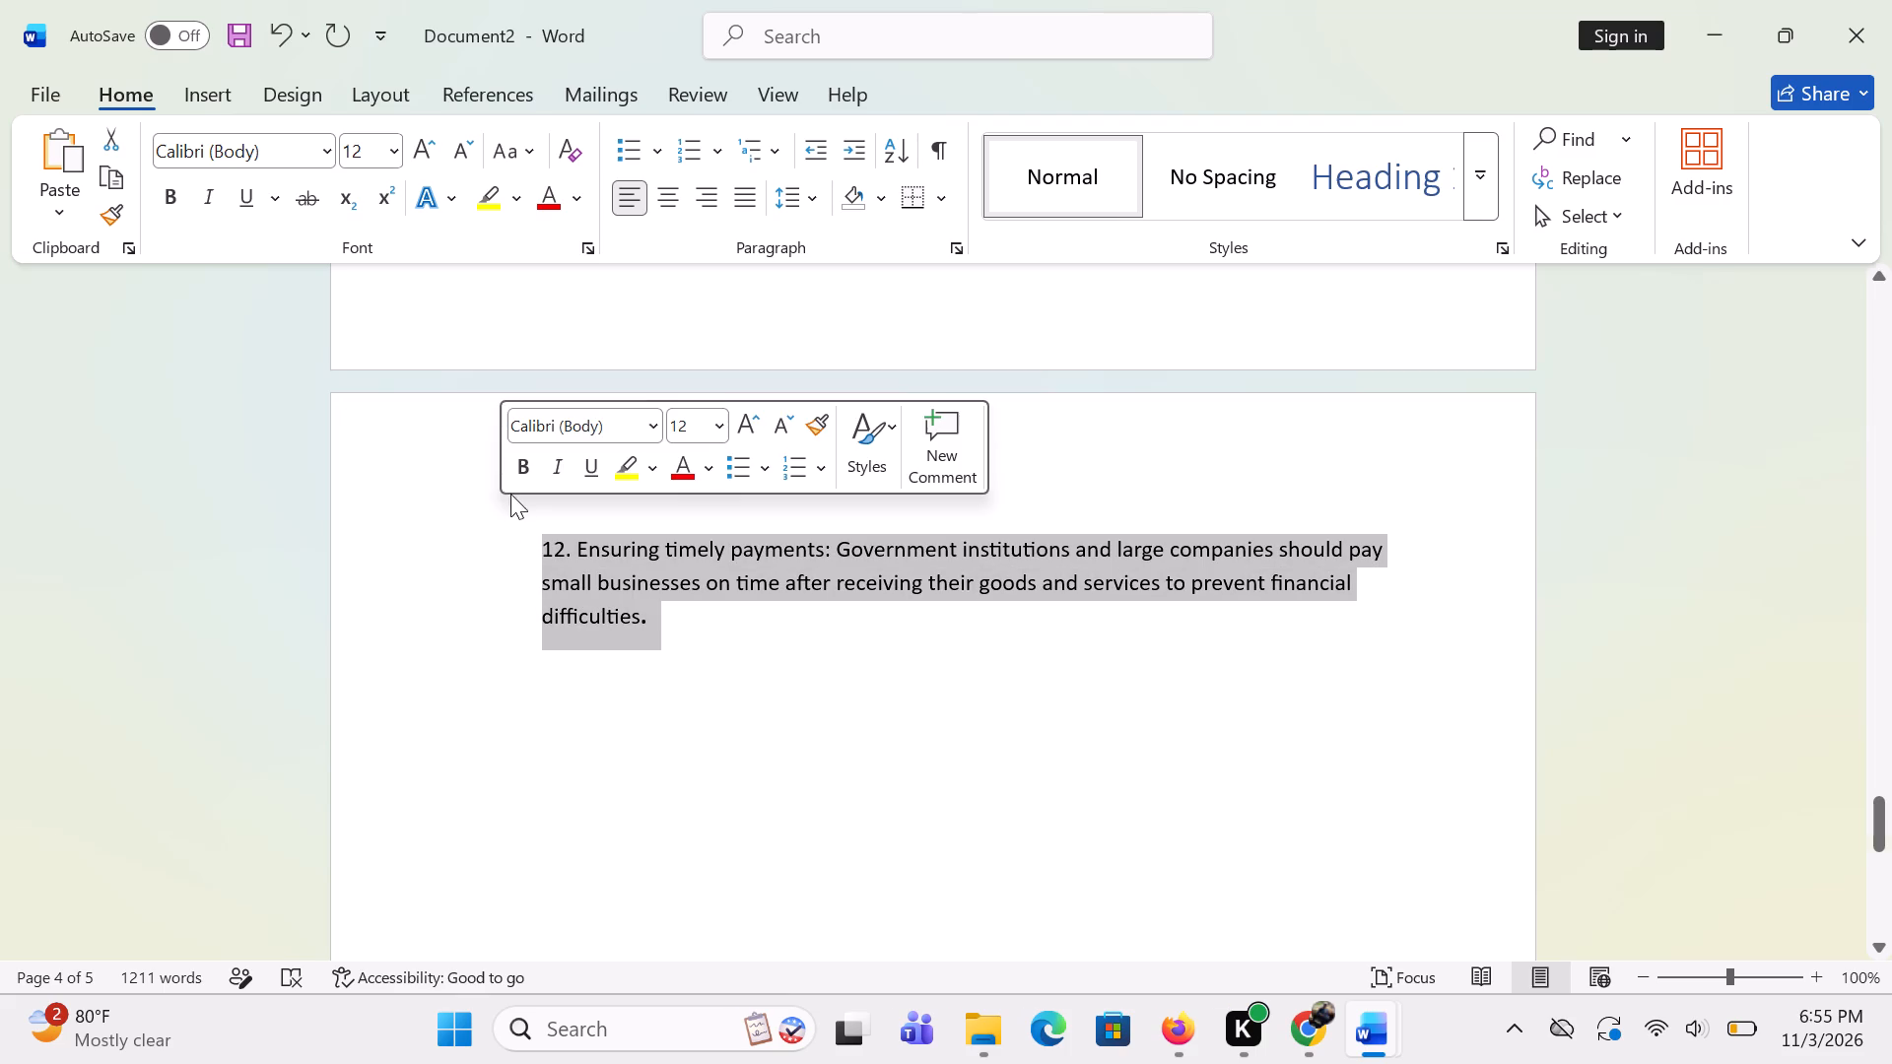
key(ctrl+x)
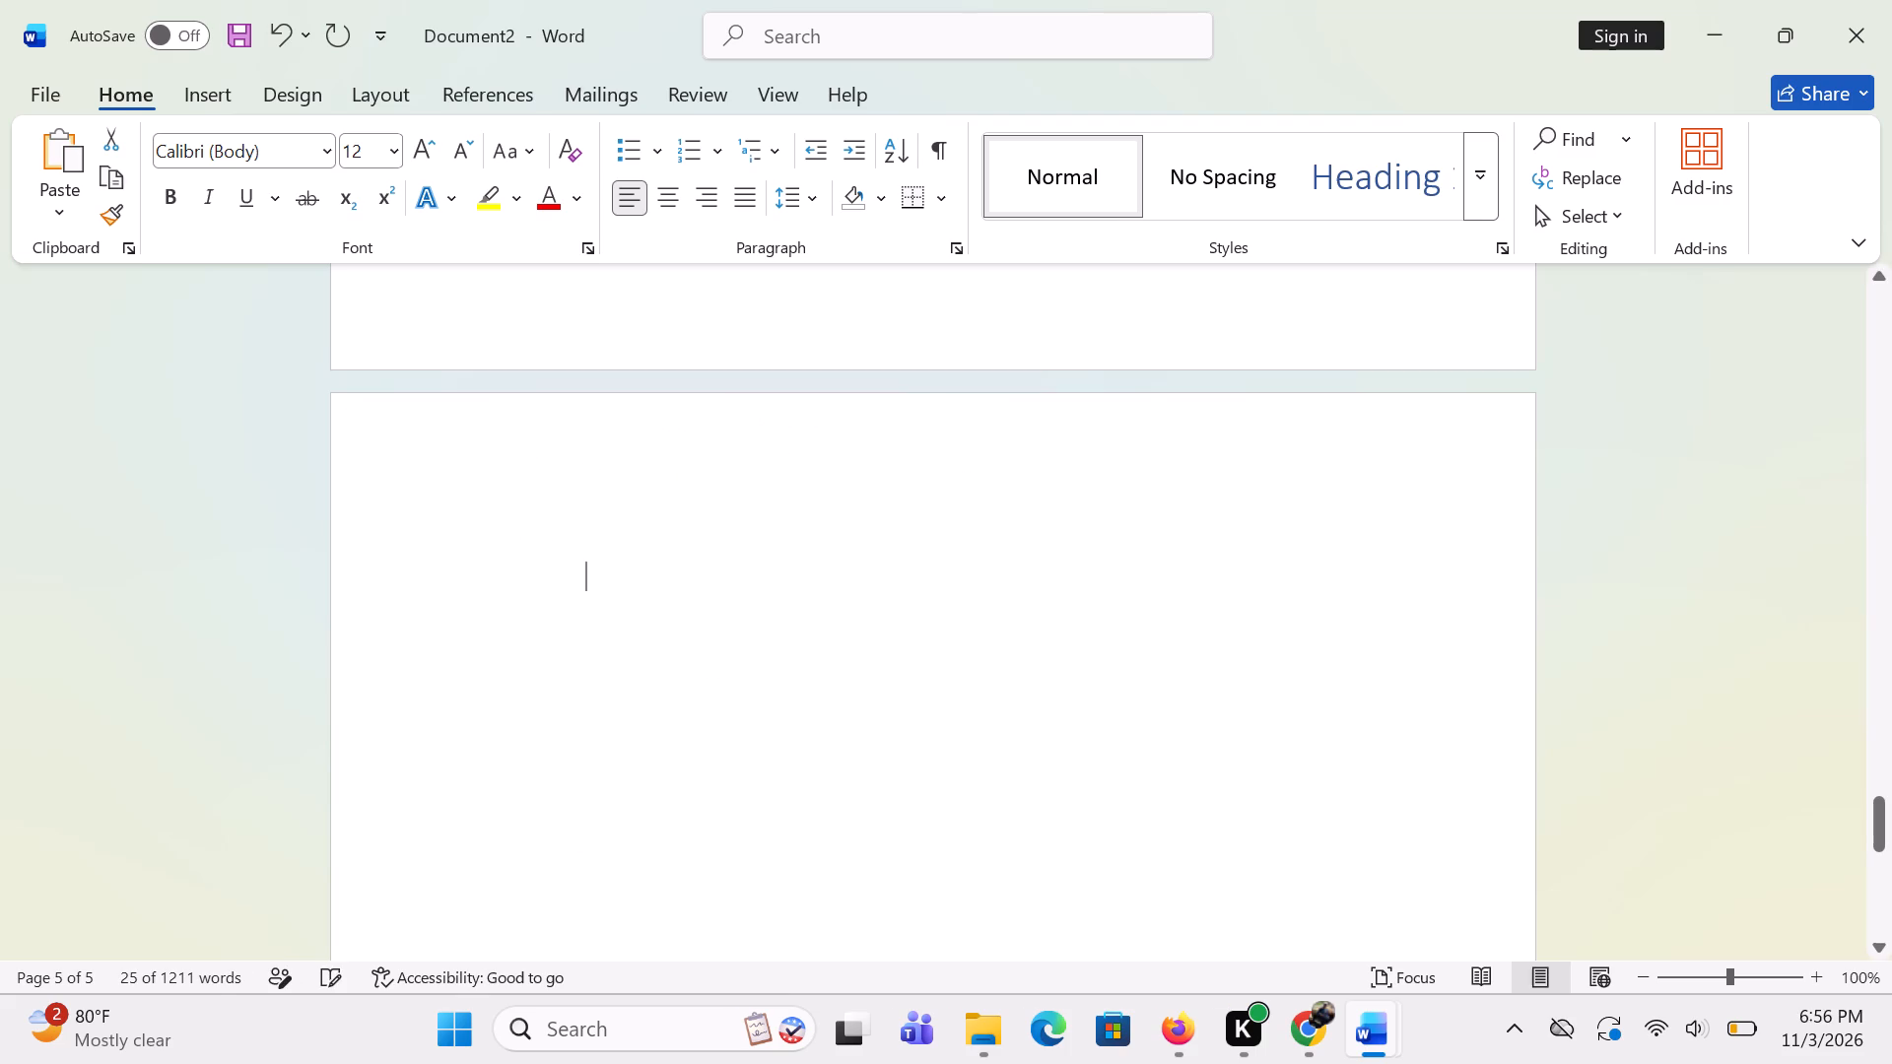
Read through the question 2(b) answer from its heading to point 11 and check the formatted points.
scroll(631, 812, up, 3)
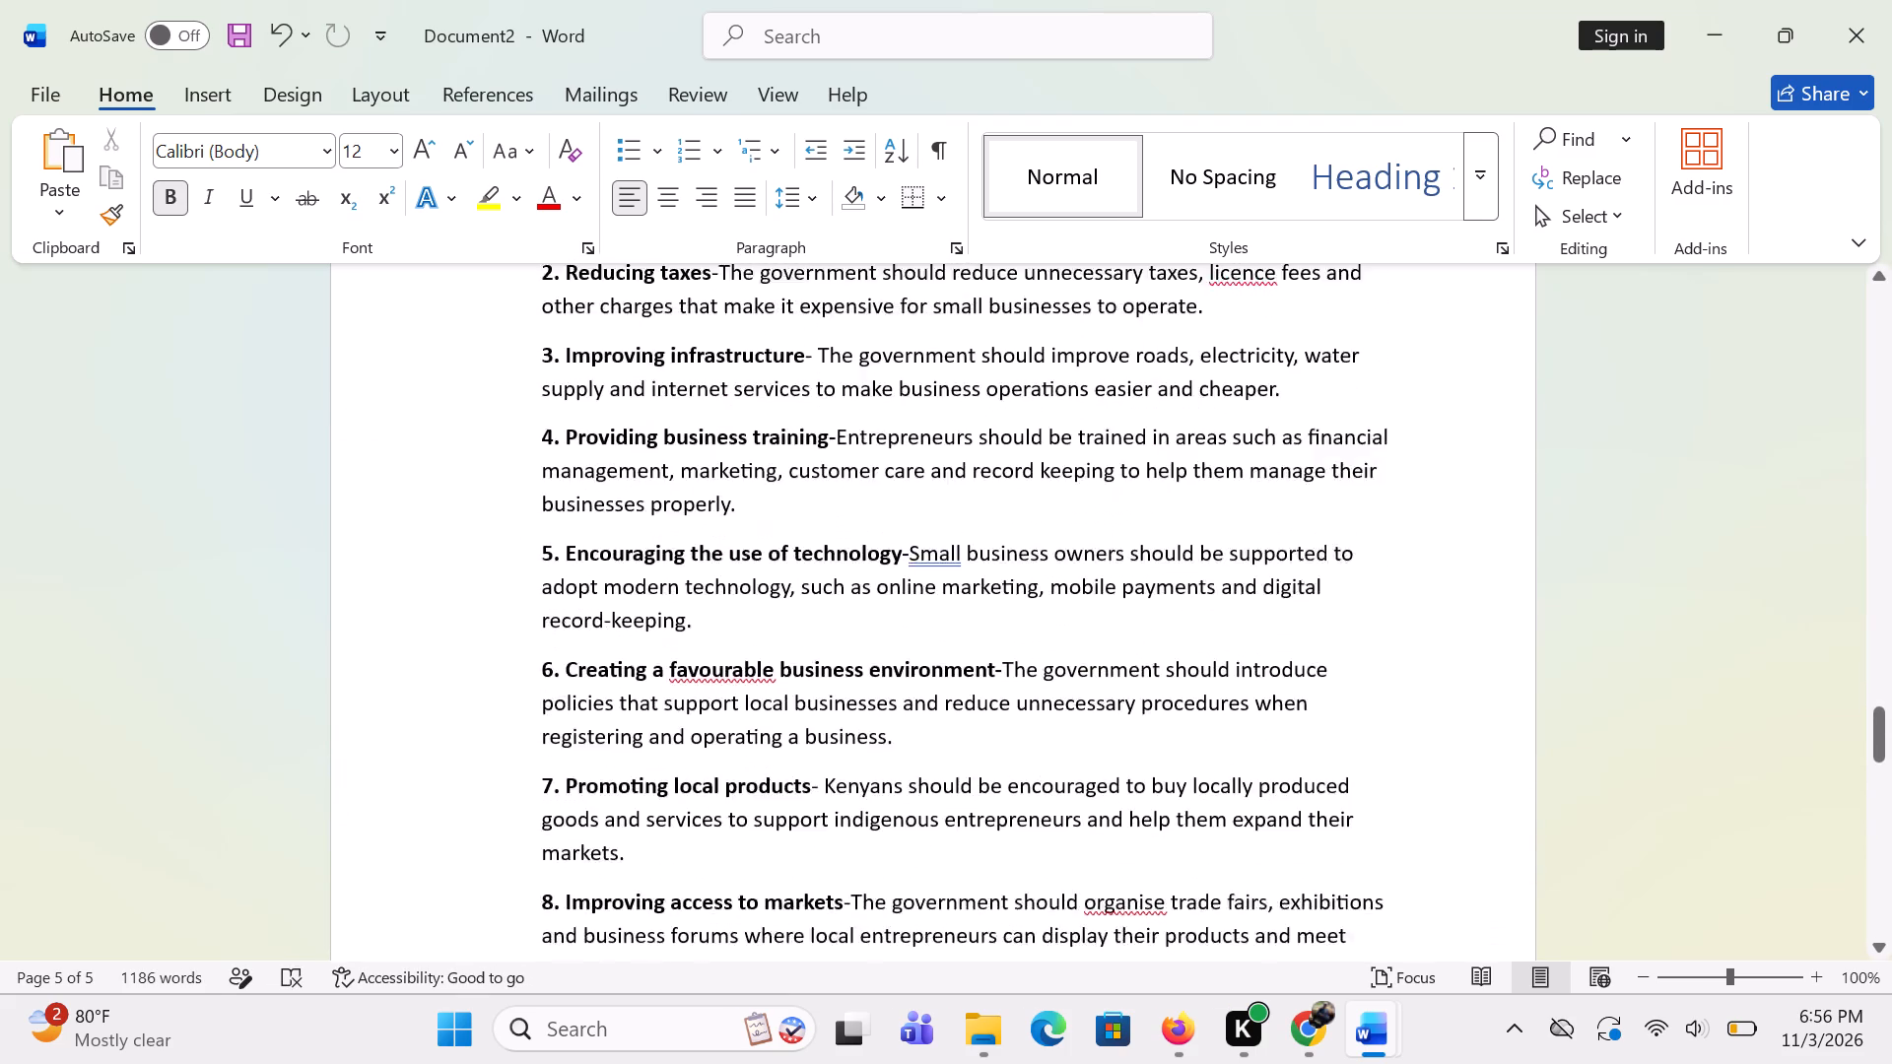
scroll(631, 812, up, 1)
scroll(631, 812, down, 2)
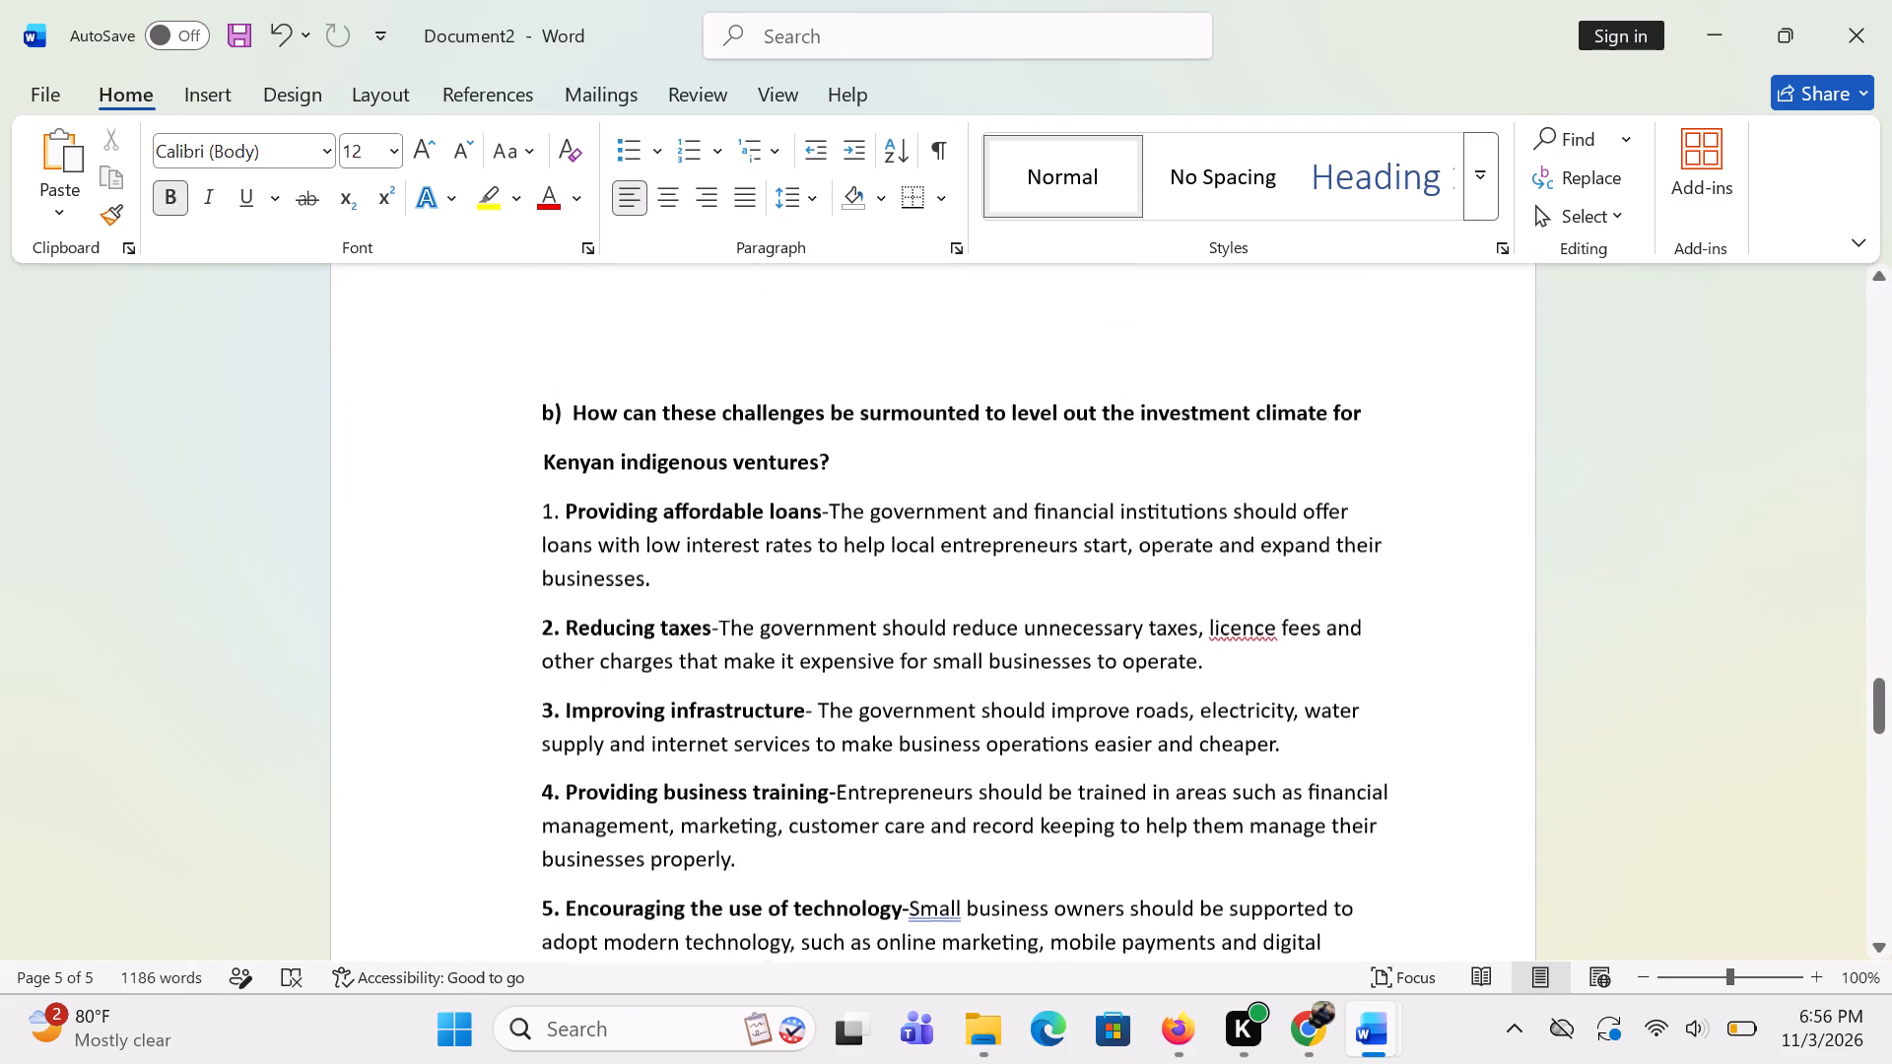
scroll(631, 812, down, 3)
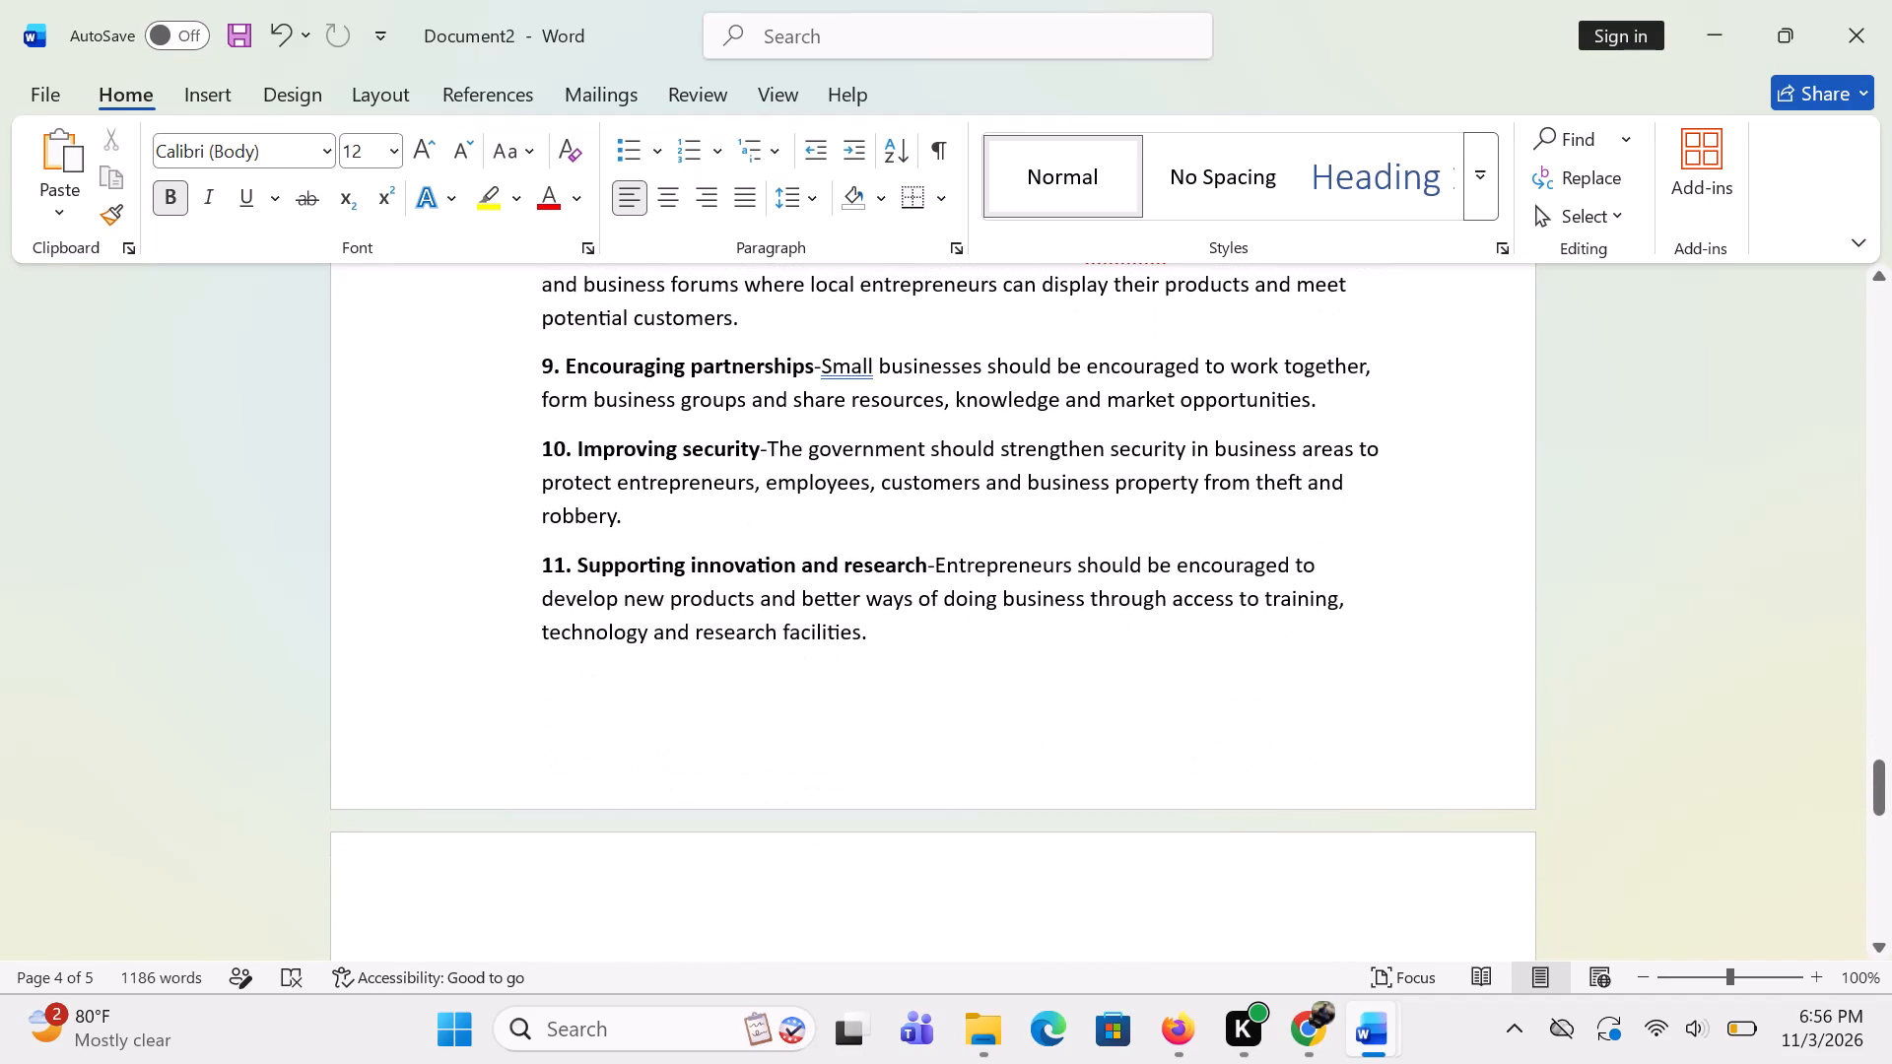
scroll(852, 485, up, 3)
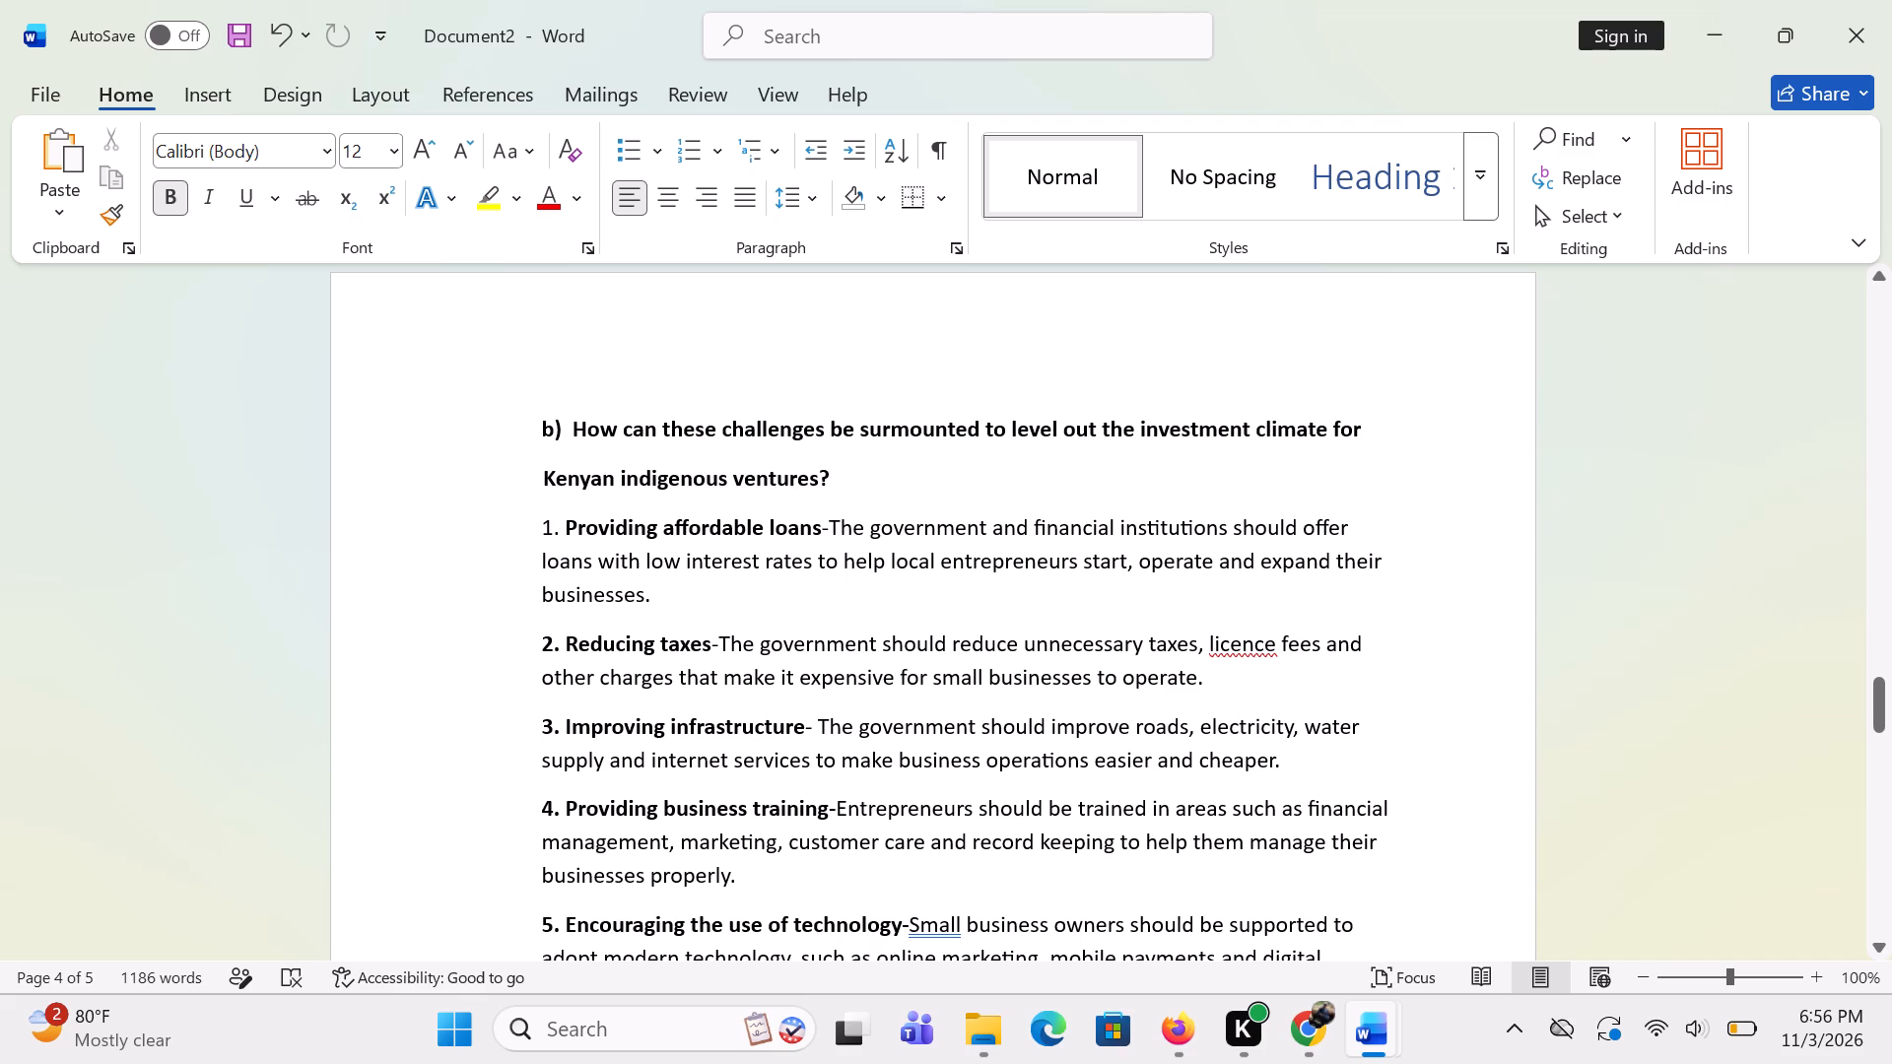
scroll(769, 736, down, 1)
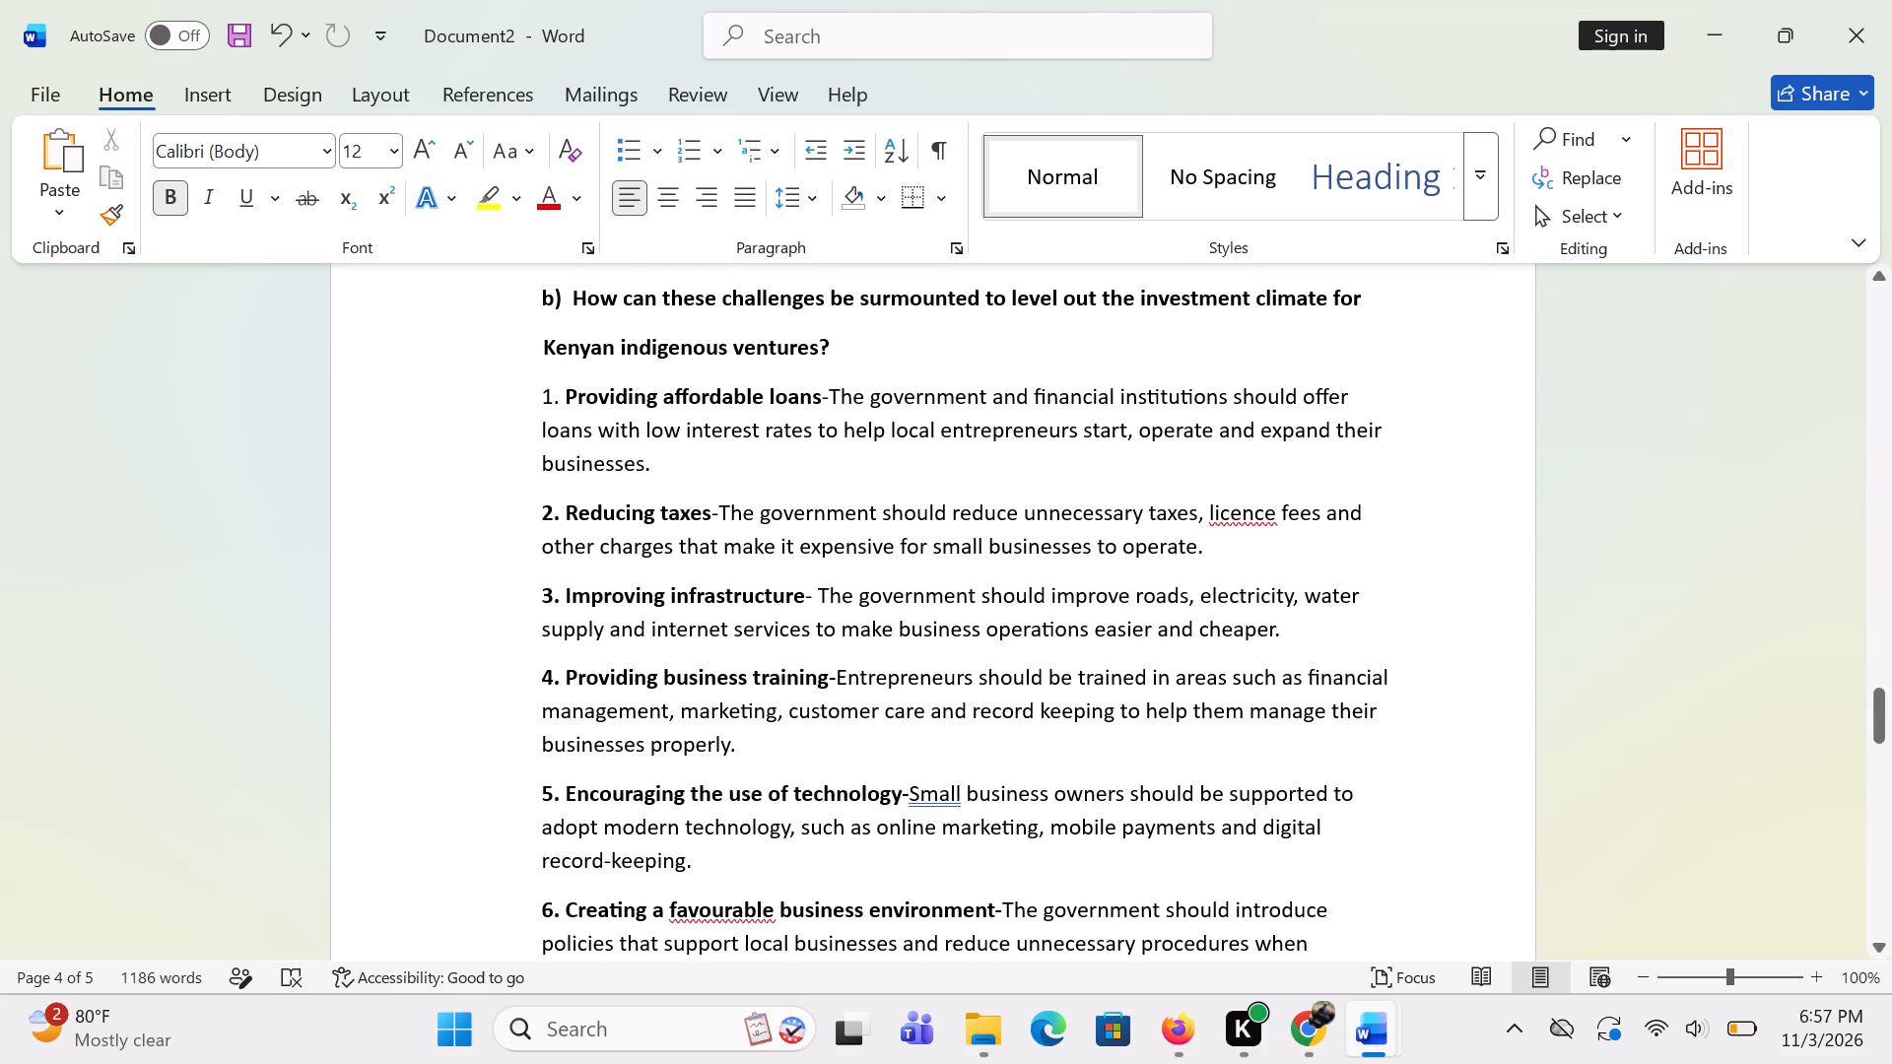
scroll(901, 775, down, 1)
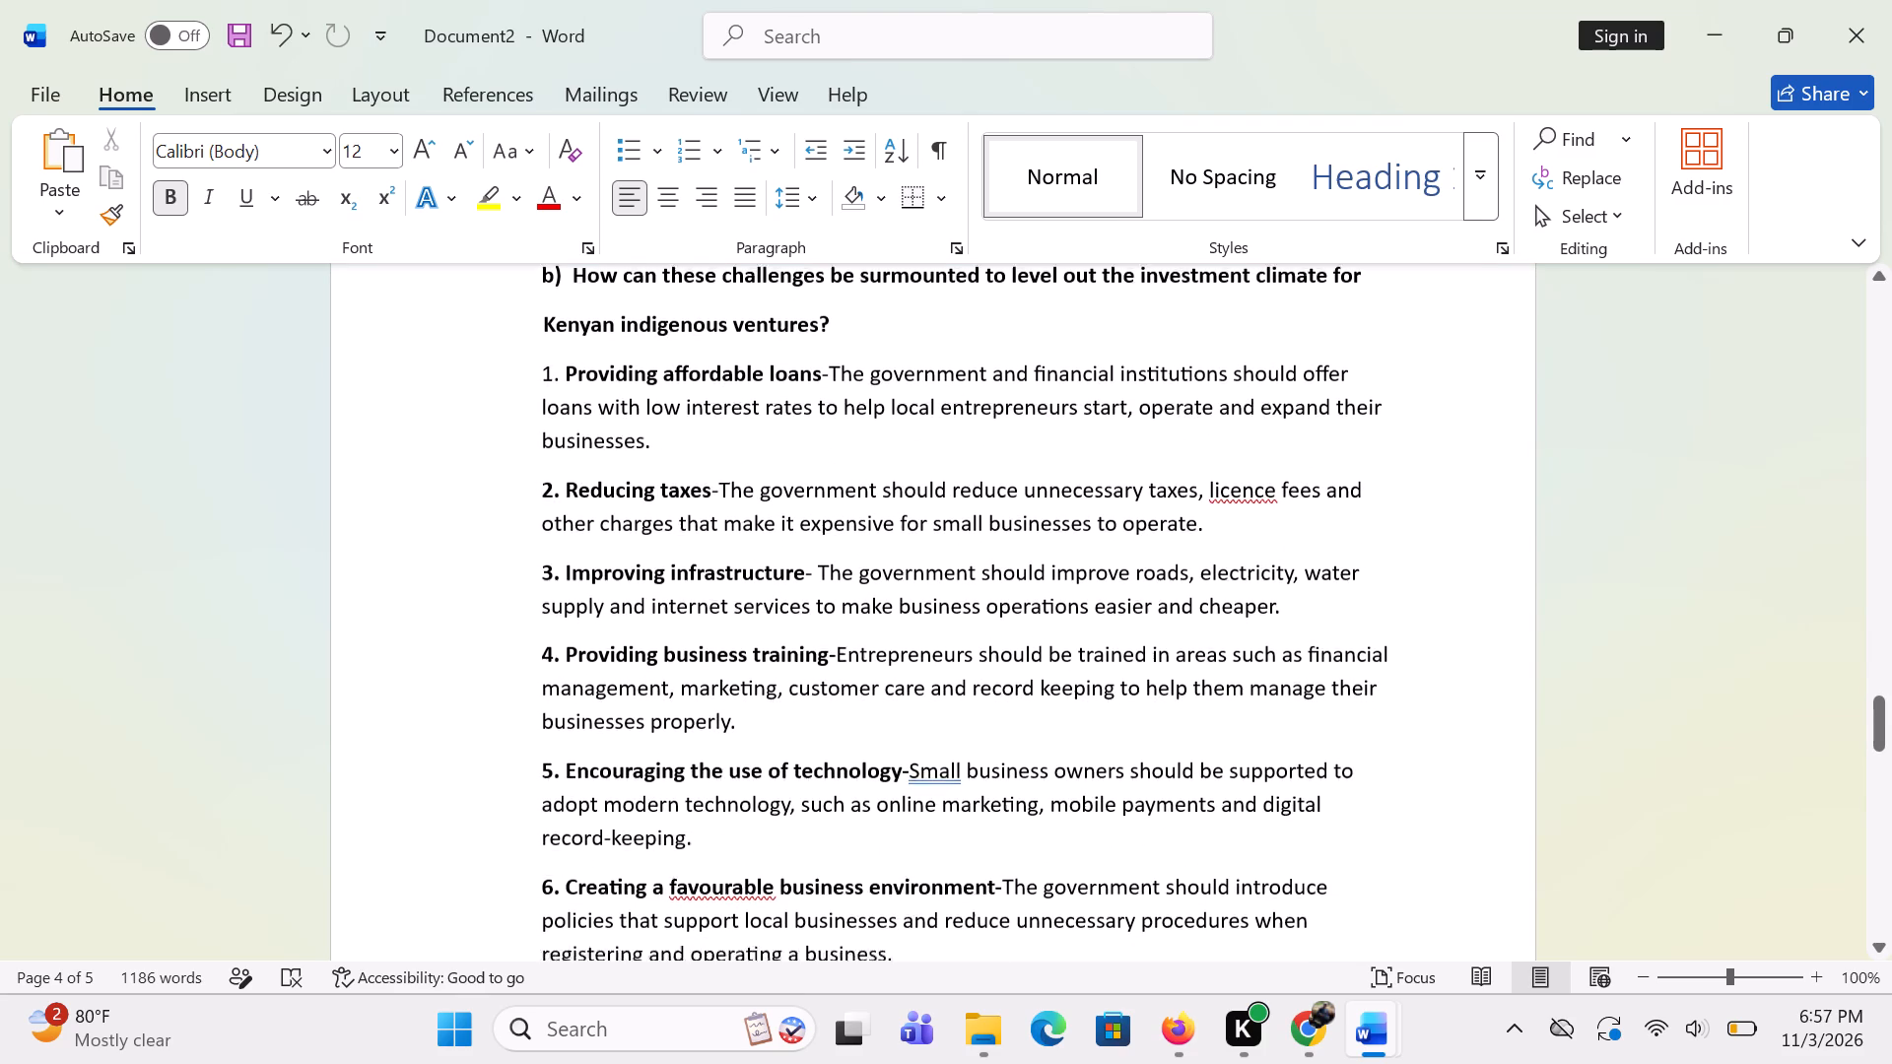
scroll(901, 775, down, 1)
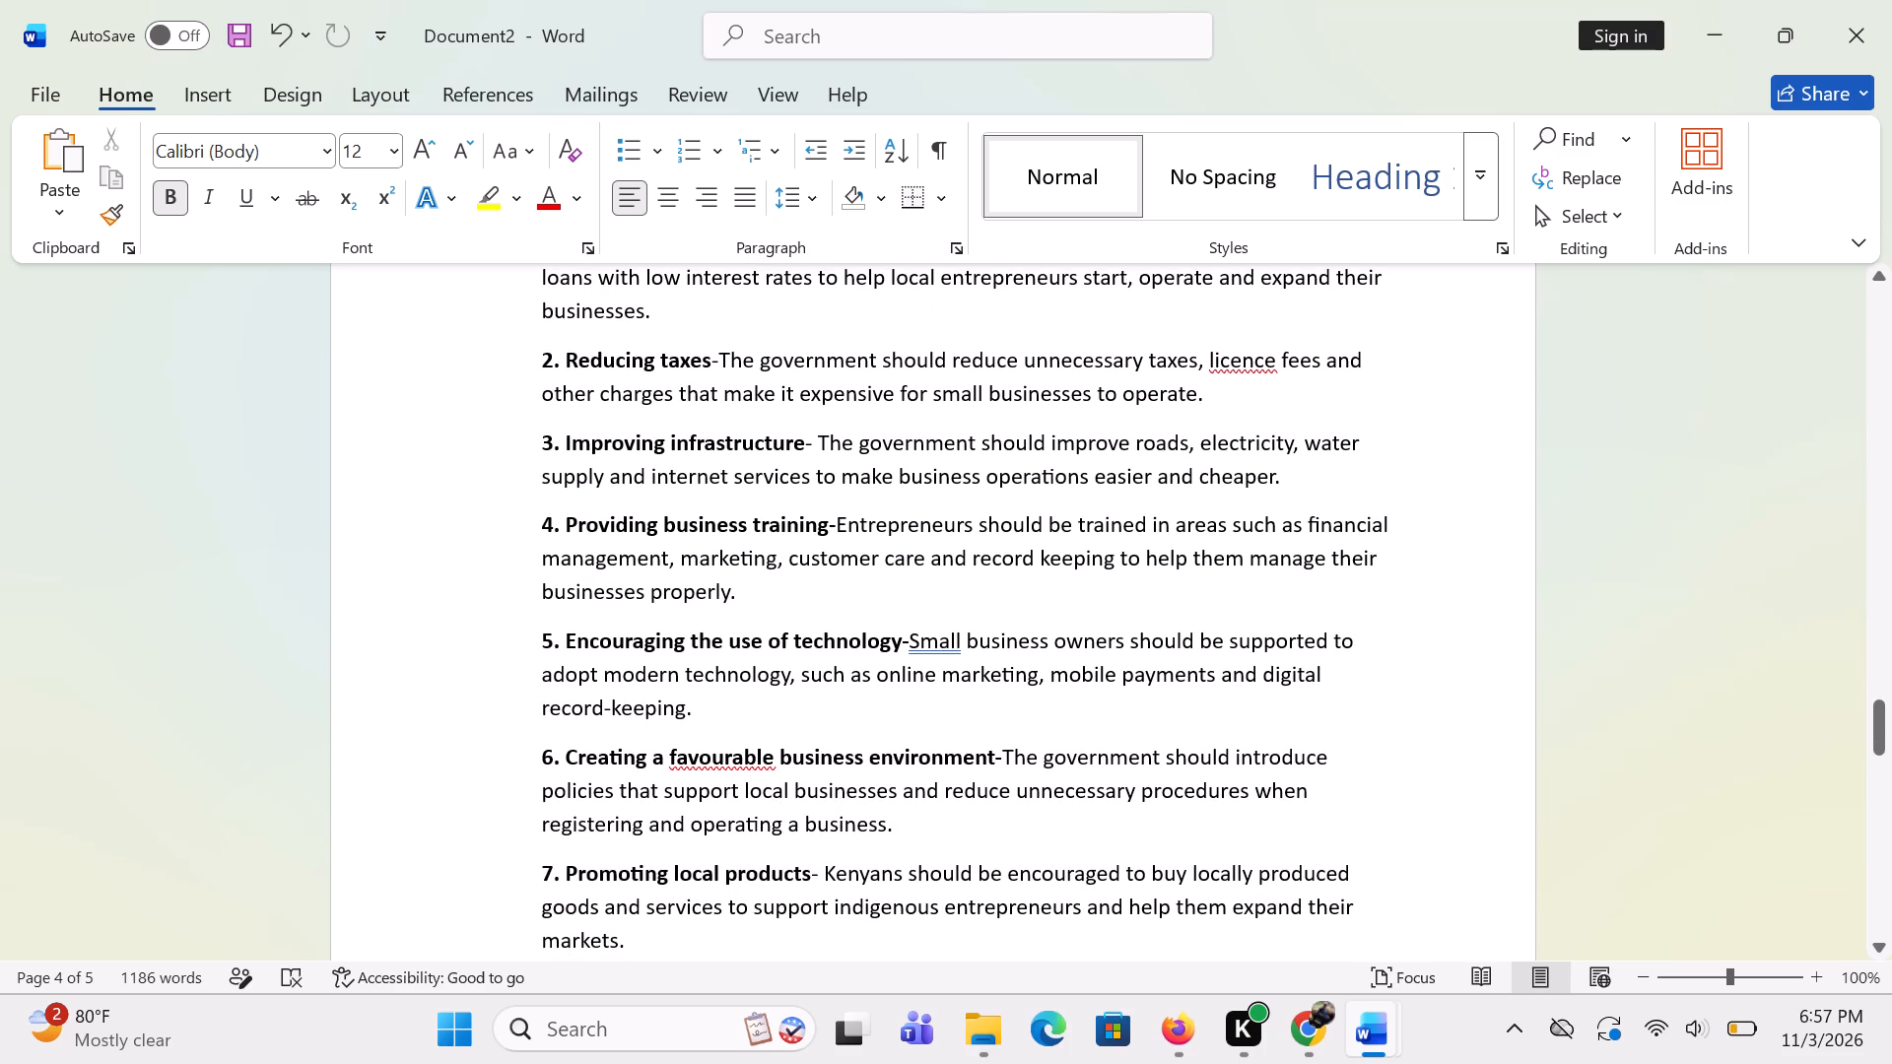
scroll(906, 733, down, 1)
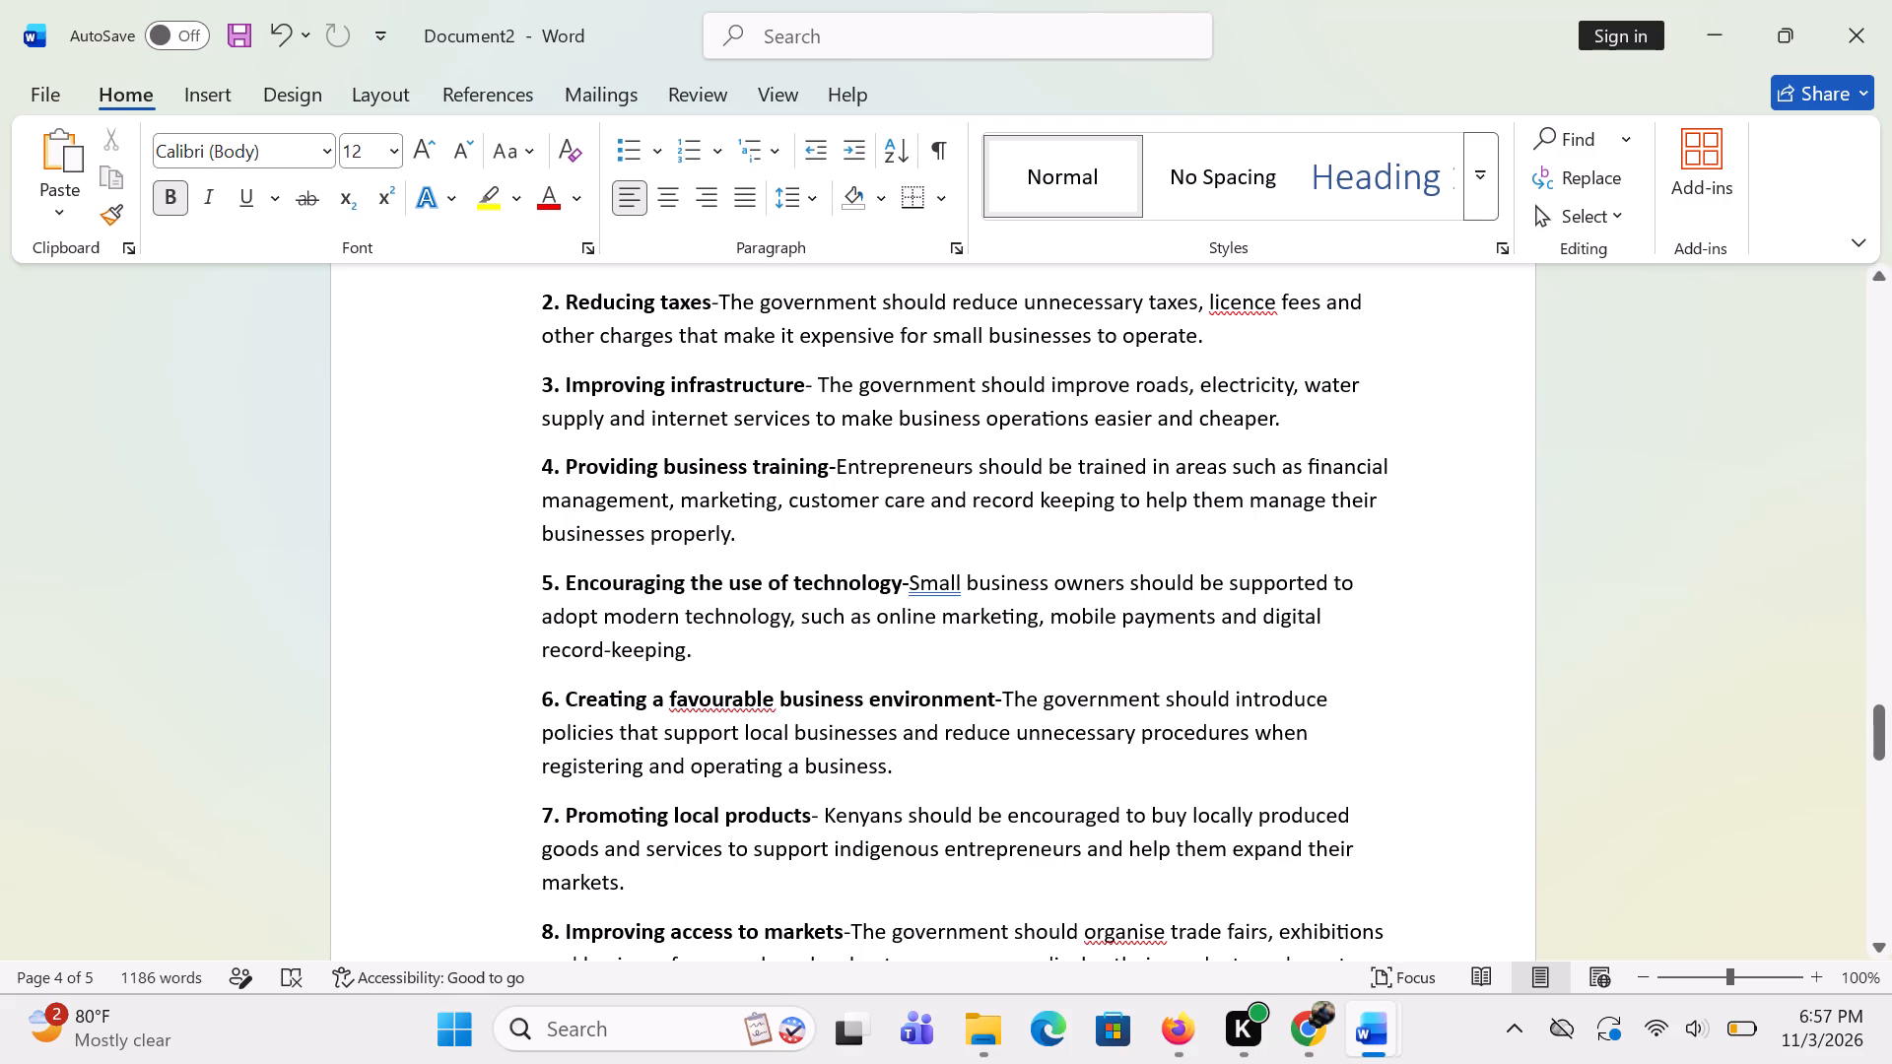
scroll(932, 801, down, 1)
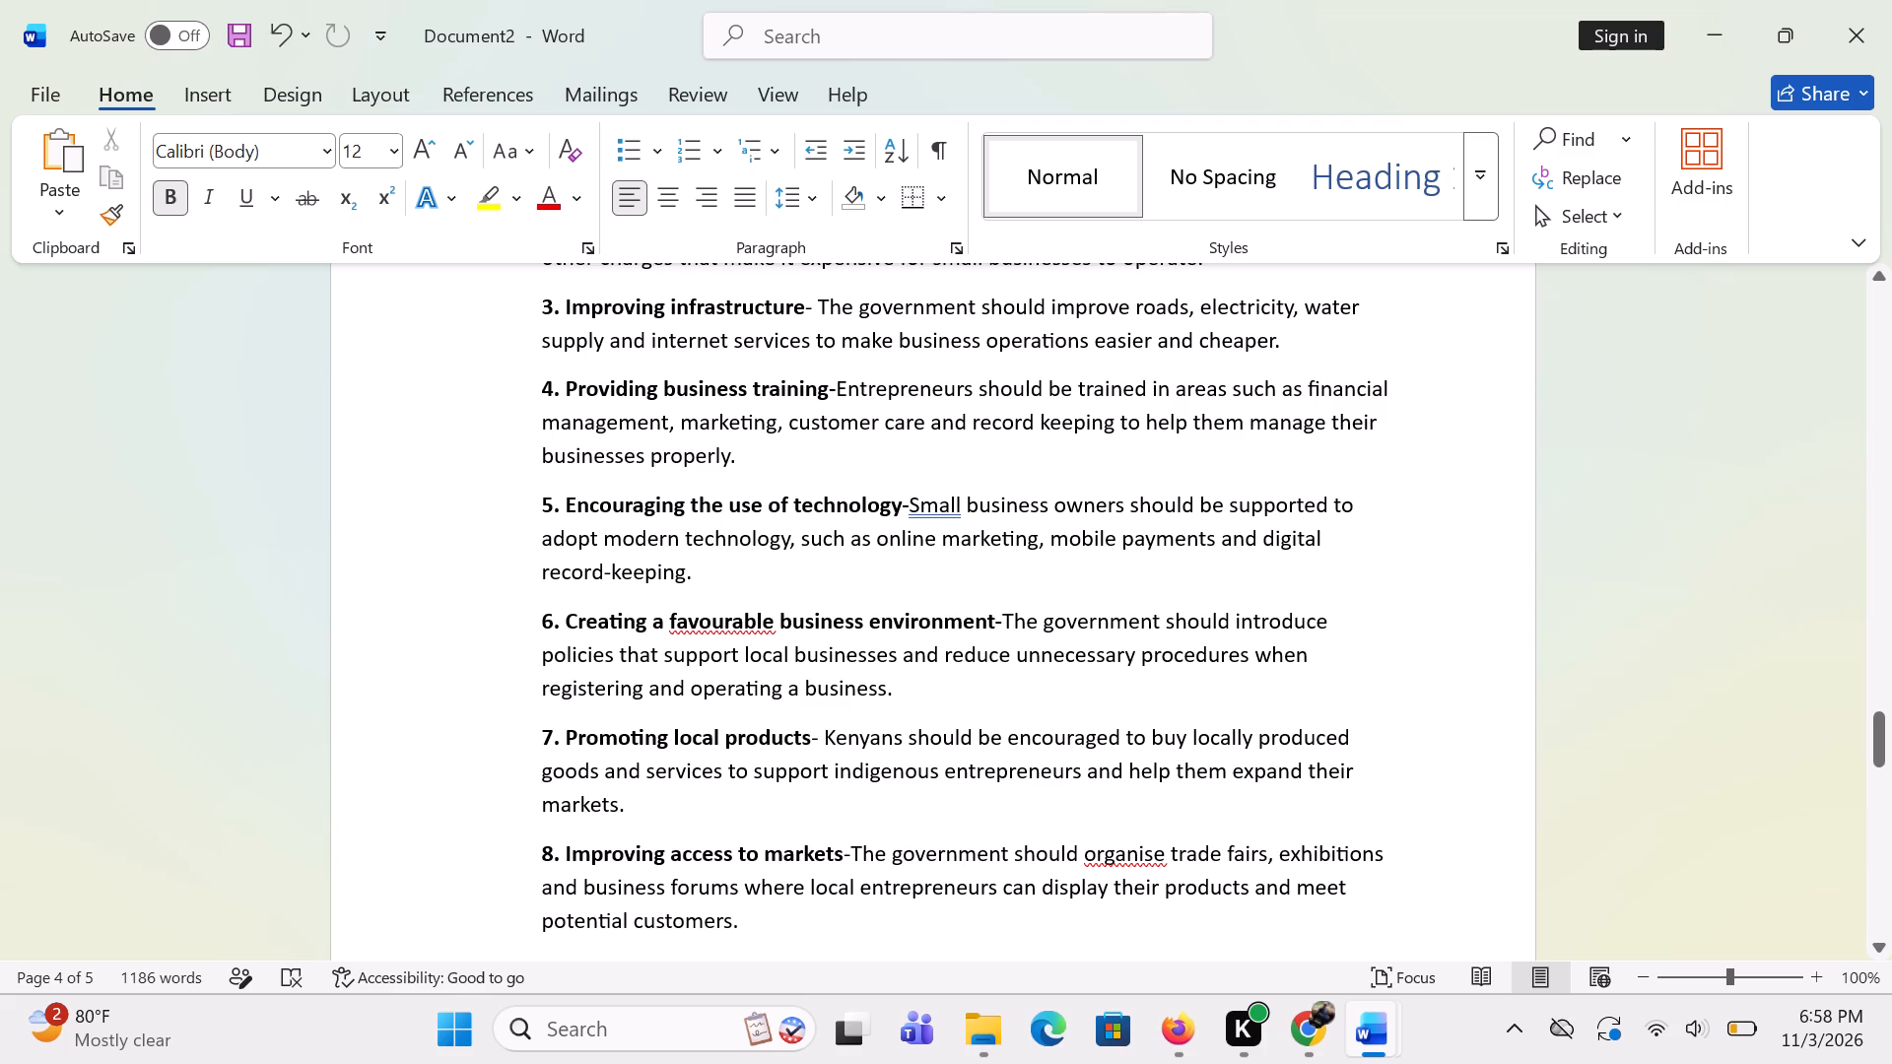
scroll(892, 738, down, 1)
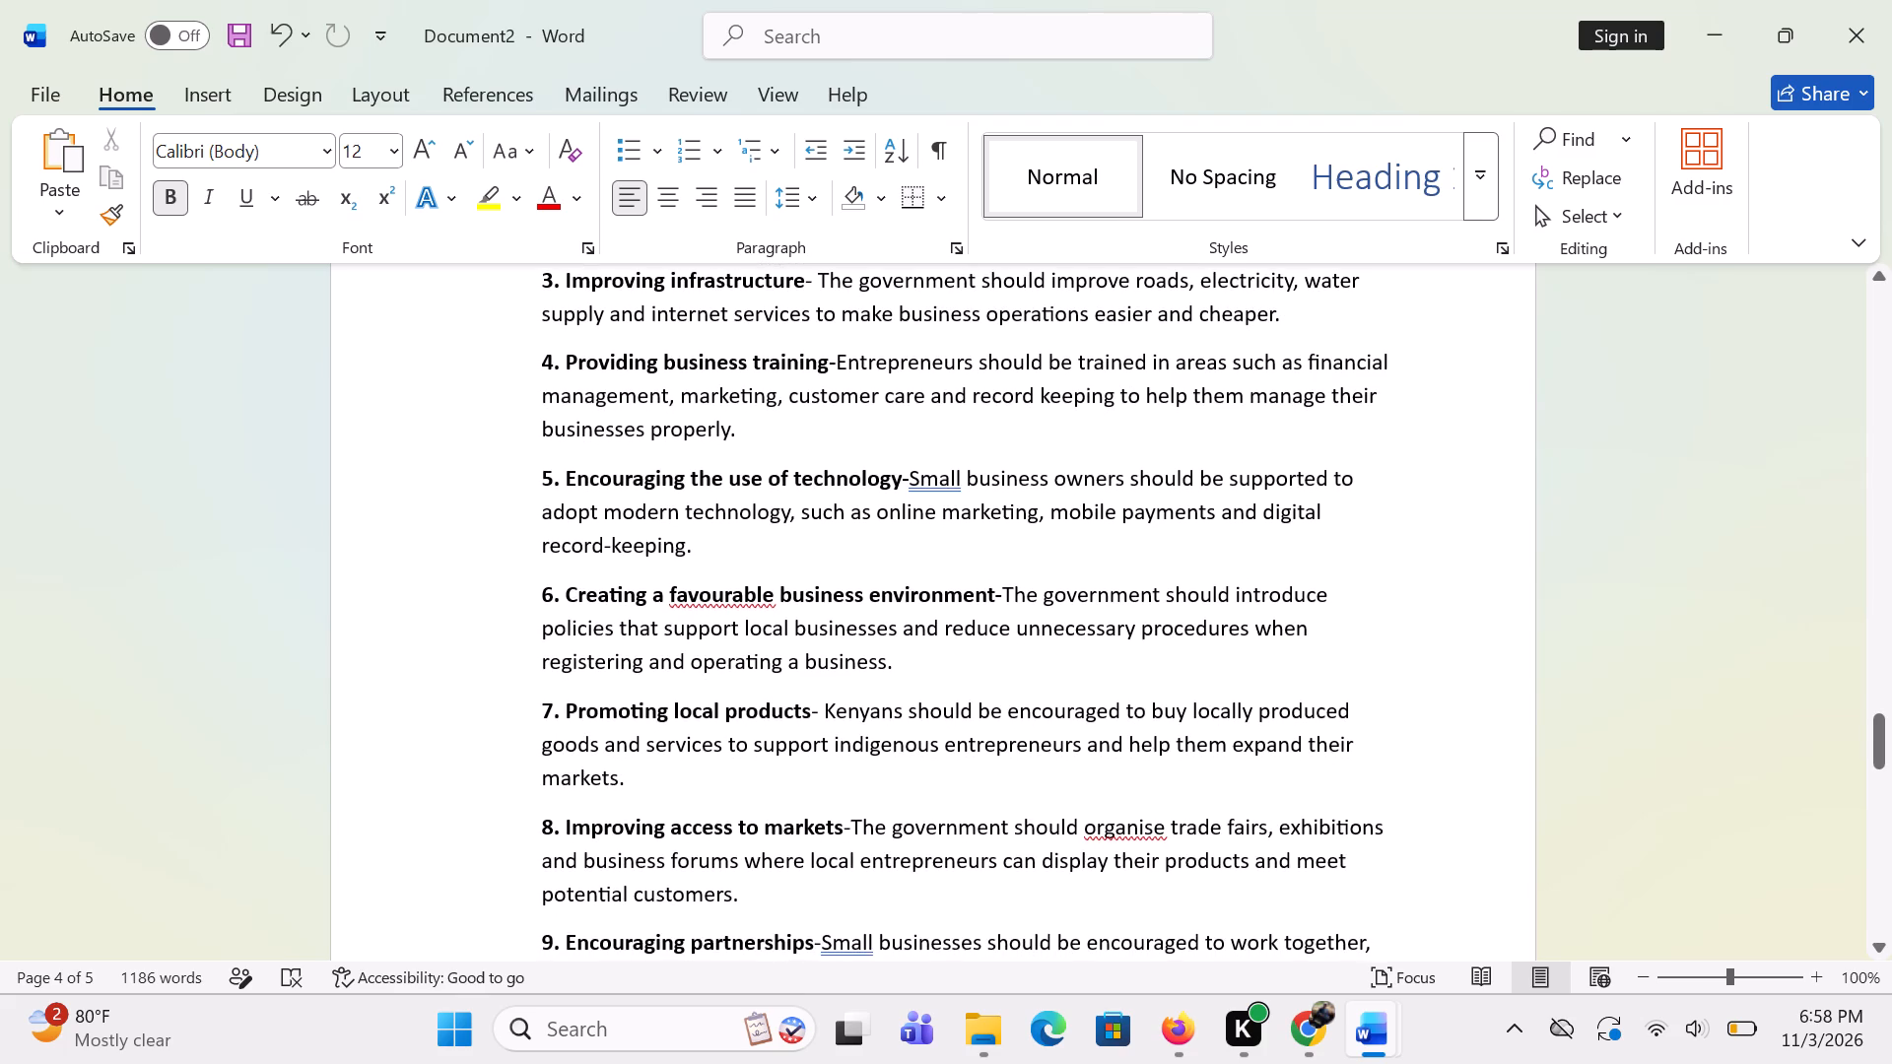
scroll(987, 684, down, 1)
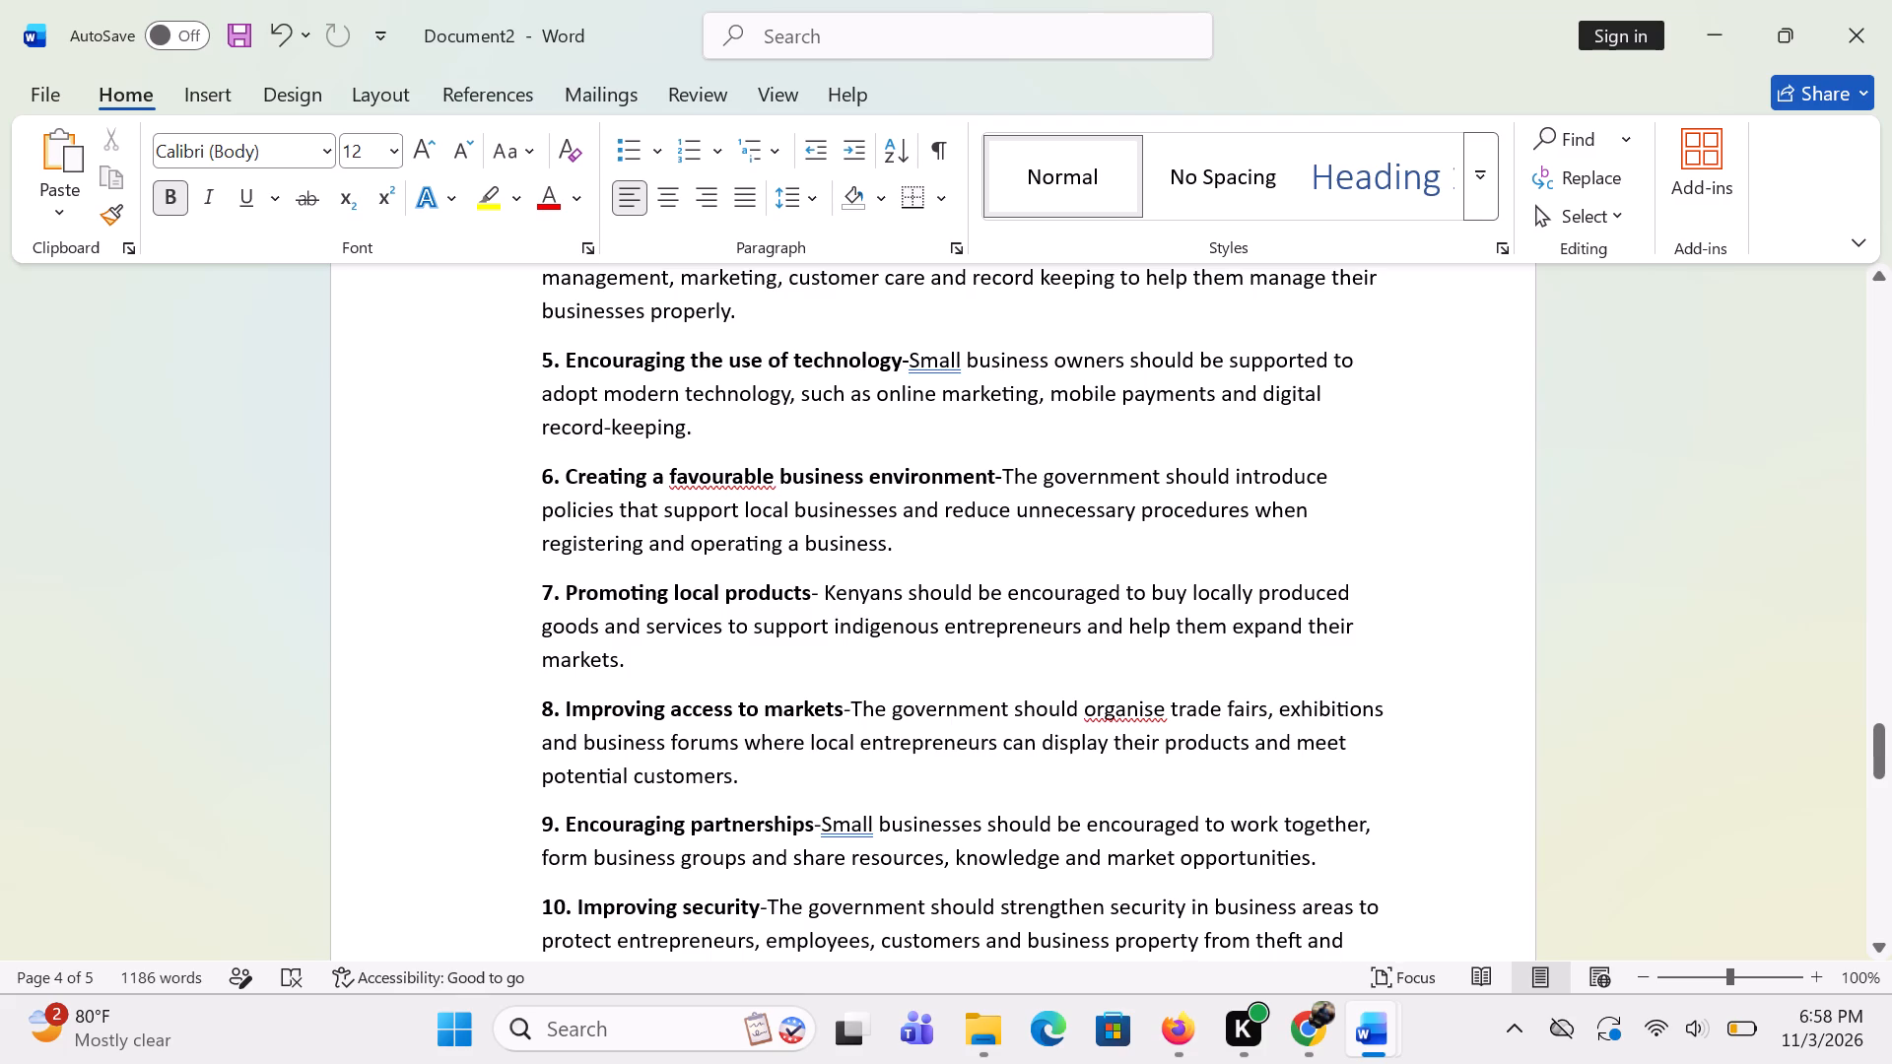
scroll(786, 773, down, 1)
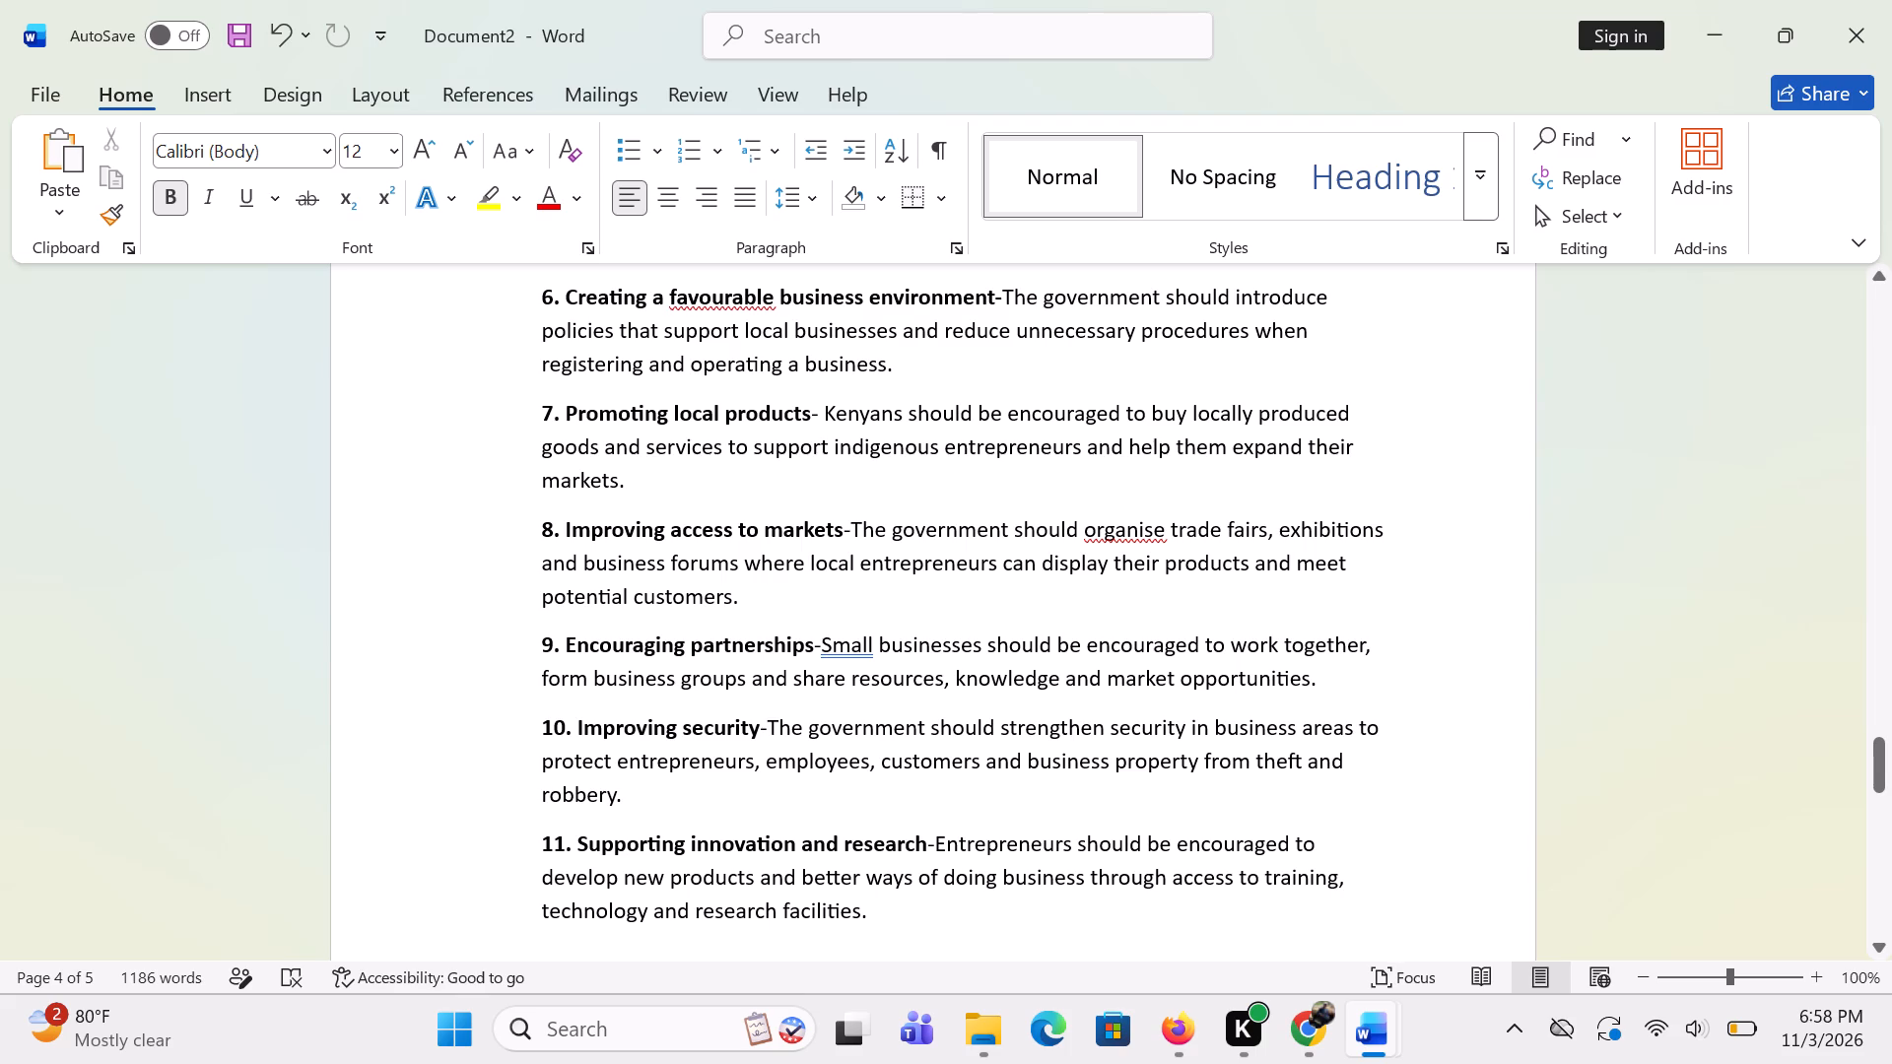
scroll(883, 821, down, 1)
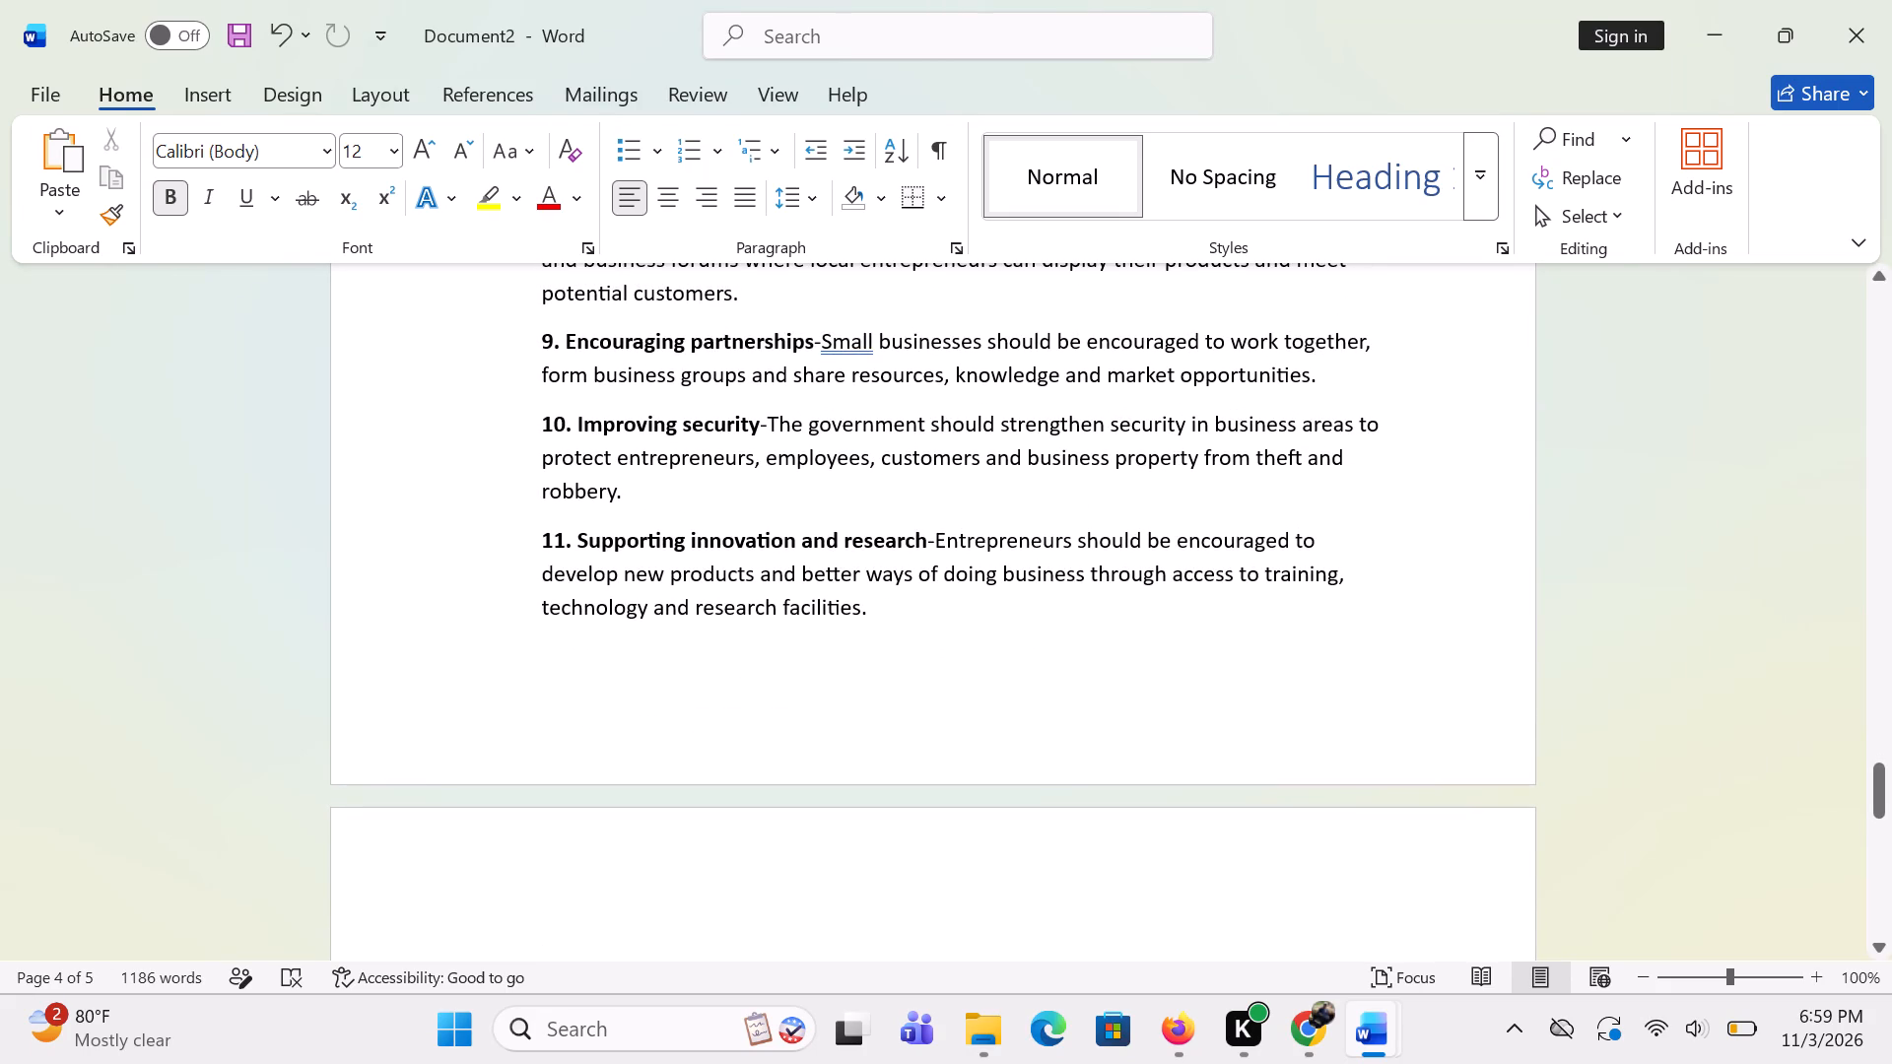
scroll(1079, 818, down, 1)
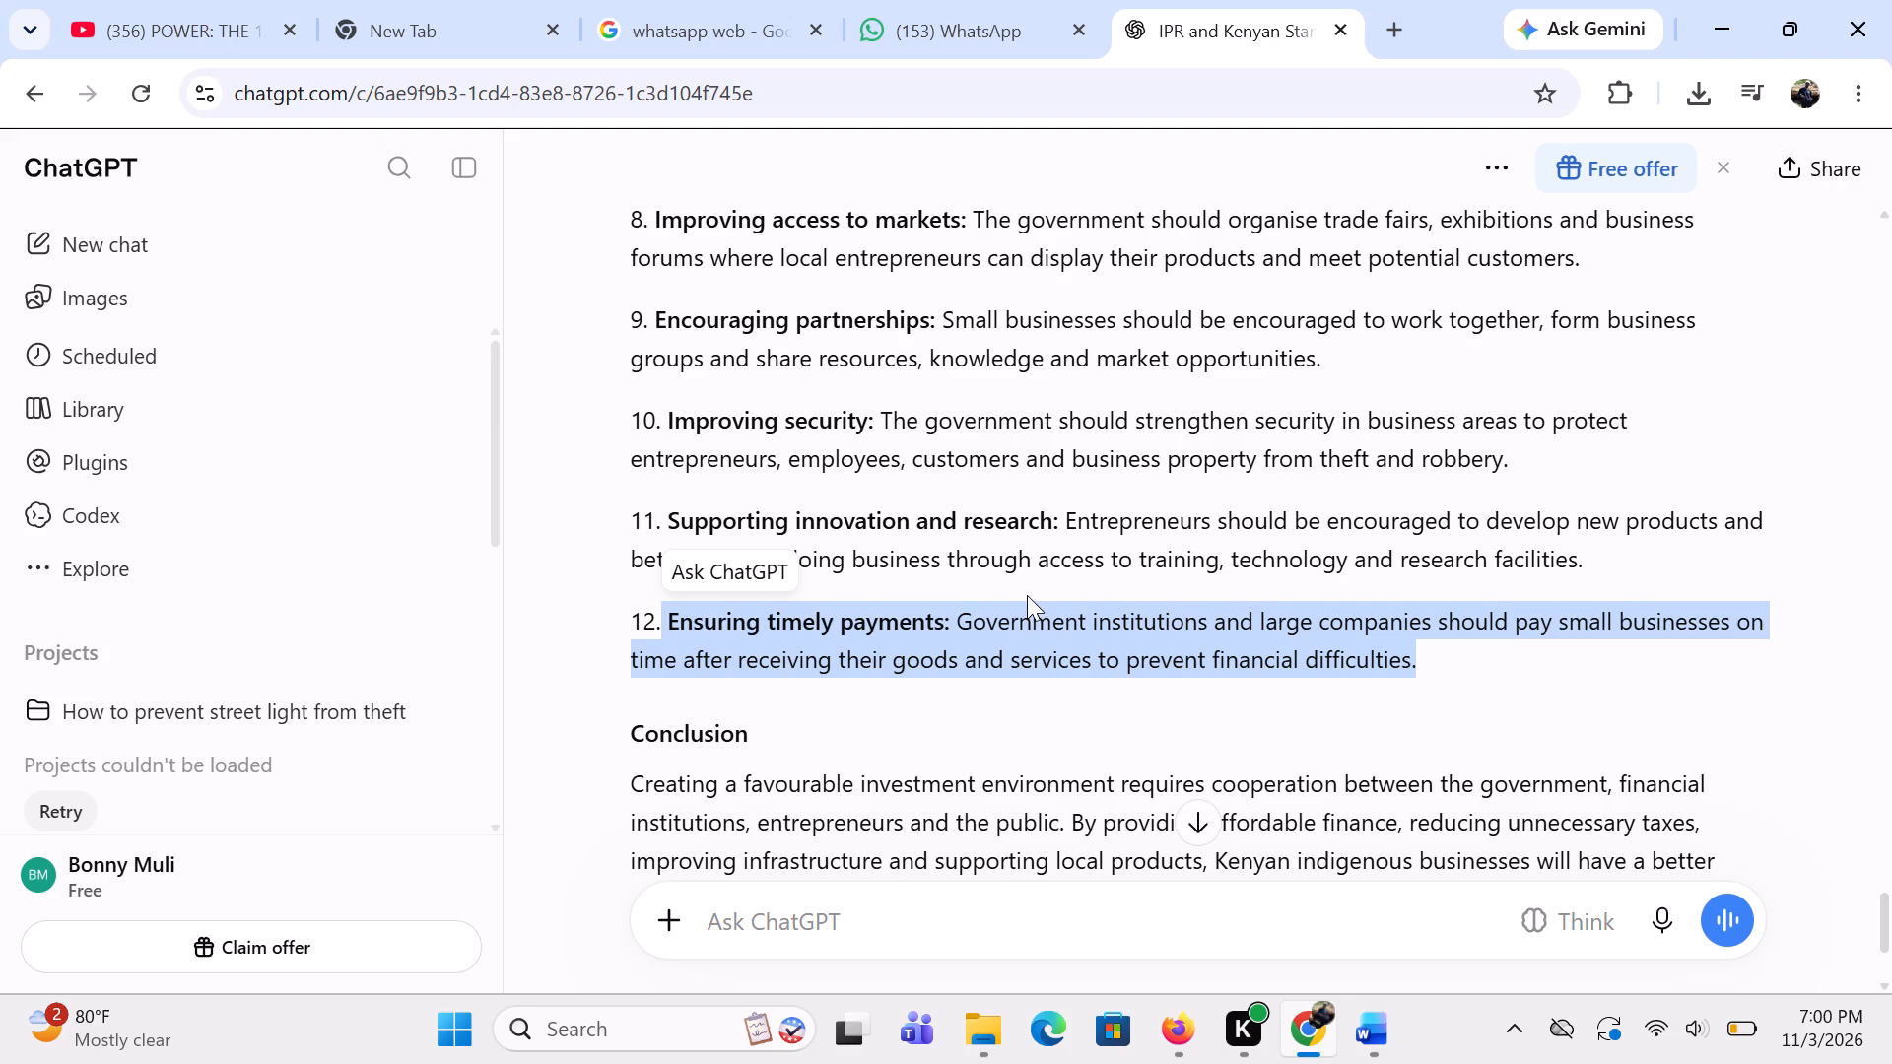
key(ctrl+c)
click(1289, 1032)
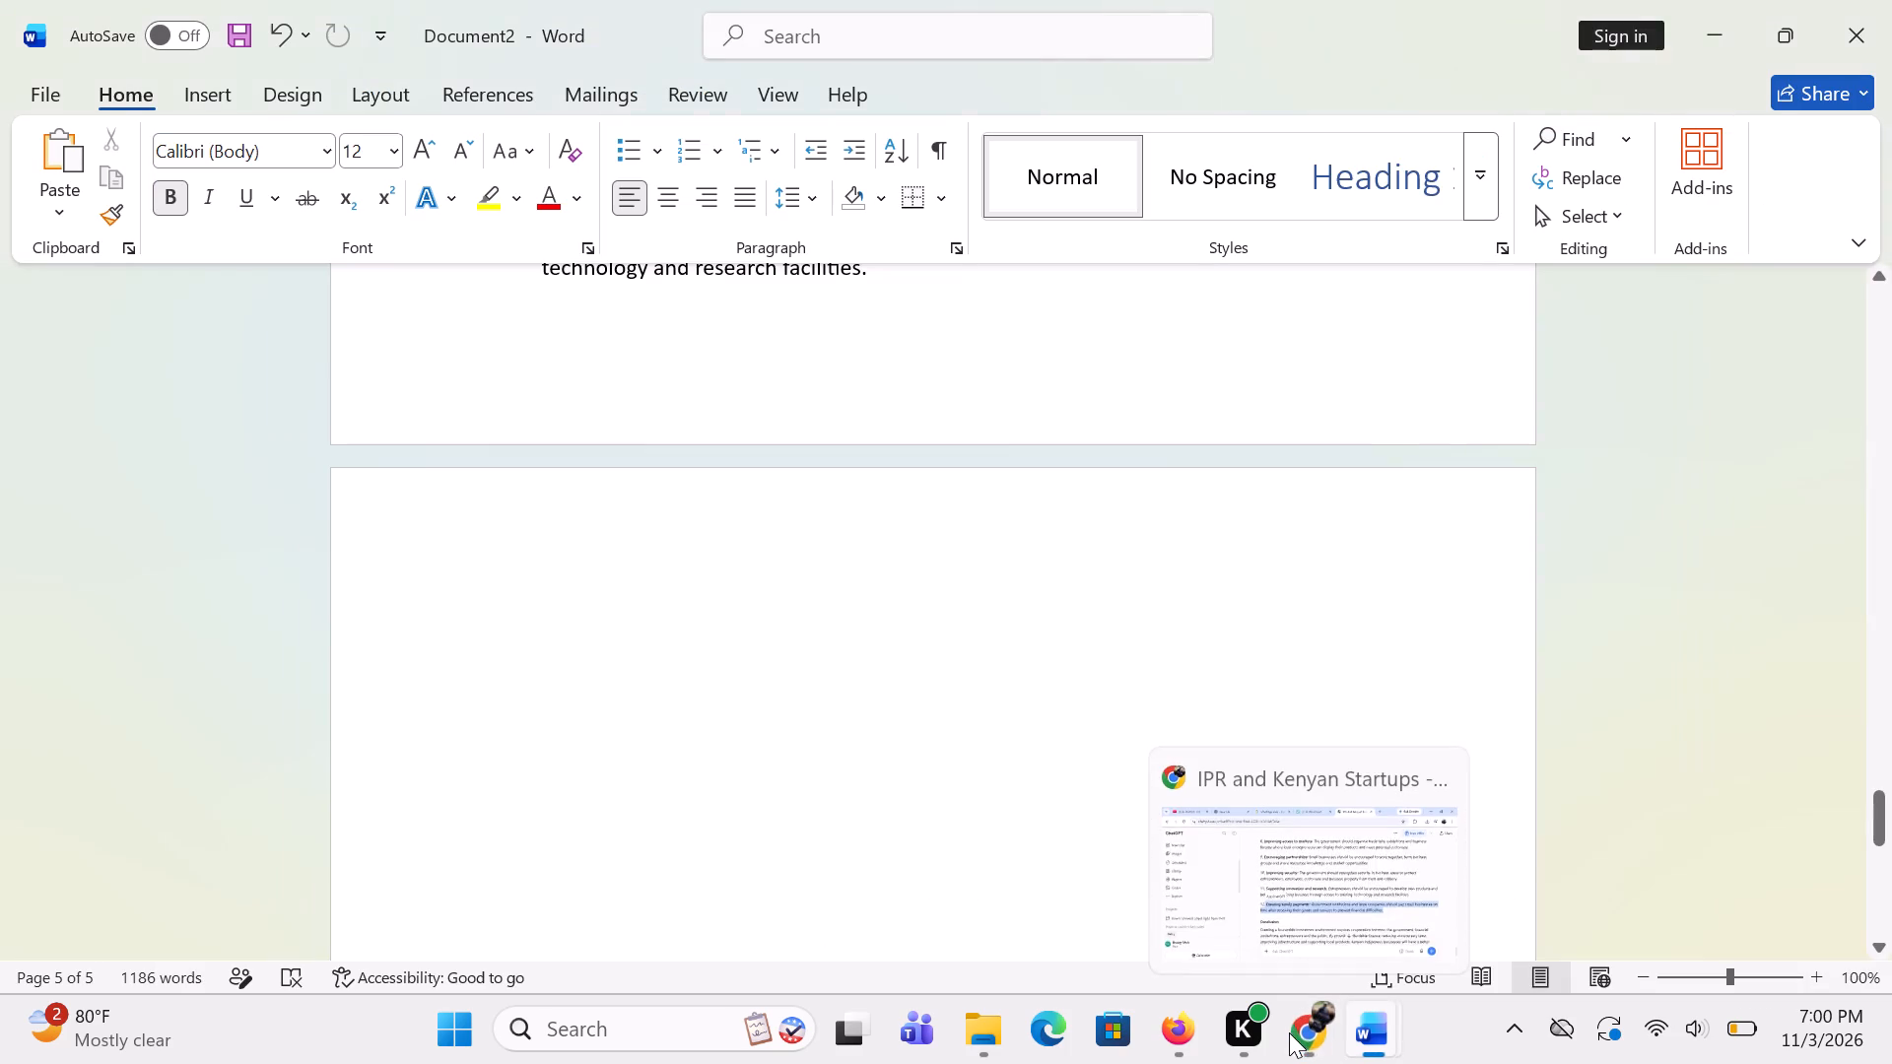
scroll(759, 657, up, 2)
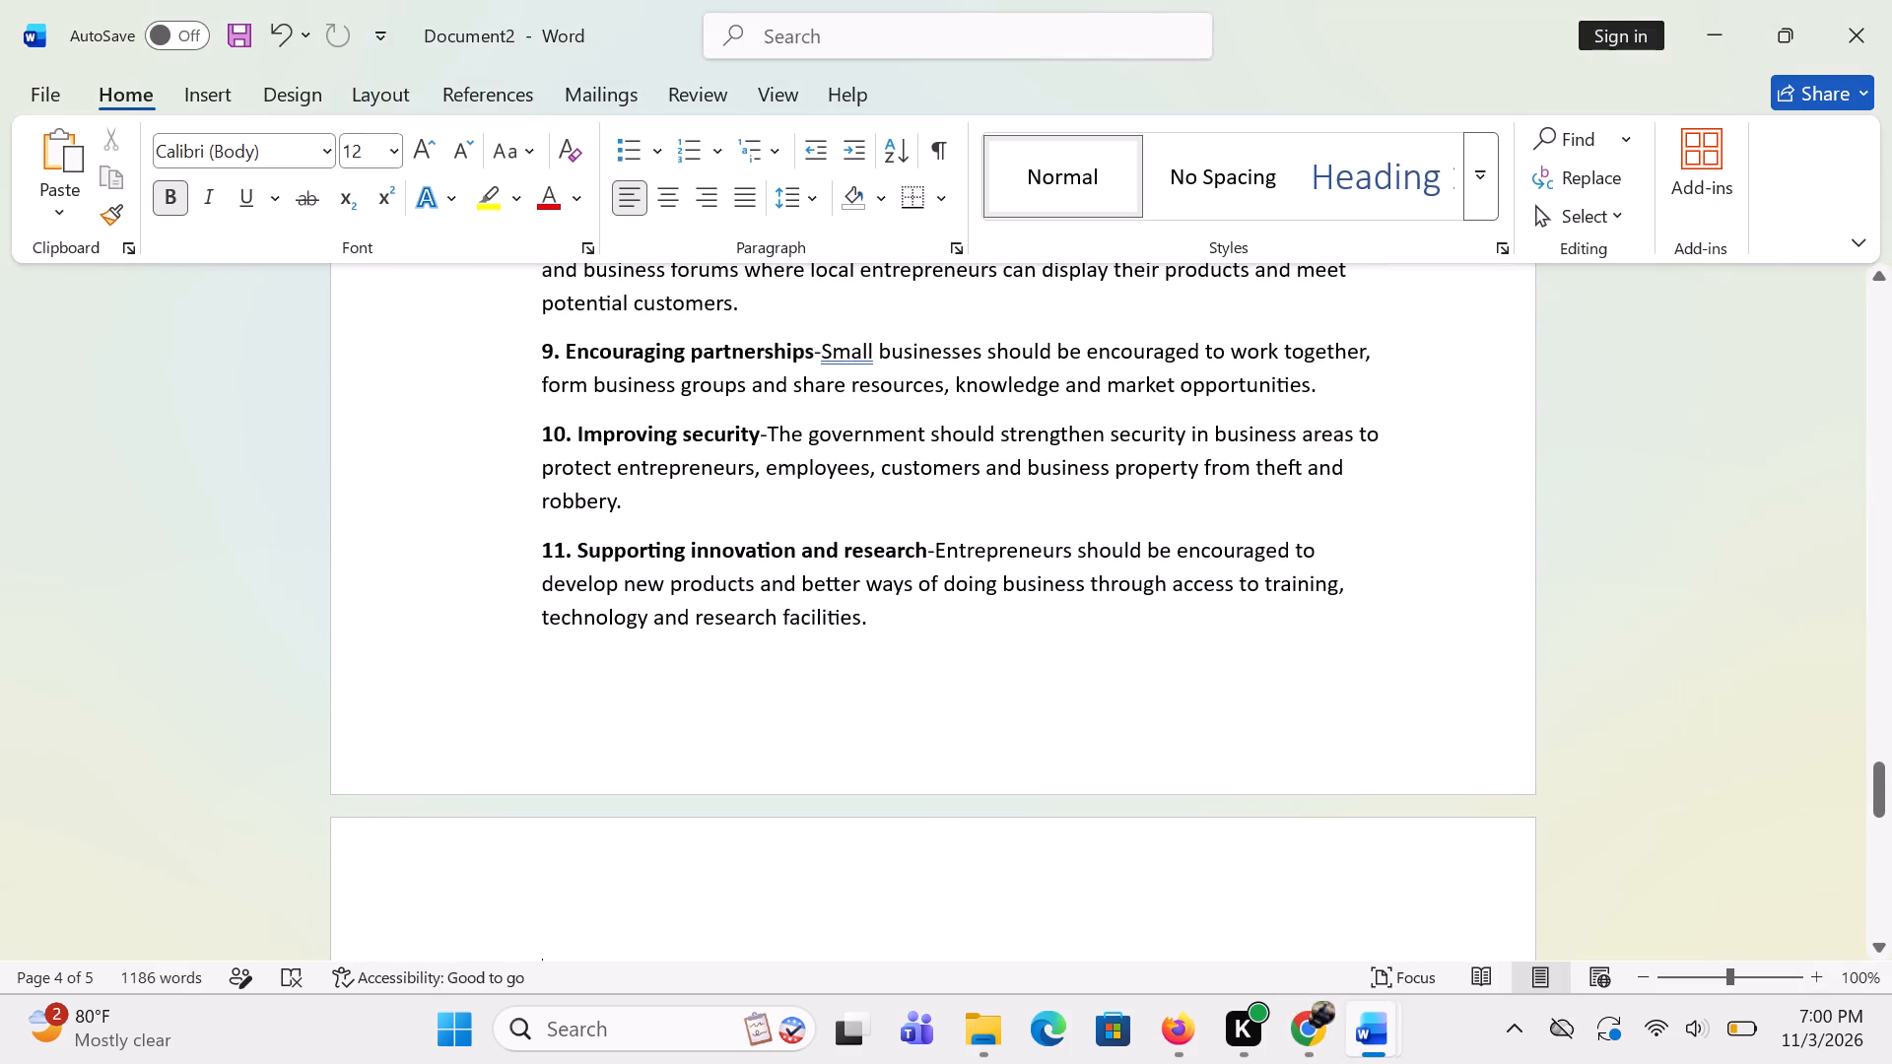
click(550, 874)
key(ctrl+v)
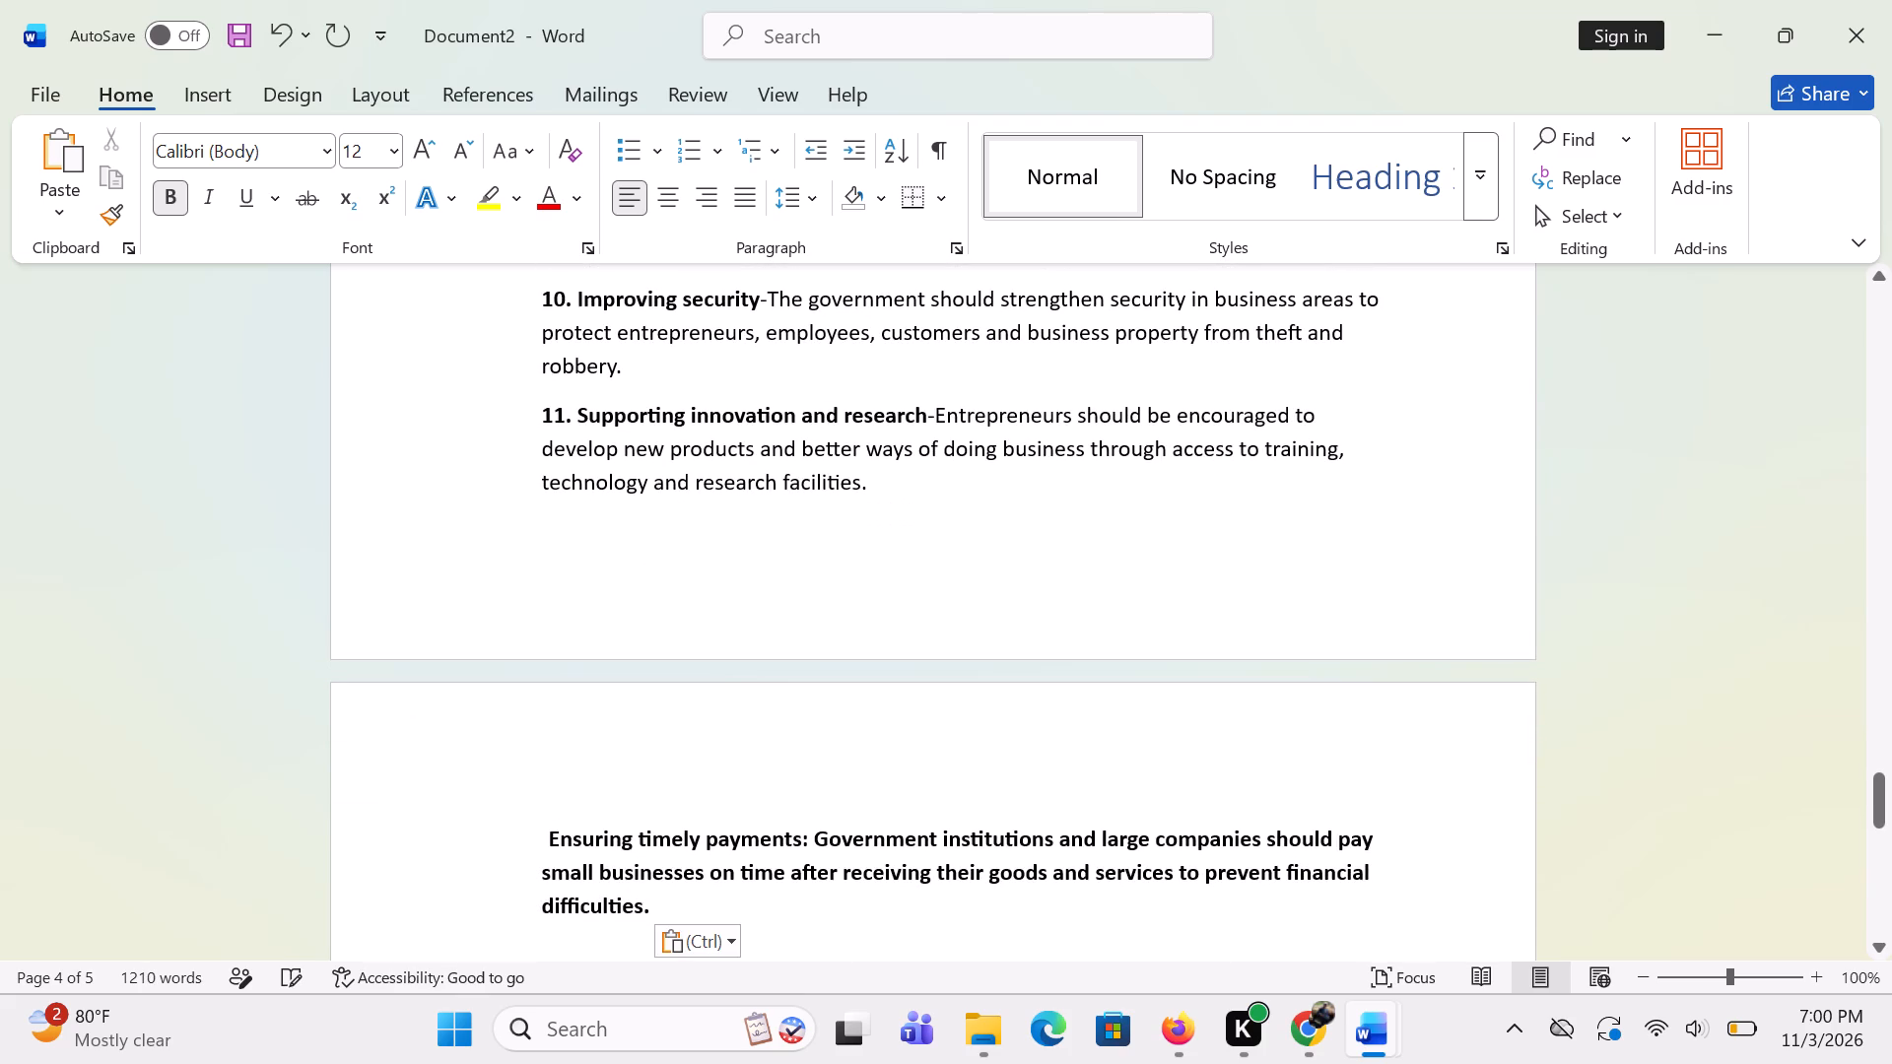
Remove the bold formatting from the pasted "Ensuring timely payments" paragraph, leaving out its final full stop.
scroll(689, 778, down, 1)
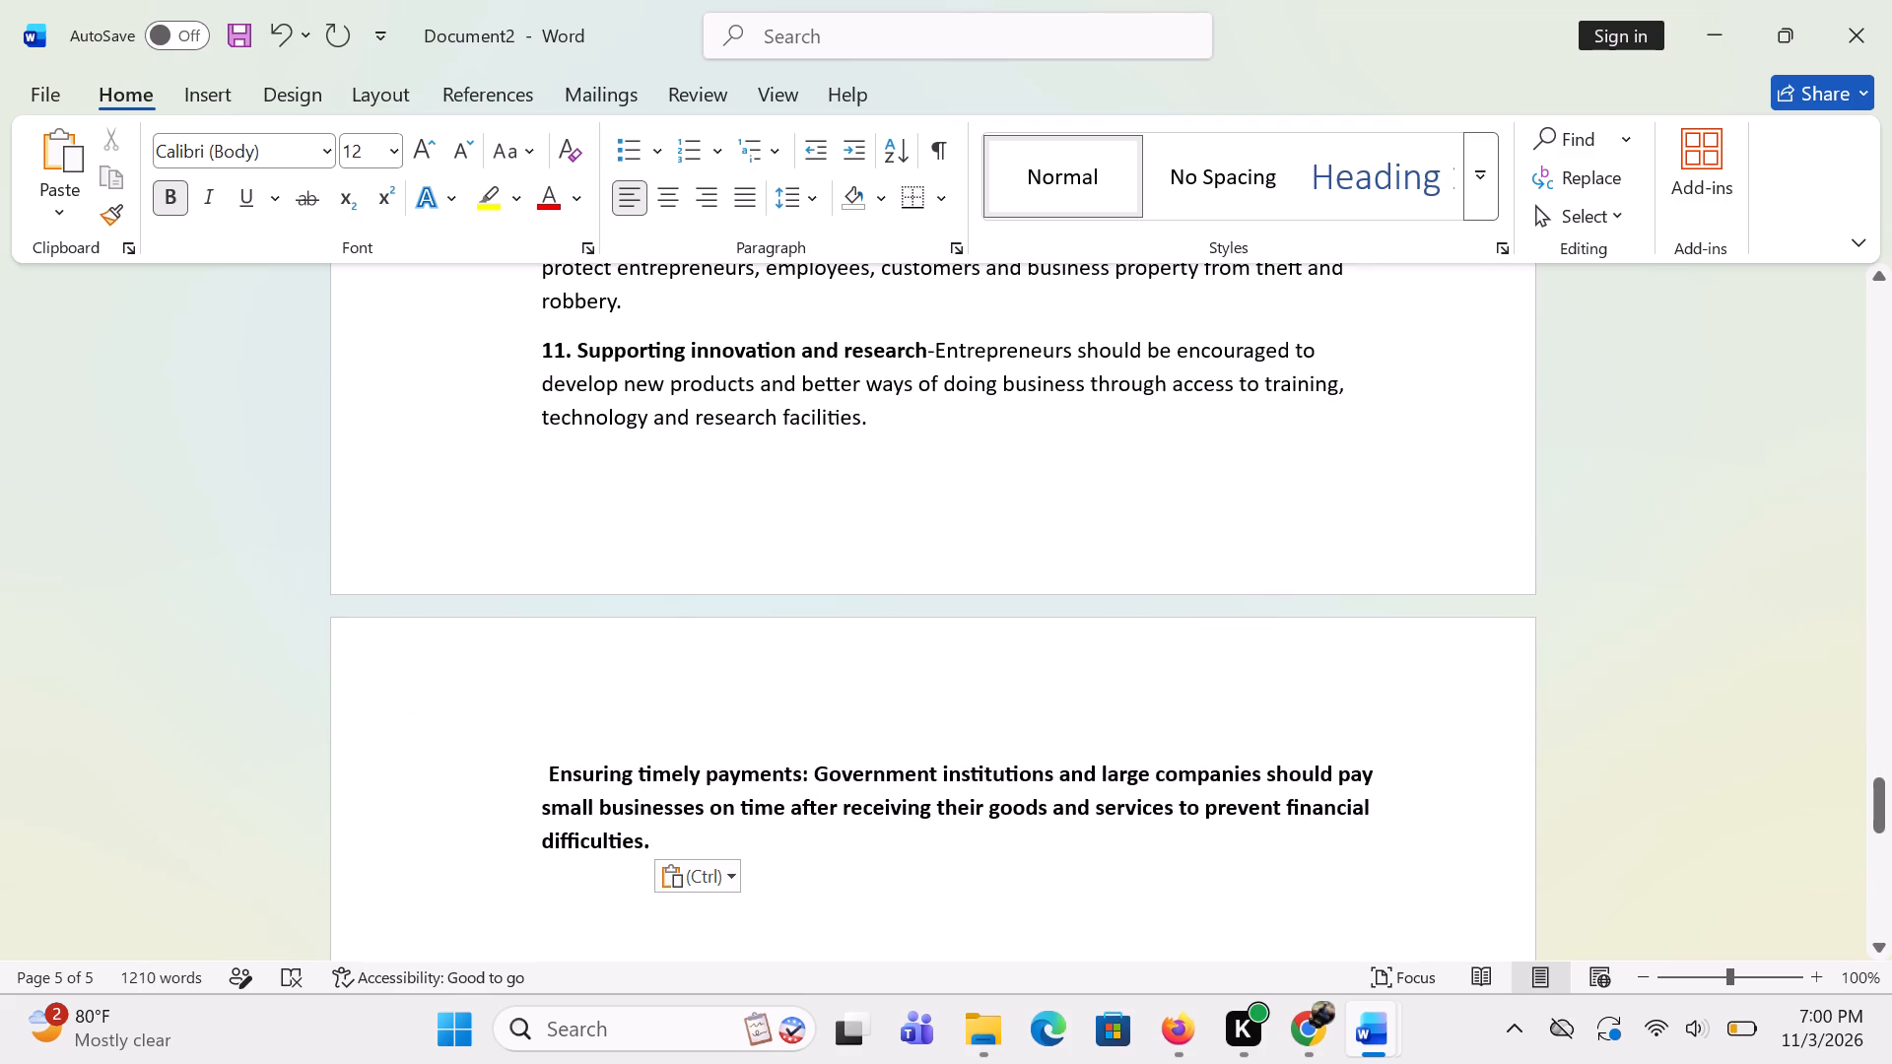
drag(645, 851, 601, 831)
drag(601, 831, 549, 760)
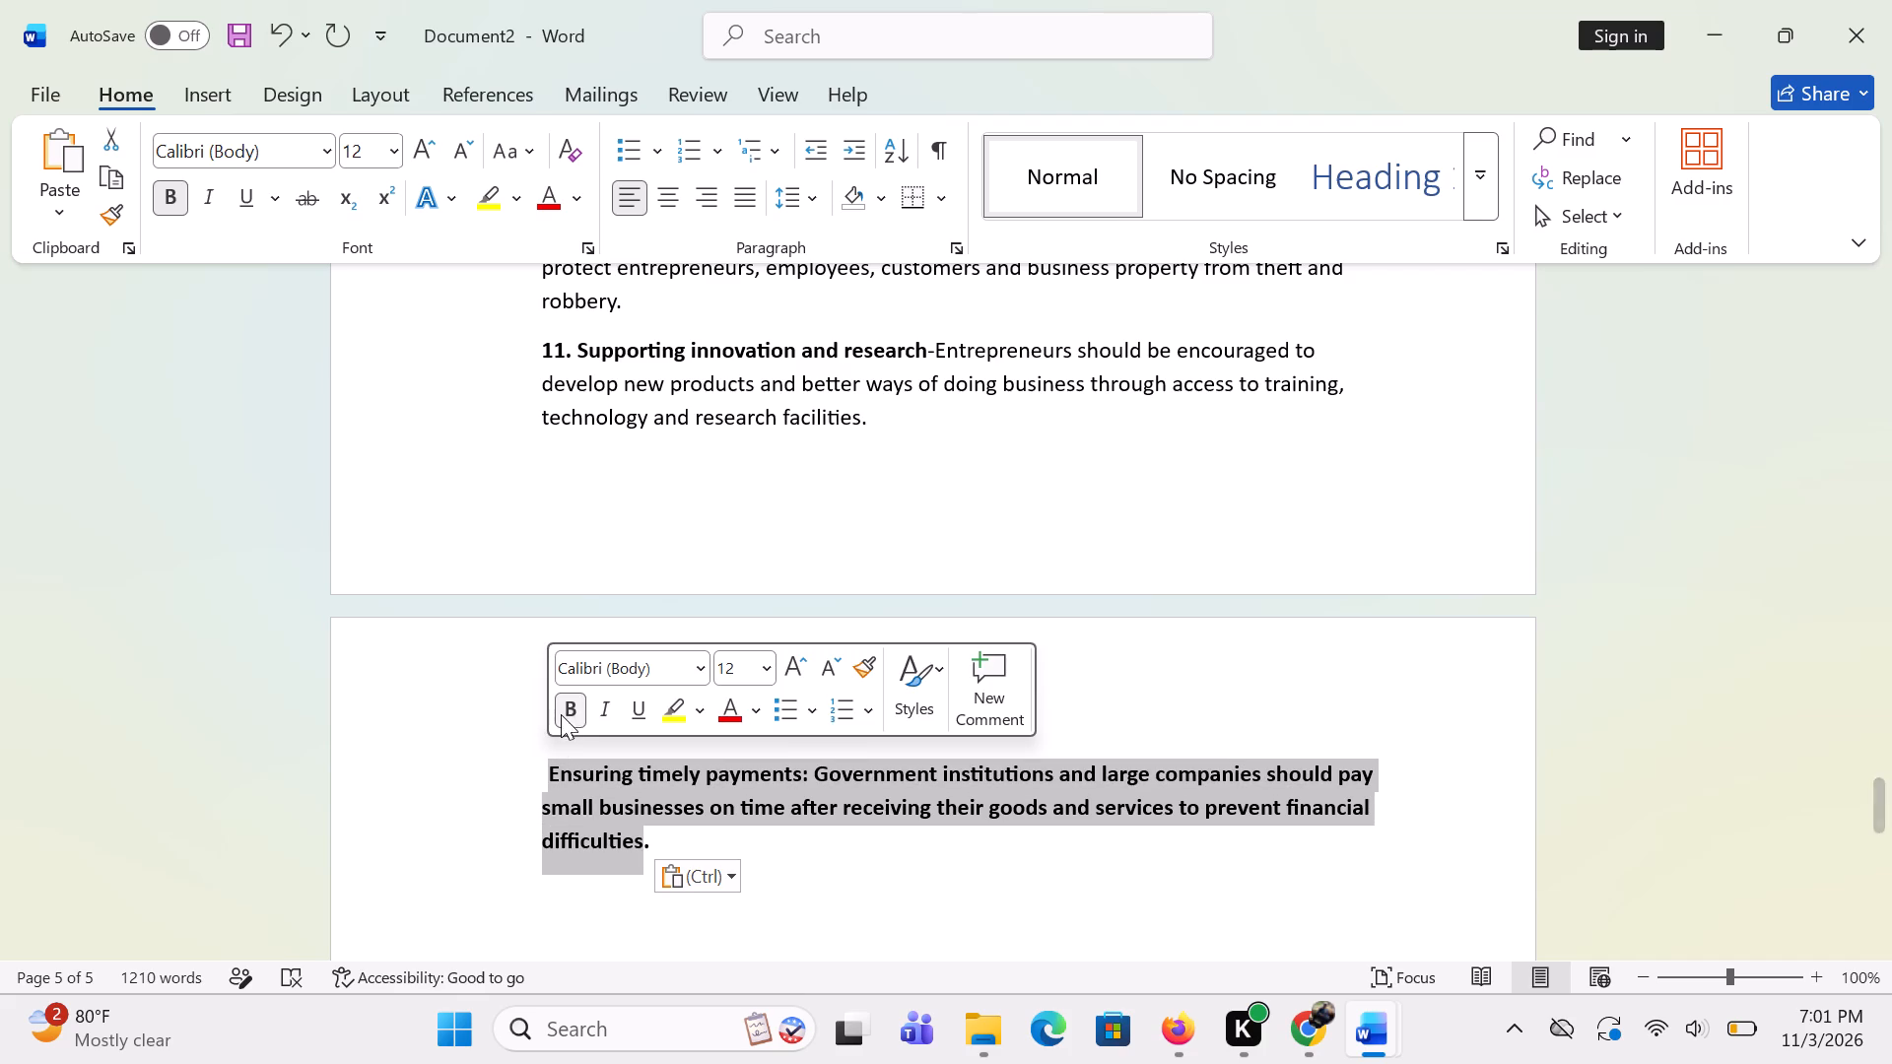
click(561, 707)
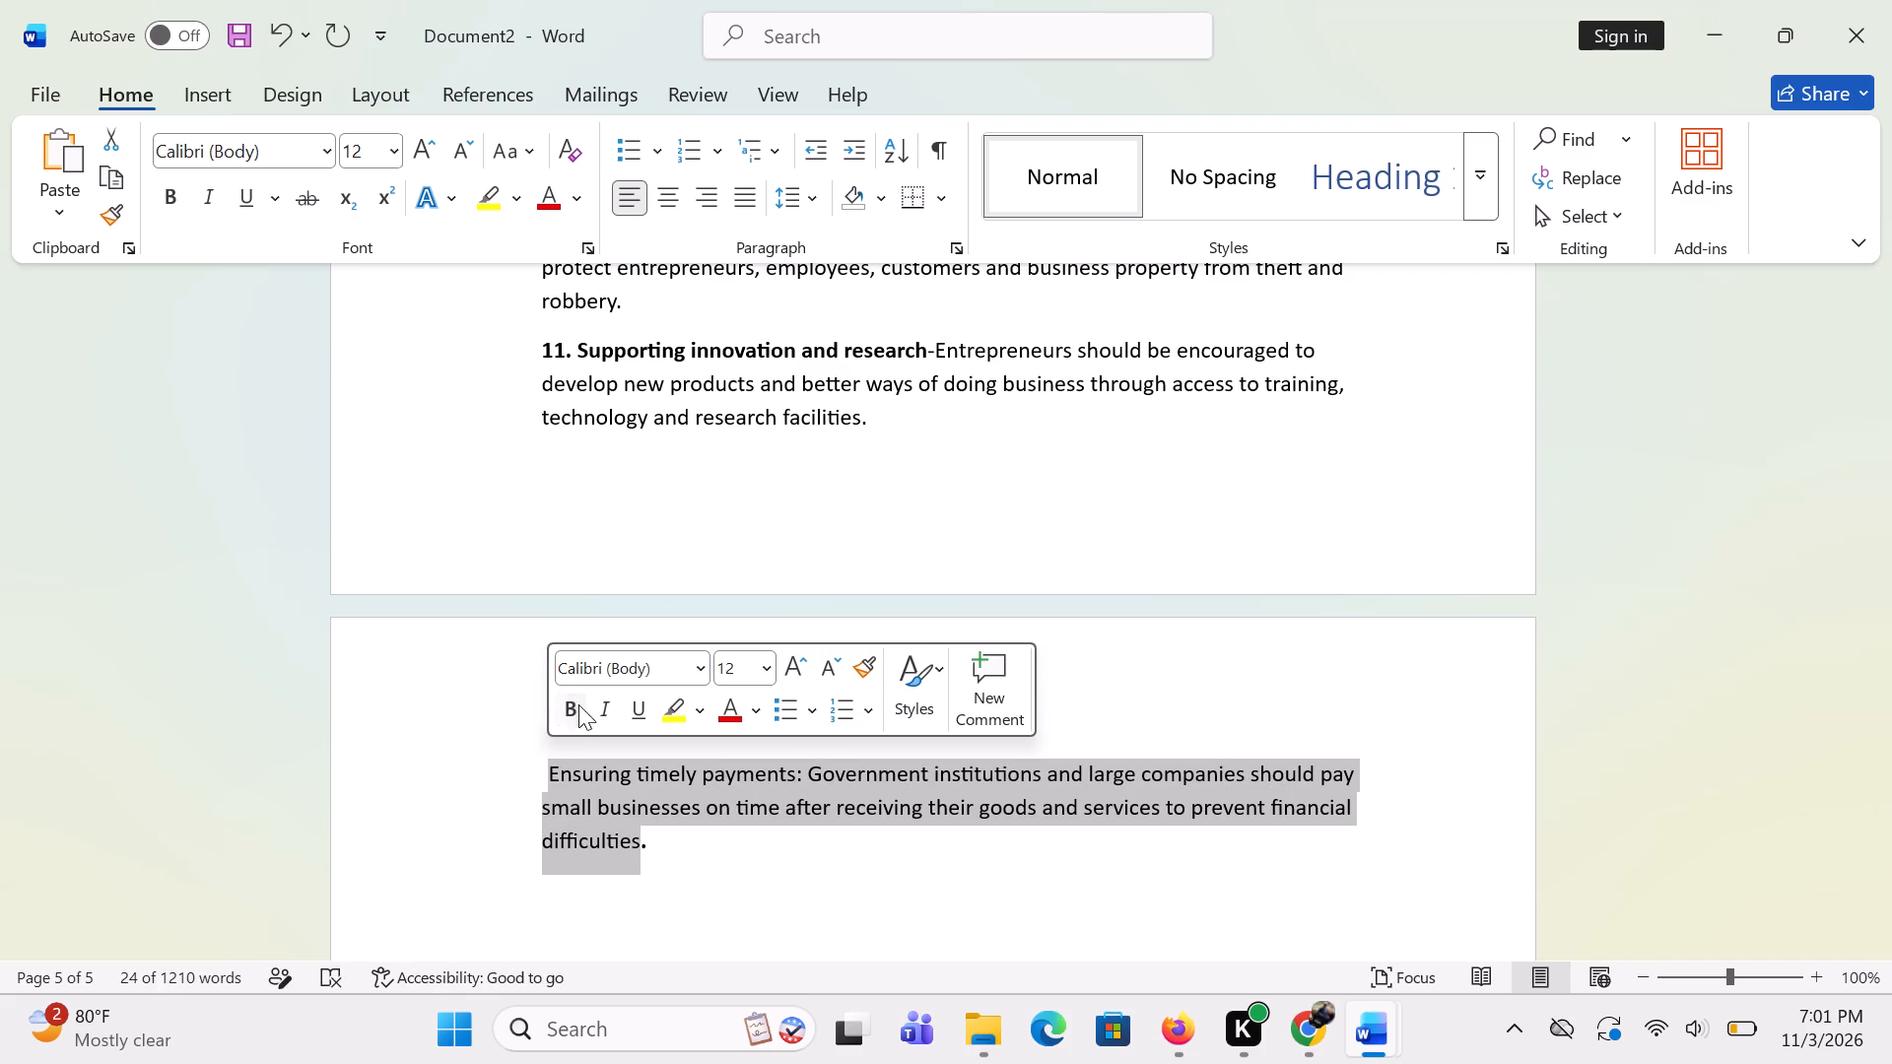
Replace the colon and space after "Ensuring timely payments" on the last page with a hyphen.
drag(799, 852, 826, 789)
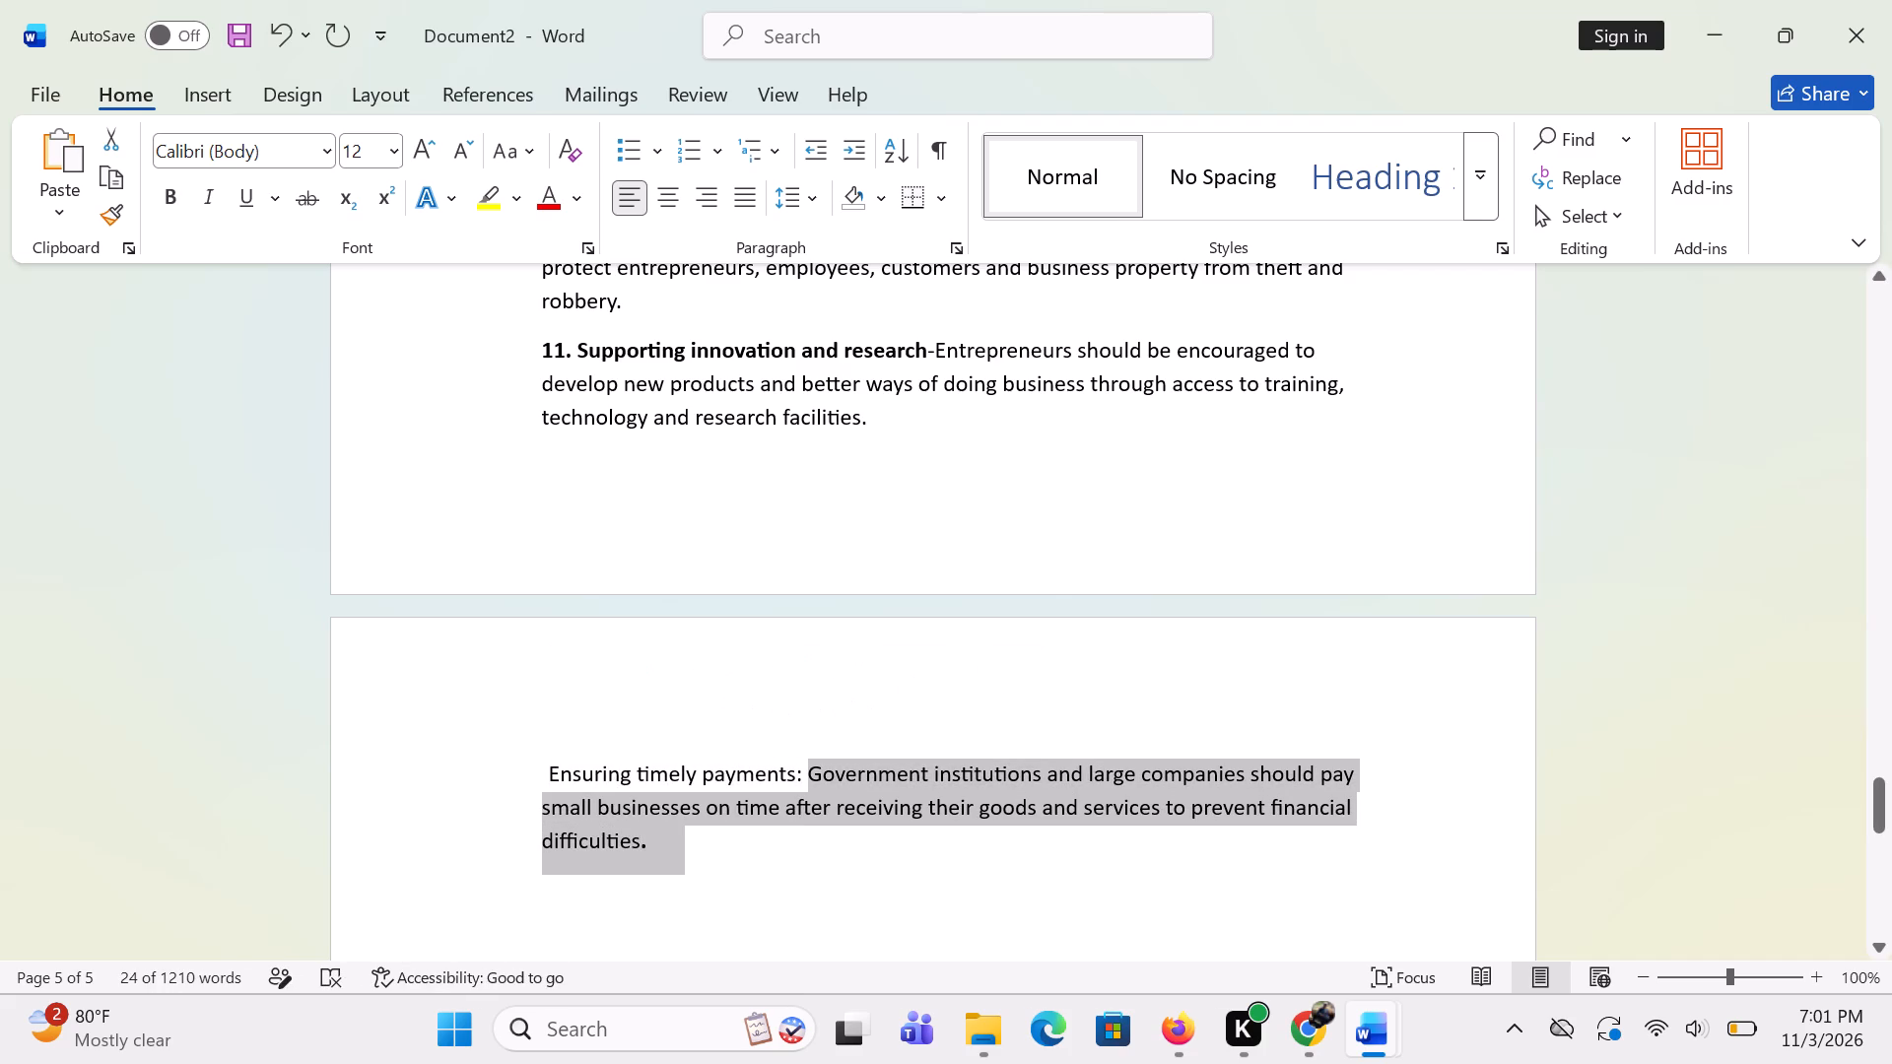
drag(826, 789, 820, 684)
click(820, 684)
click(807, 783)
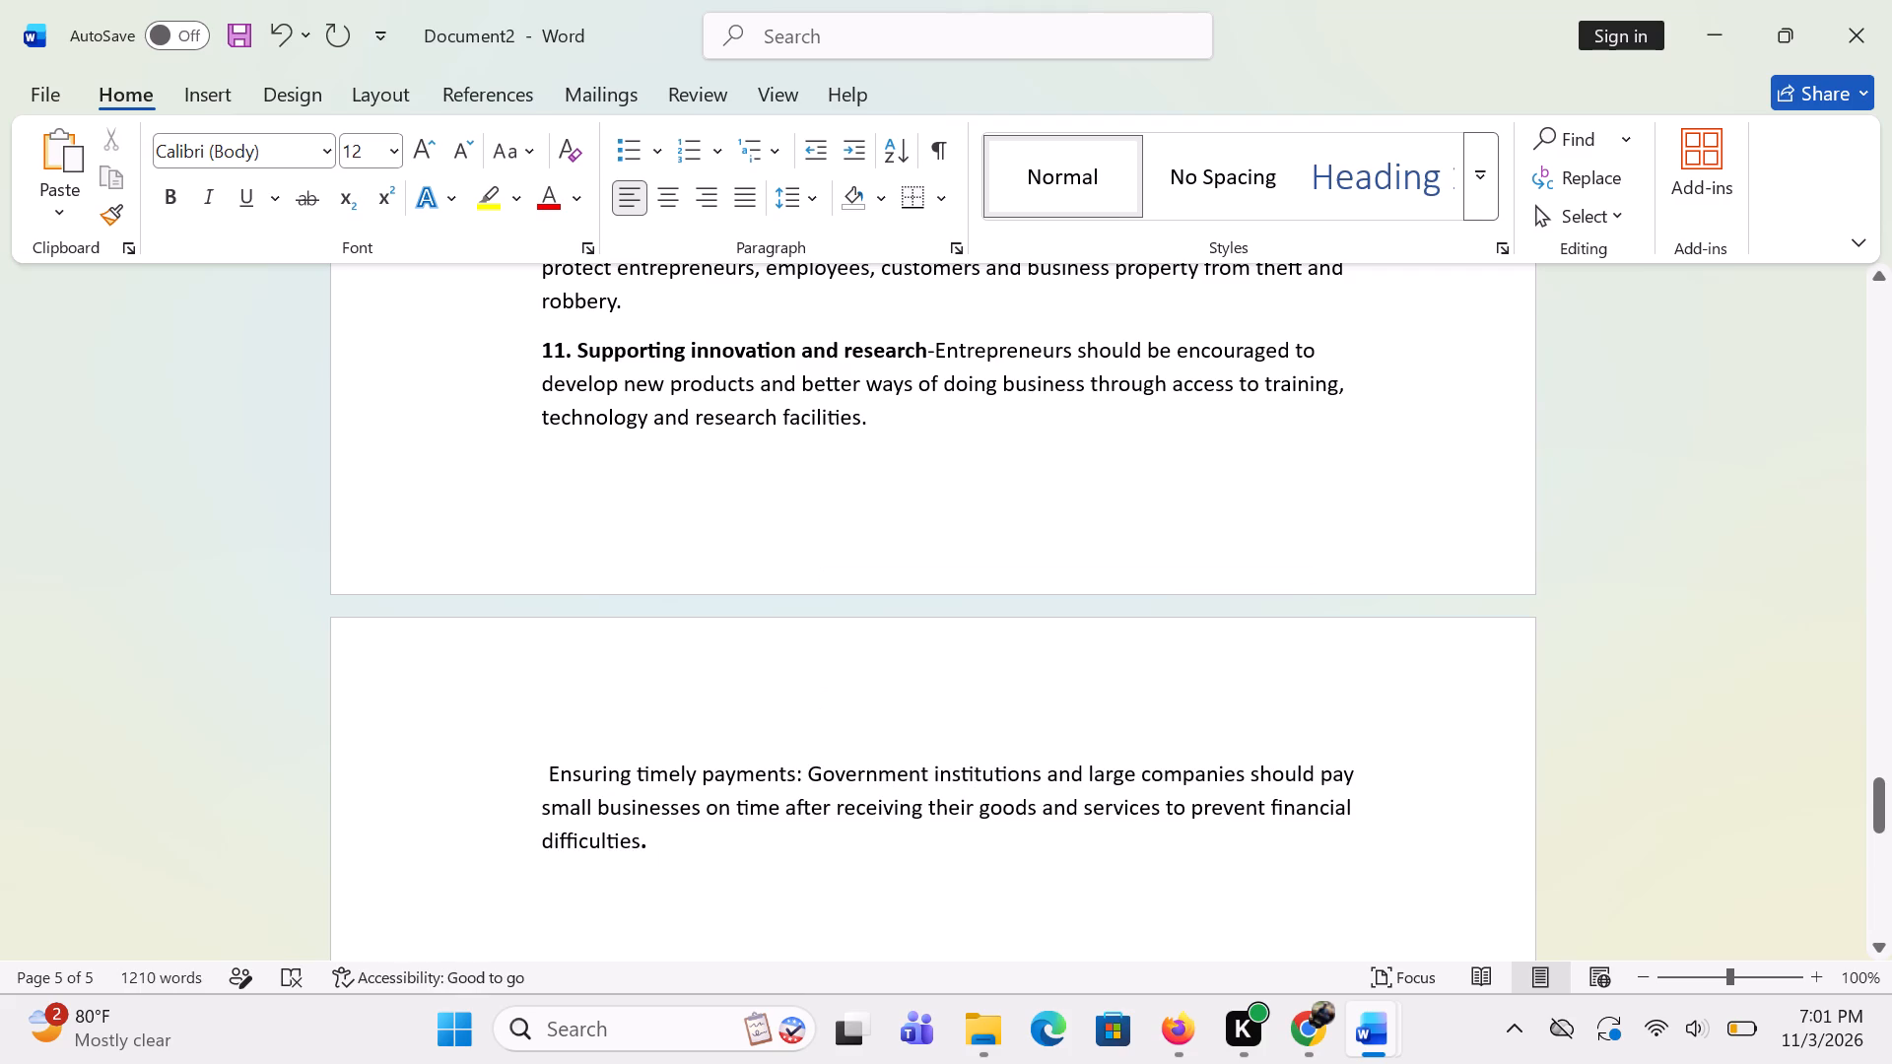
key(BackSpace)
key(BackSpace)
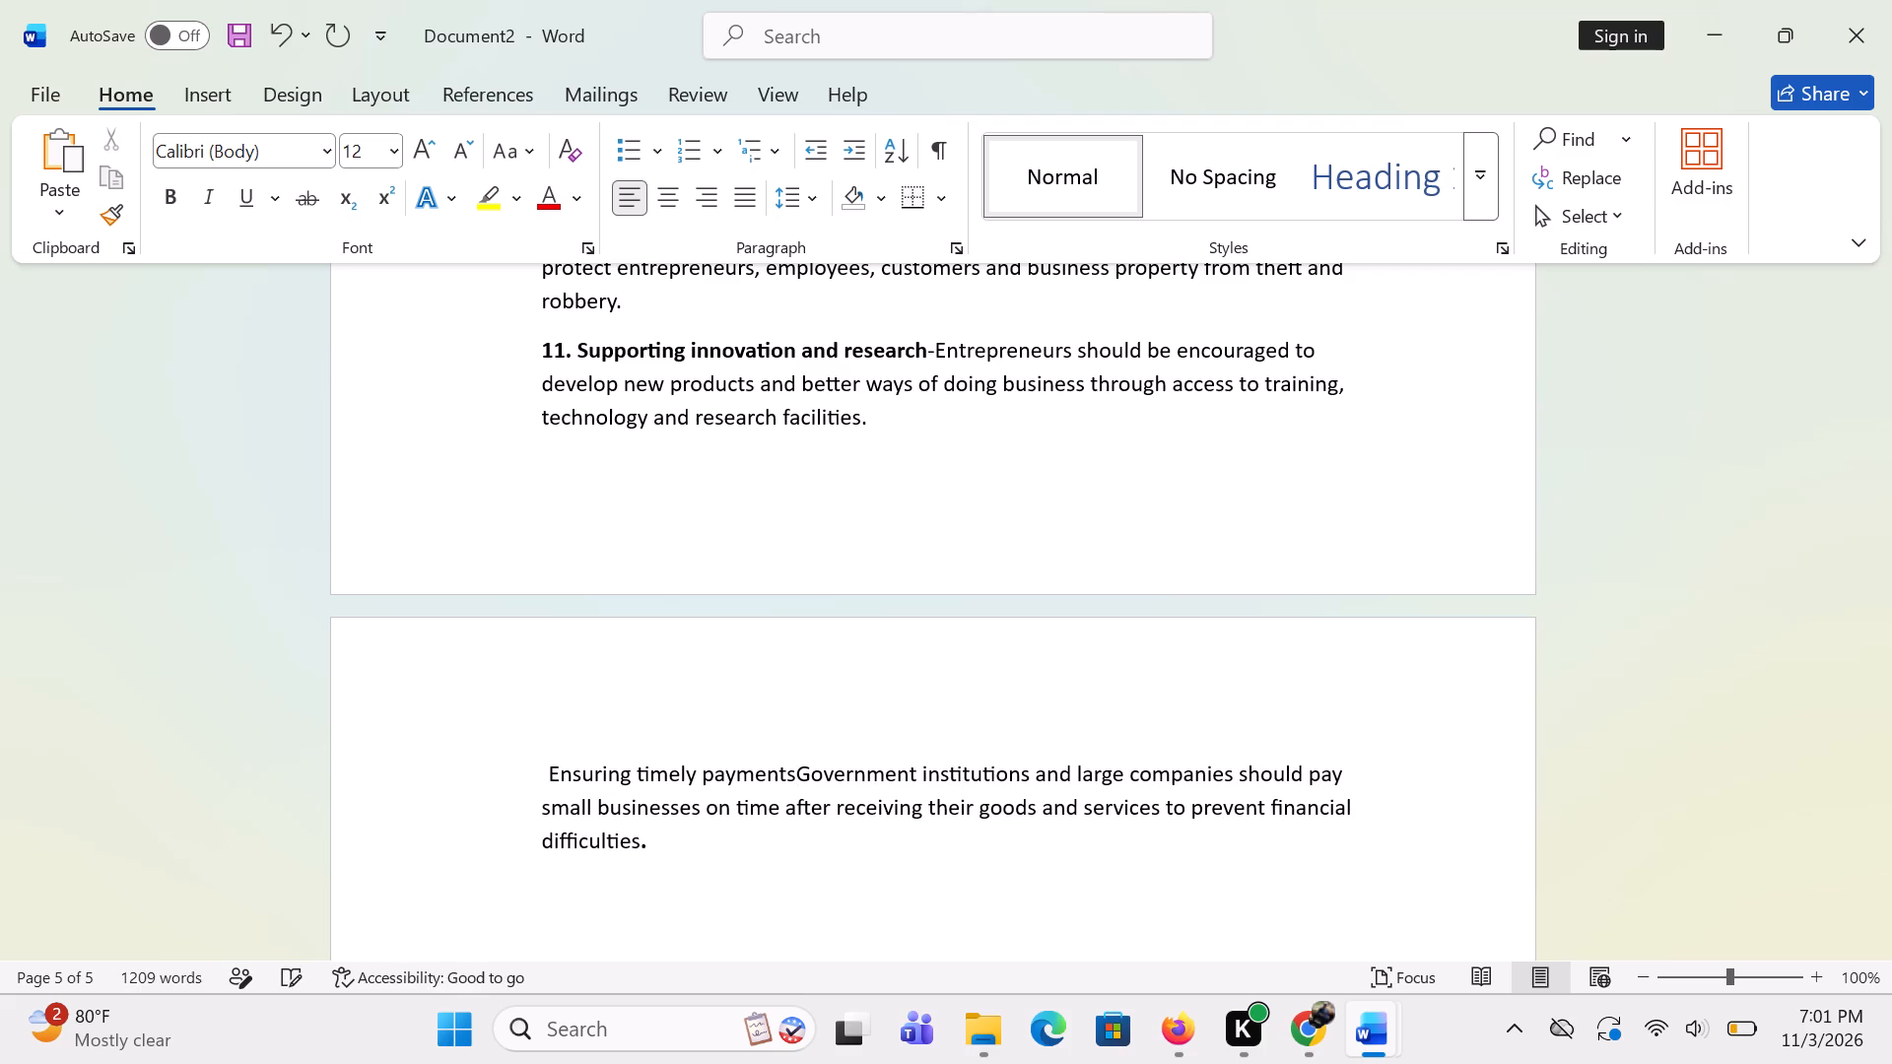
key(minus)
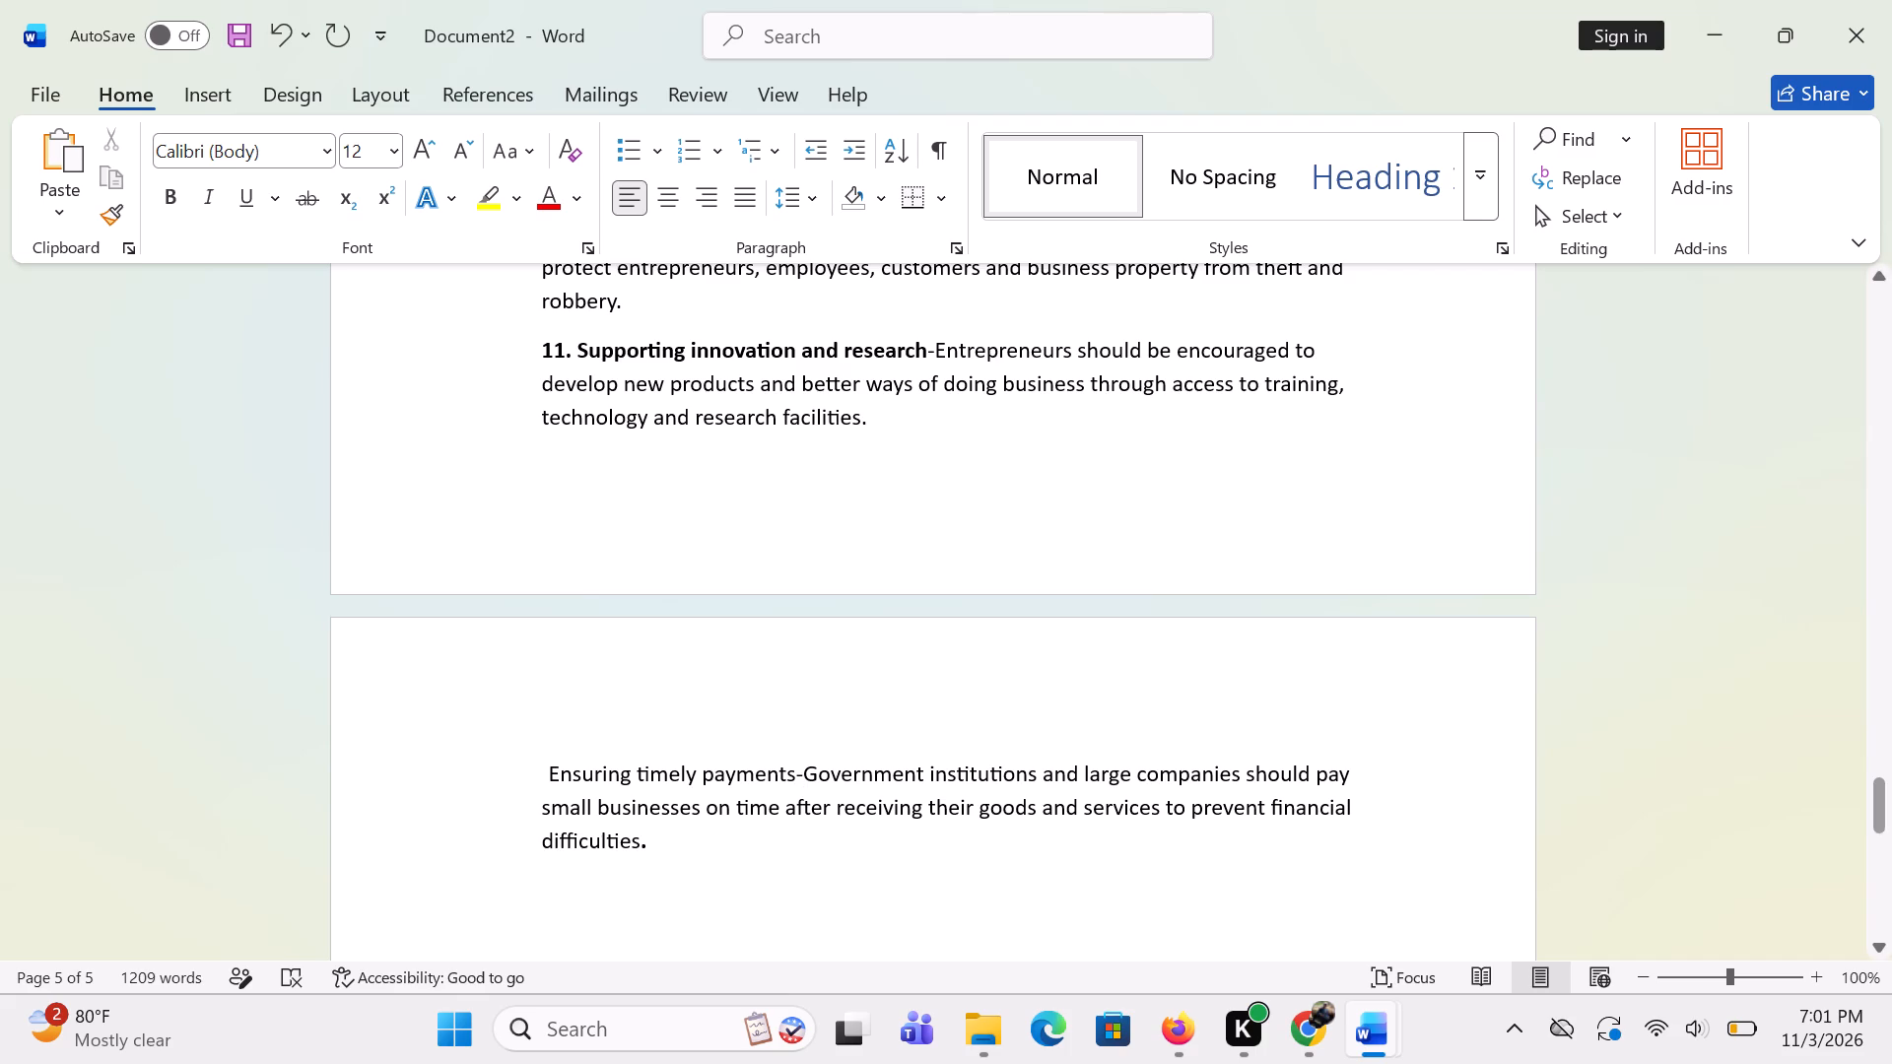
Look back over the question 2(b) answer from its heading down to the "Ensuring timely payments" paragraph.
scroll(910, 635, up, 1)
scroll(910, 635, down, 2)
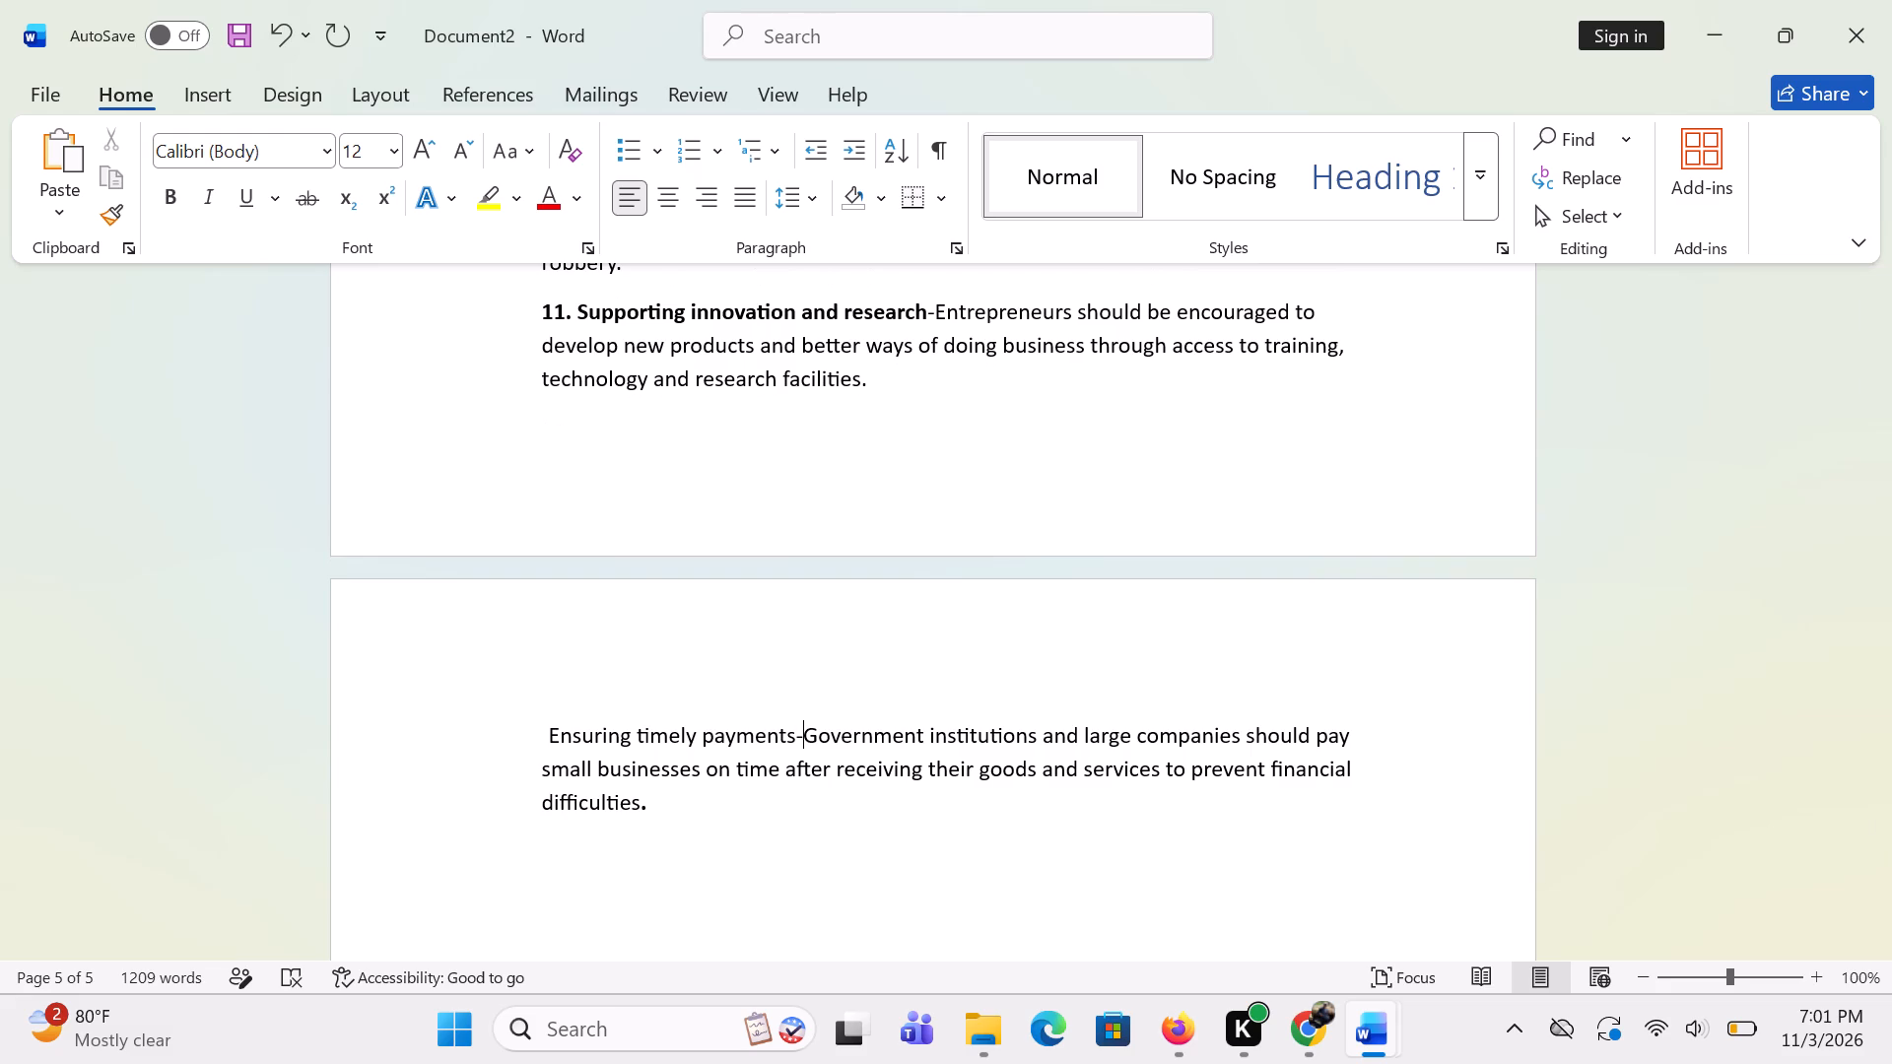
scroll(910, 635, up, 2)
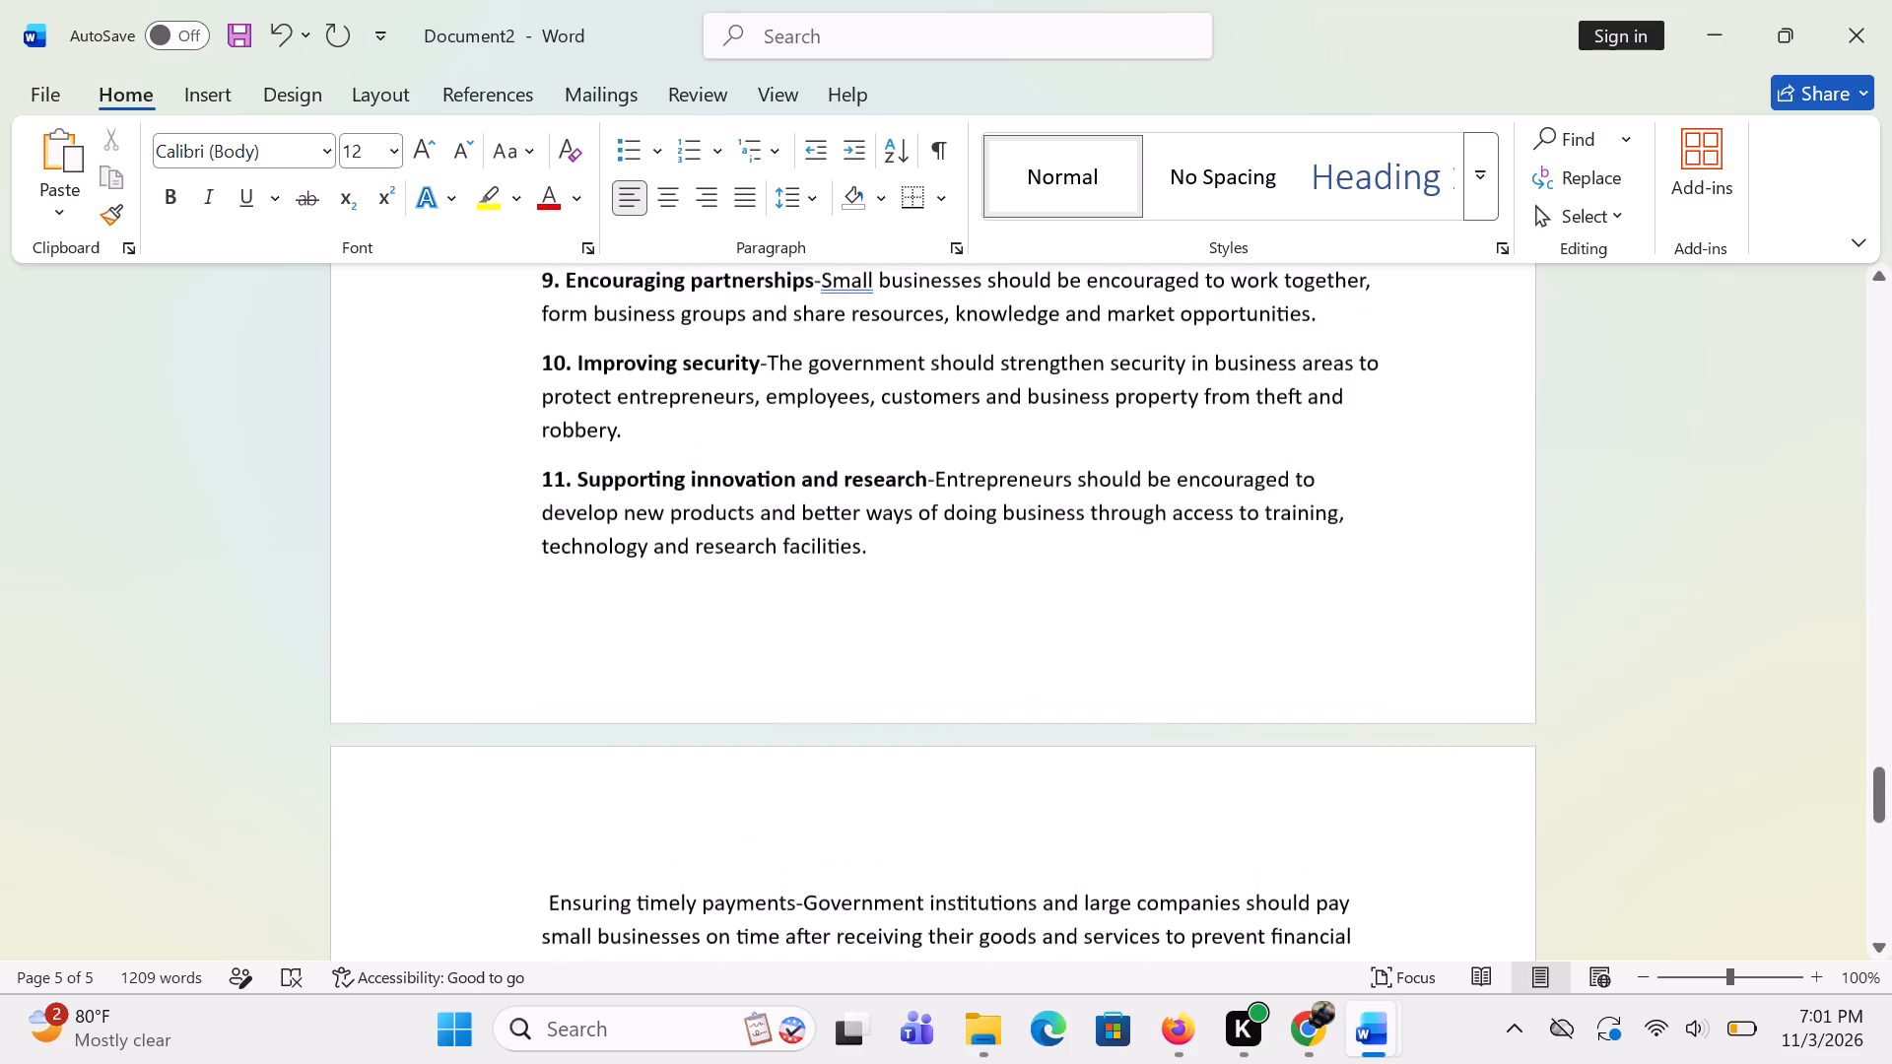
scroll(910, 635, up, 3)
scroll(910, 635, down, 1)
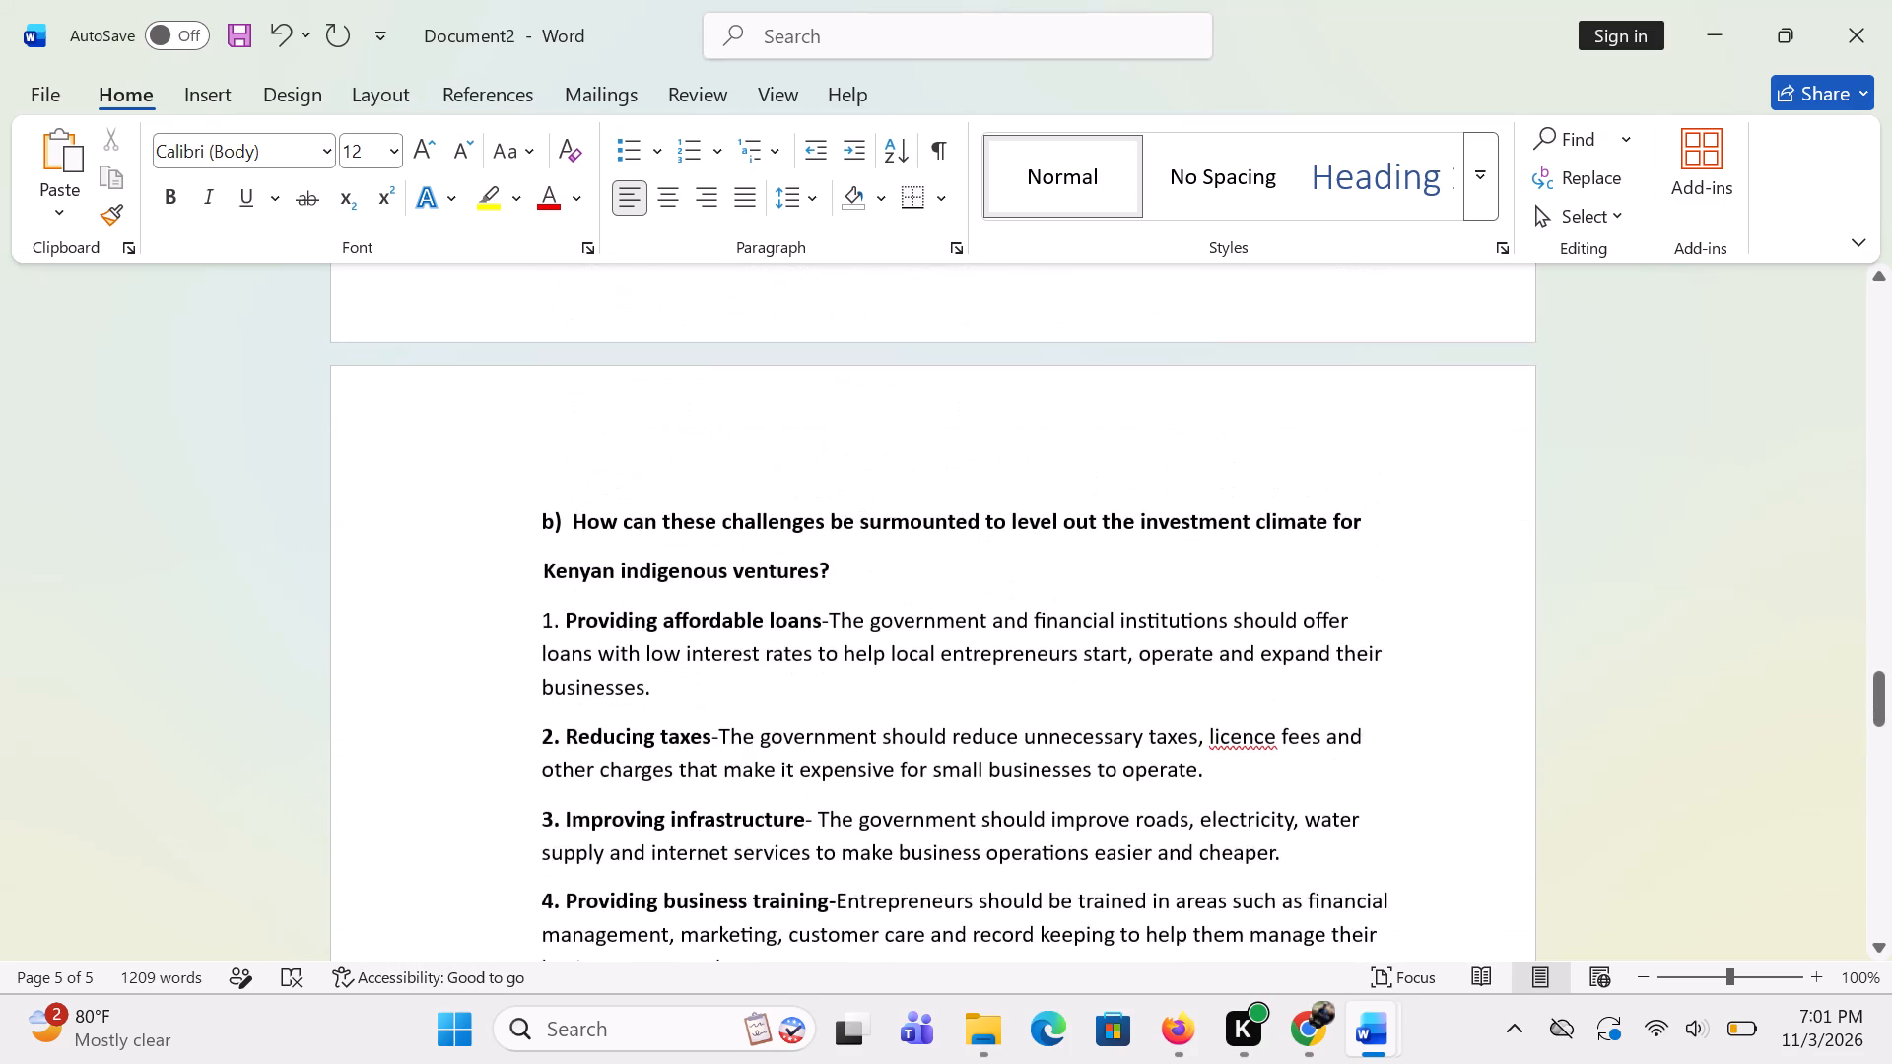
scroll(910, 635, down, 1)
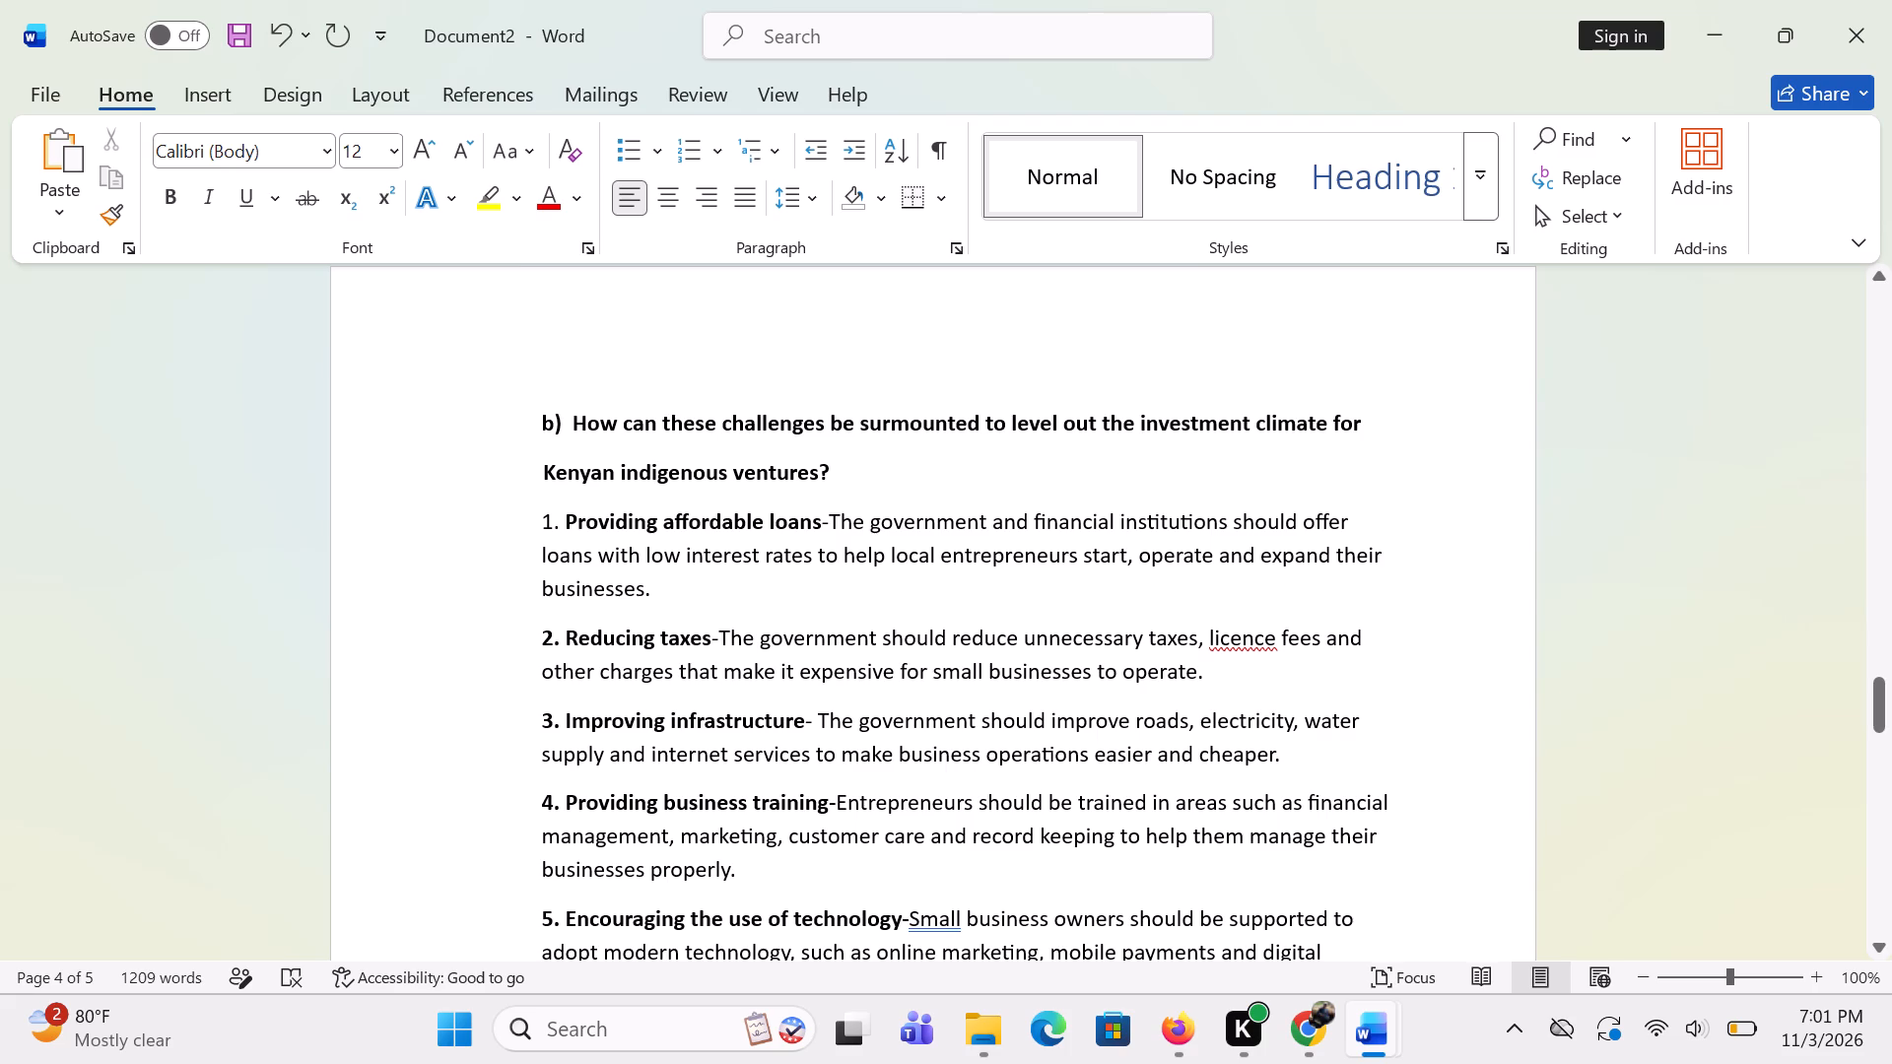
scroll(1041, 465, down, 2)
scroll(839, 630, down, 2)
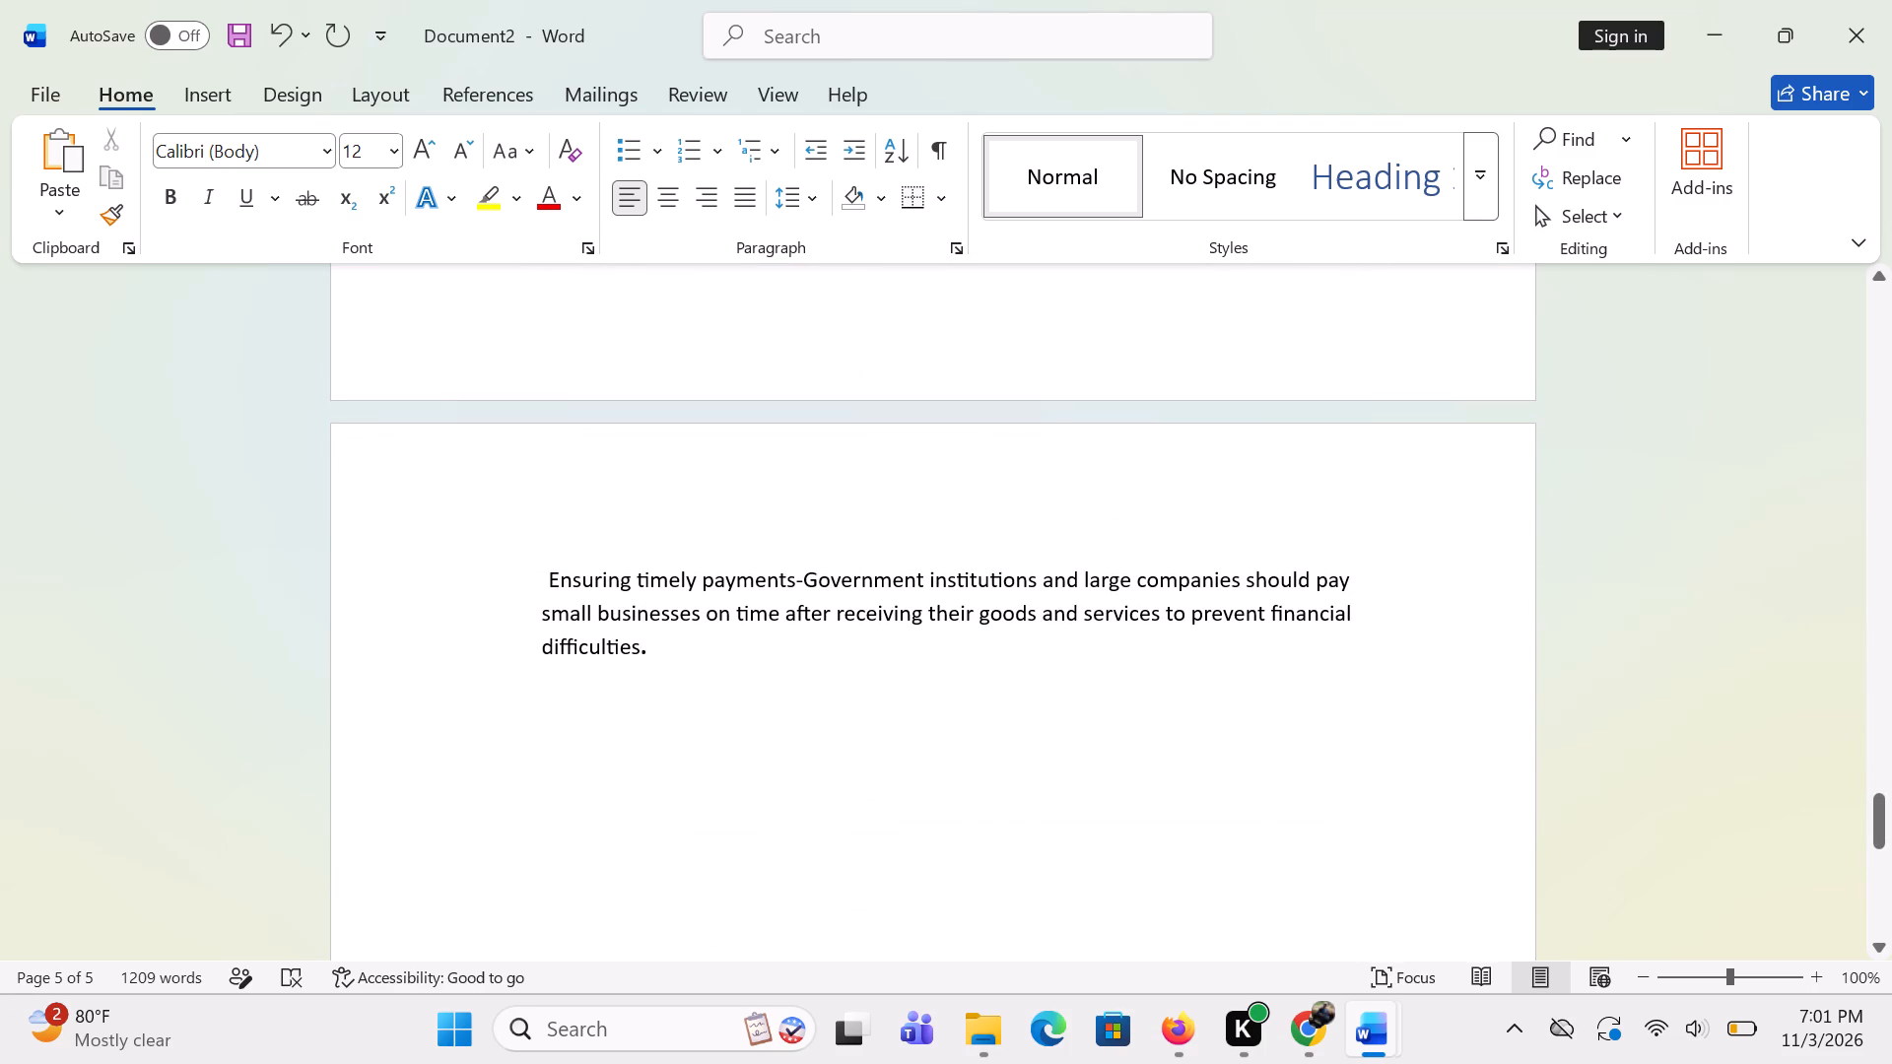
Cut the whole "Ensuring timely payments" paragraph from the last page.
drag(648, 656, 508, 562)
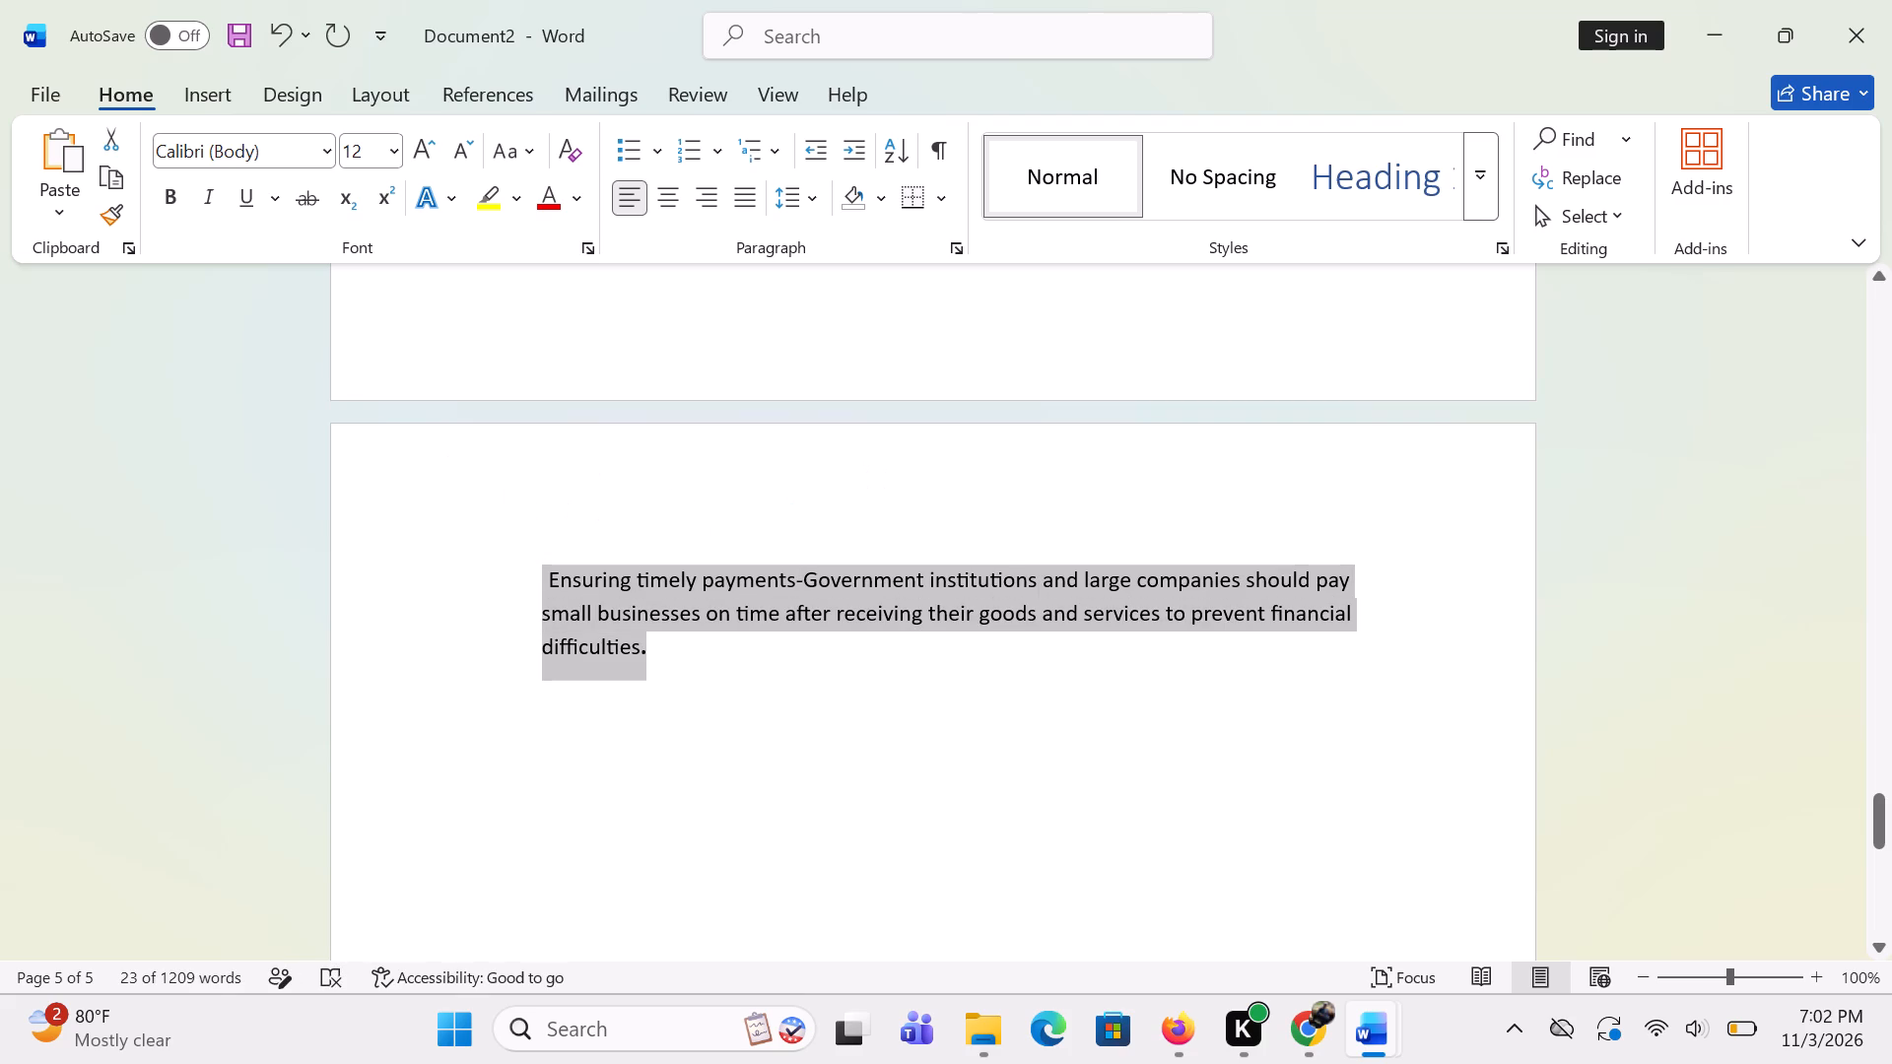
key(ctrl+x)
scroll(555, 450, up, 1)
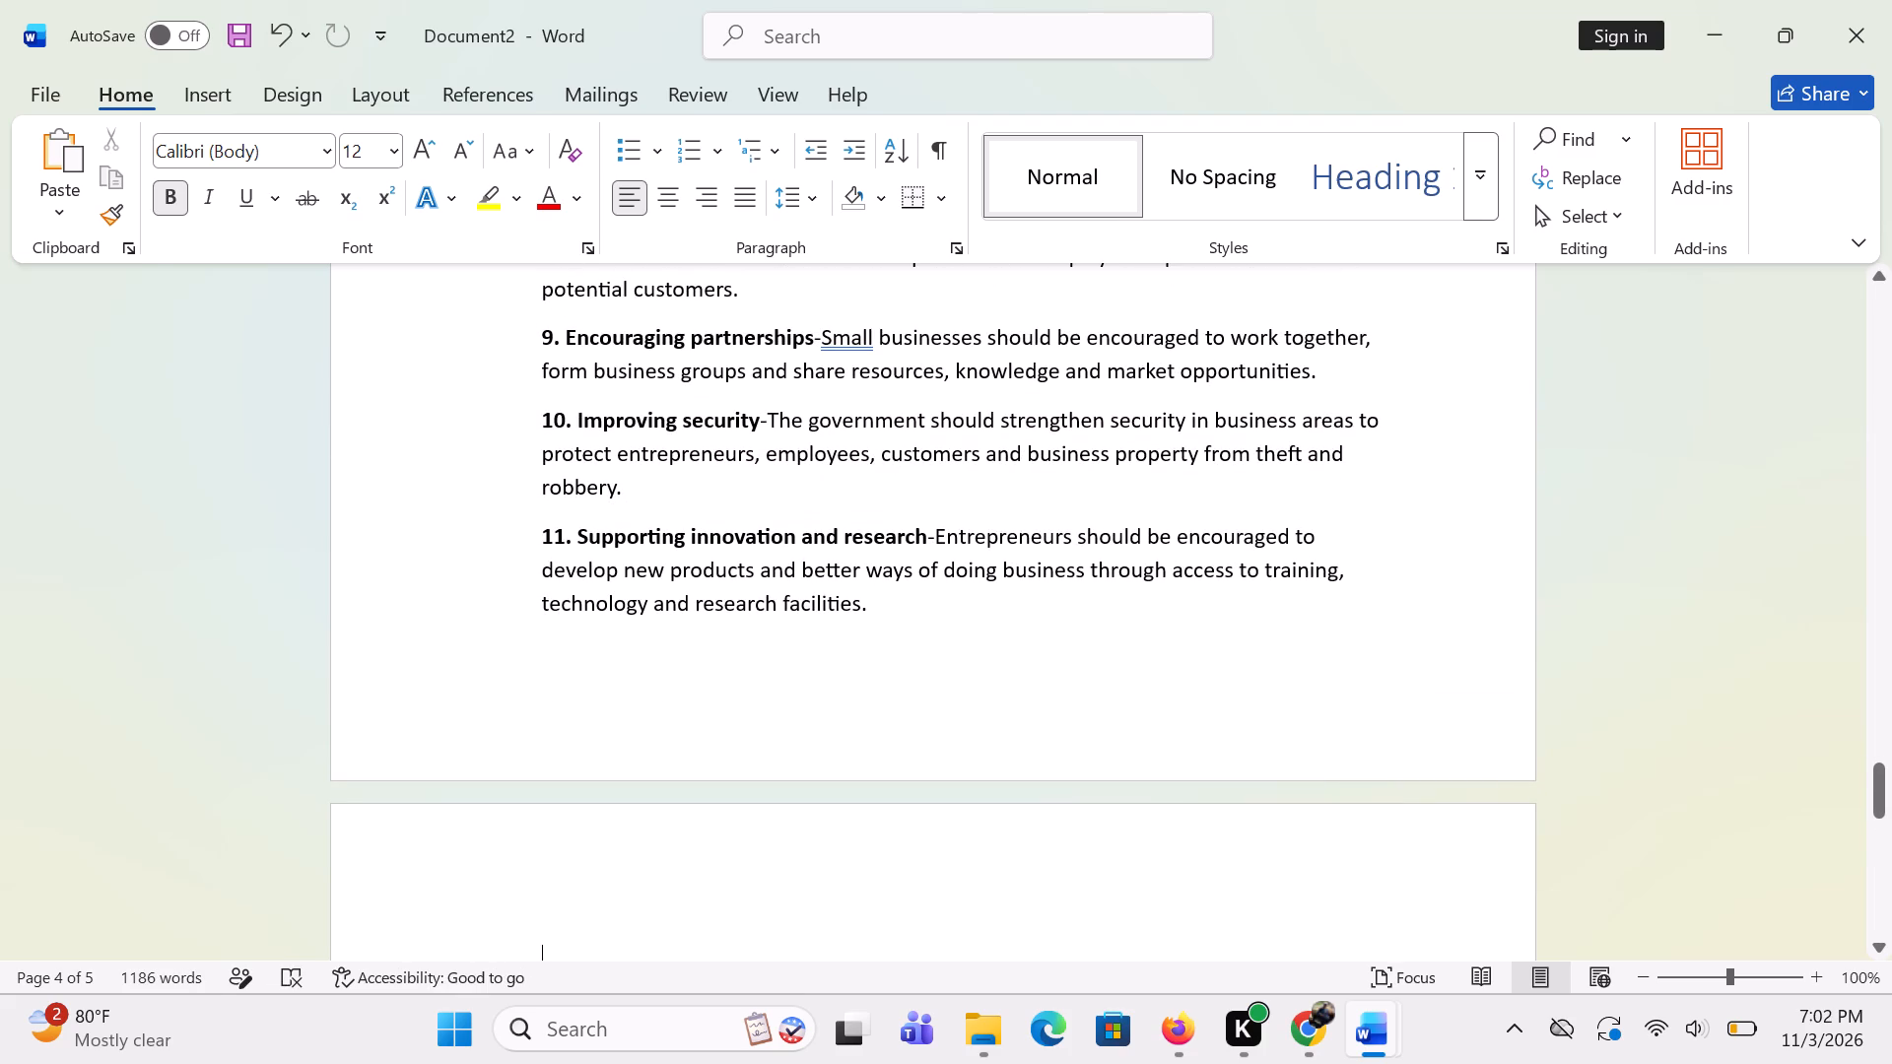
scroll(633, 704, down, 1)
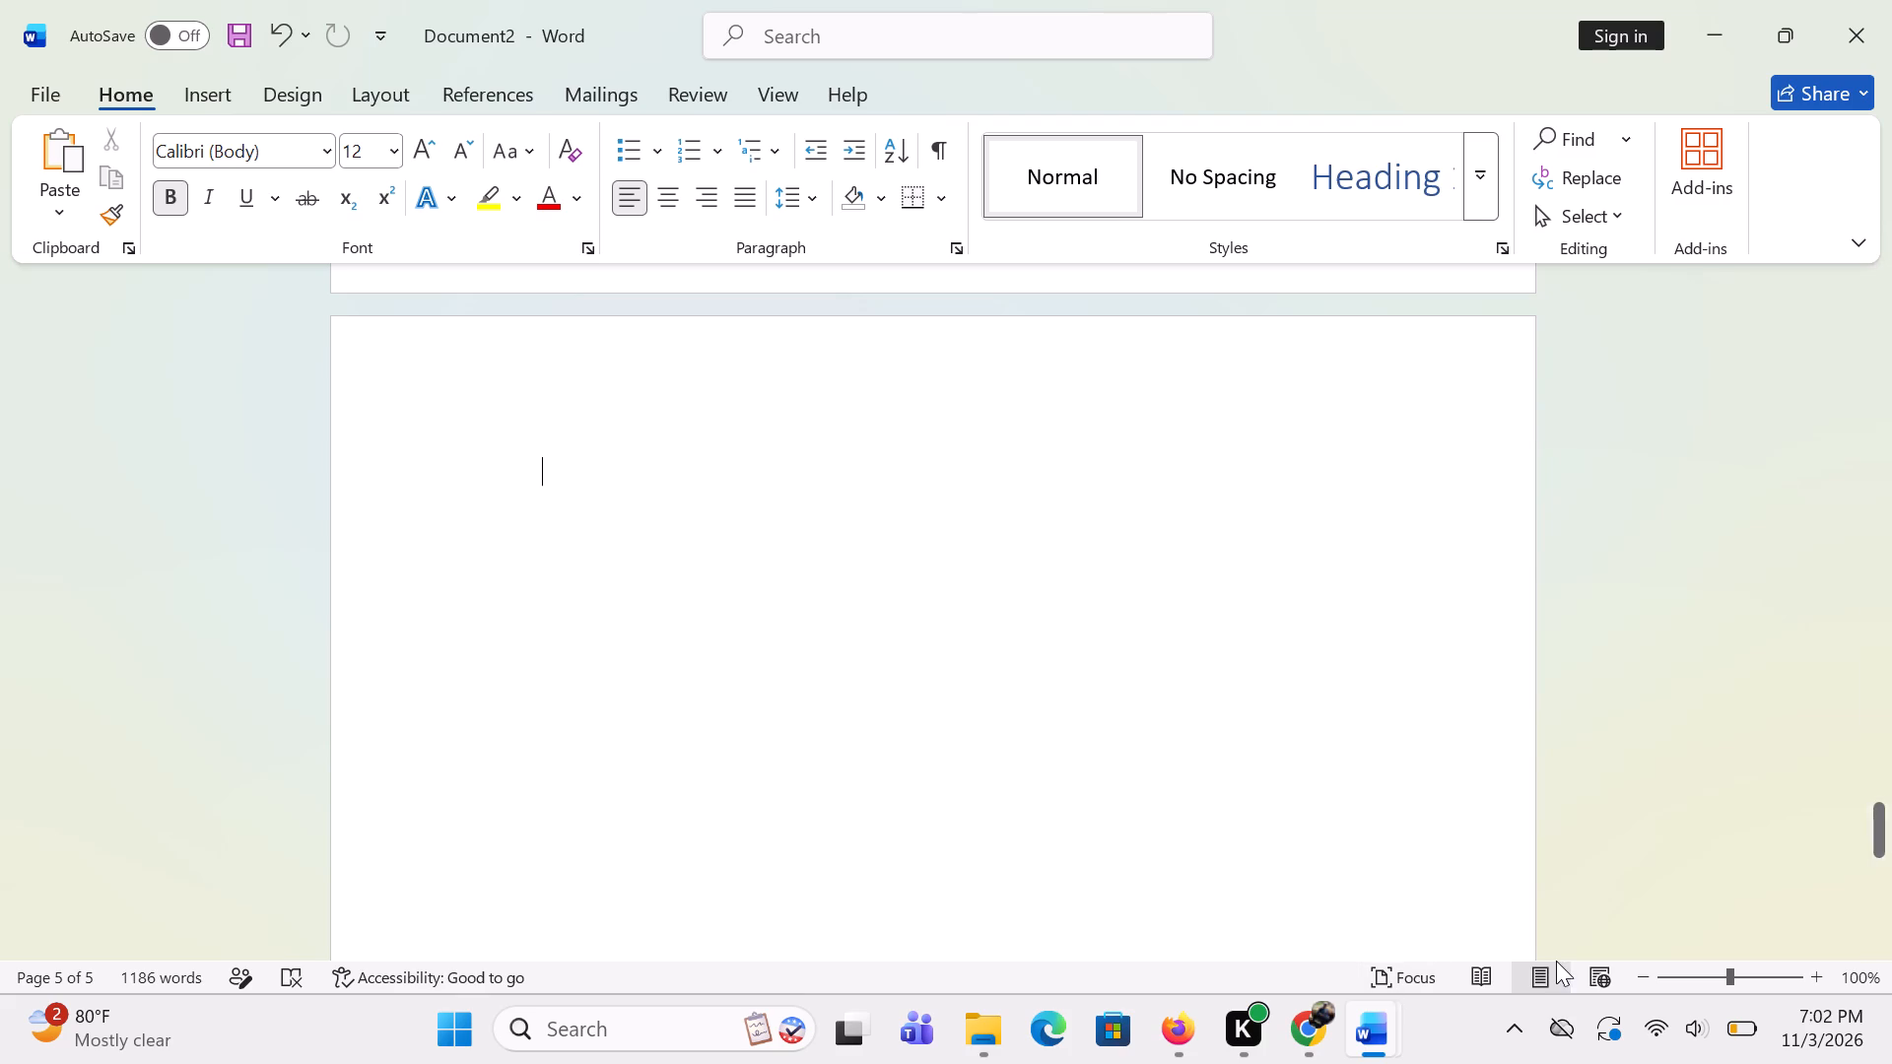
click(1318, 1018)
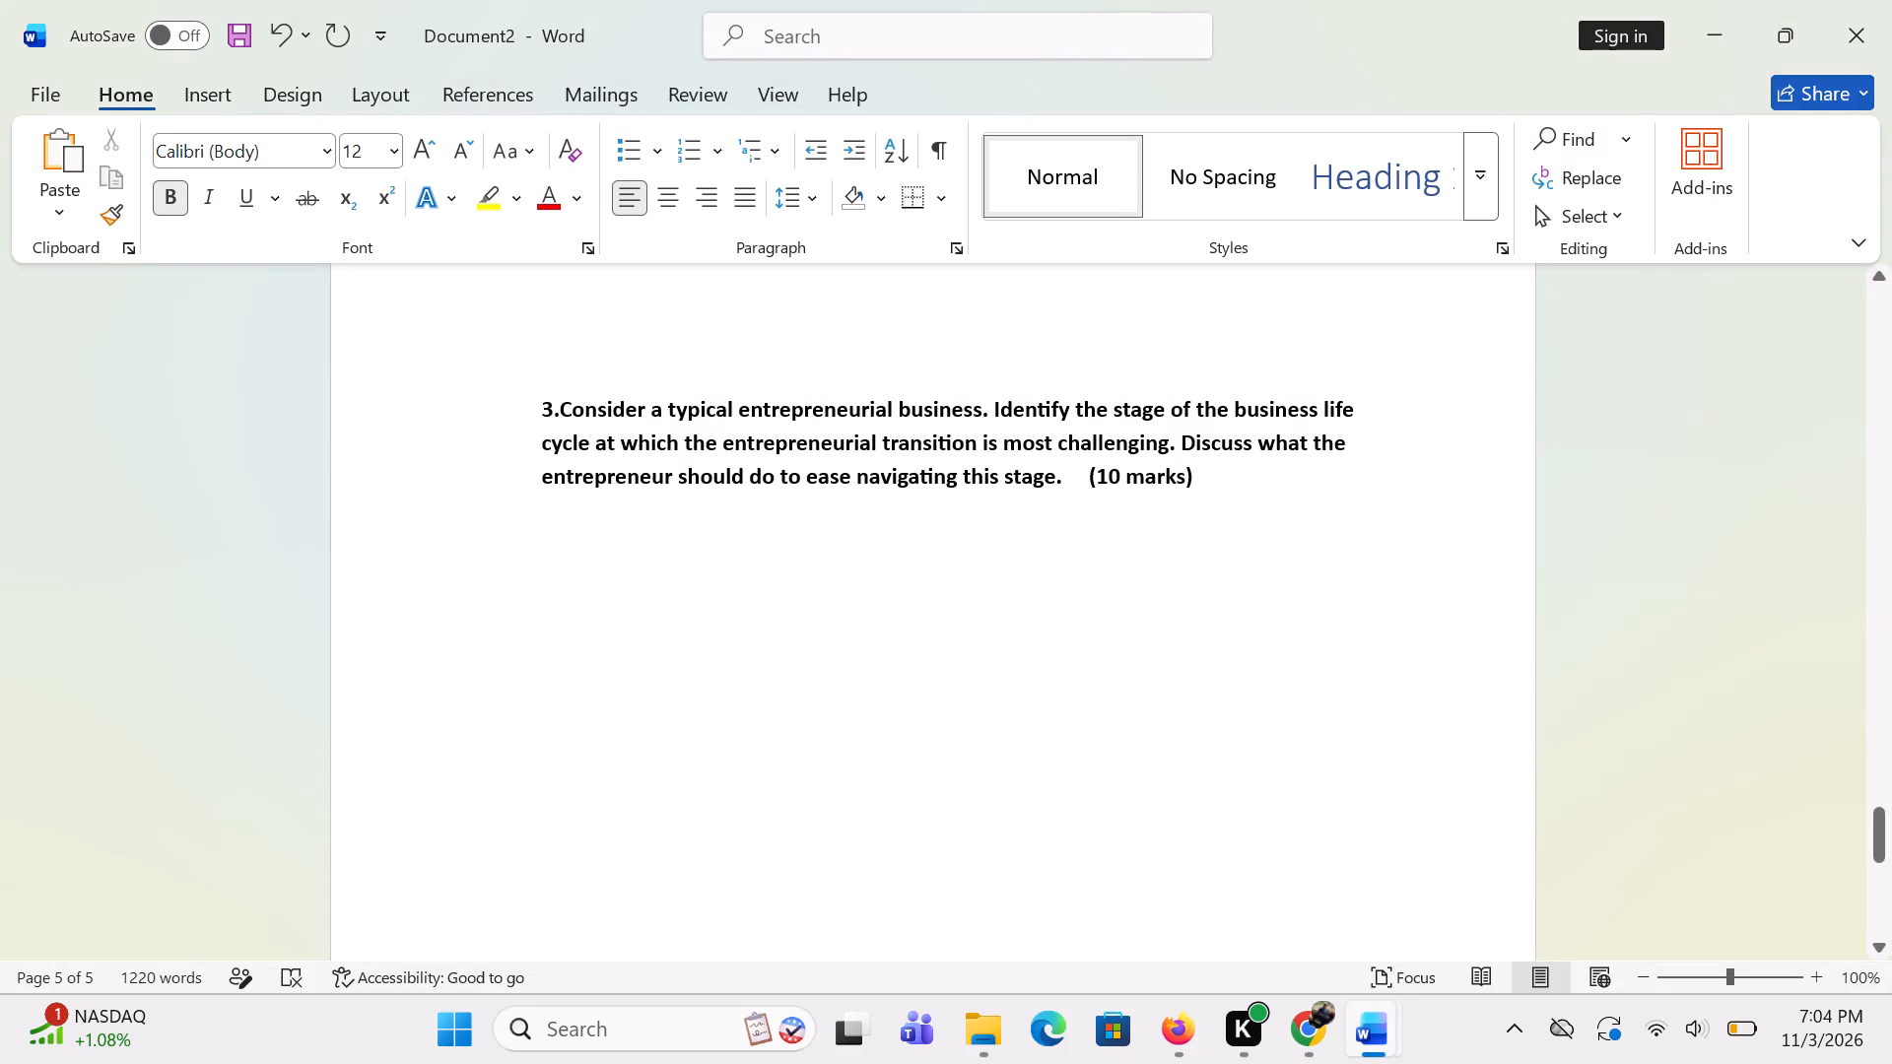
key(Return)
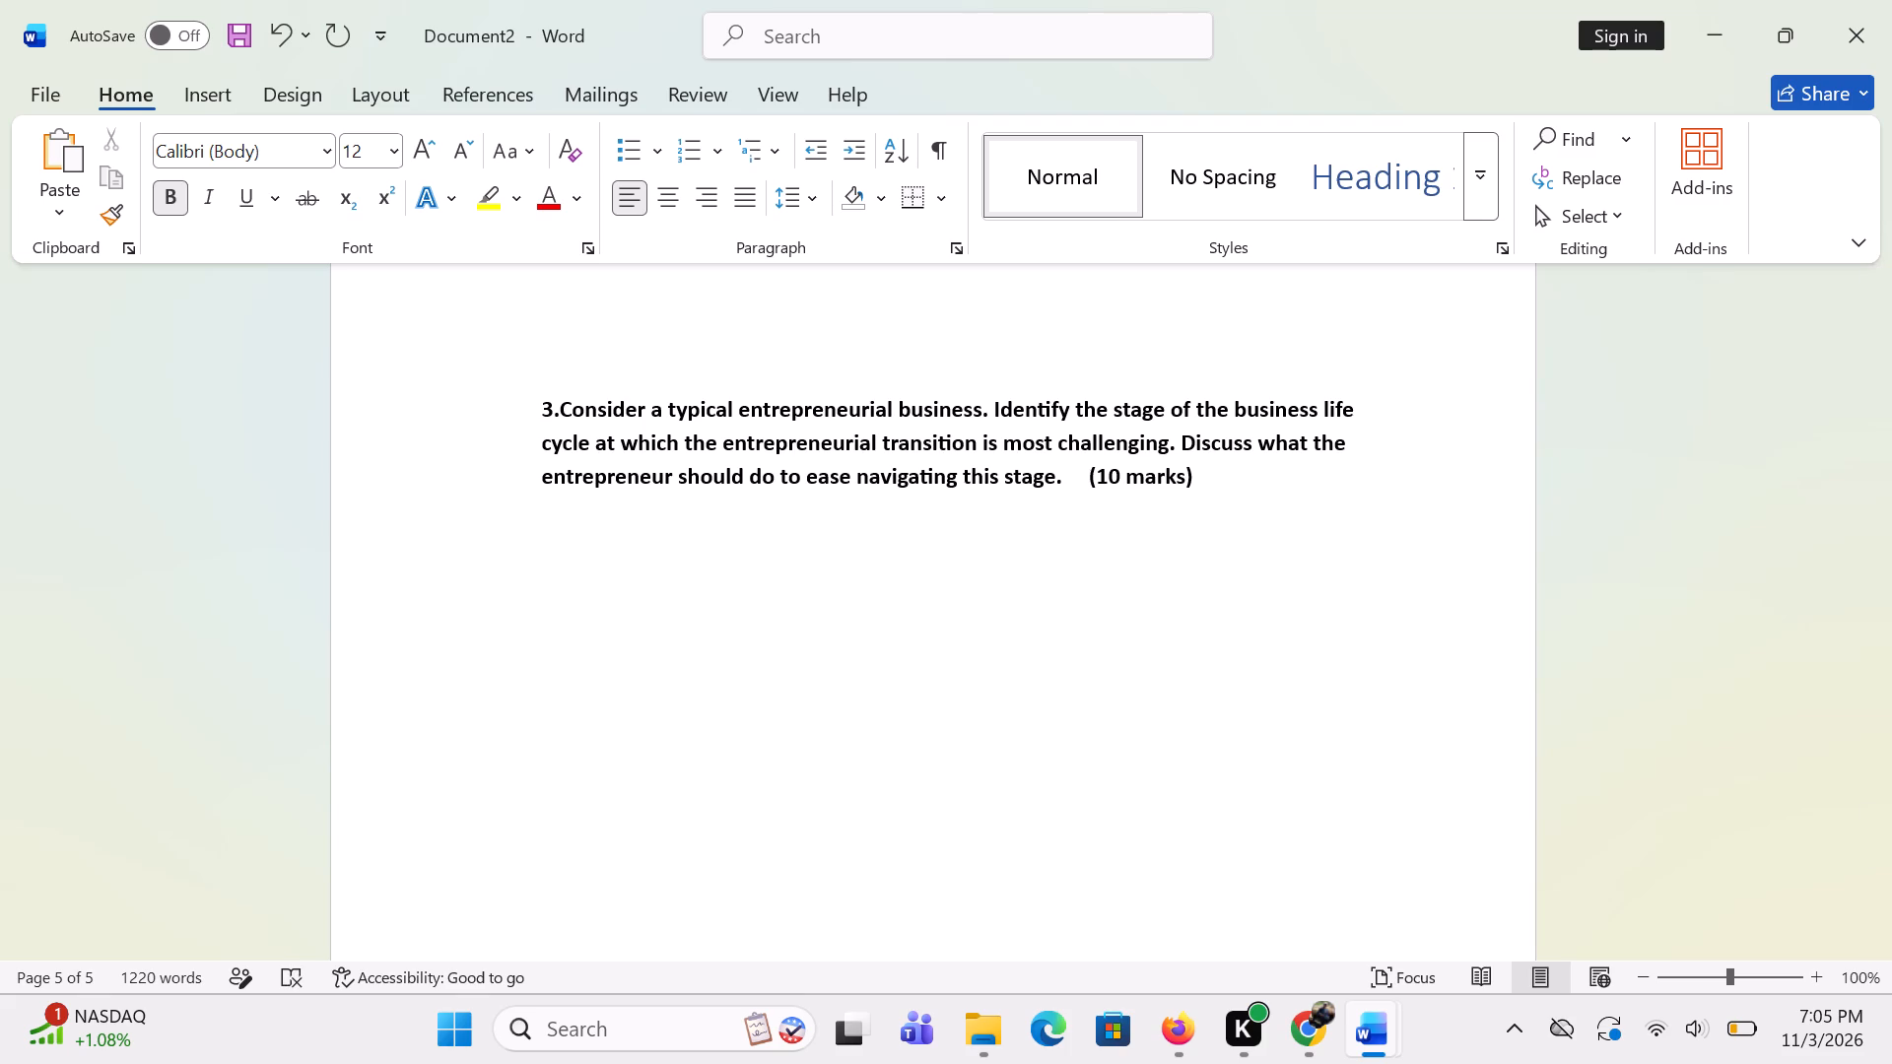
key(ctrl+v)
click(1217, 496)
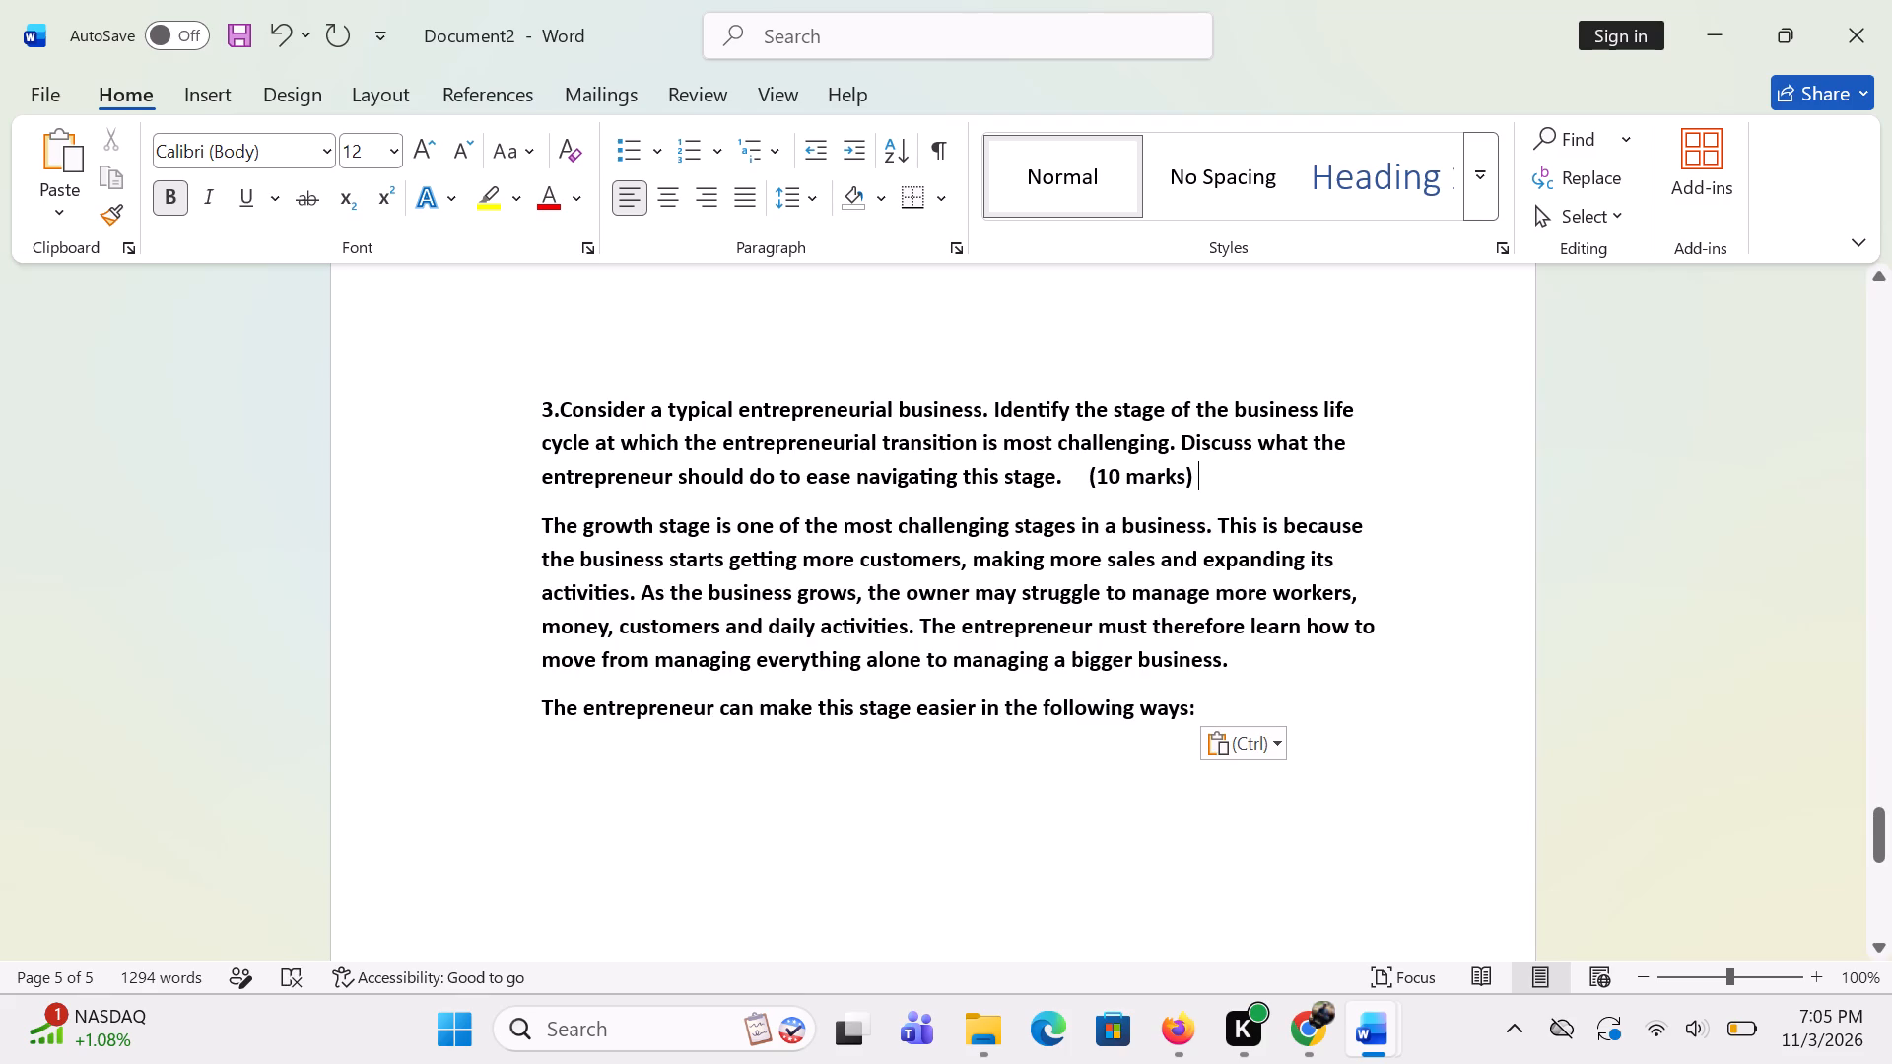
Remove the bold formatting from the pasted growth stage paragraph and the "following ways" sentence.
drag(1203, 701, 520, 513)
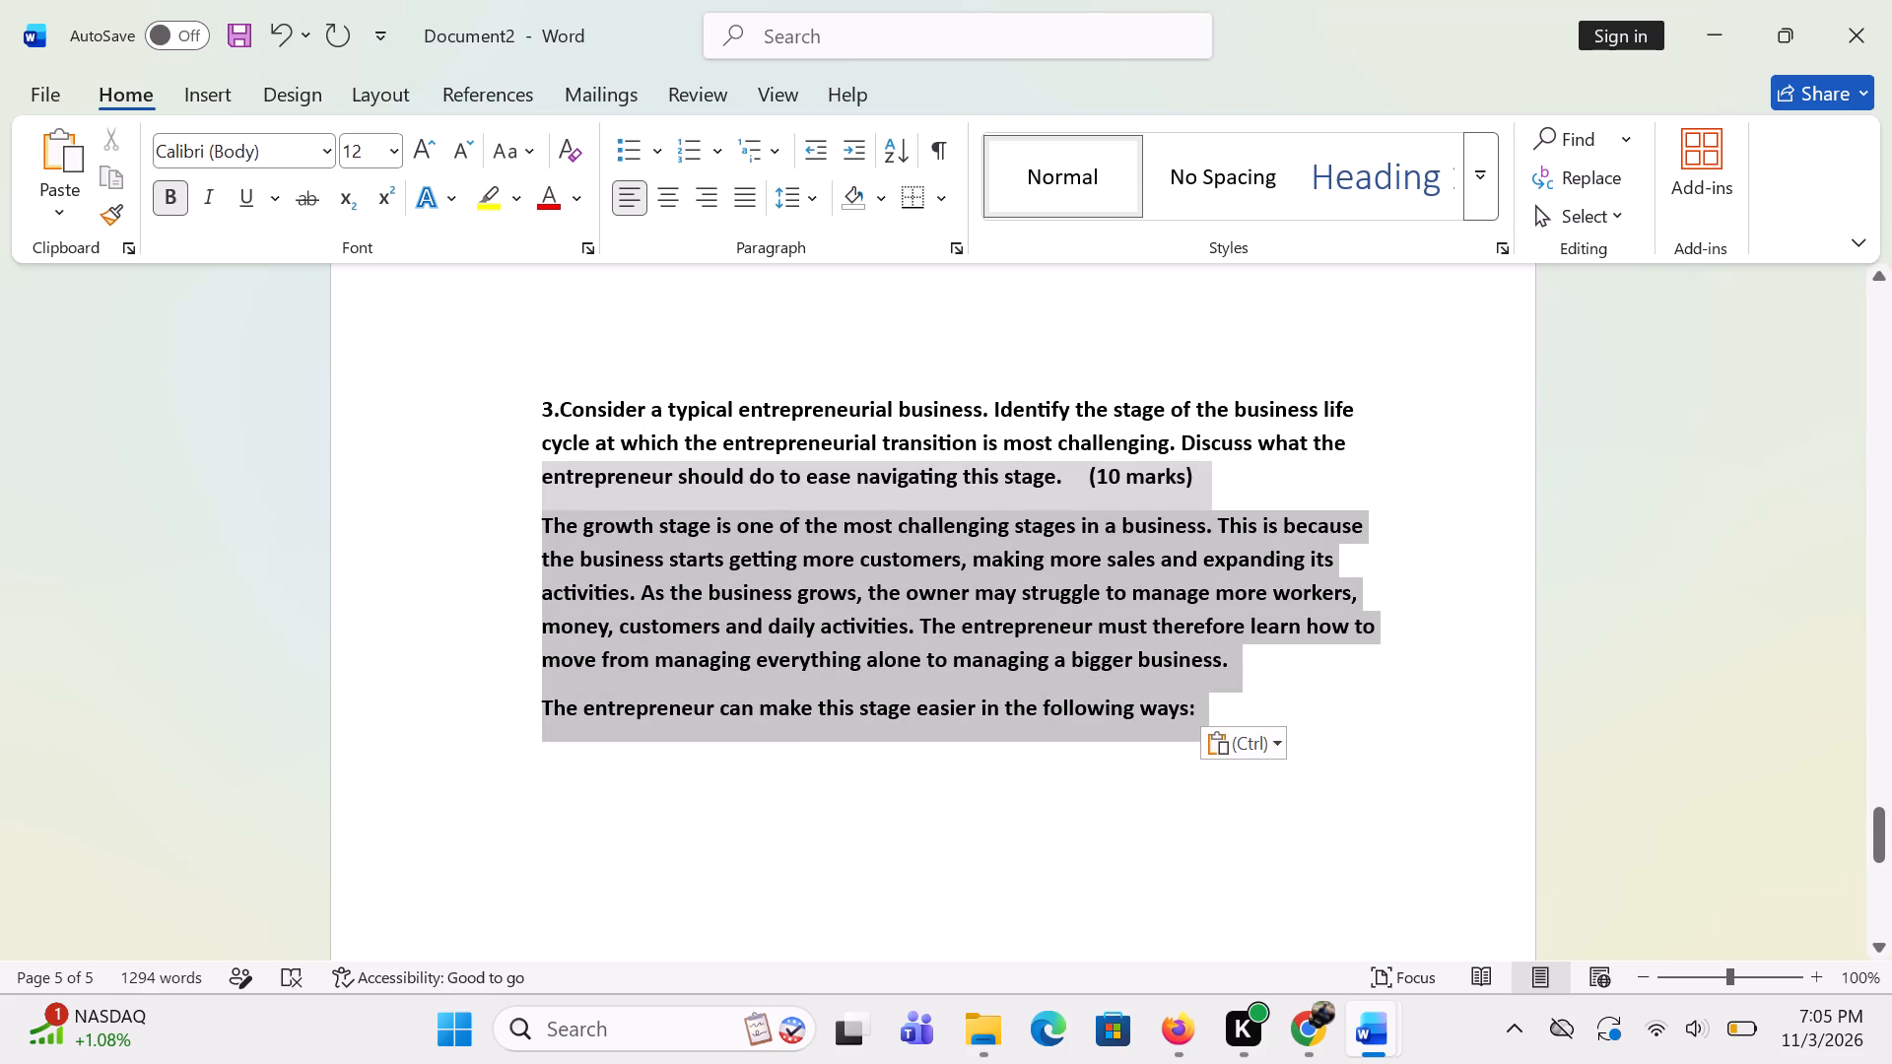
drag(520, 513, 521, 542)
click(537, 496)
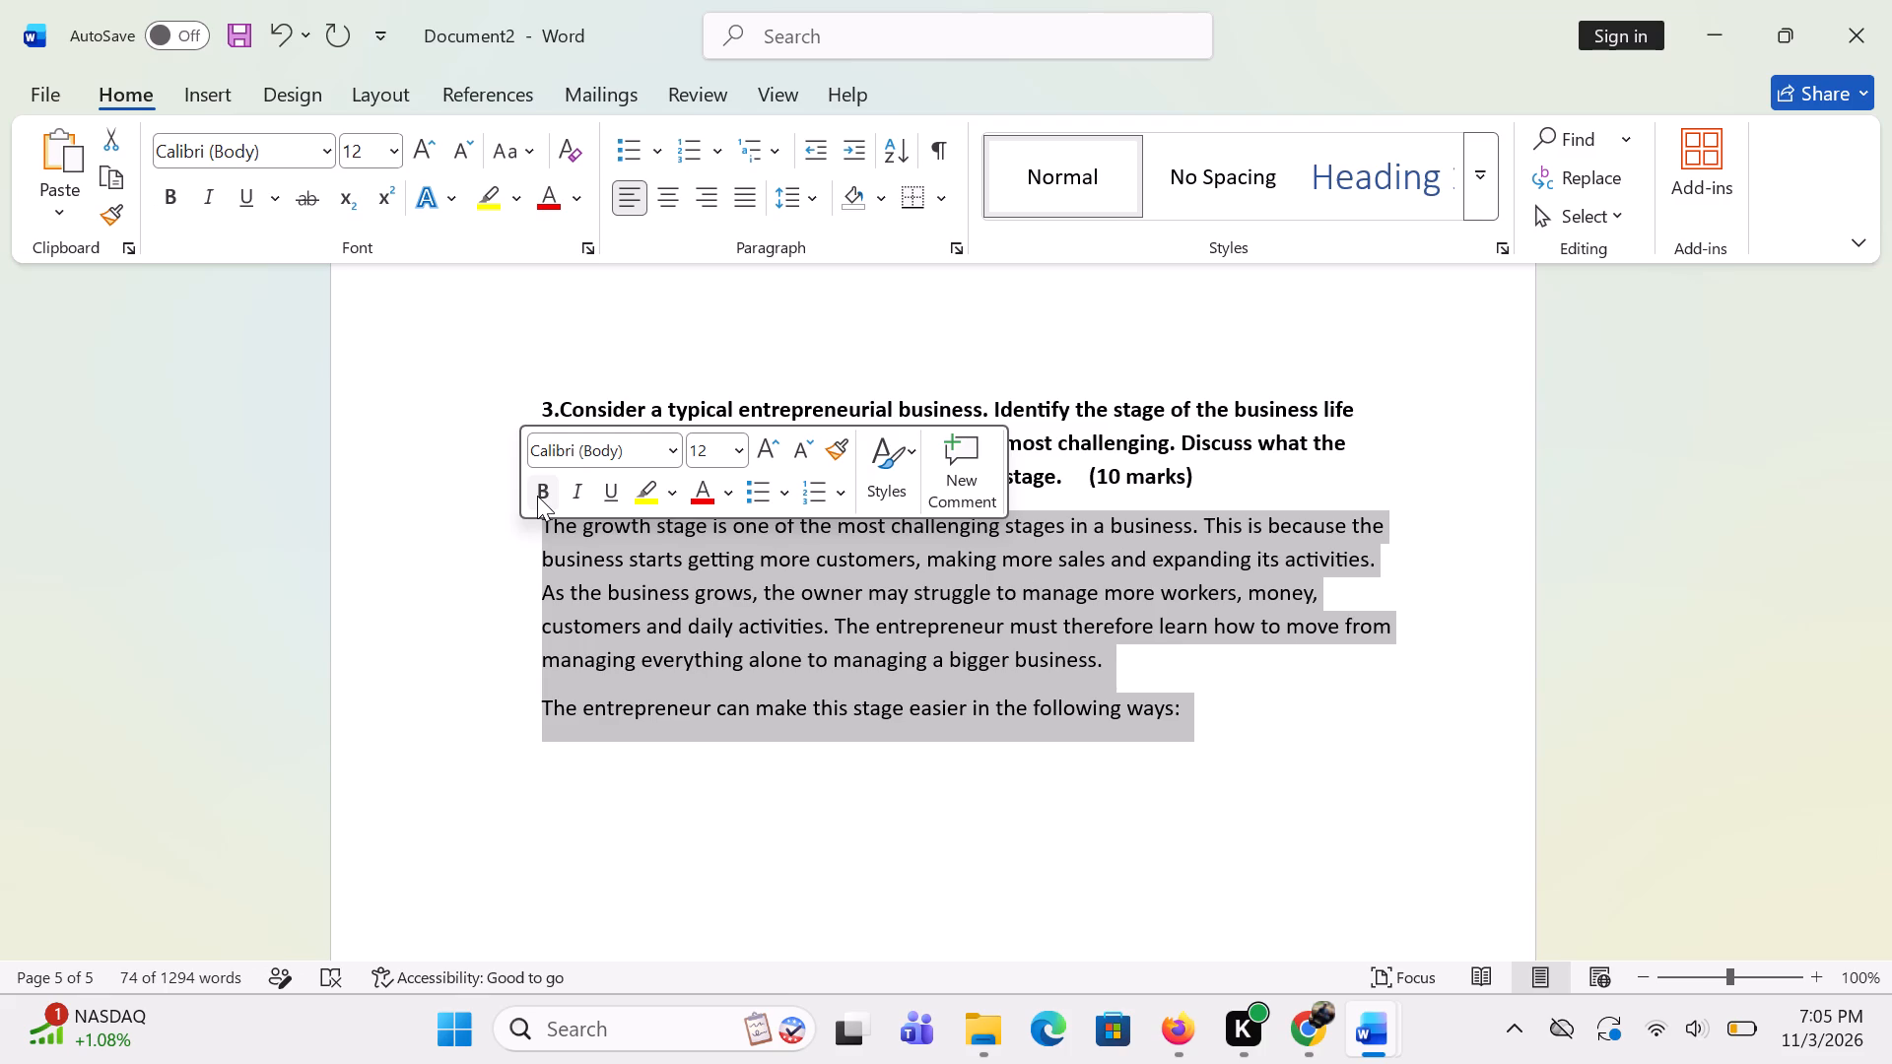
click(876, 804)
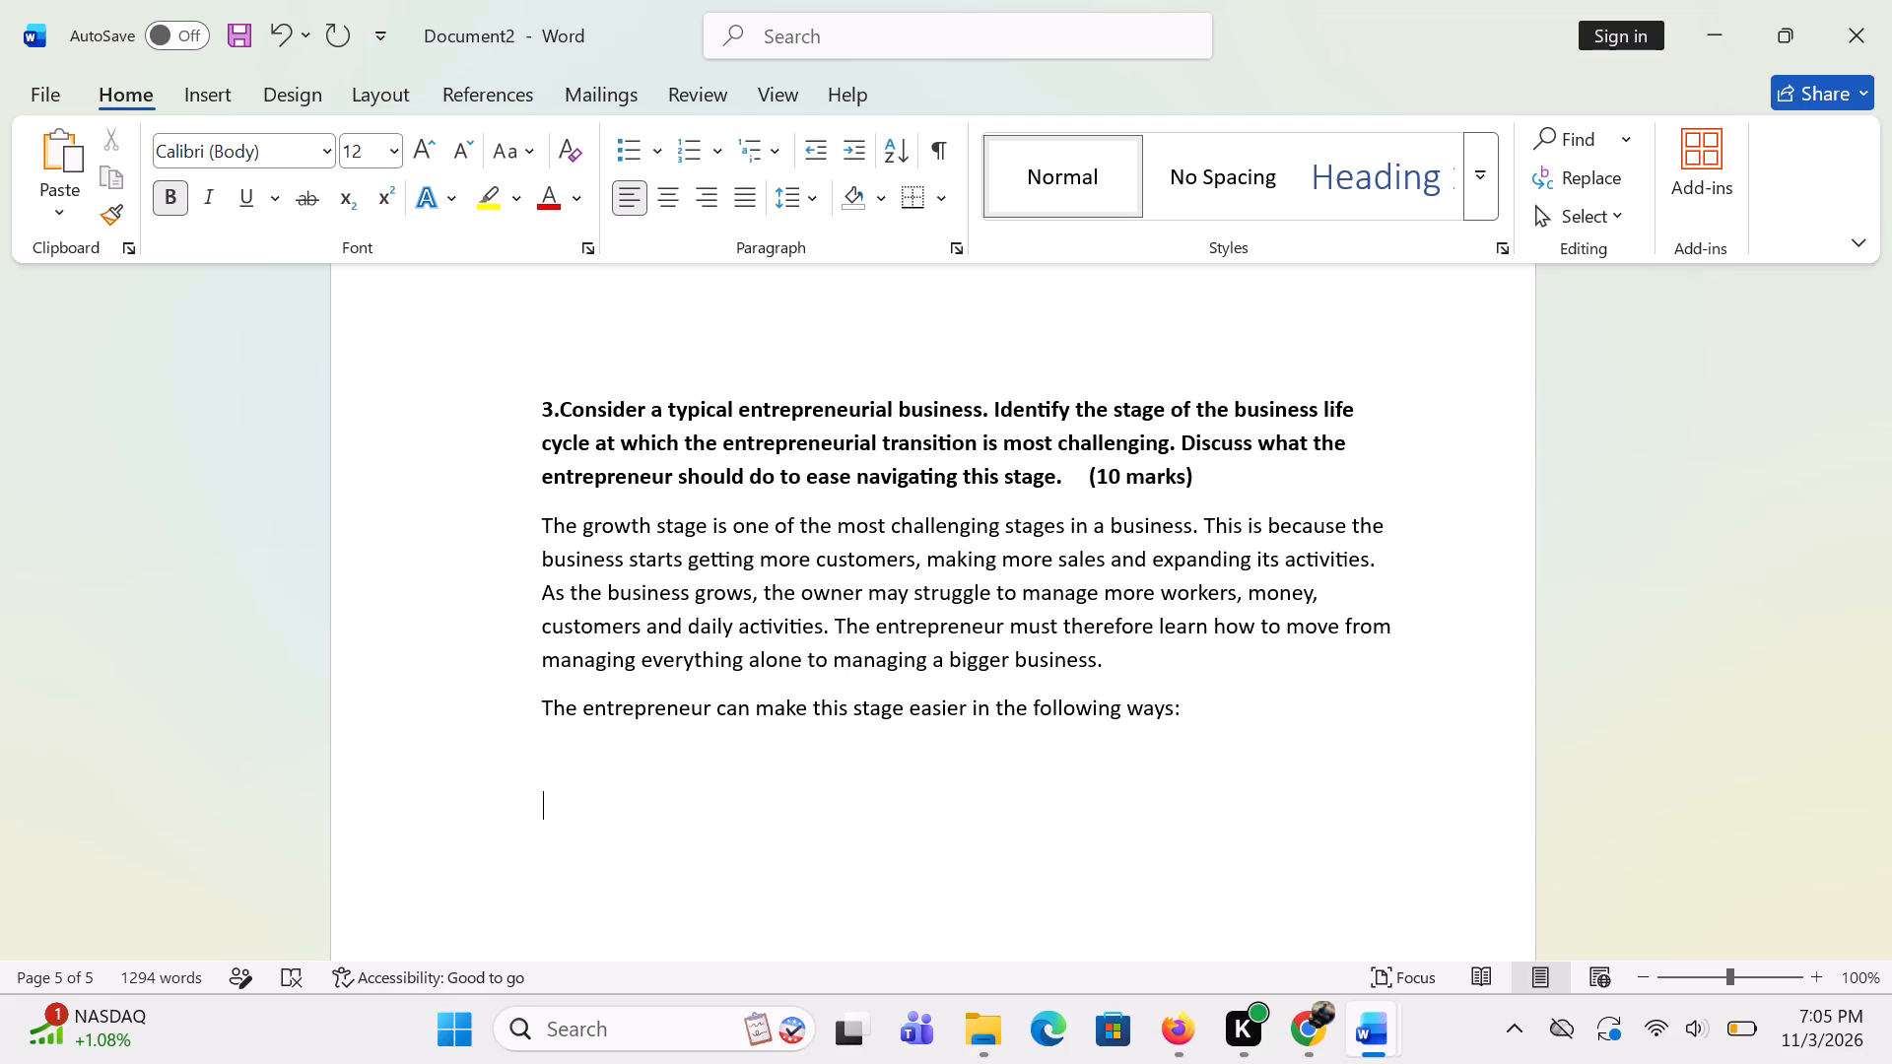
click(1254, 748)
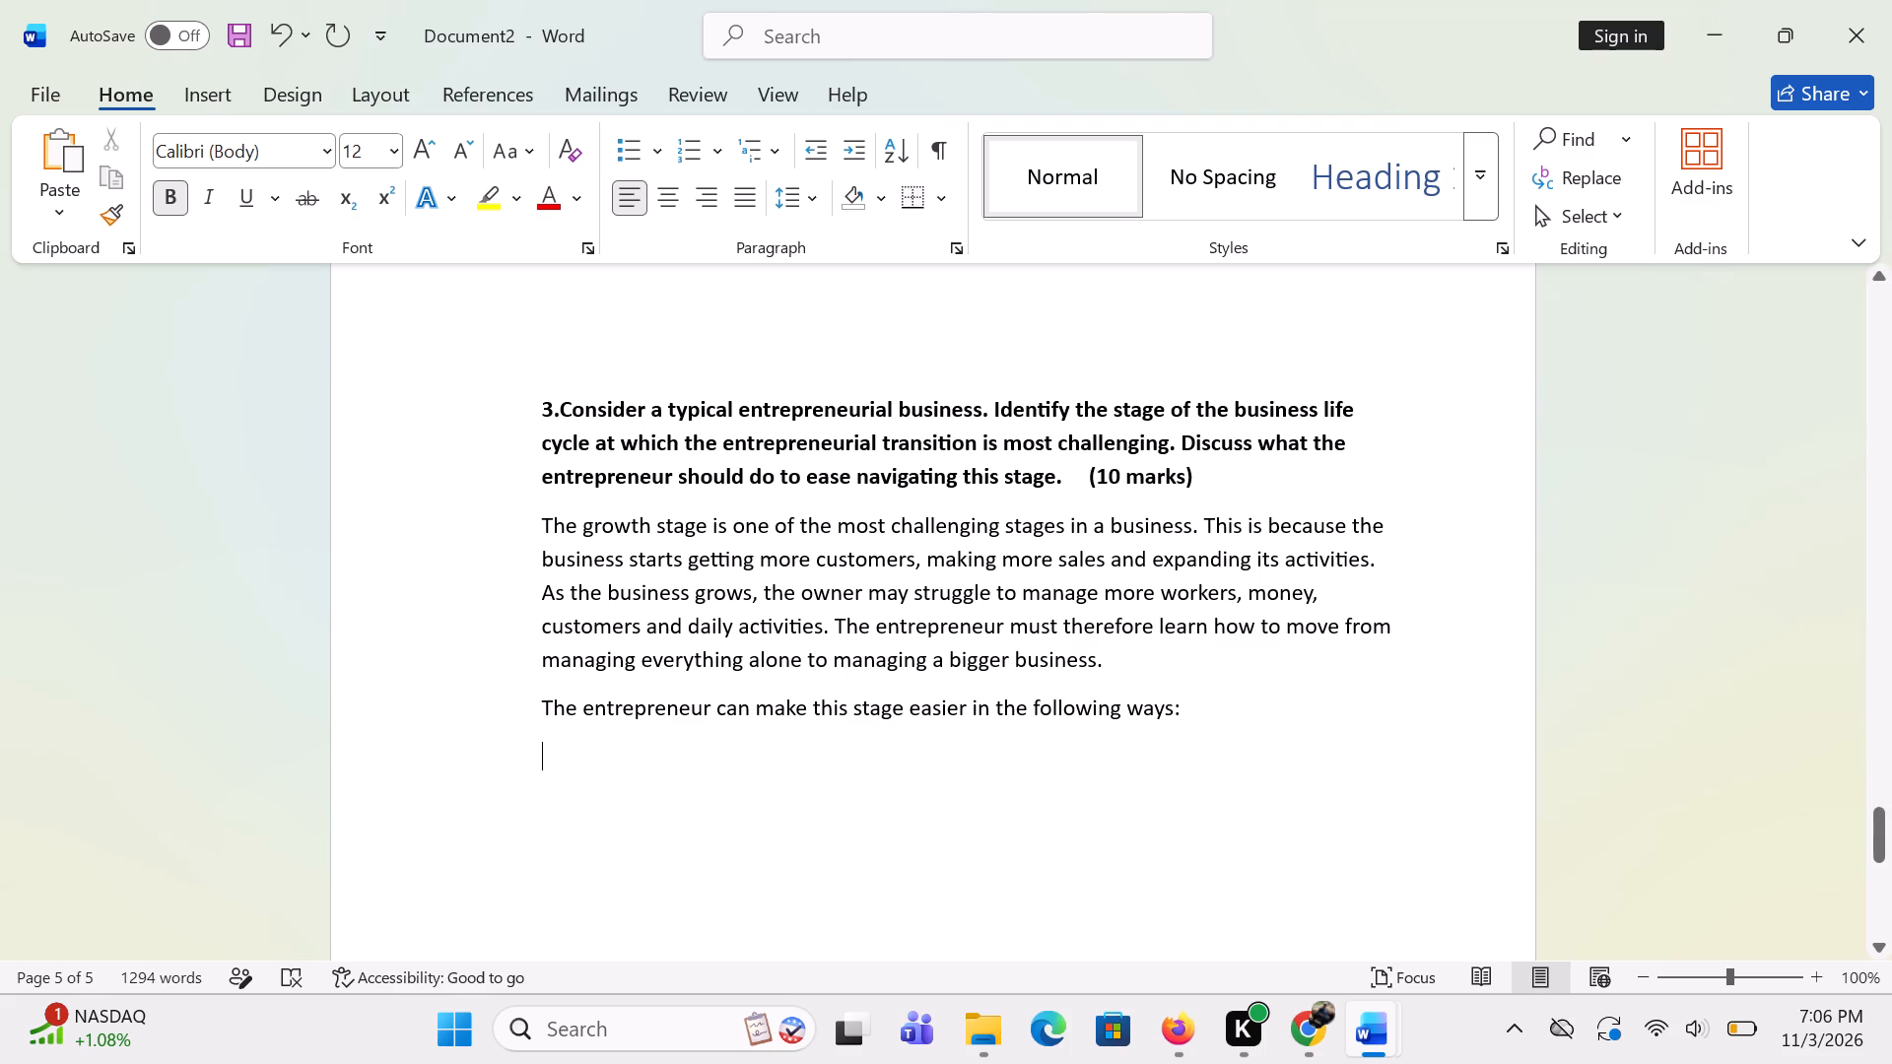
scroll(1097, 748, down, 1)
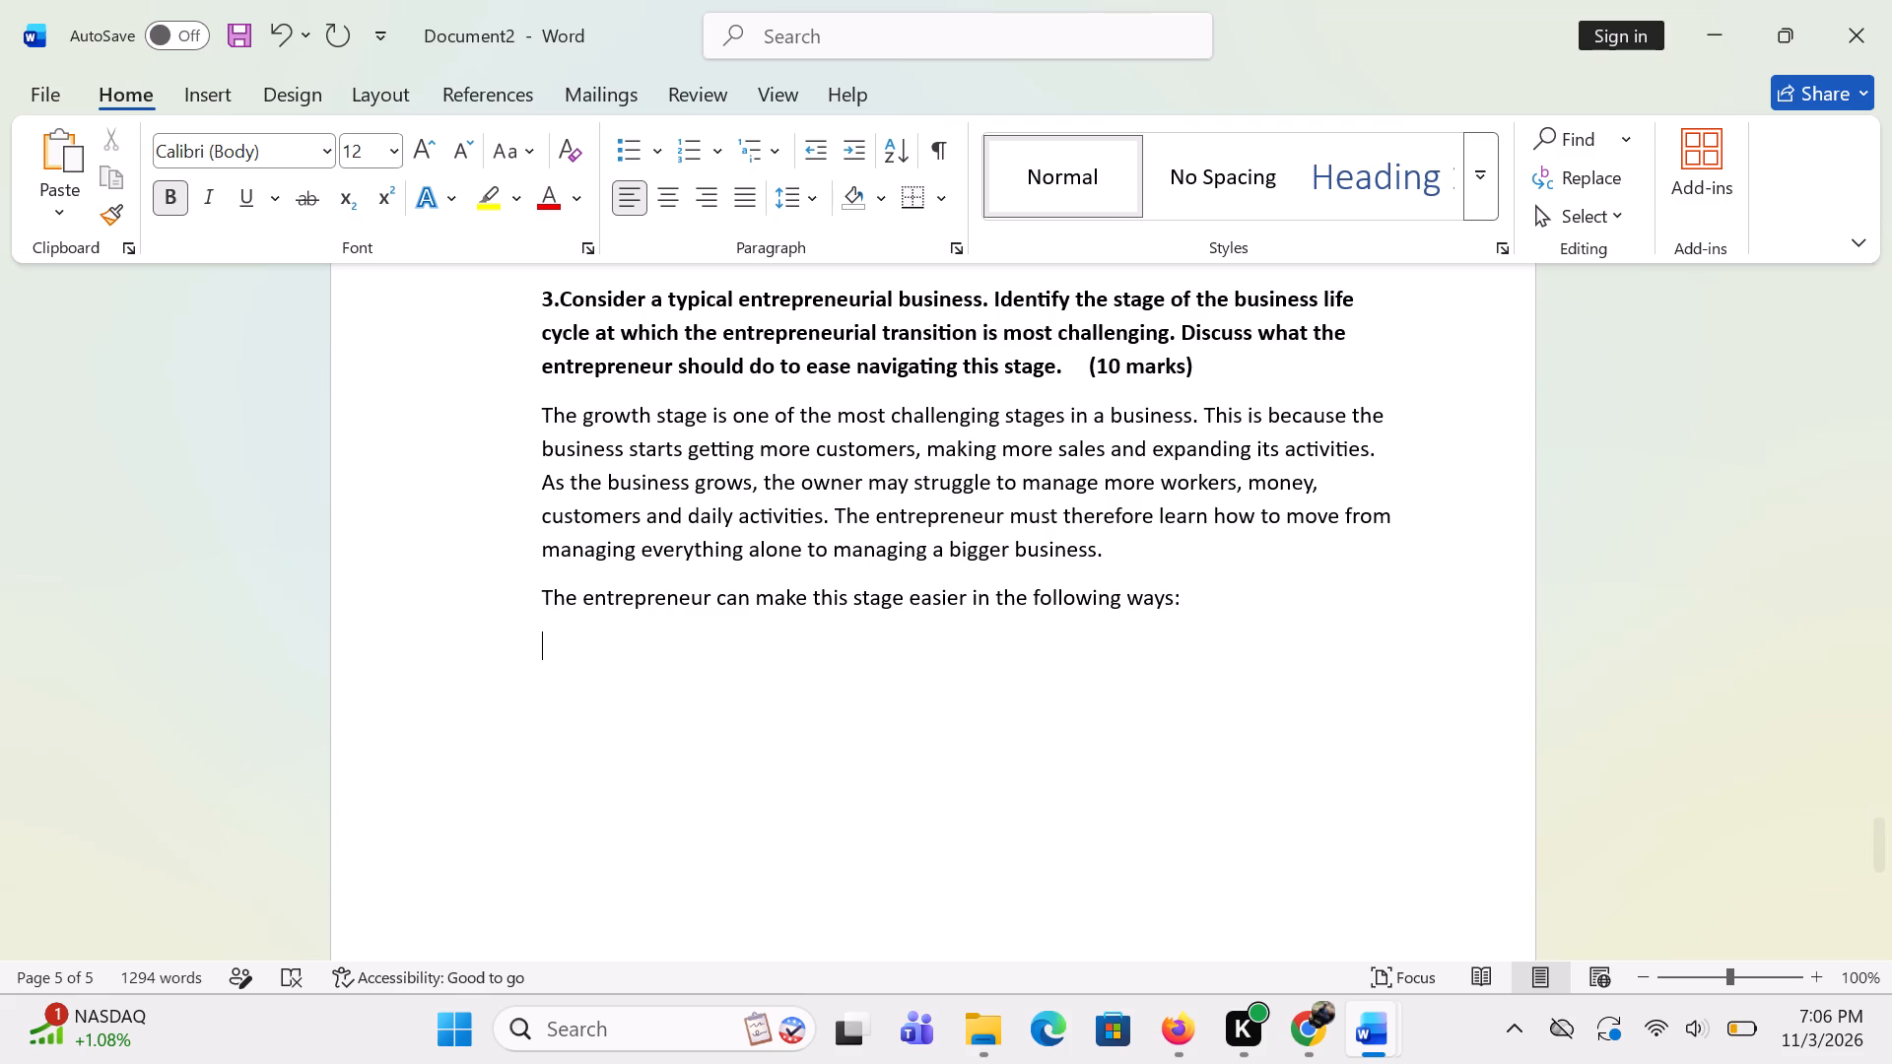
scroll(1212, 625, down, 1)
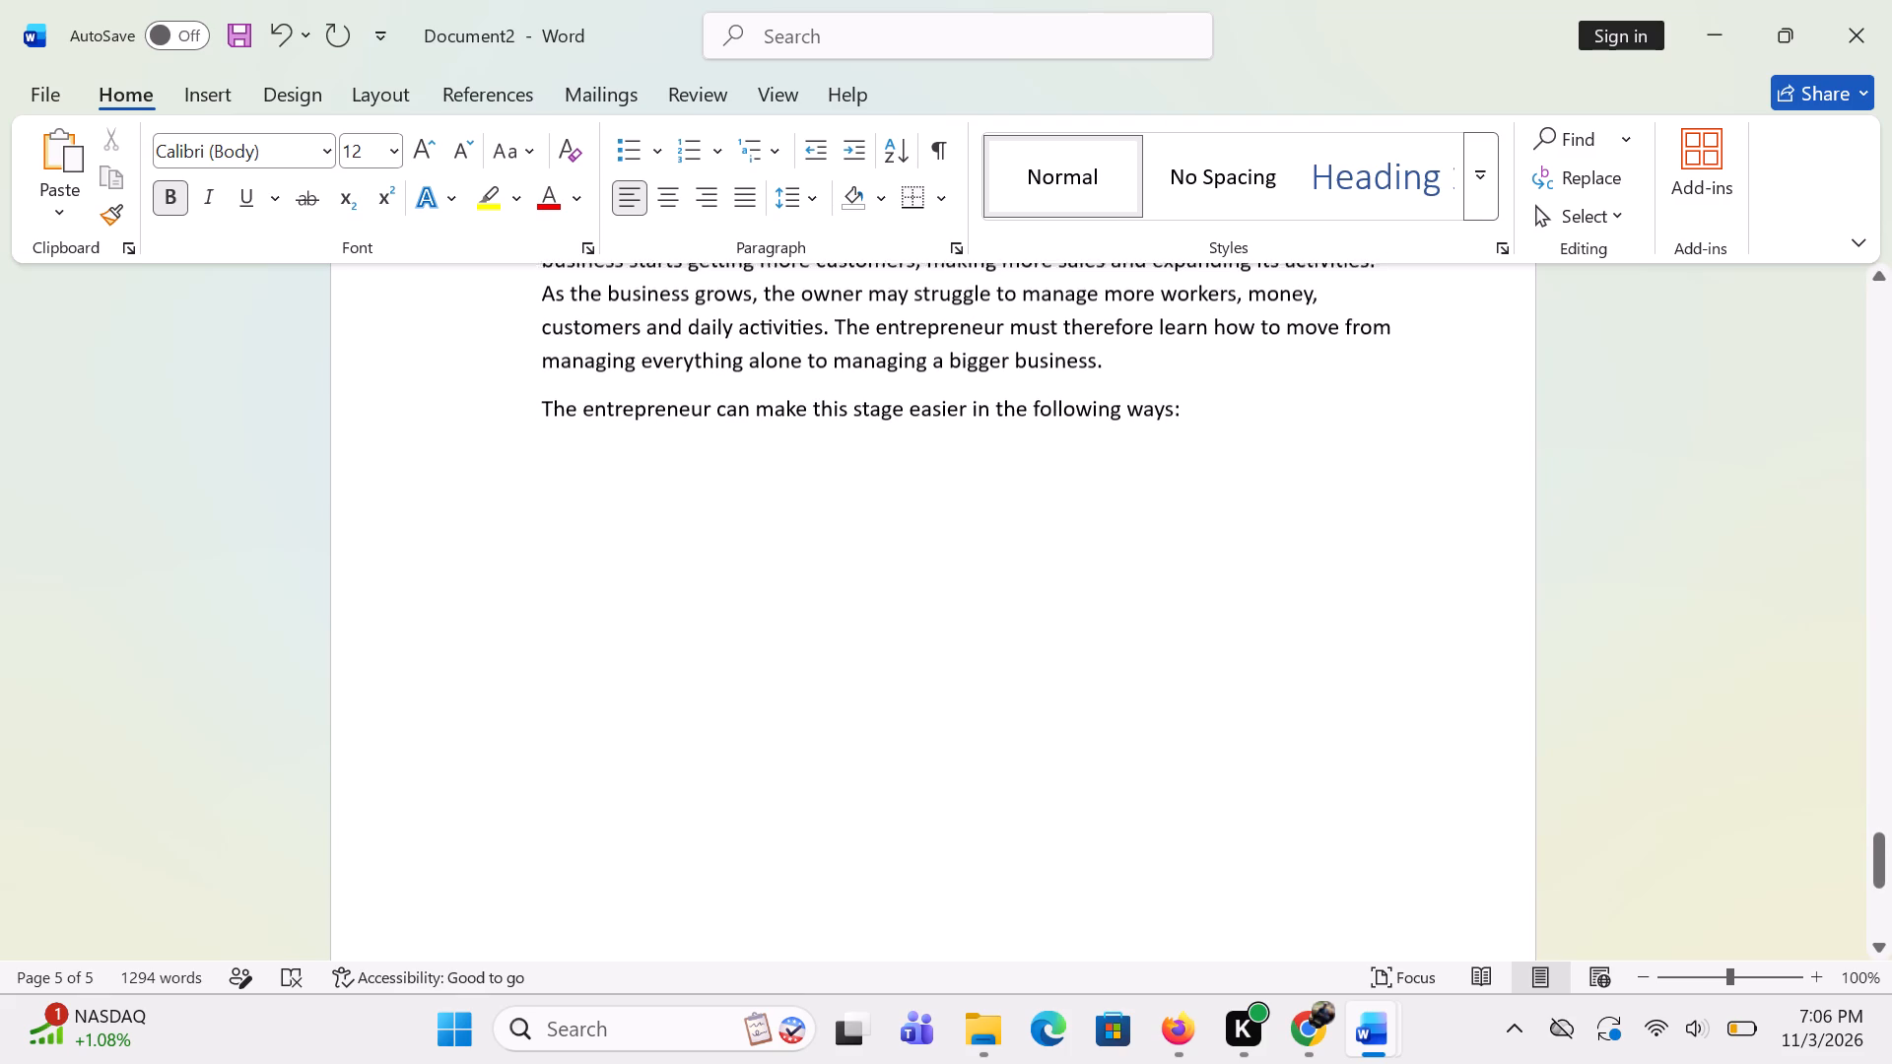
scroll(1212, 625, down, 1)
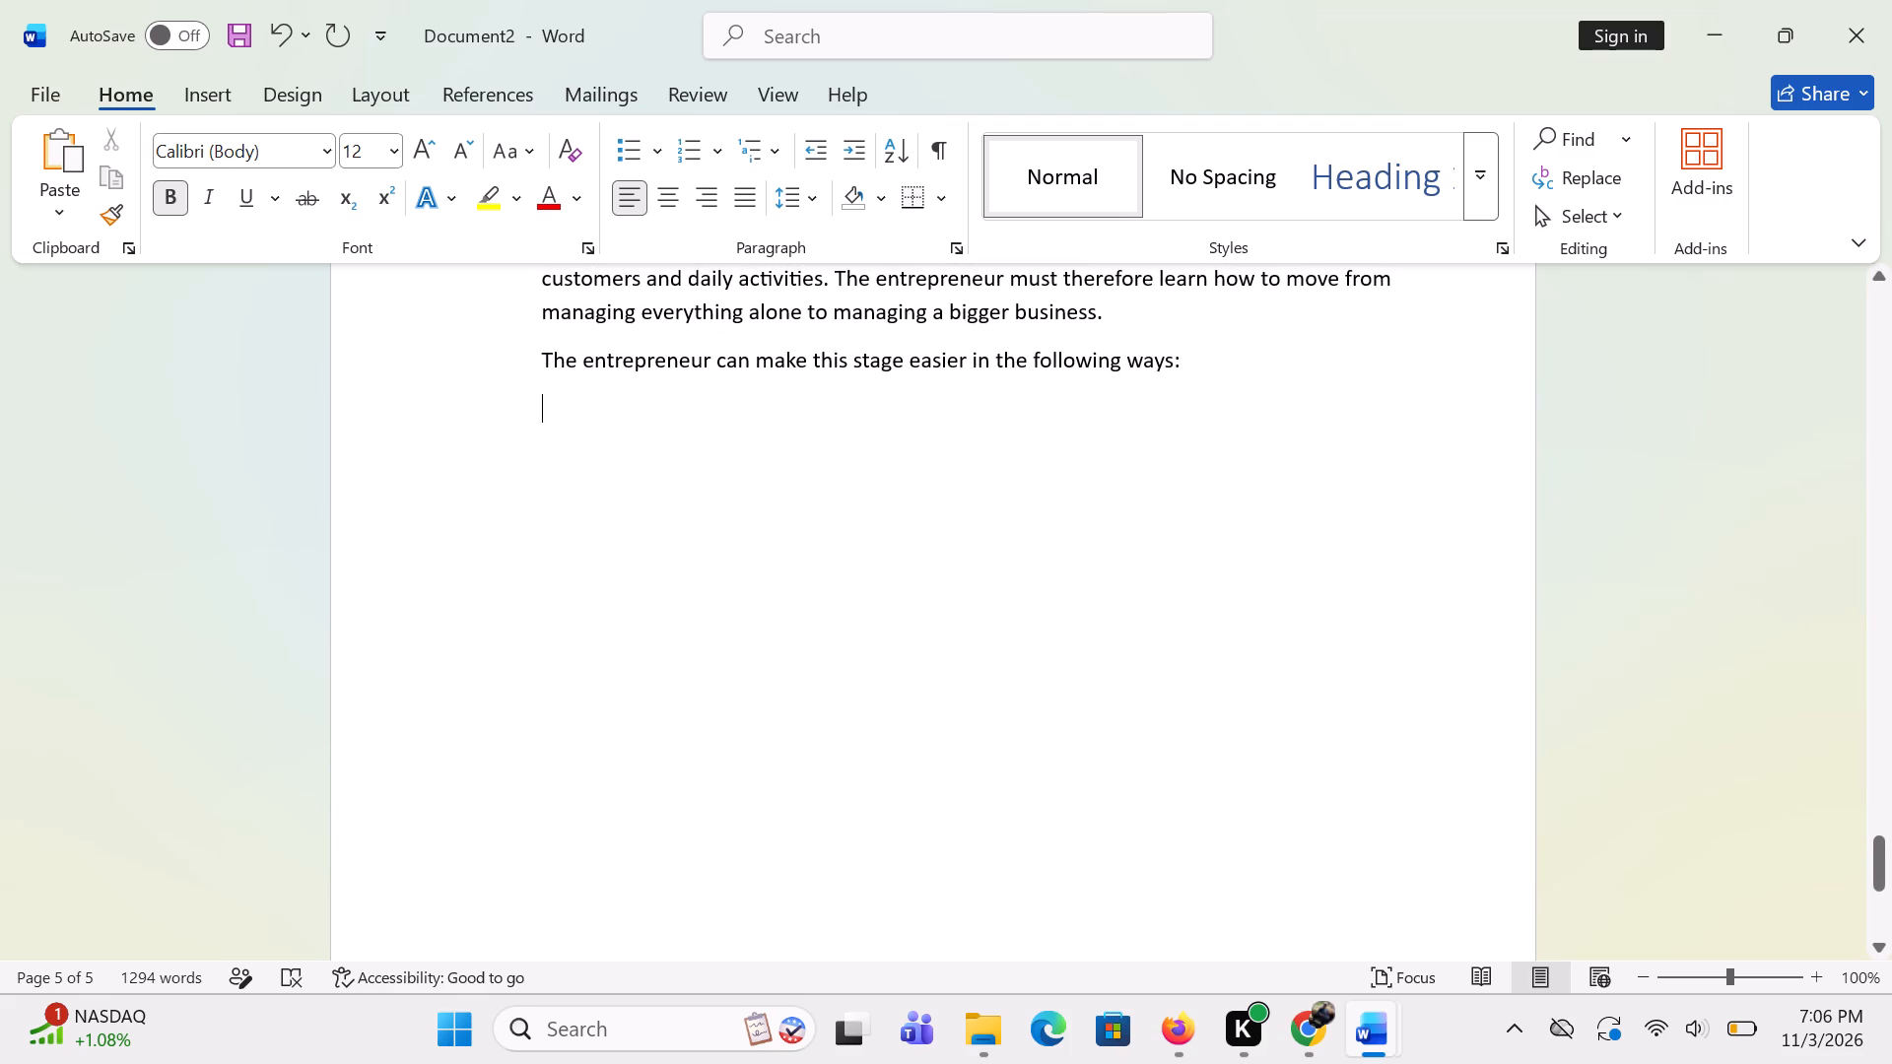
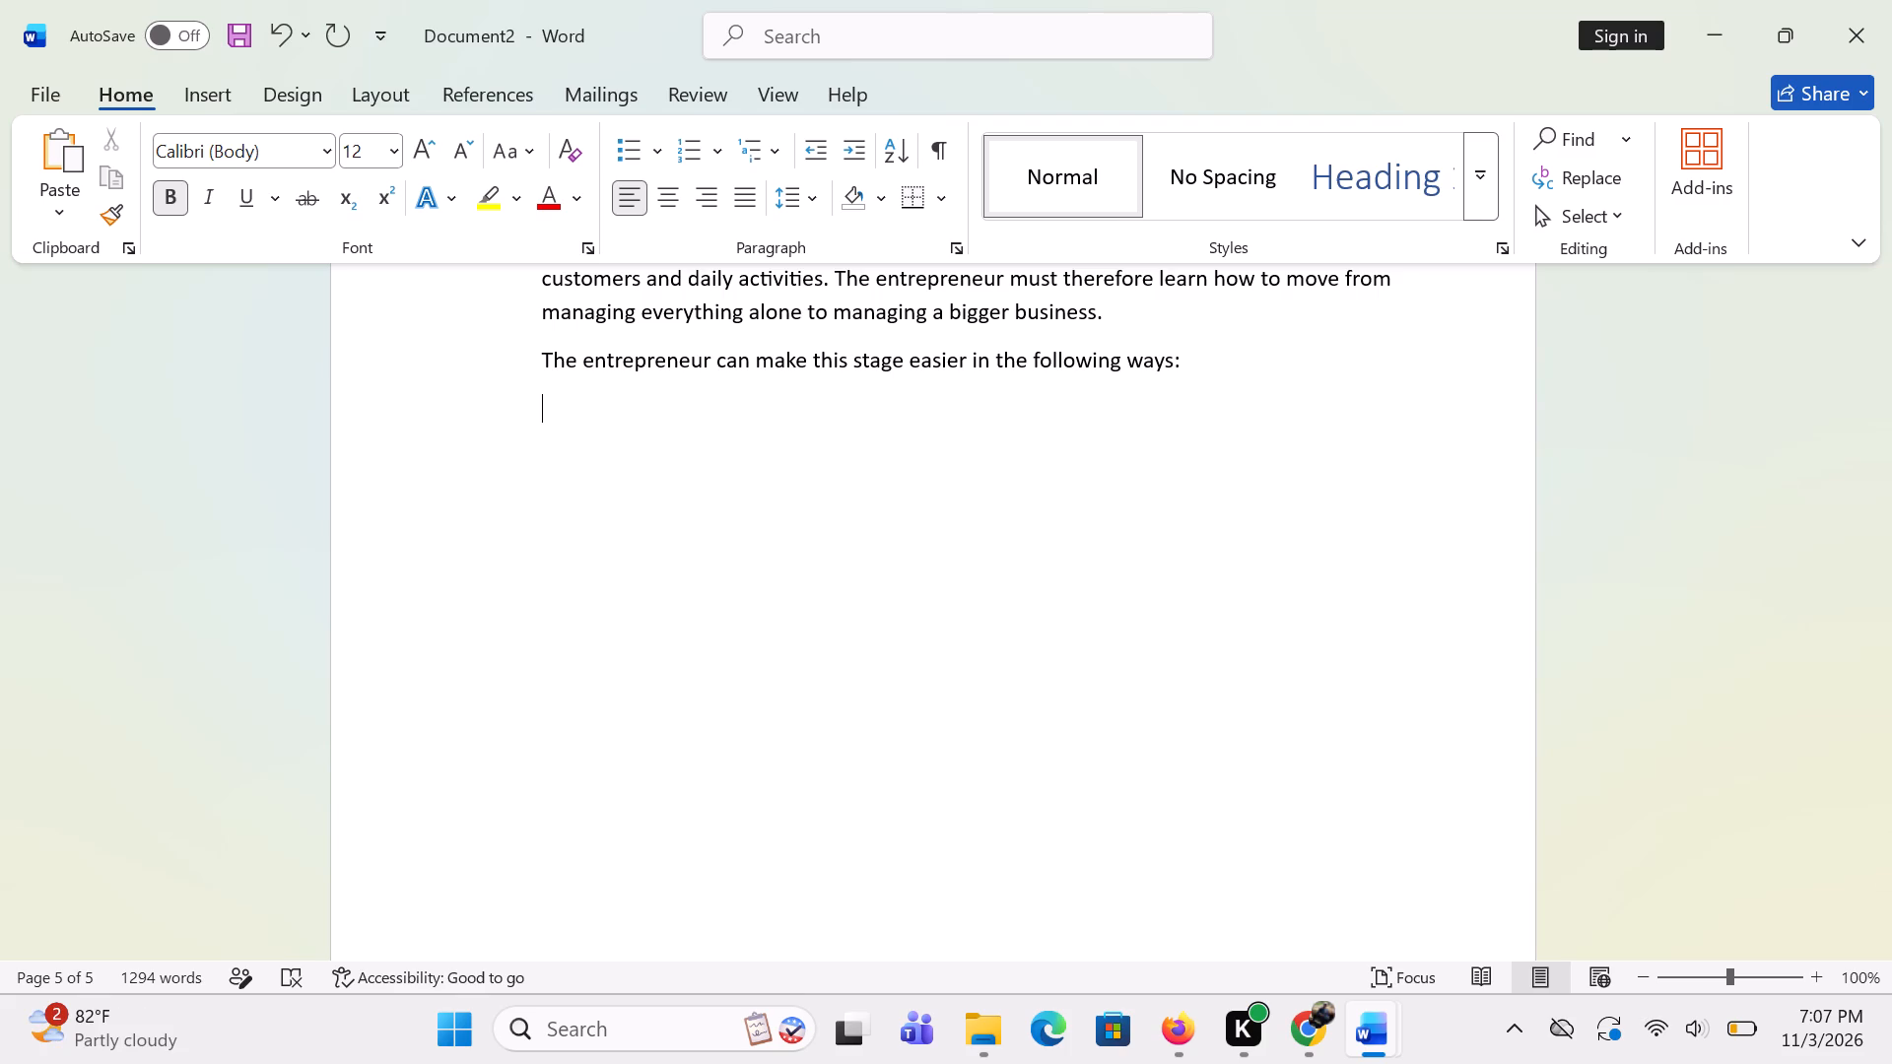
Start a new non-bold line below the "following ways" sentence in the question 3 answer of Document2.
scroll(618, 407, up, 1)
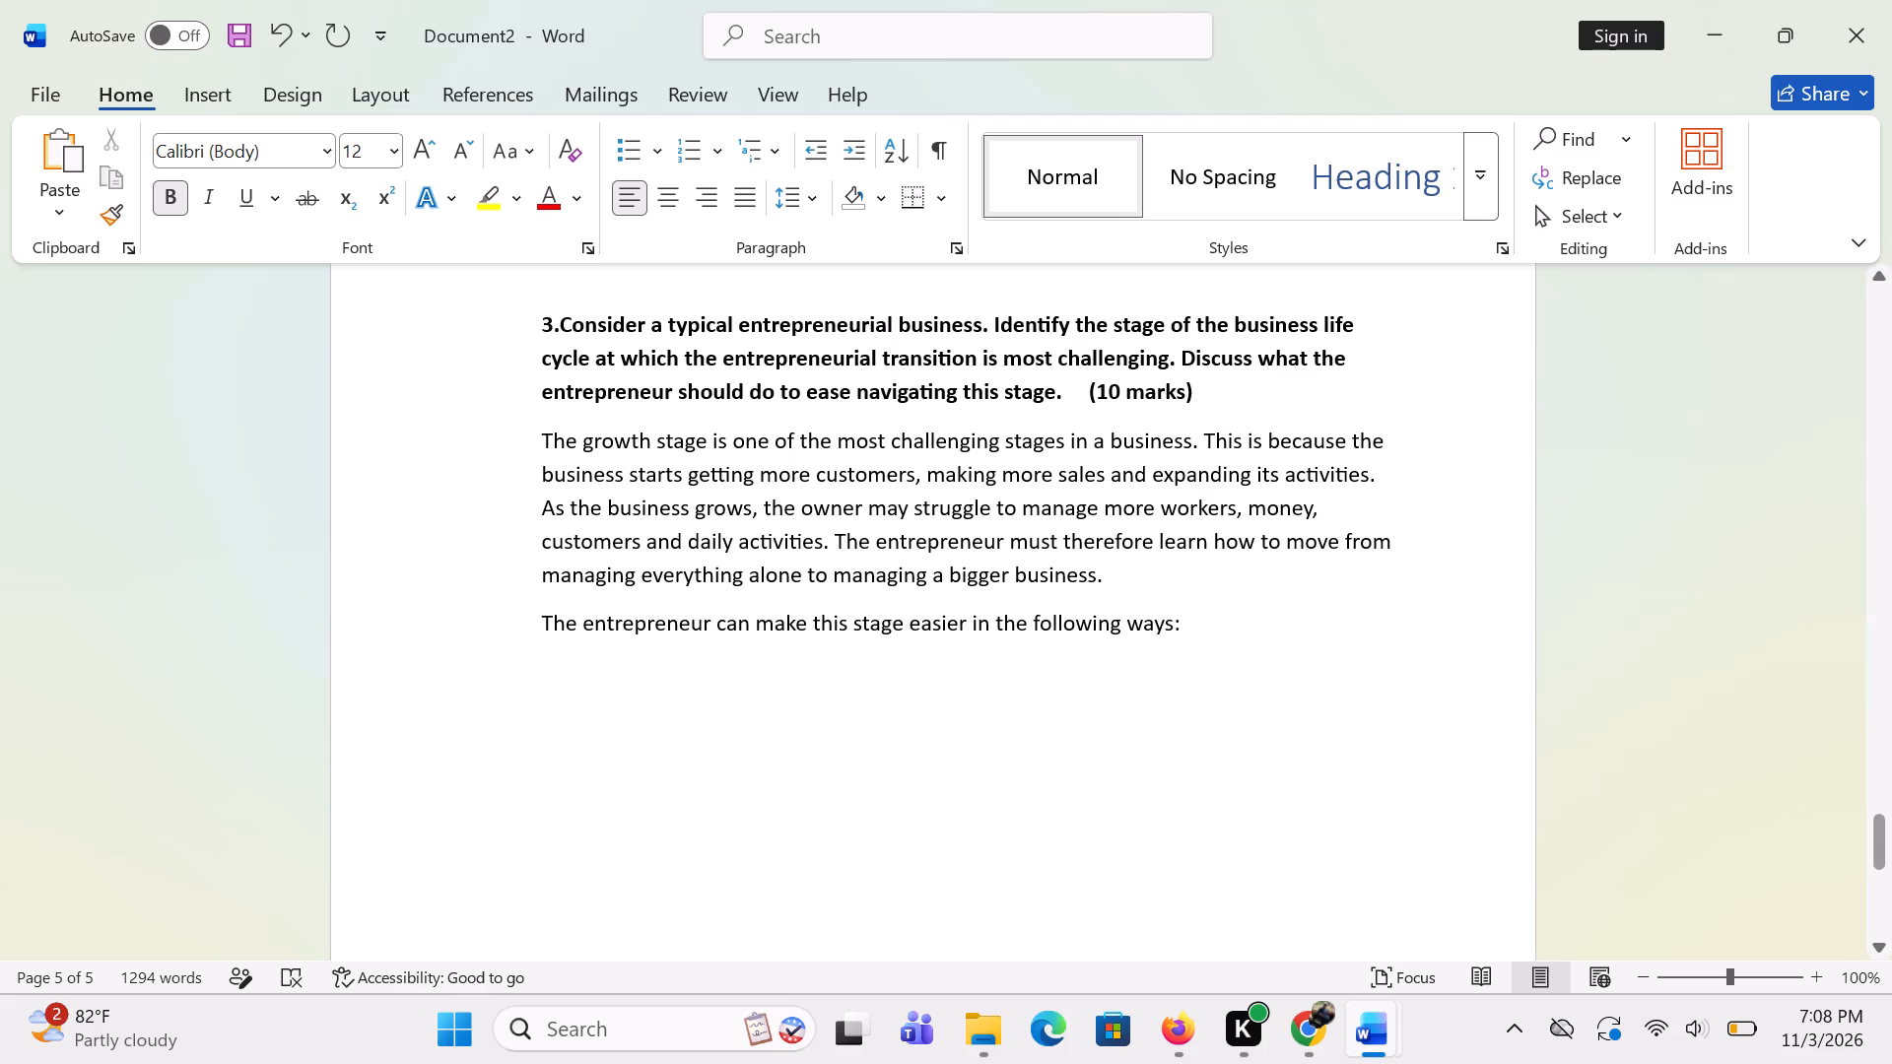
scroll(764, 664, down, 1)
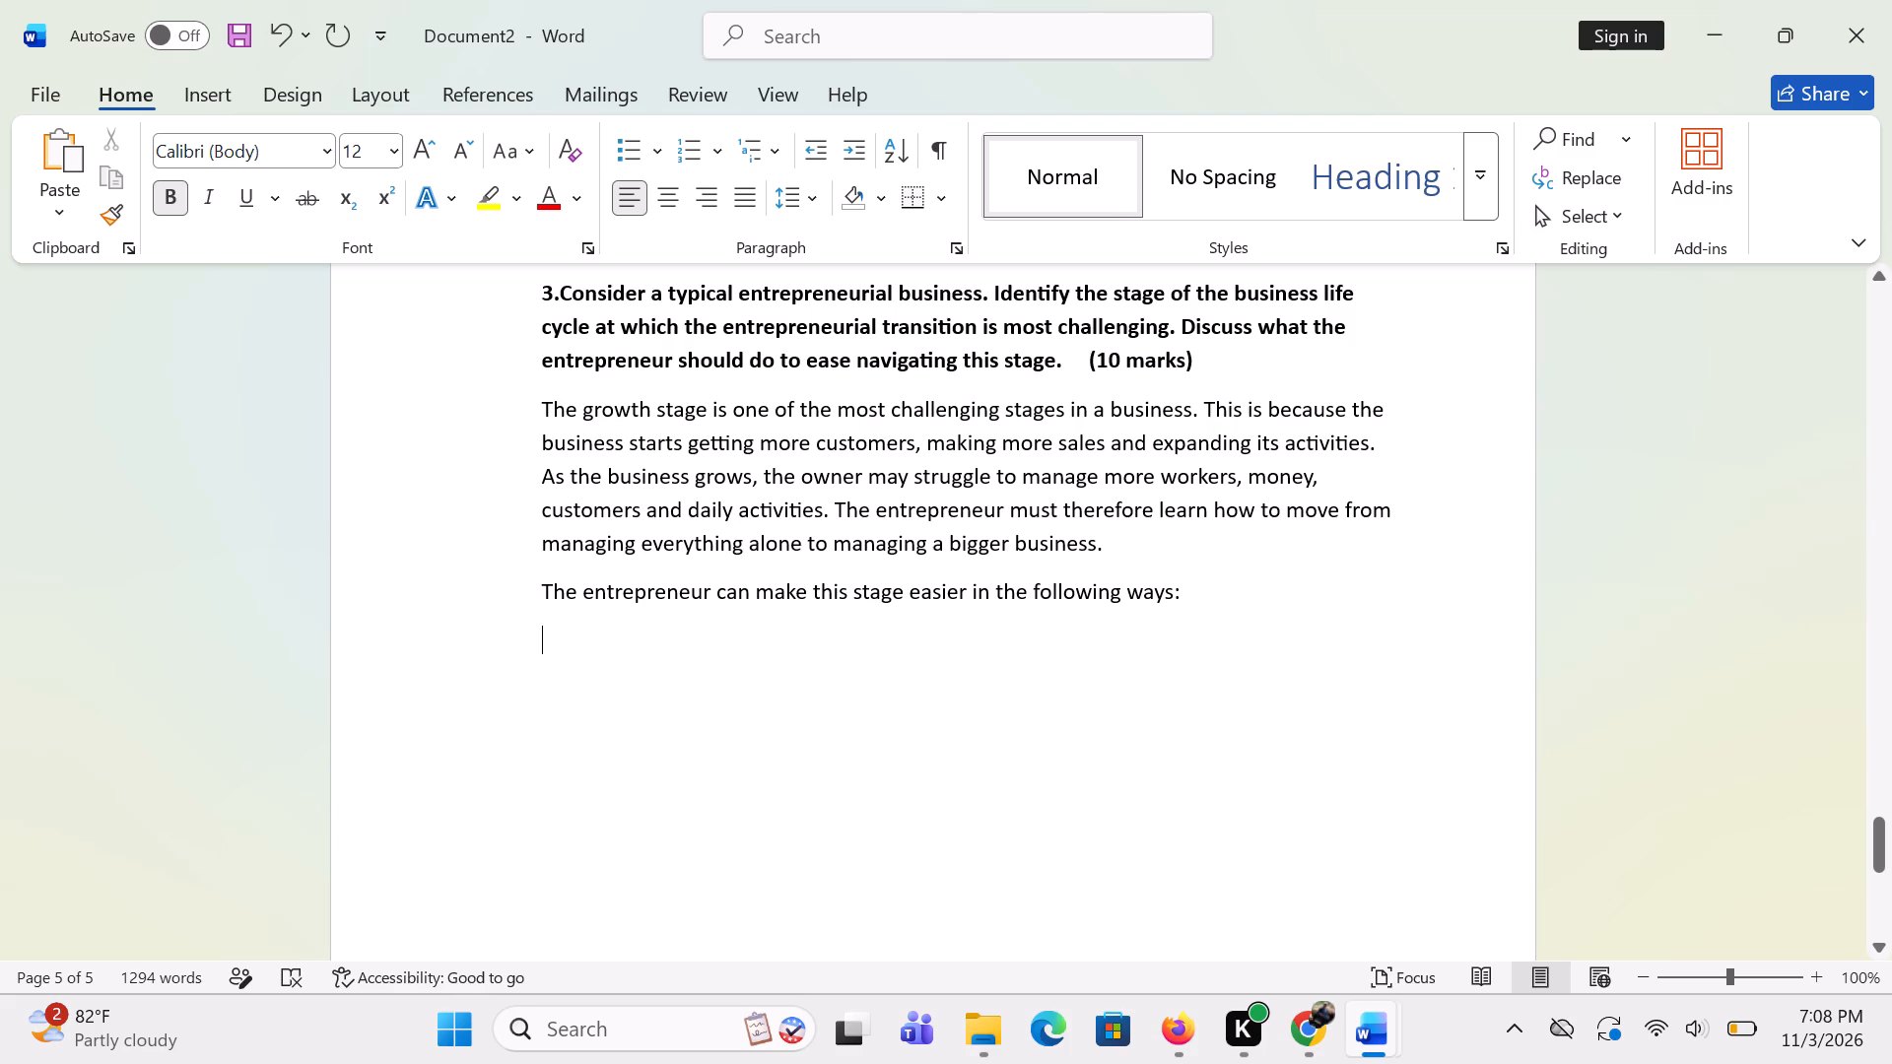
click(1217, 583)
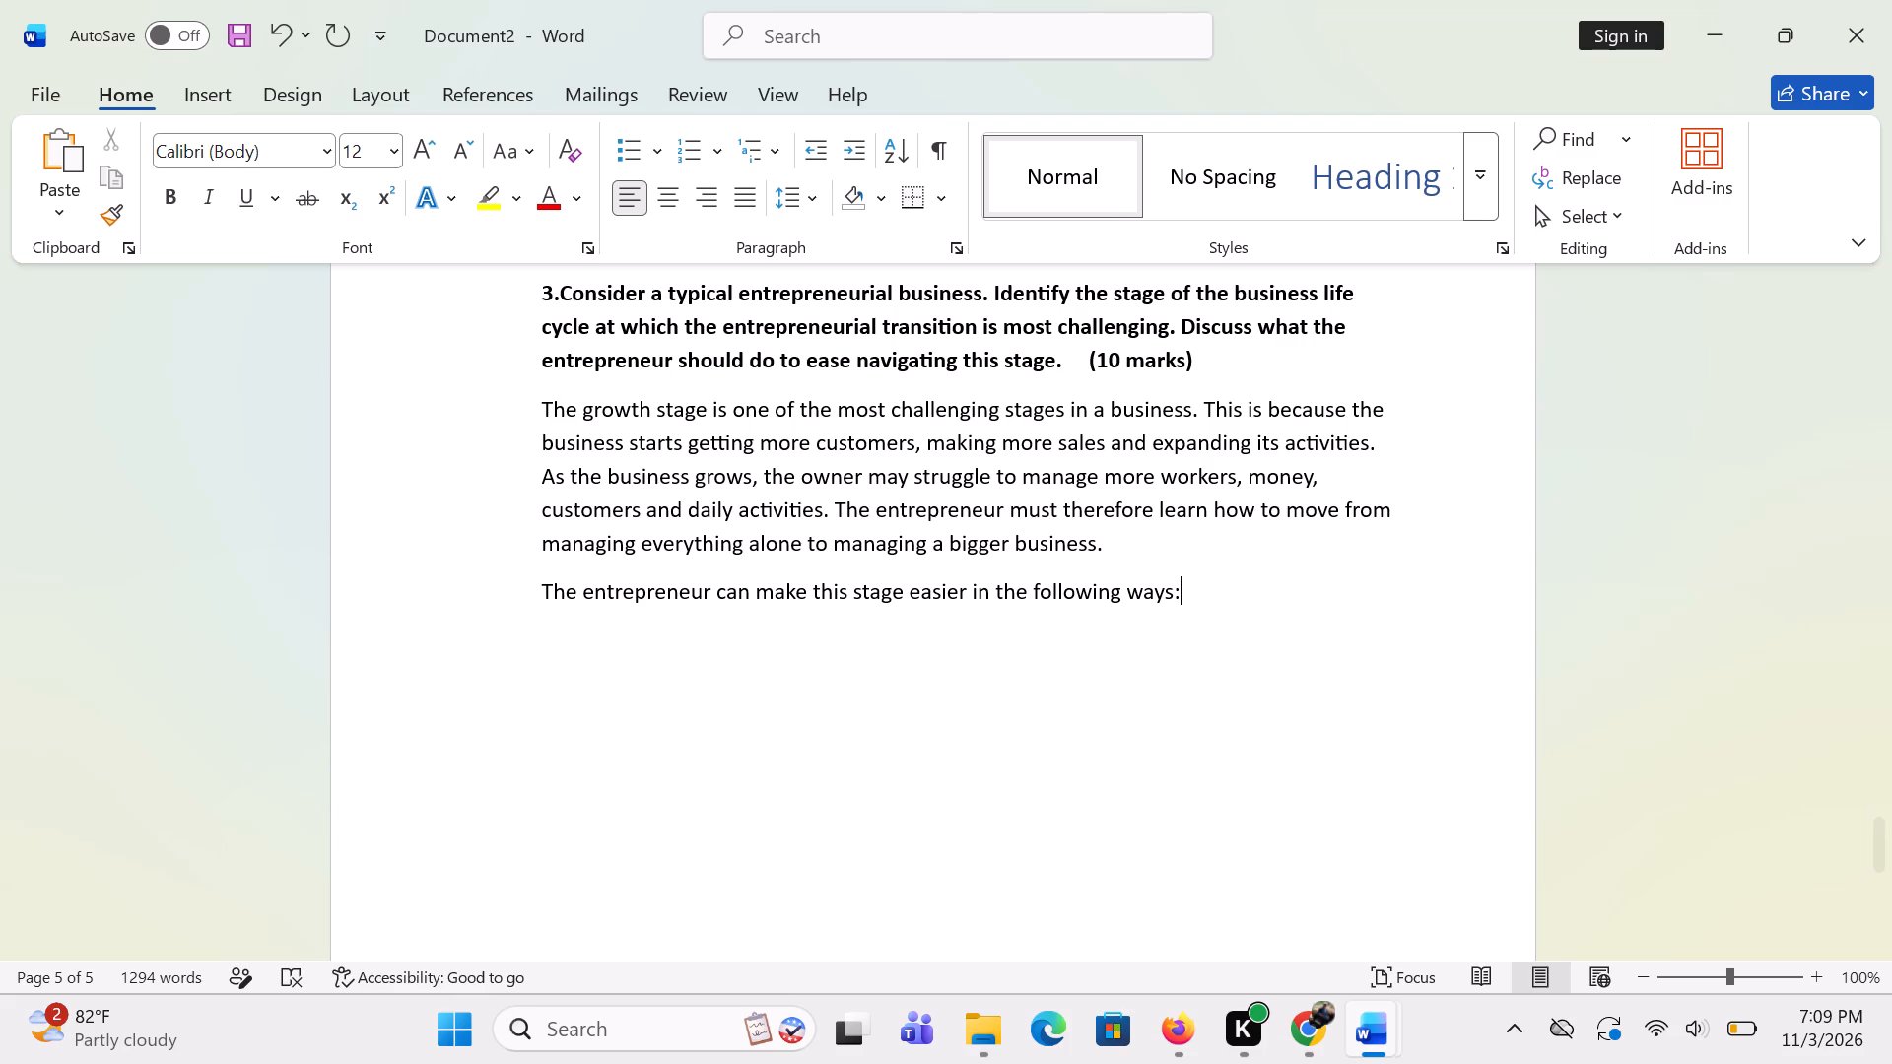
key(Return)
click(1291, 1032)
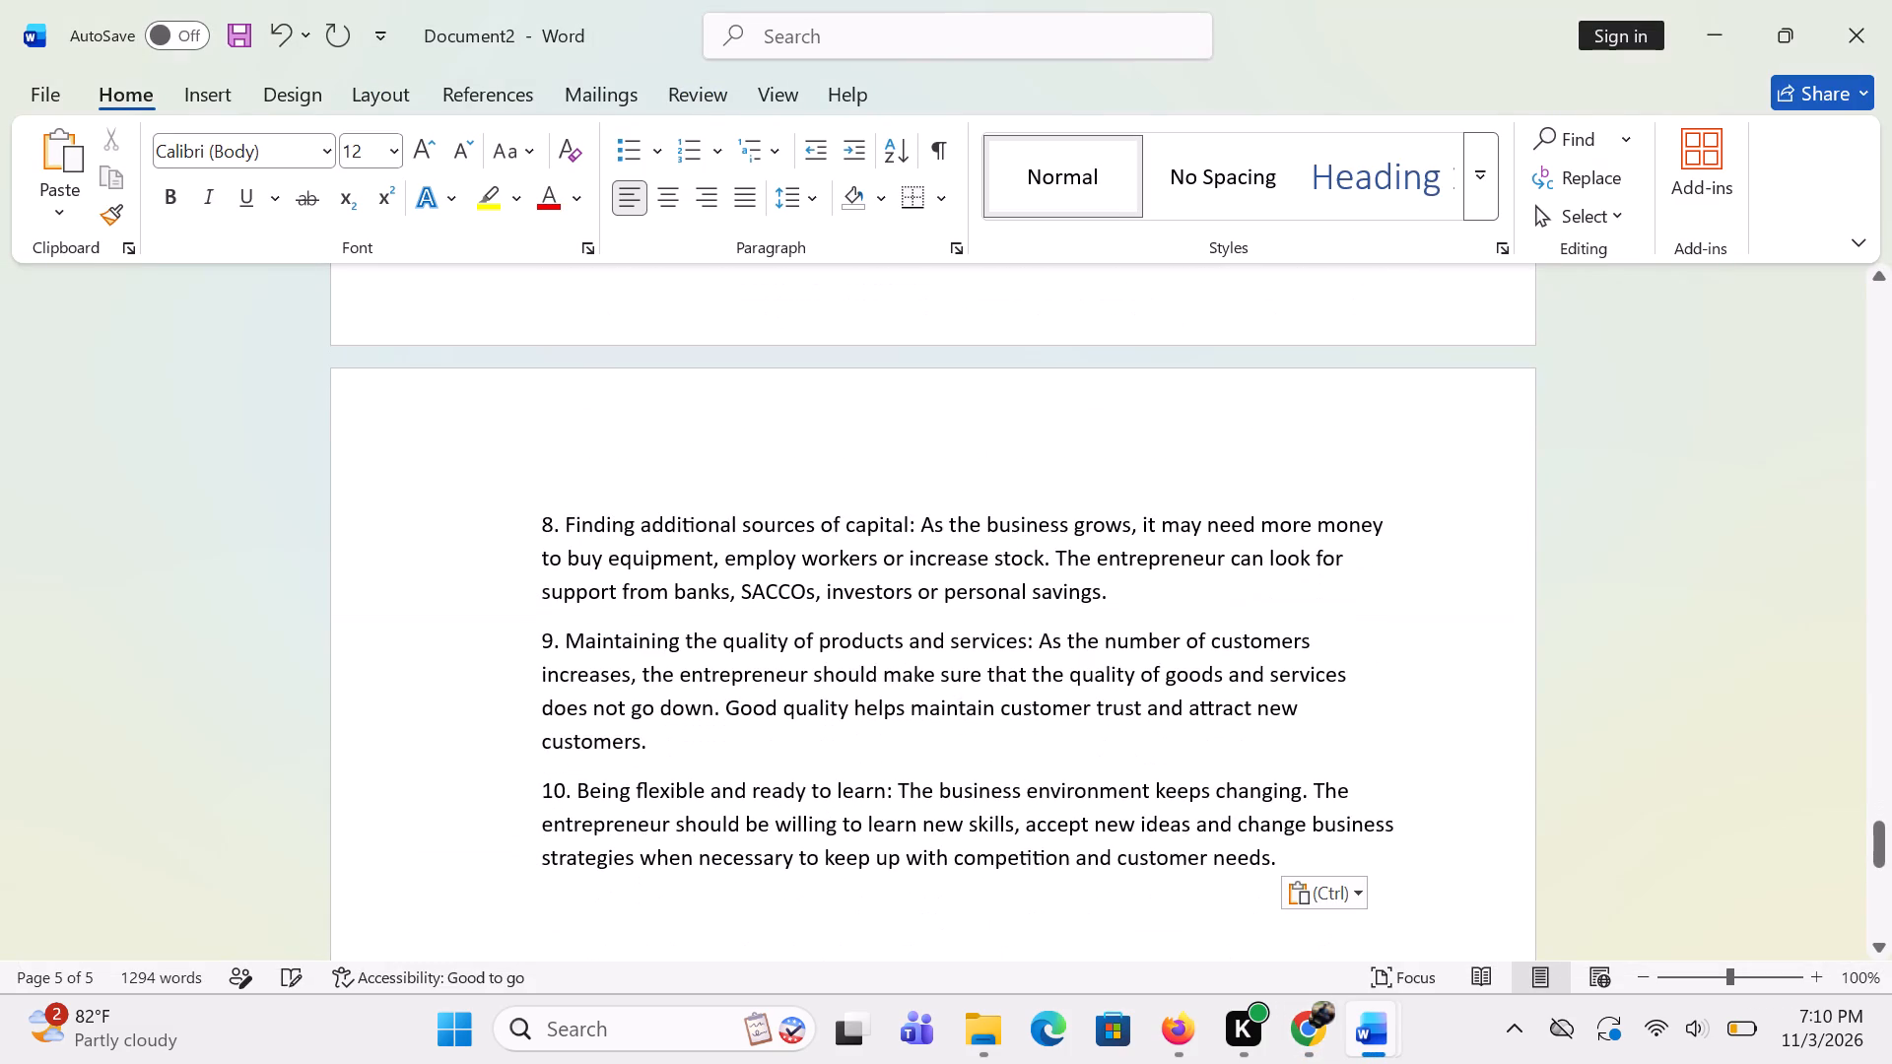
Replace the colon after "Proper management of money" with a hyphen and make that heading bold, including its number 1.
scroll(792, 635, up, 4)
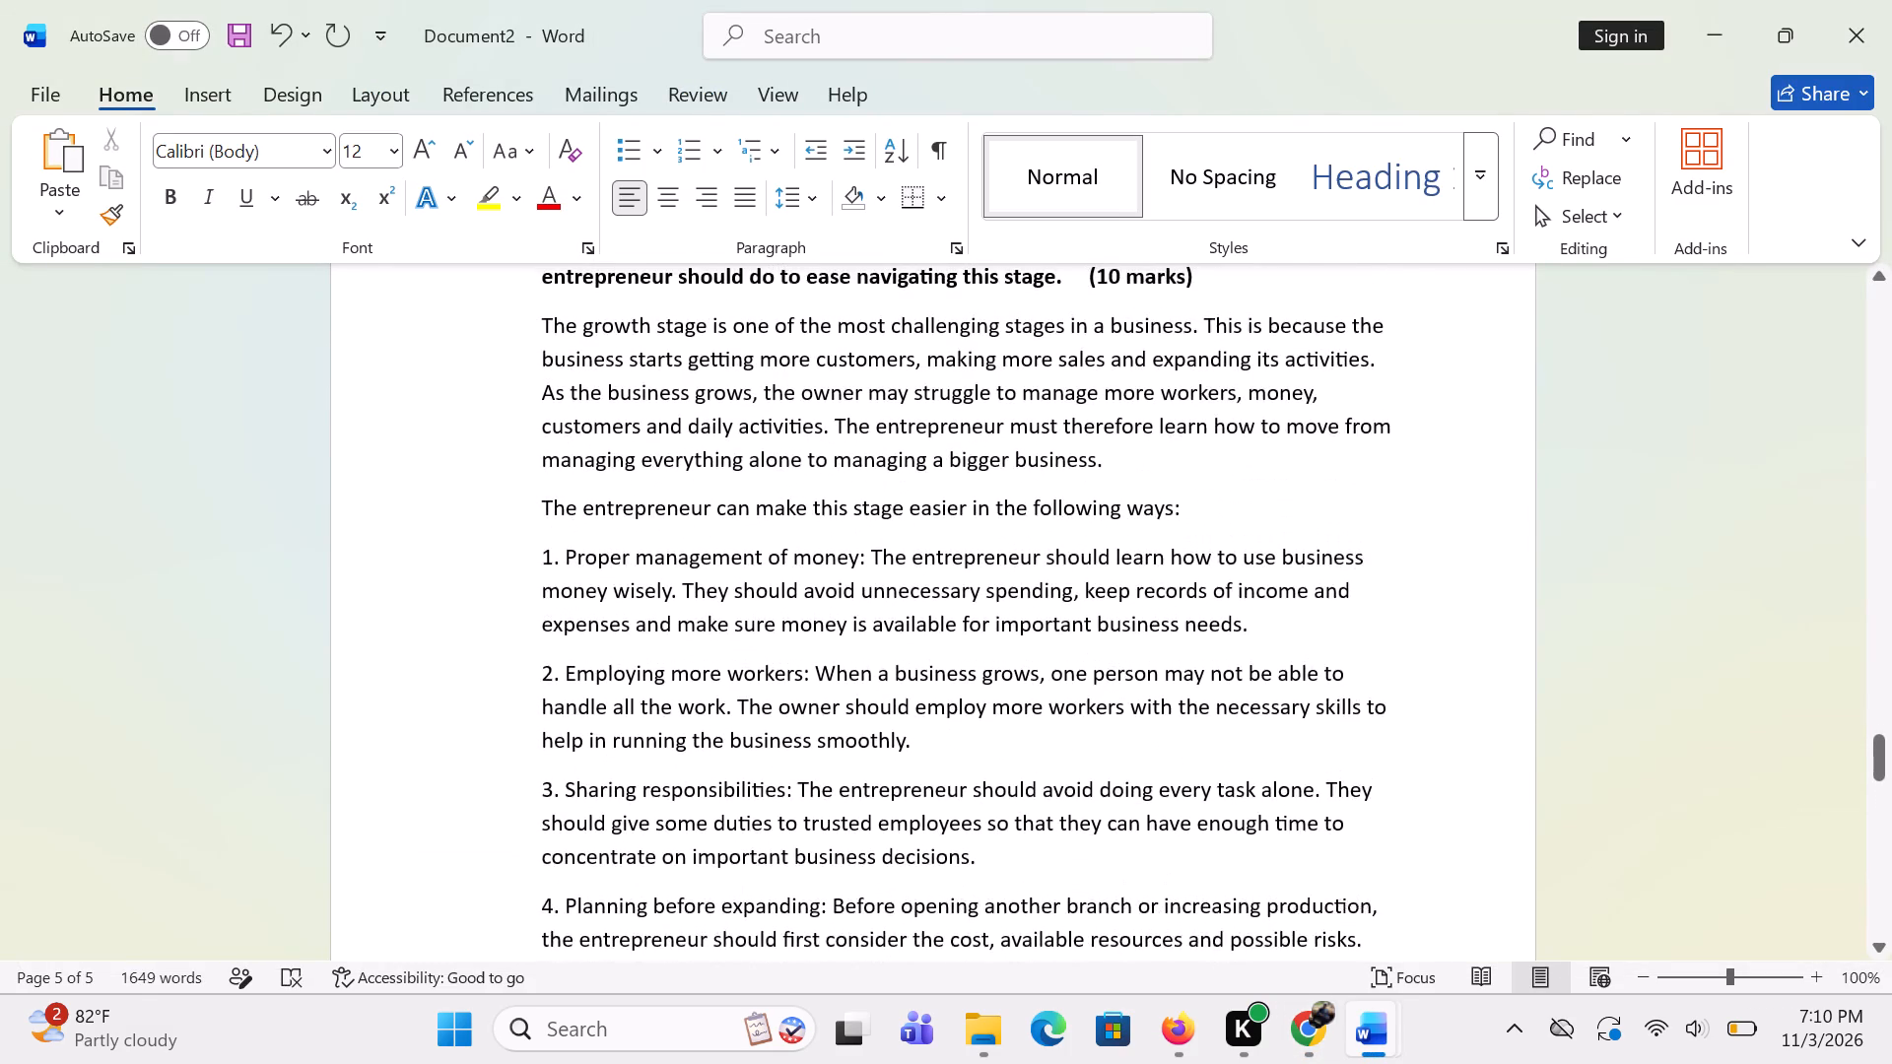
scroll(792, 635, up, 1)
scroll(887, 685, down, 1)
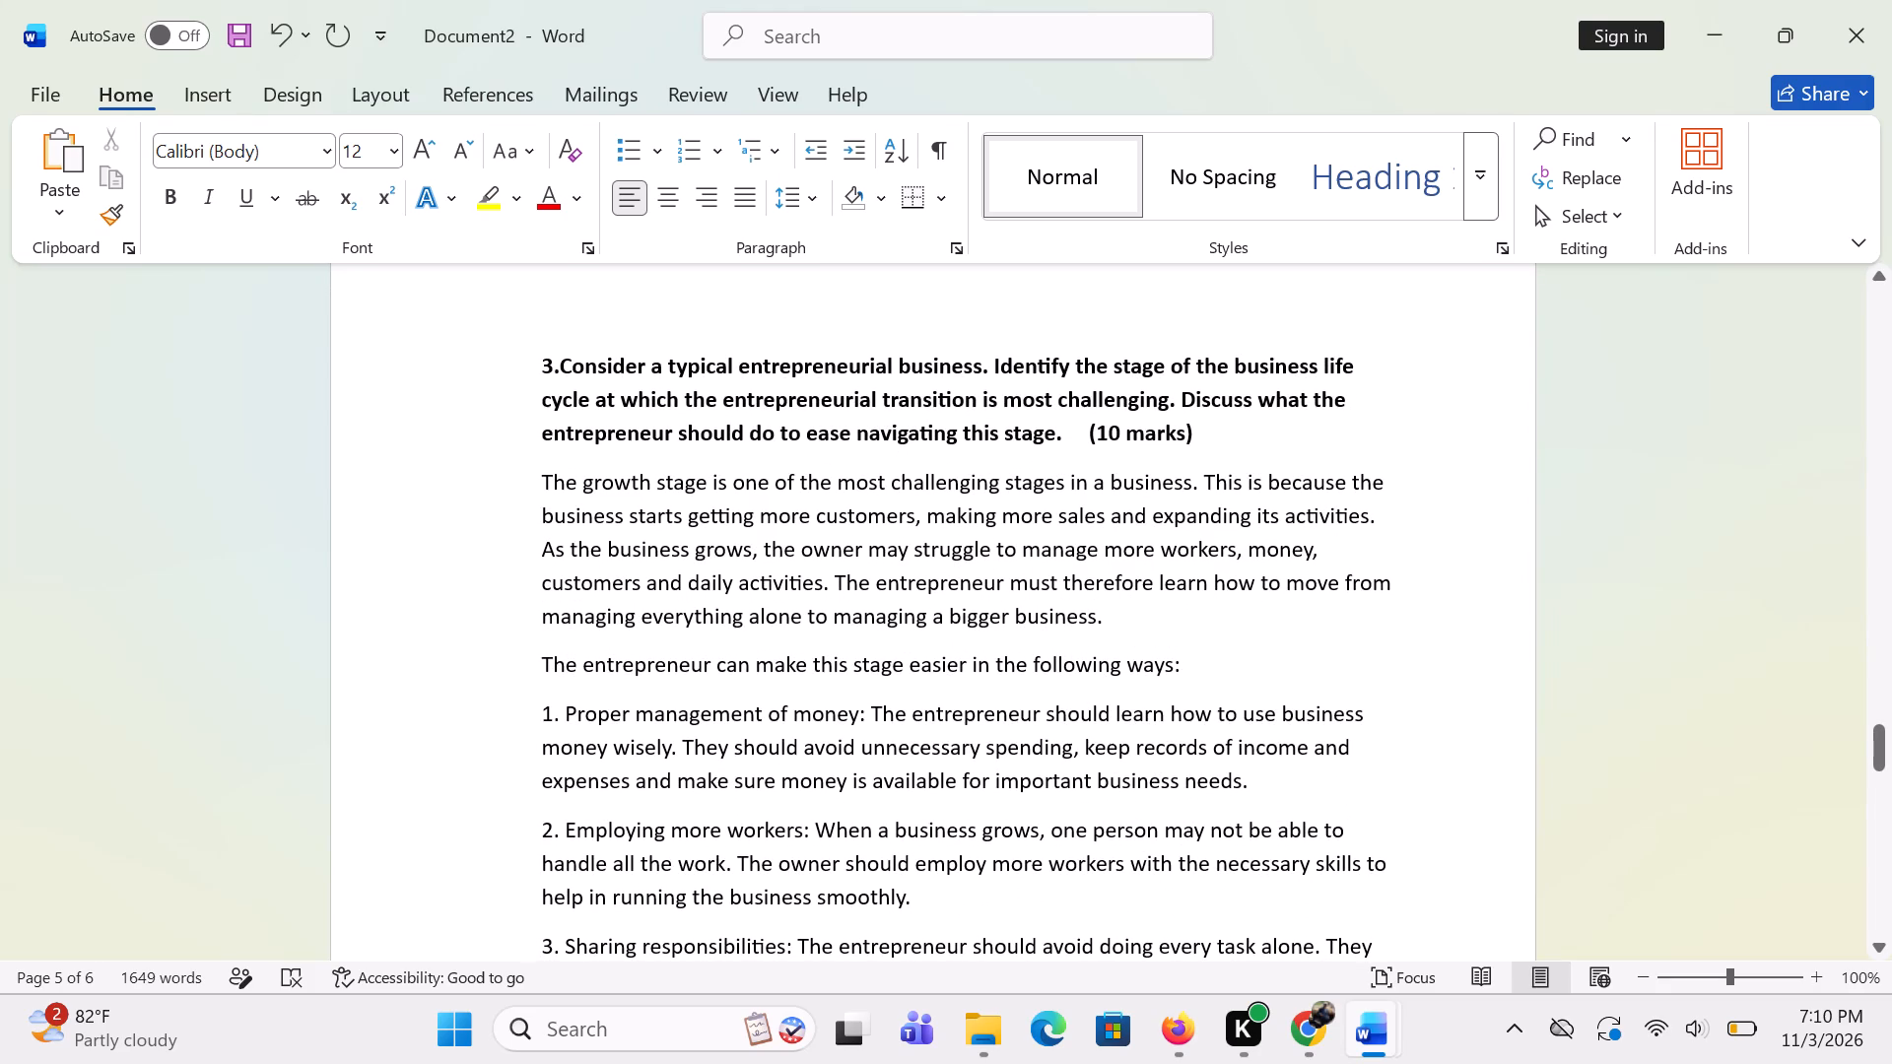
click(866, 720)
key(BackSpace)
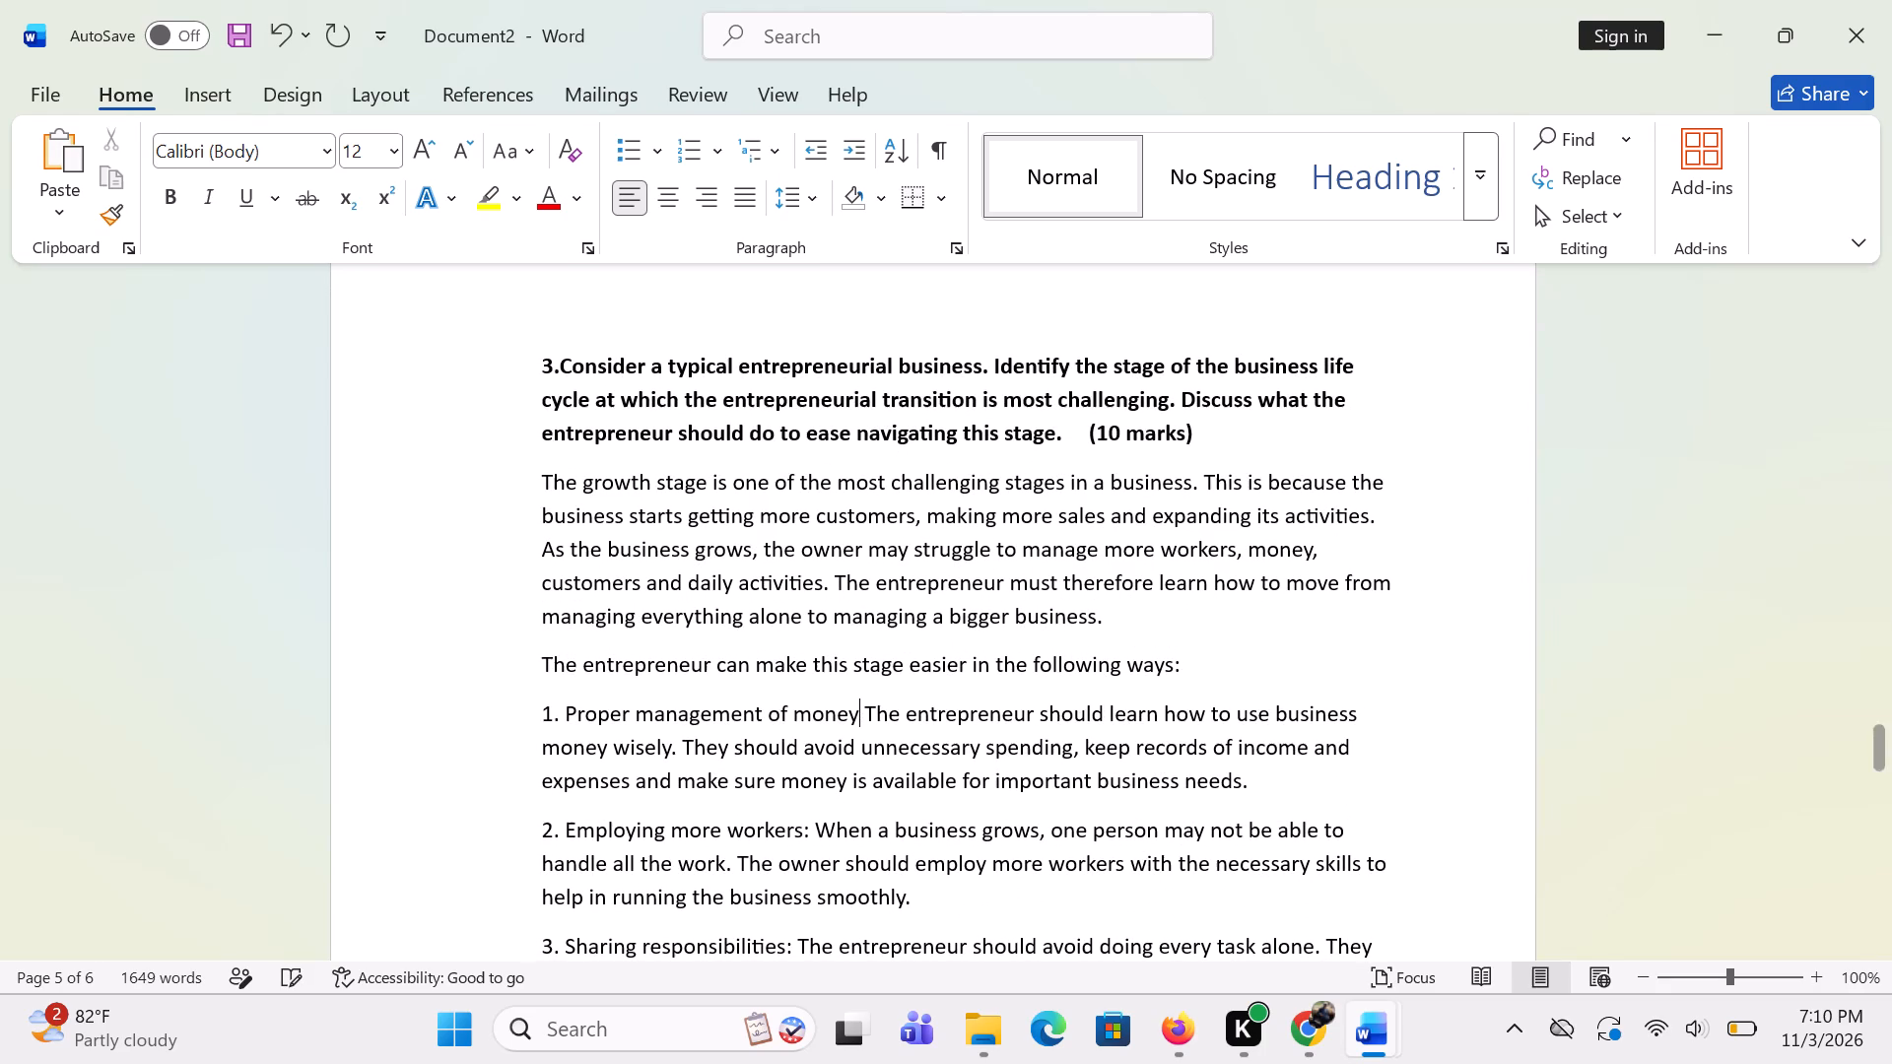
key(minus)
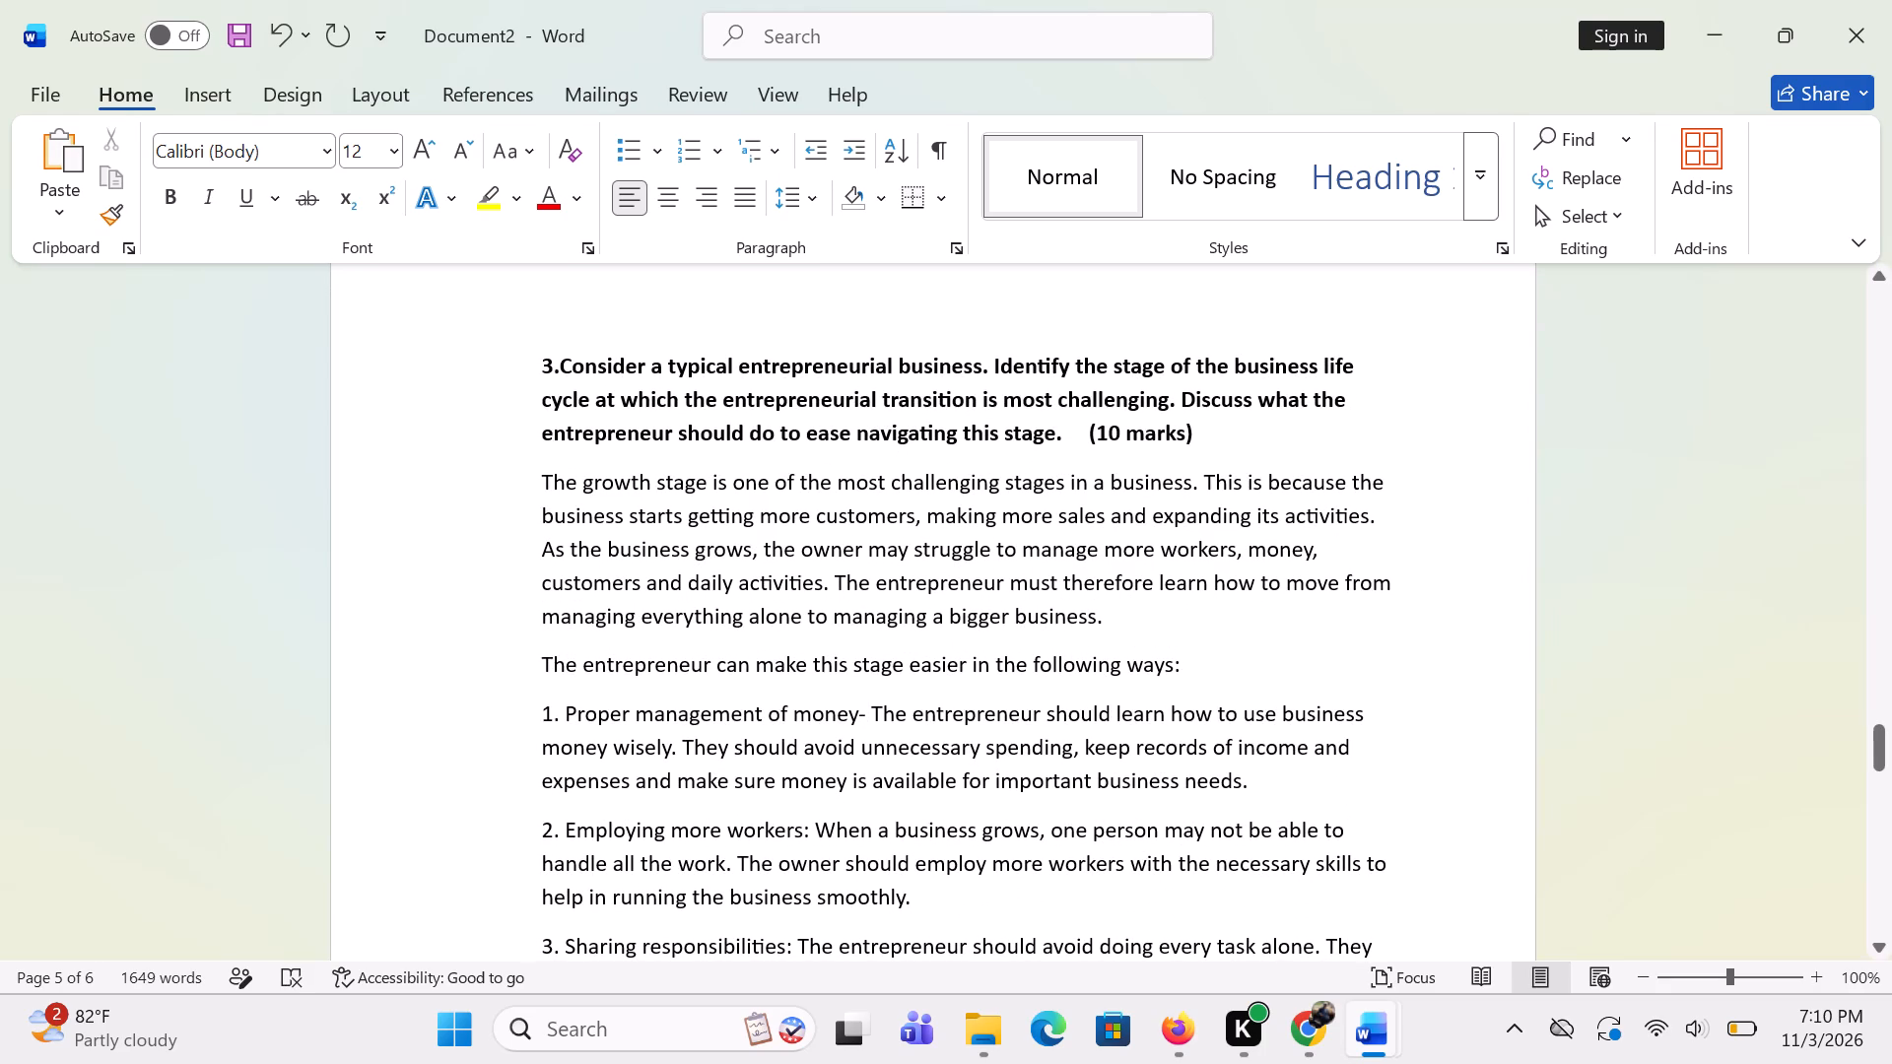
drag(859, 717, 541, 708)
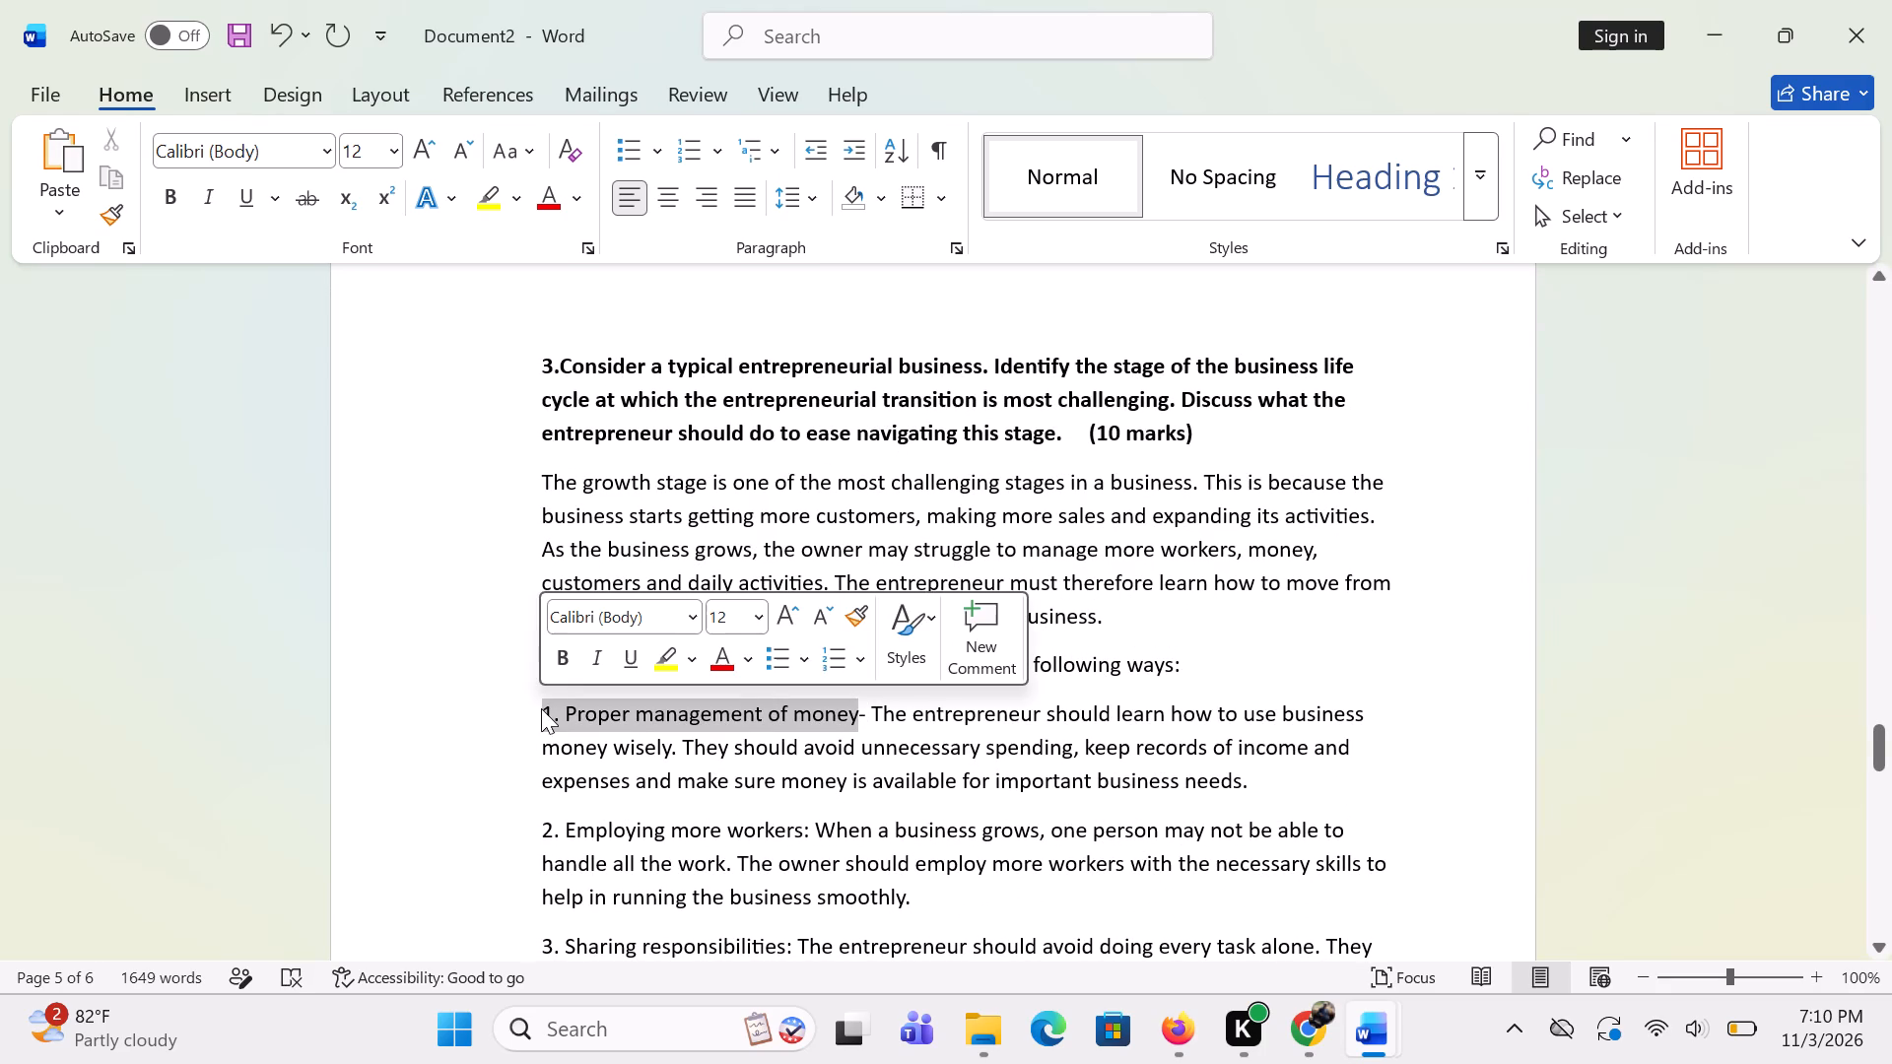
click(563, 651)
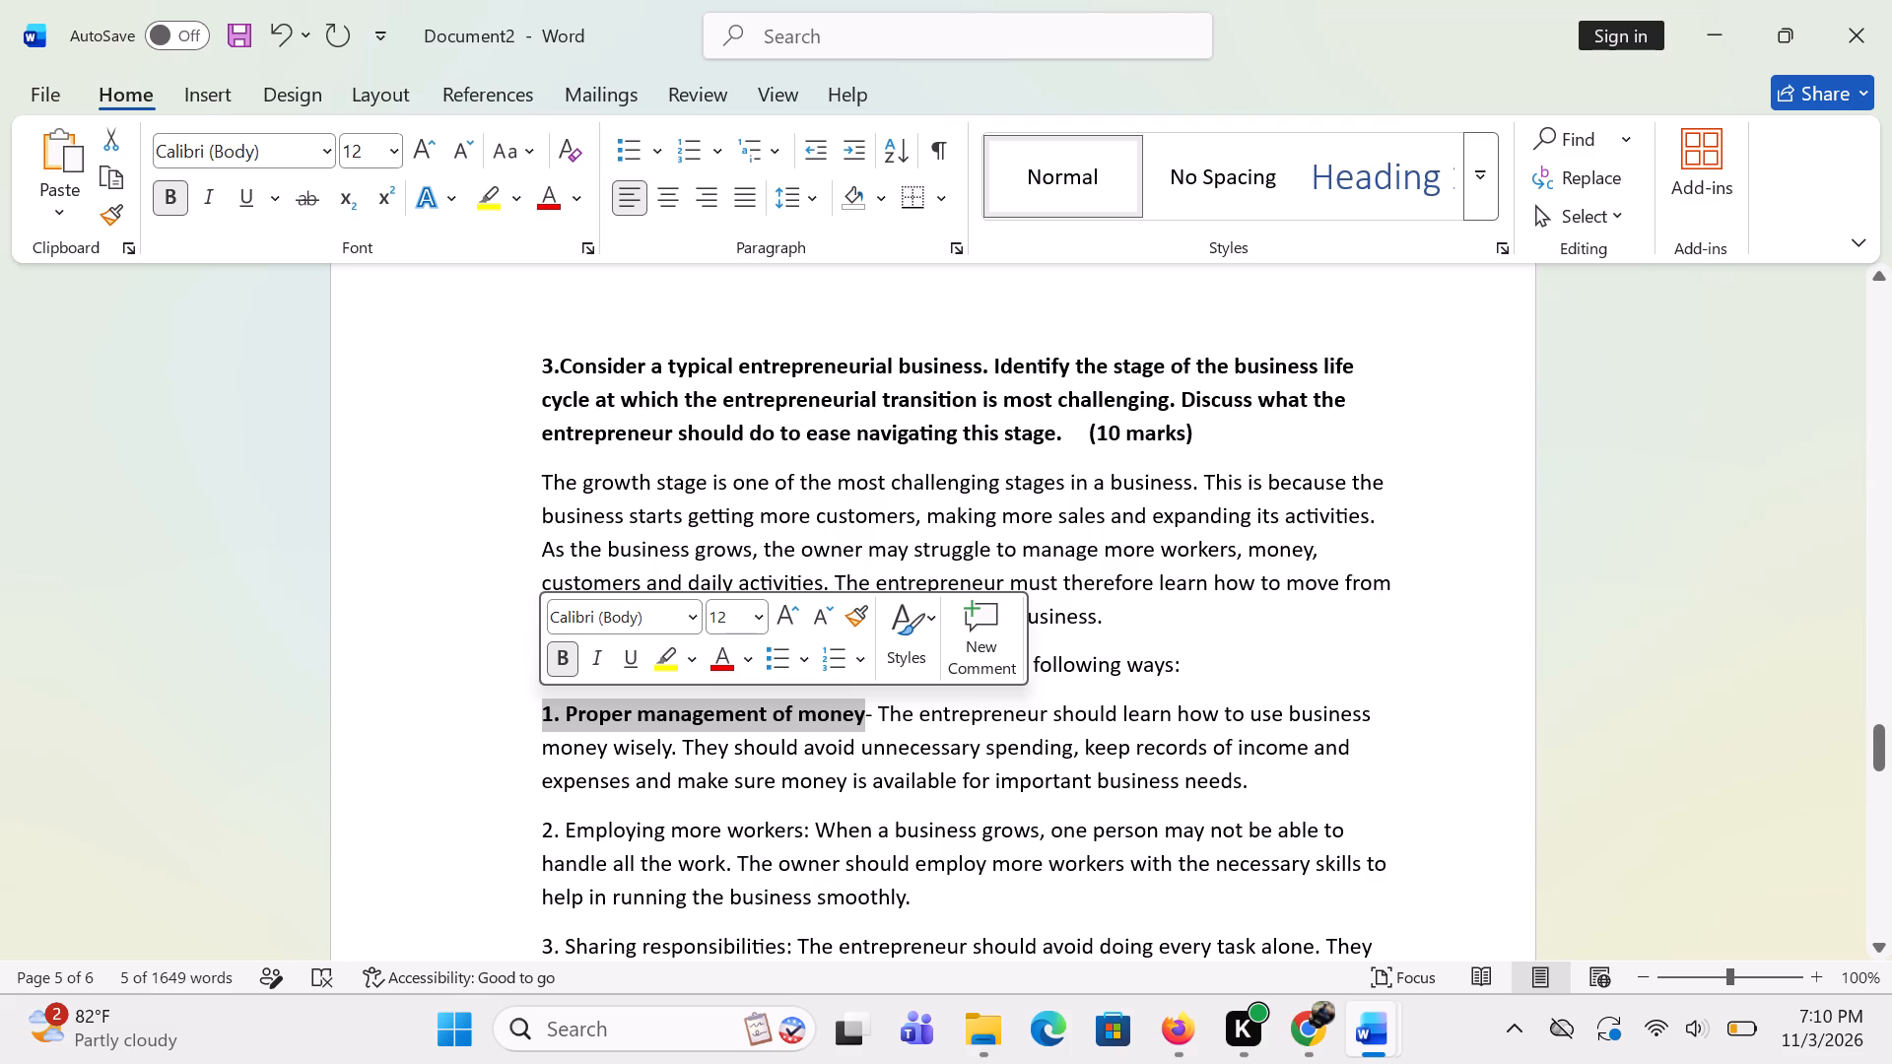
Replace the colon and space after "Employing more workers" with a hyphen and make the heading text bold.
click(812, 827)
key(BackSpace)
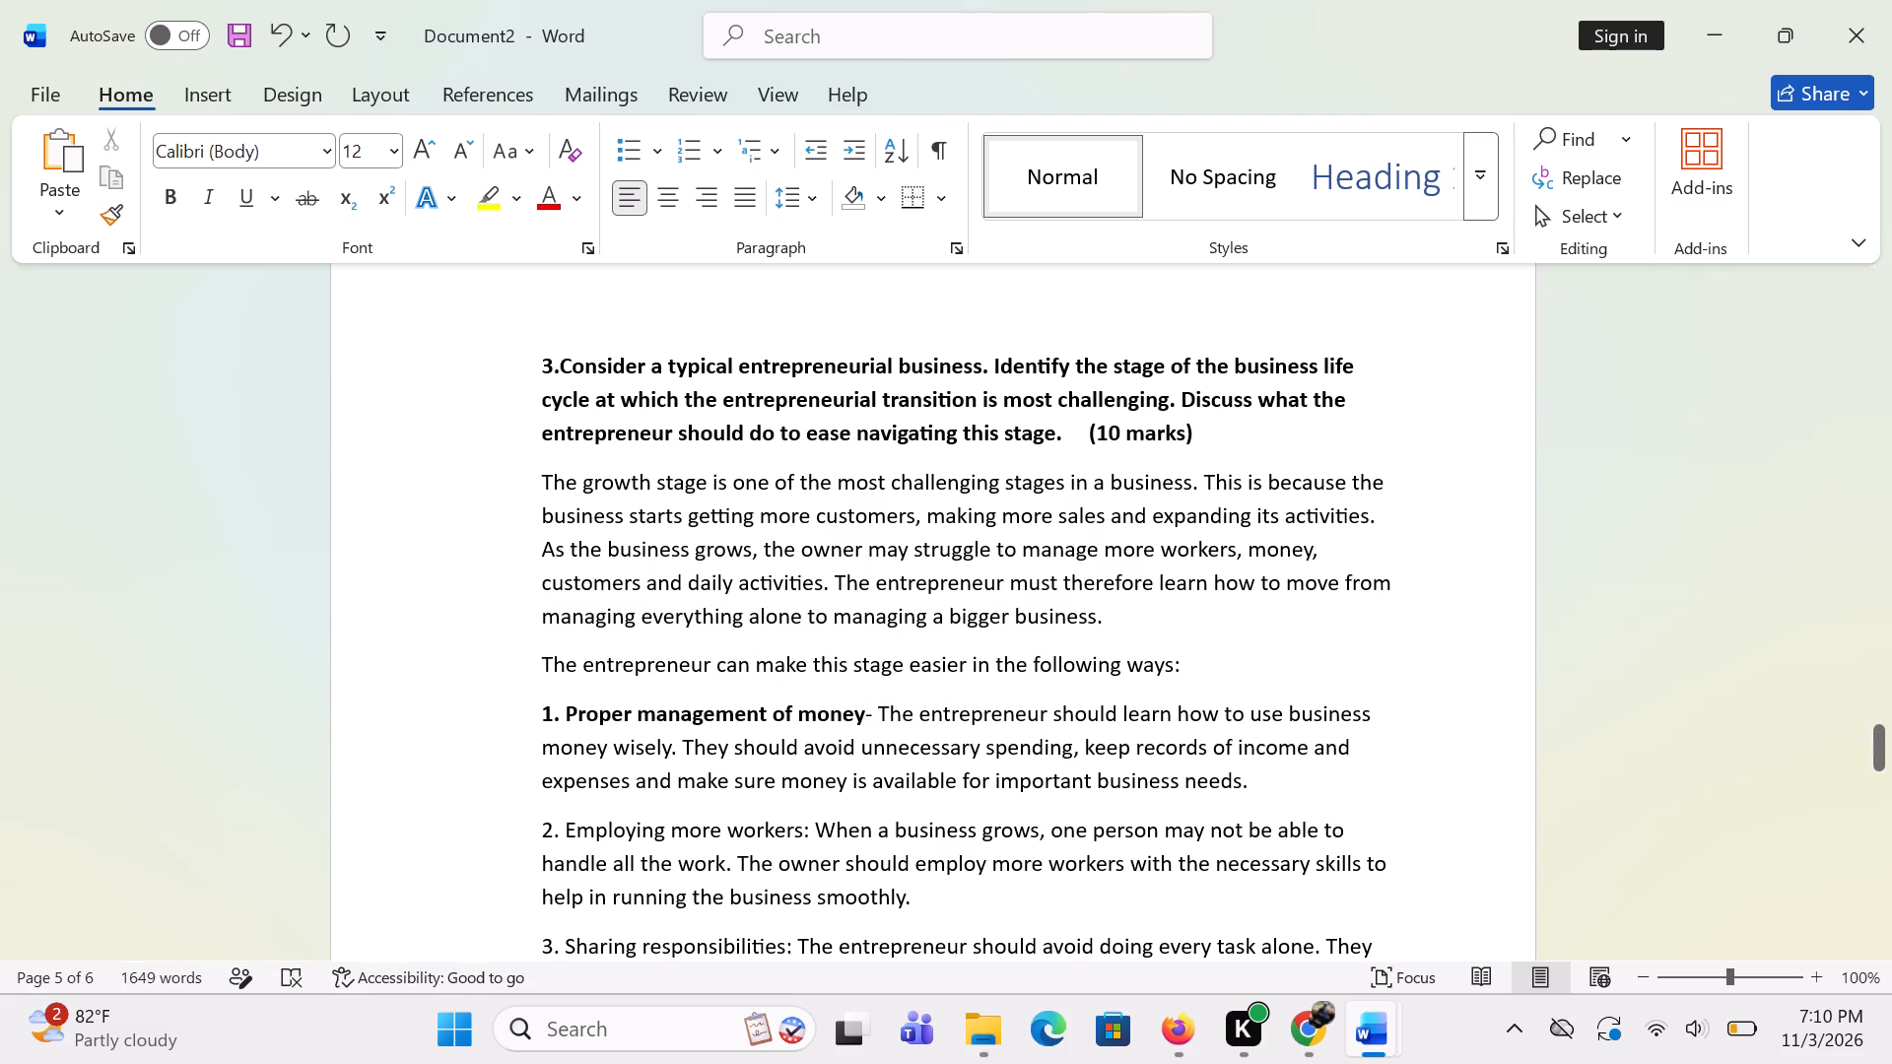
key(BackSpace)
key(minus)
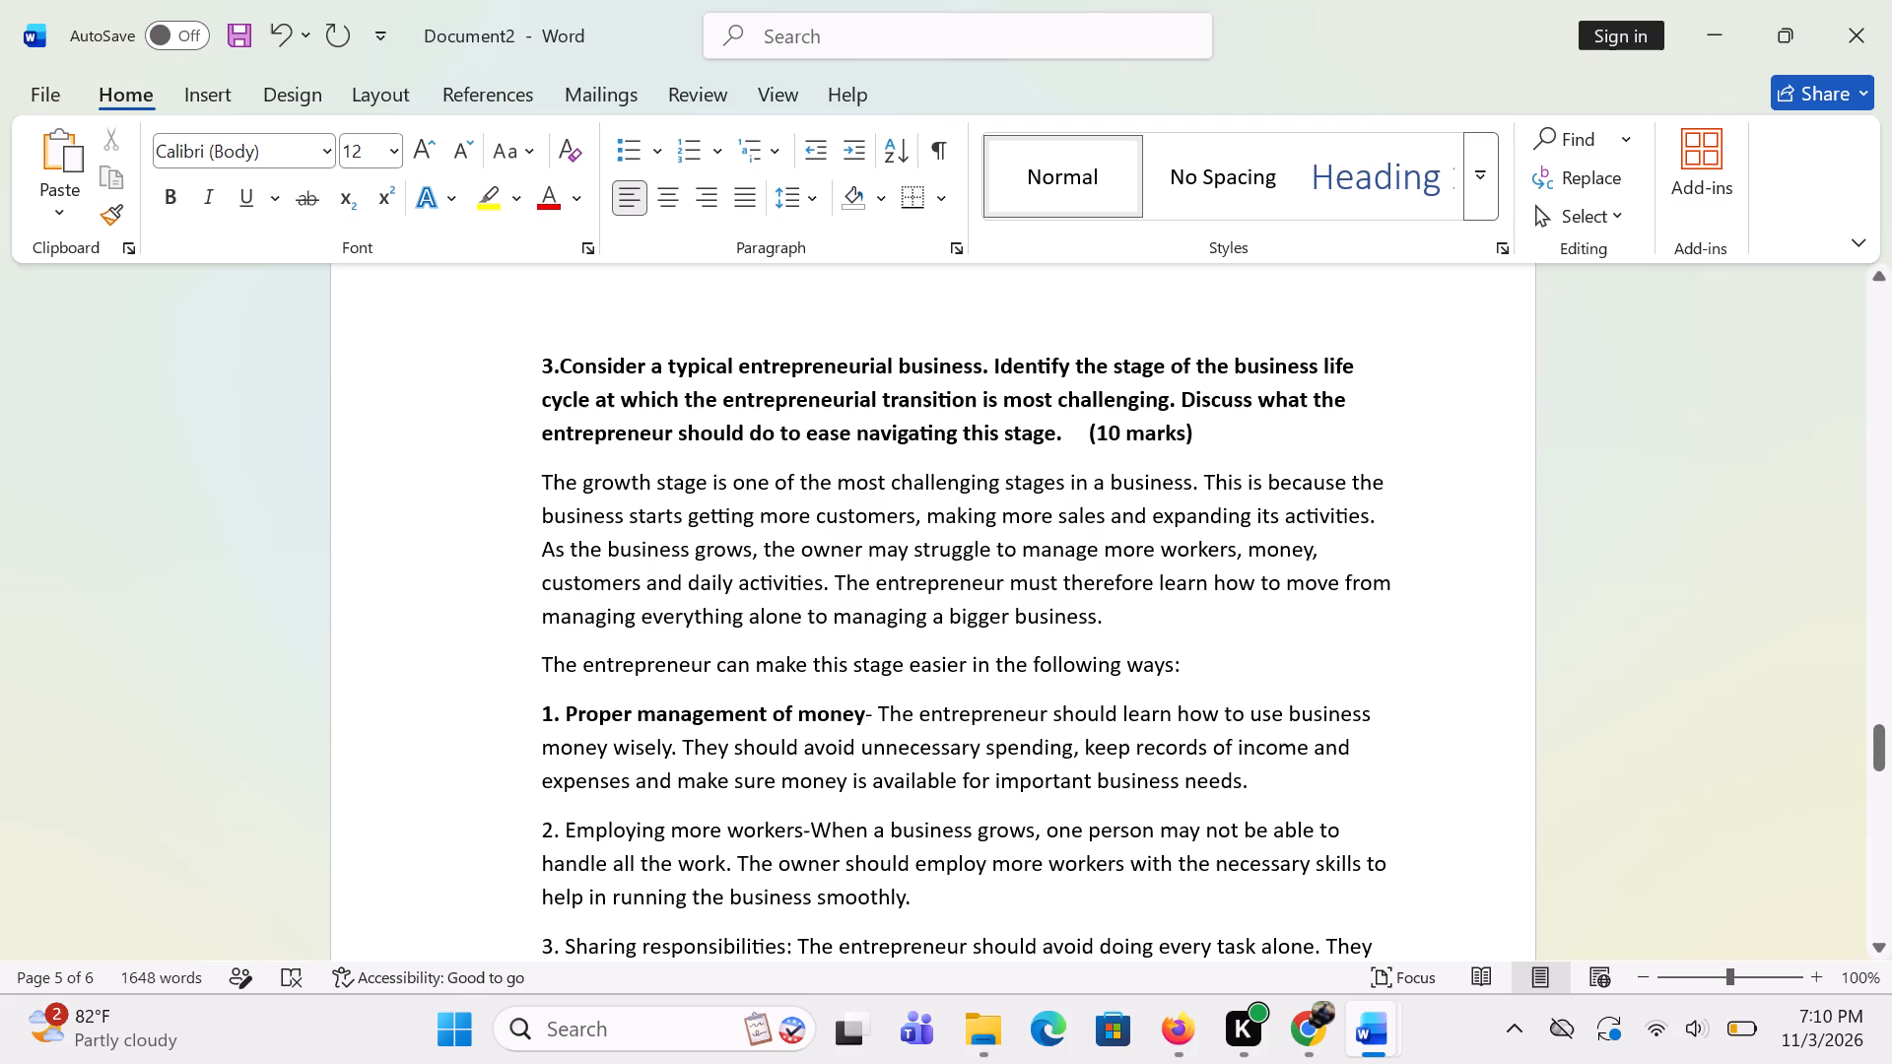
drag(798, 833, 564, 840)
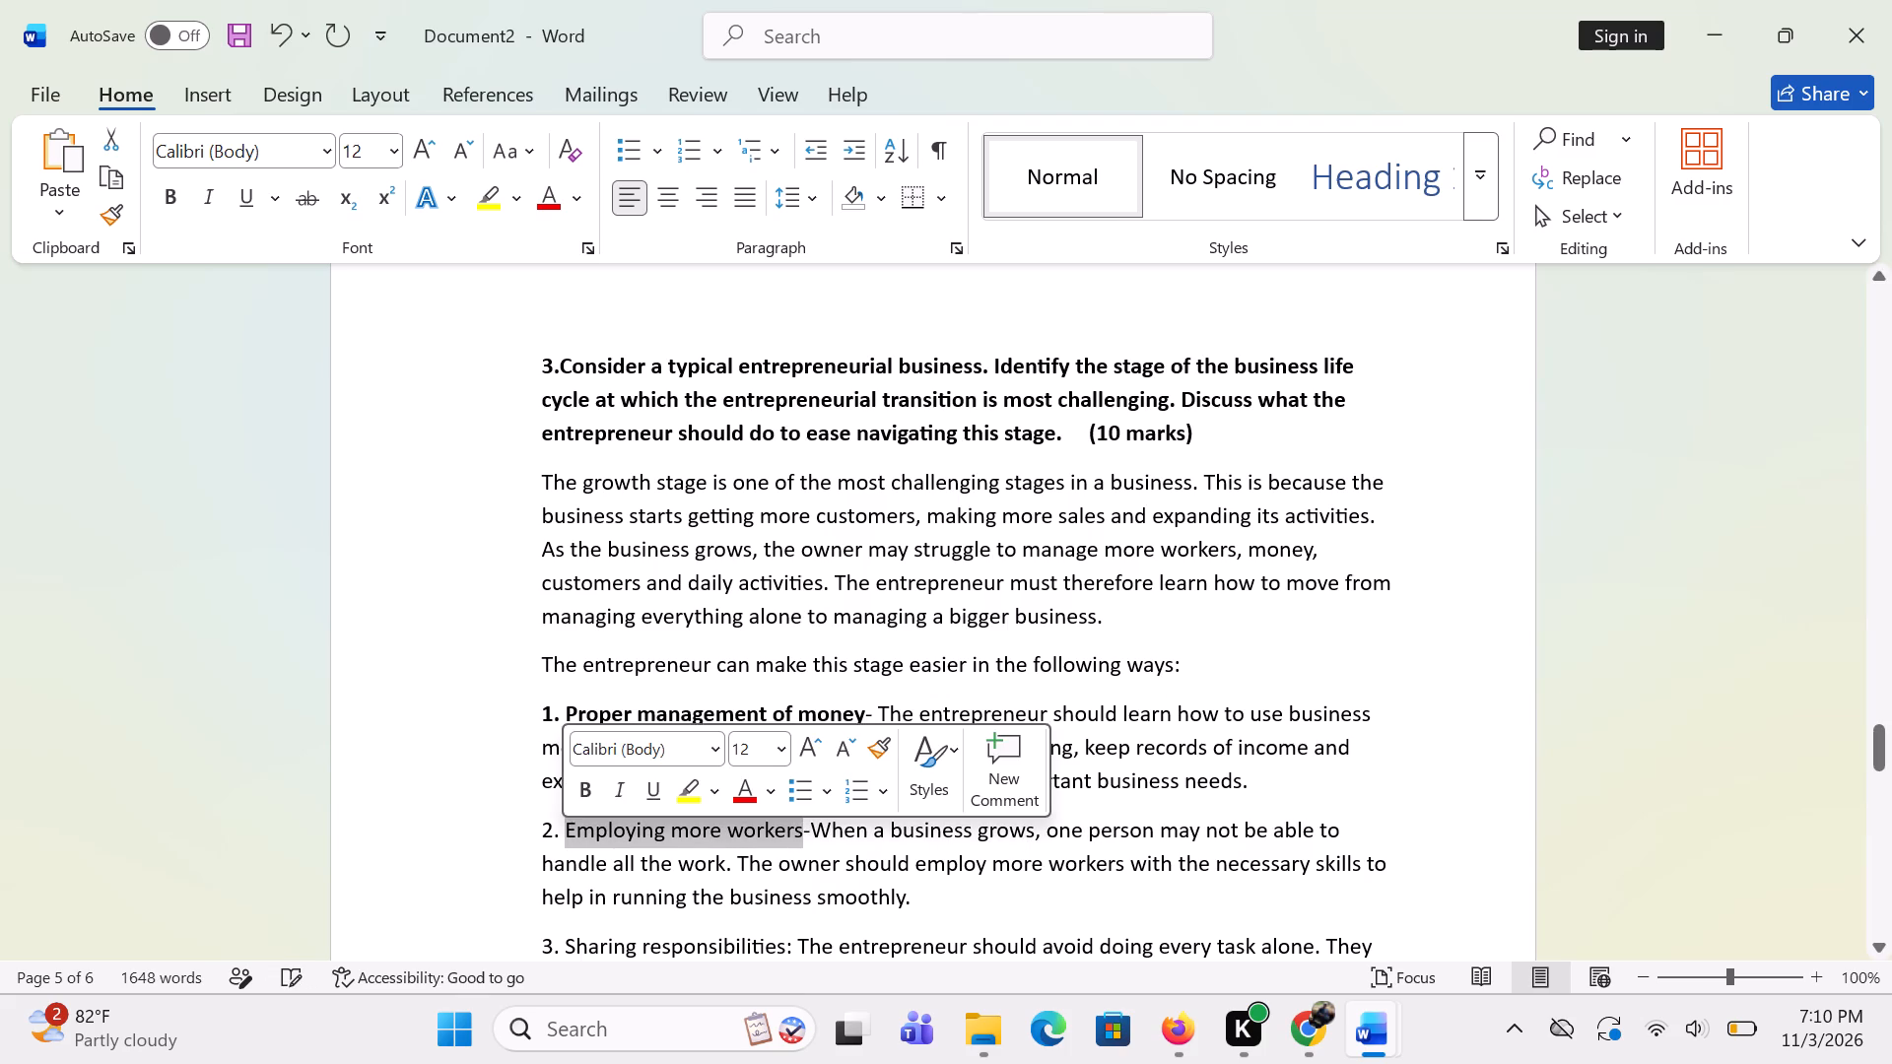
click(571, 791)
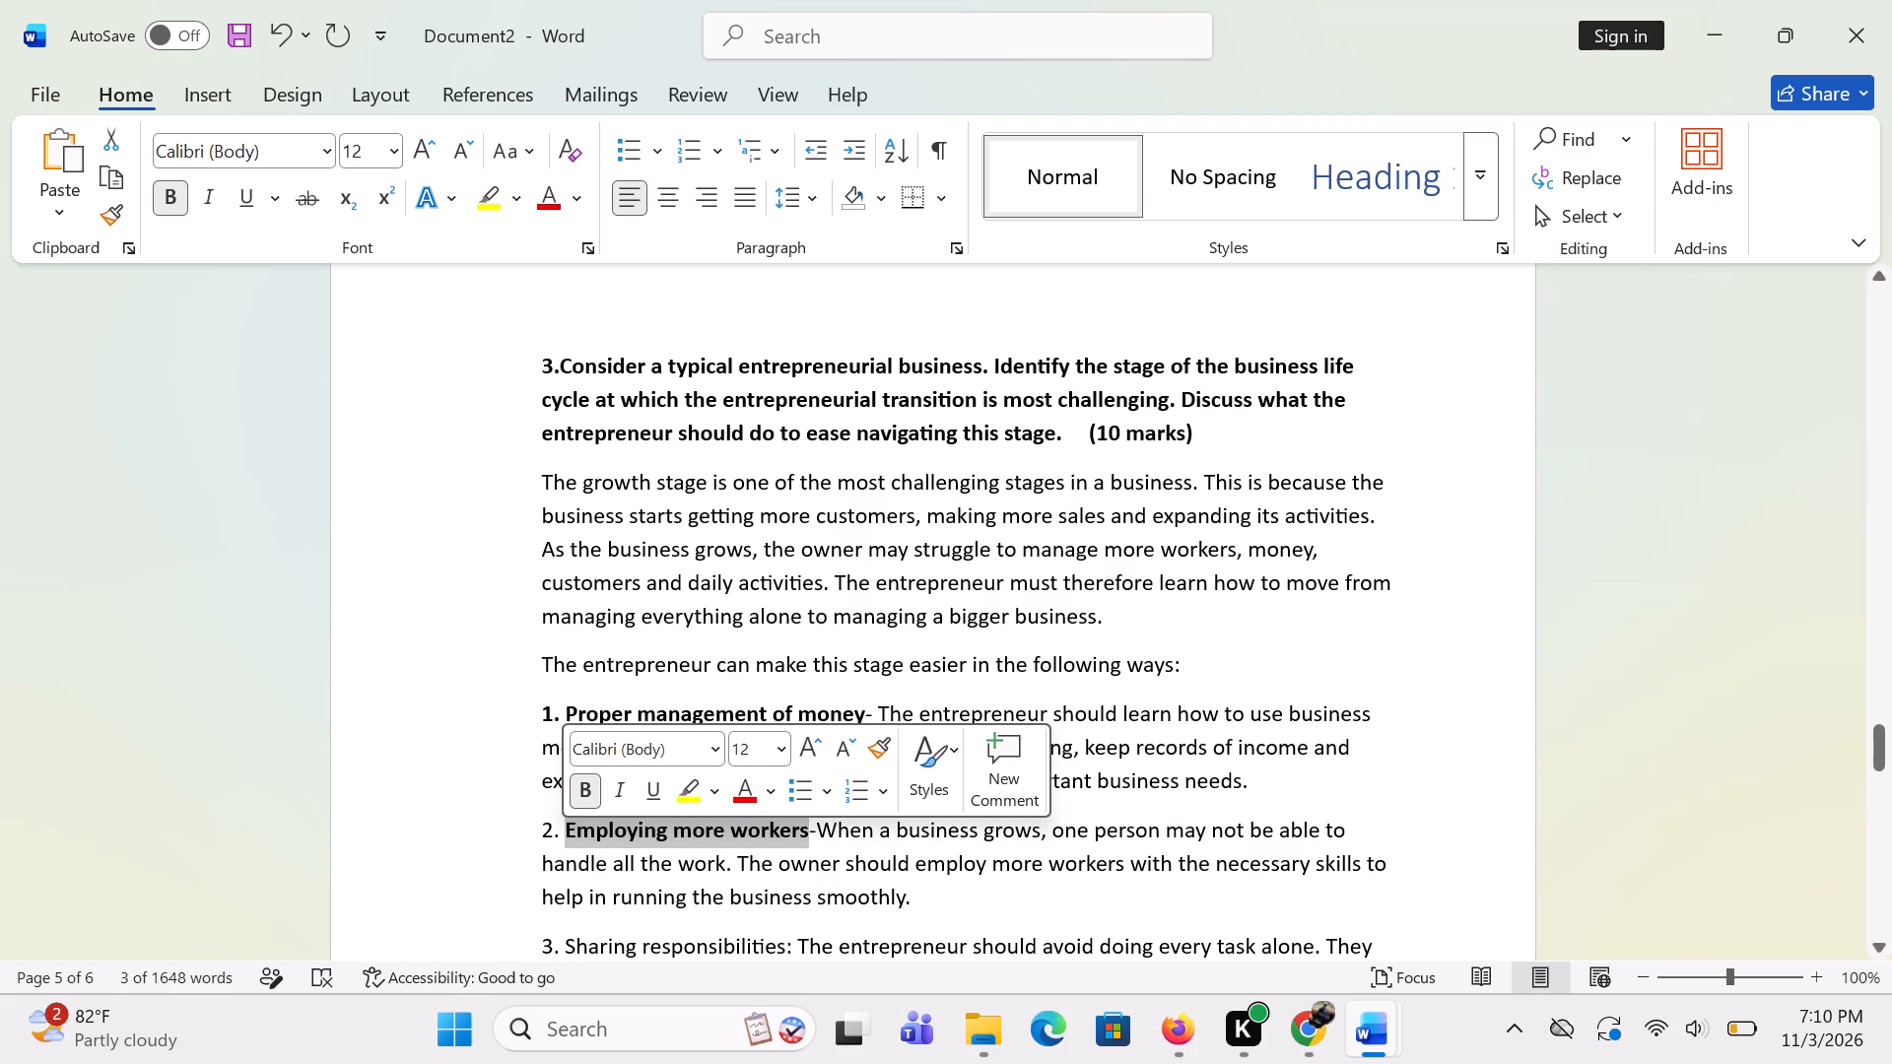
Replace the colon after "Sharing responsibilities" with a hyphen and make that heading bold, including its number 3.
scroll(1010, 876, down, 1)
click(794, 888)
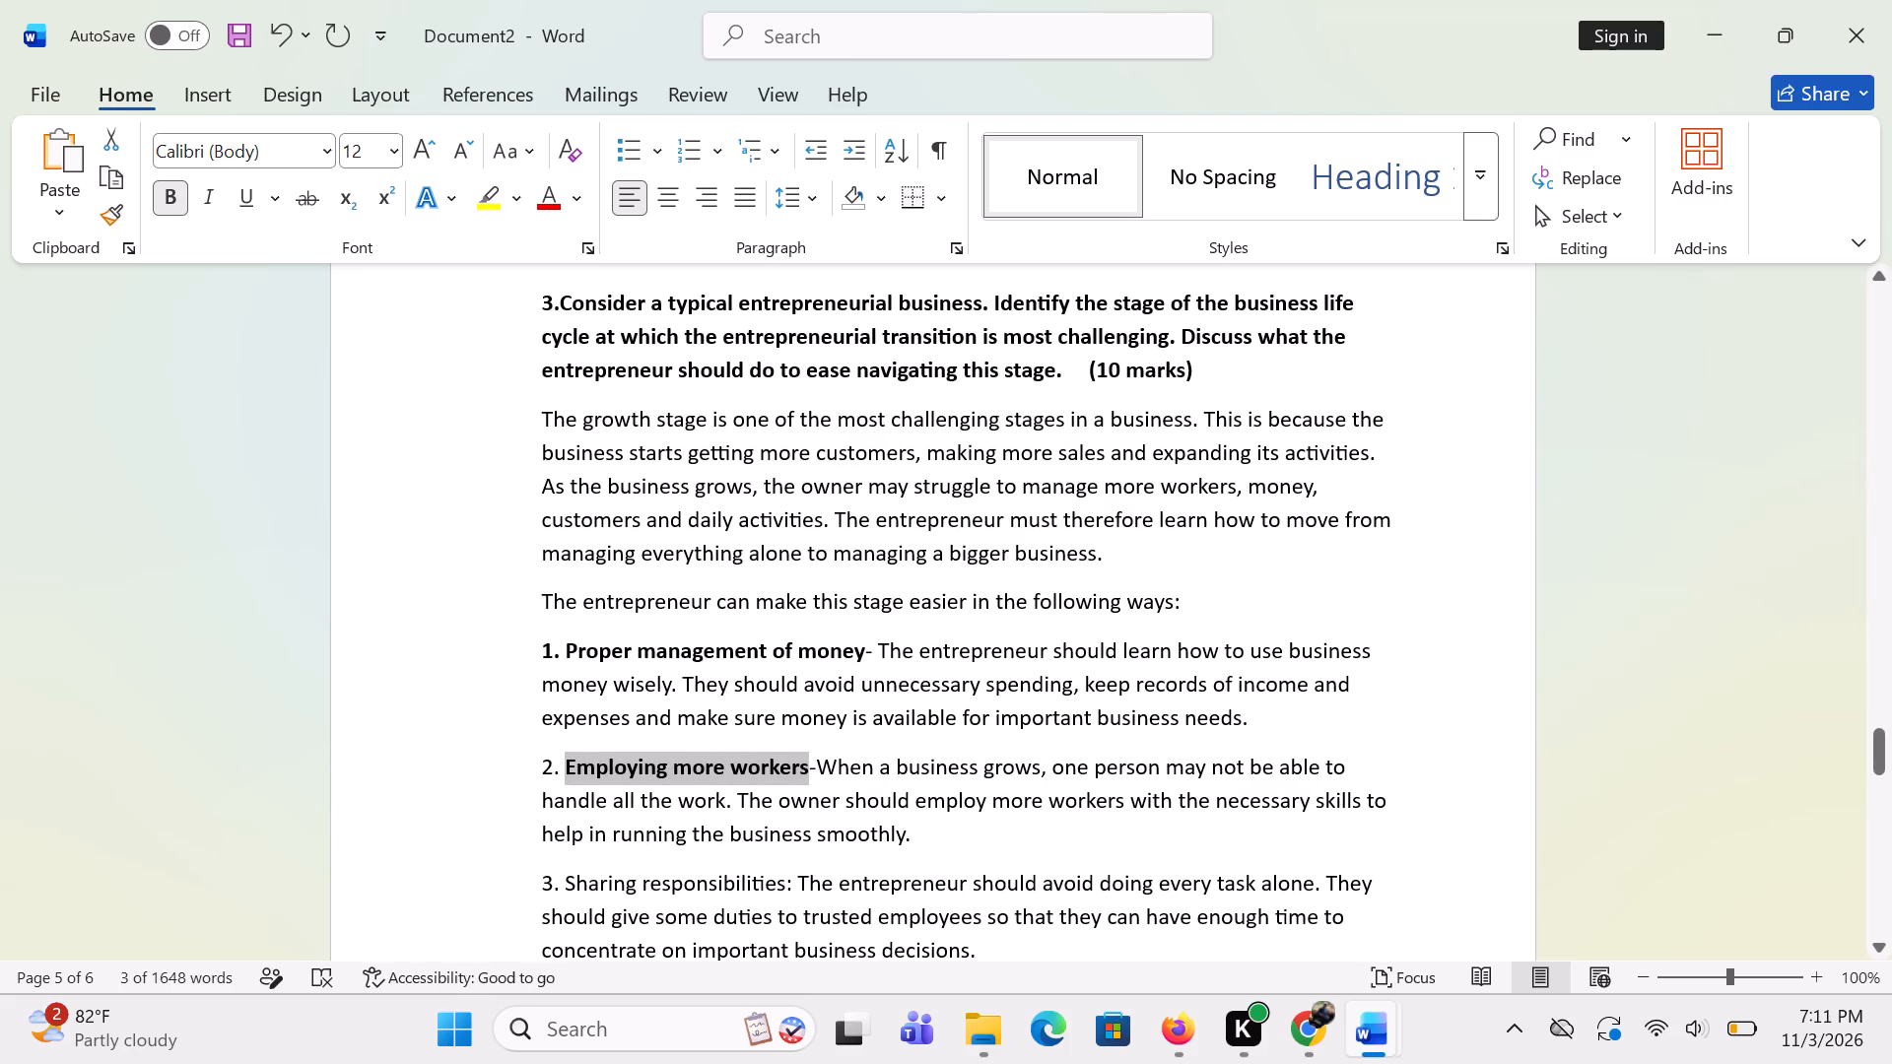
key(BackSpace)
key(minus)
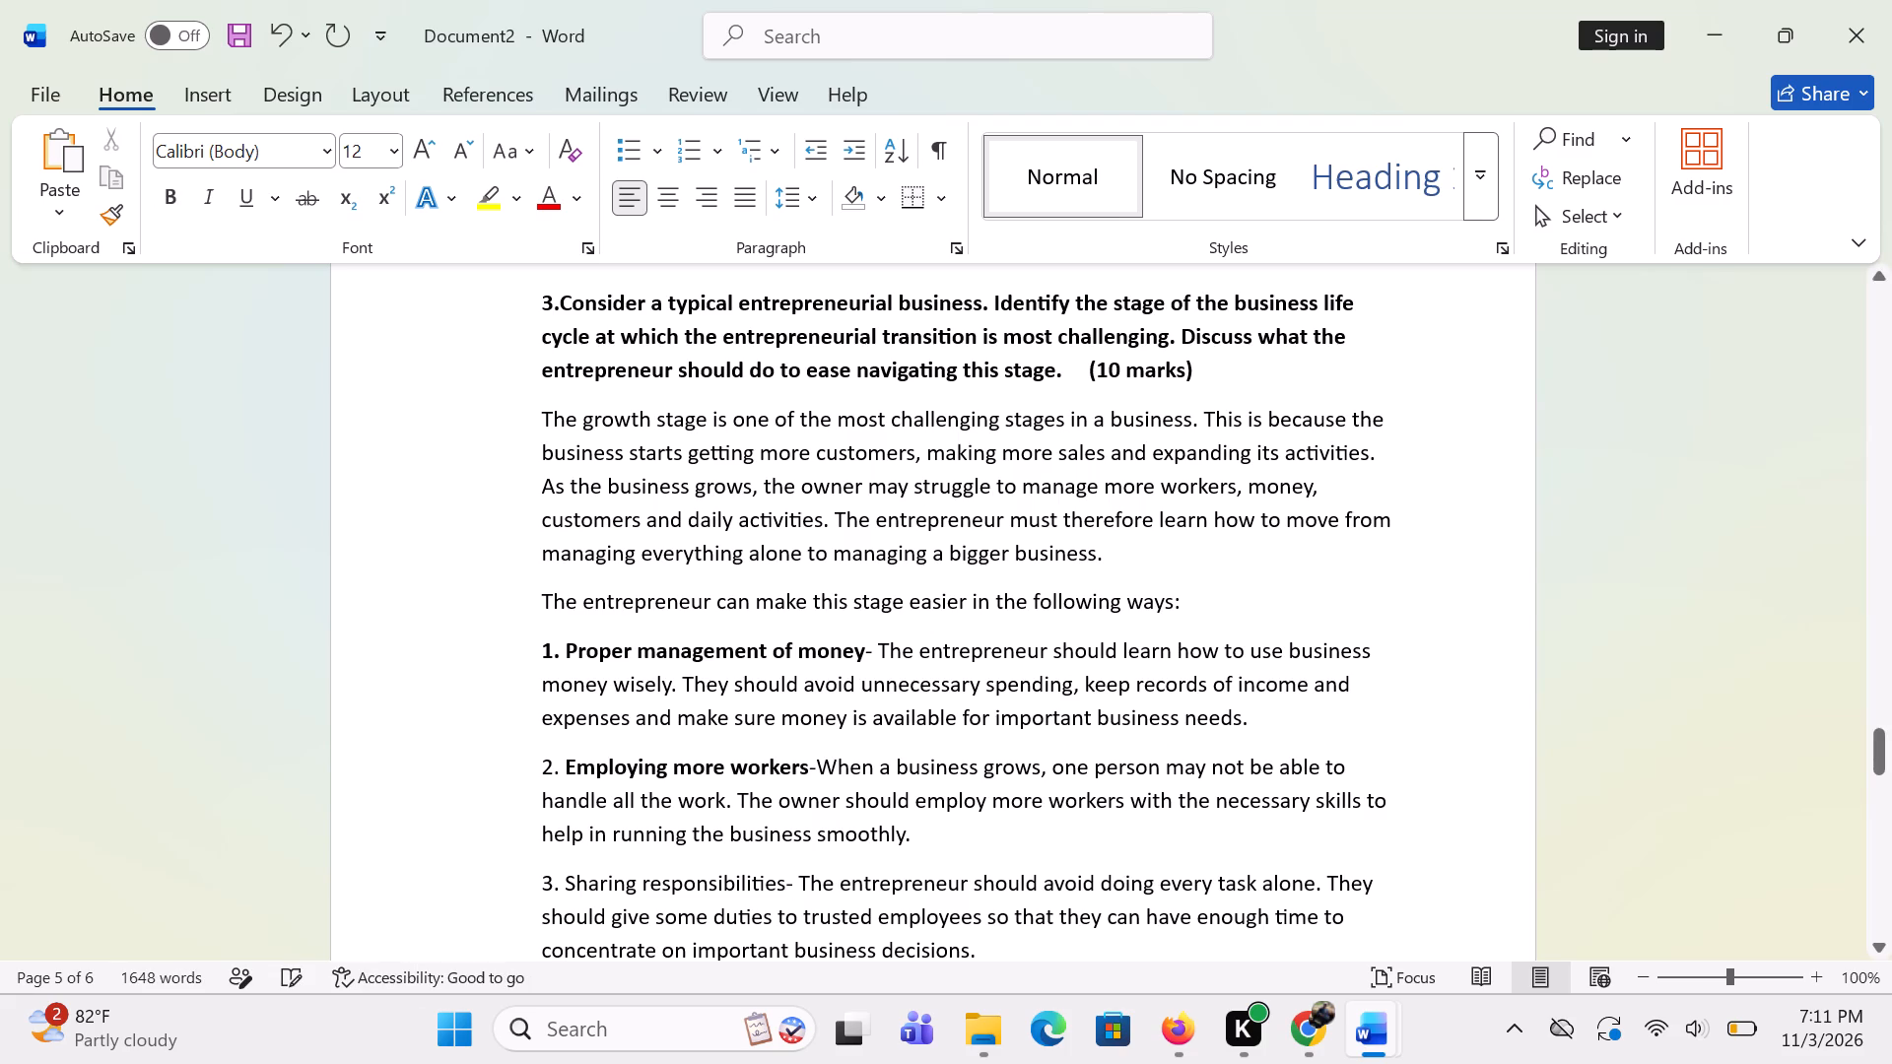
drag(778, 888, 535, 880)
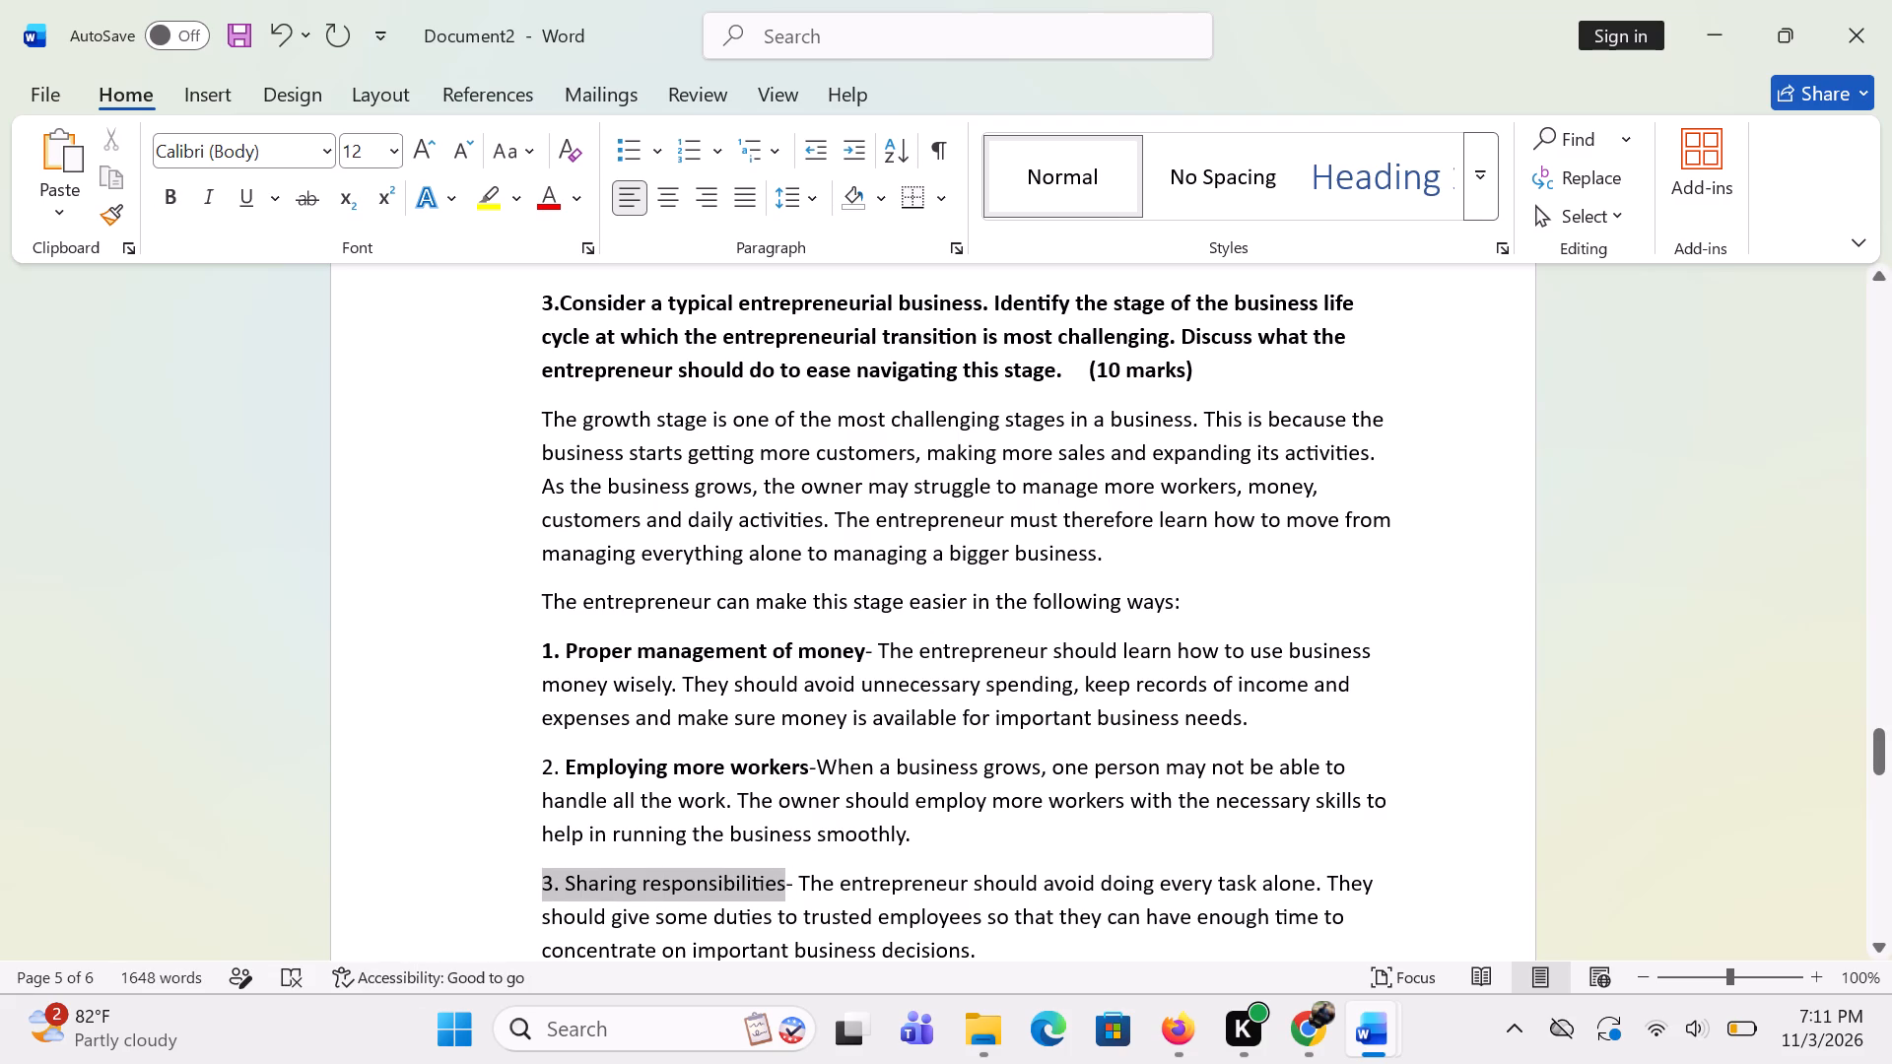
drag(535, 880, 535, 878)
click(559, 830)
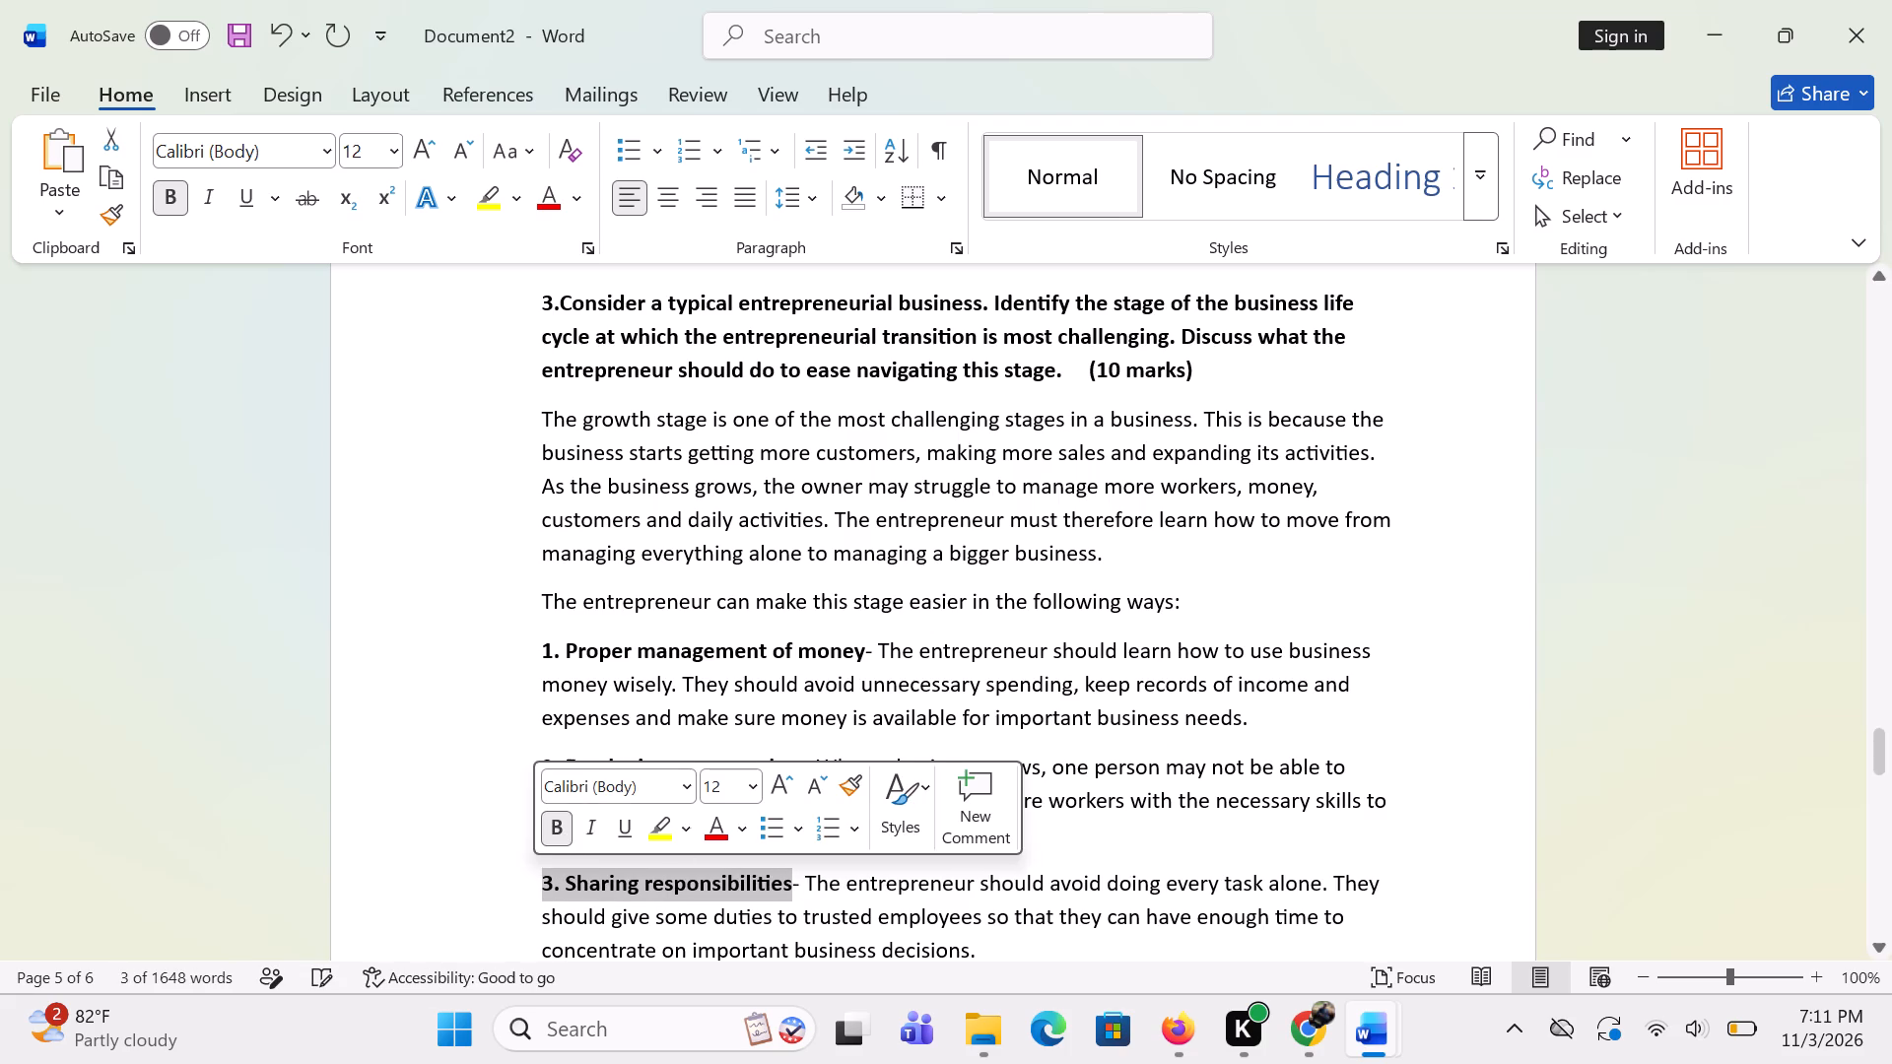
click(1163, 863)
Delete the colon and the space after "Planning before expanding" in point 4.
scroll(913, 768, down, 1)
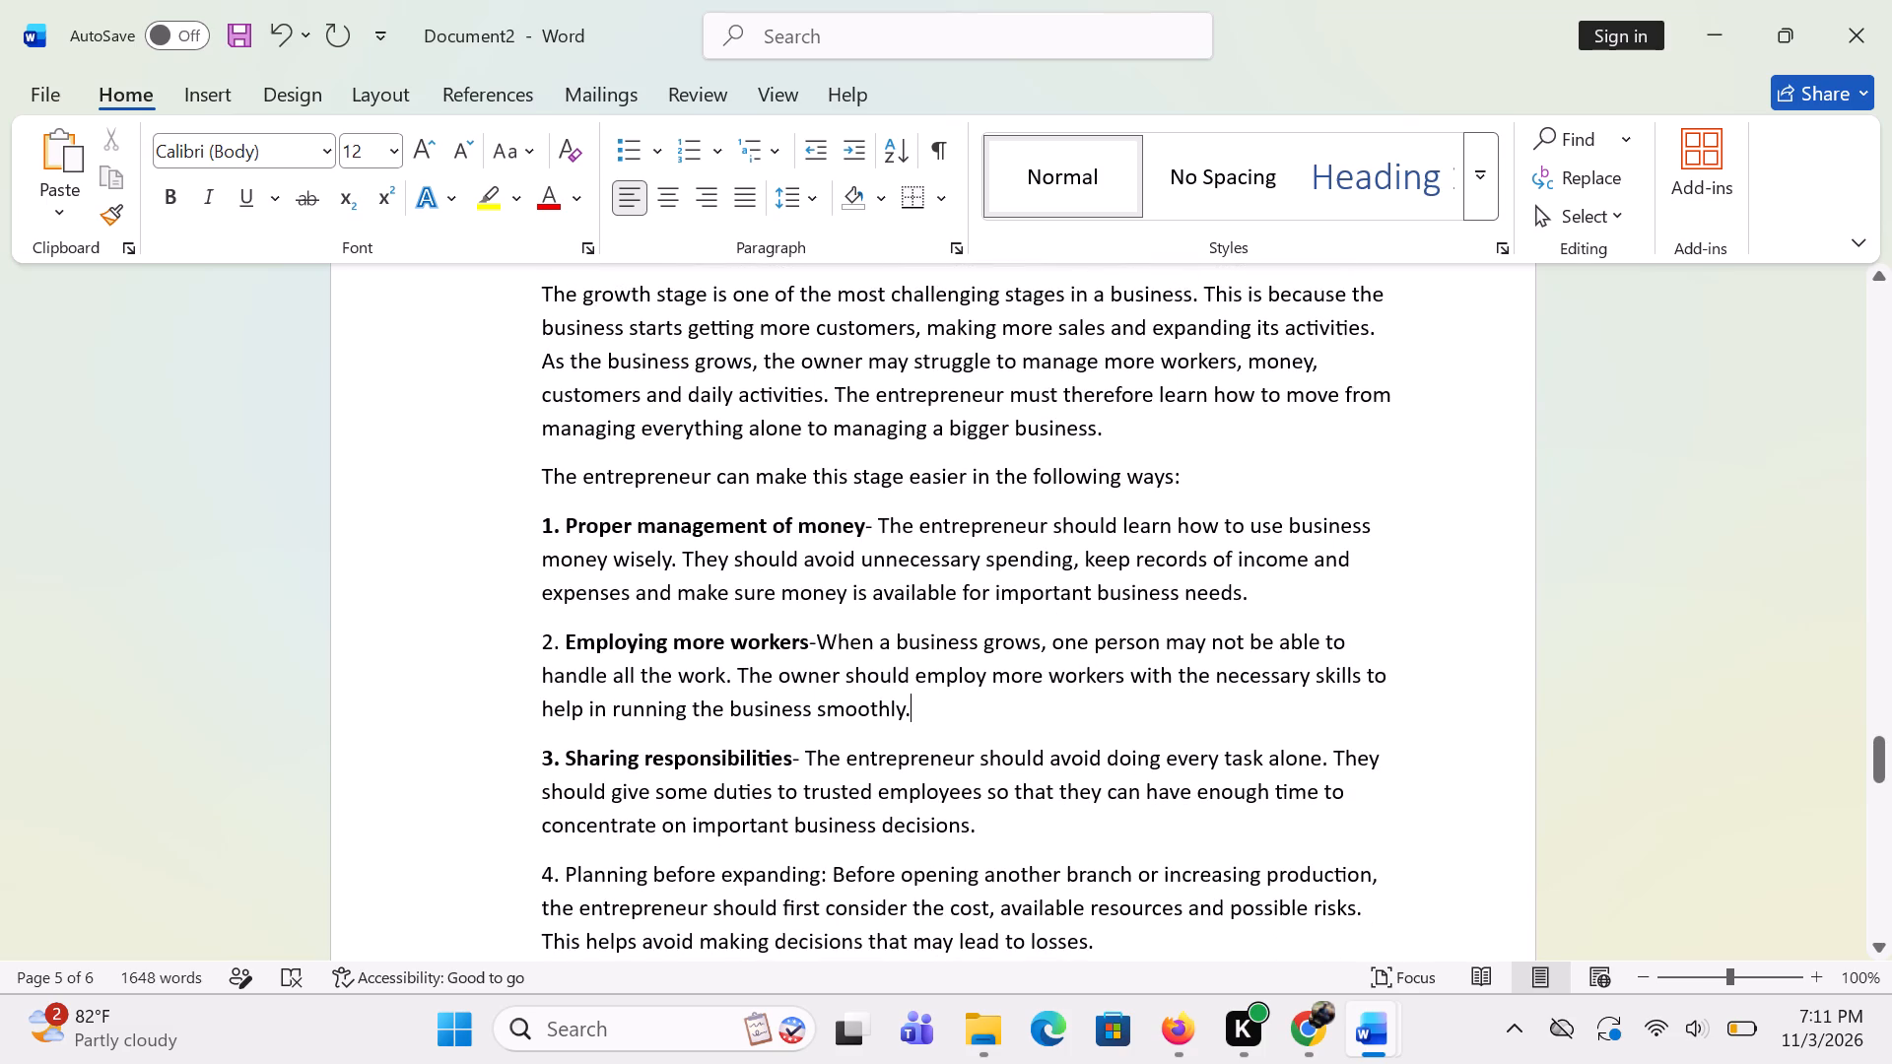
scroll(913, 768, down, 1)
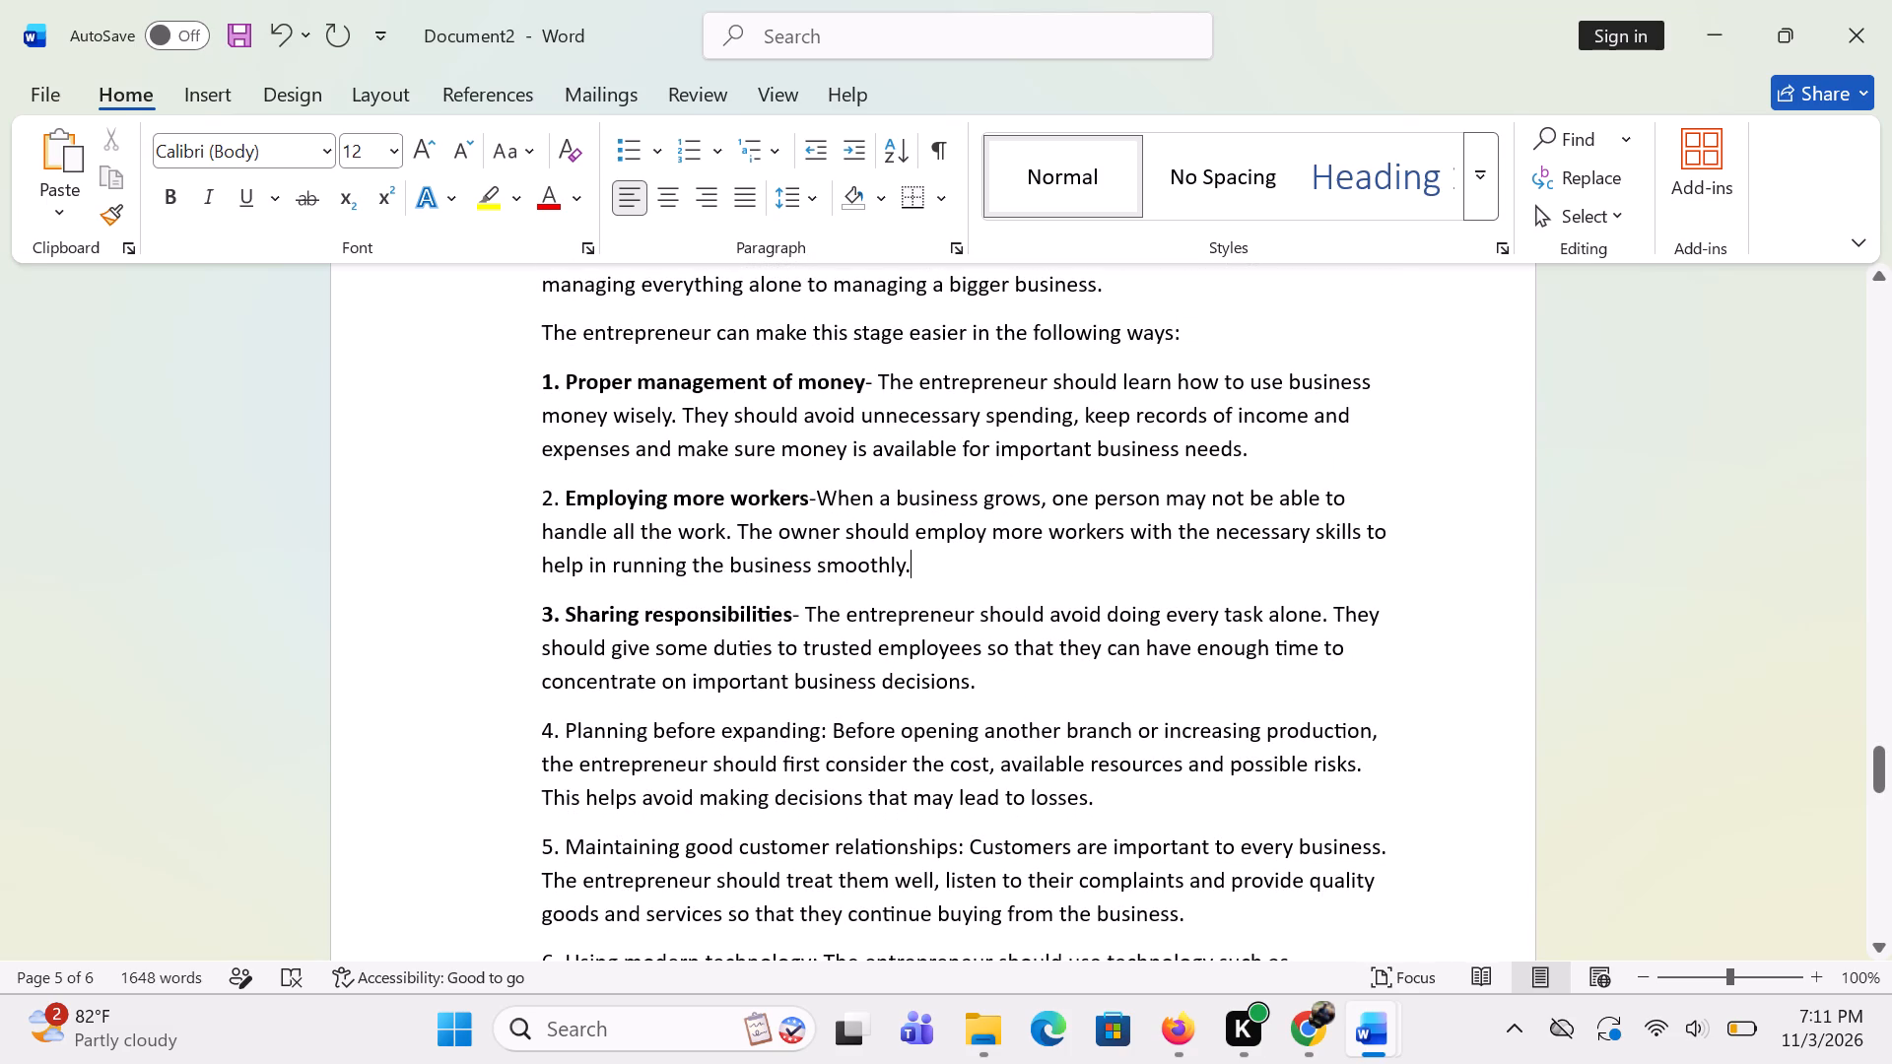
click(830, 733)
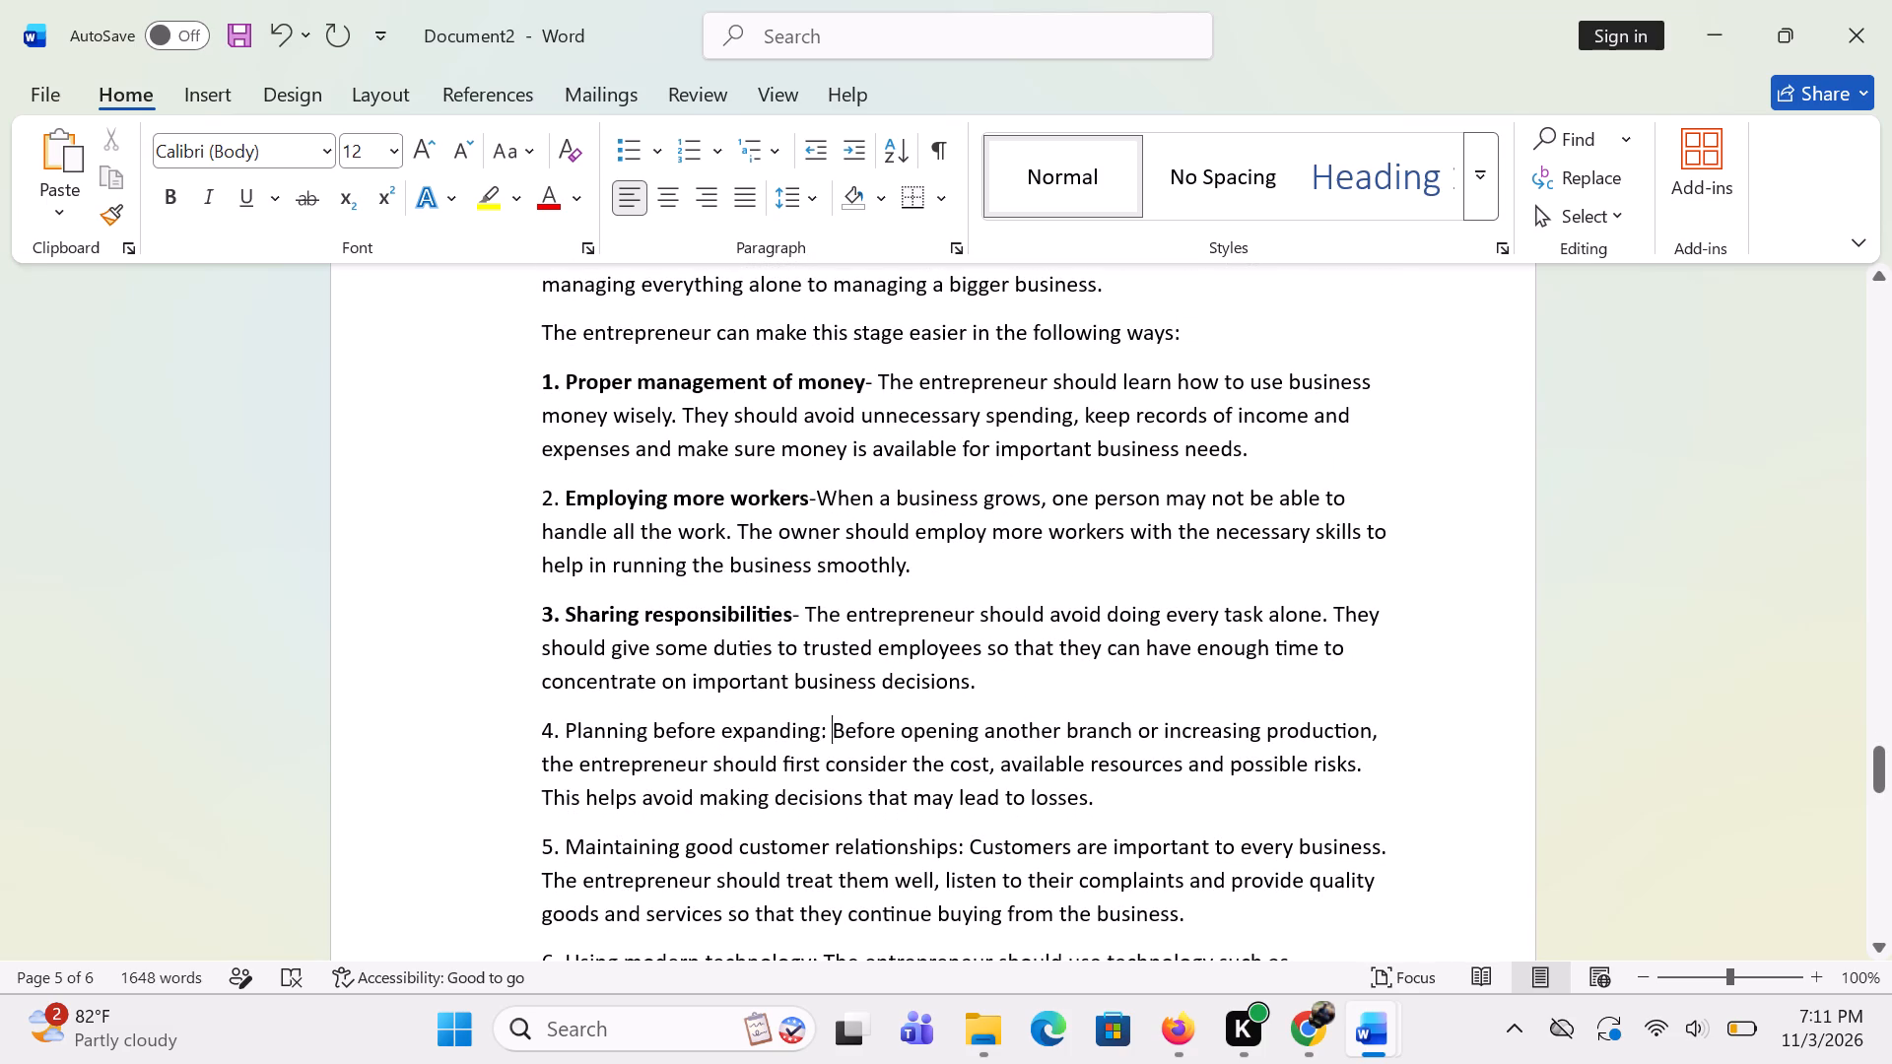
key(BackSpace)
click(830, 733)
key(BackSpace)
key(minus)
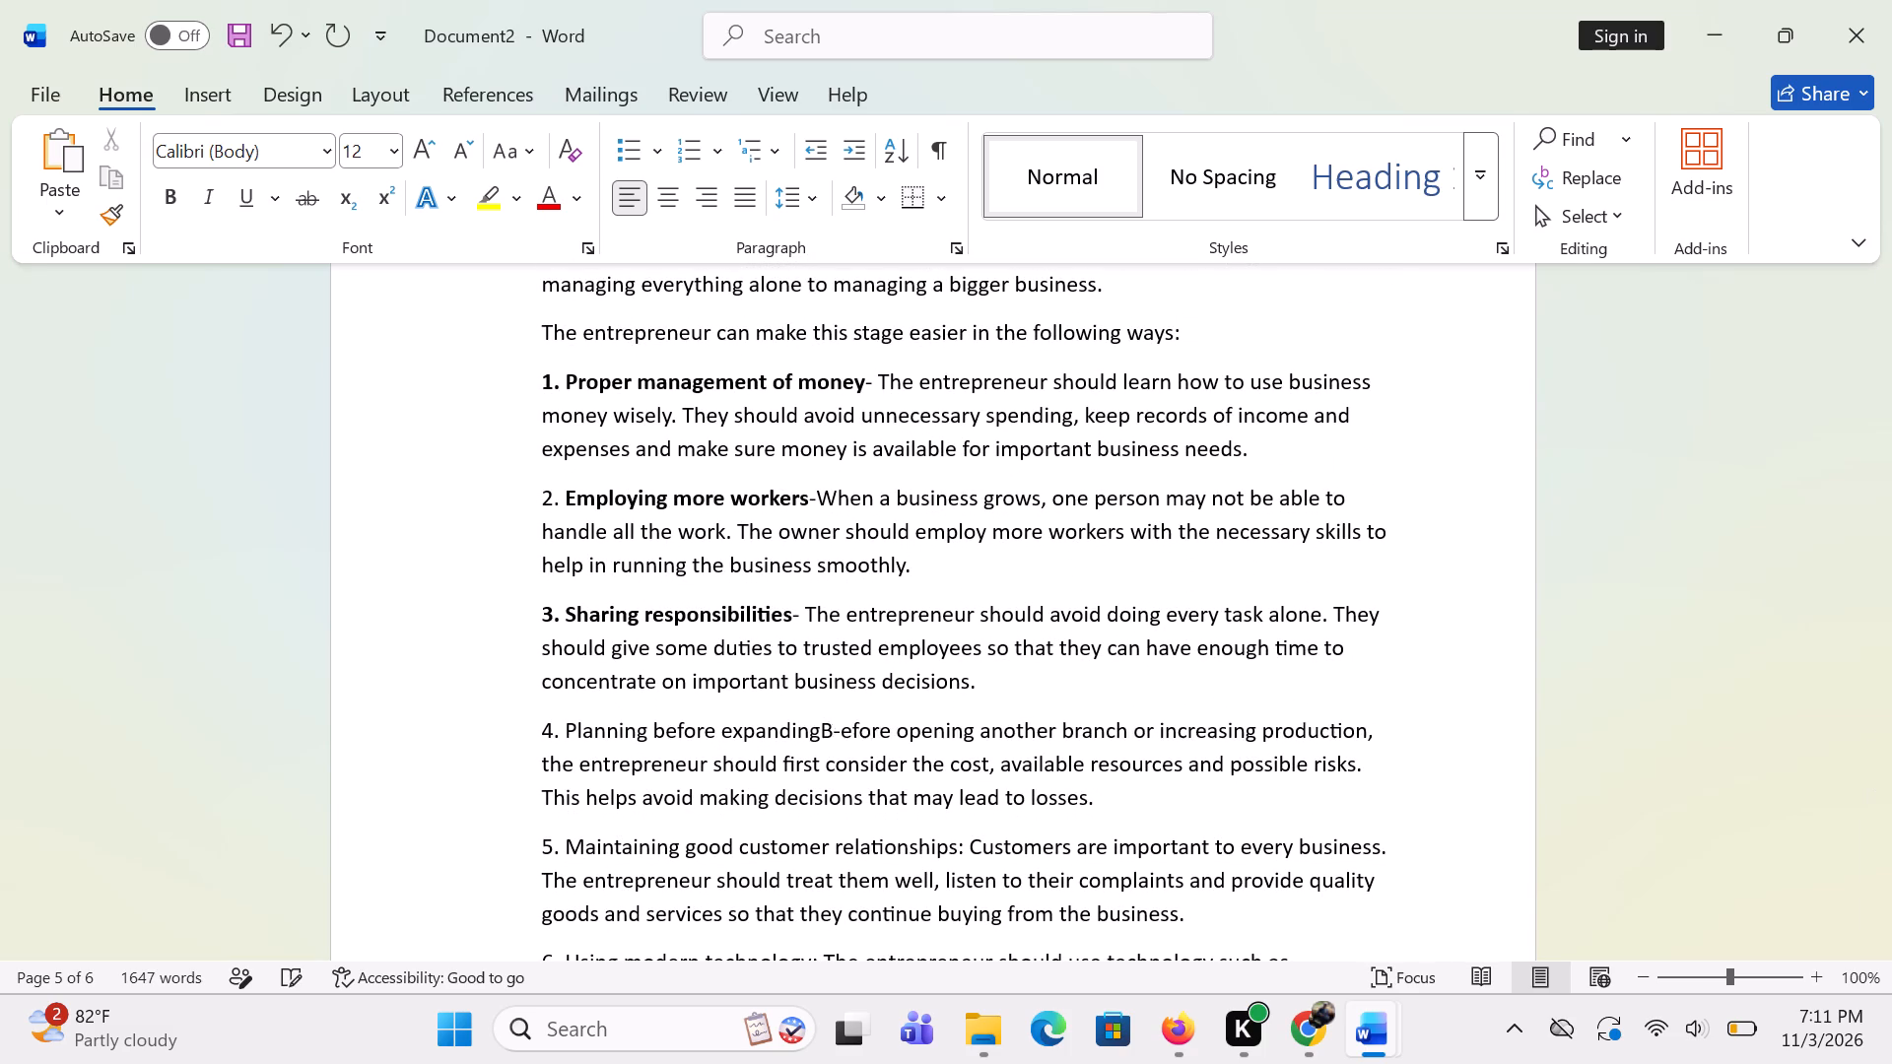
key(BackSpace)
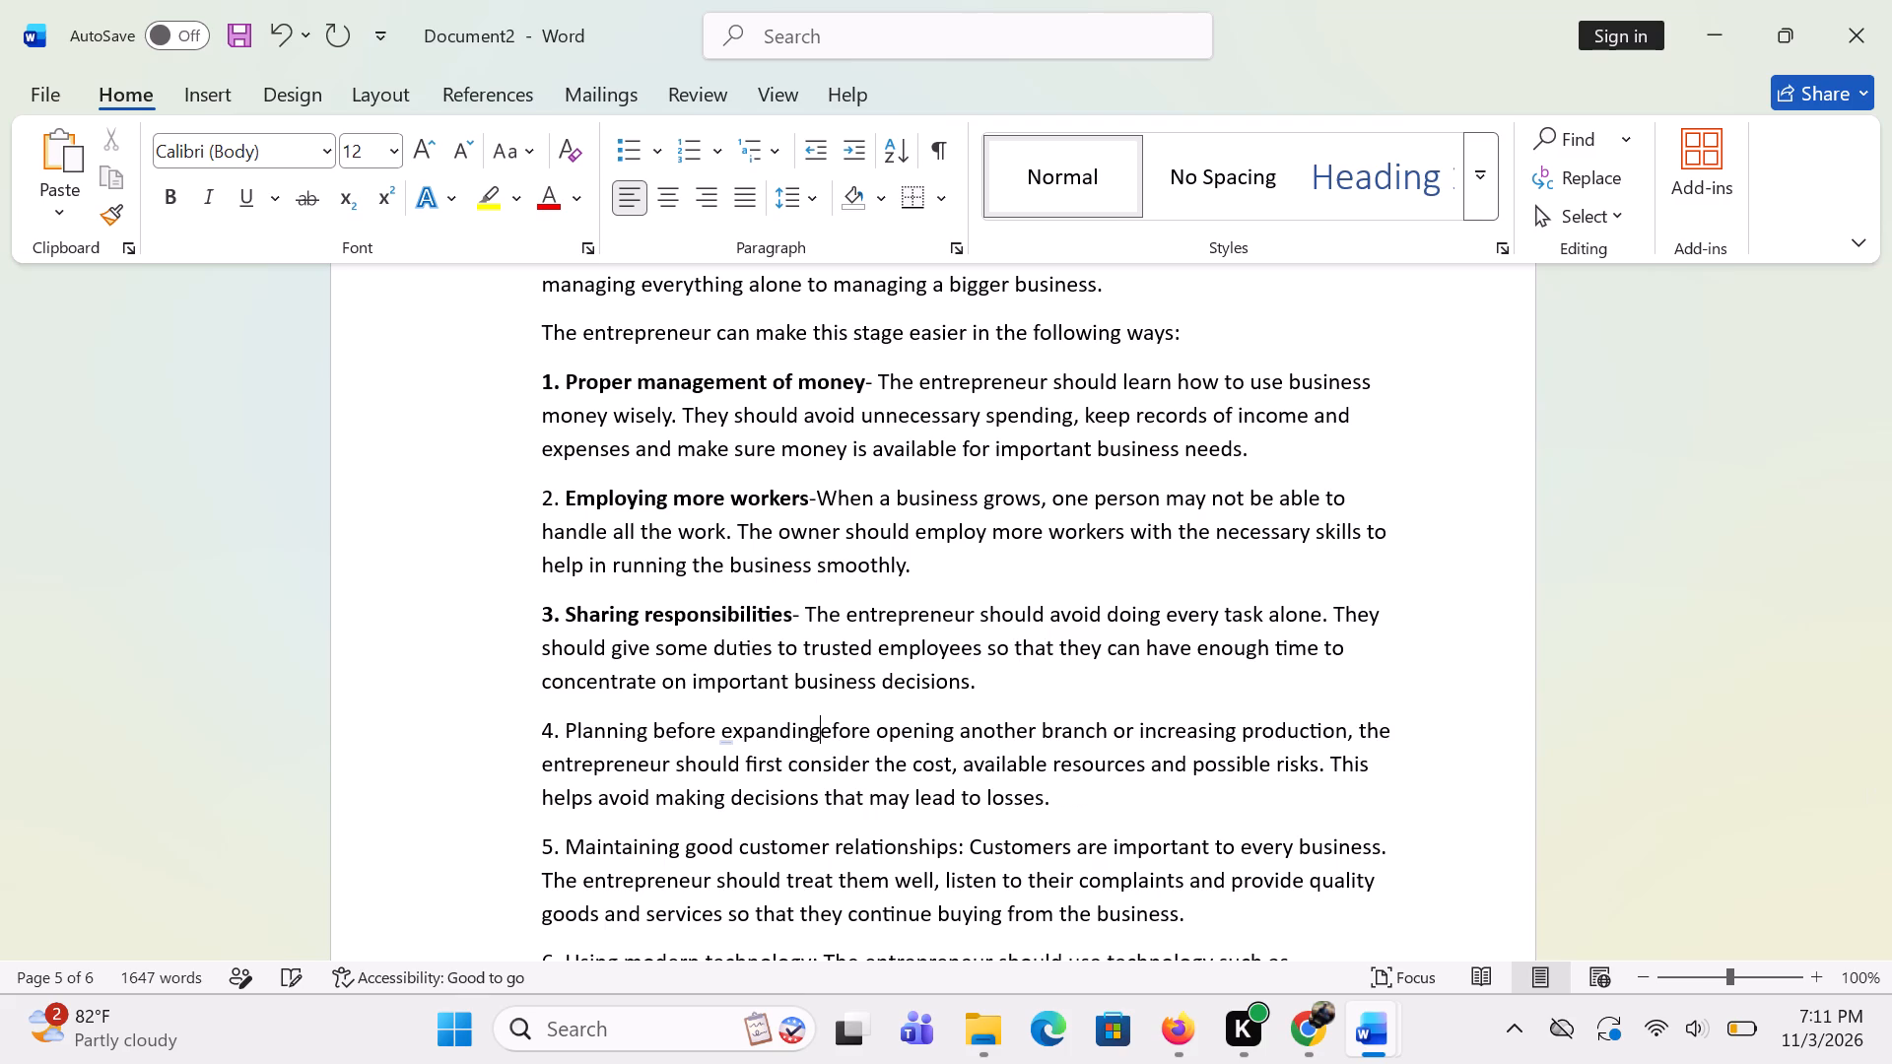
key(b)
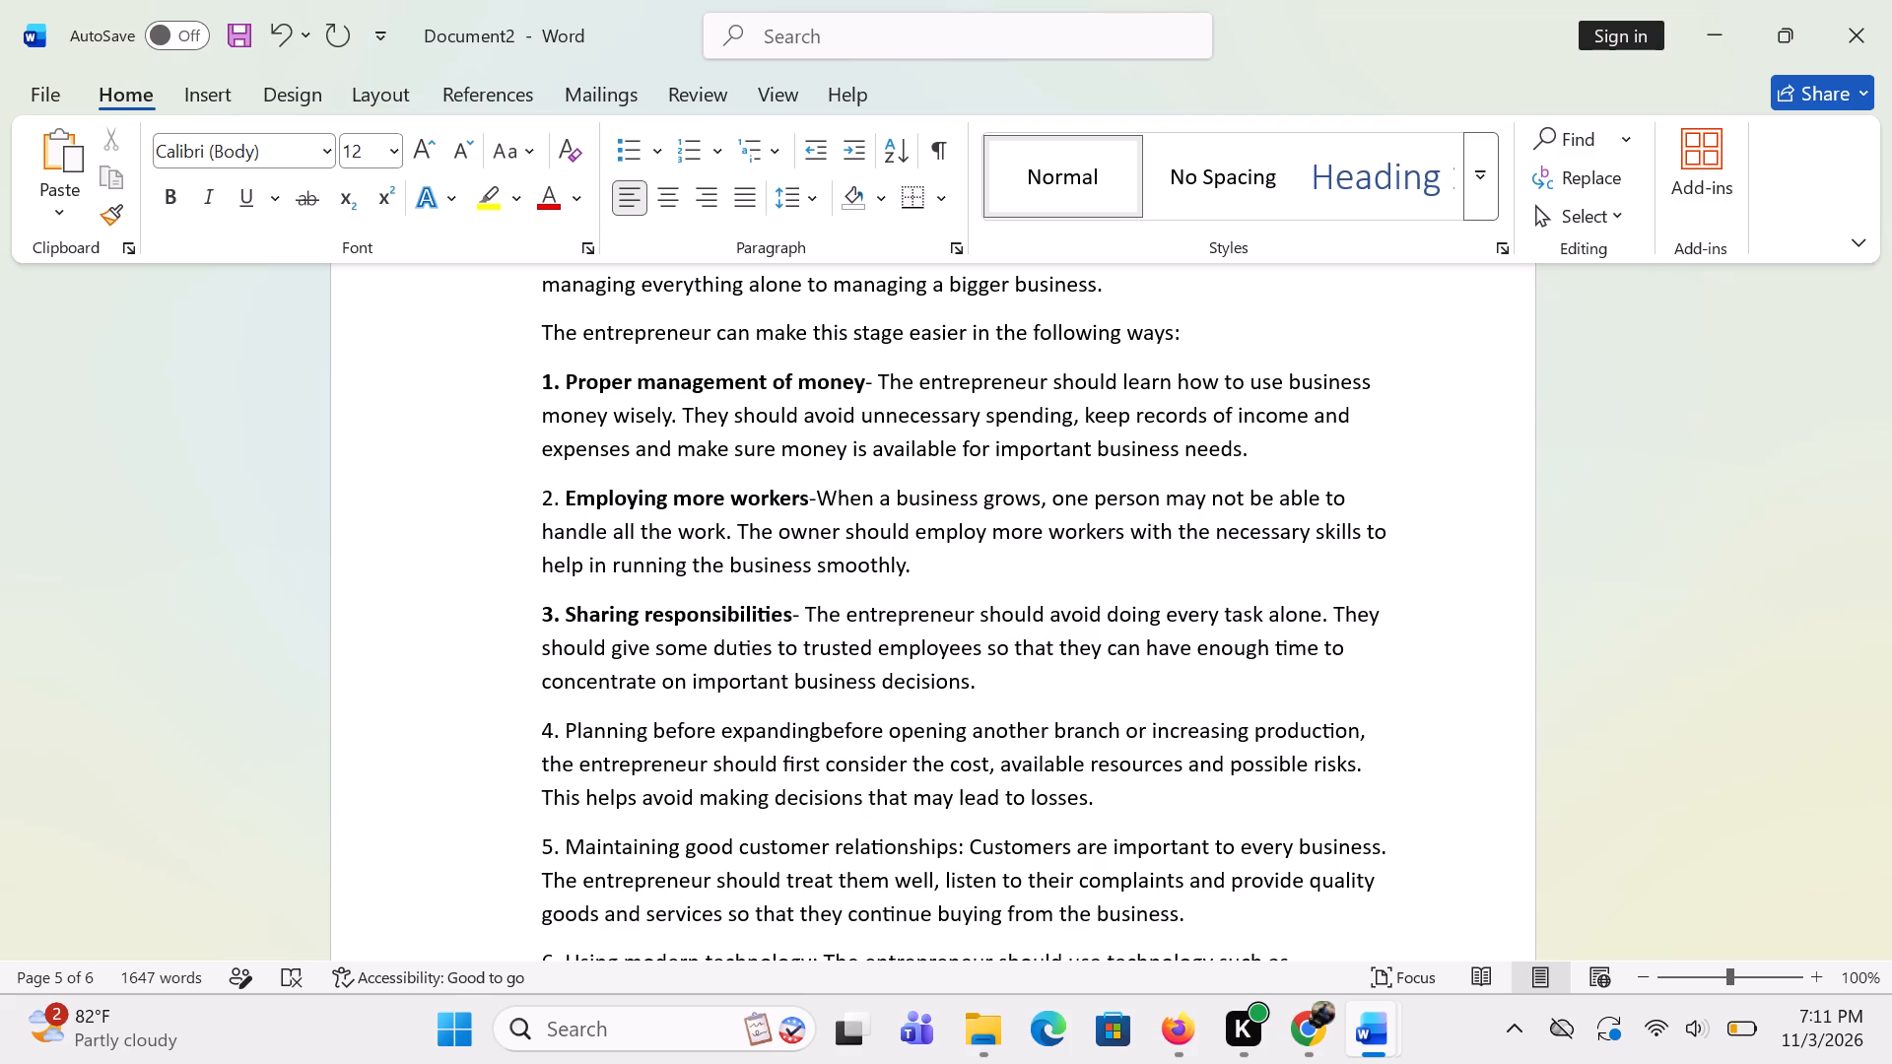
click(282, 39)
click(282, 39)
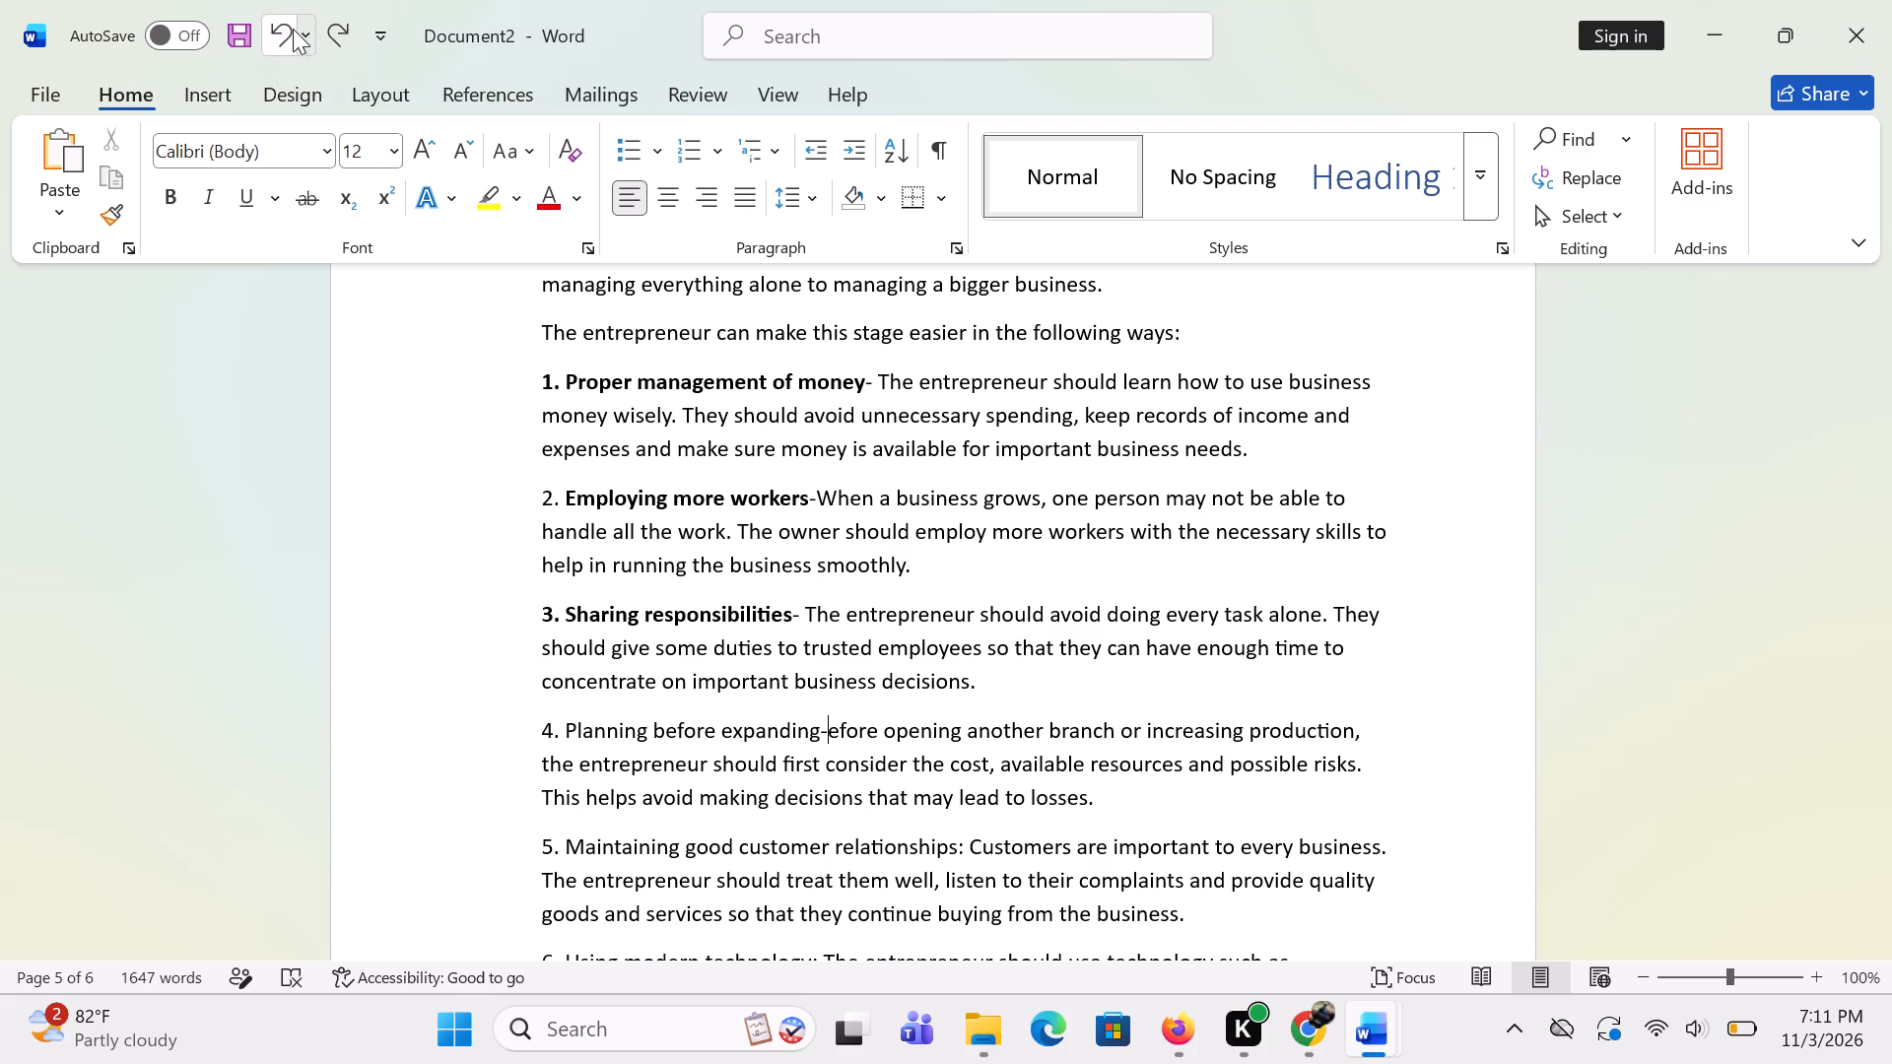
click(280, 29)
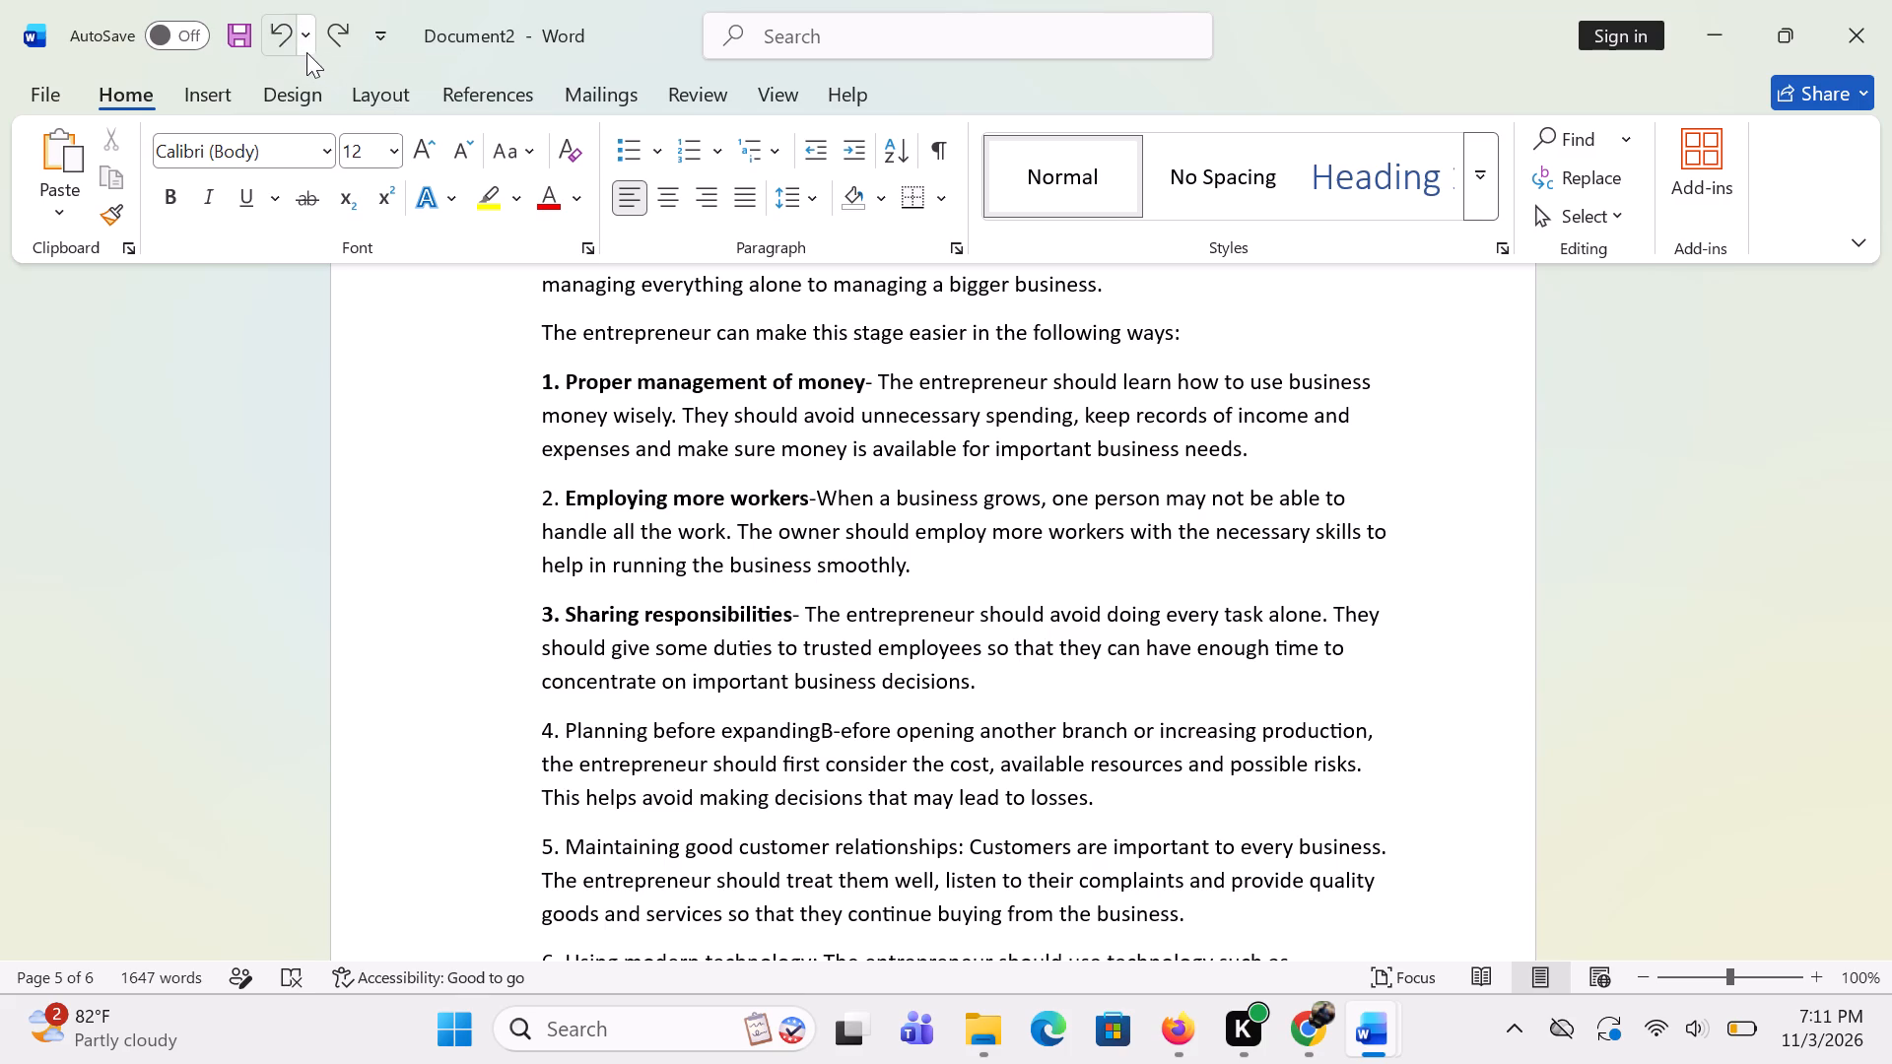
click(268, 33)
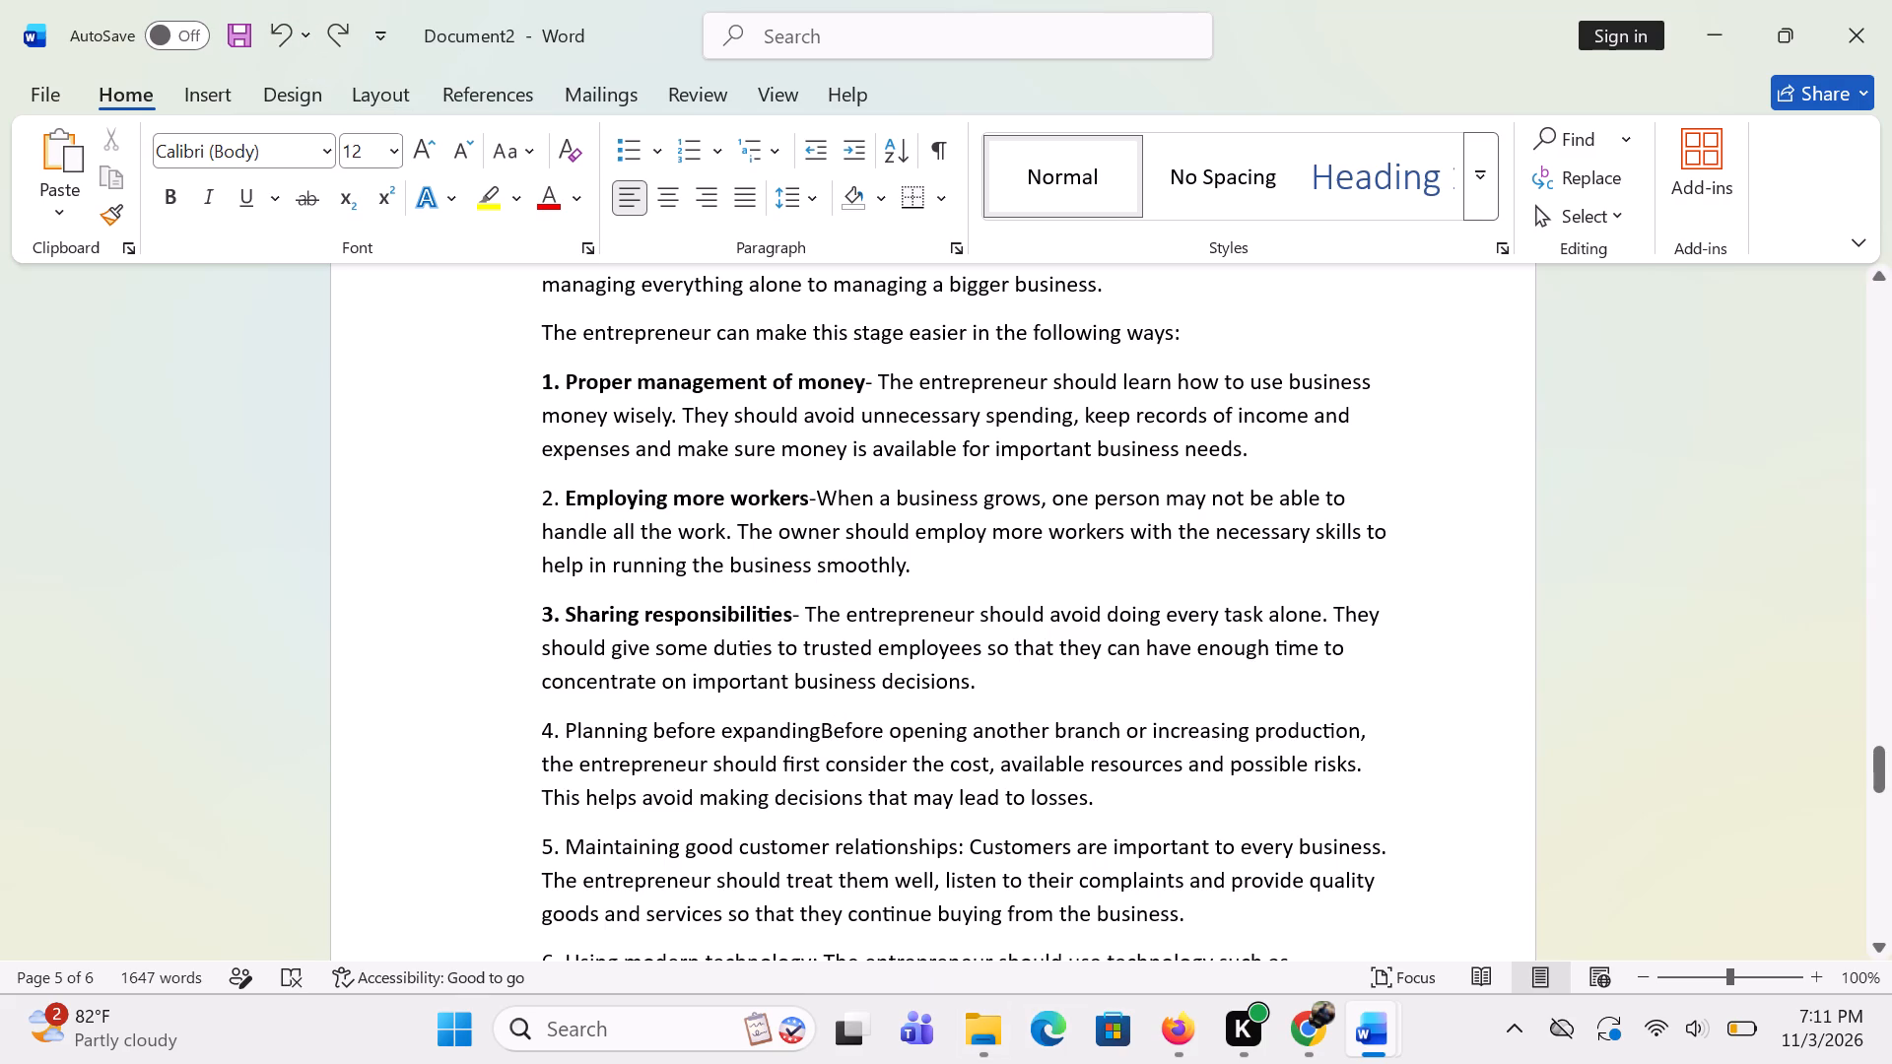
Insert a hyphen between "expanding" and "Before" in point 4 and make "4. Planning before expanding" bold.
click(819, 733)
key(minus)
drag(824, 731, 724, 718)
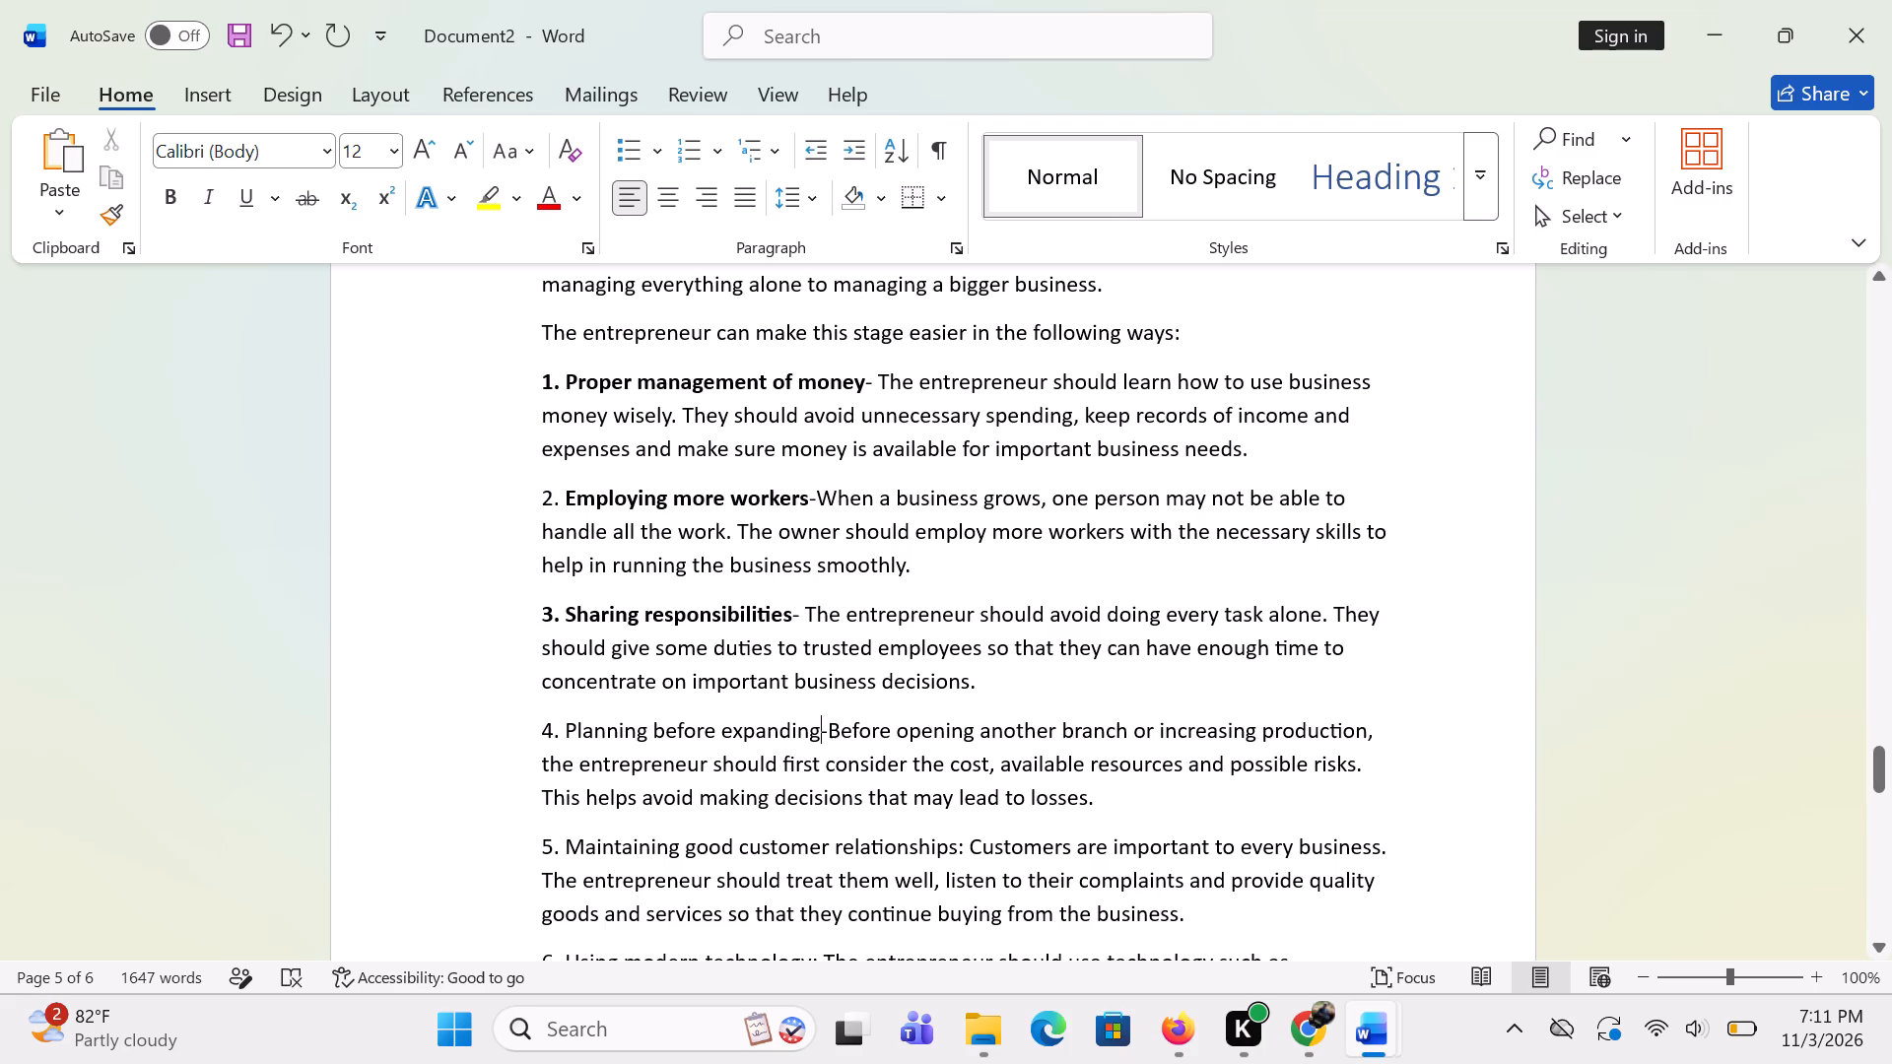
drag(724, 718, 539, 731)
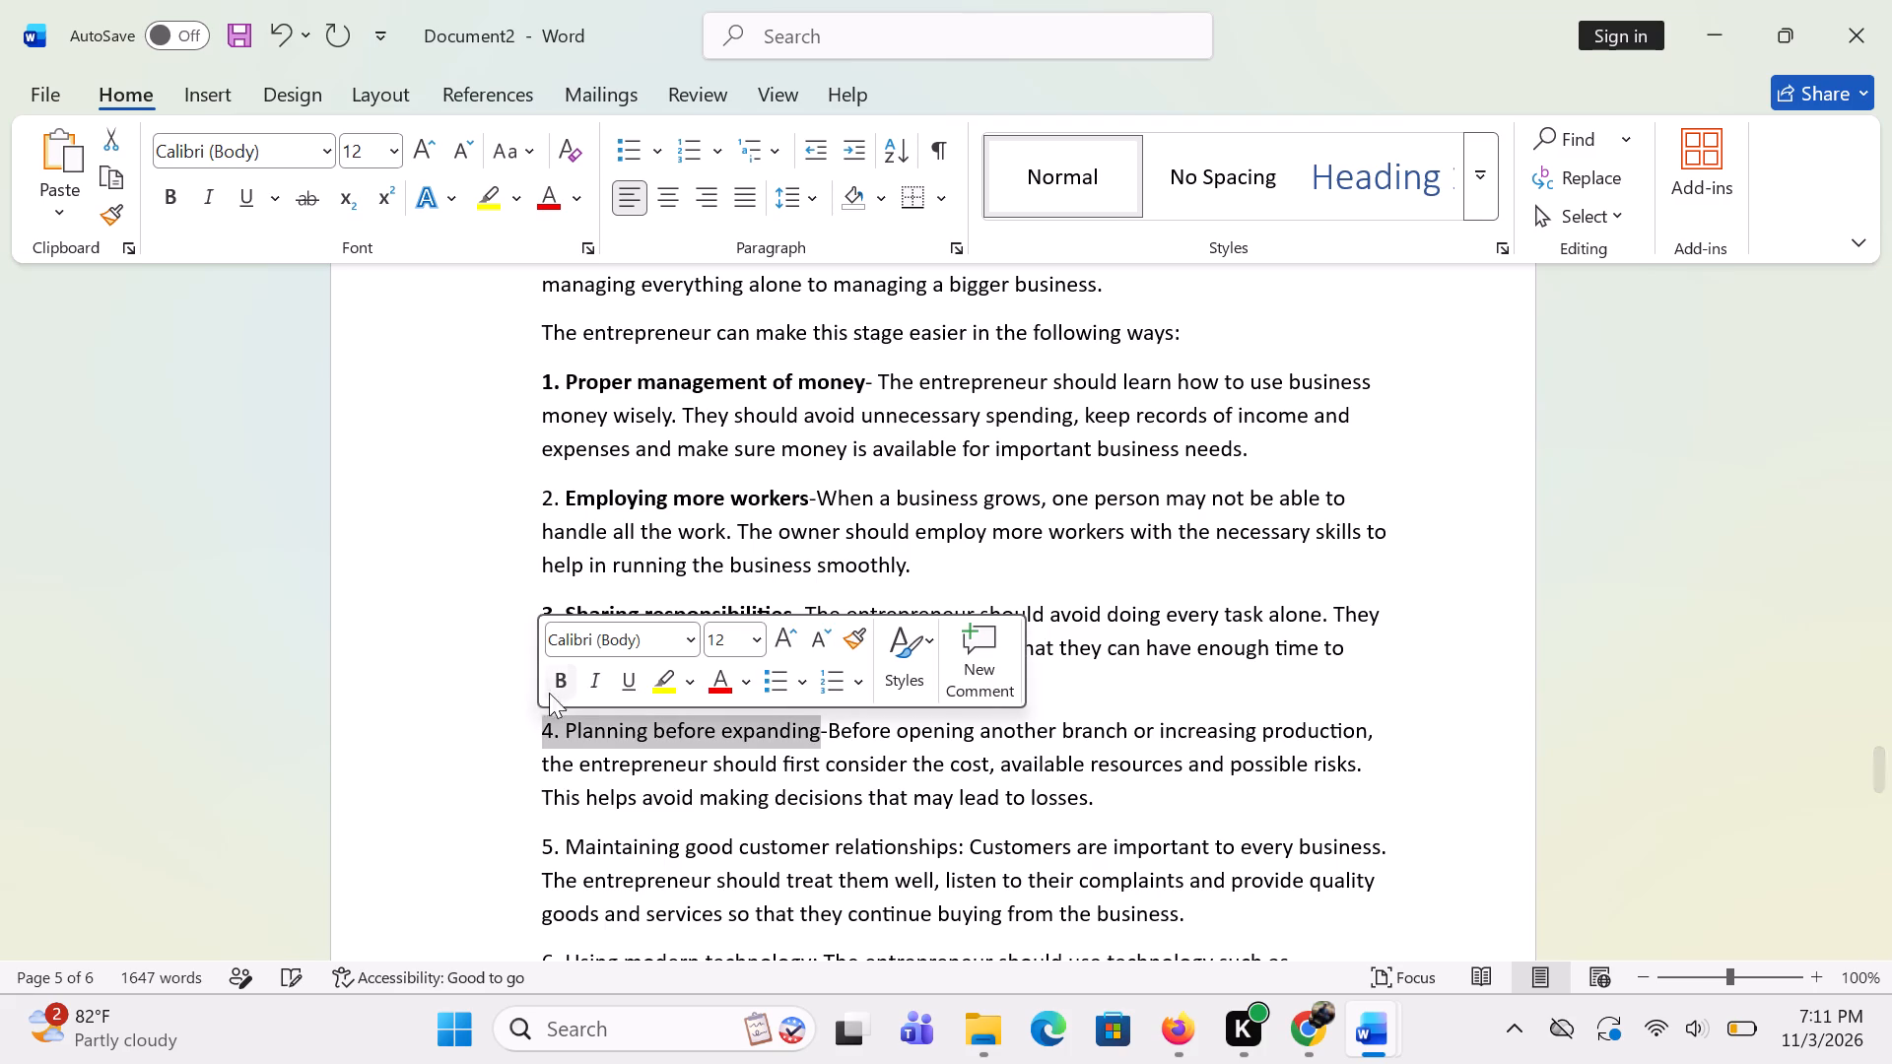
click(556, 685)
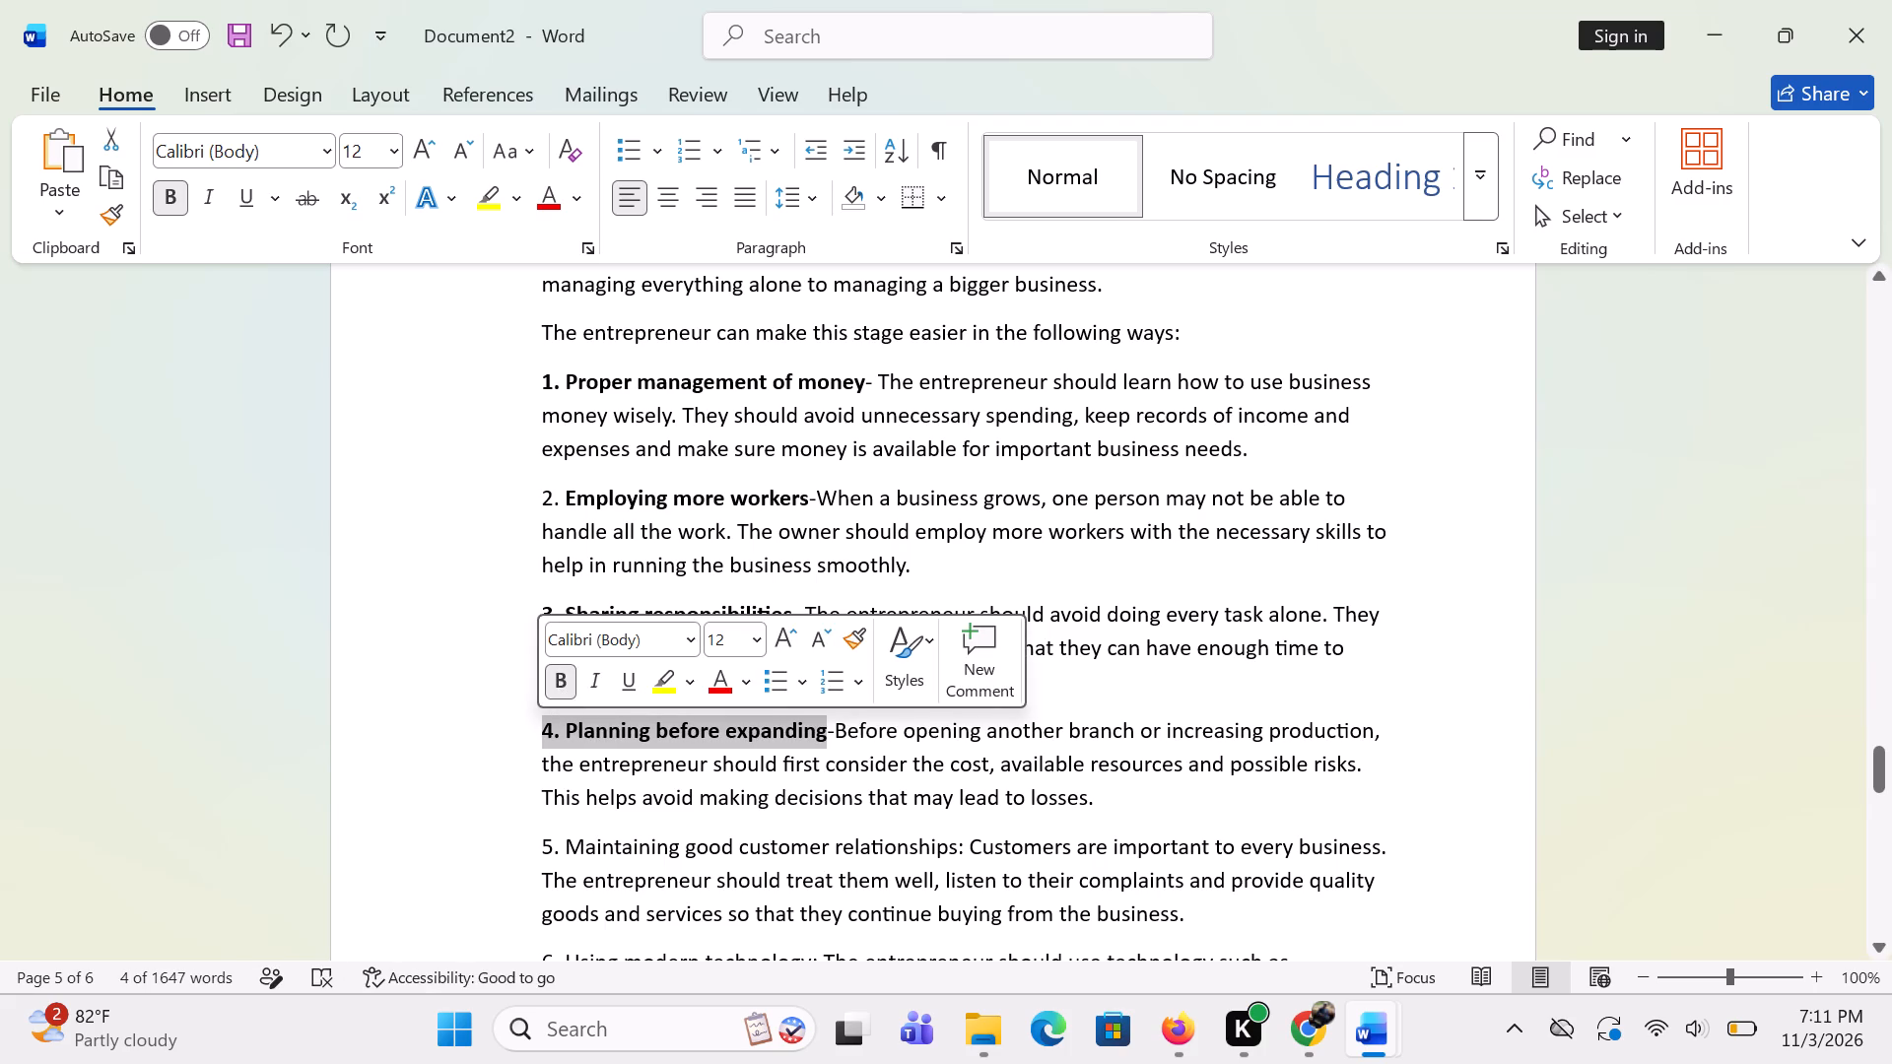
Replace the colon after "Maintaining good customer relationships" with a hyphen and make the heading bold, including its number 5 and the hyphen.
click(962, 848)
key(BackSpace)
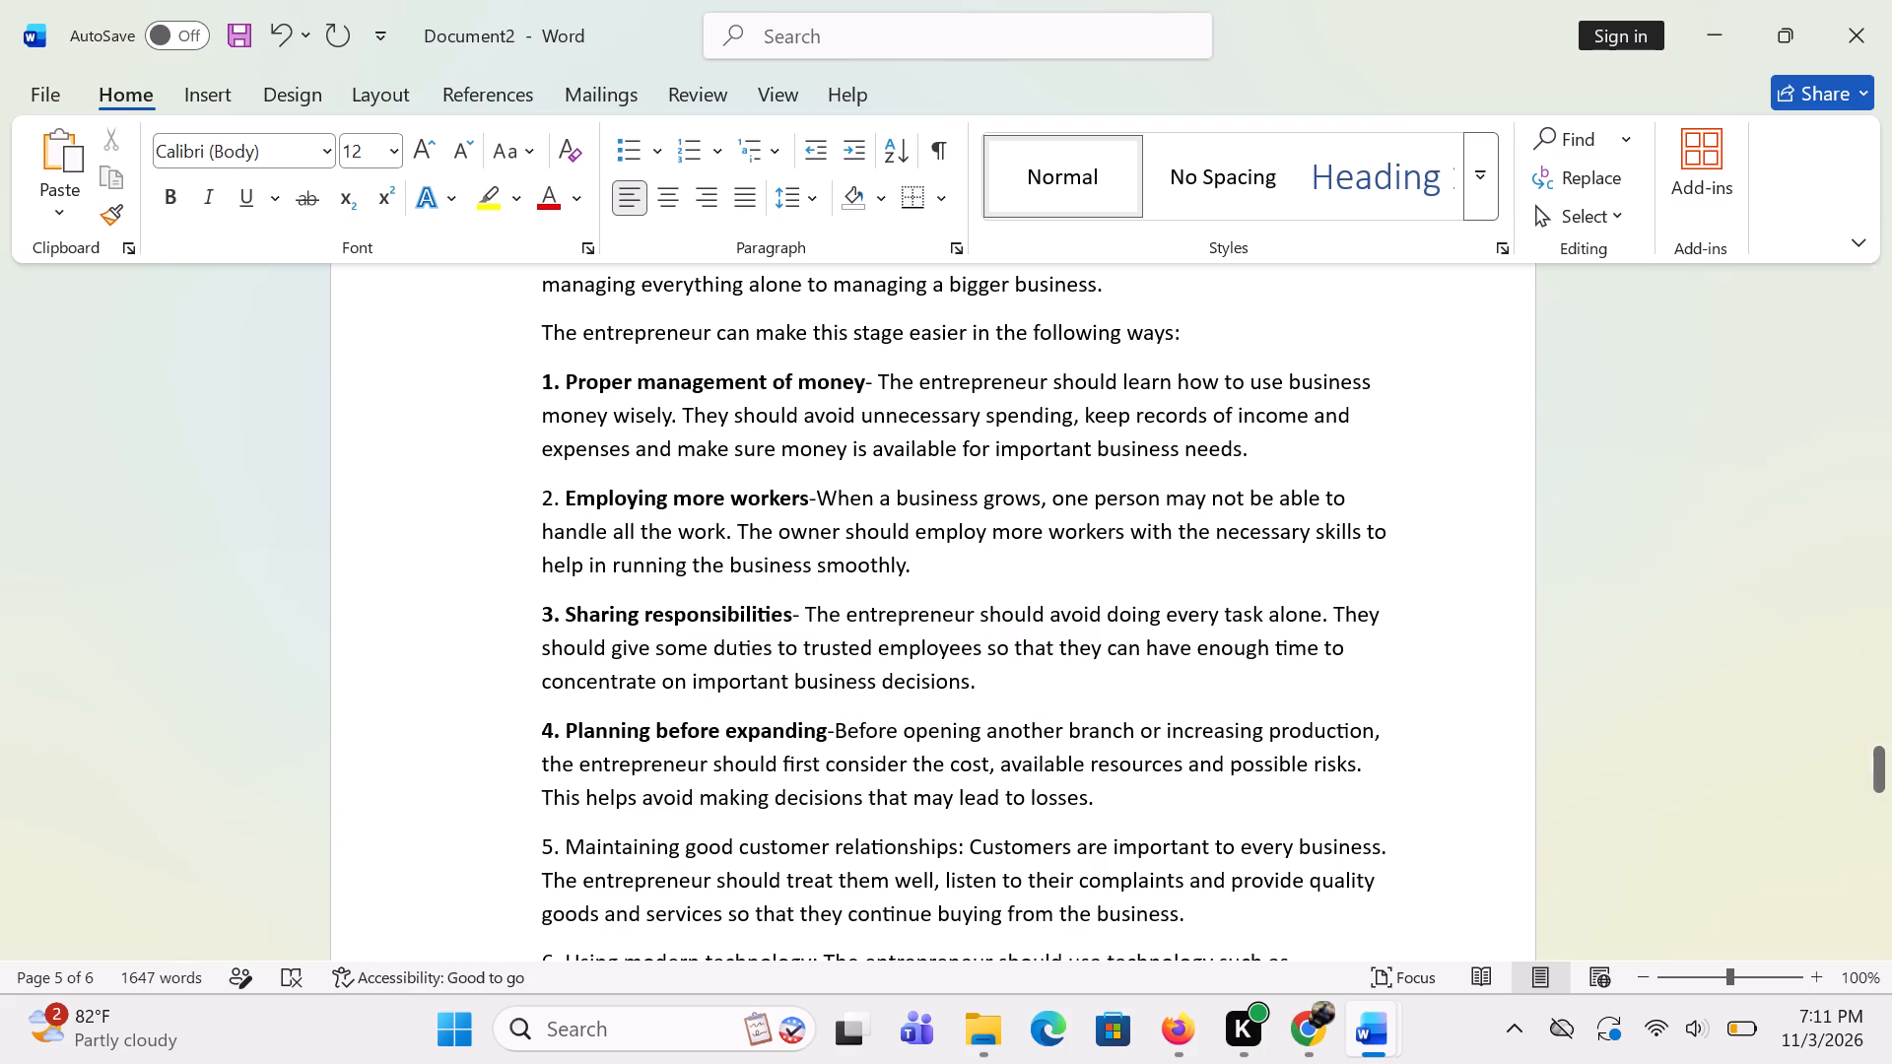
key(minus)
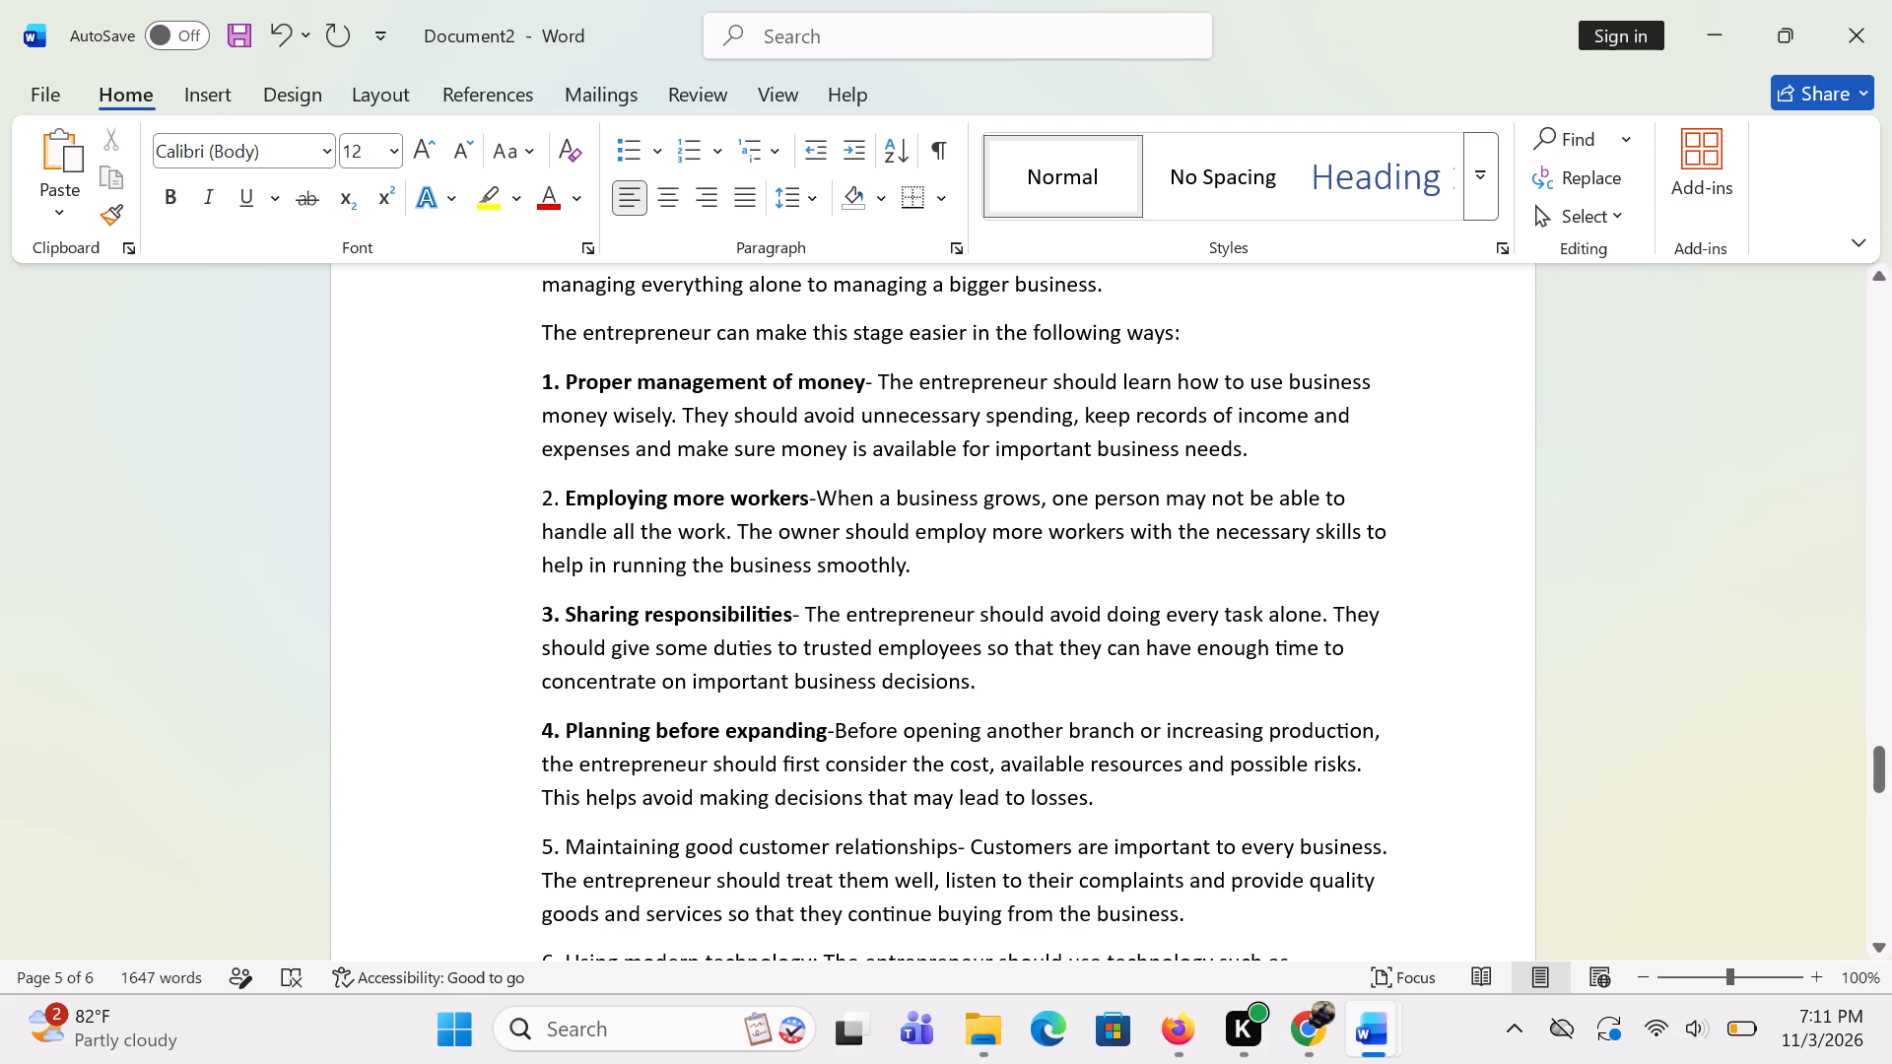
drag(958, 849, 586, 867)
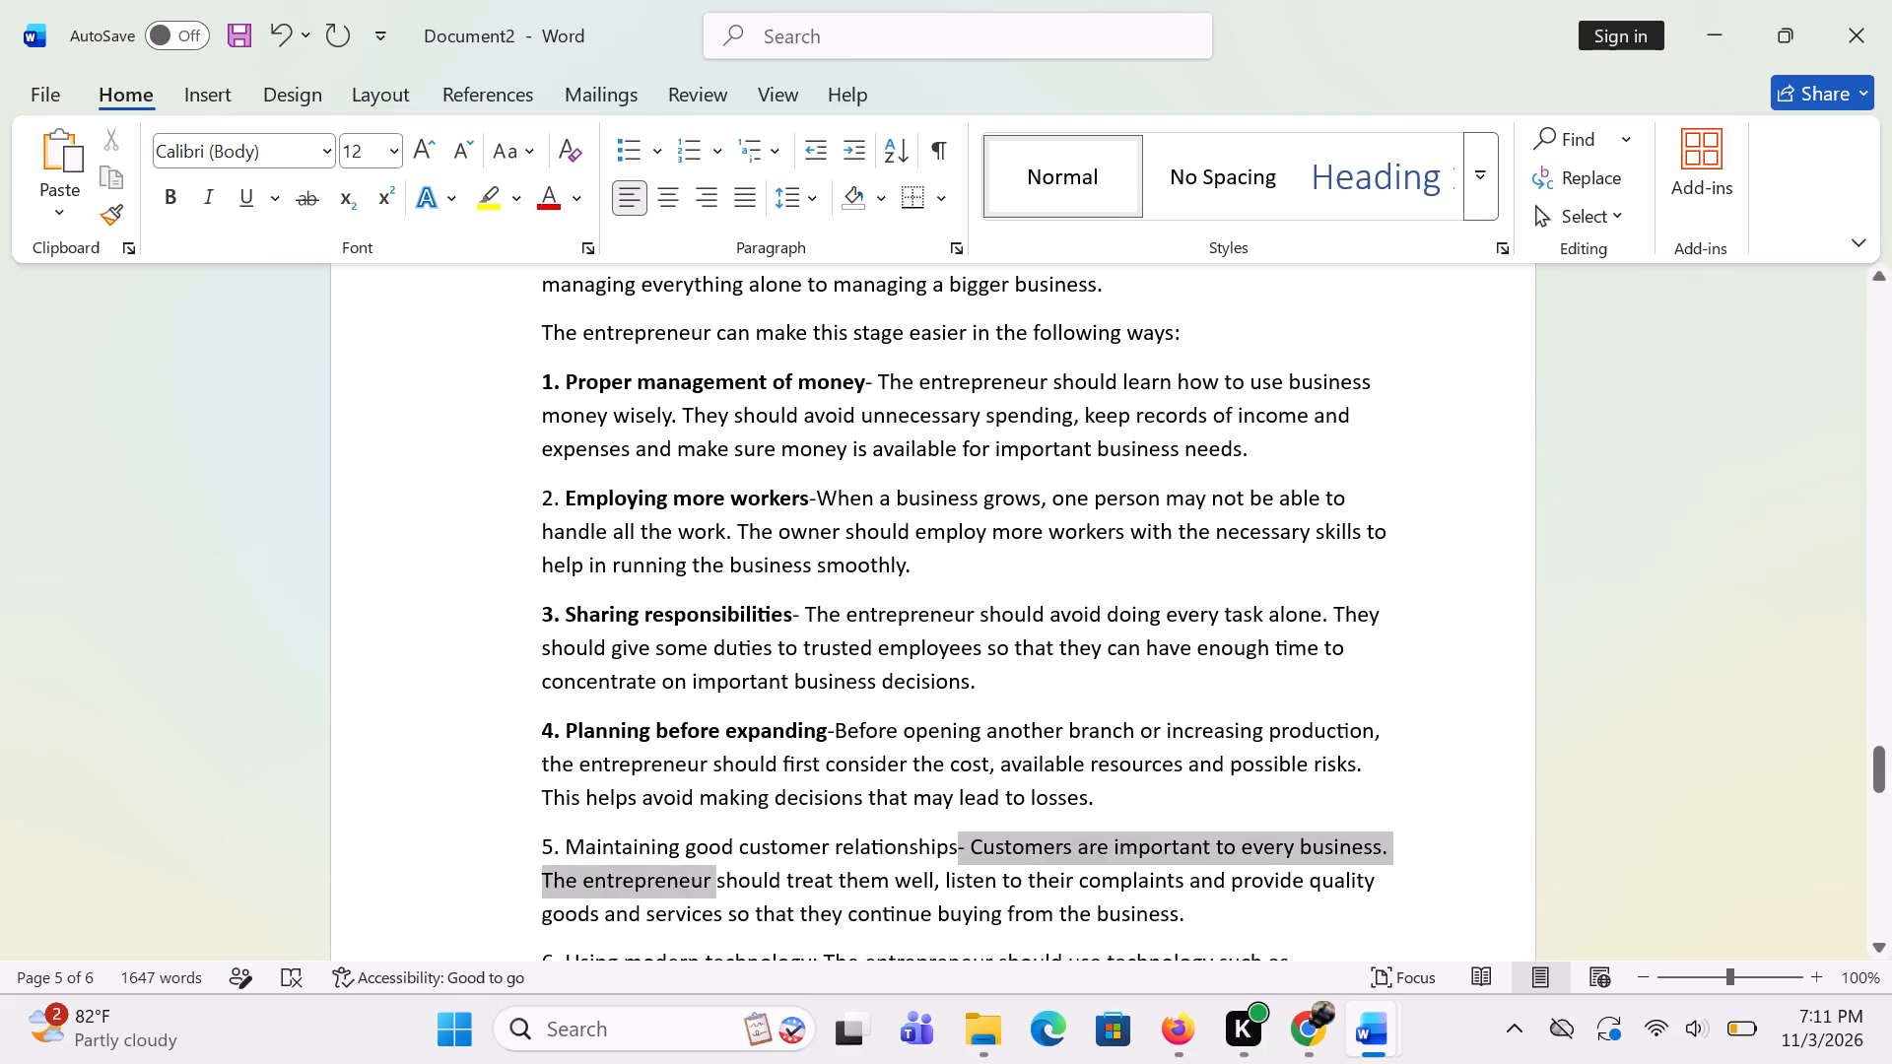
drag(586, 867, 537, 851)
click(567, 801)
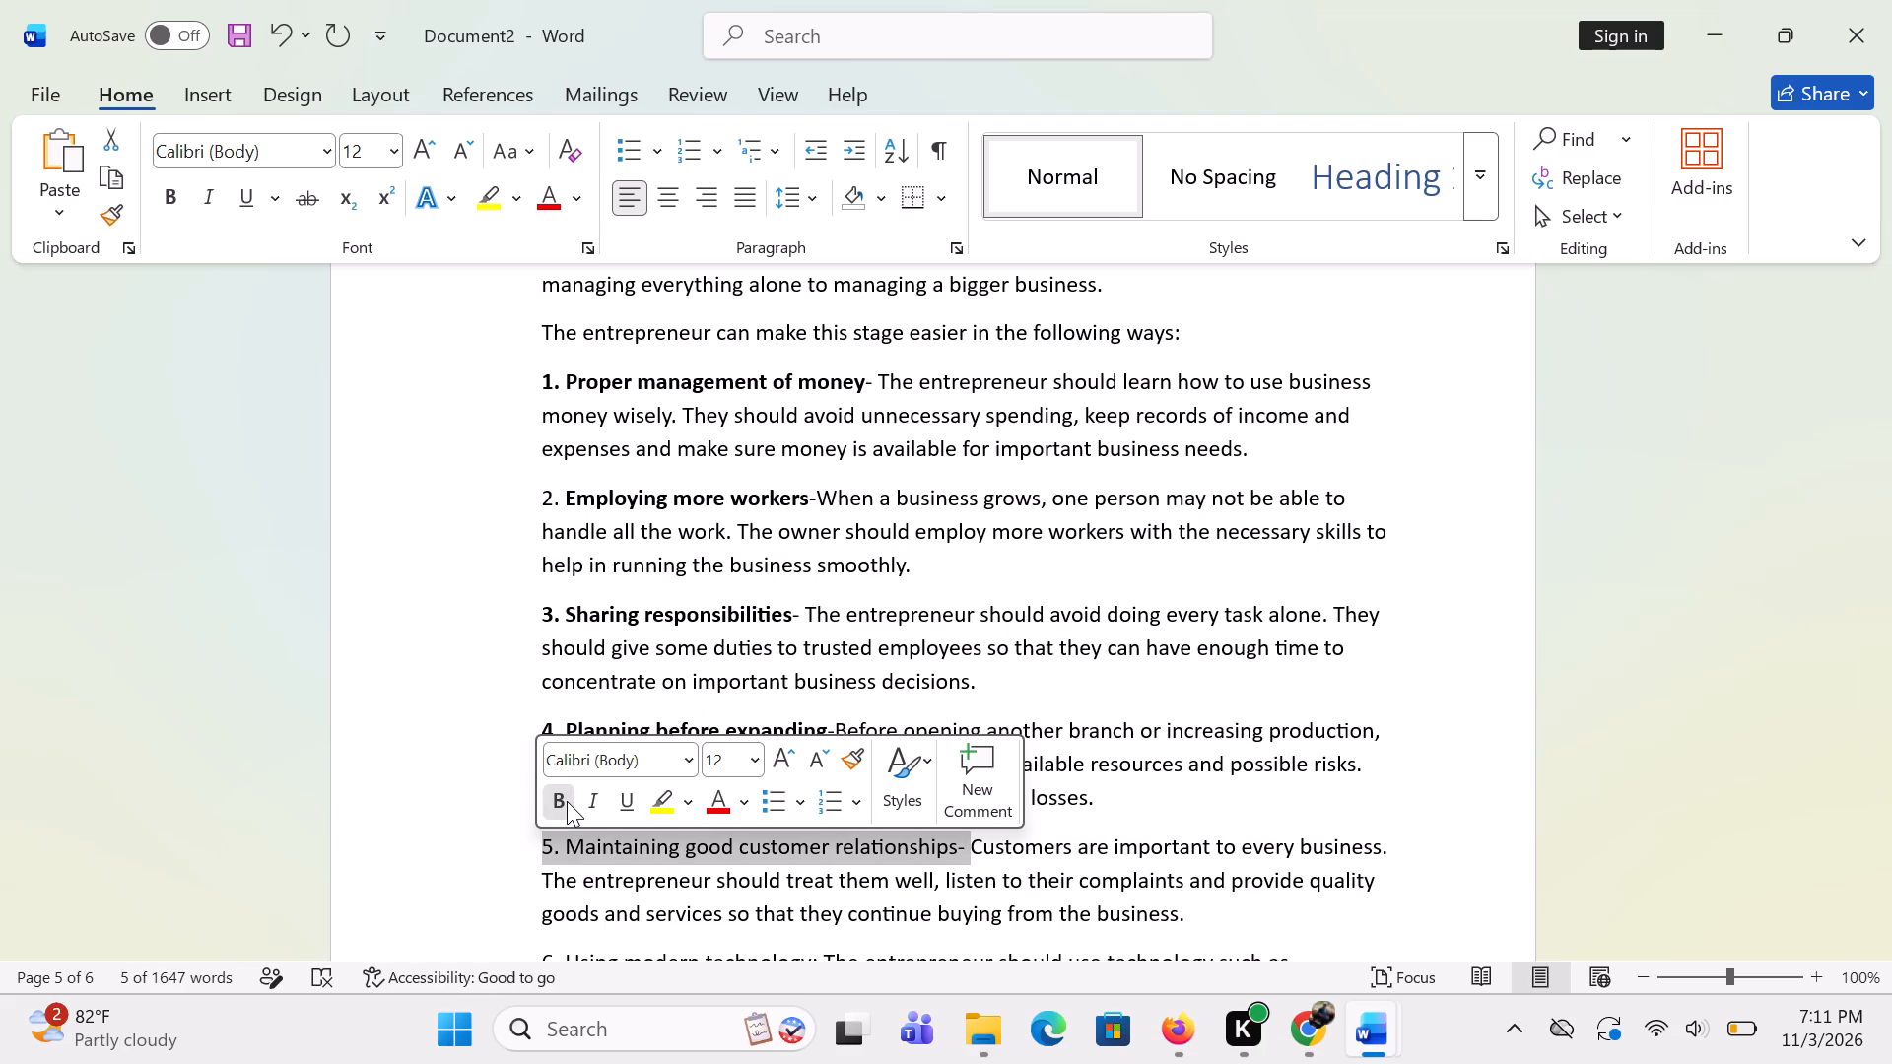
click(1389, 805)
Replace the colon and space after "Using modern technology" with a hyphen and make the heading bold, including its number 6.
scroll(1188, 749, down, 1)
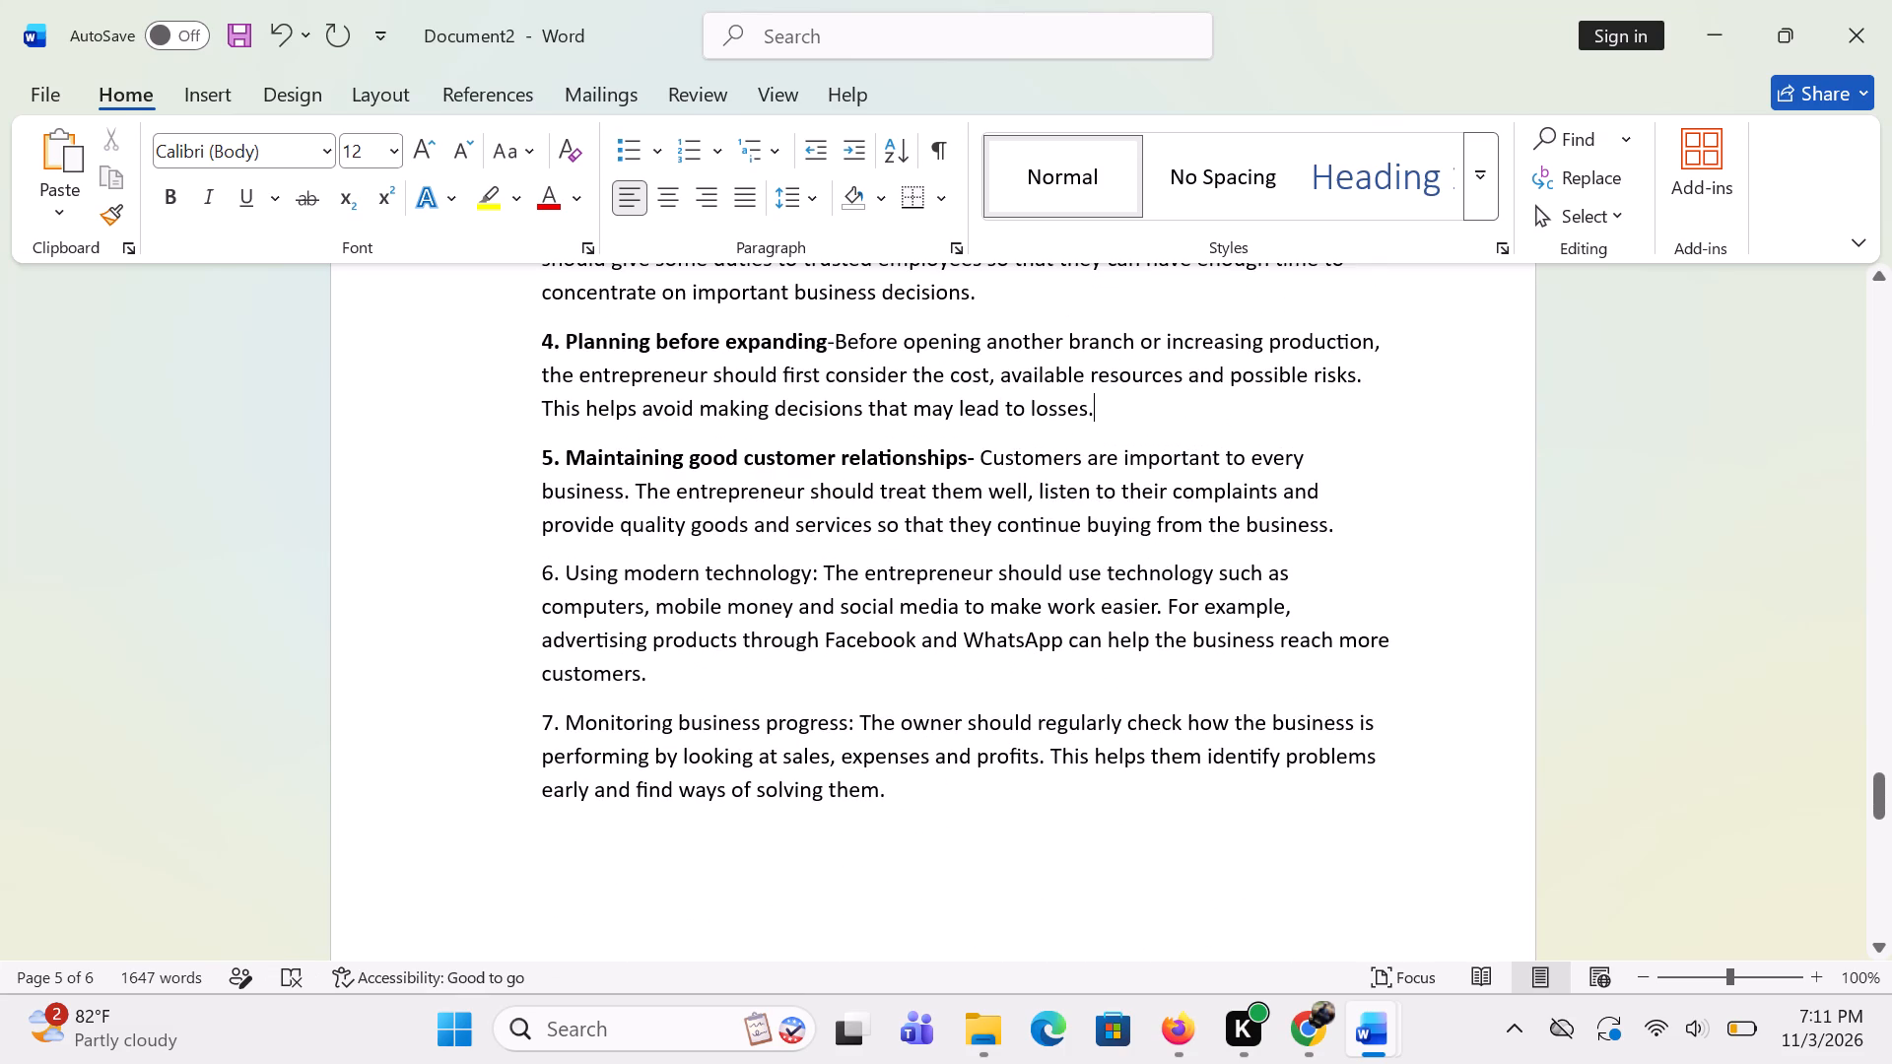
click(825, 572)
key(BackSpace)
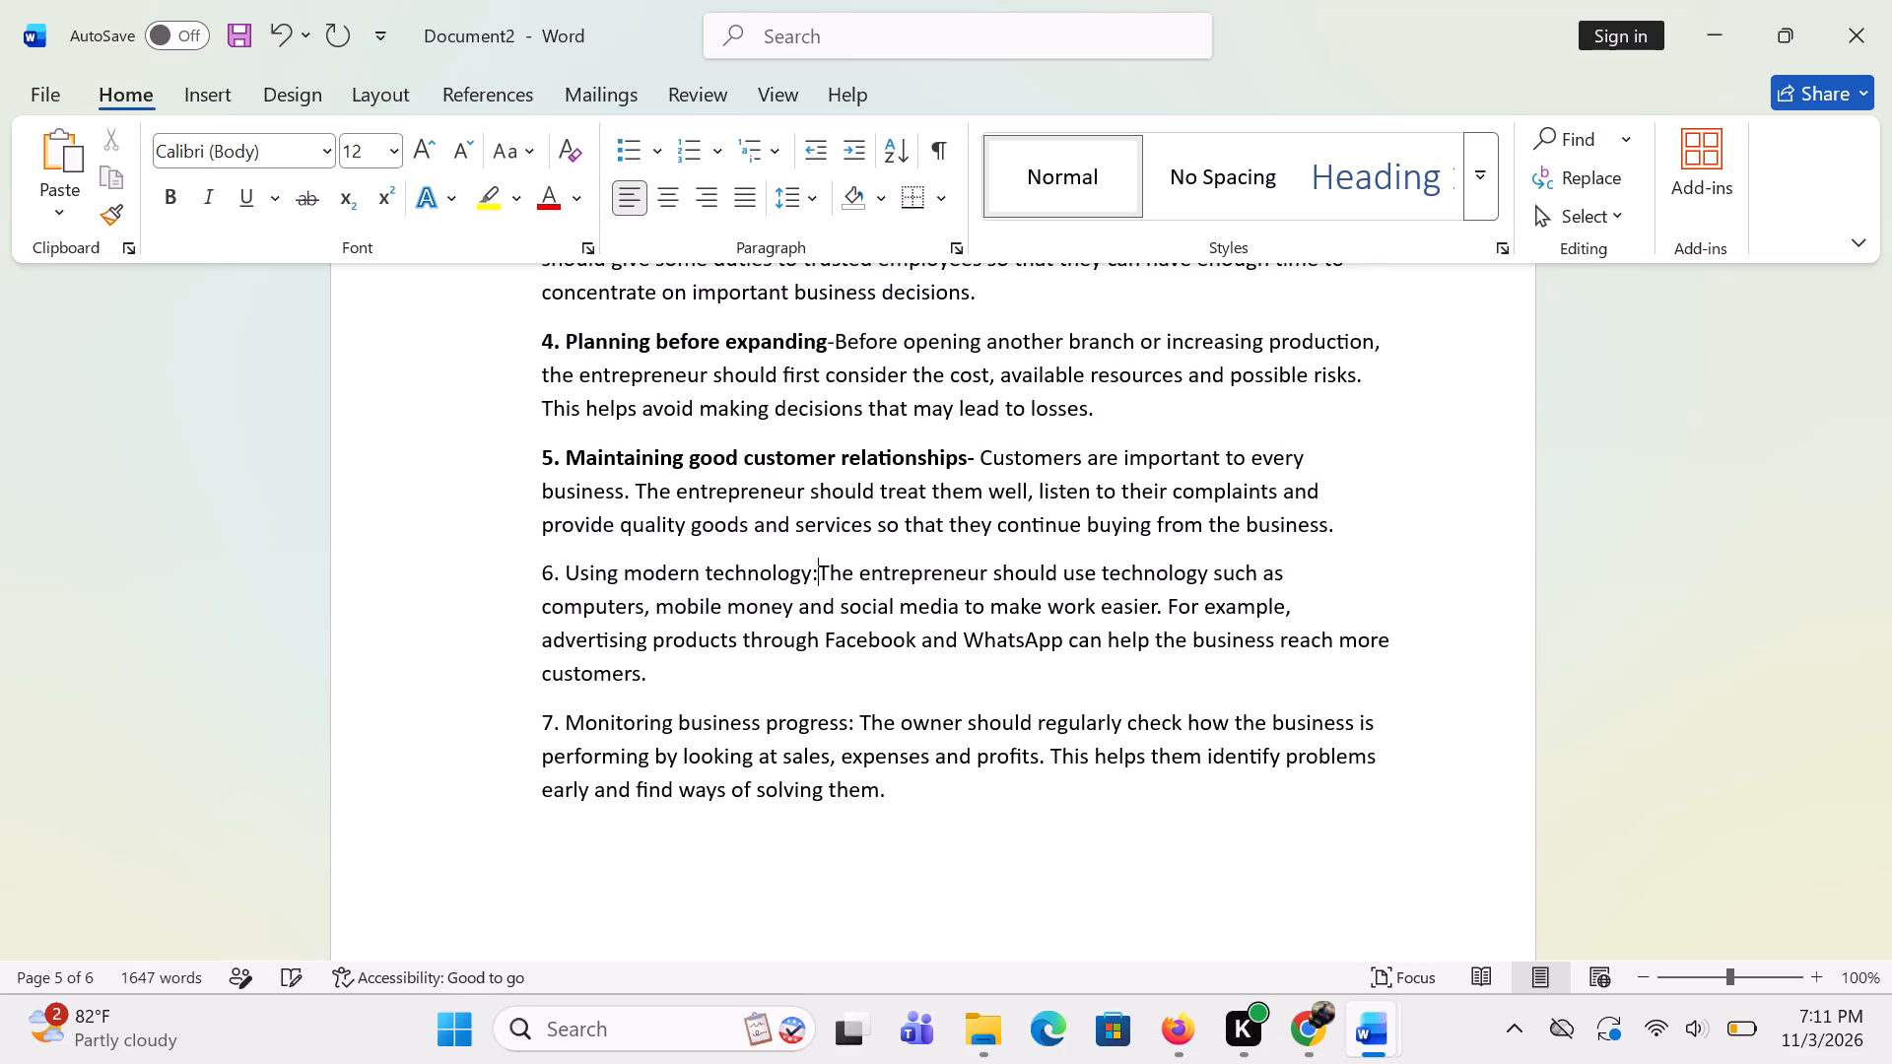
key(BackSpace)
key(minus)
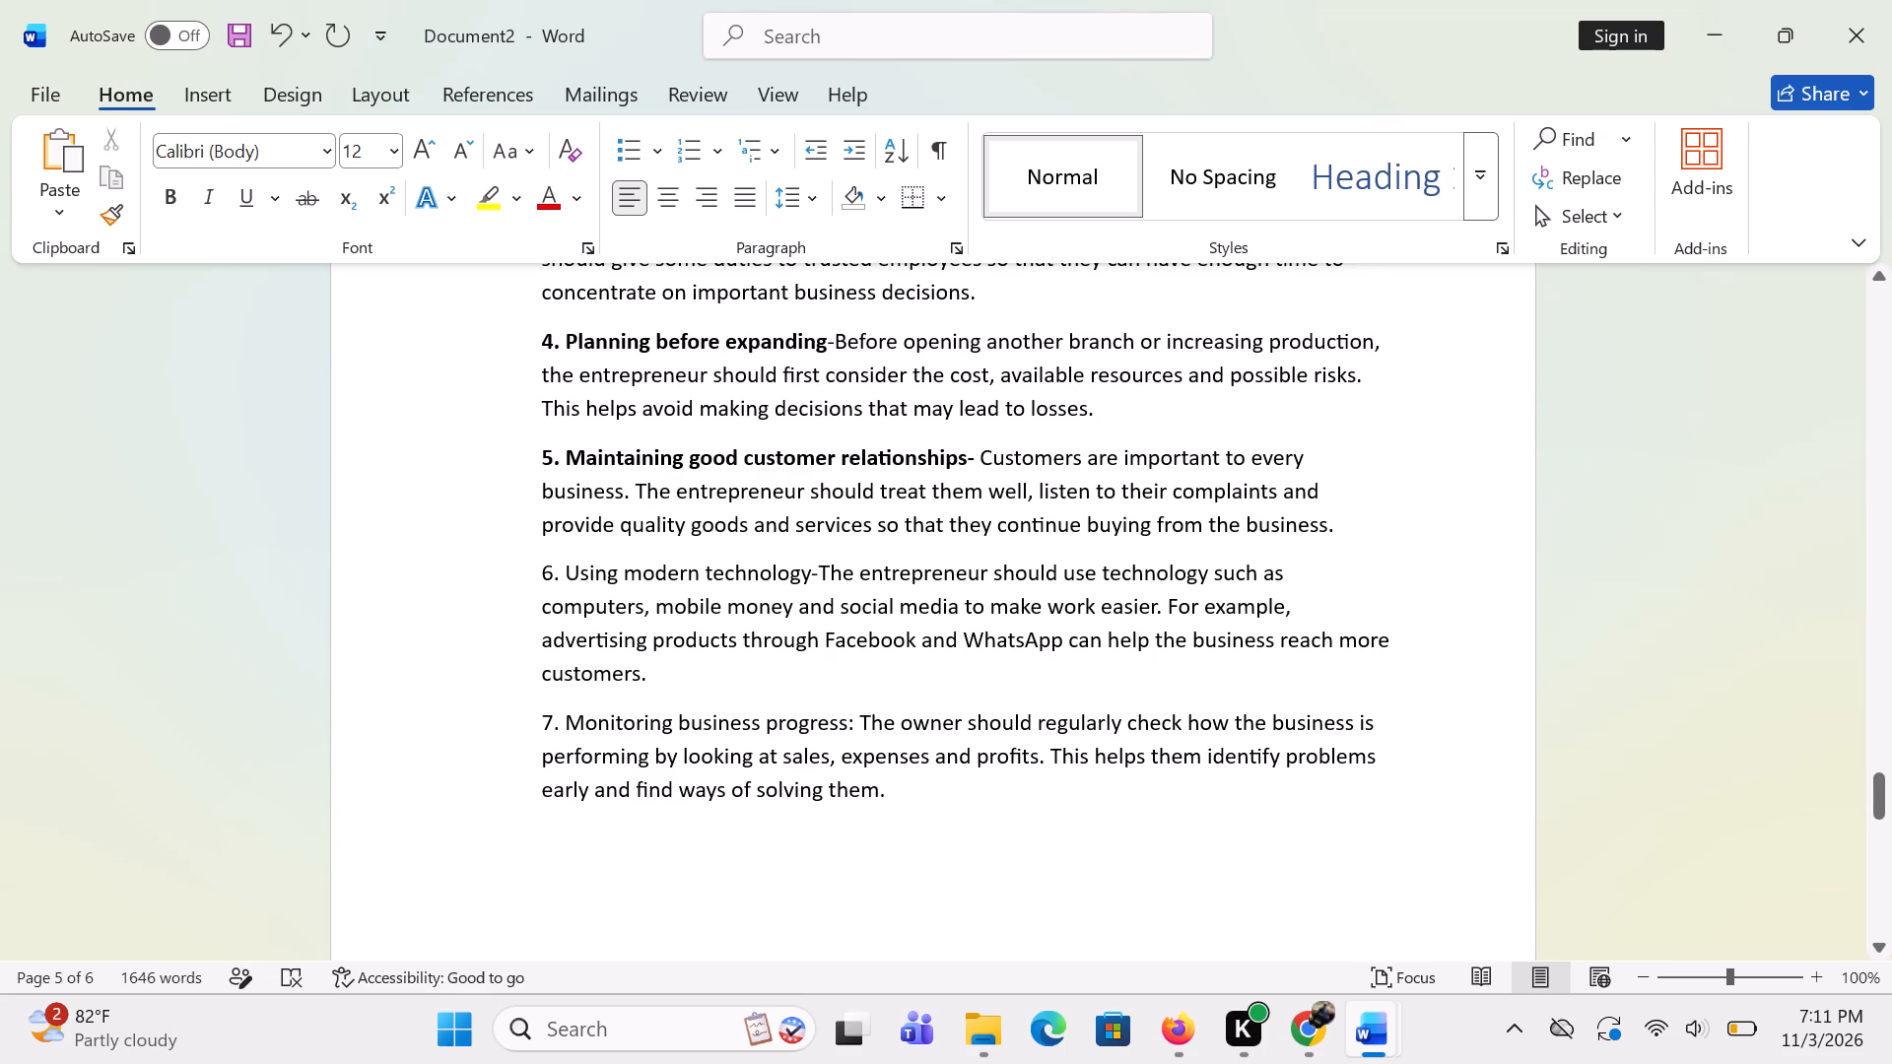
drag(807, 570, 536, 580)
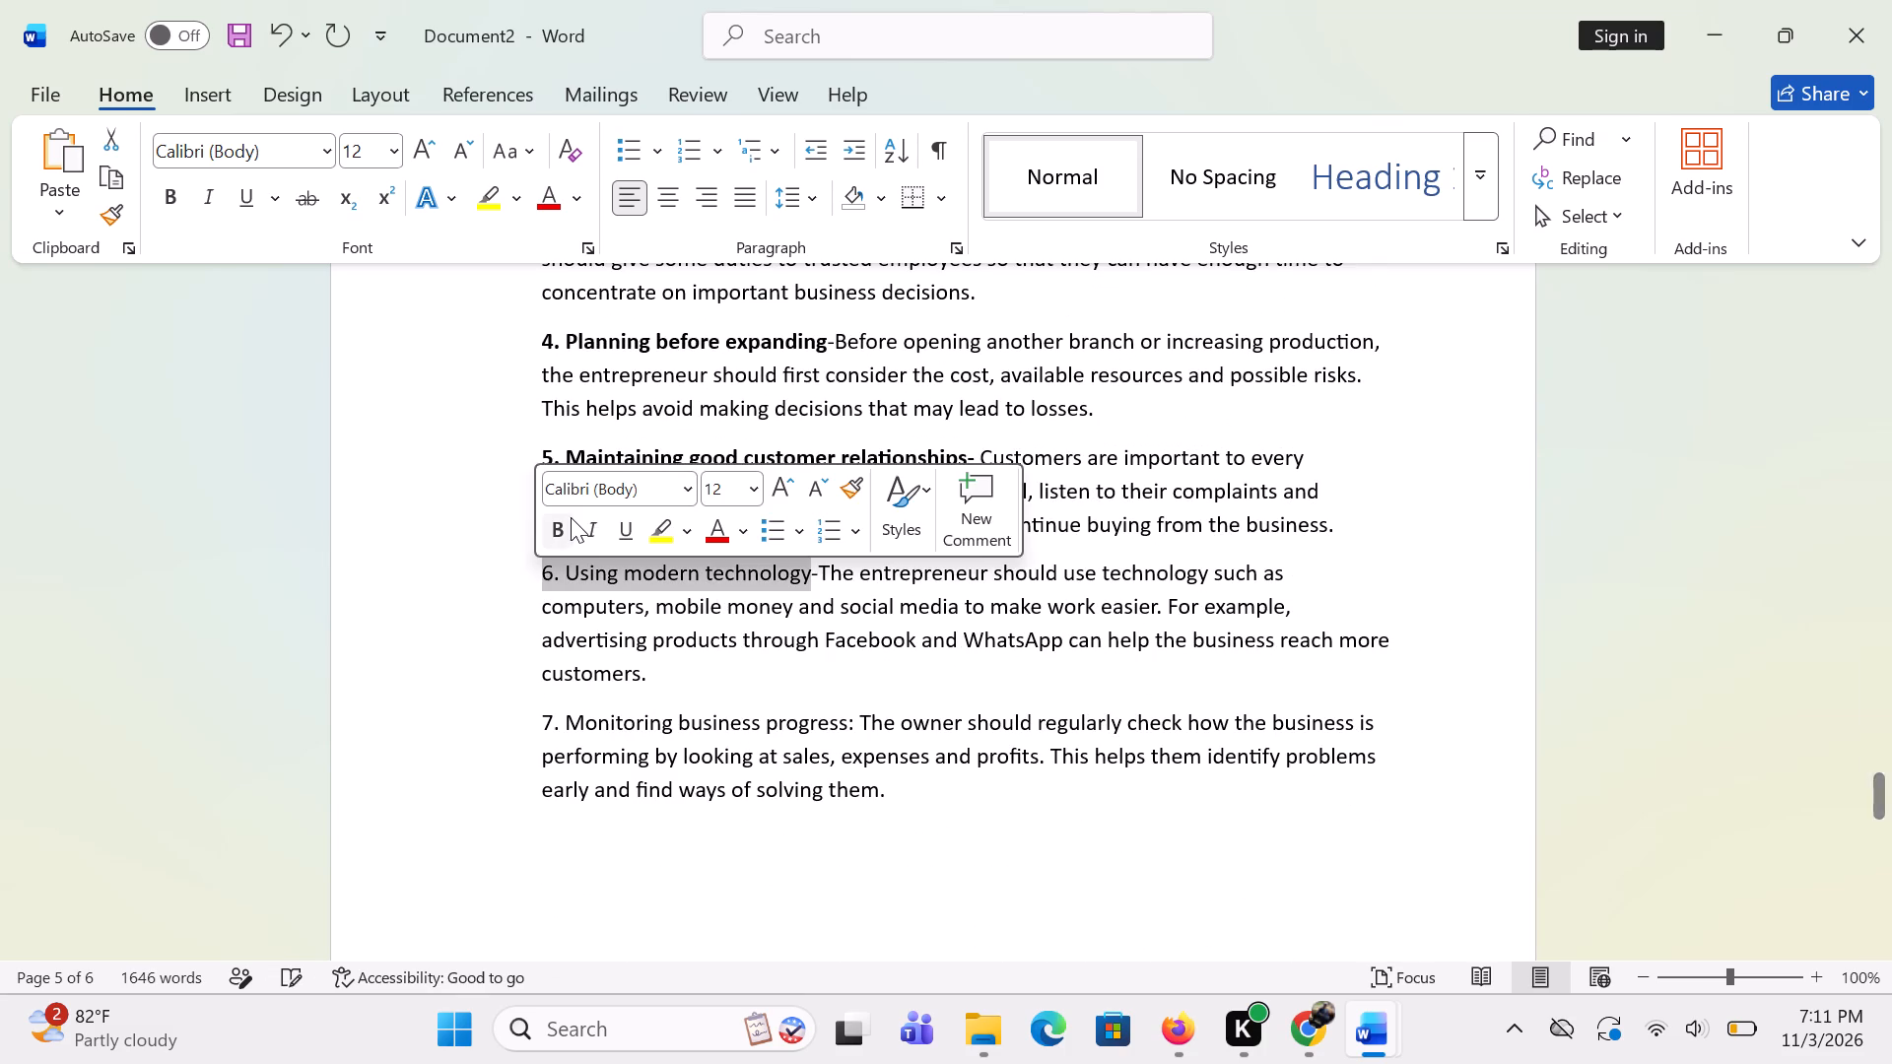
click(555, 529)
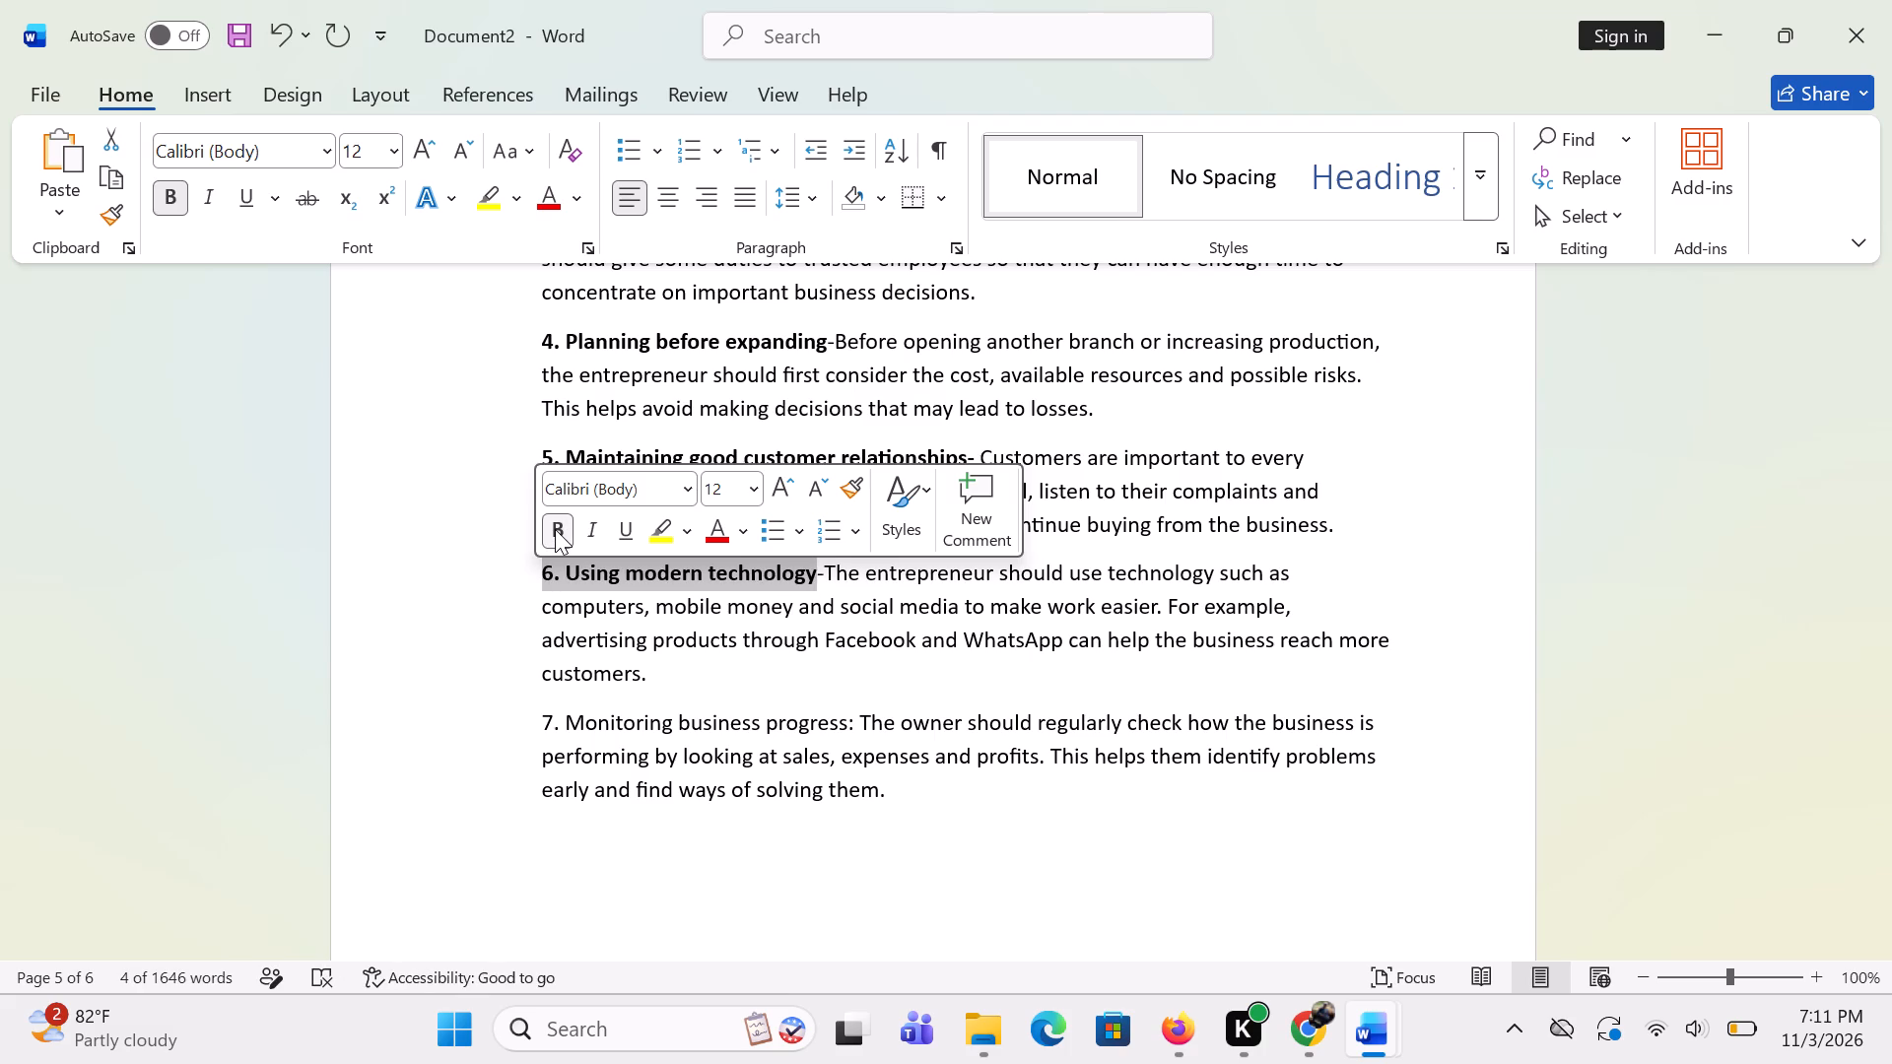
Replace the colon and space after "Monitoring business progress" with a hyphen and make the heading bold, including its number 7.
click(847, 698)
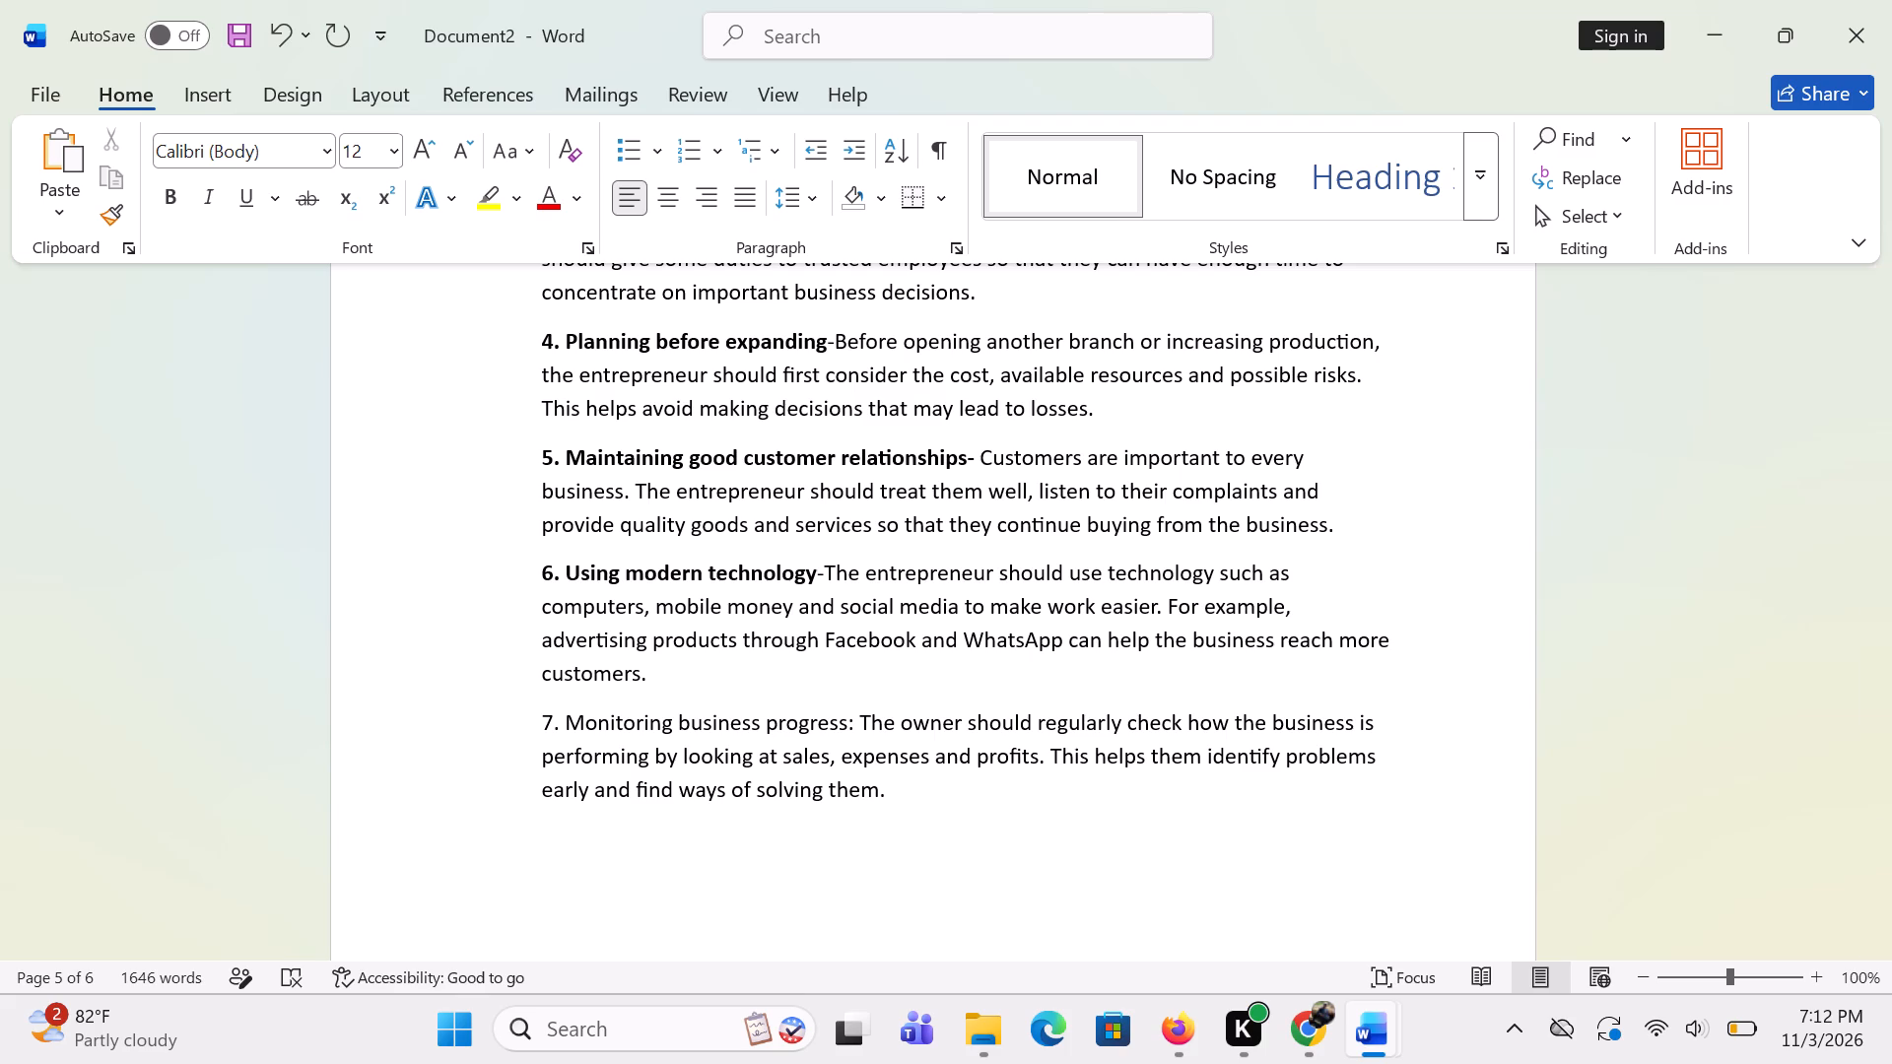
click(858, 718)
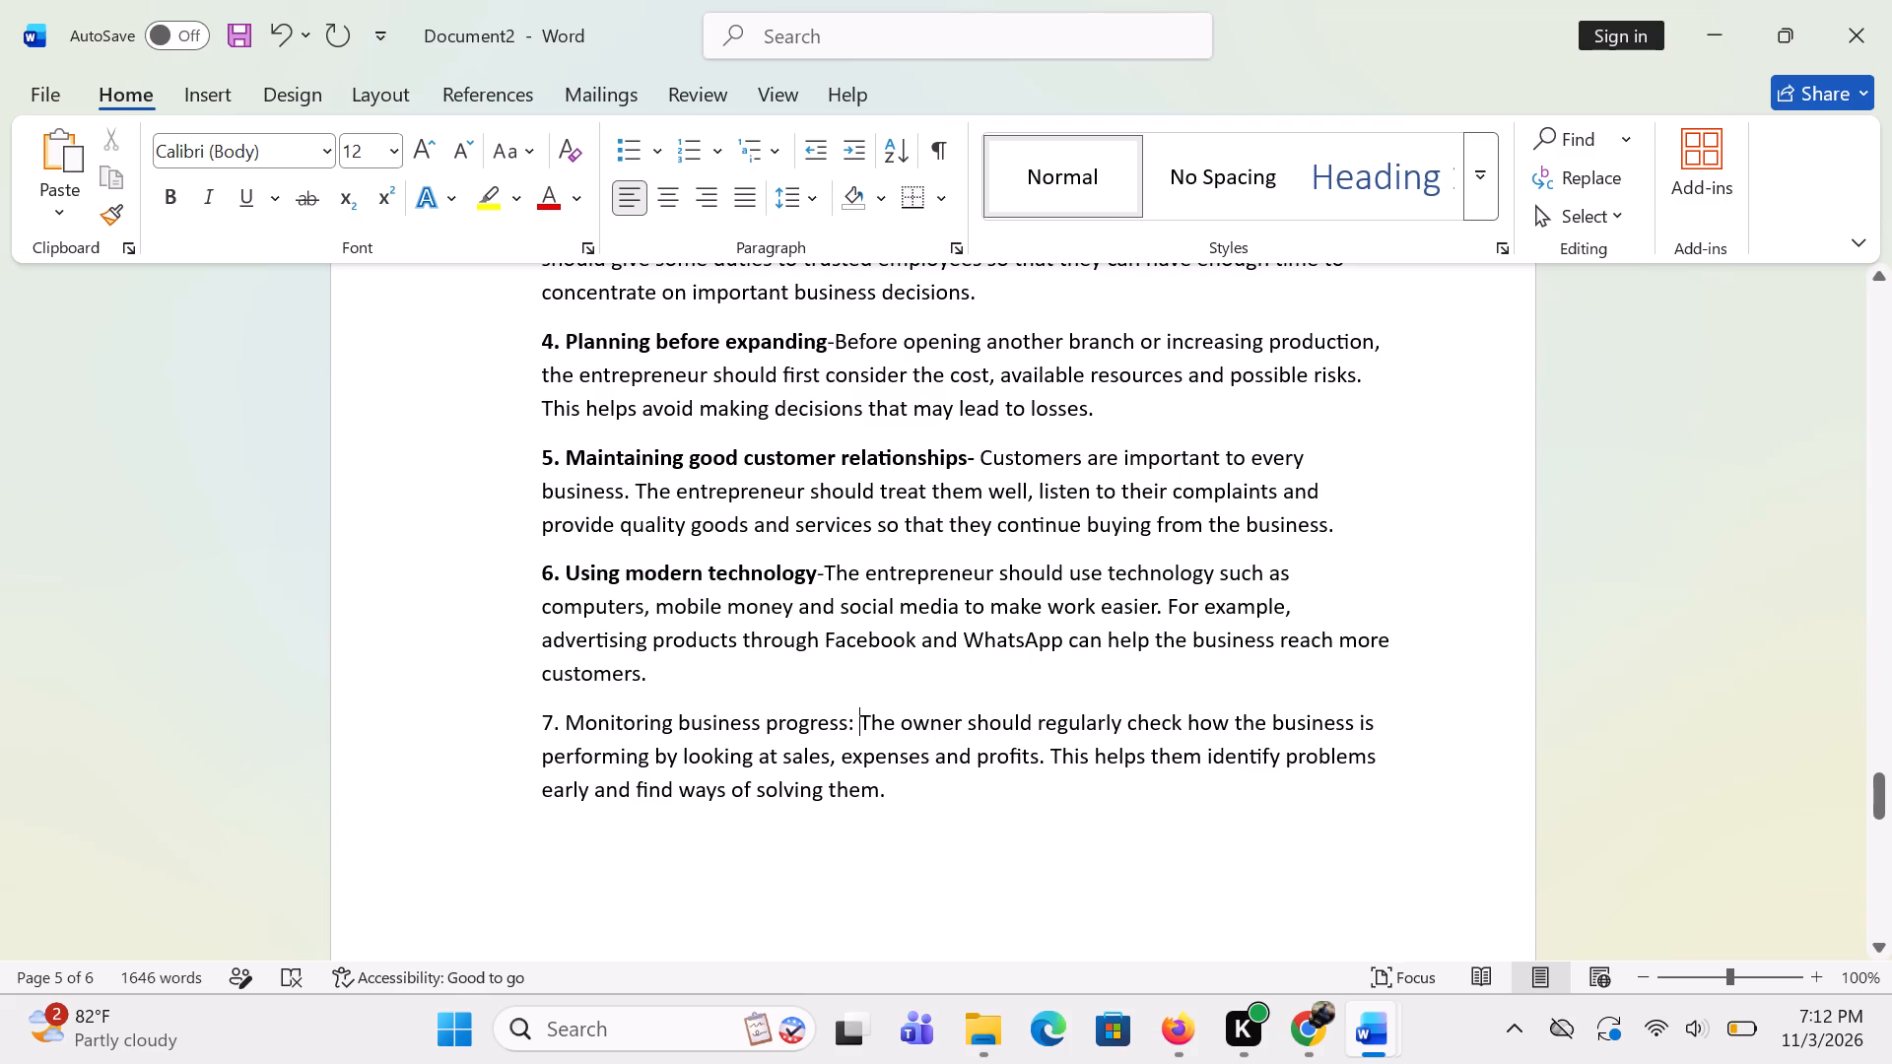
key(BackSpace)
key(BackSpace)
key(minus)
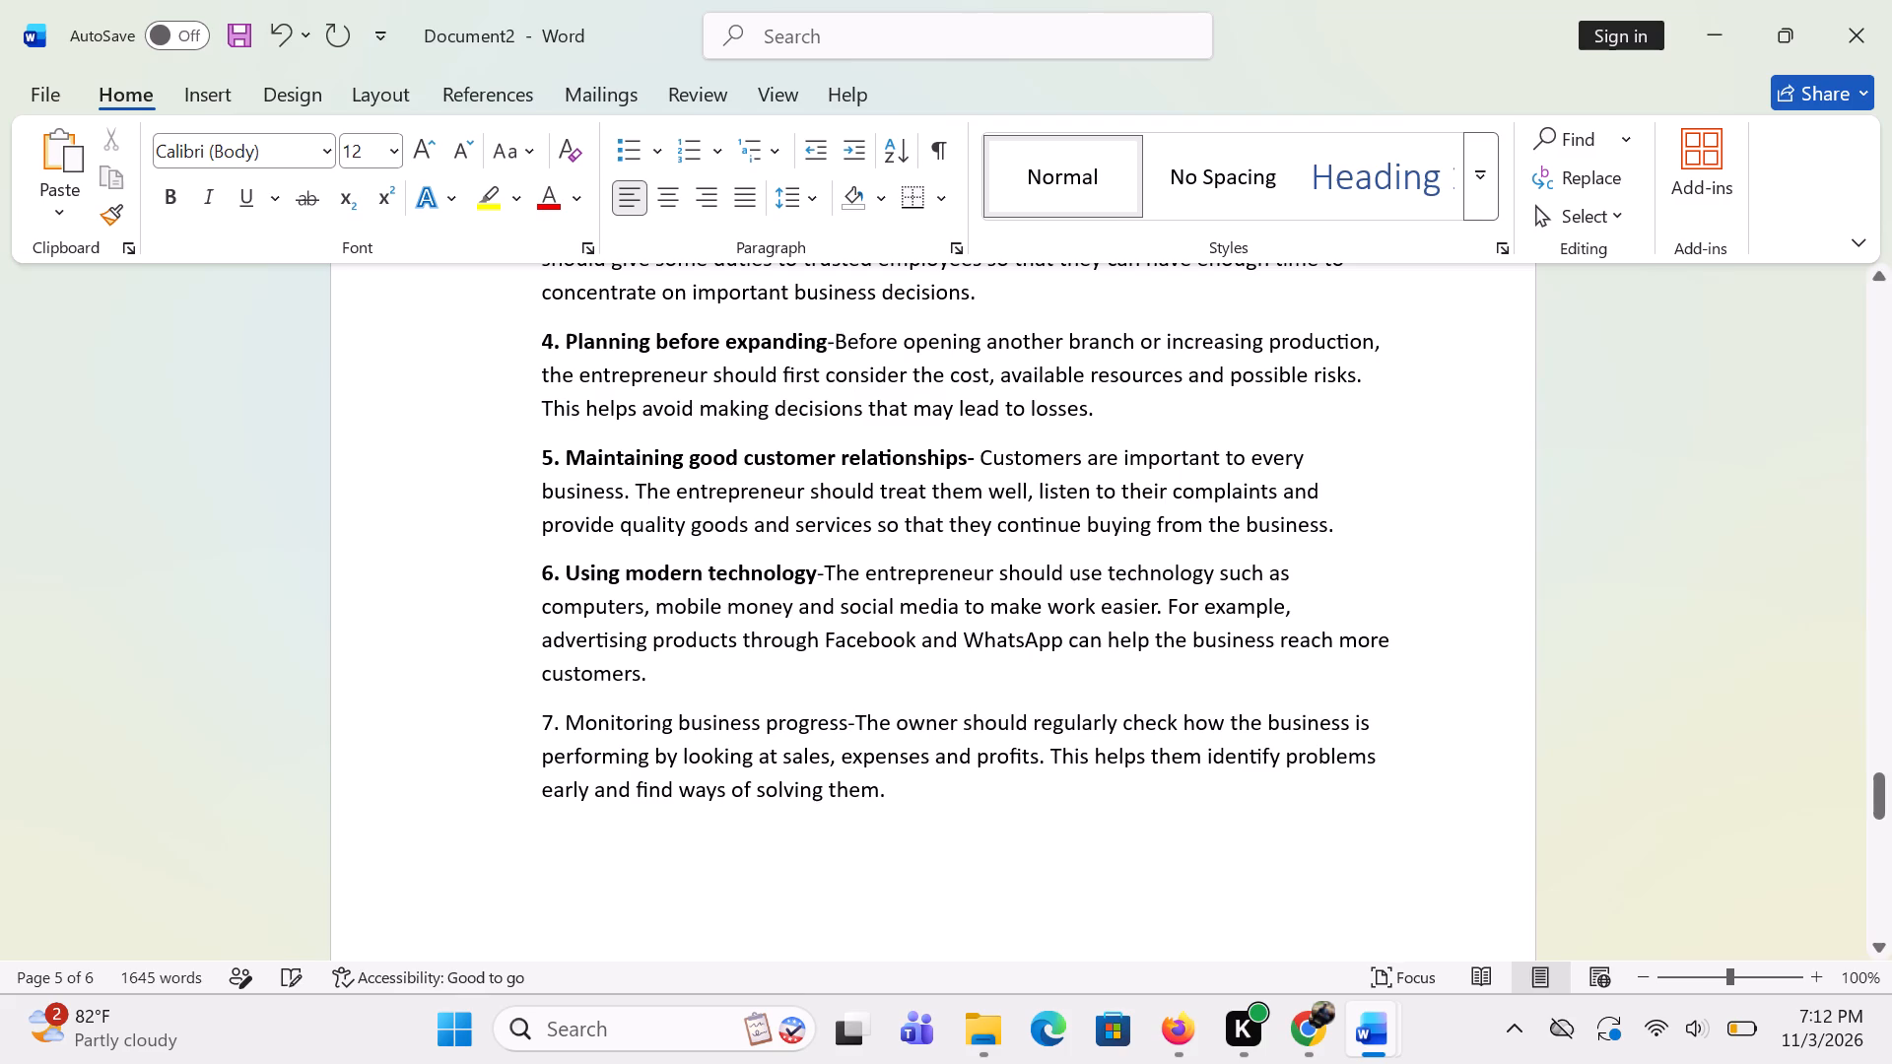
drag(846, 722, 531, 725)
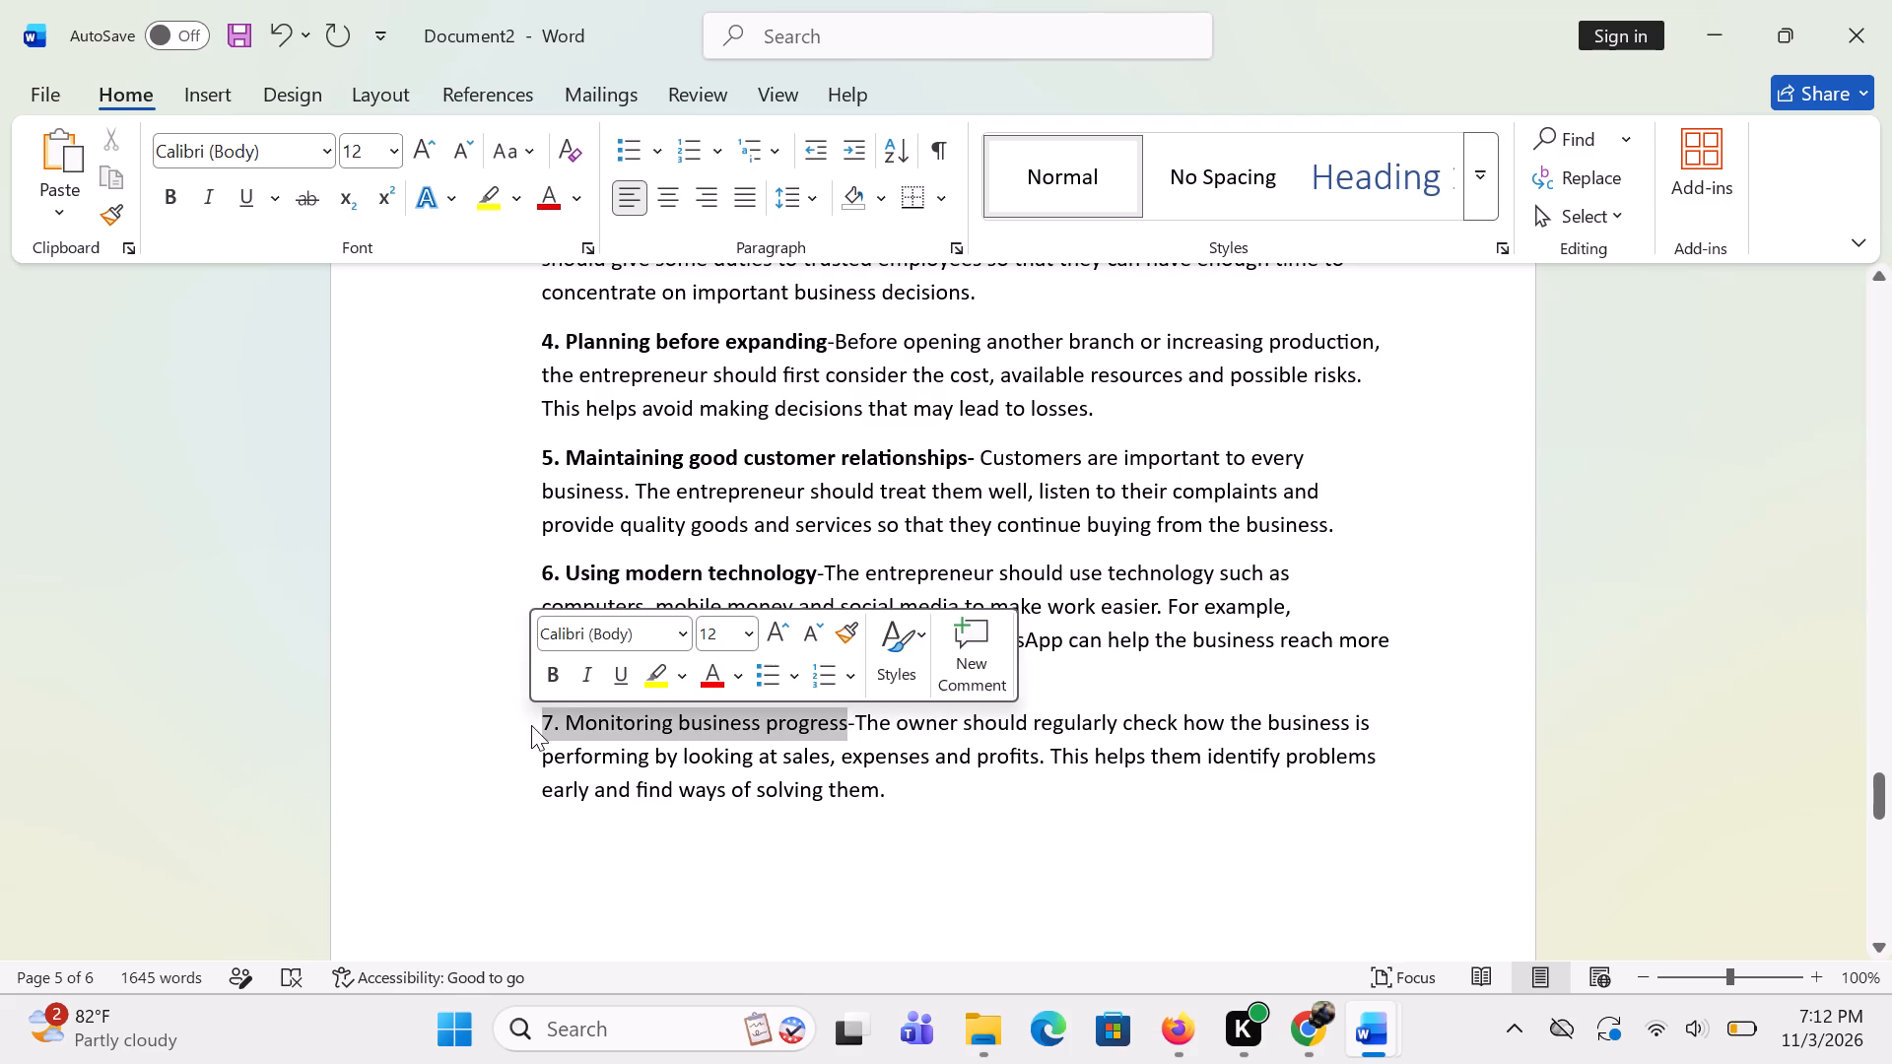
click(555, 684)
click(1061, 820)
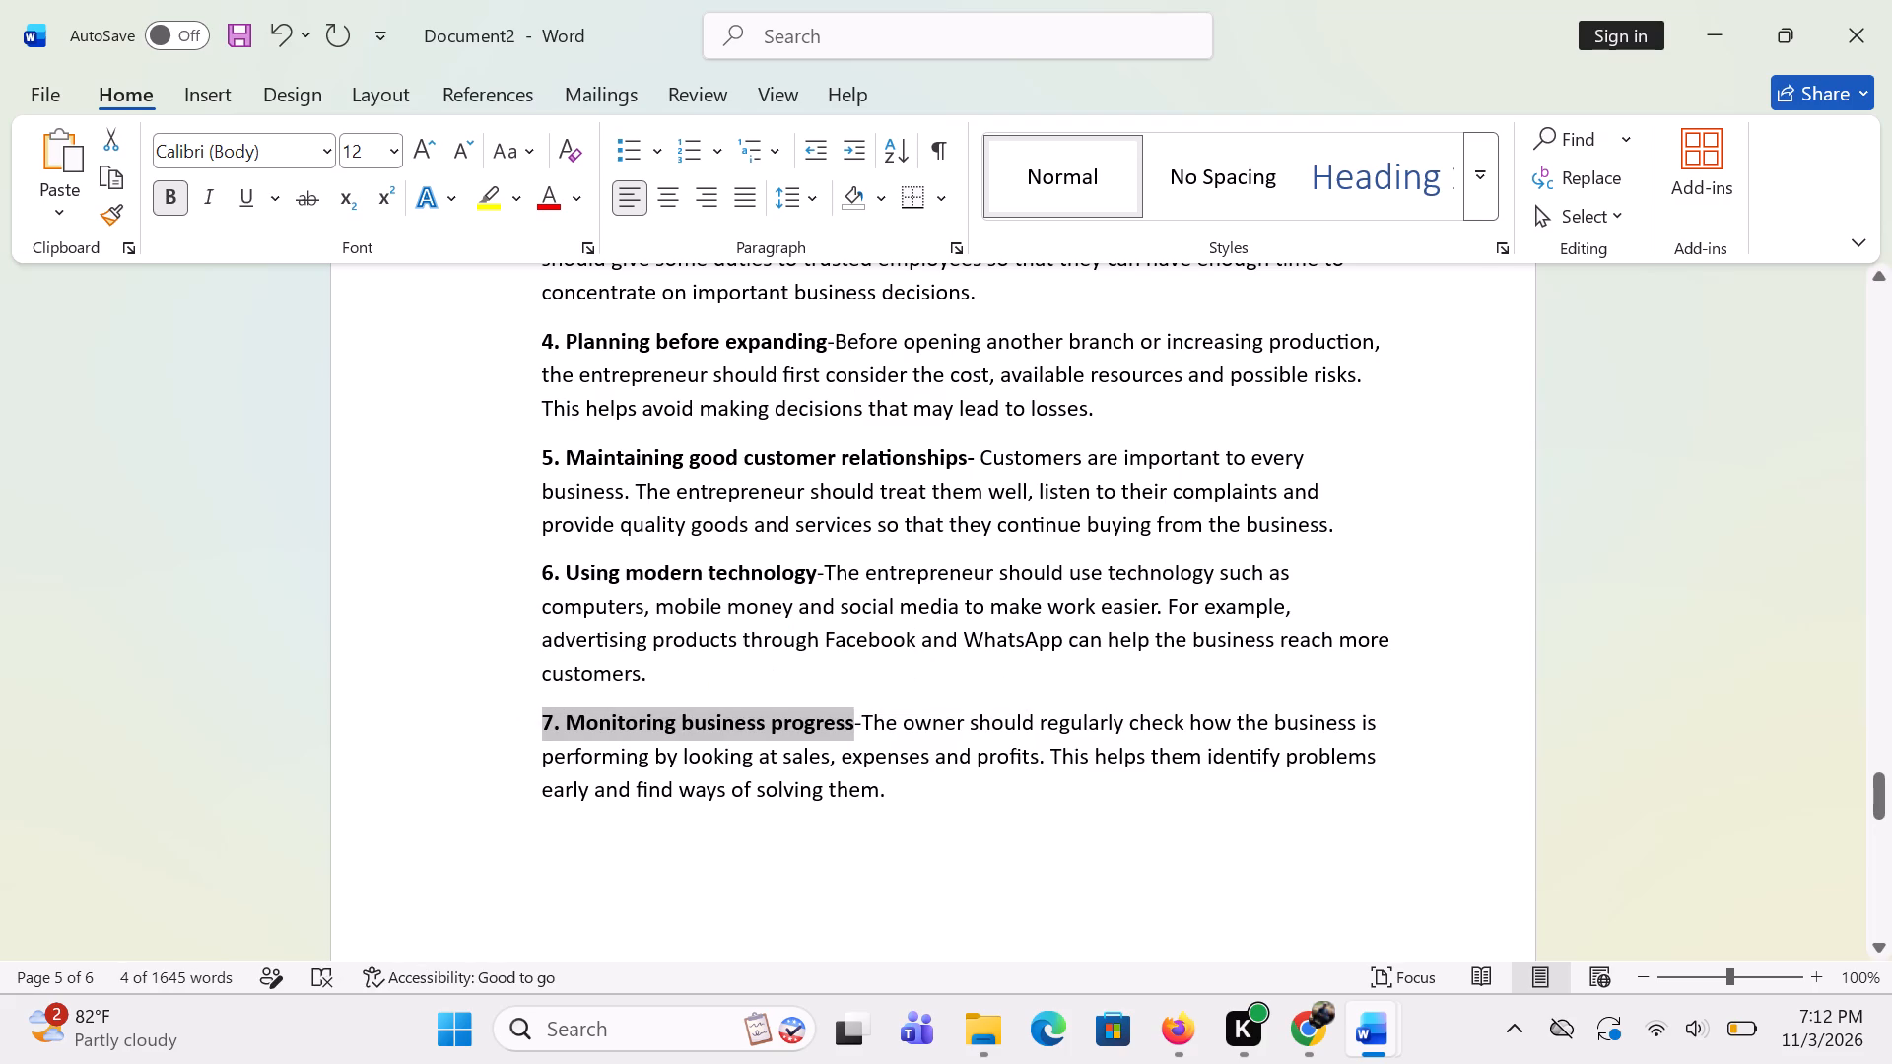
Replace the colon after "Finding additional sources of capital" with a hyphen and make the heading bold, including its number 8.
scroll(804, 779, down, 2)
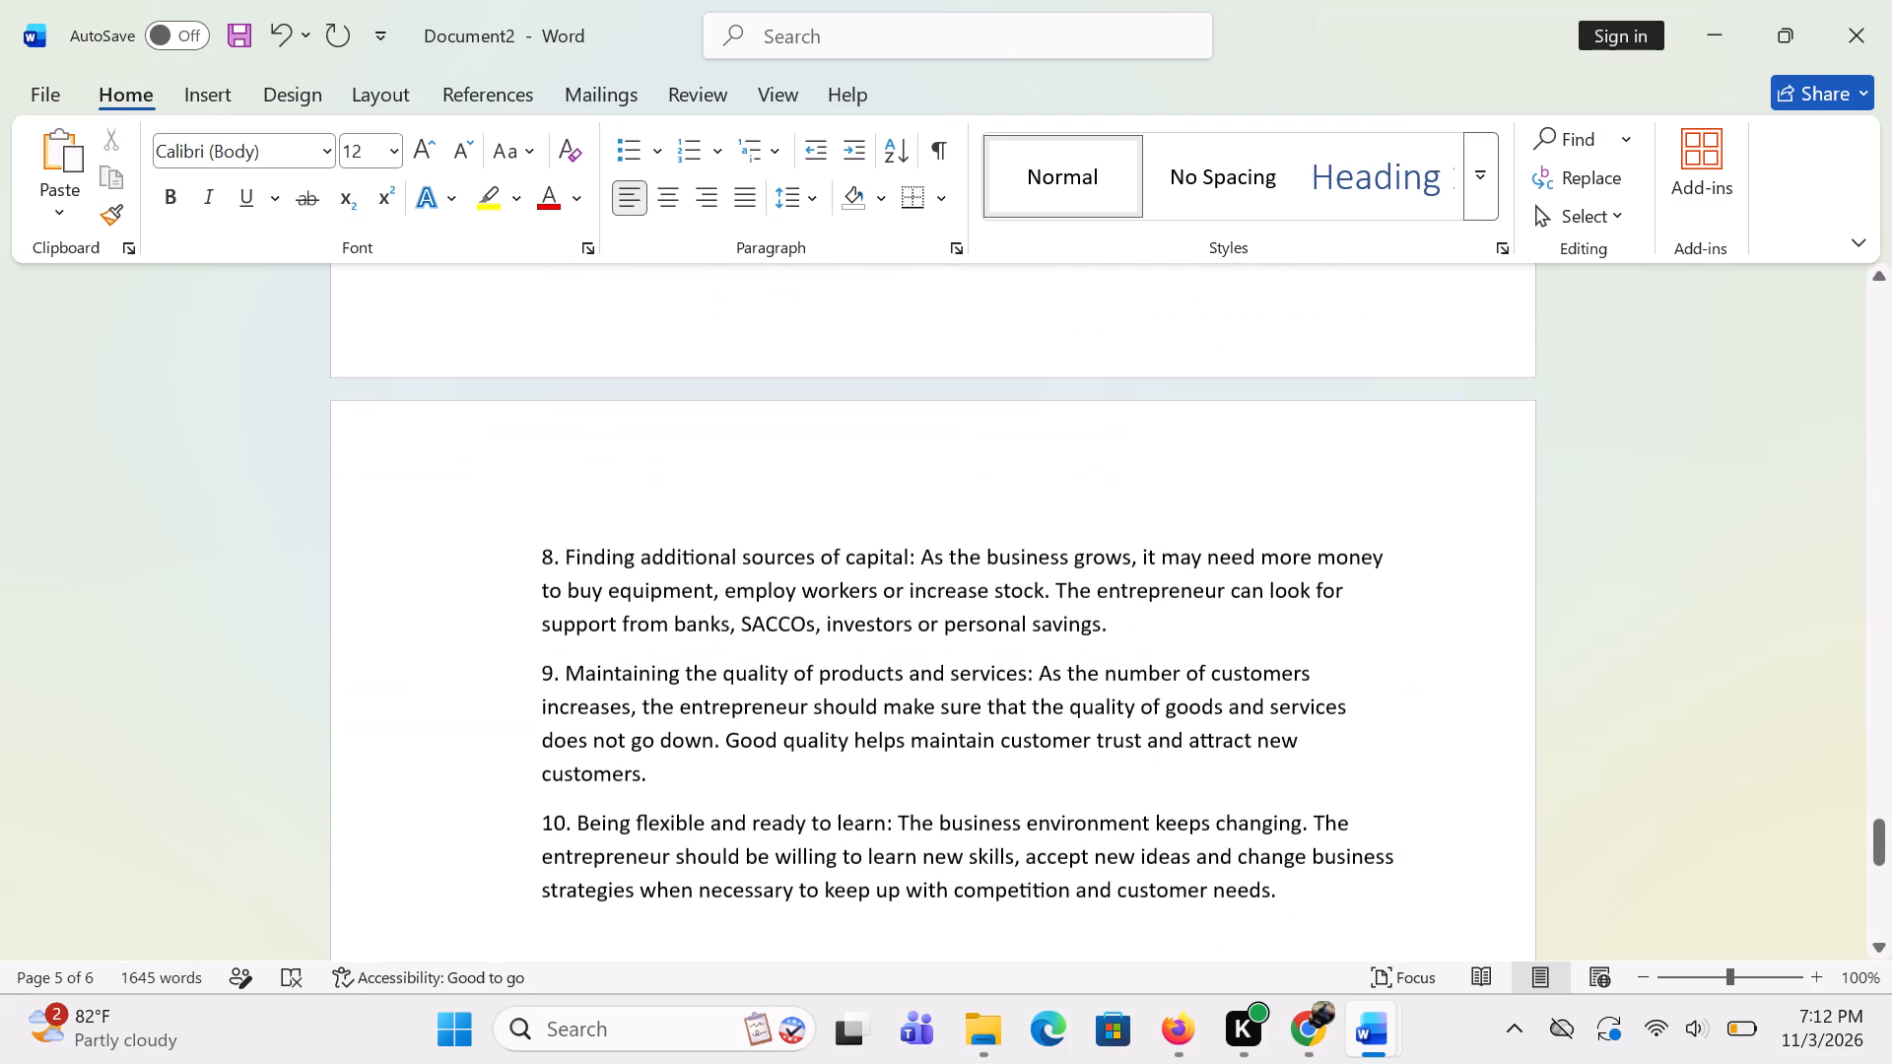
scroll(880, 542, down, 1)
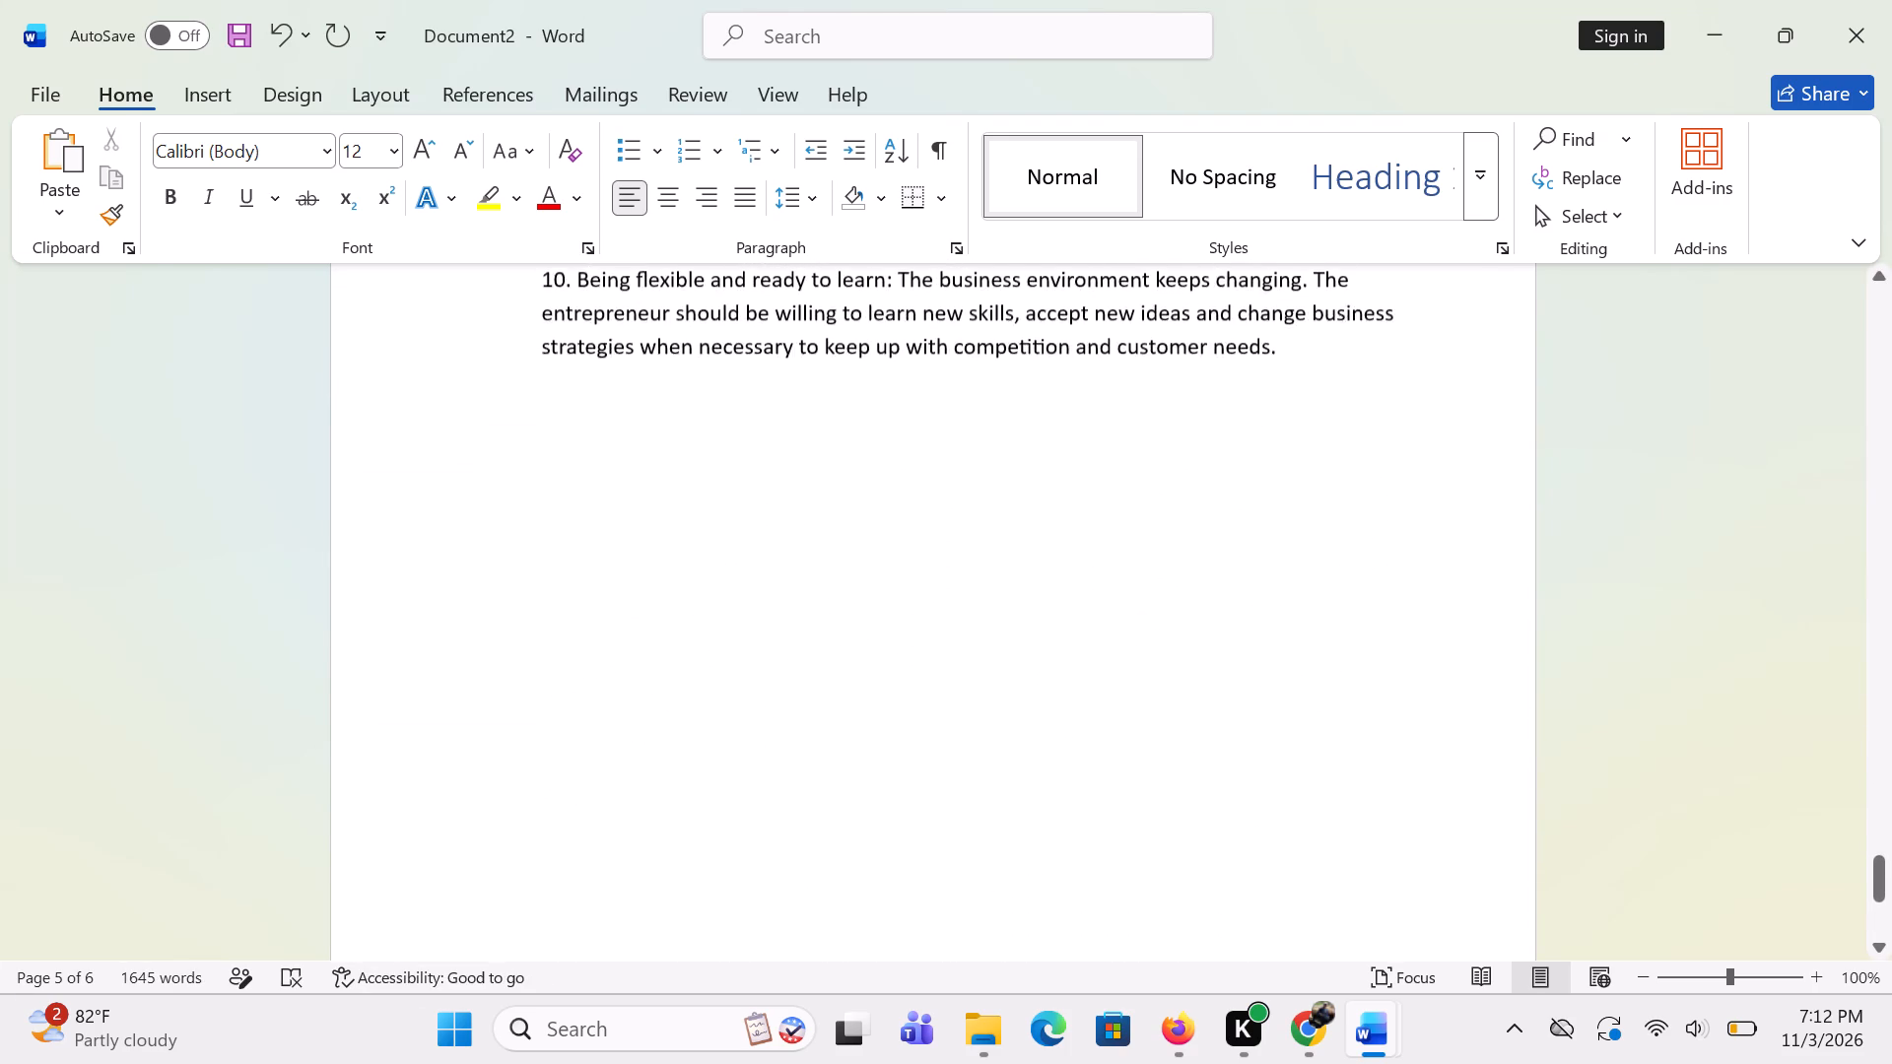
scroll(880, 542, up, 2)
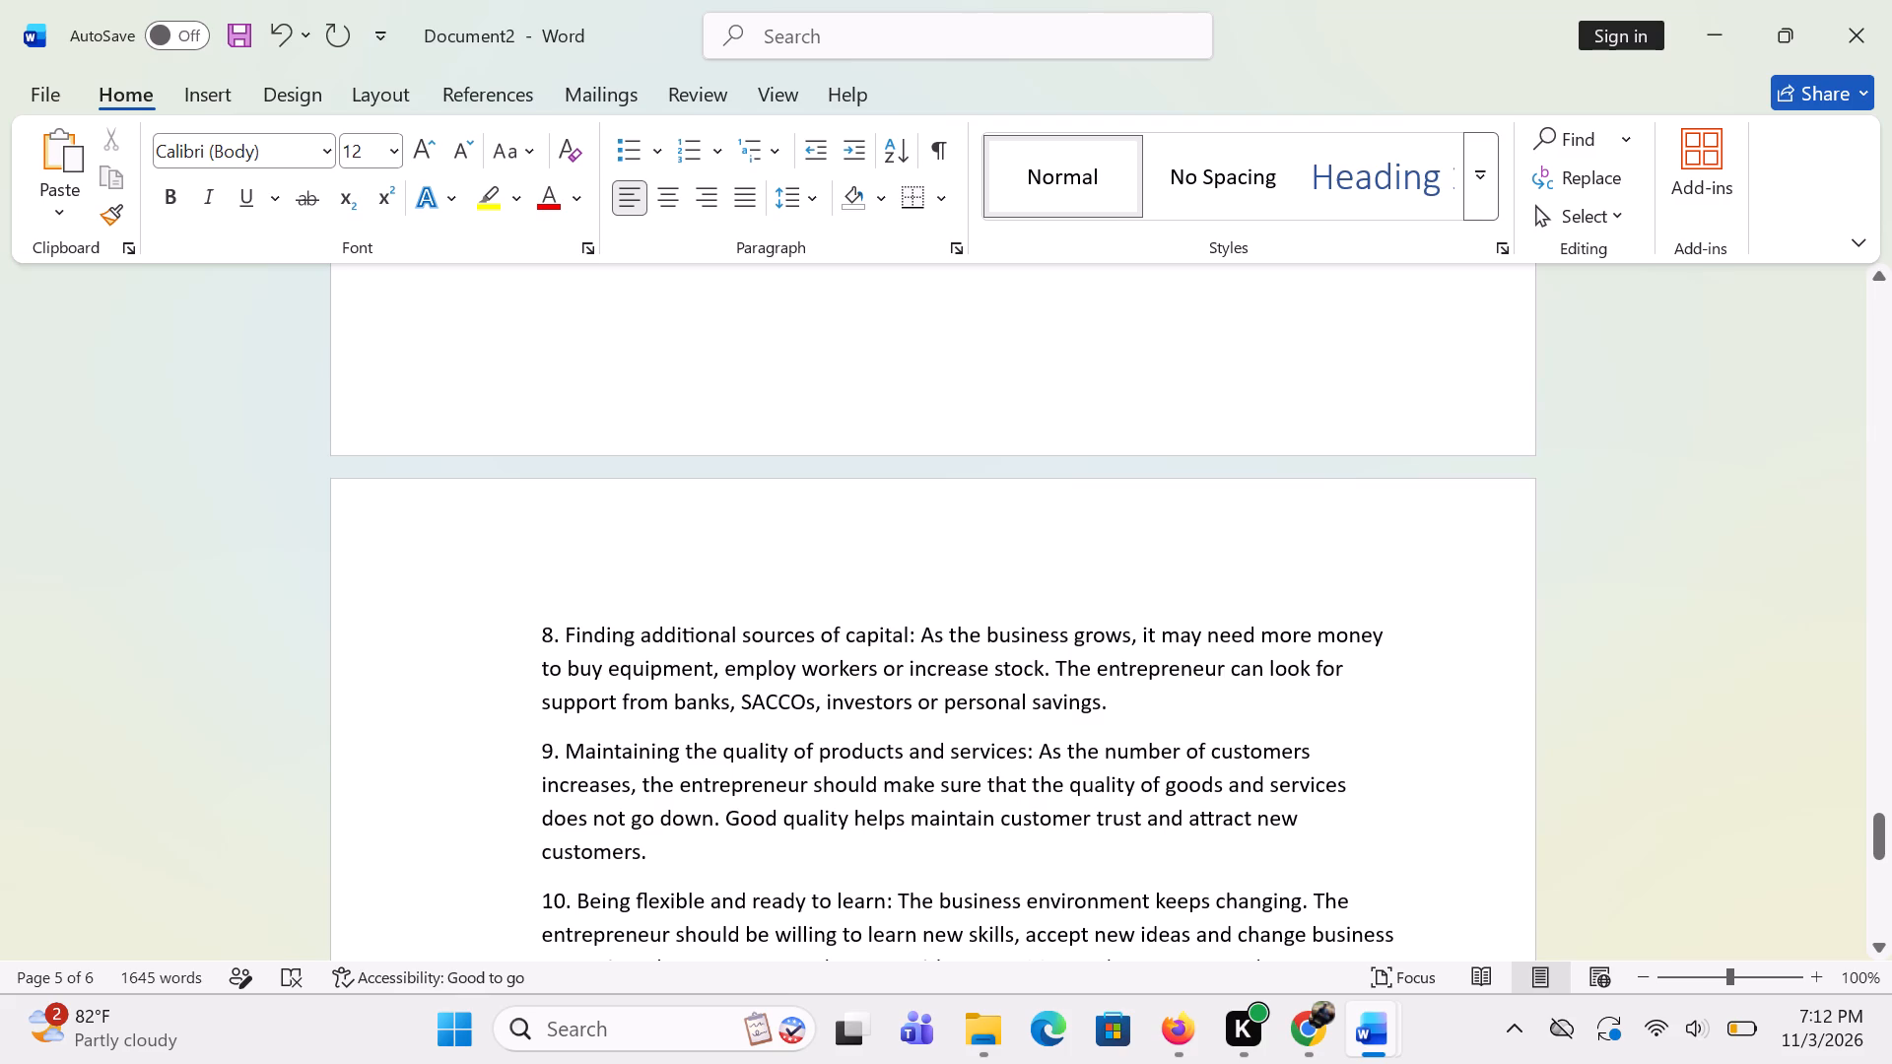
click(916, 632)
key(BackSpace)
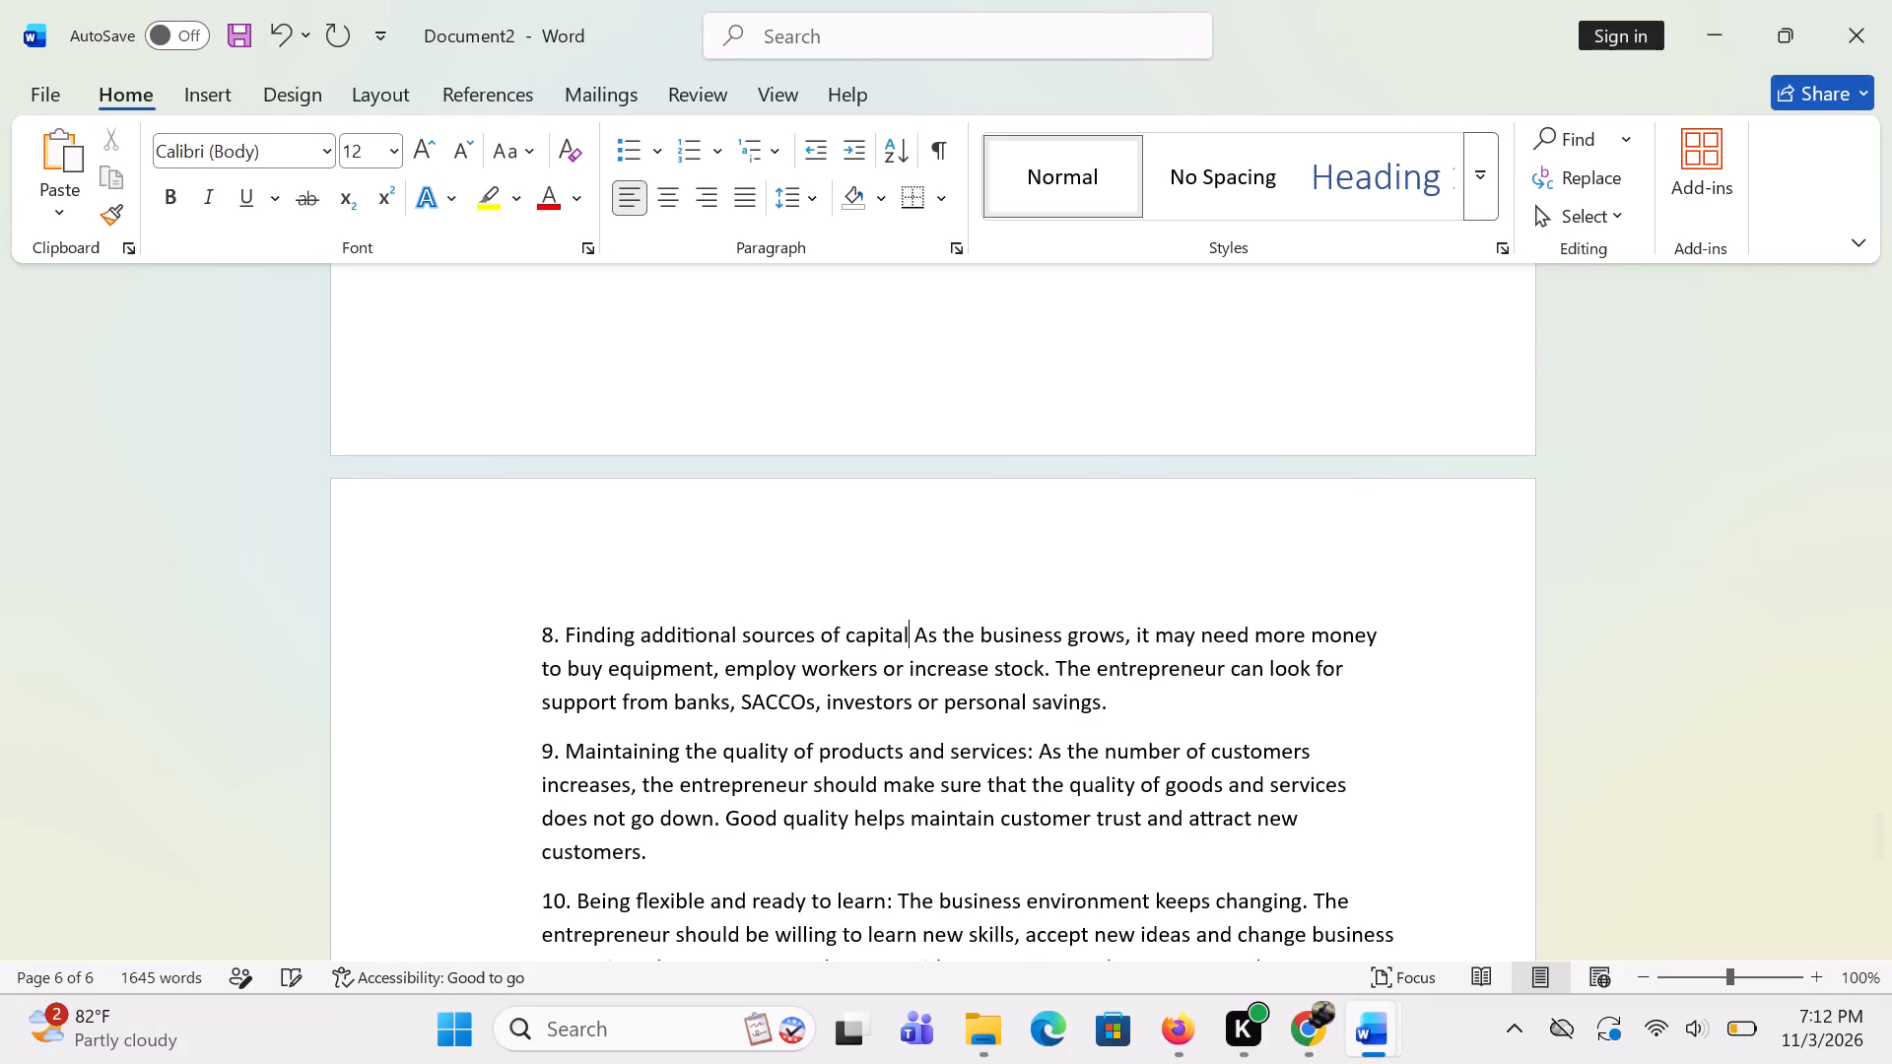
key(minus)
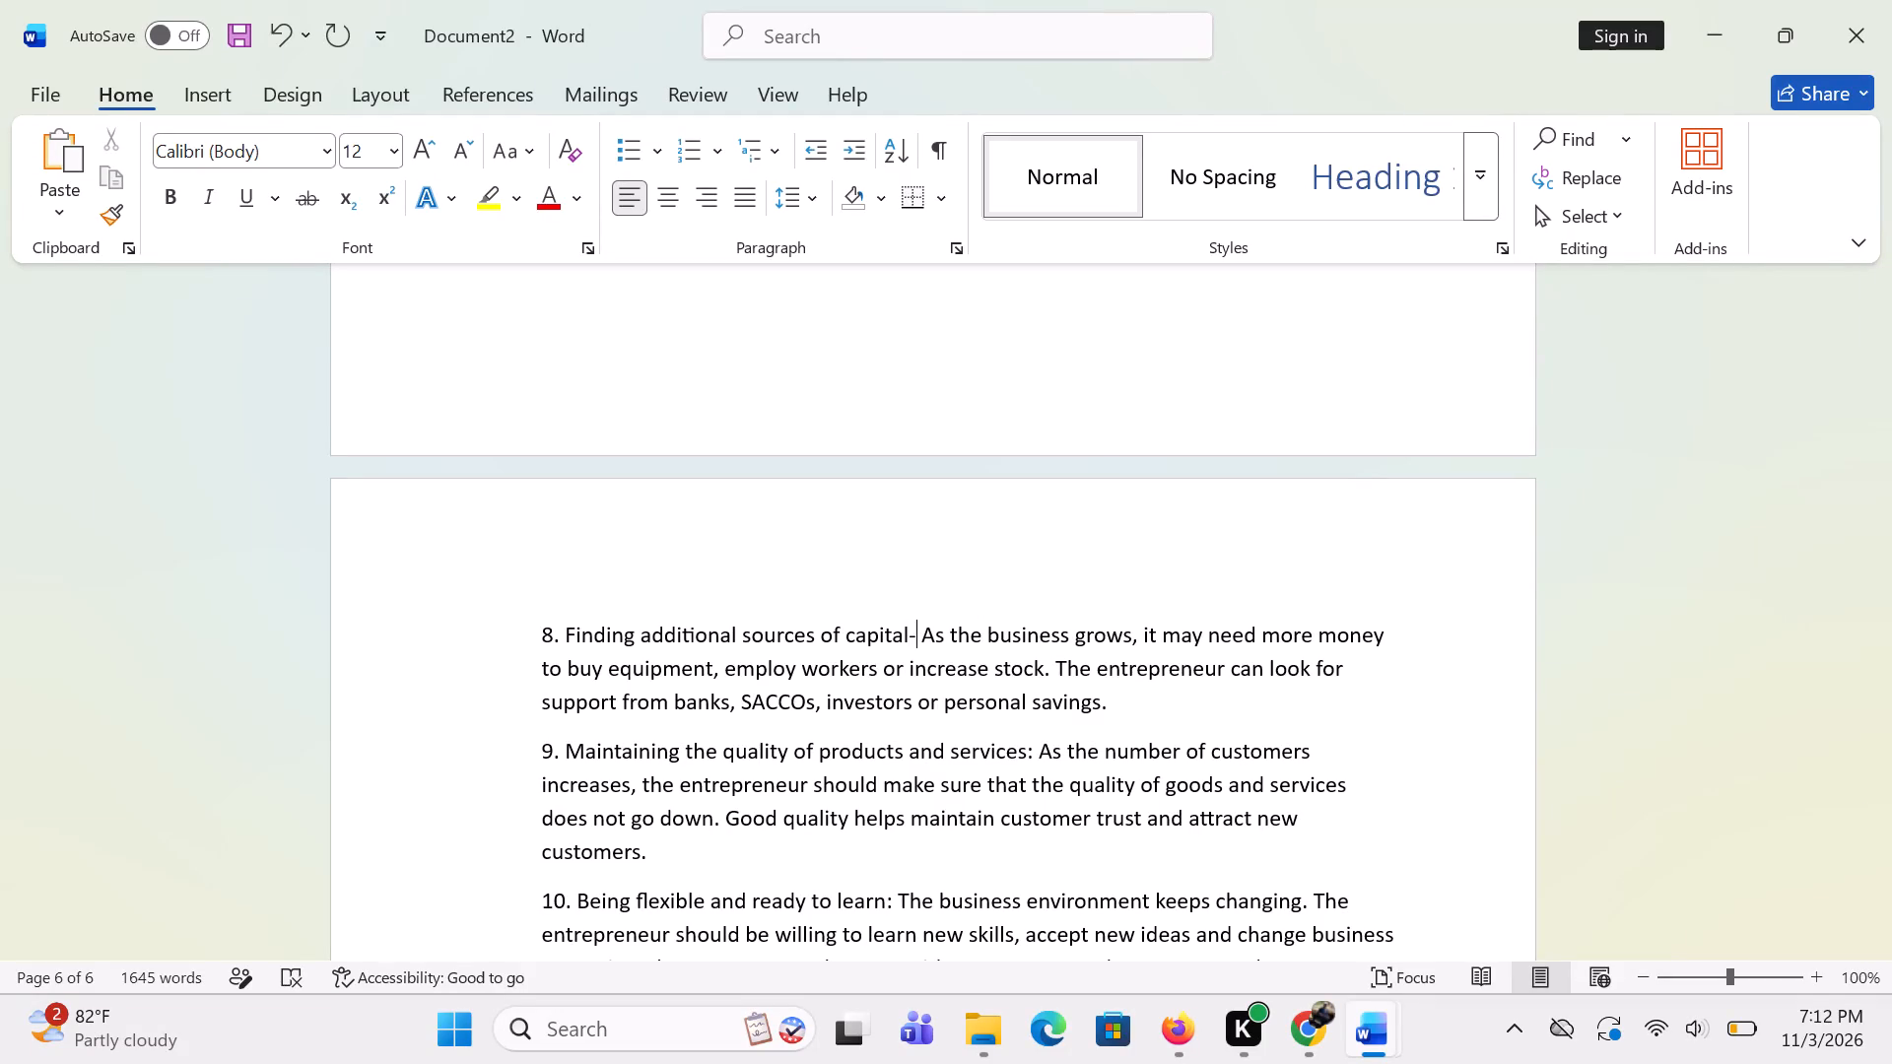
drag(905, 636, 527, 638)
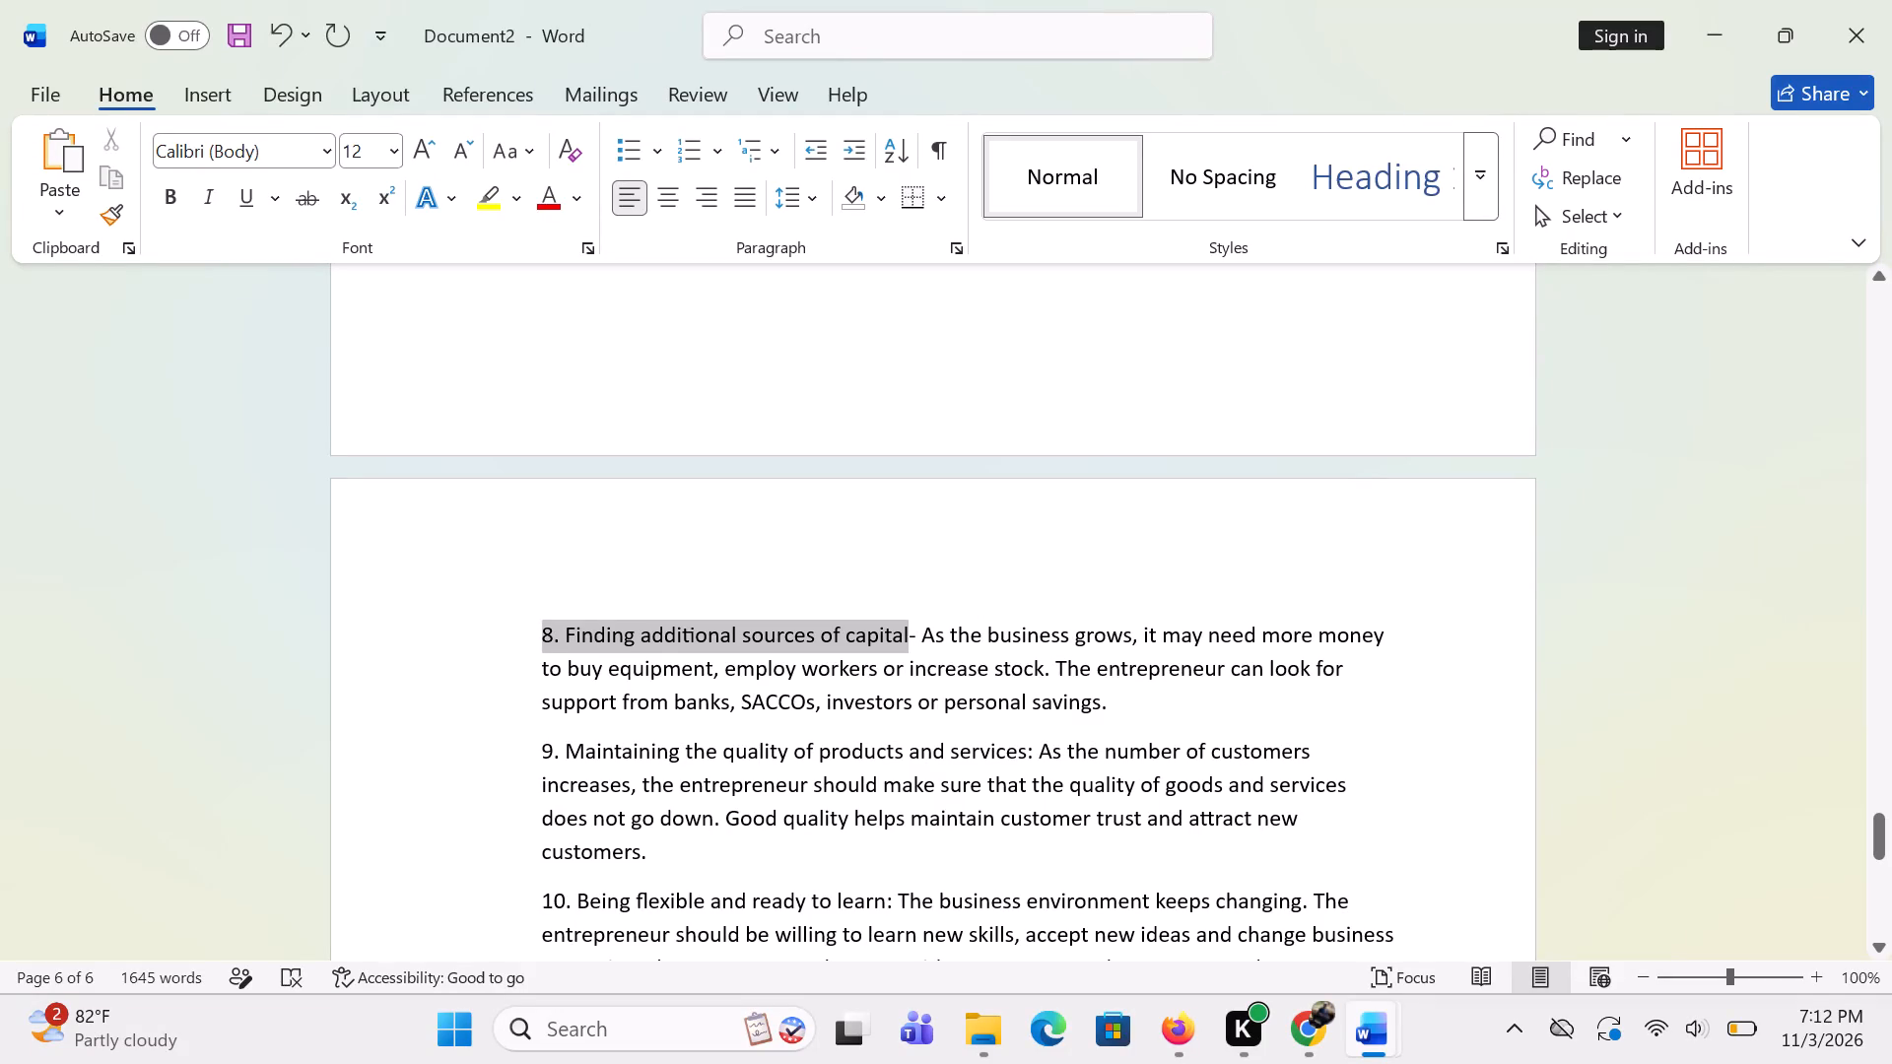
click(545, 600)
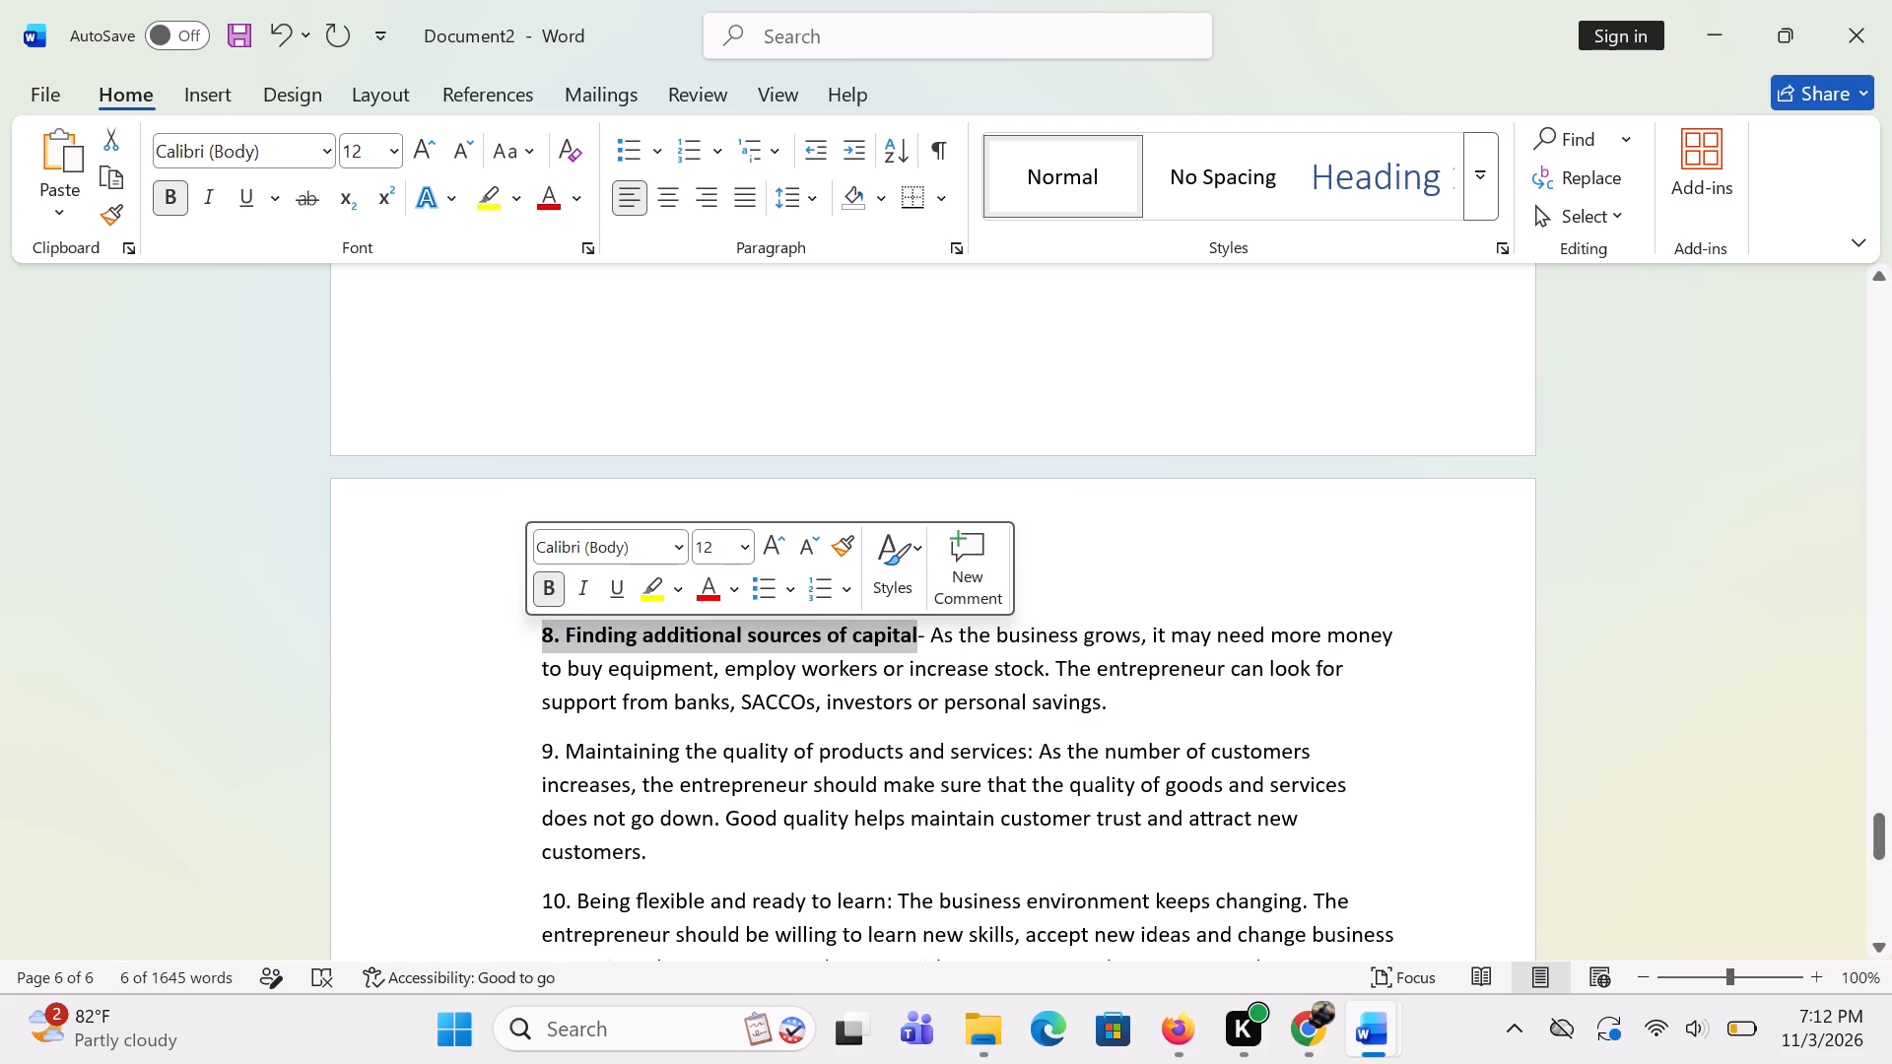
Replace the colon after "Maintaining the quality of products and services" with a hyphen and make the heading bold, including its number 9.
click(1036, 754)
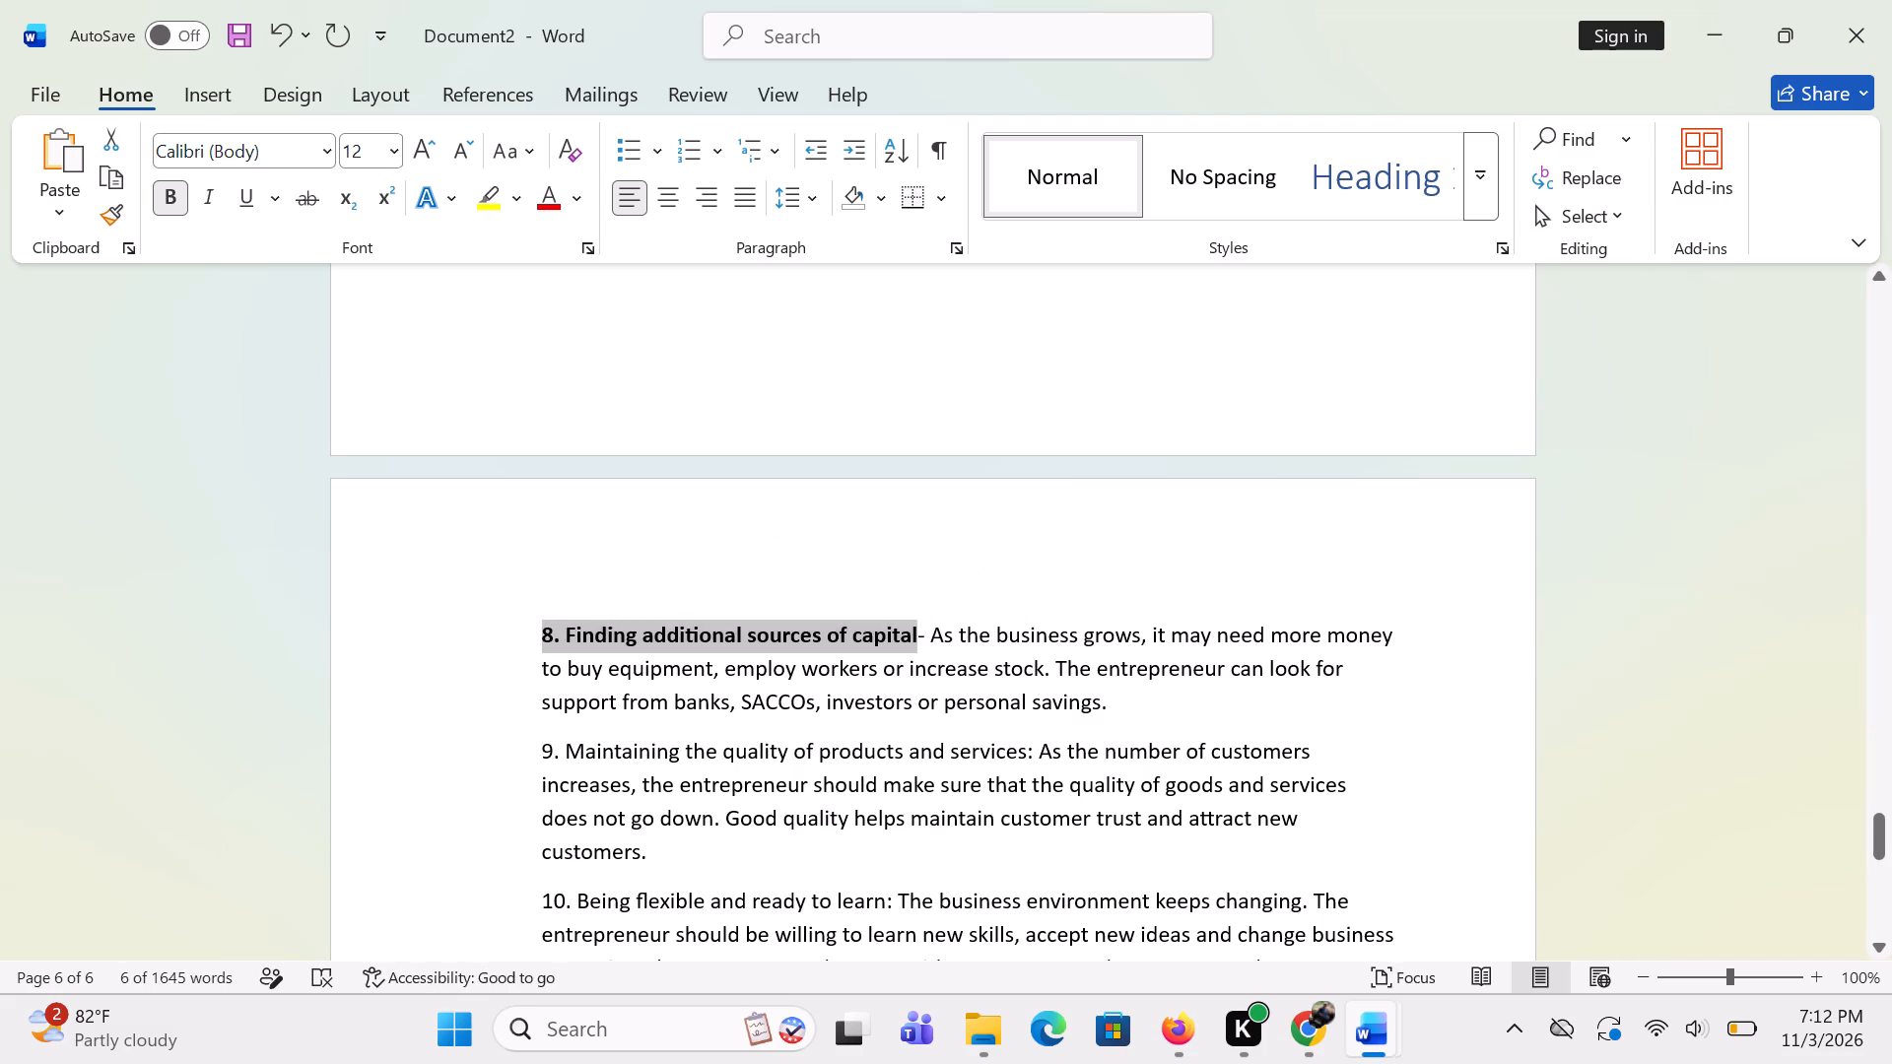
key(BackSpace)
key(minus)
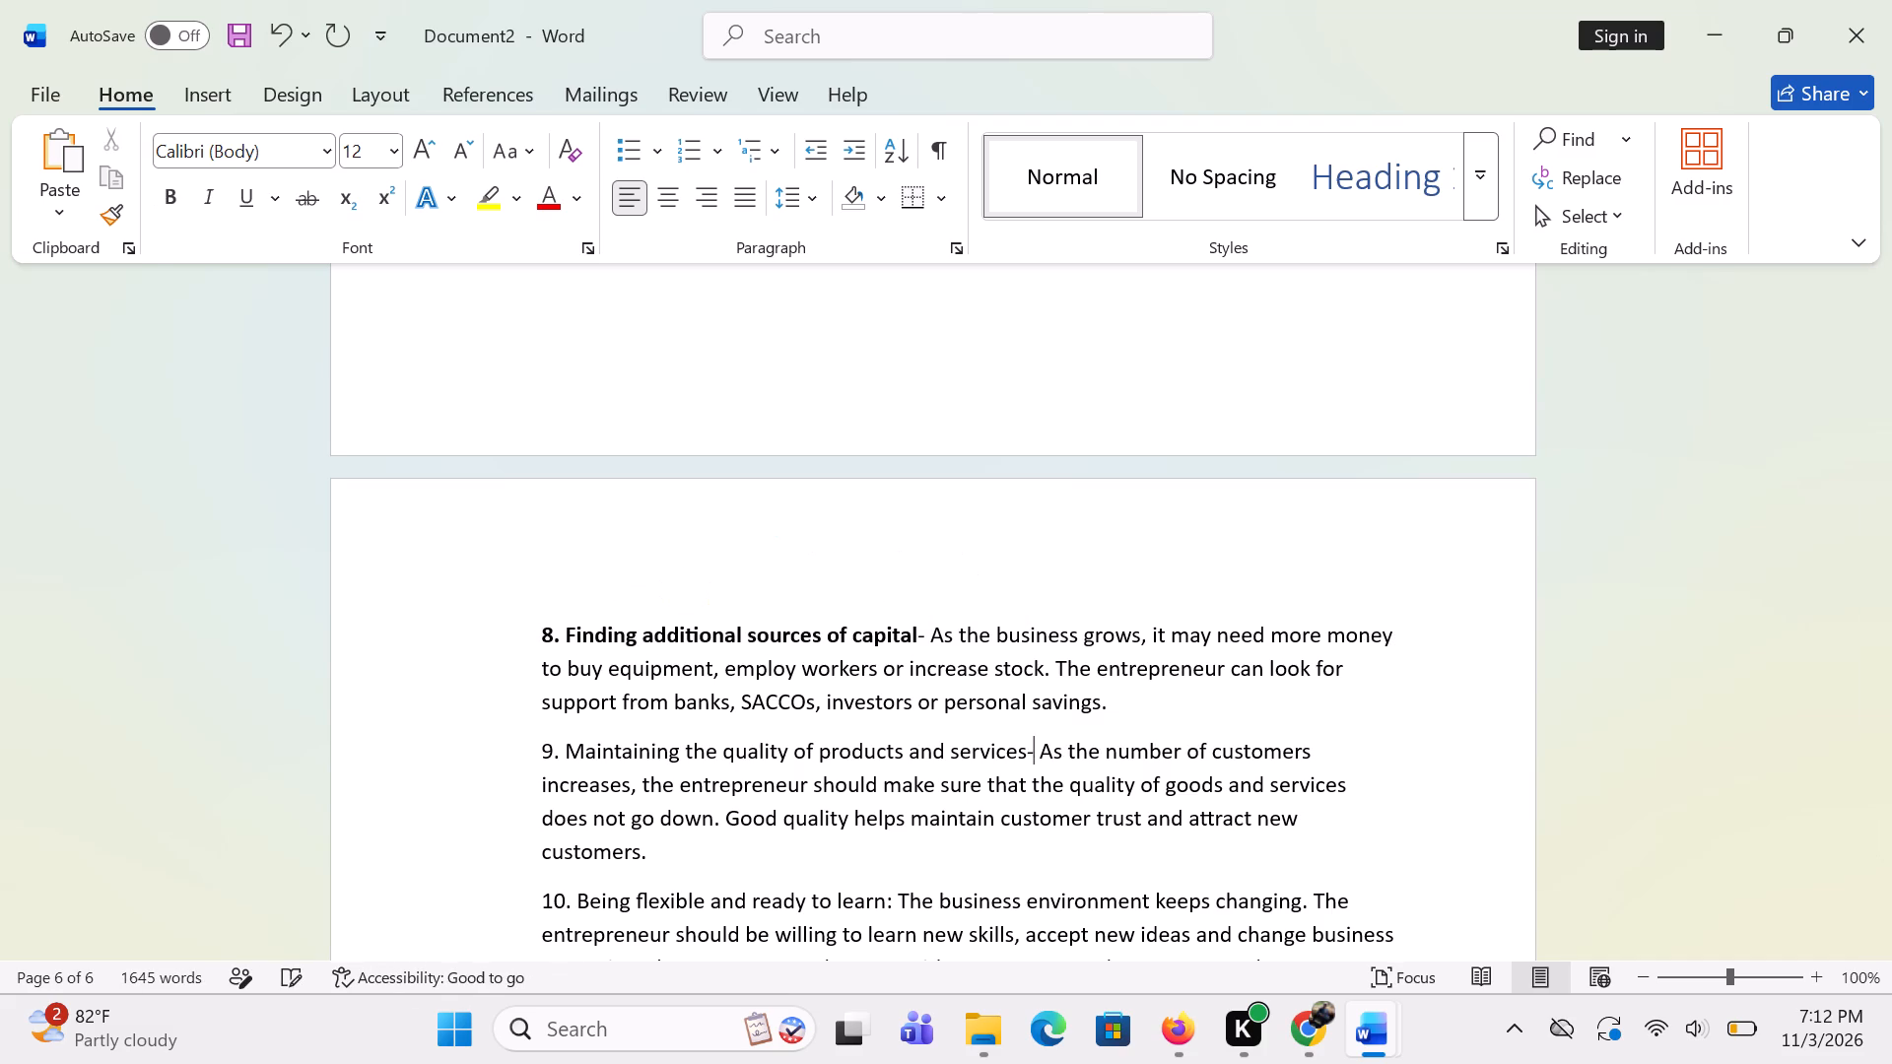
drag(1021, 759, 553, 759)
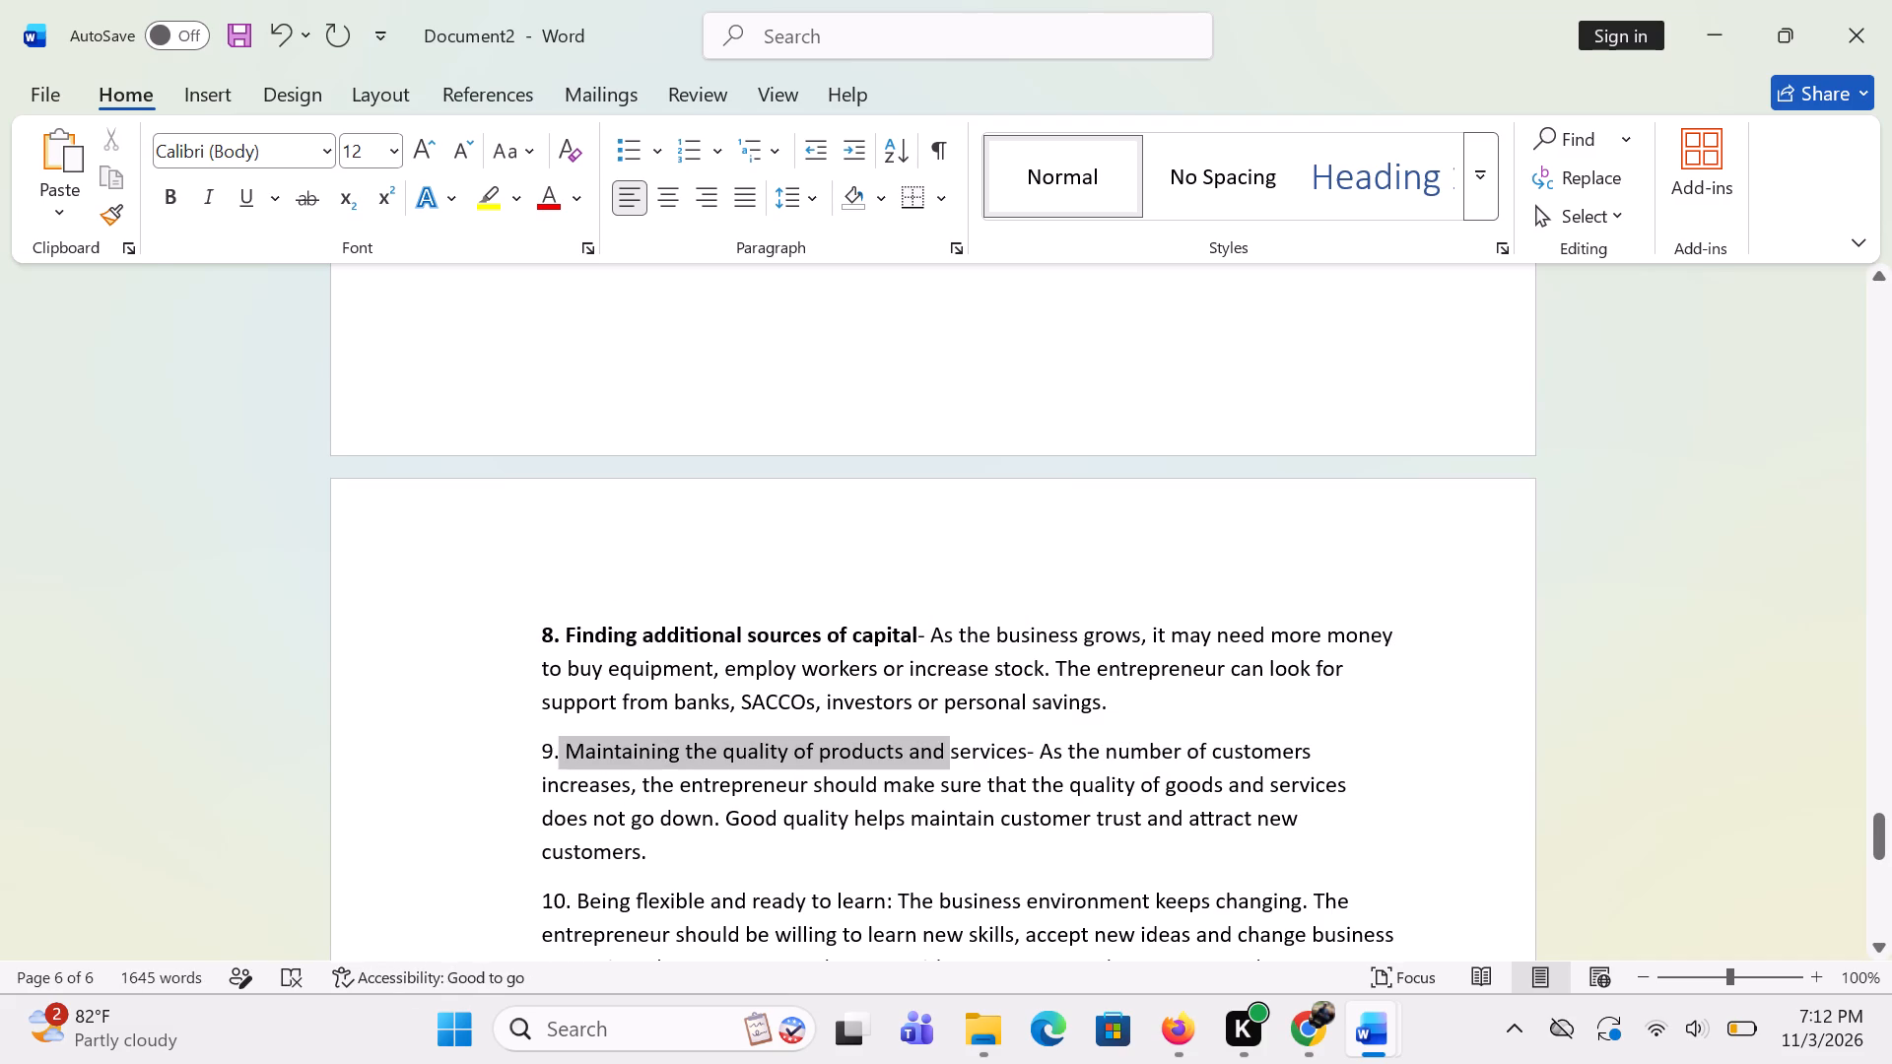
drag(553, 759, 539, 749)
click(548, 703)
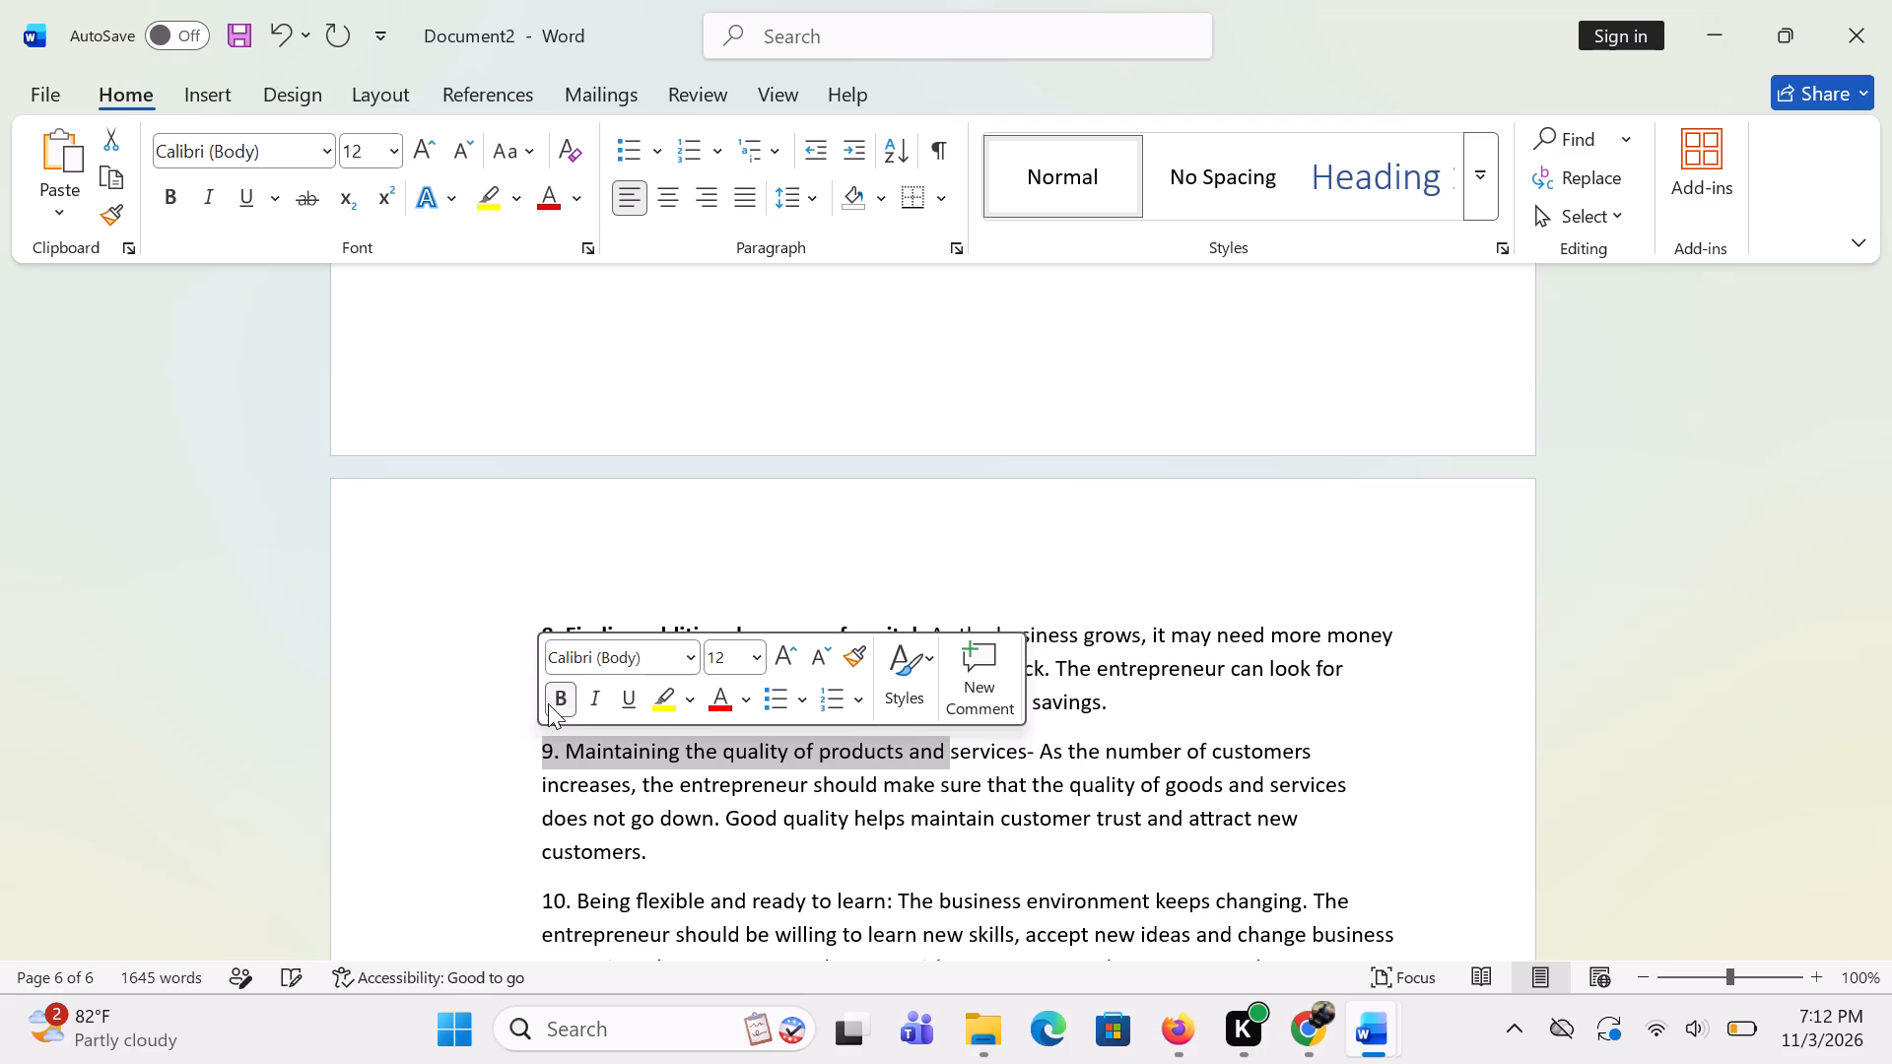
drag(1039, 755, 978, 753)
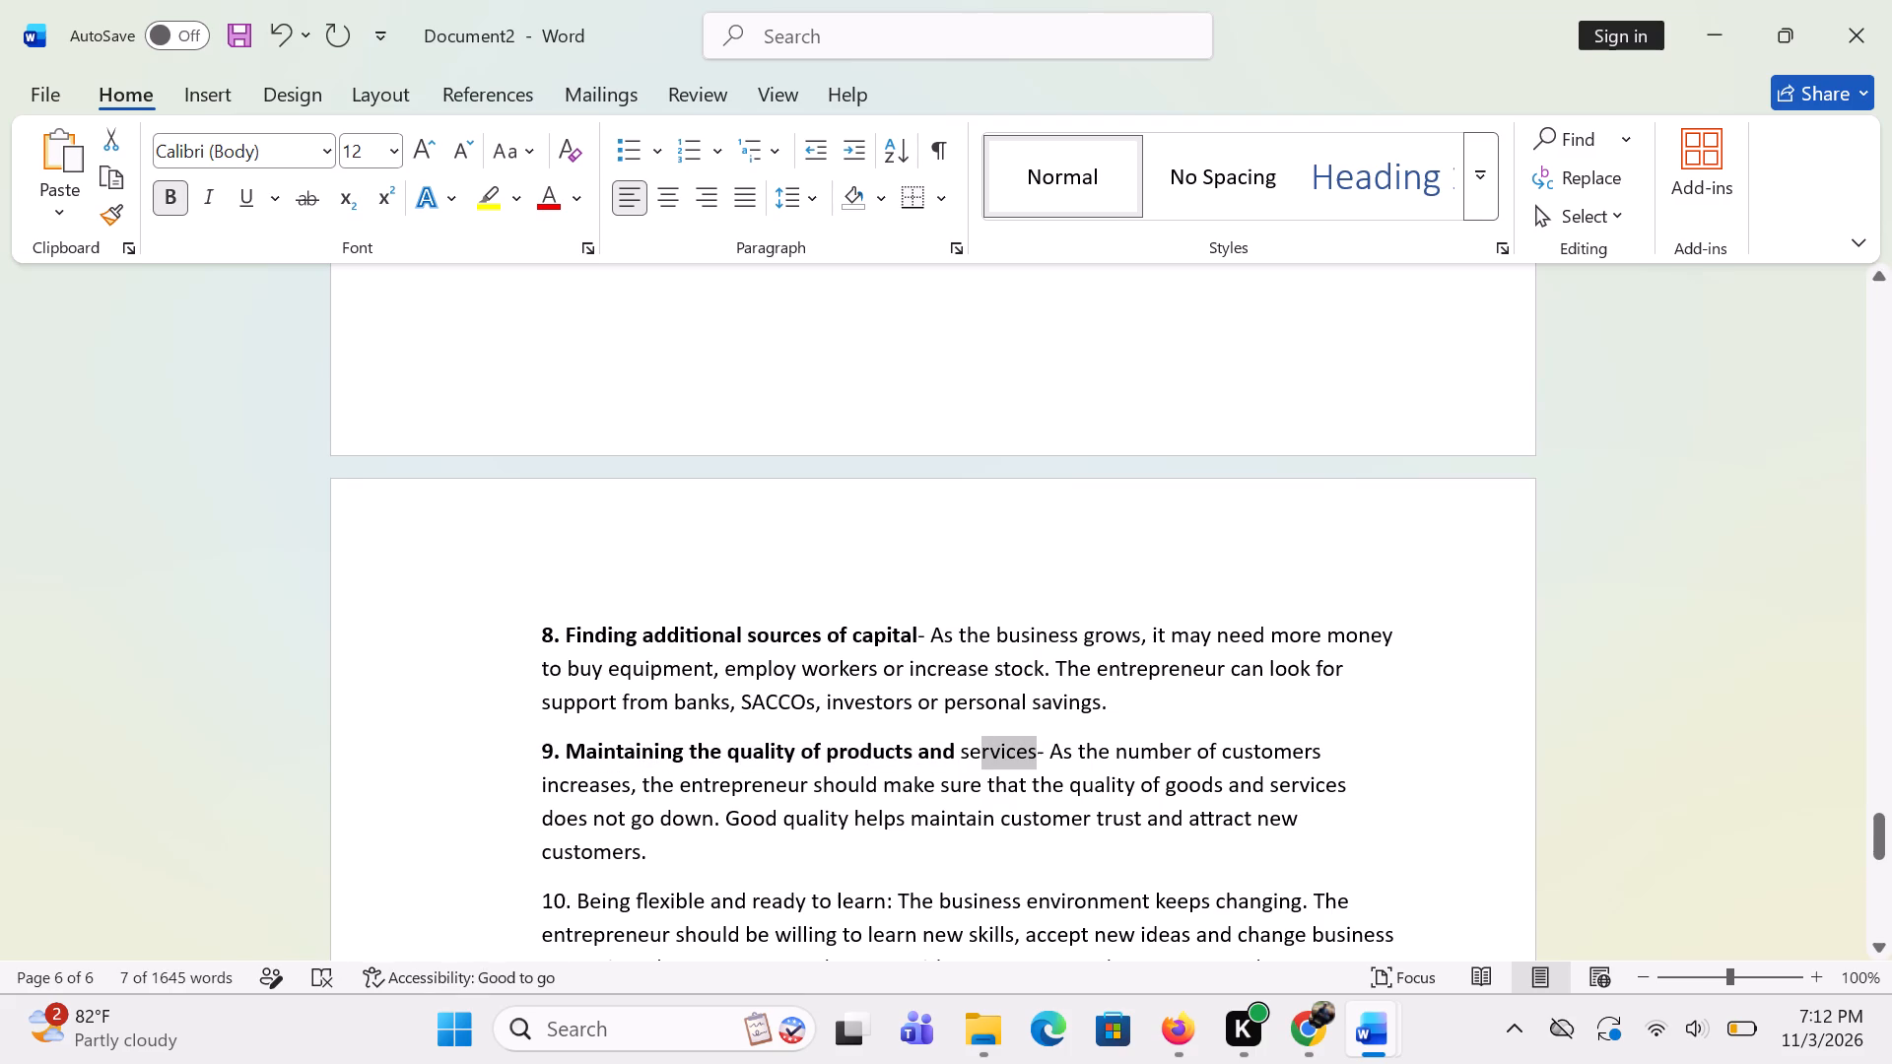
drag(978, 753, 957, 752)
click(972, 699)
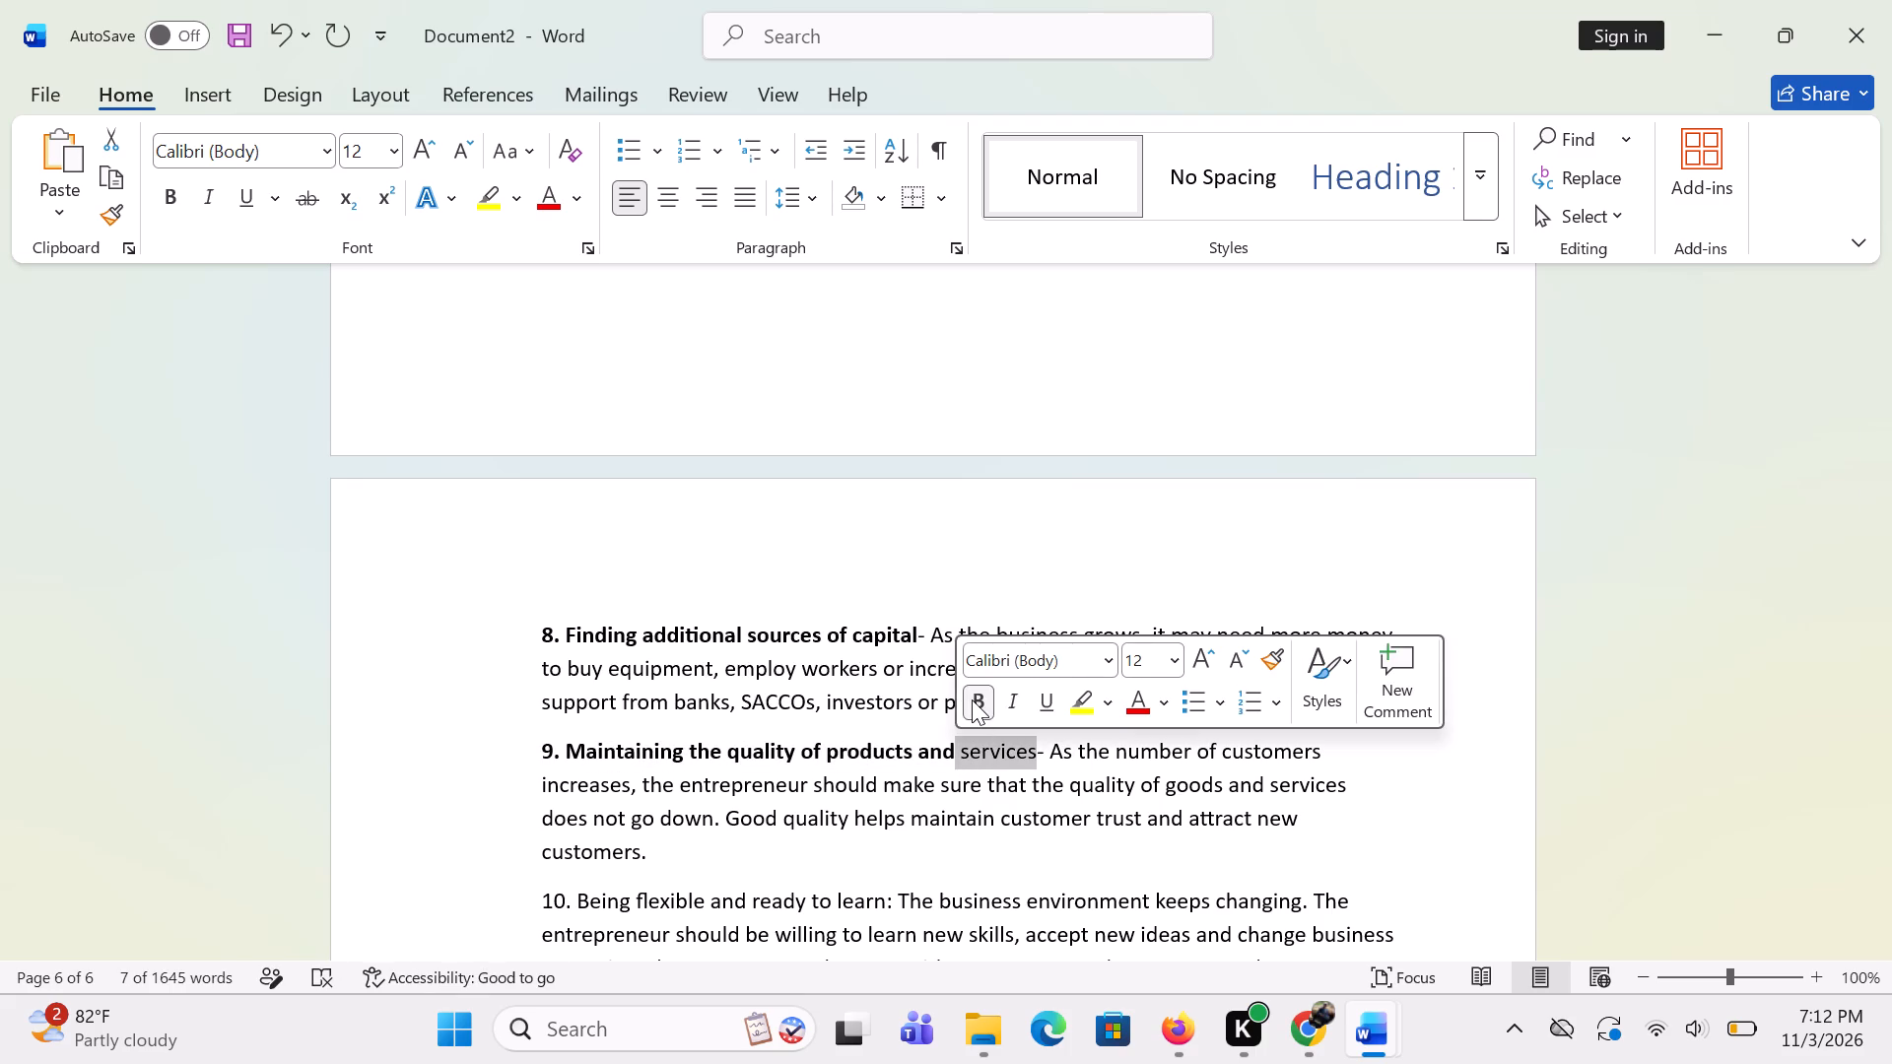
drag(1505, 817, 1146, 808)
Replace the colon and space after "Being flexible and ready to learn" with a hyphen and make the heading bold, including its number 10.
scroll(1146, 808, down, 1)
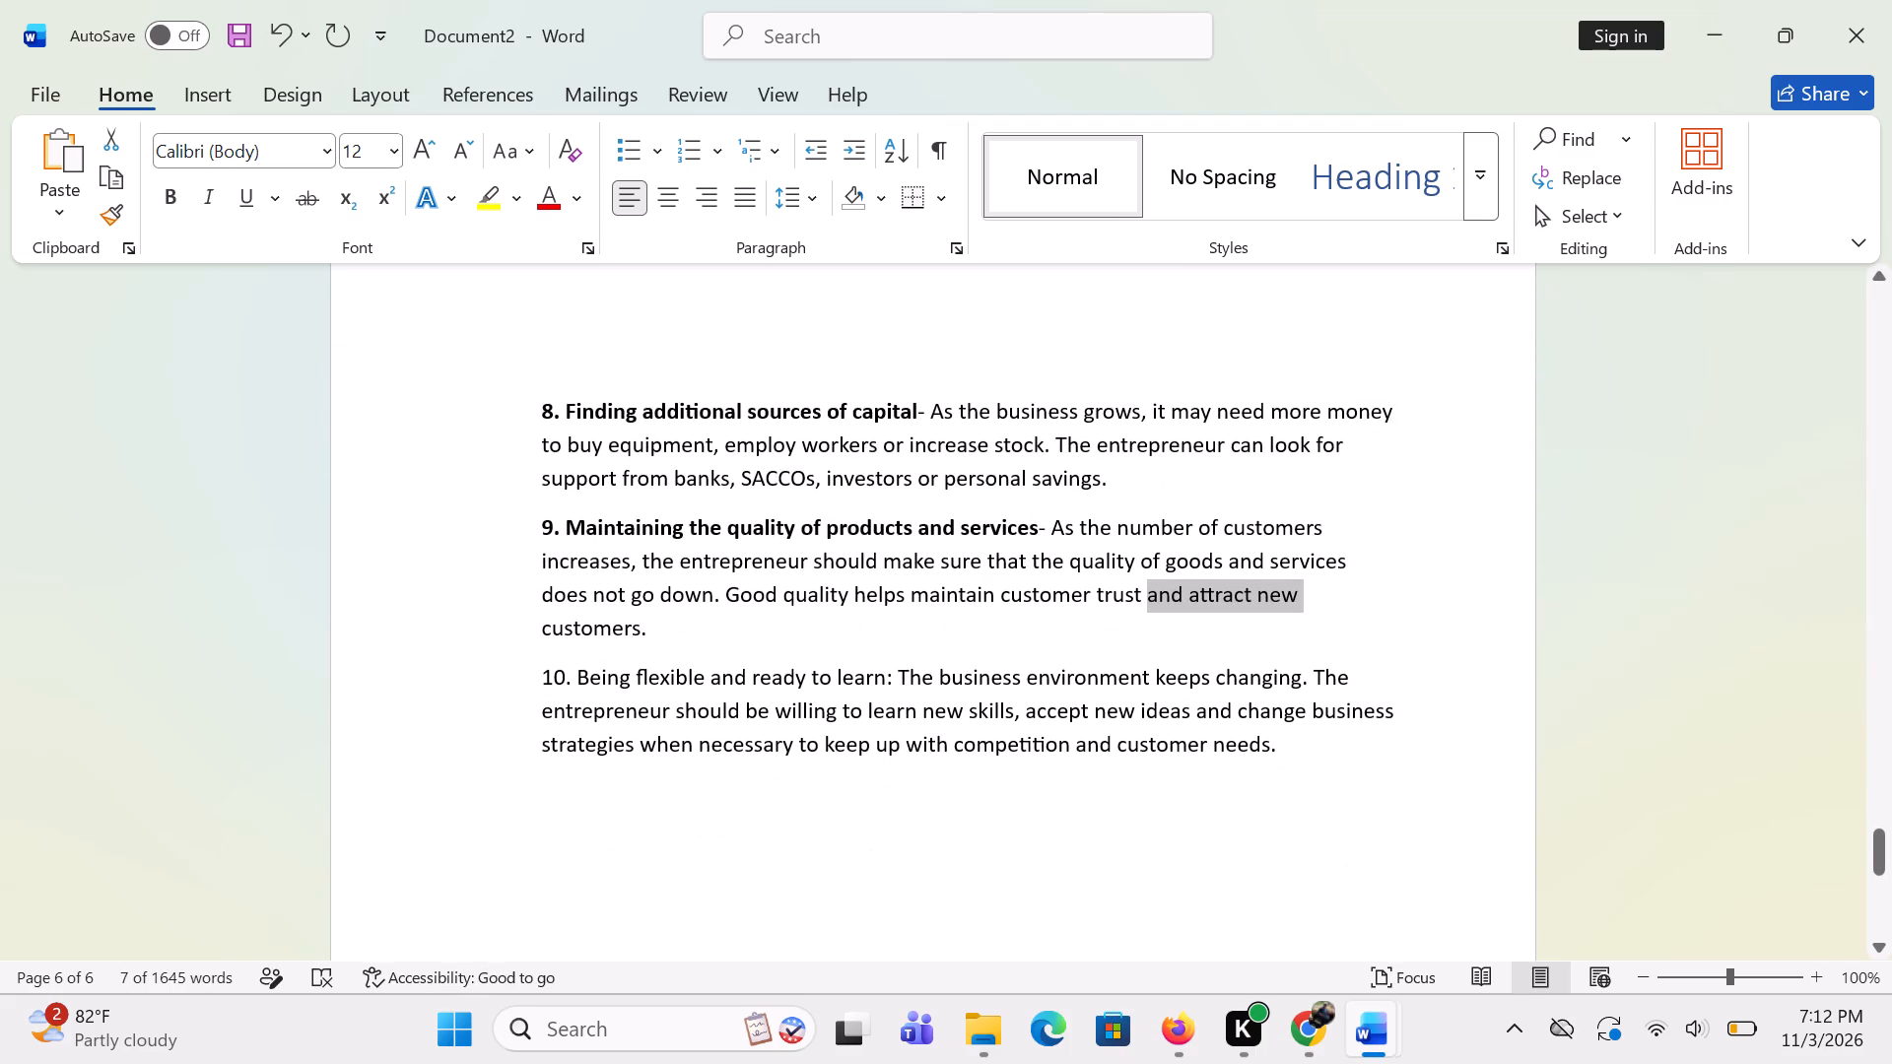
click(896, 677)
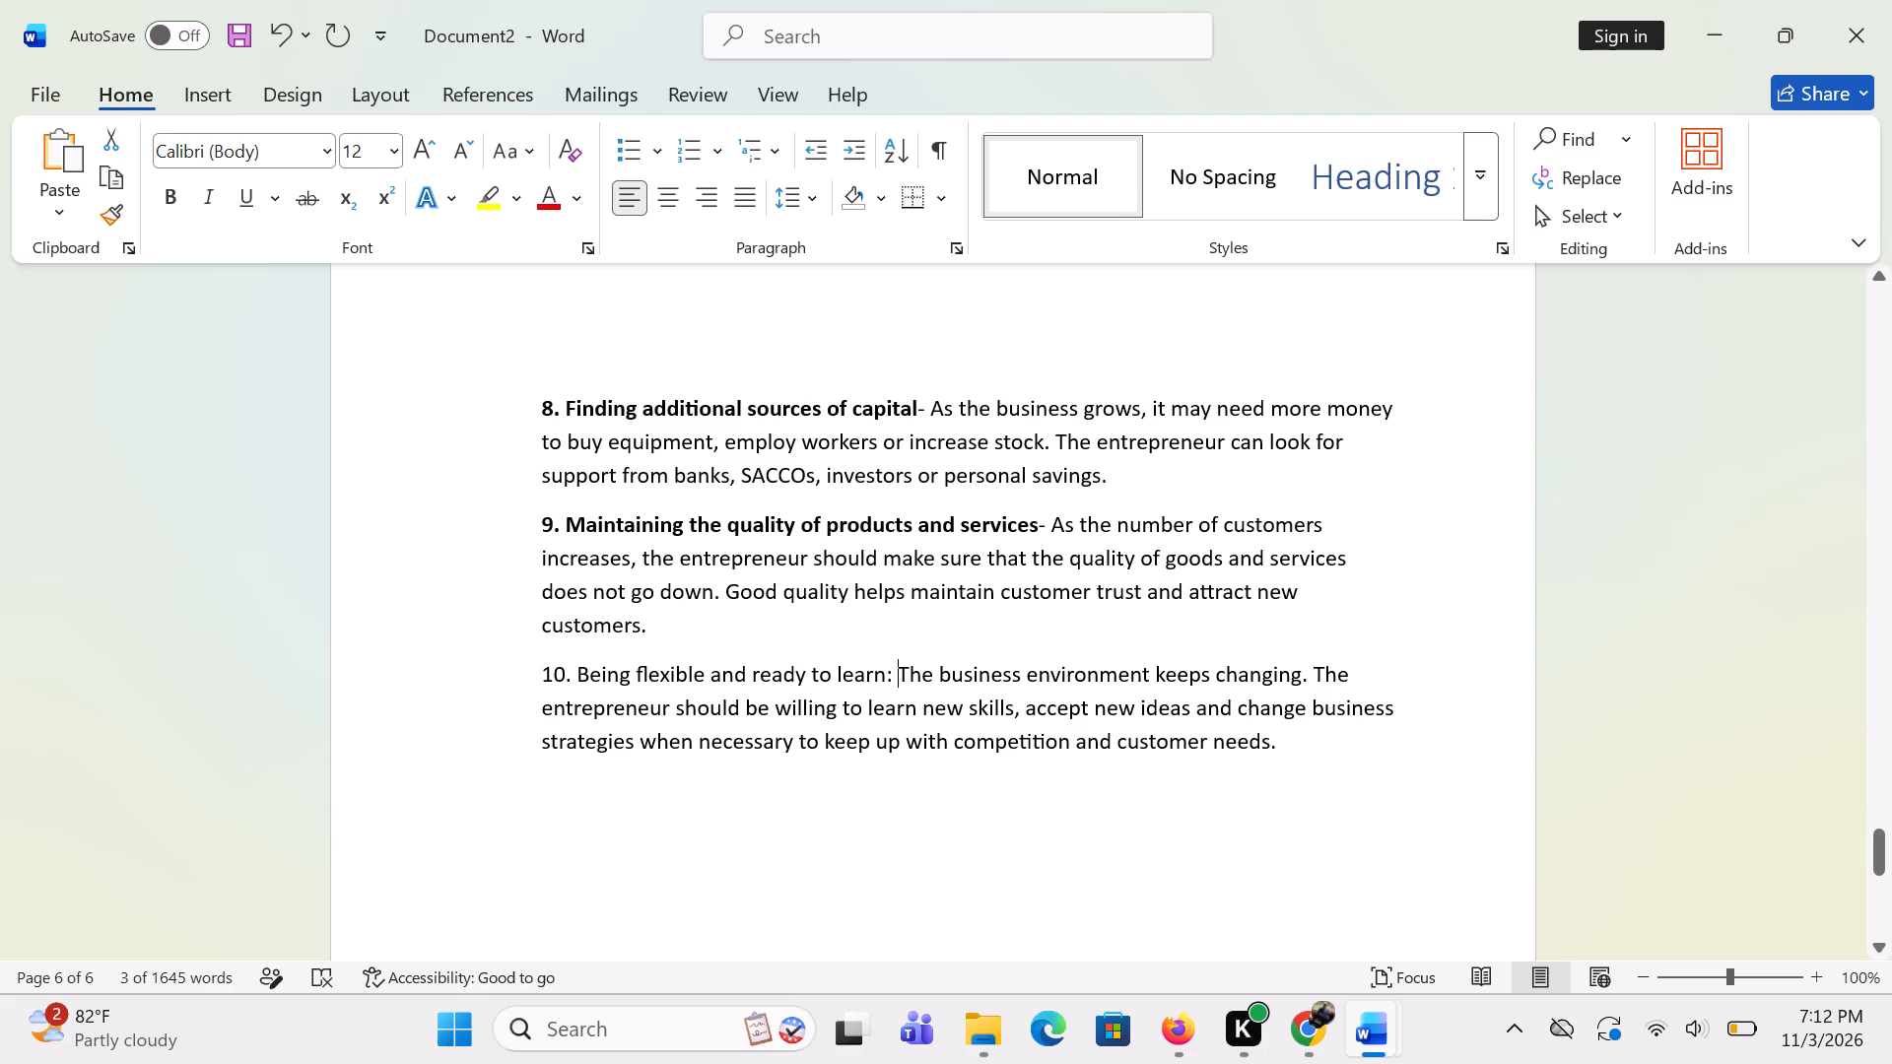
key(BackSpace)
key(BackSpace)
key(minus)
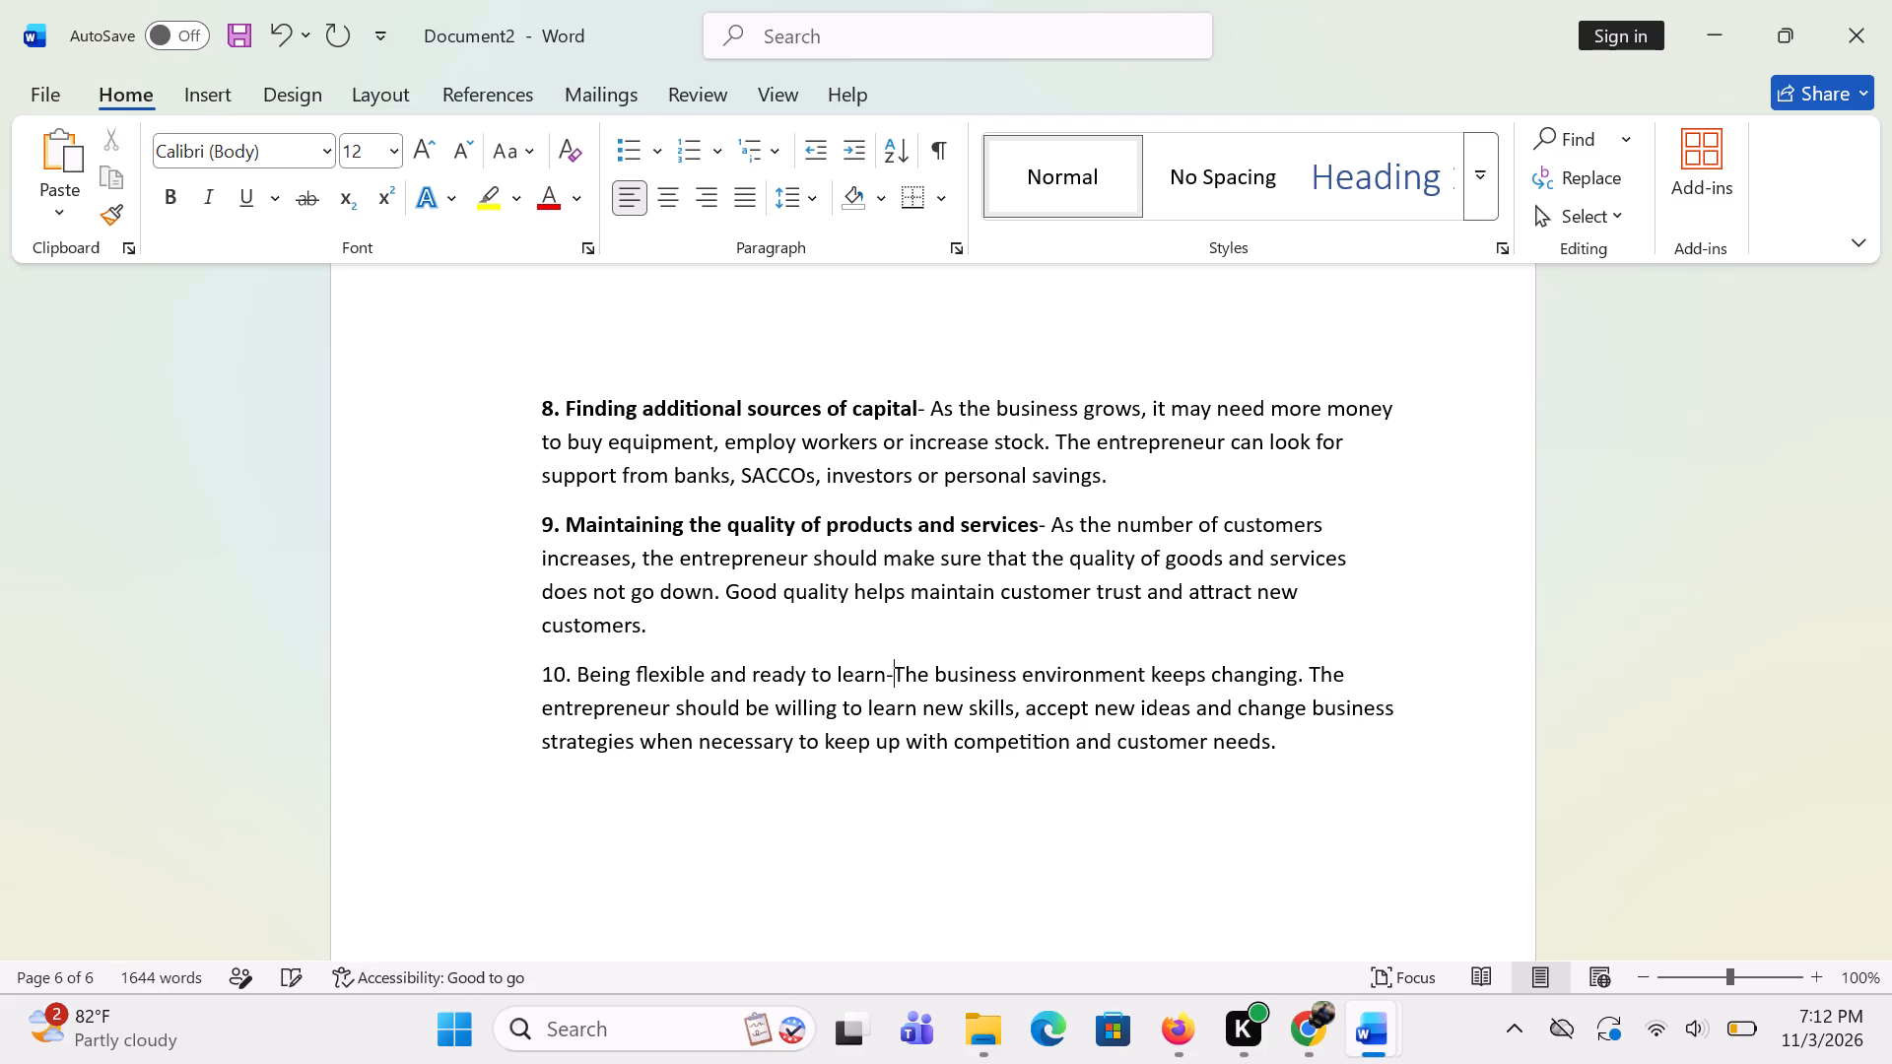
drag(885, 681, 561, 682)
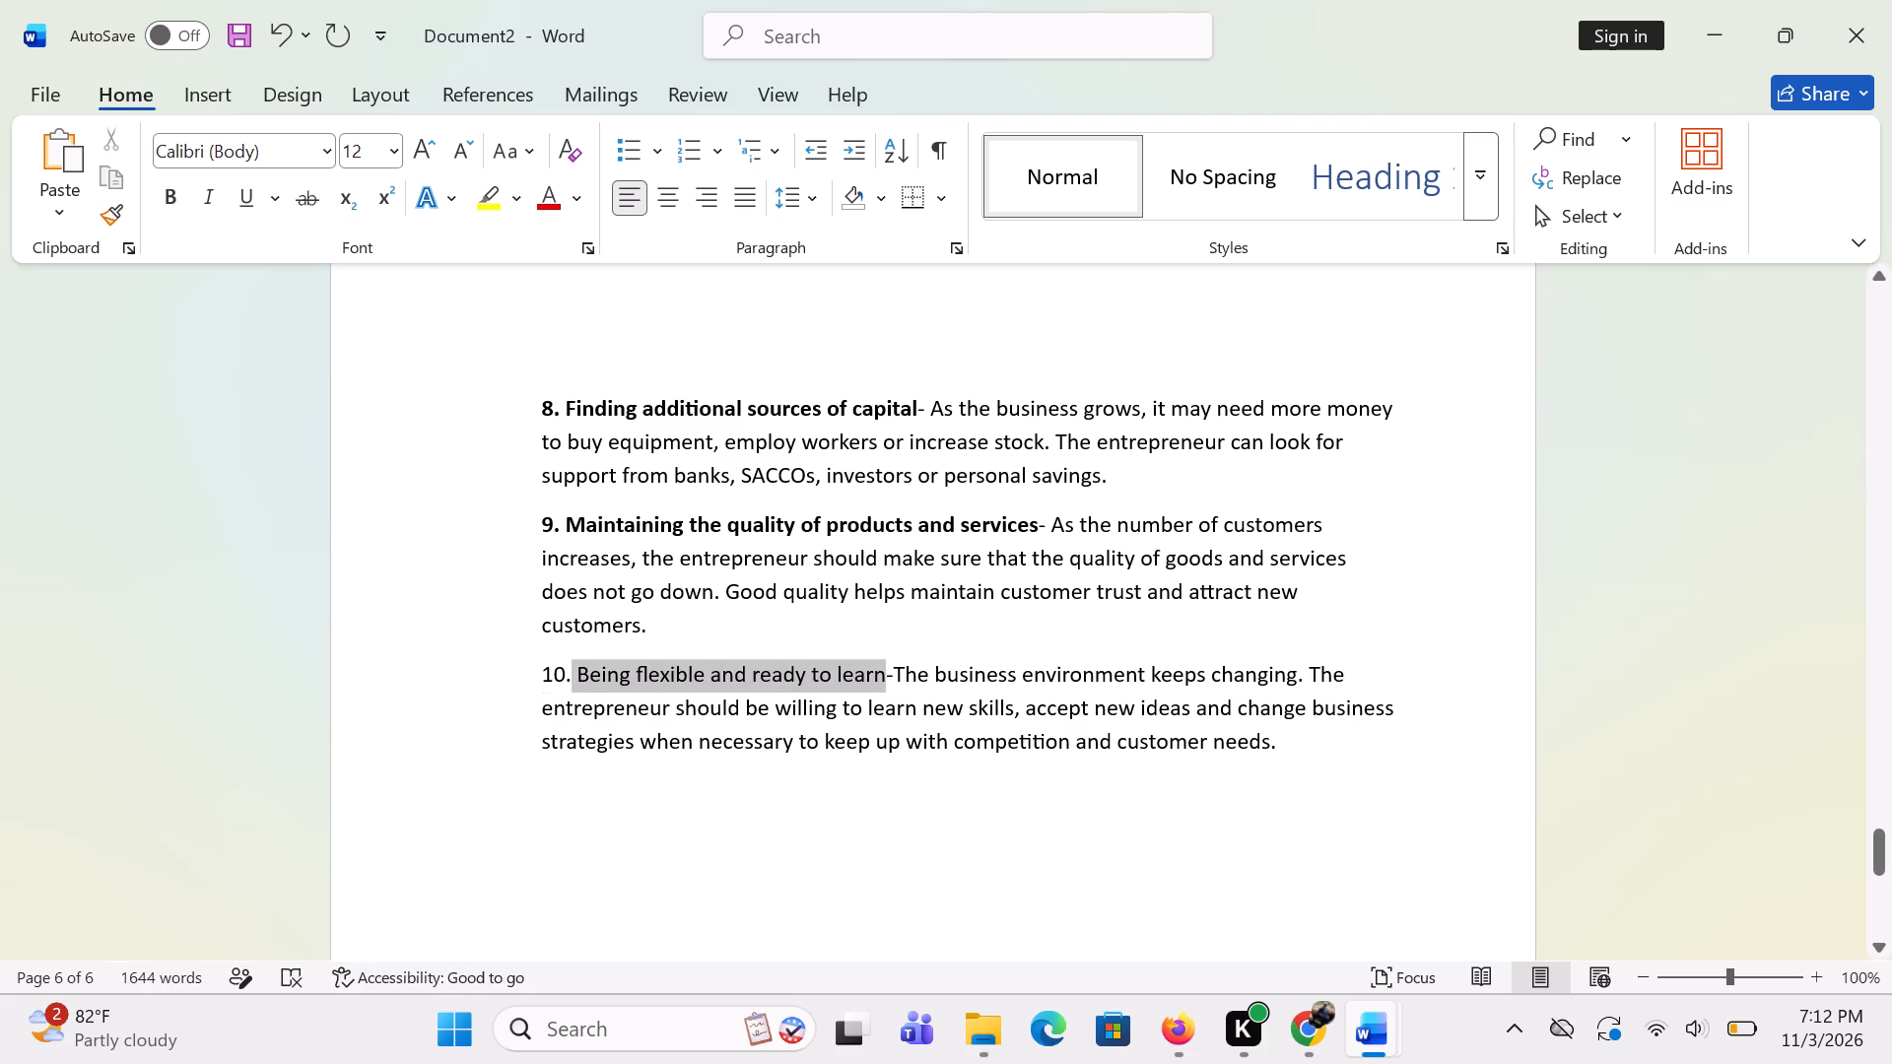
drag(561, 682, 531, 673)
click(544, 624)
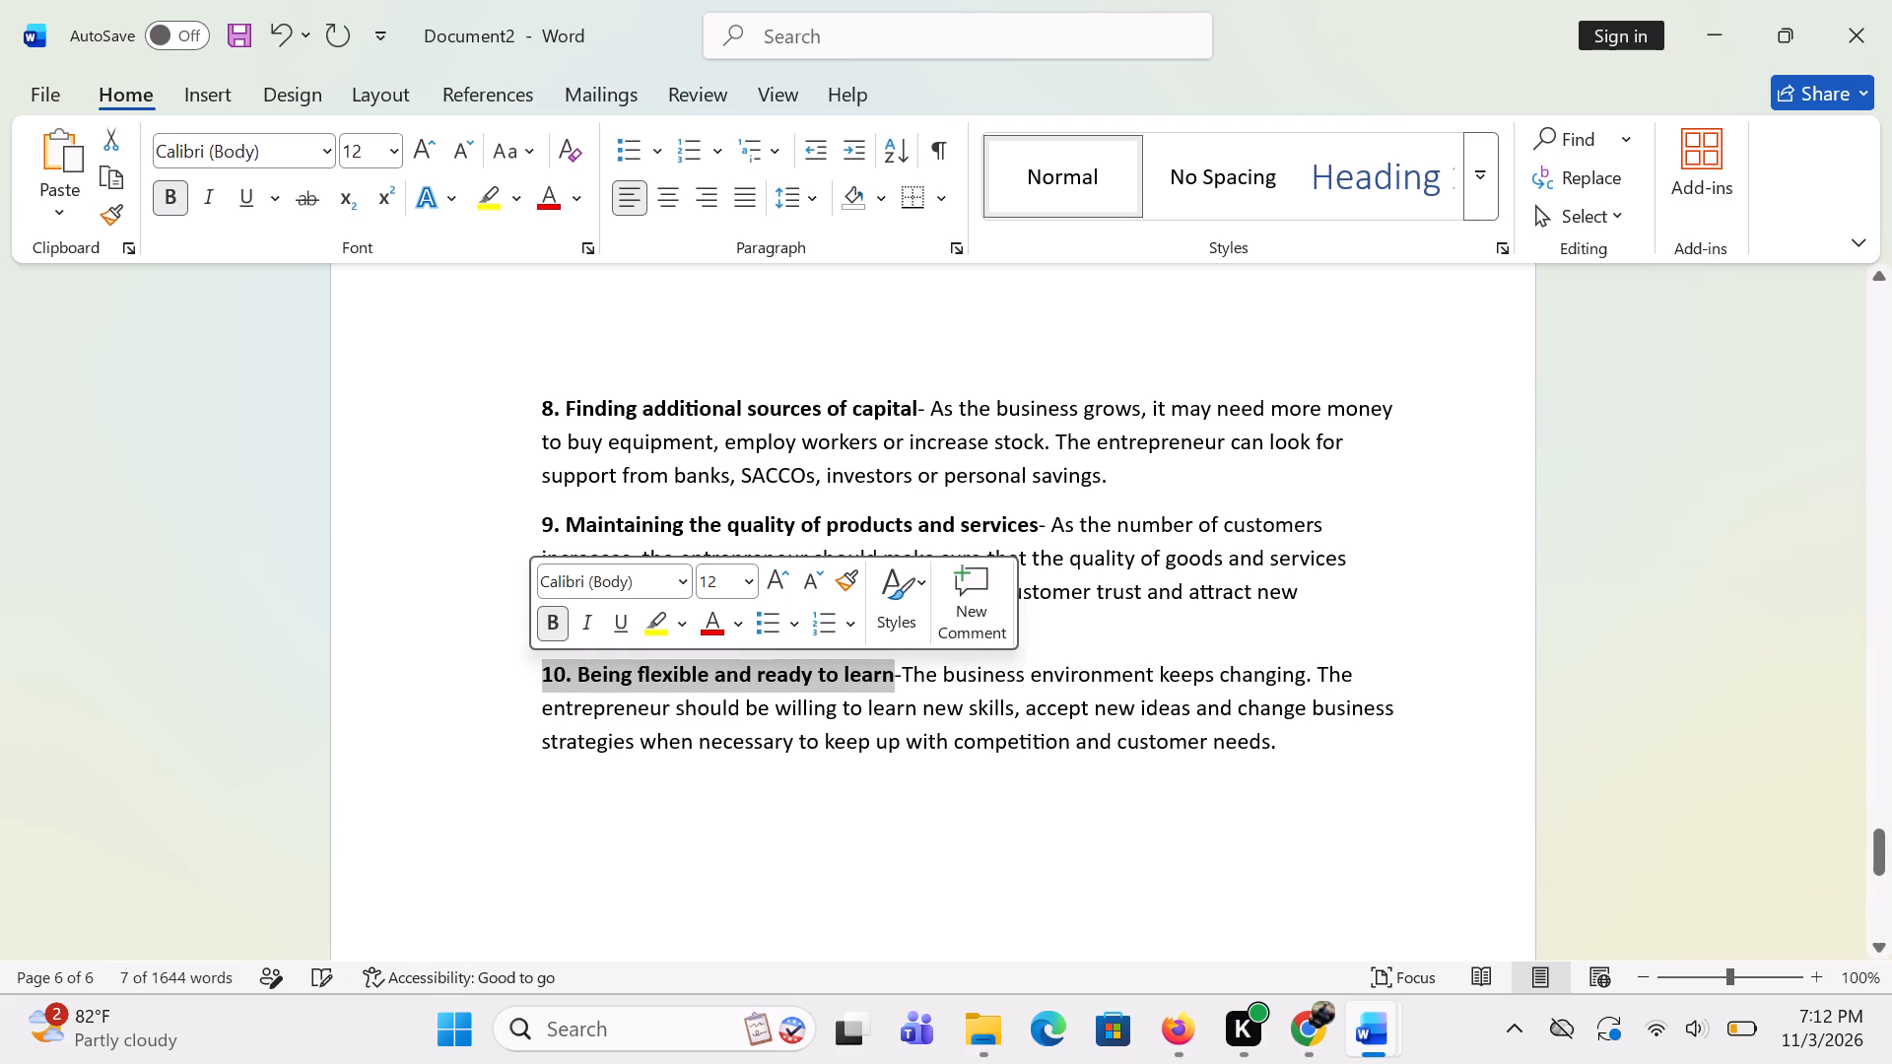
Insert empty paragraphs before the opening "Intellectual Property Rights (IPR)" paragraph until it moves to page 2, leaving a blank first page.
scroll(931, 828, down, 1)
scroll(882, 616, up, 4)
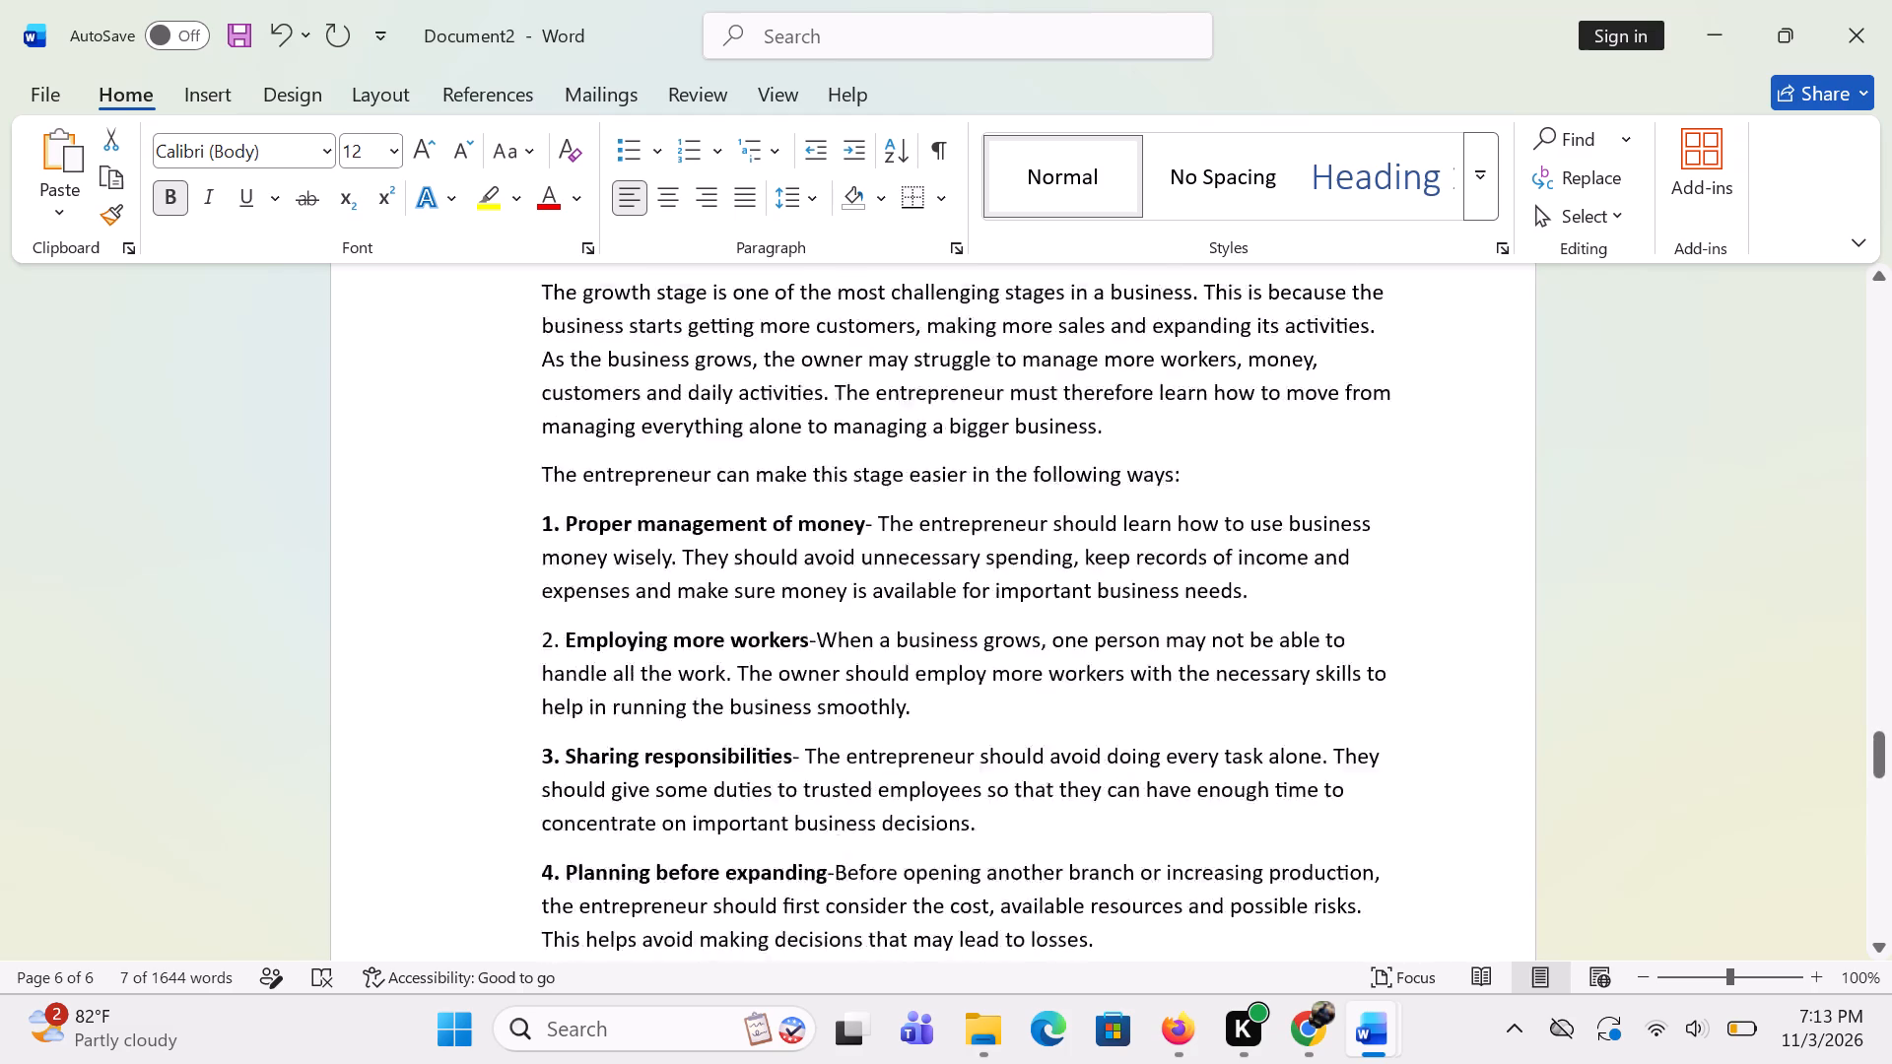
scroll(882, 616, up, 1)
scroll(882, 616, down, 1)
scroll(882, 616, up, 2)
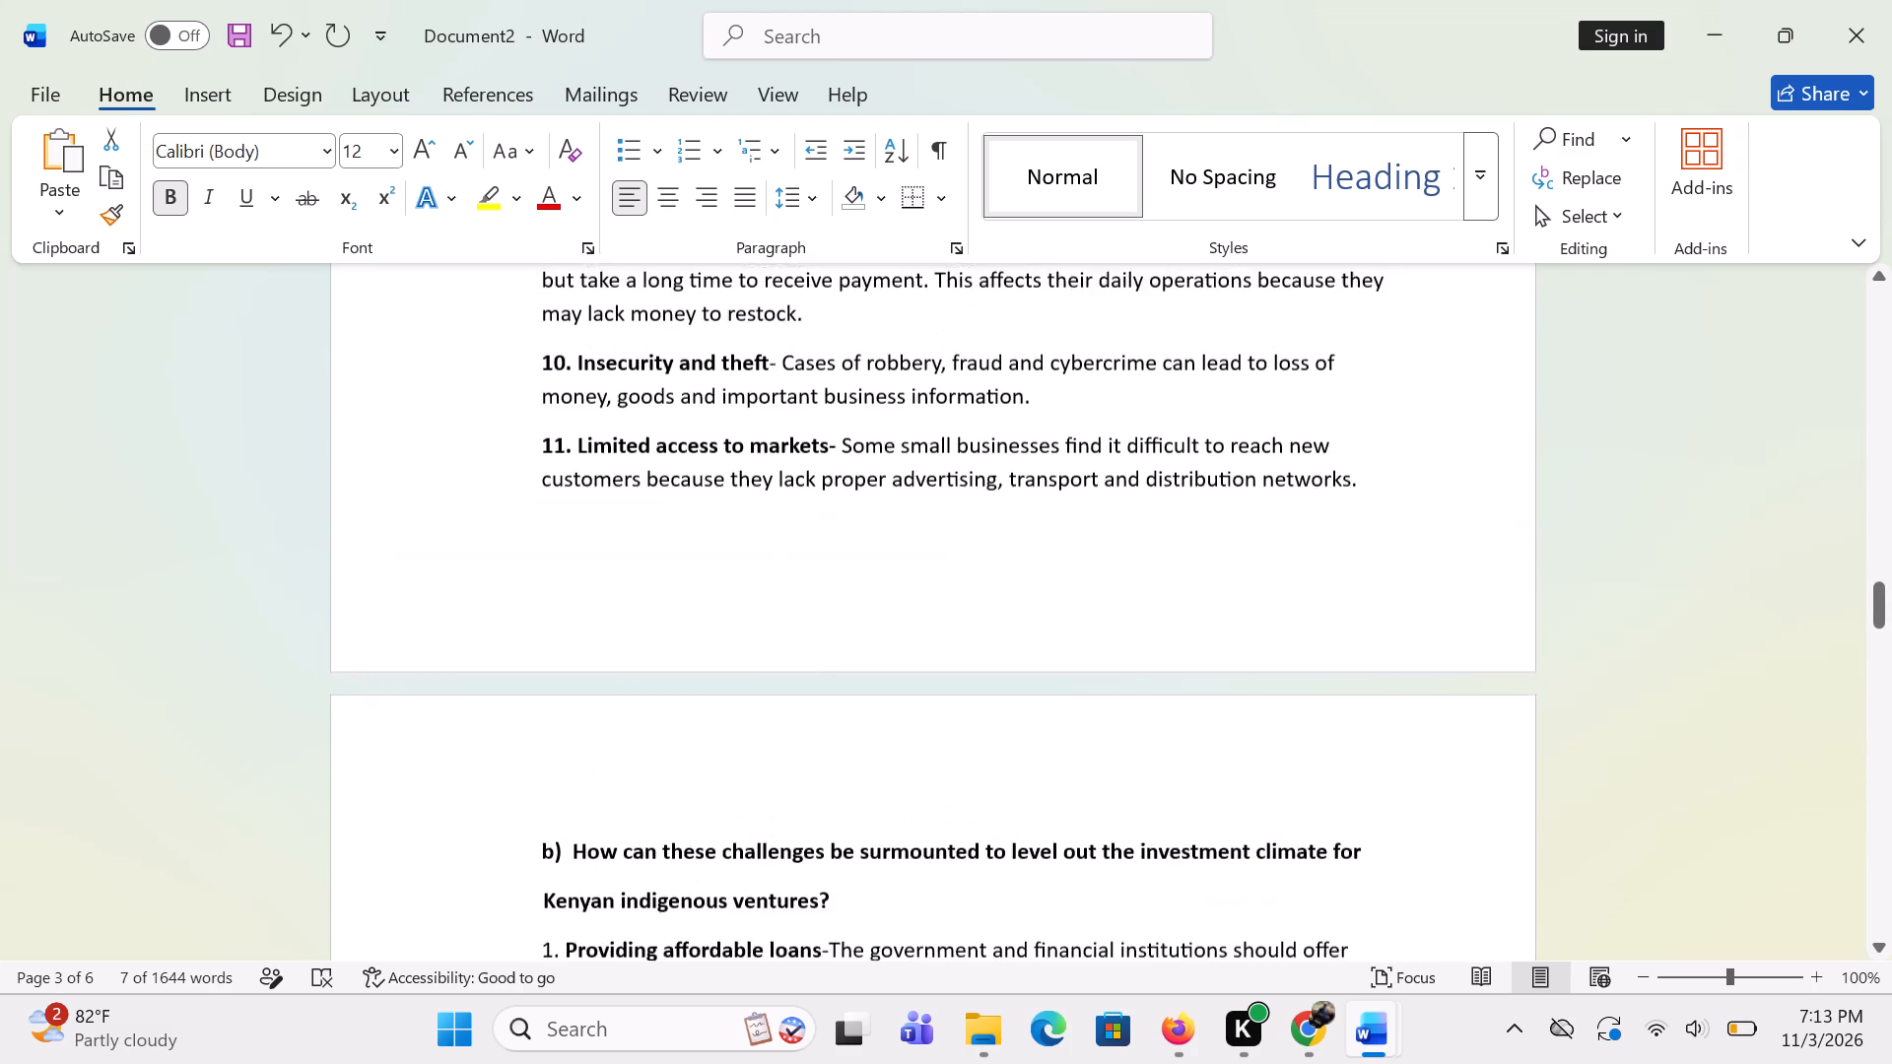
scroll(882, 616, up, 7)
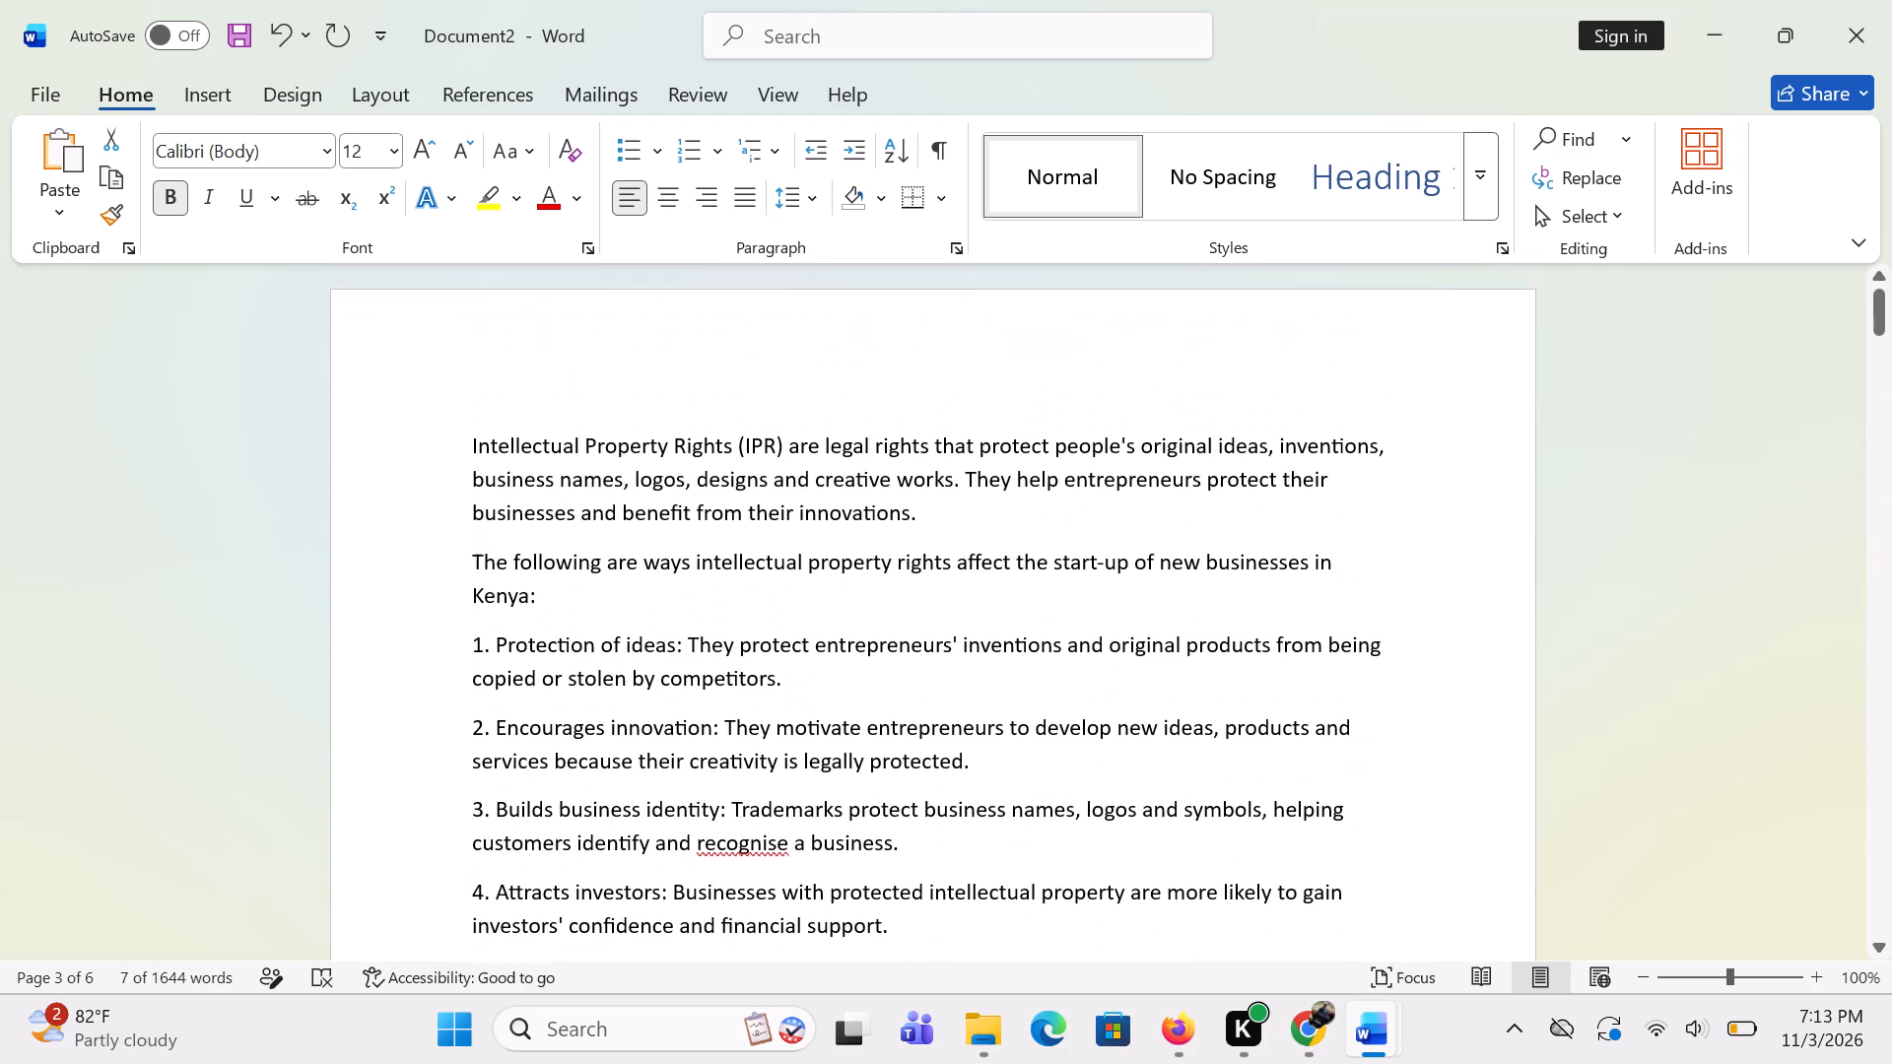
click(679, 316)
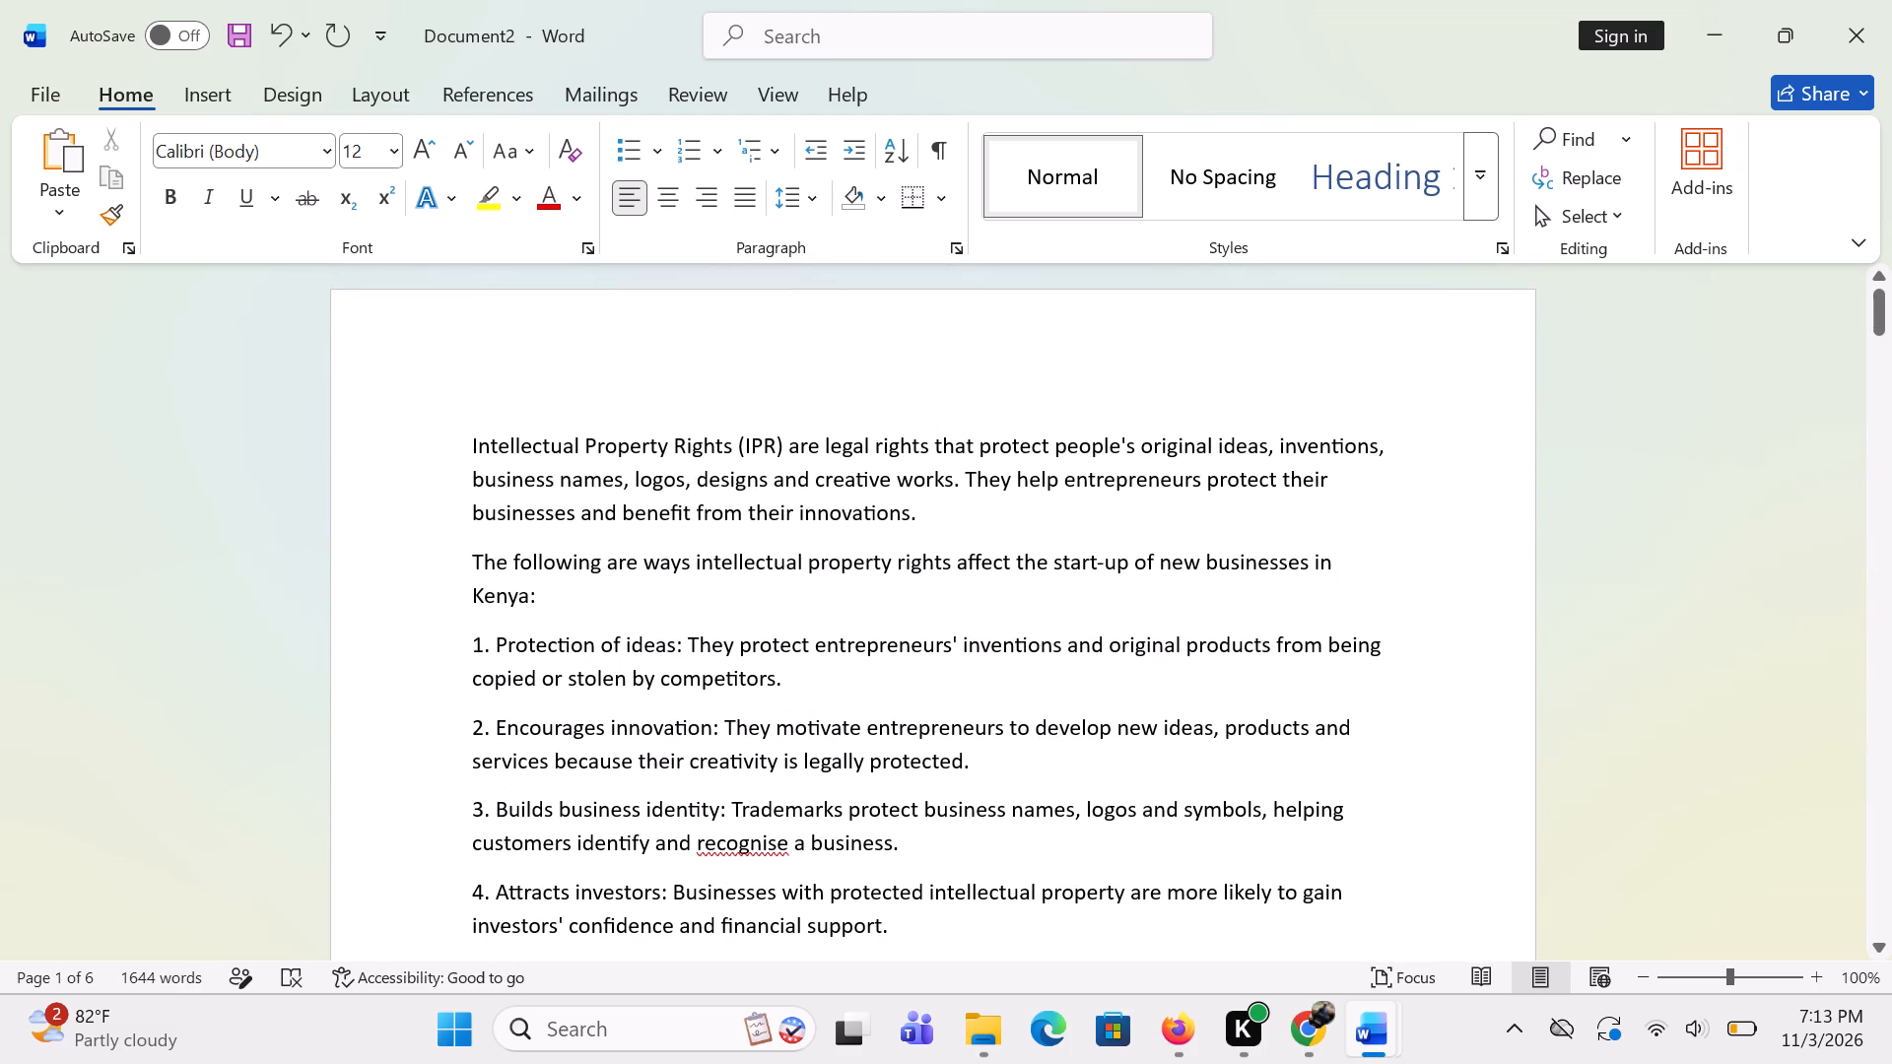
click(467, 436)
key(Return)
key(Return)
key(Return)
key(Return)
key(Return)
key(Return)
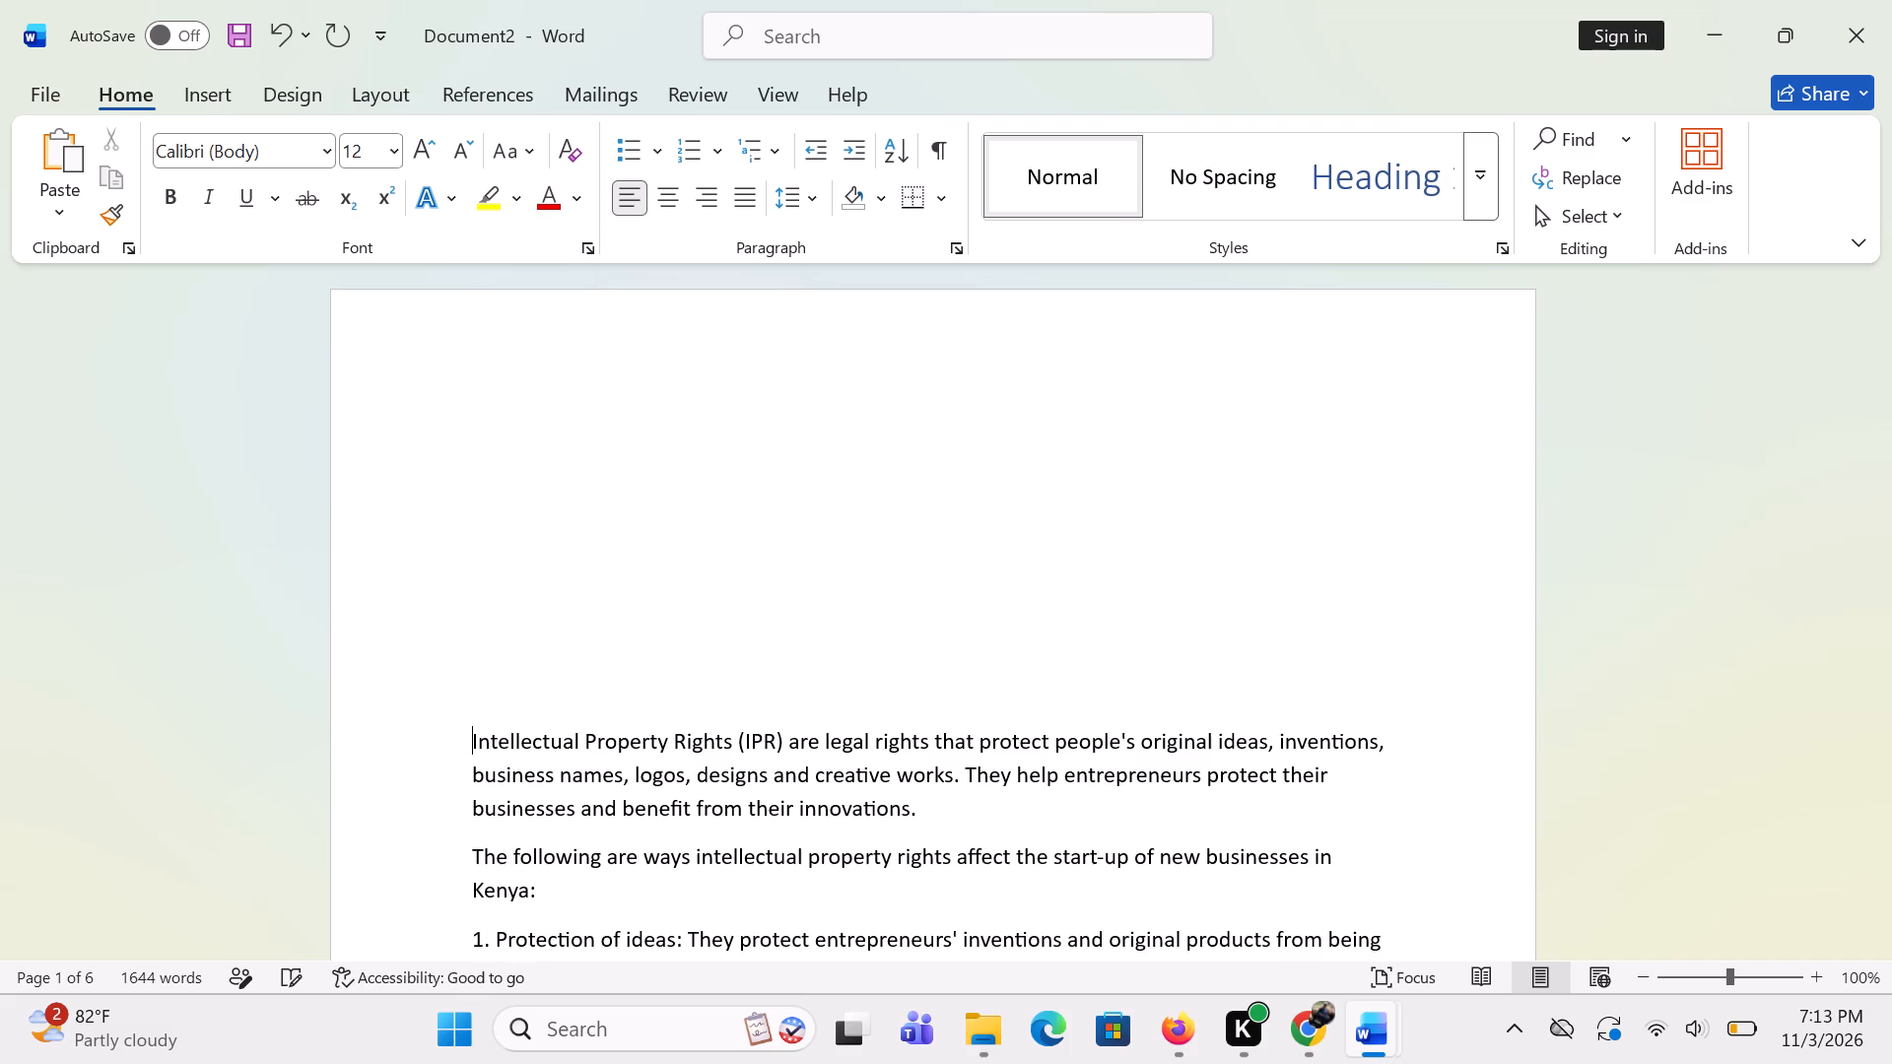
scroll(521, 411, down, 1)
key(Return)
key(Return)
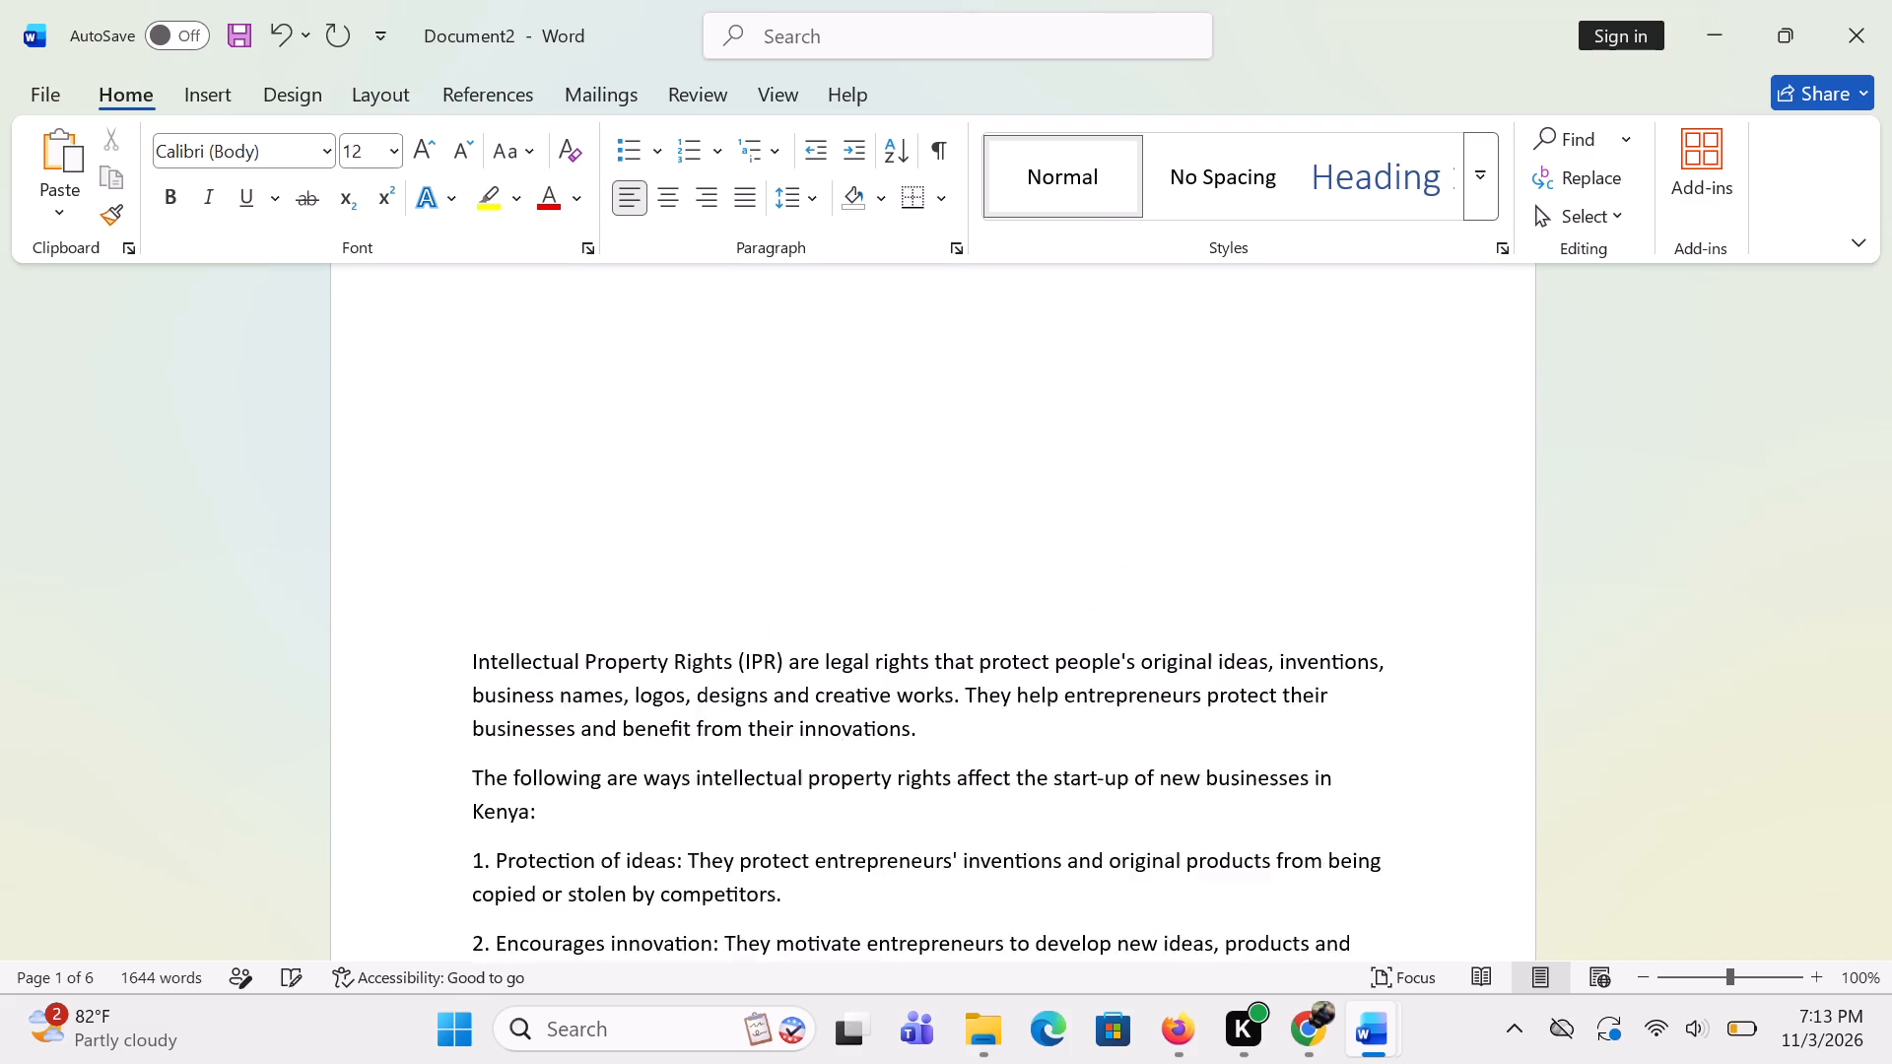
key(Return)
key(Return)
key(Return)
key(Return)
key(Return)
key(Return)
key(Return)
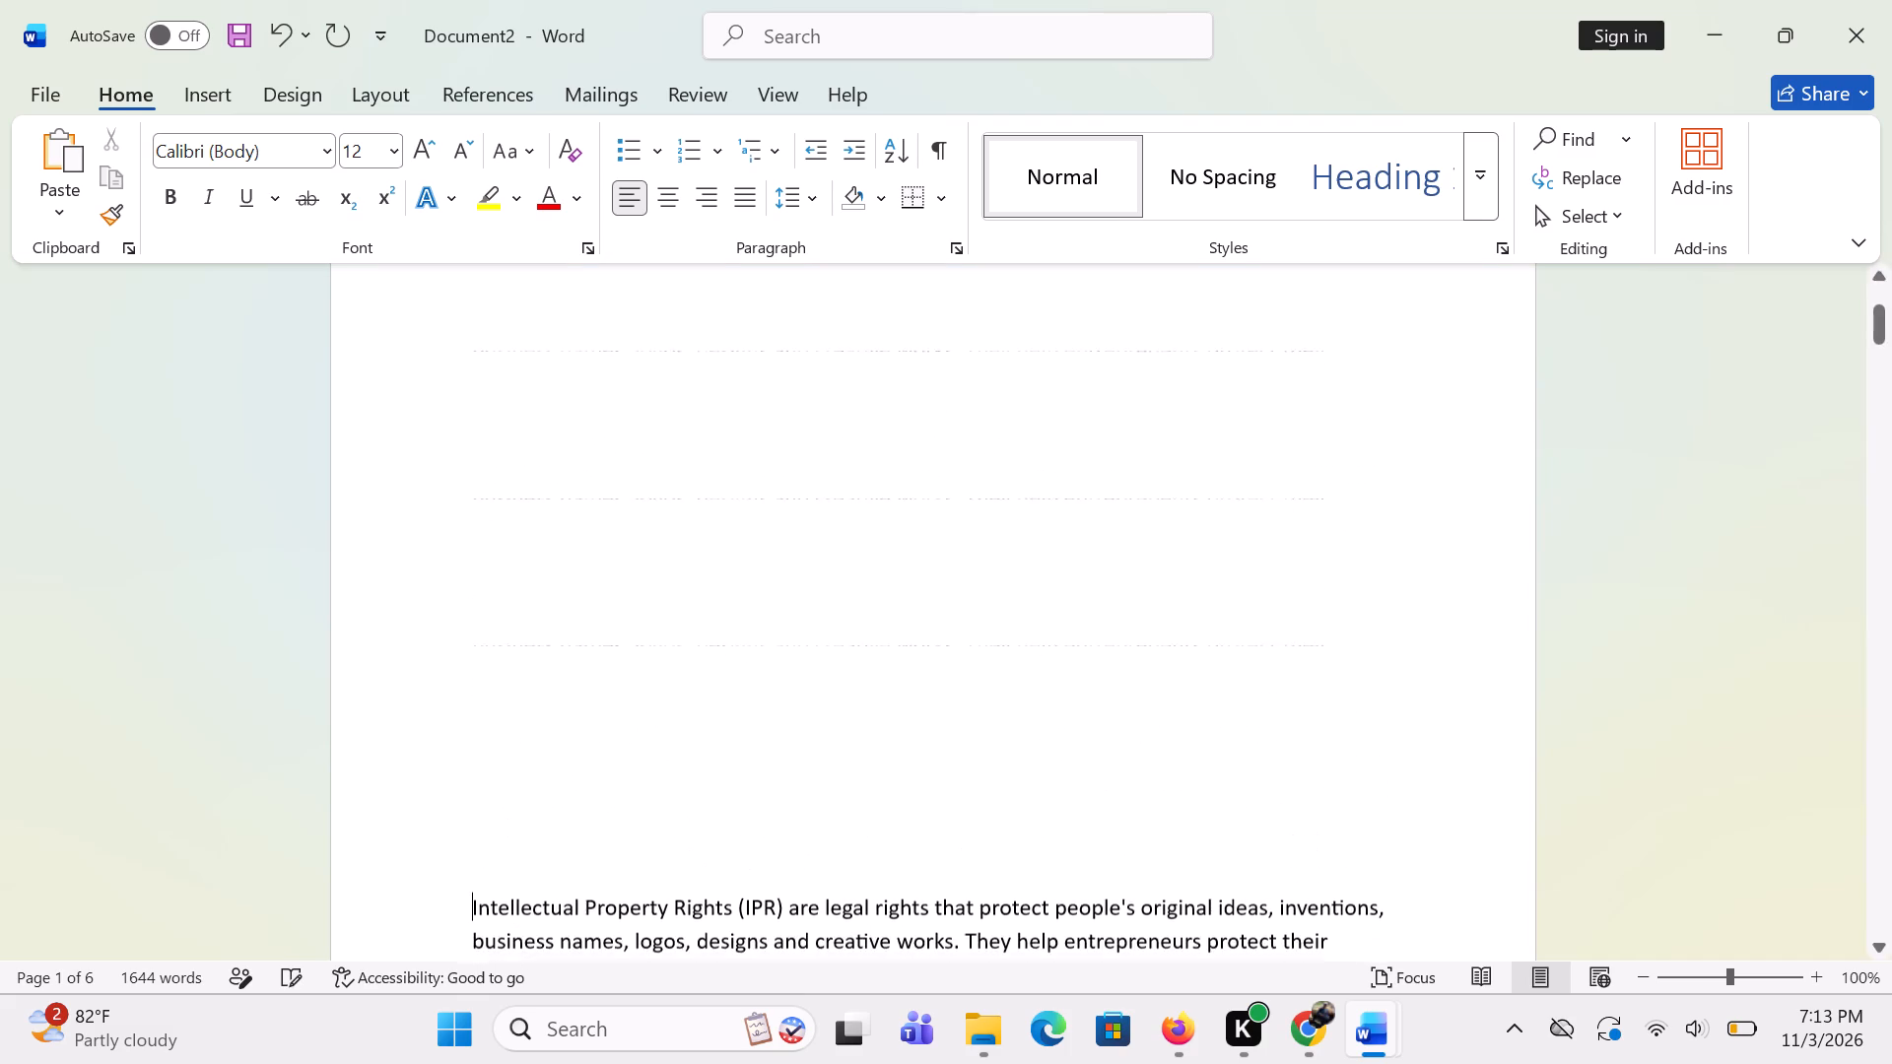
key(Return)
key(Return)
key(Return)
key(Return)
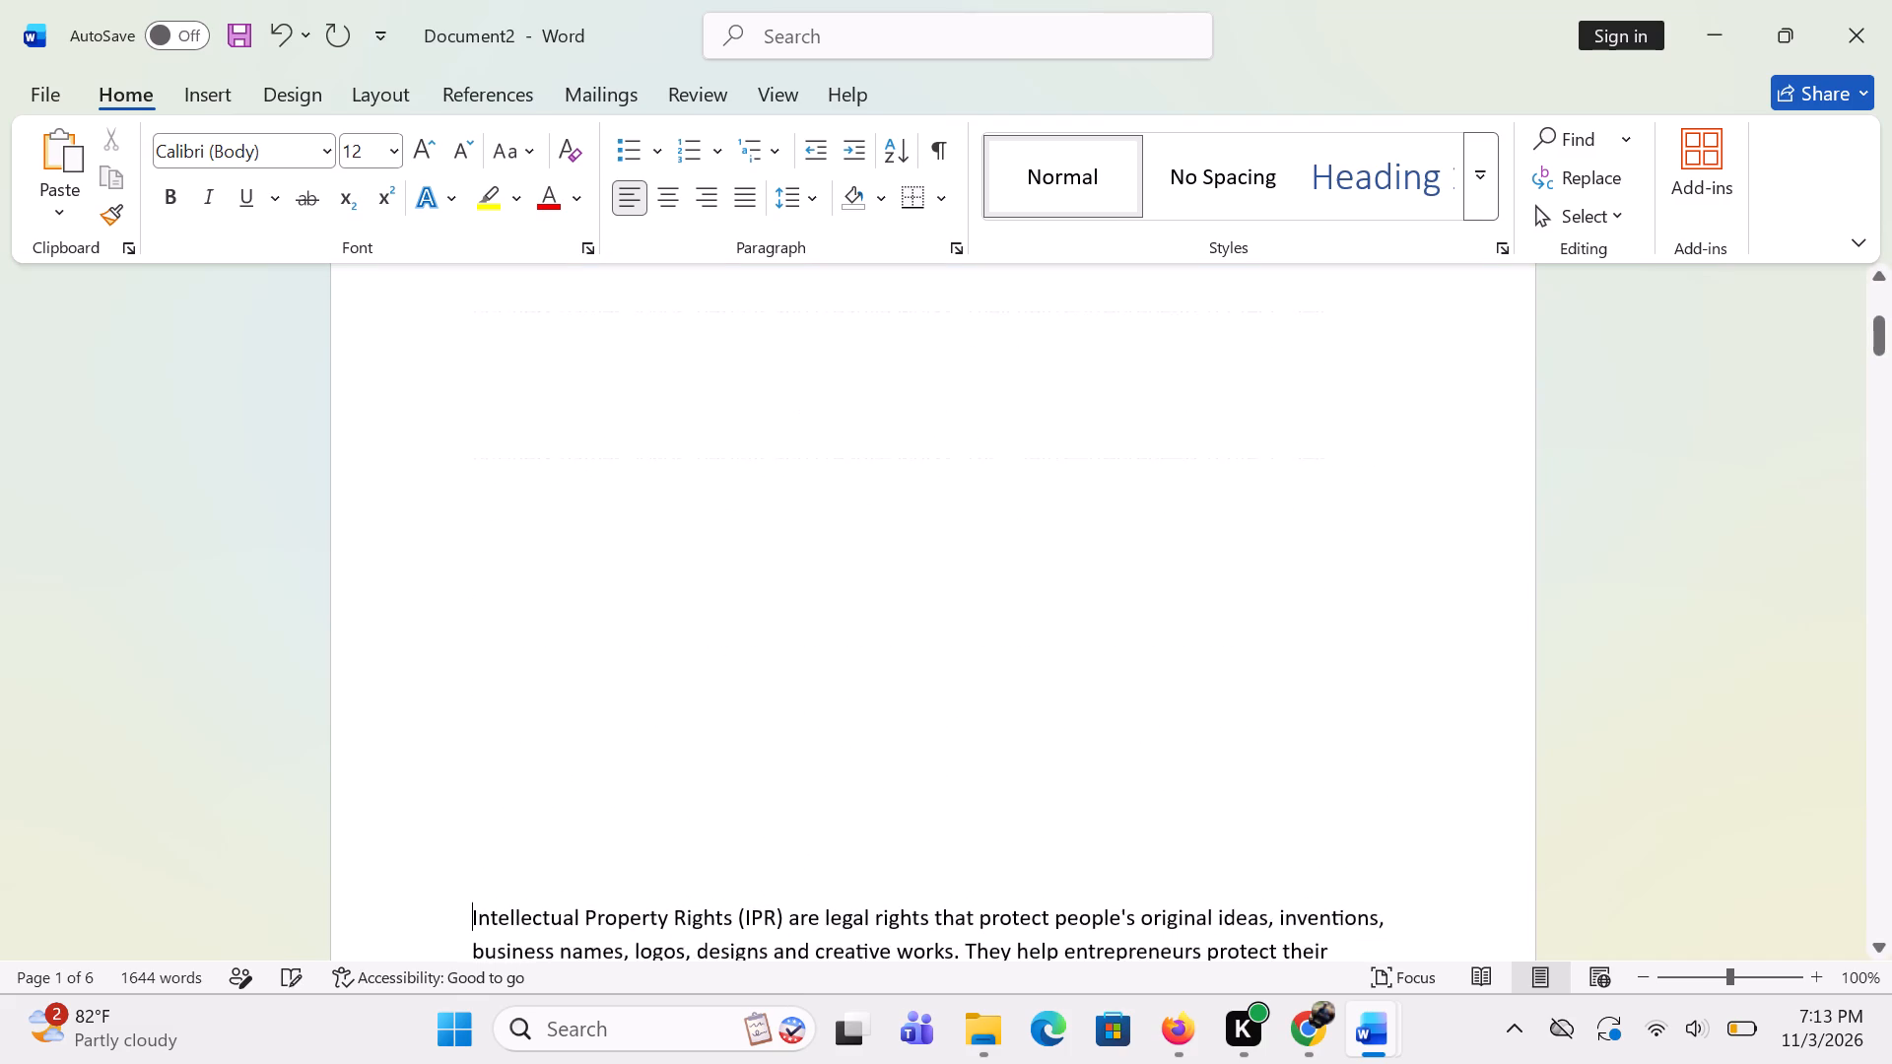
key(Return)
key(Return)
key(Return)
key(Return)
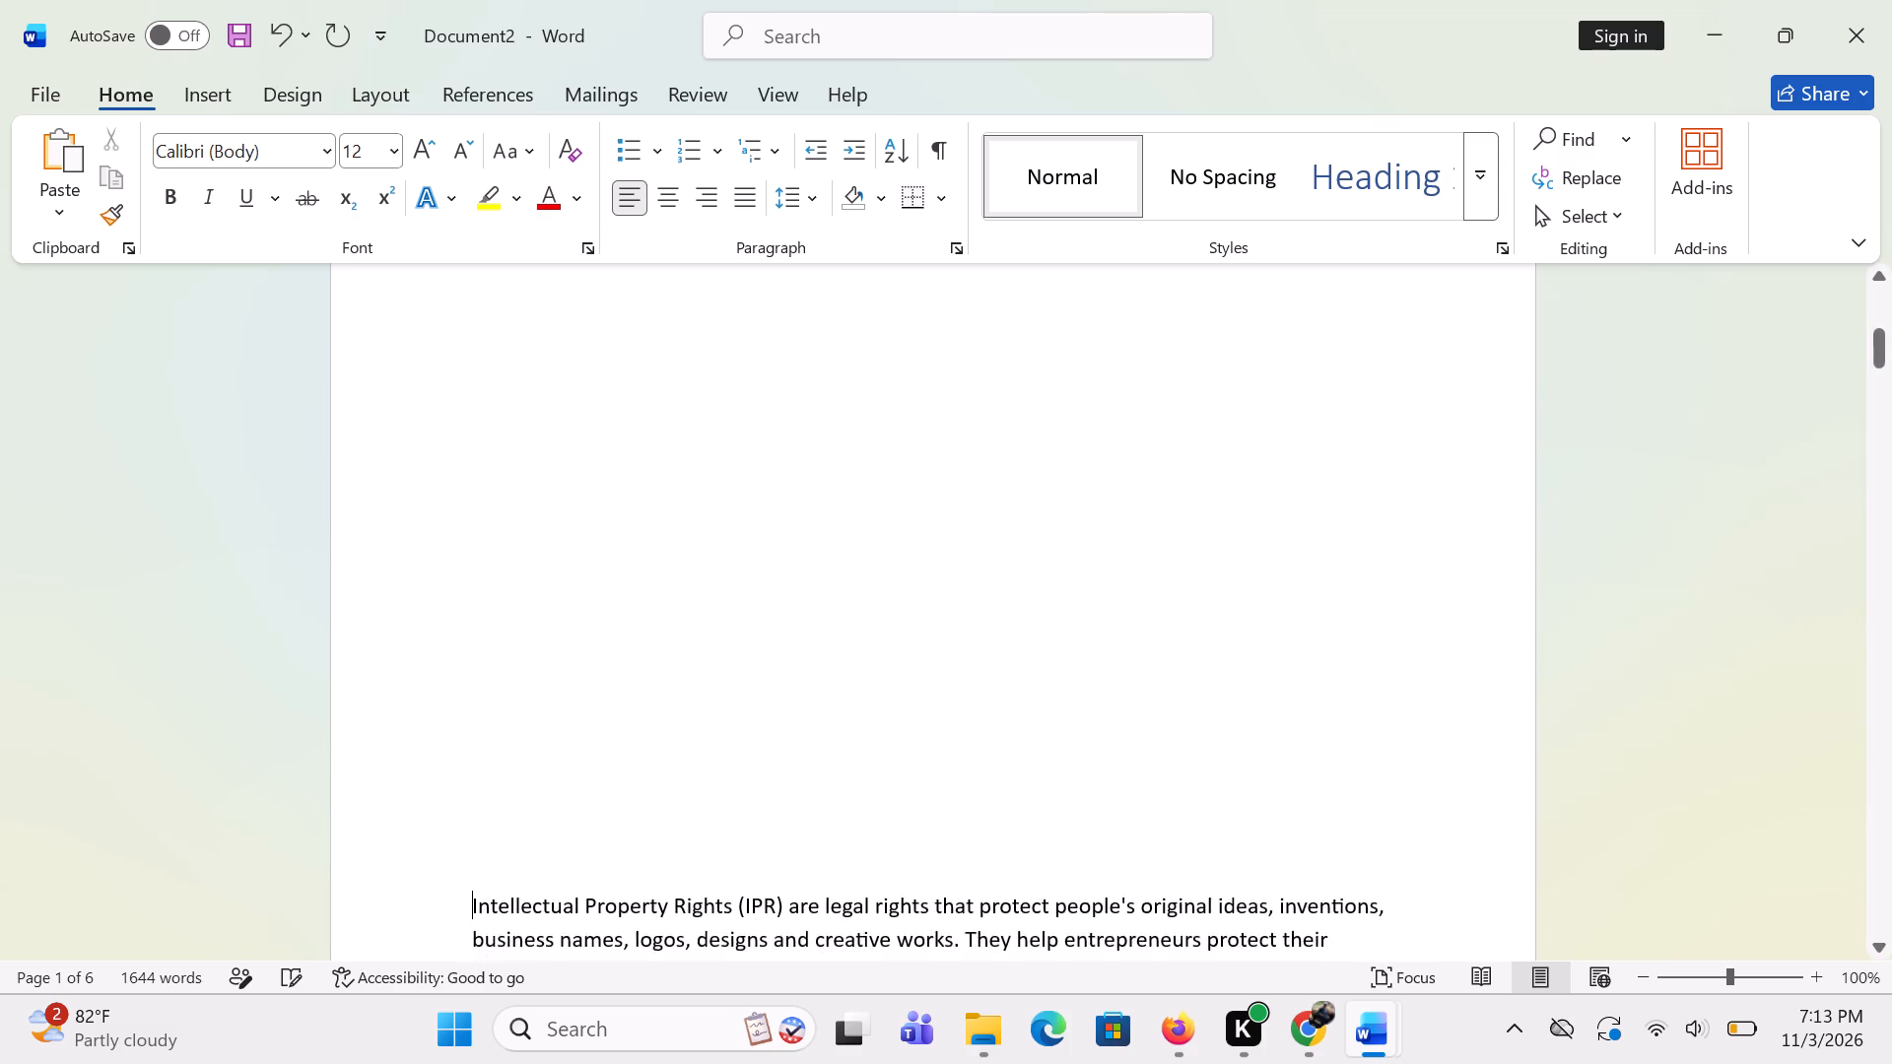
key(Return)
key(Return)
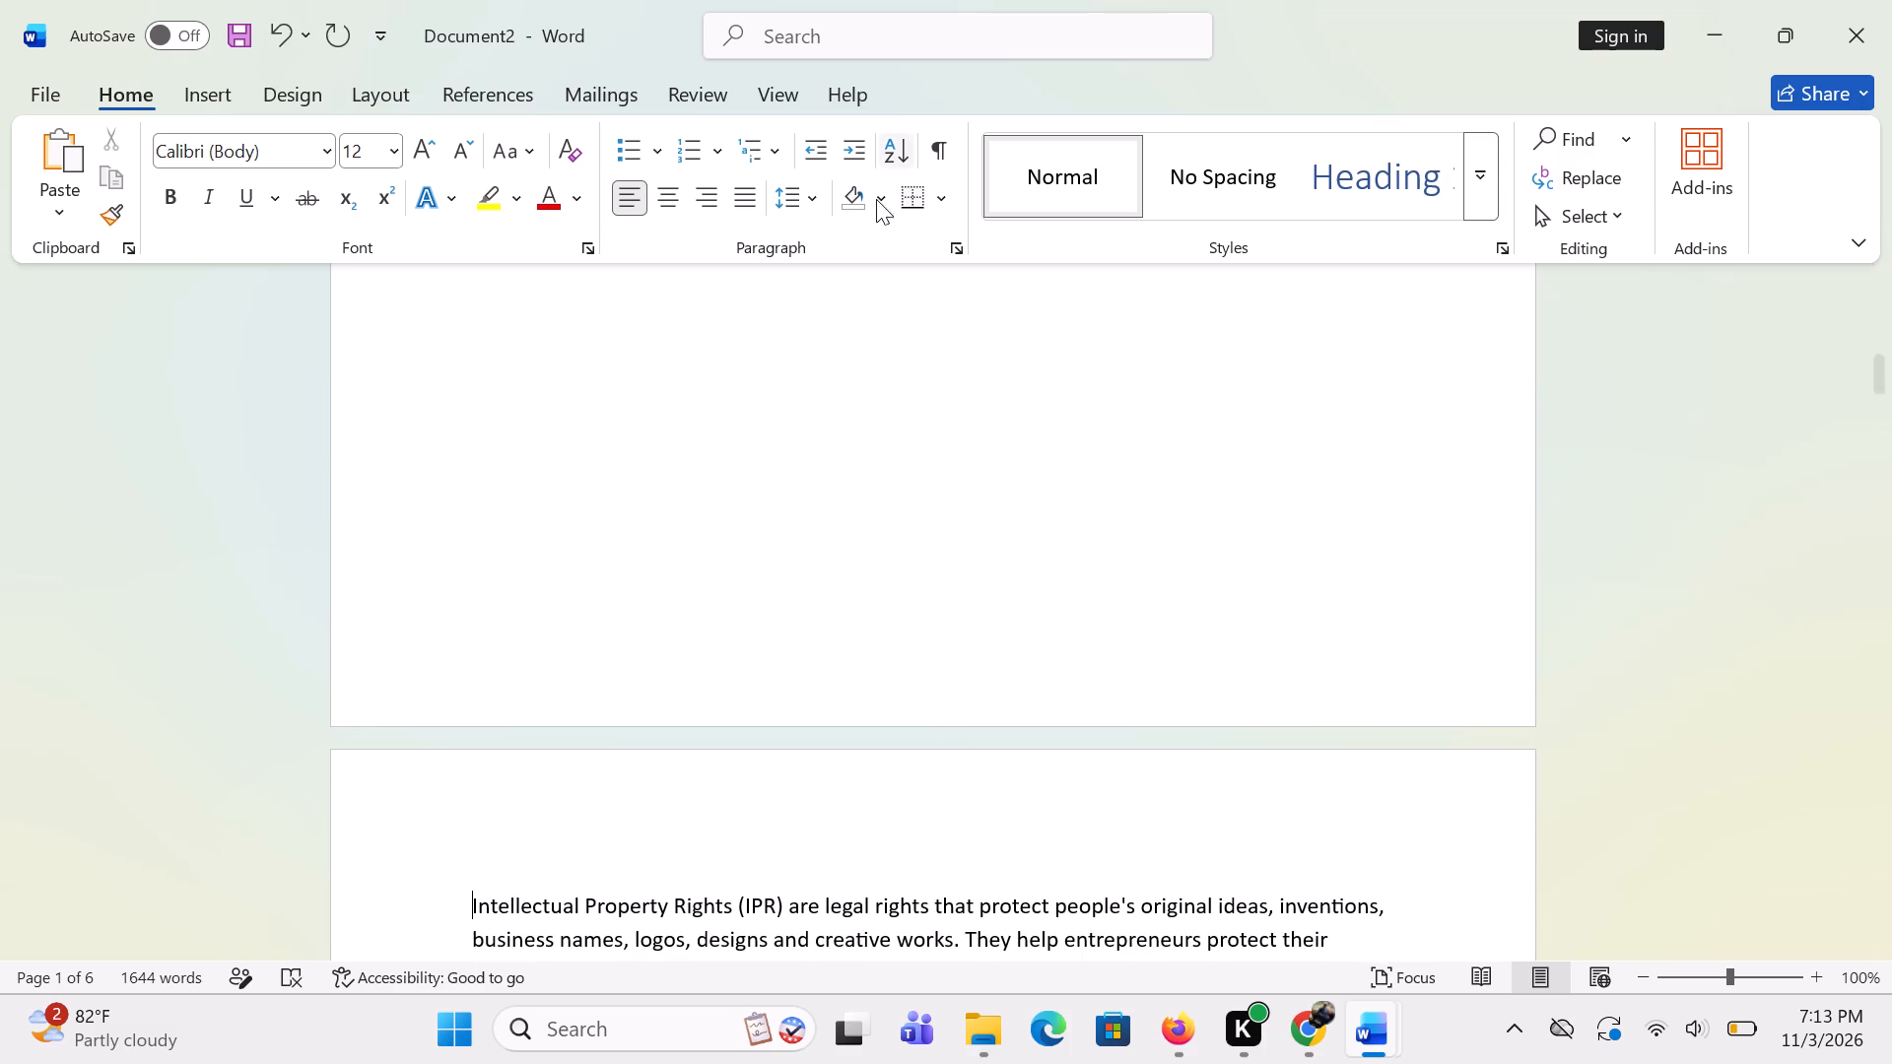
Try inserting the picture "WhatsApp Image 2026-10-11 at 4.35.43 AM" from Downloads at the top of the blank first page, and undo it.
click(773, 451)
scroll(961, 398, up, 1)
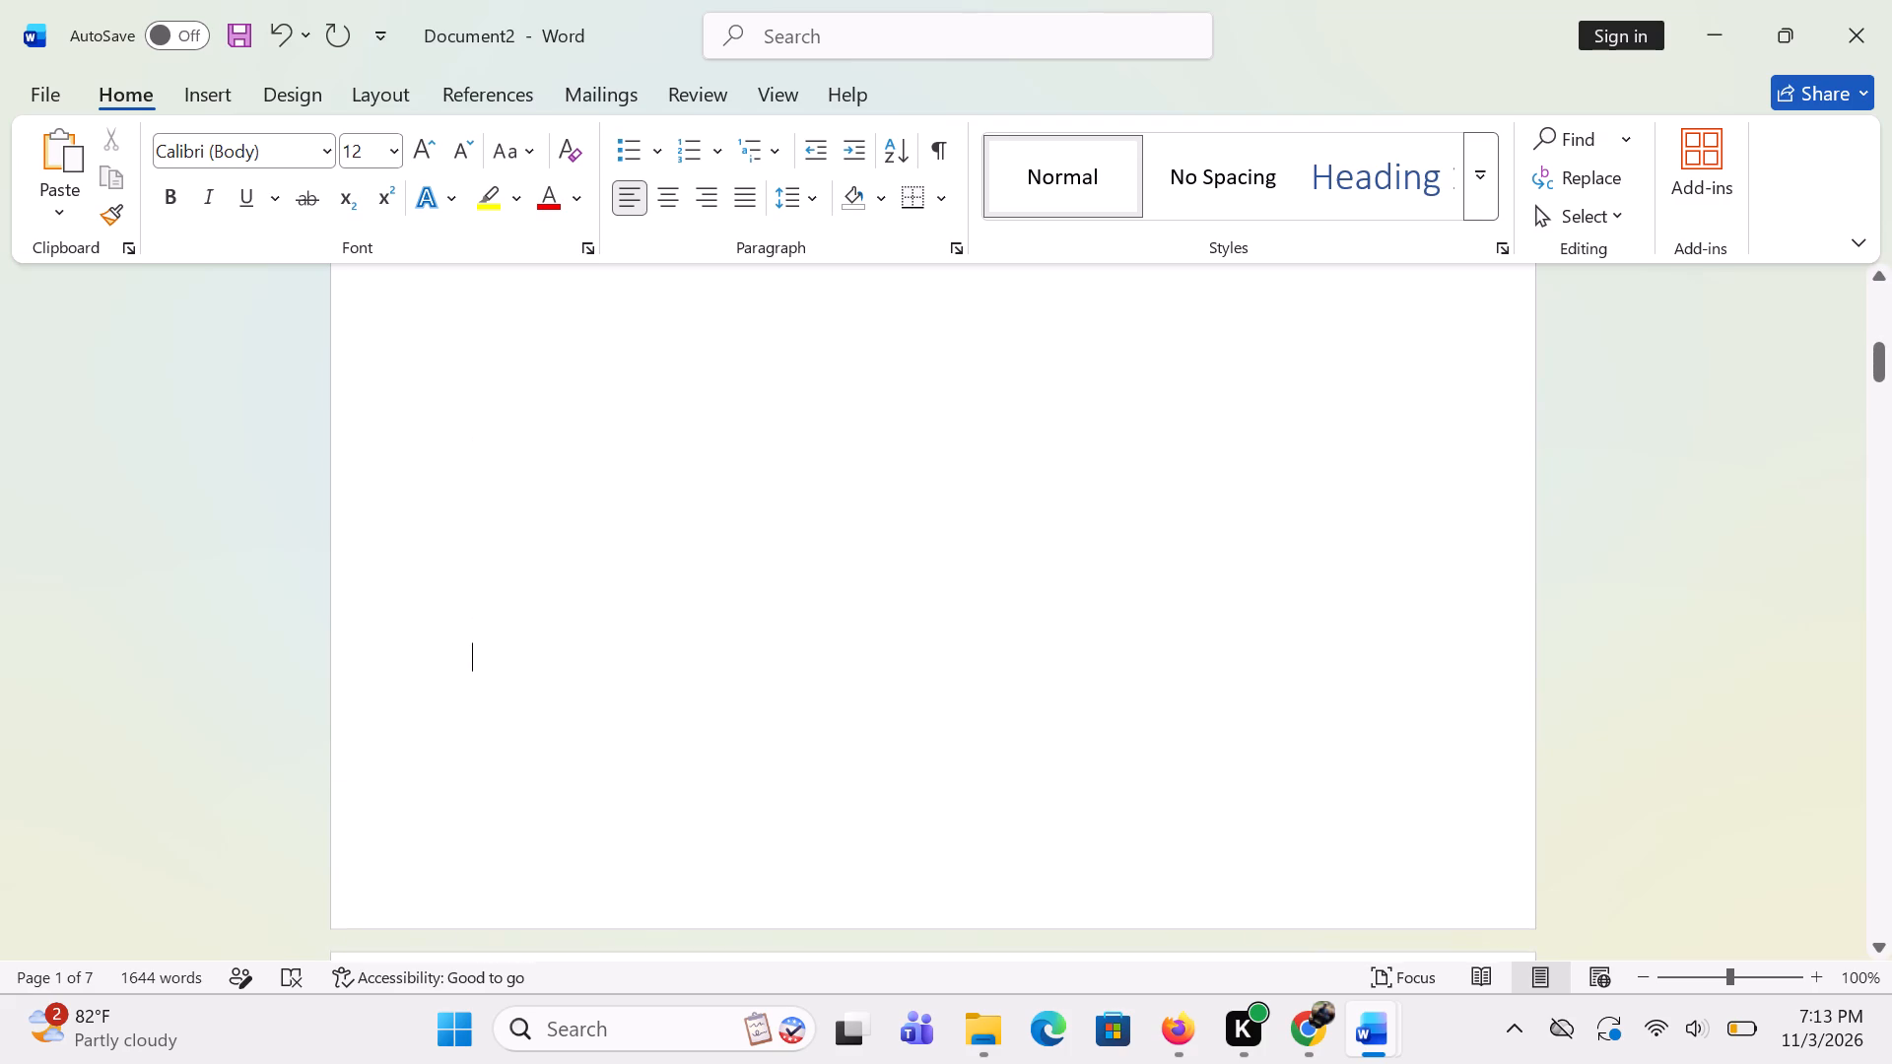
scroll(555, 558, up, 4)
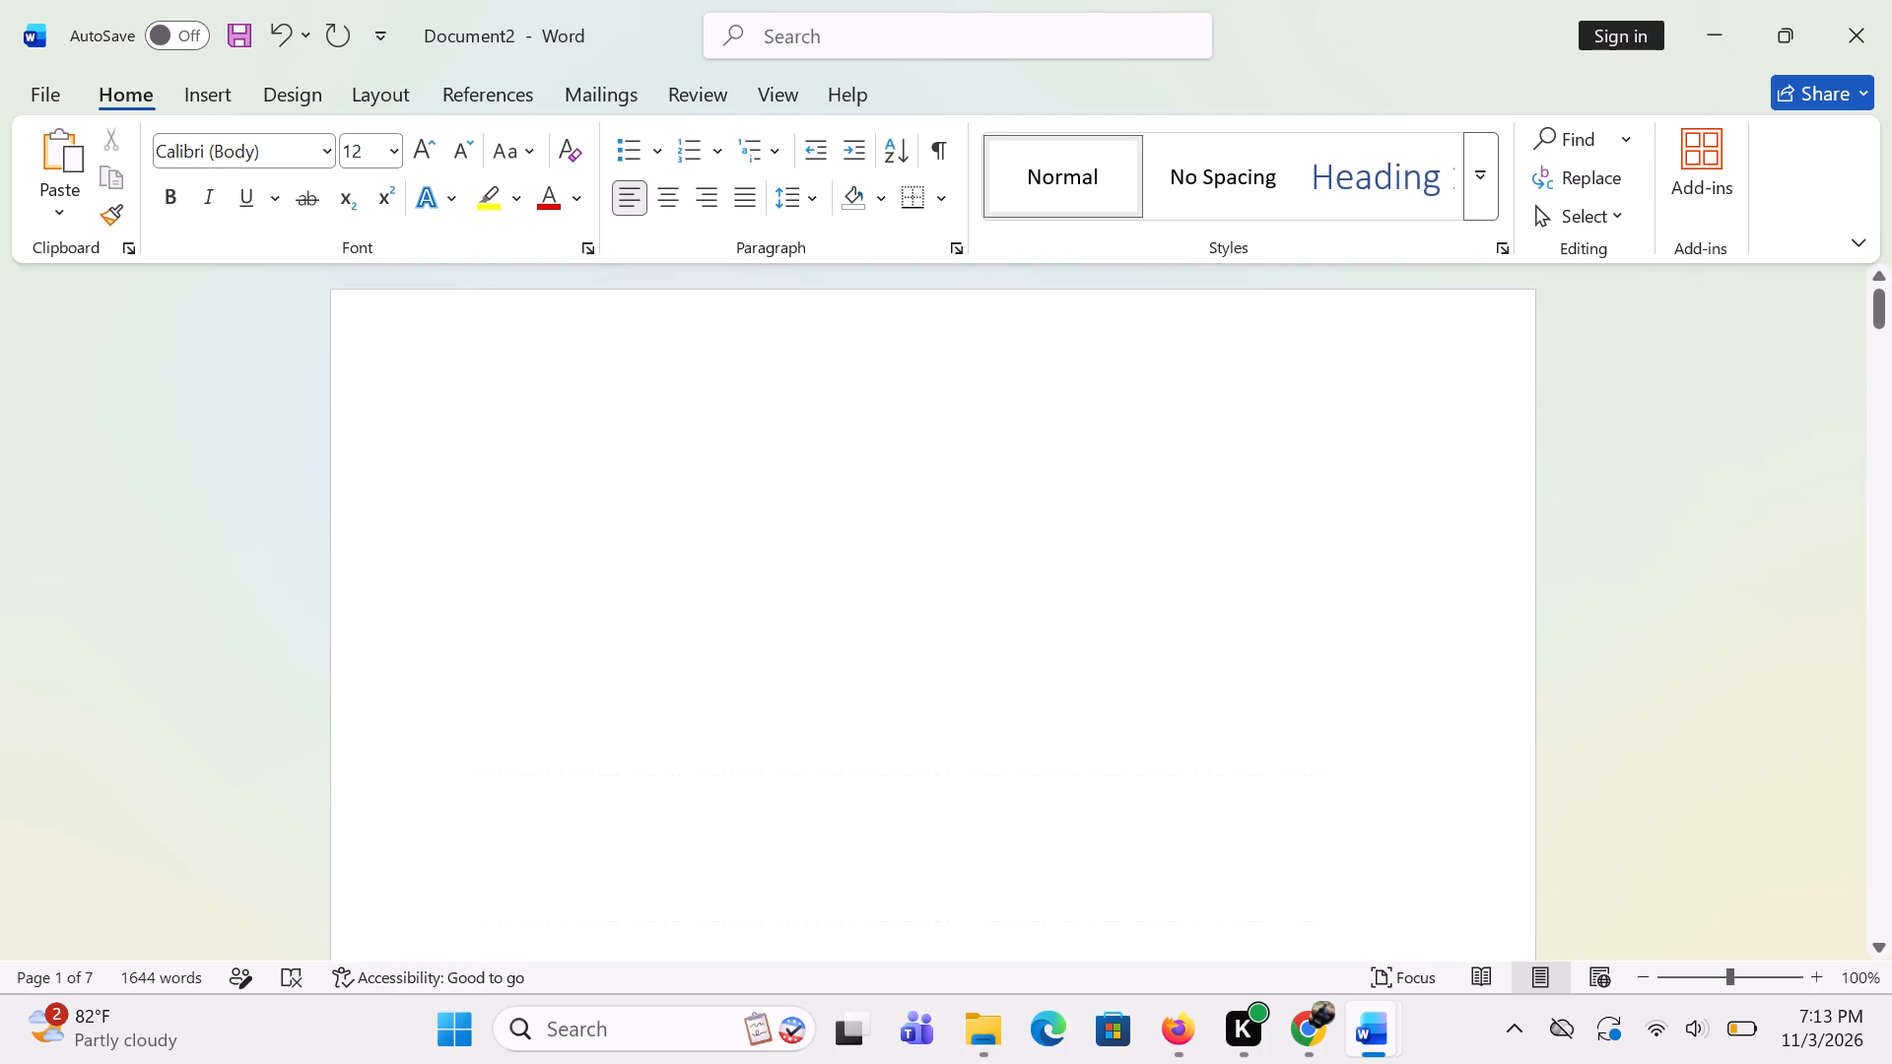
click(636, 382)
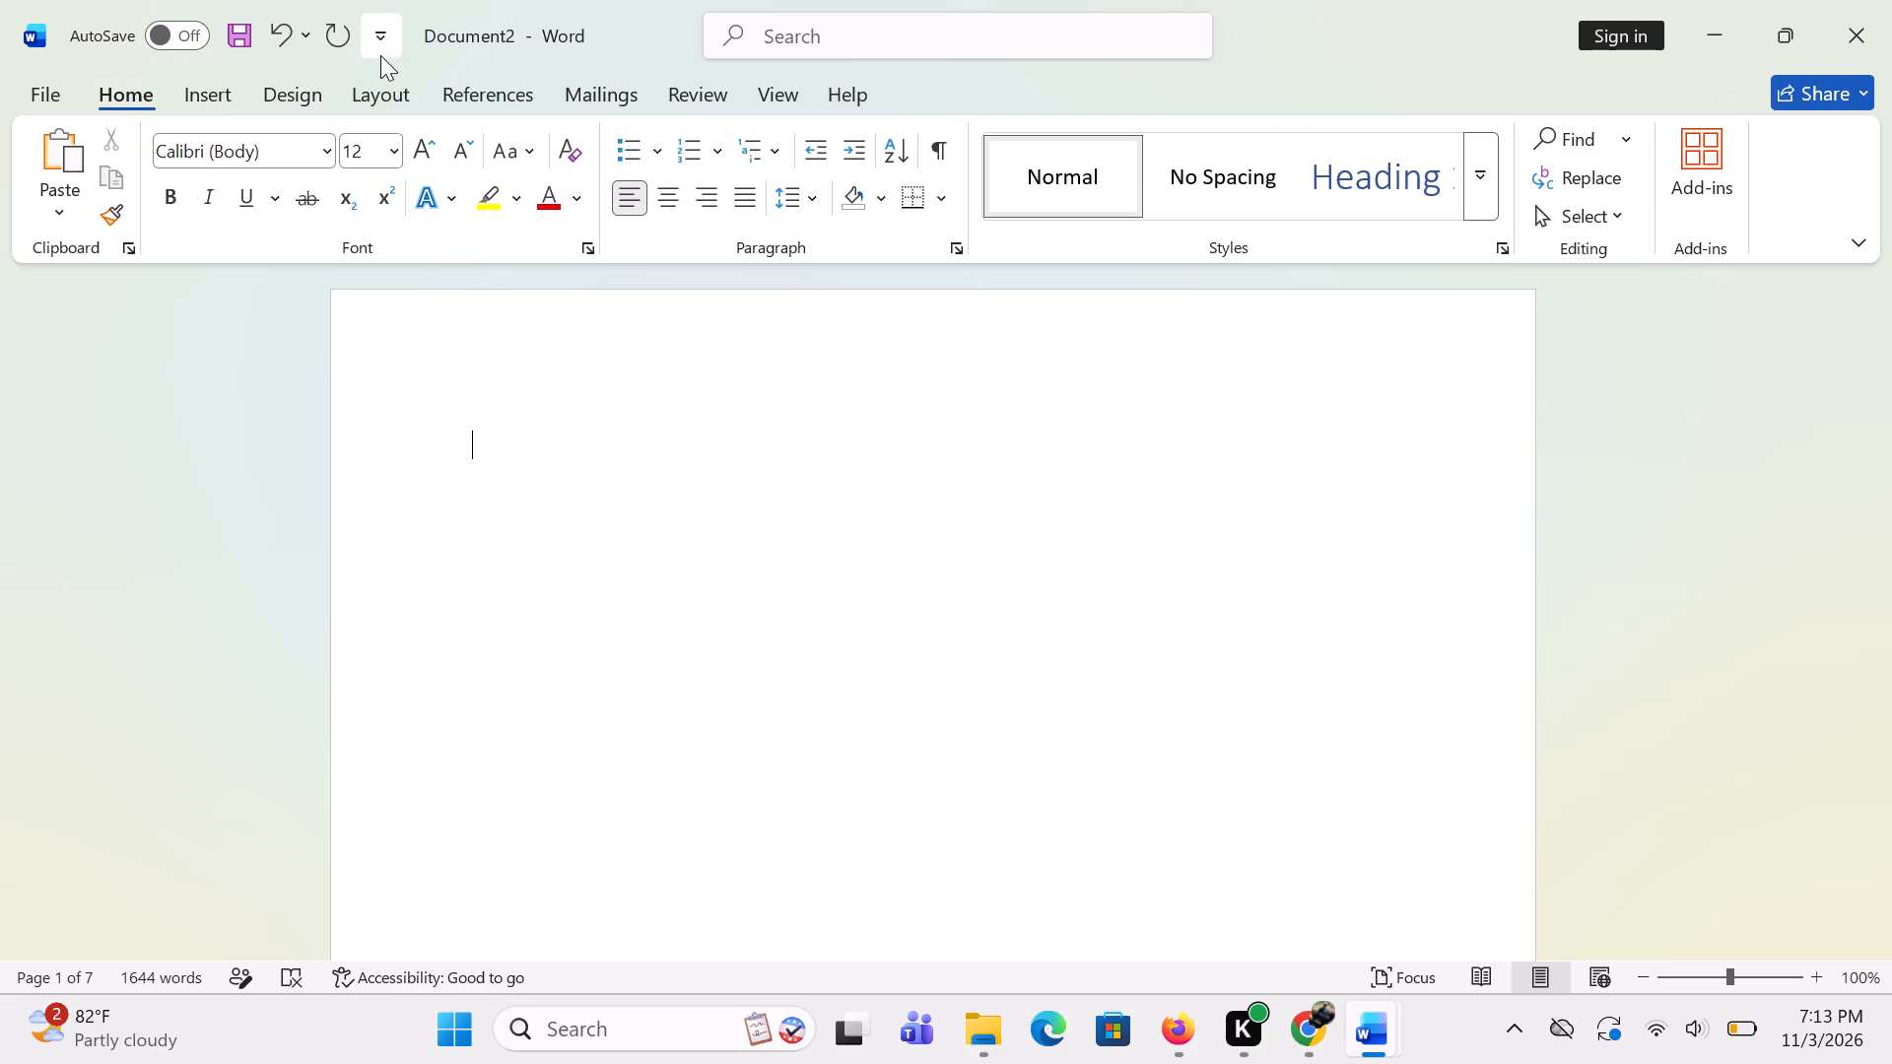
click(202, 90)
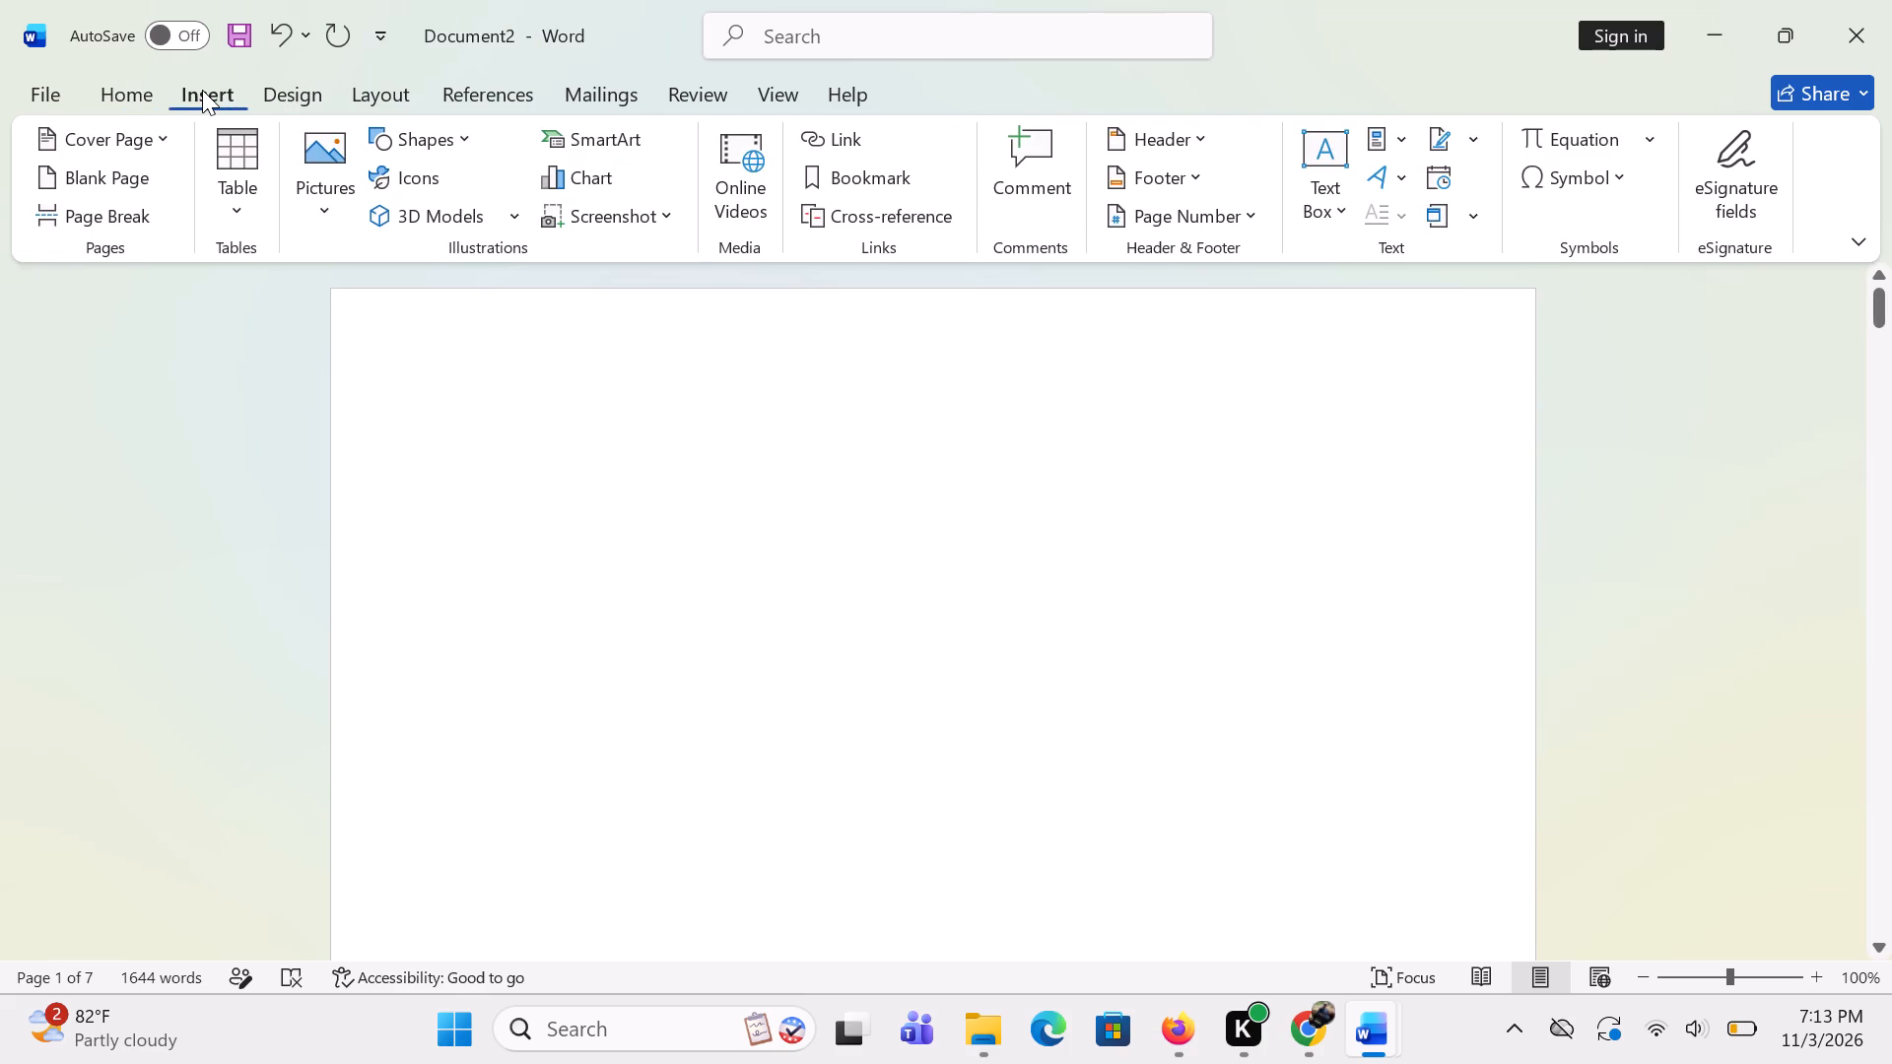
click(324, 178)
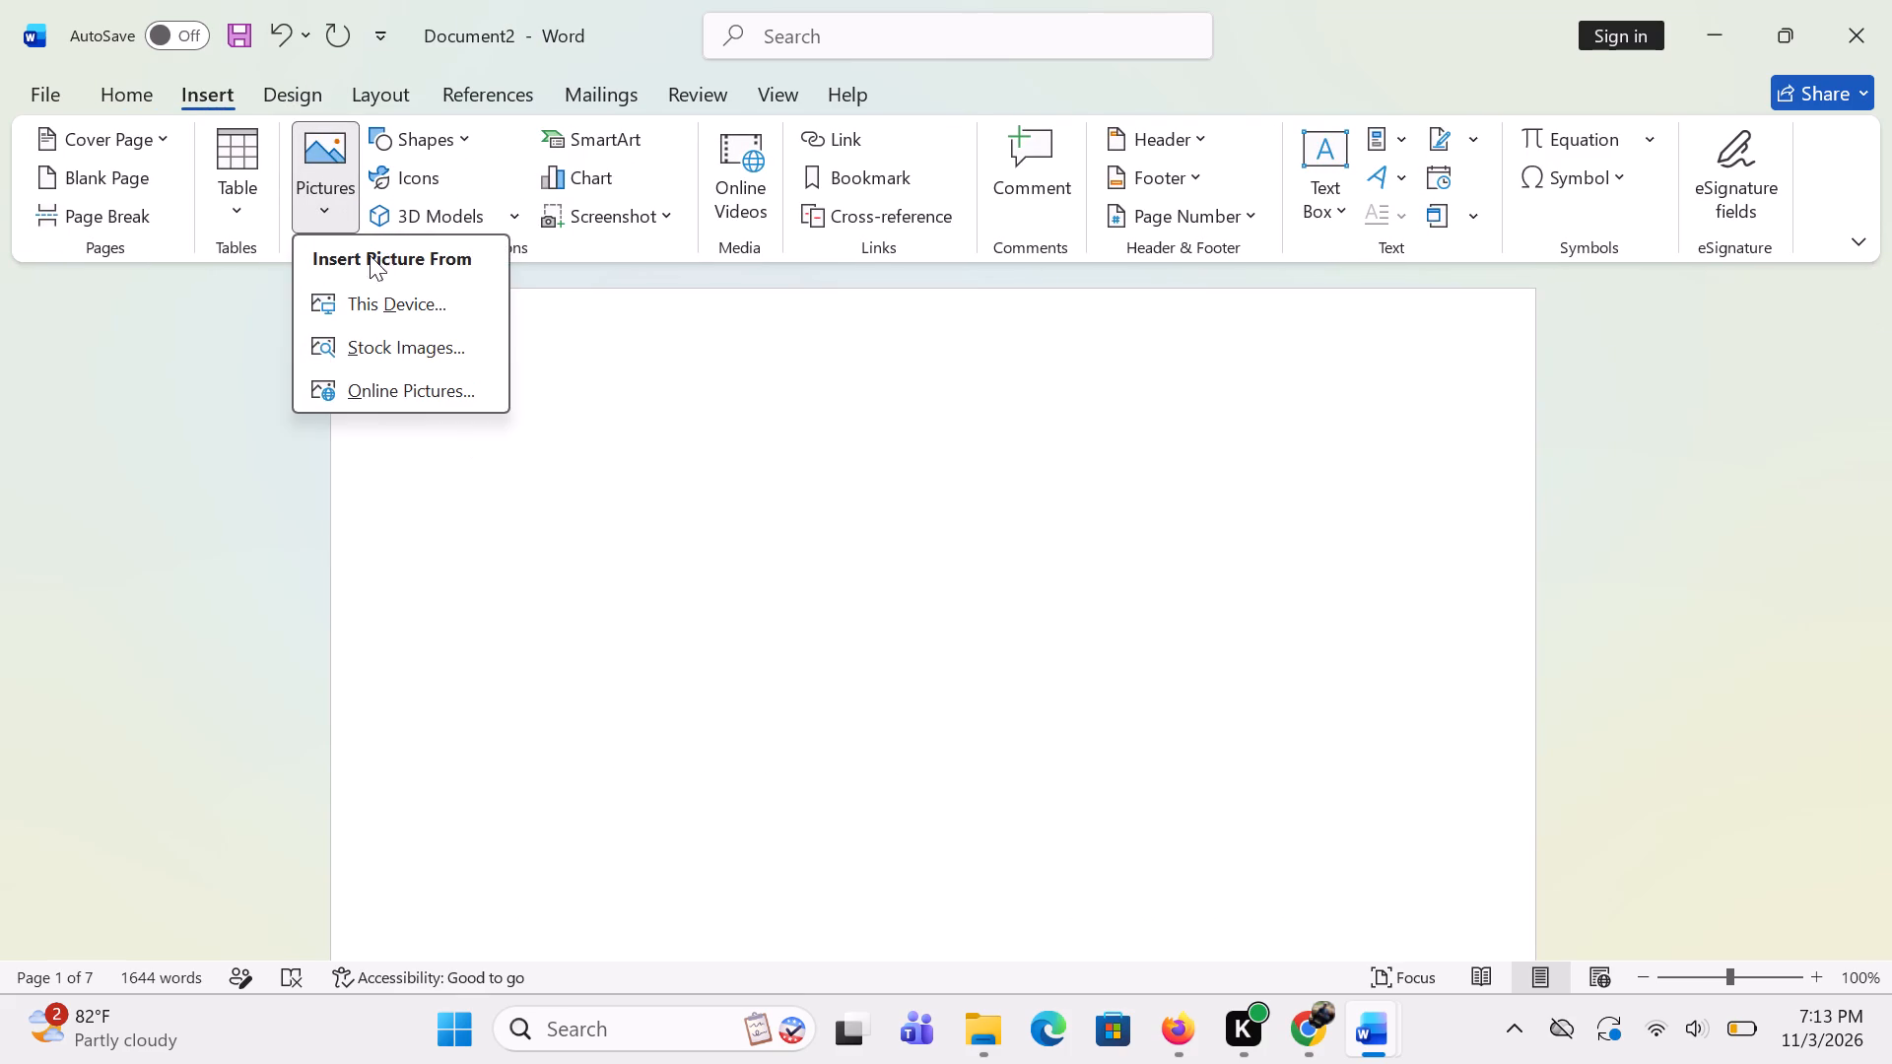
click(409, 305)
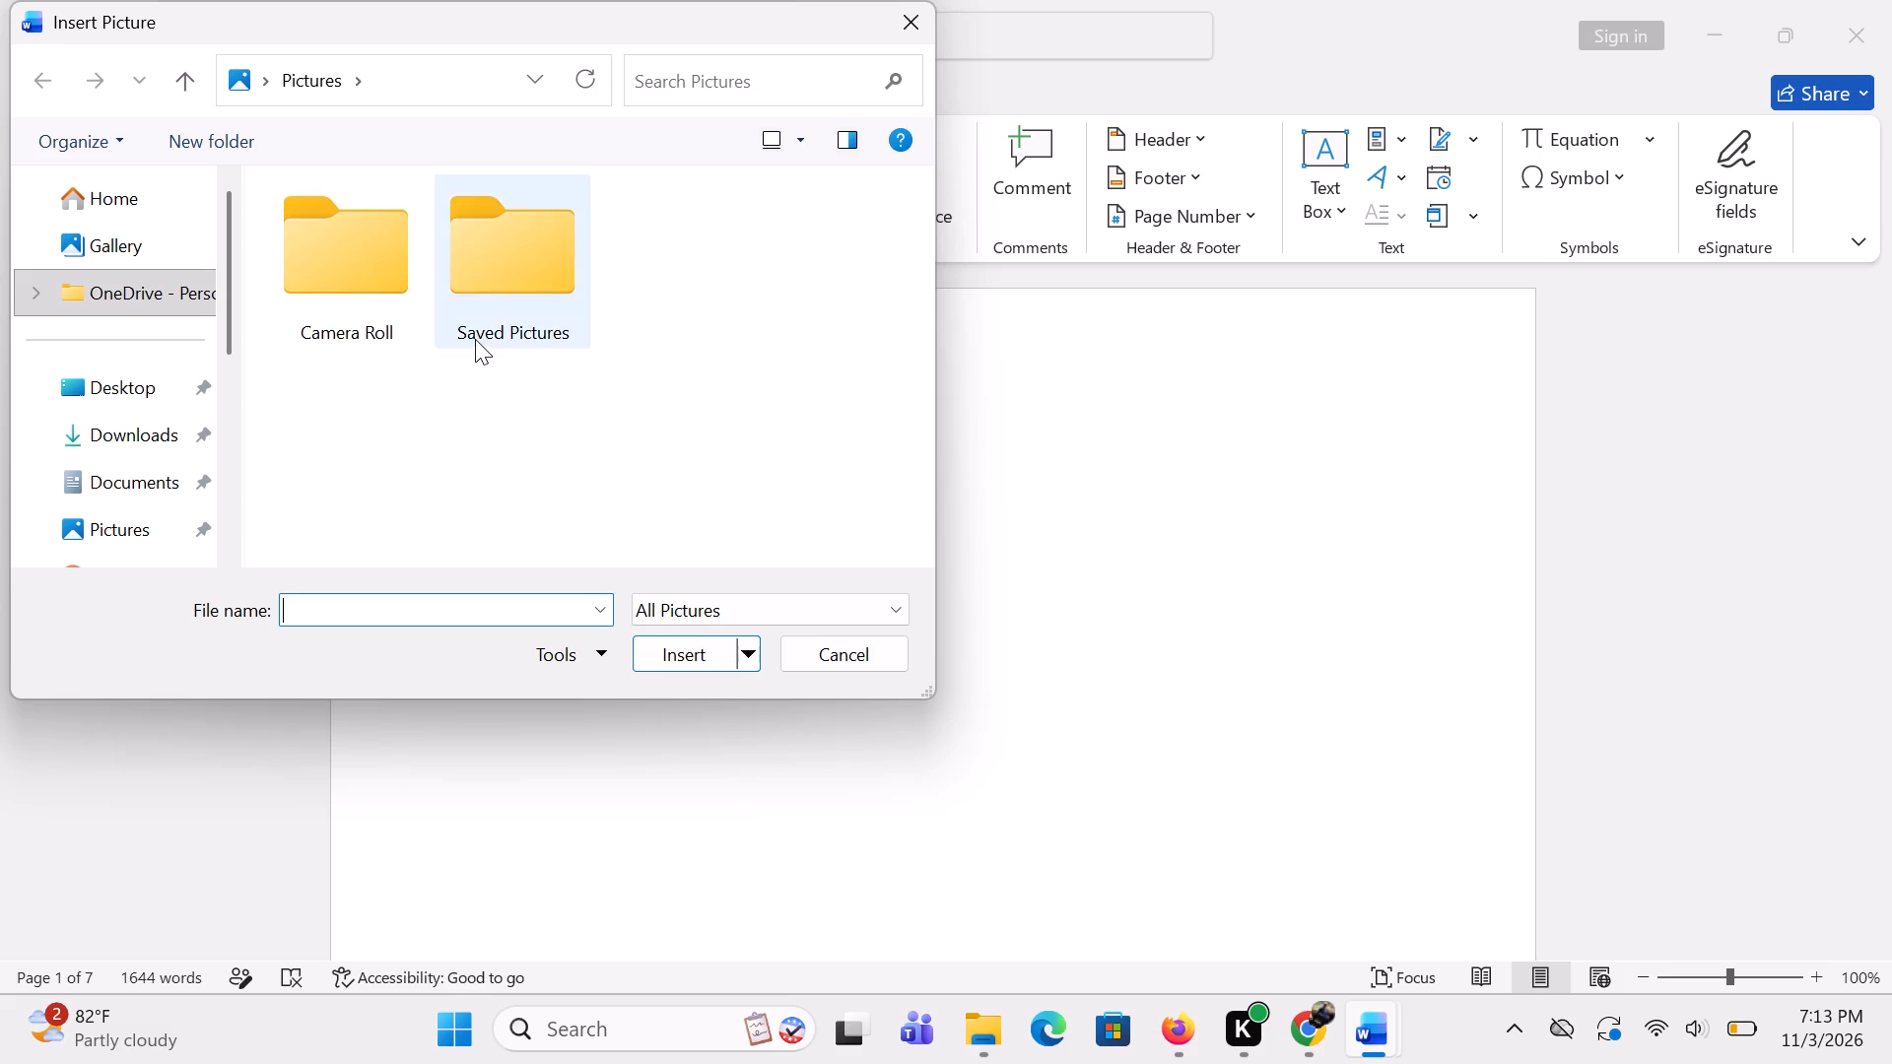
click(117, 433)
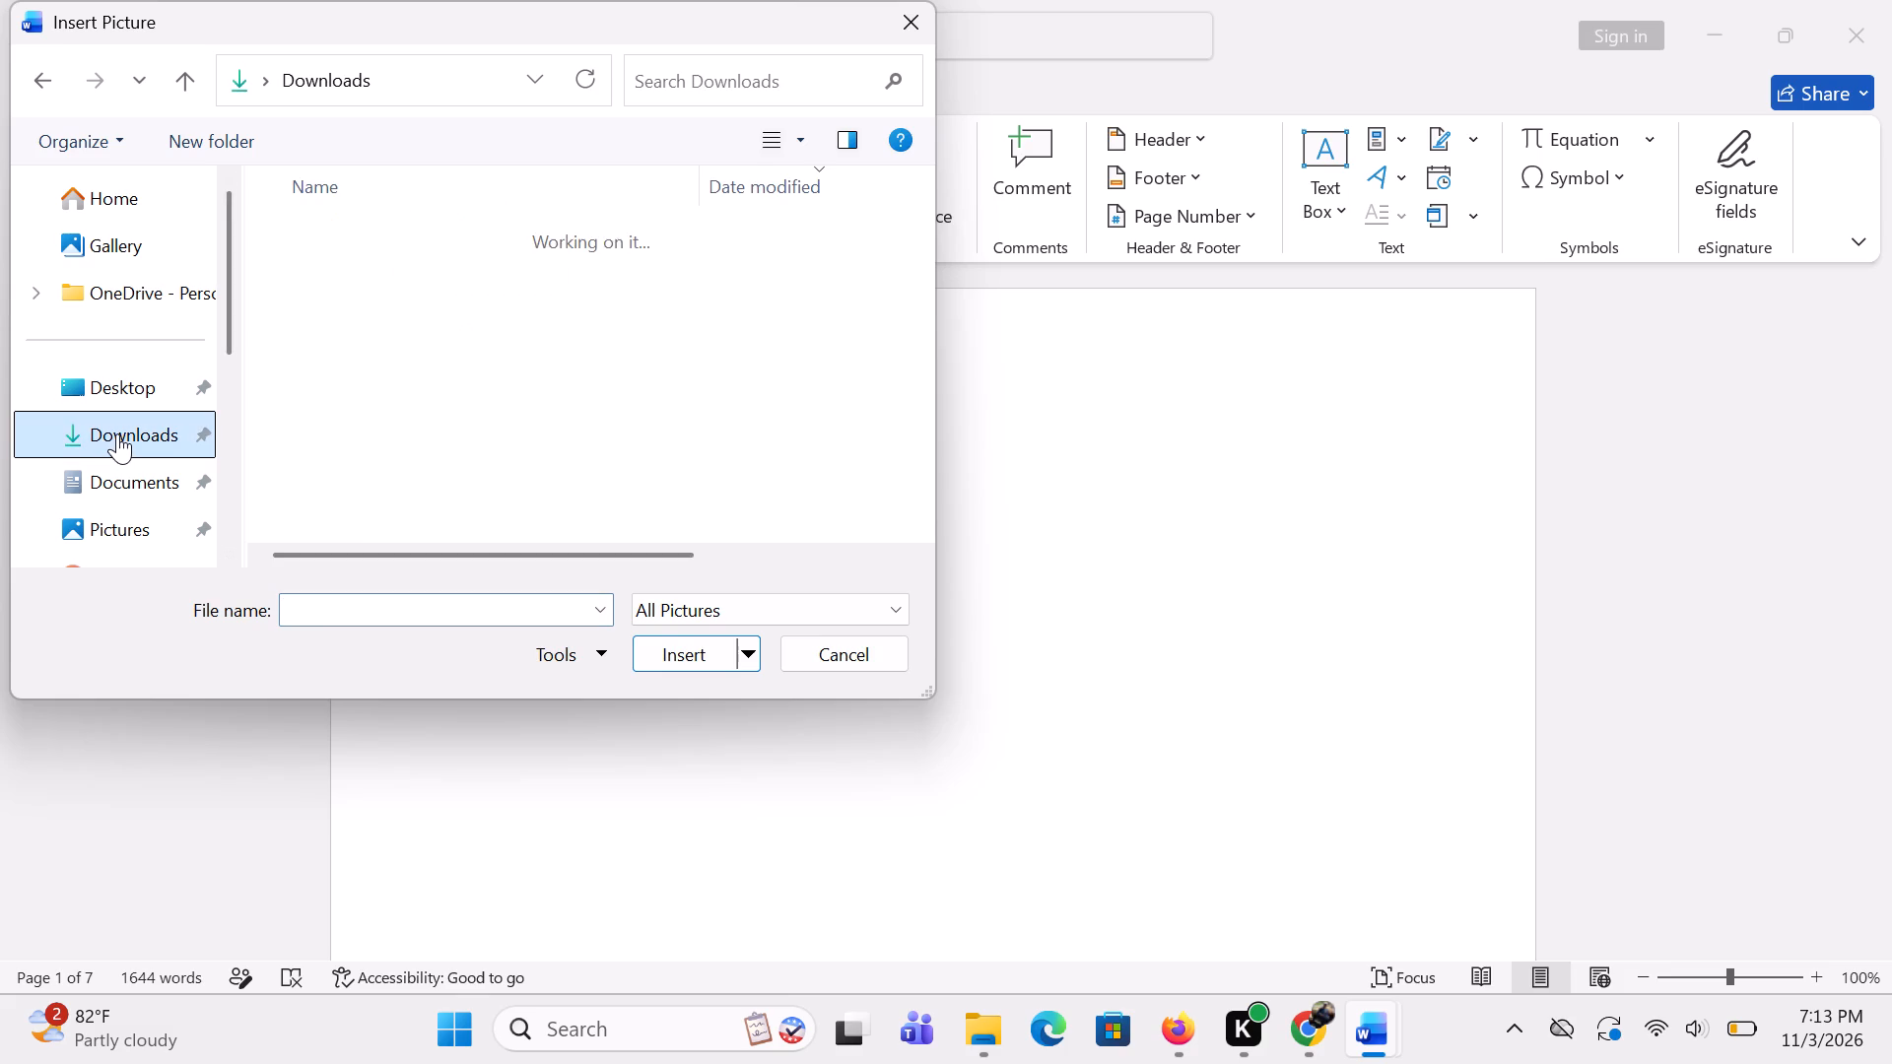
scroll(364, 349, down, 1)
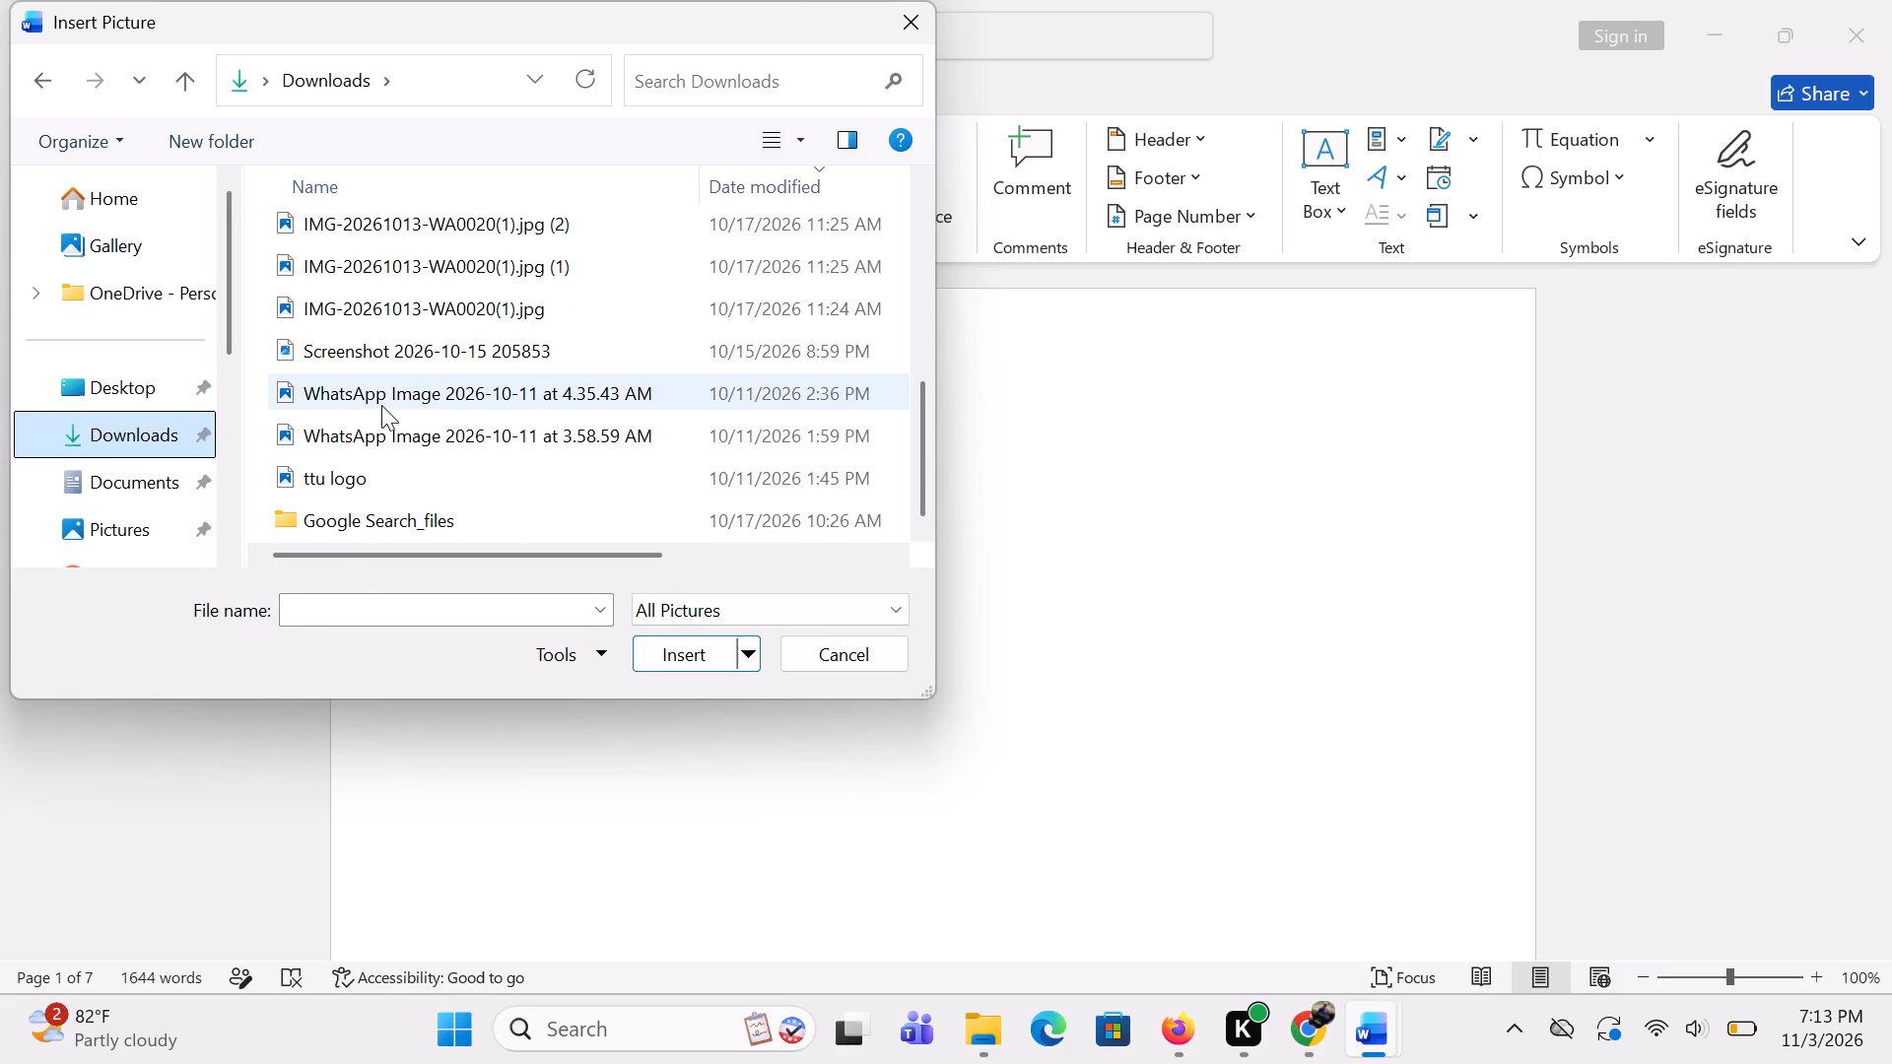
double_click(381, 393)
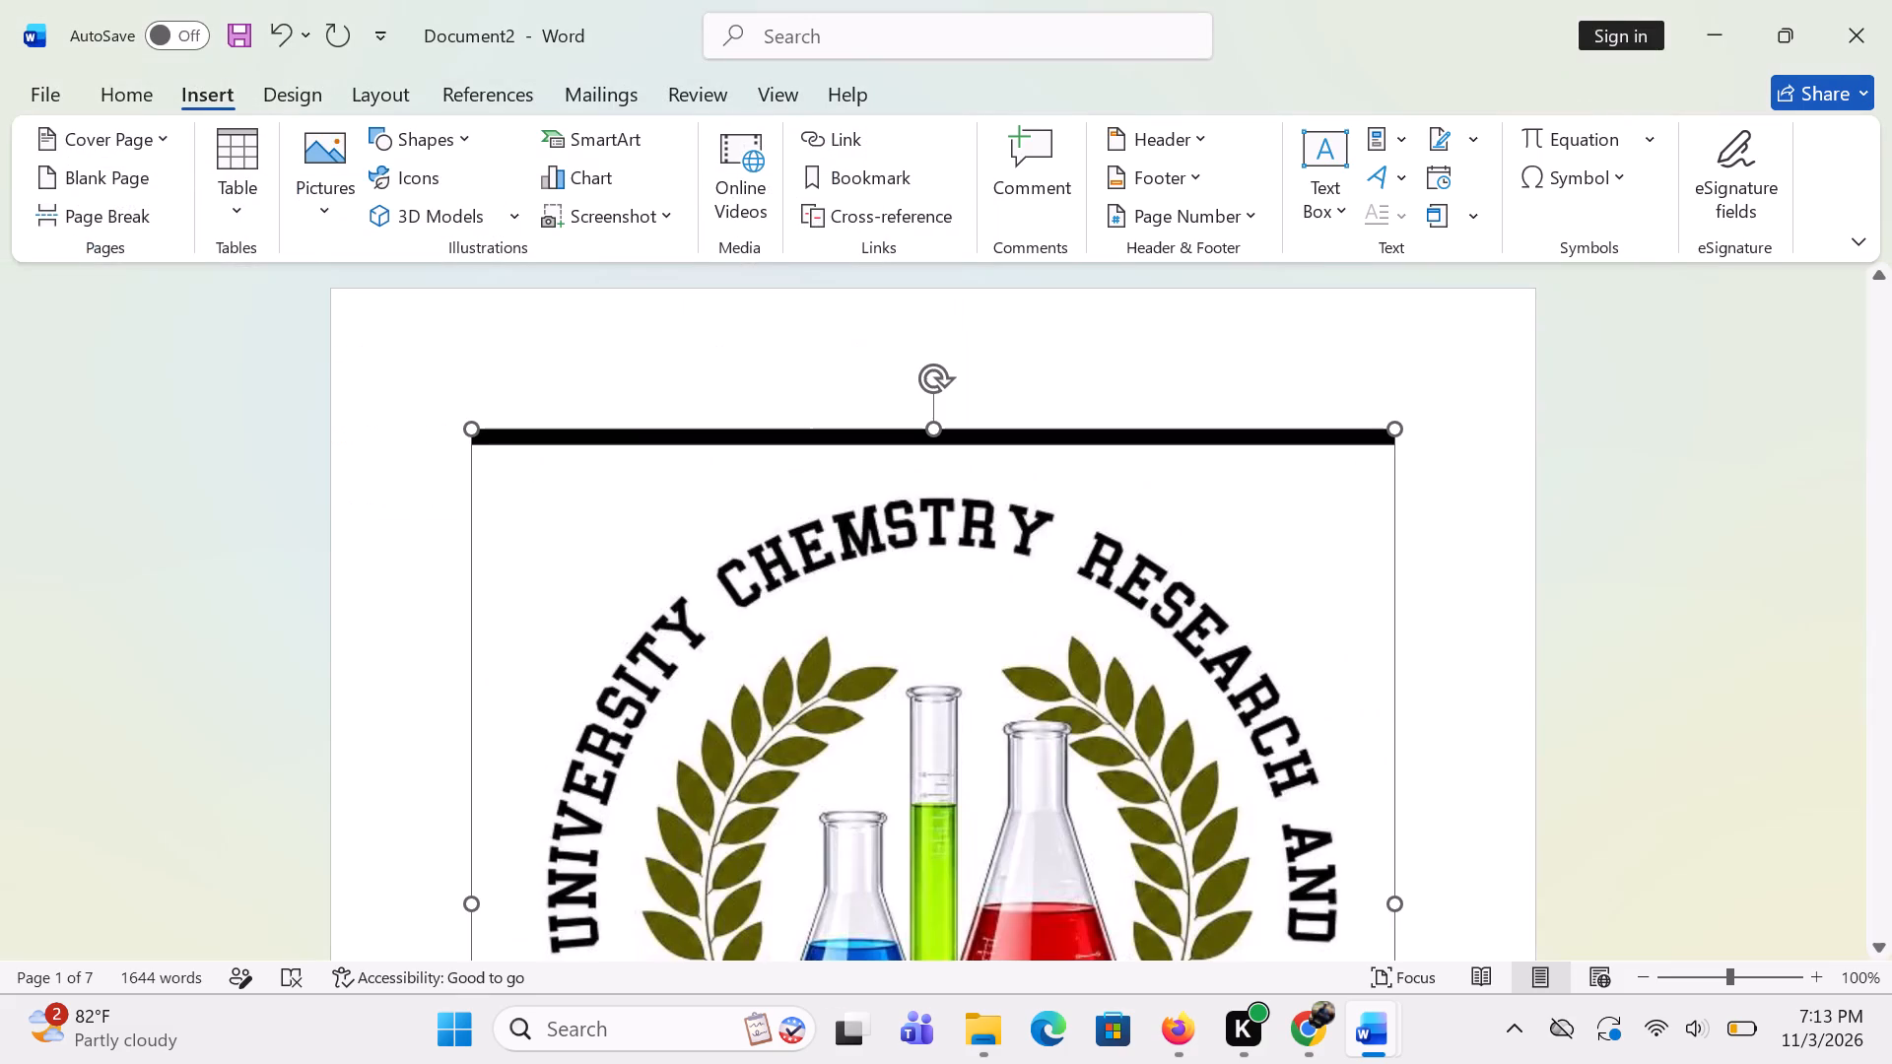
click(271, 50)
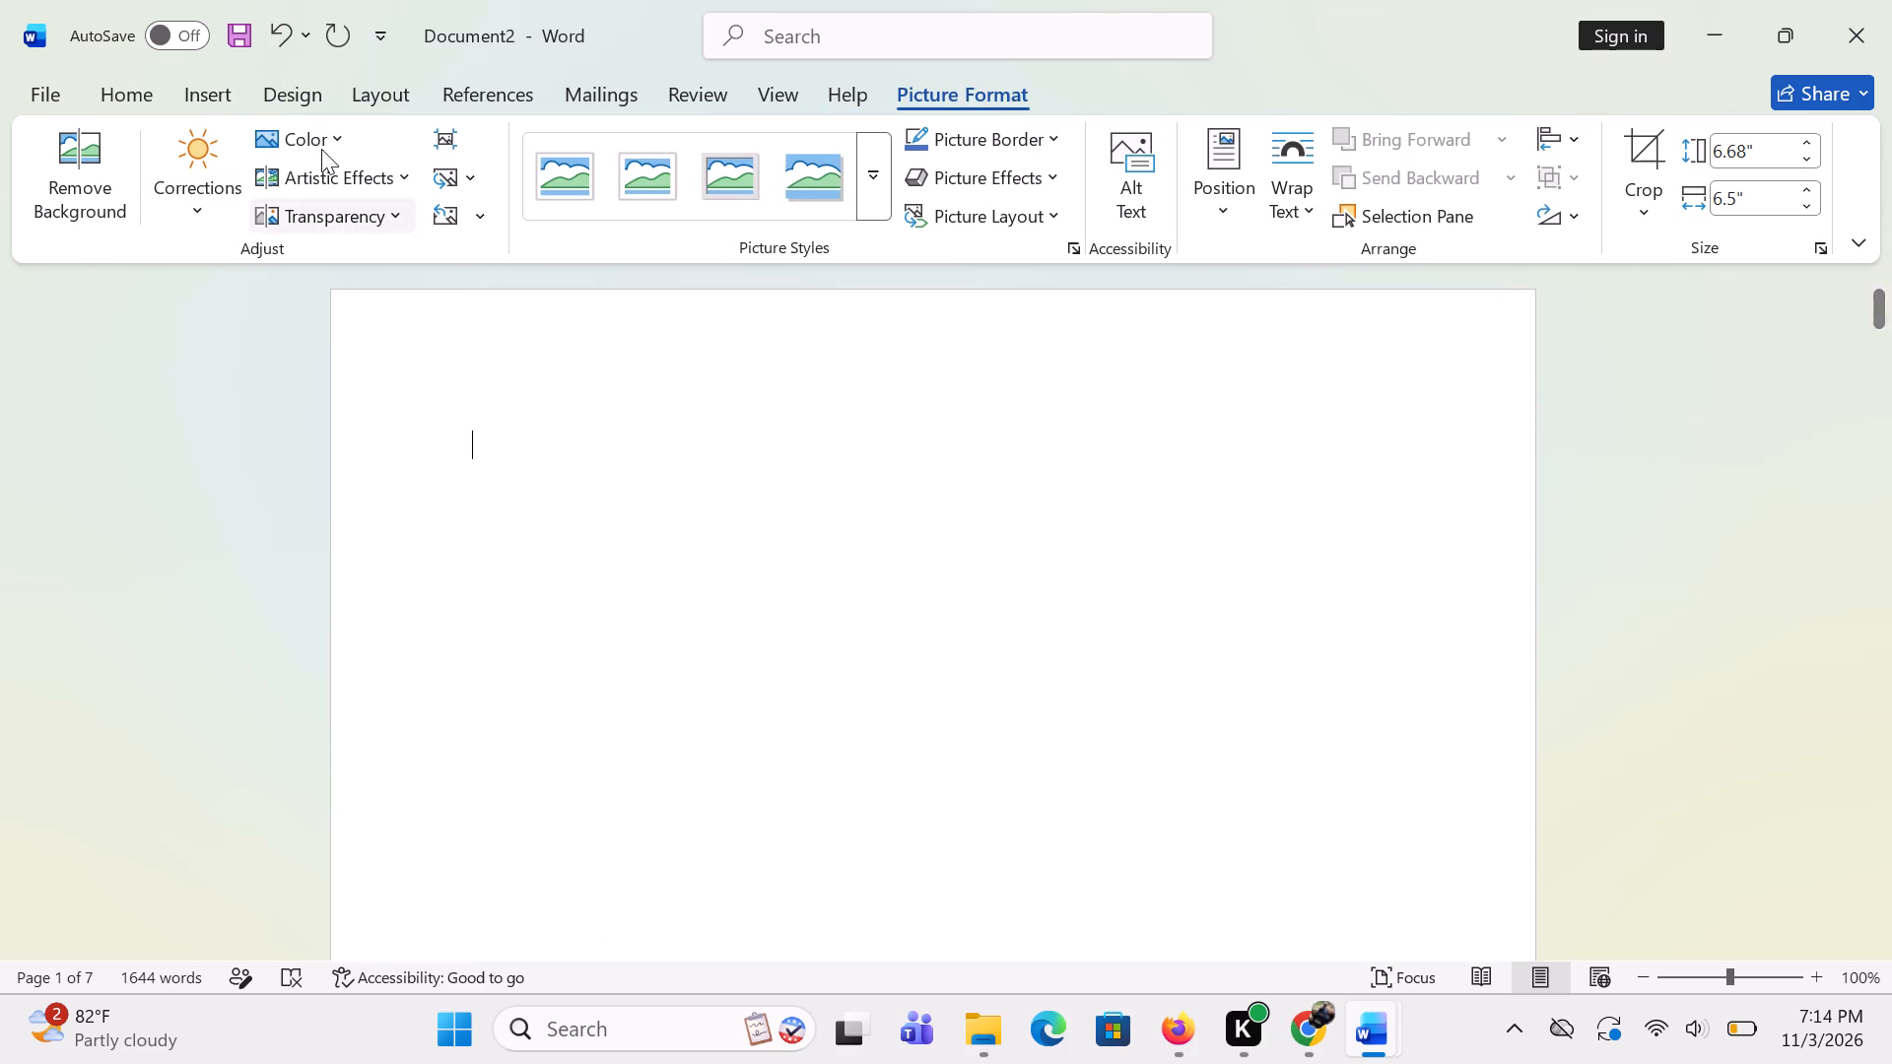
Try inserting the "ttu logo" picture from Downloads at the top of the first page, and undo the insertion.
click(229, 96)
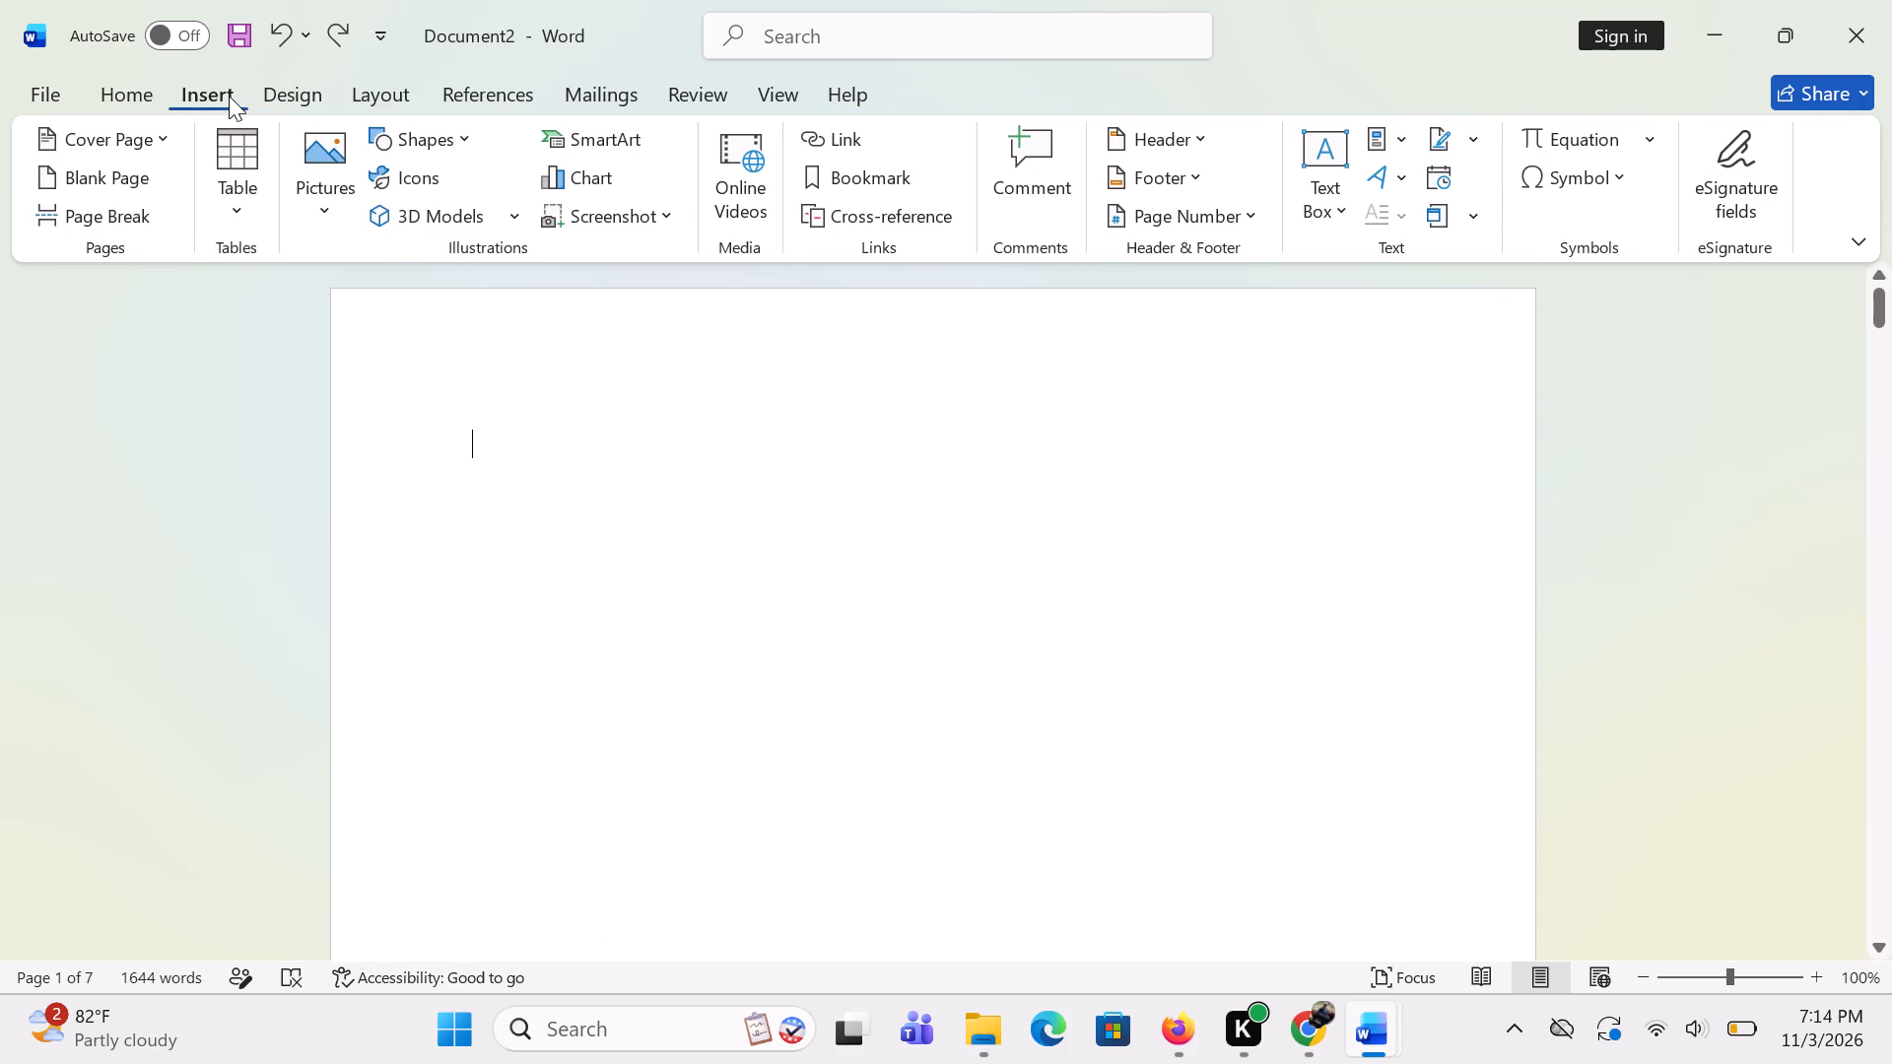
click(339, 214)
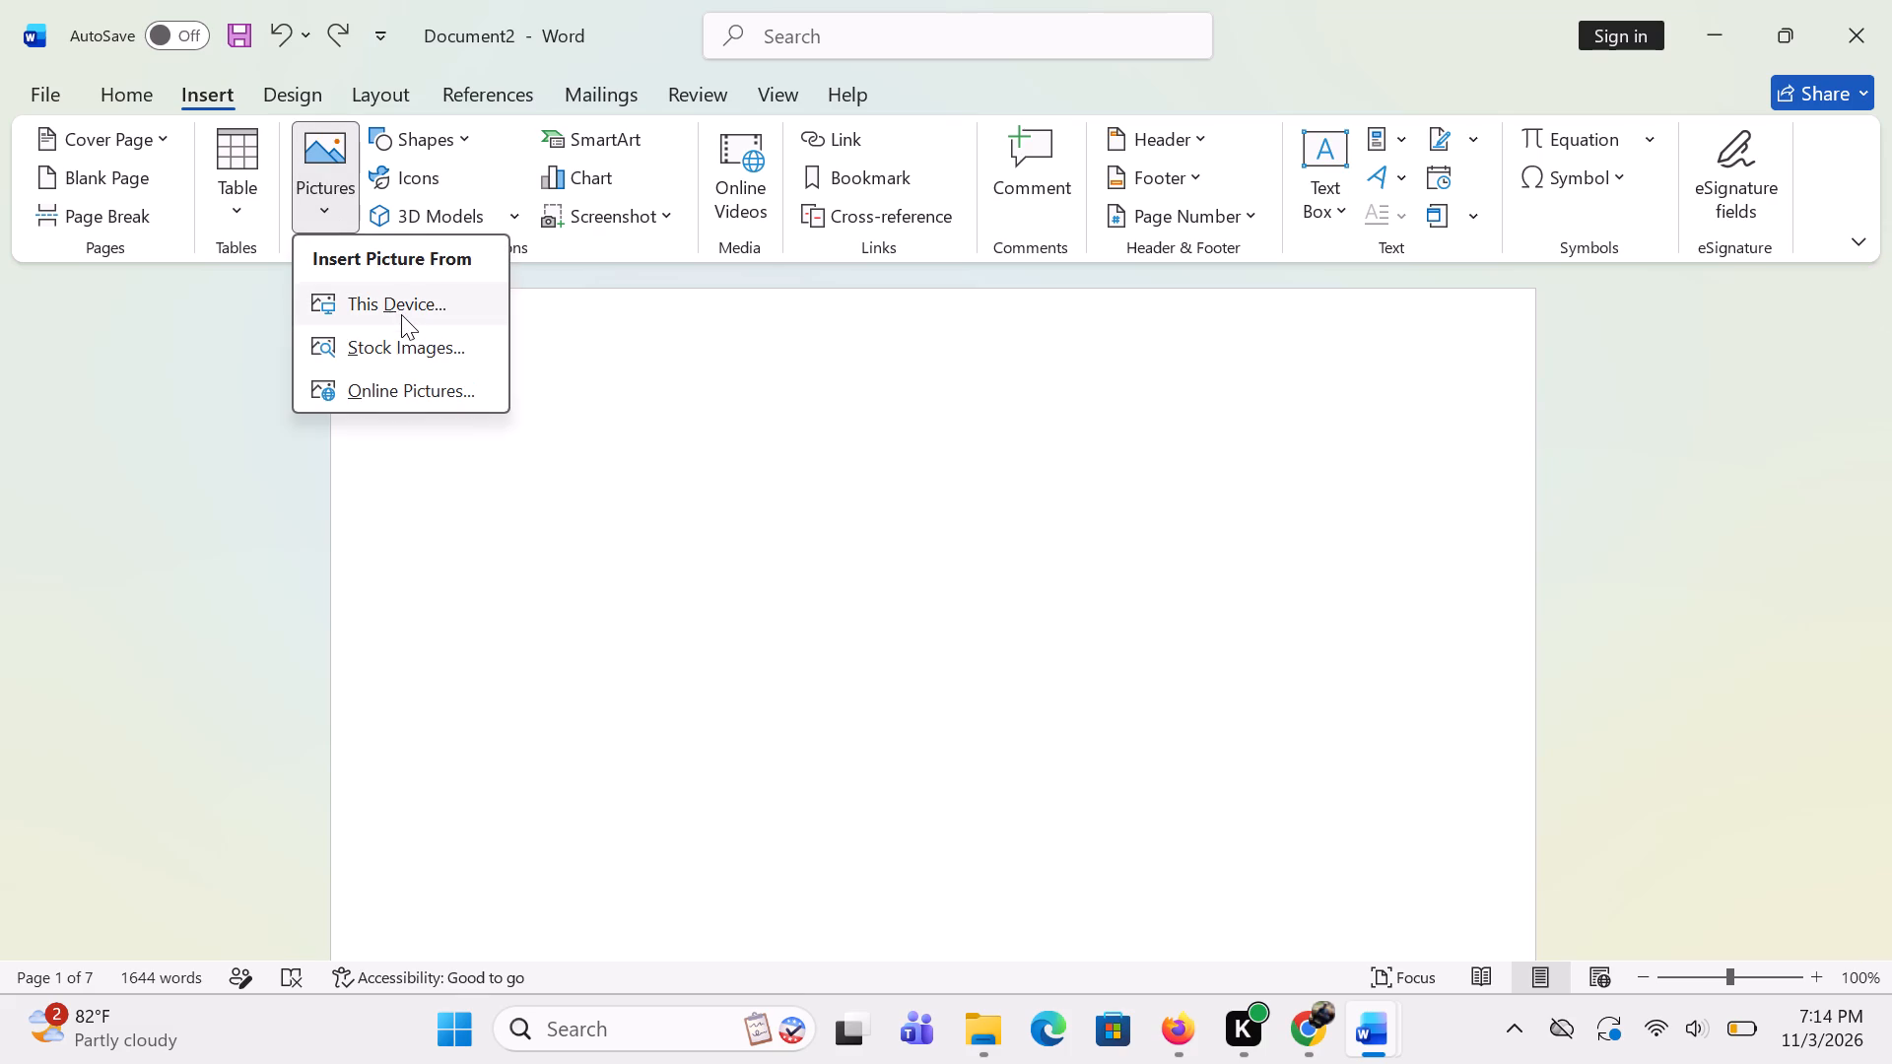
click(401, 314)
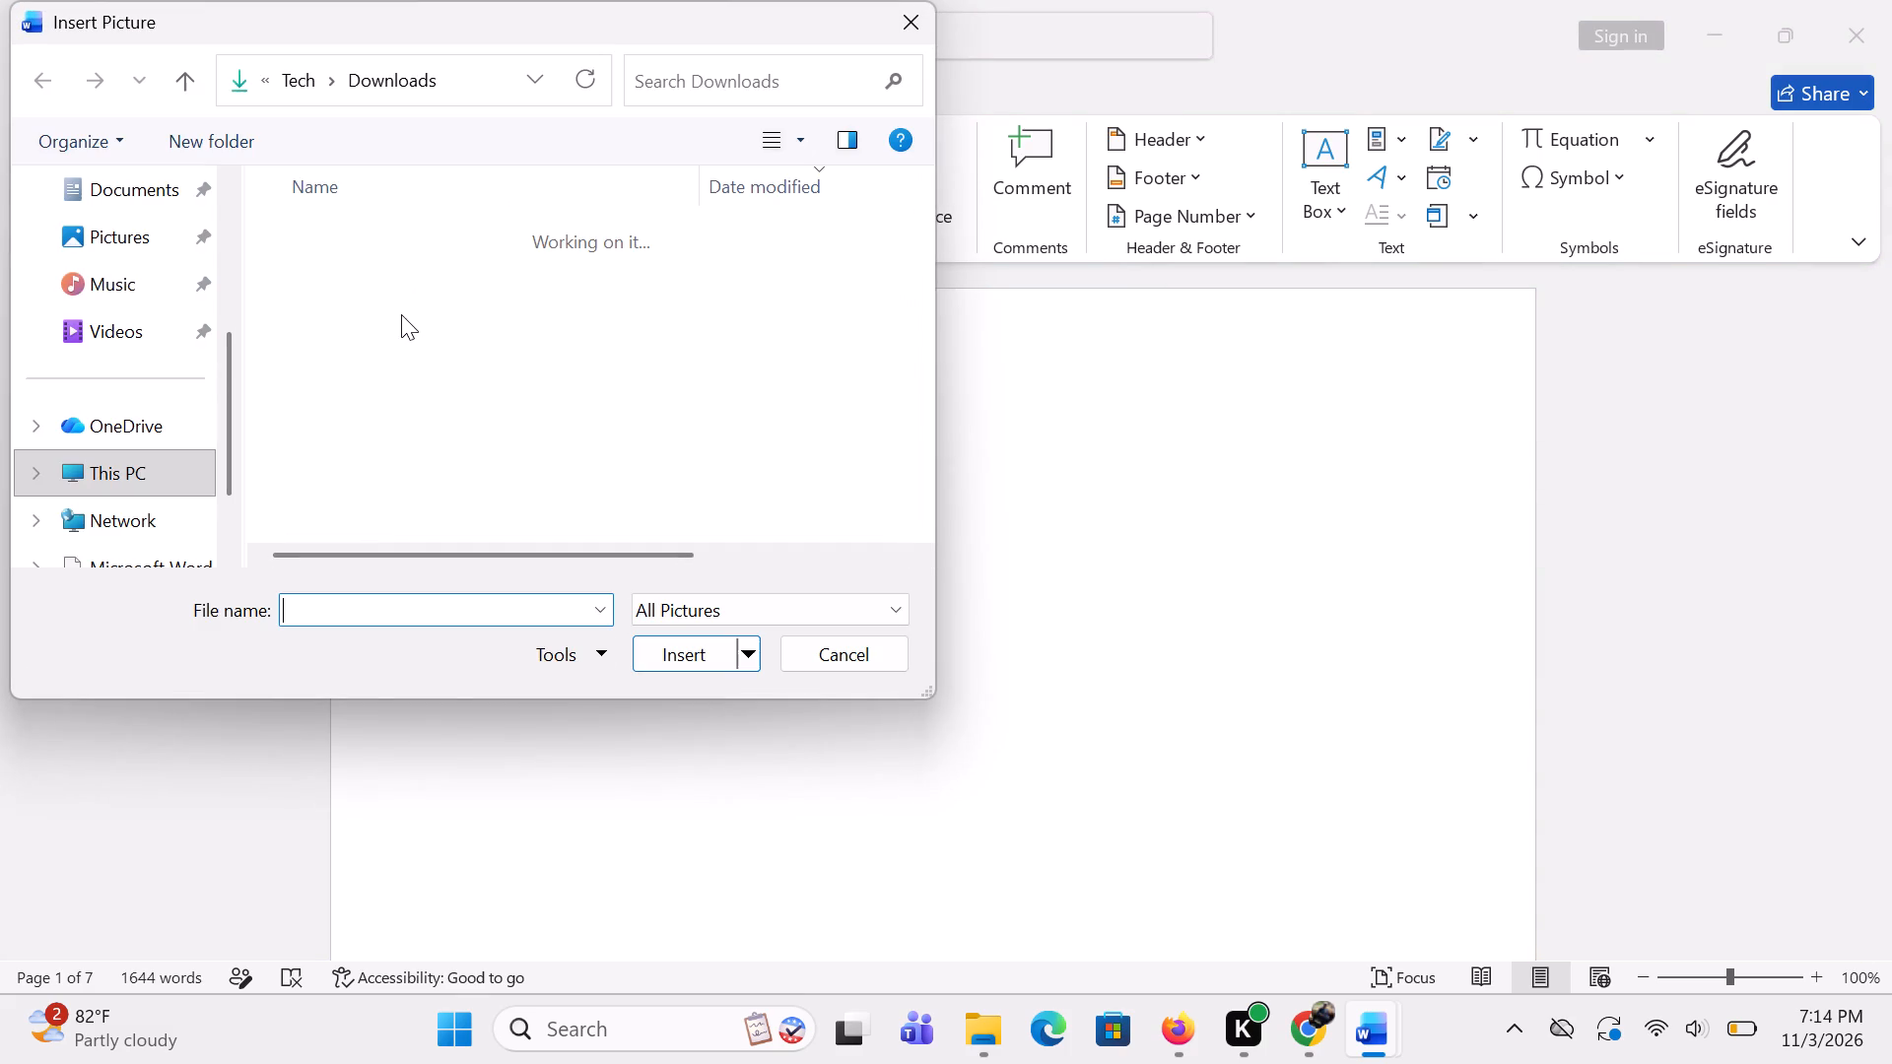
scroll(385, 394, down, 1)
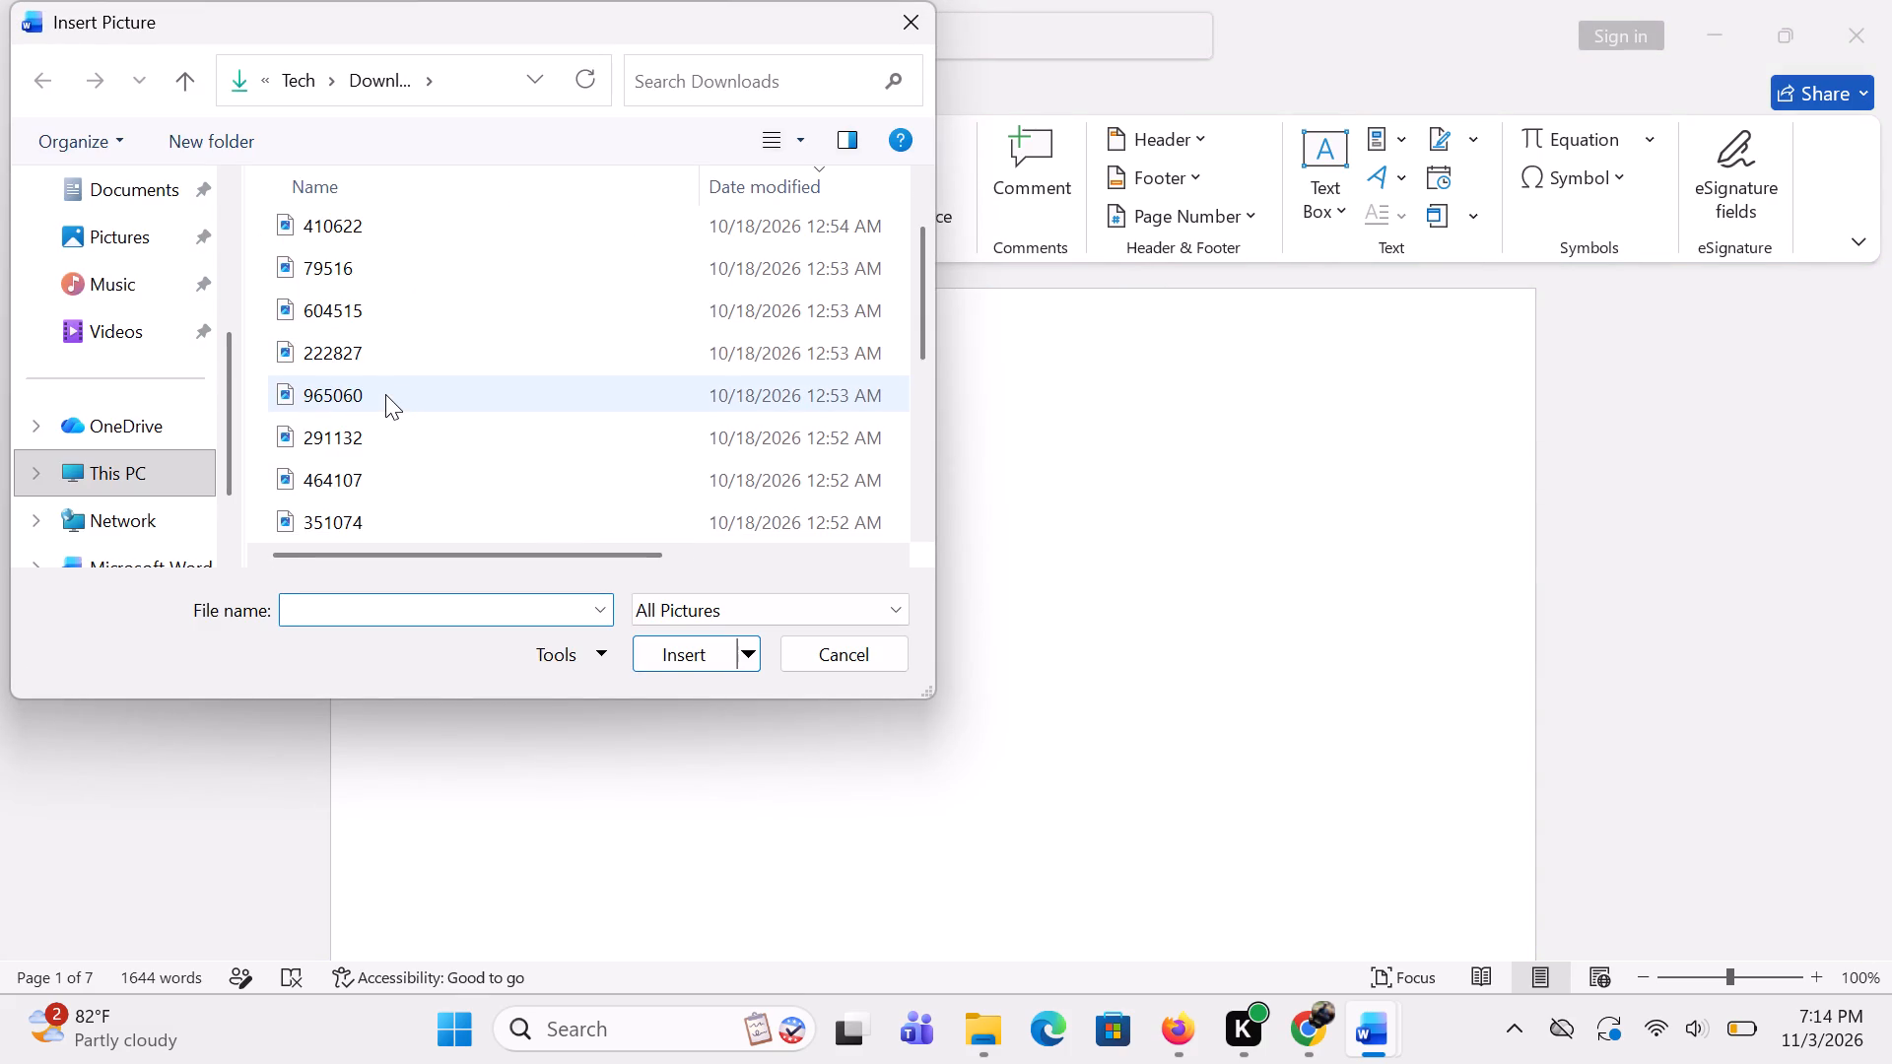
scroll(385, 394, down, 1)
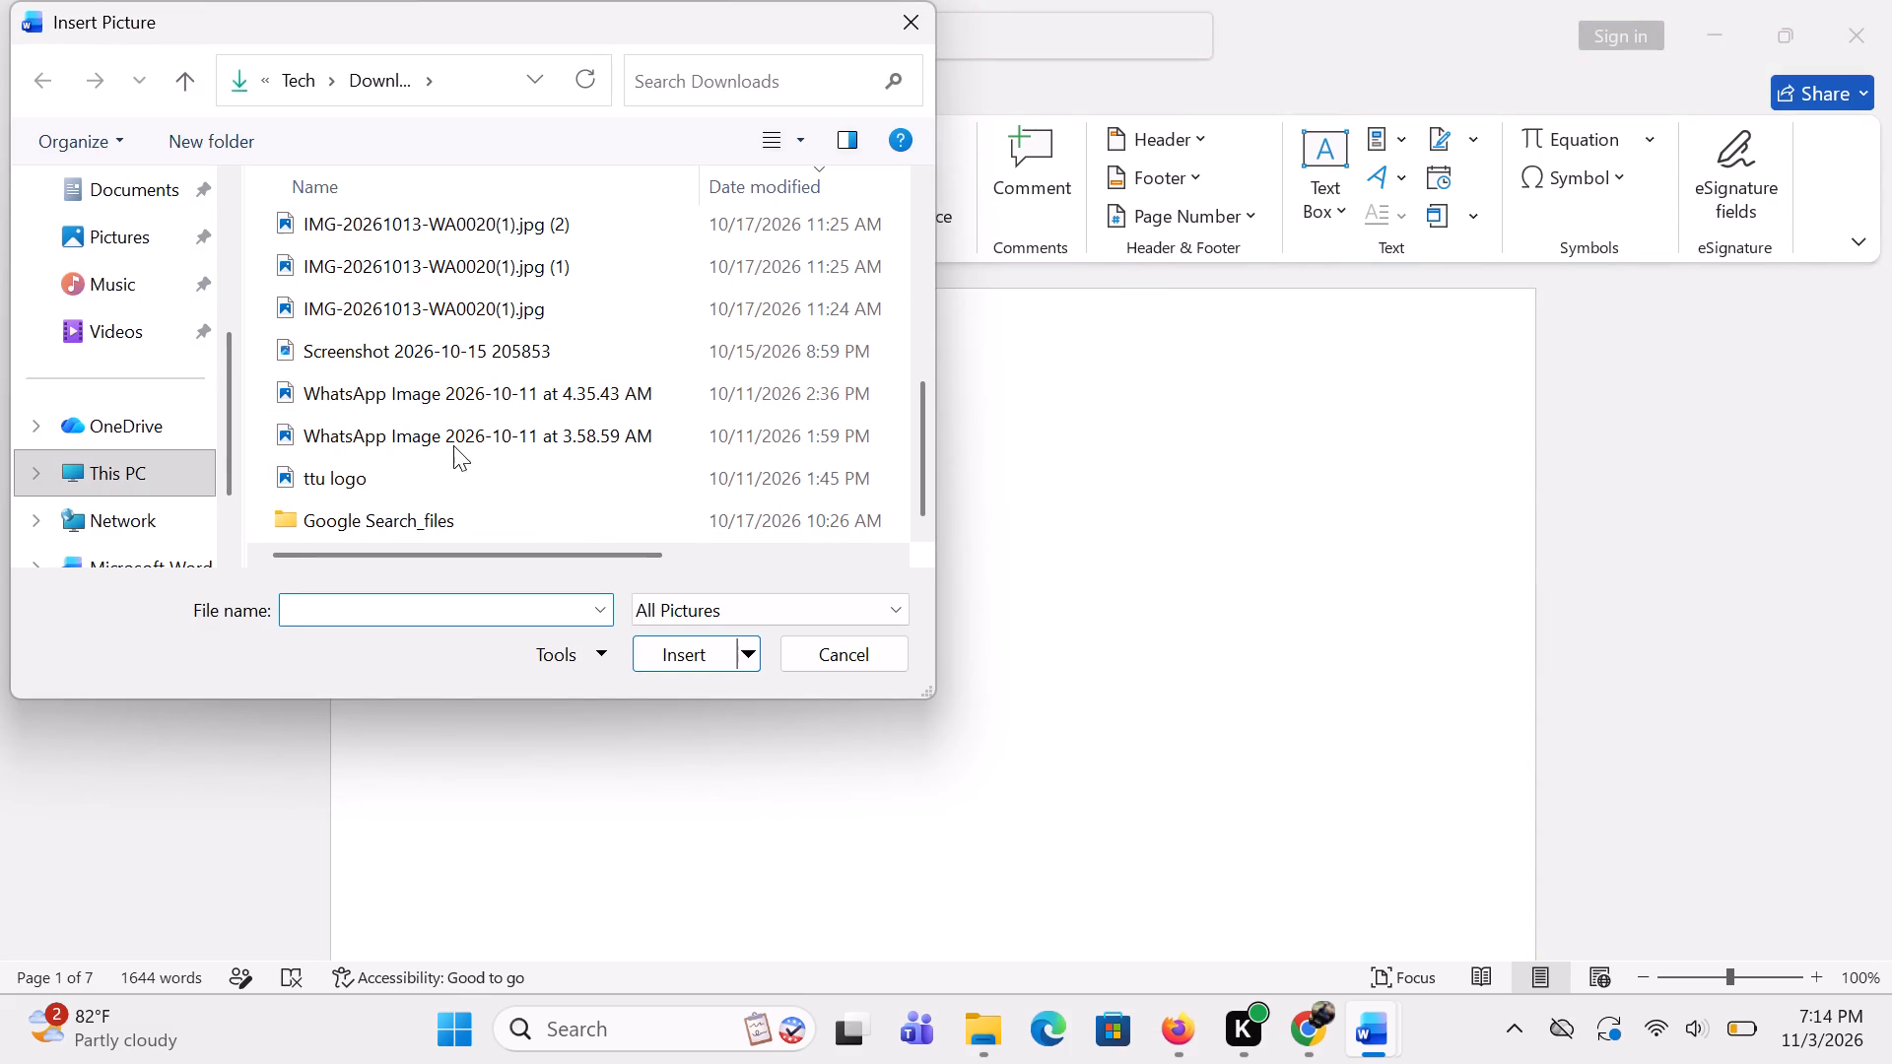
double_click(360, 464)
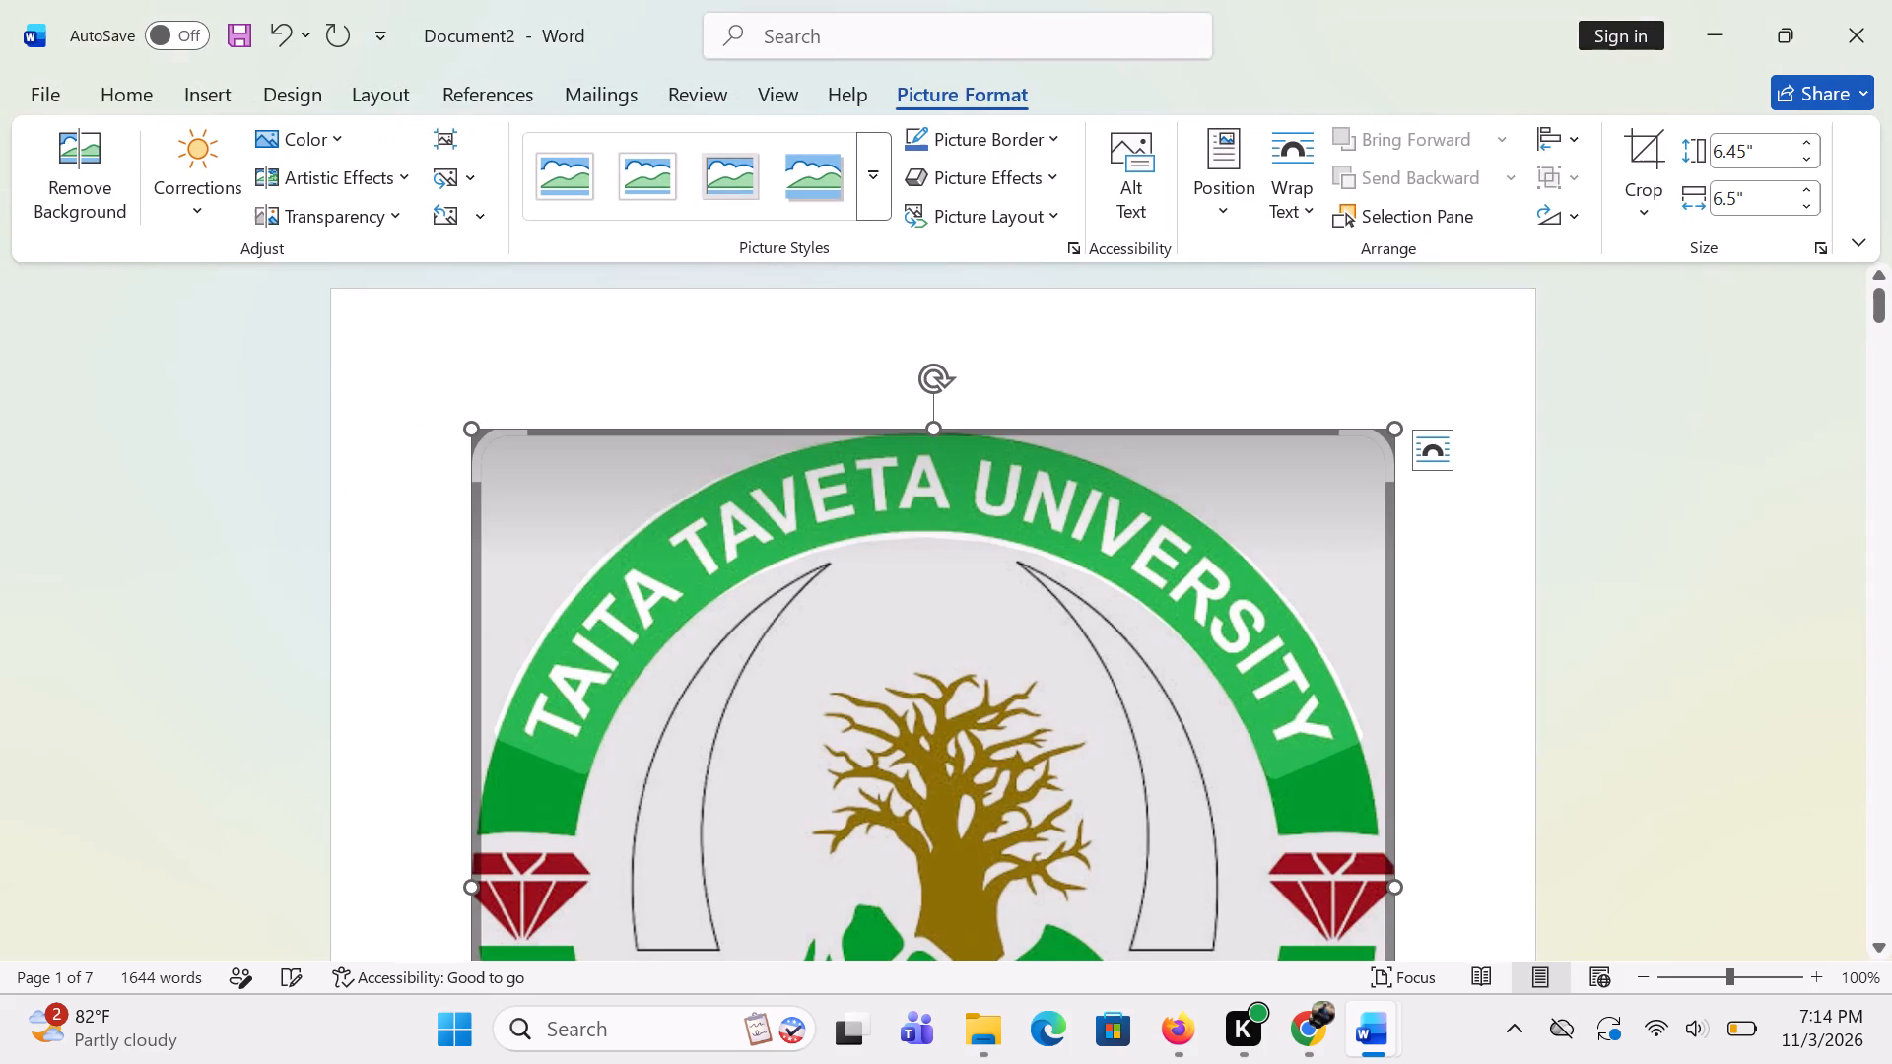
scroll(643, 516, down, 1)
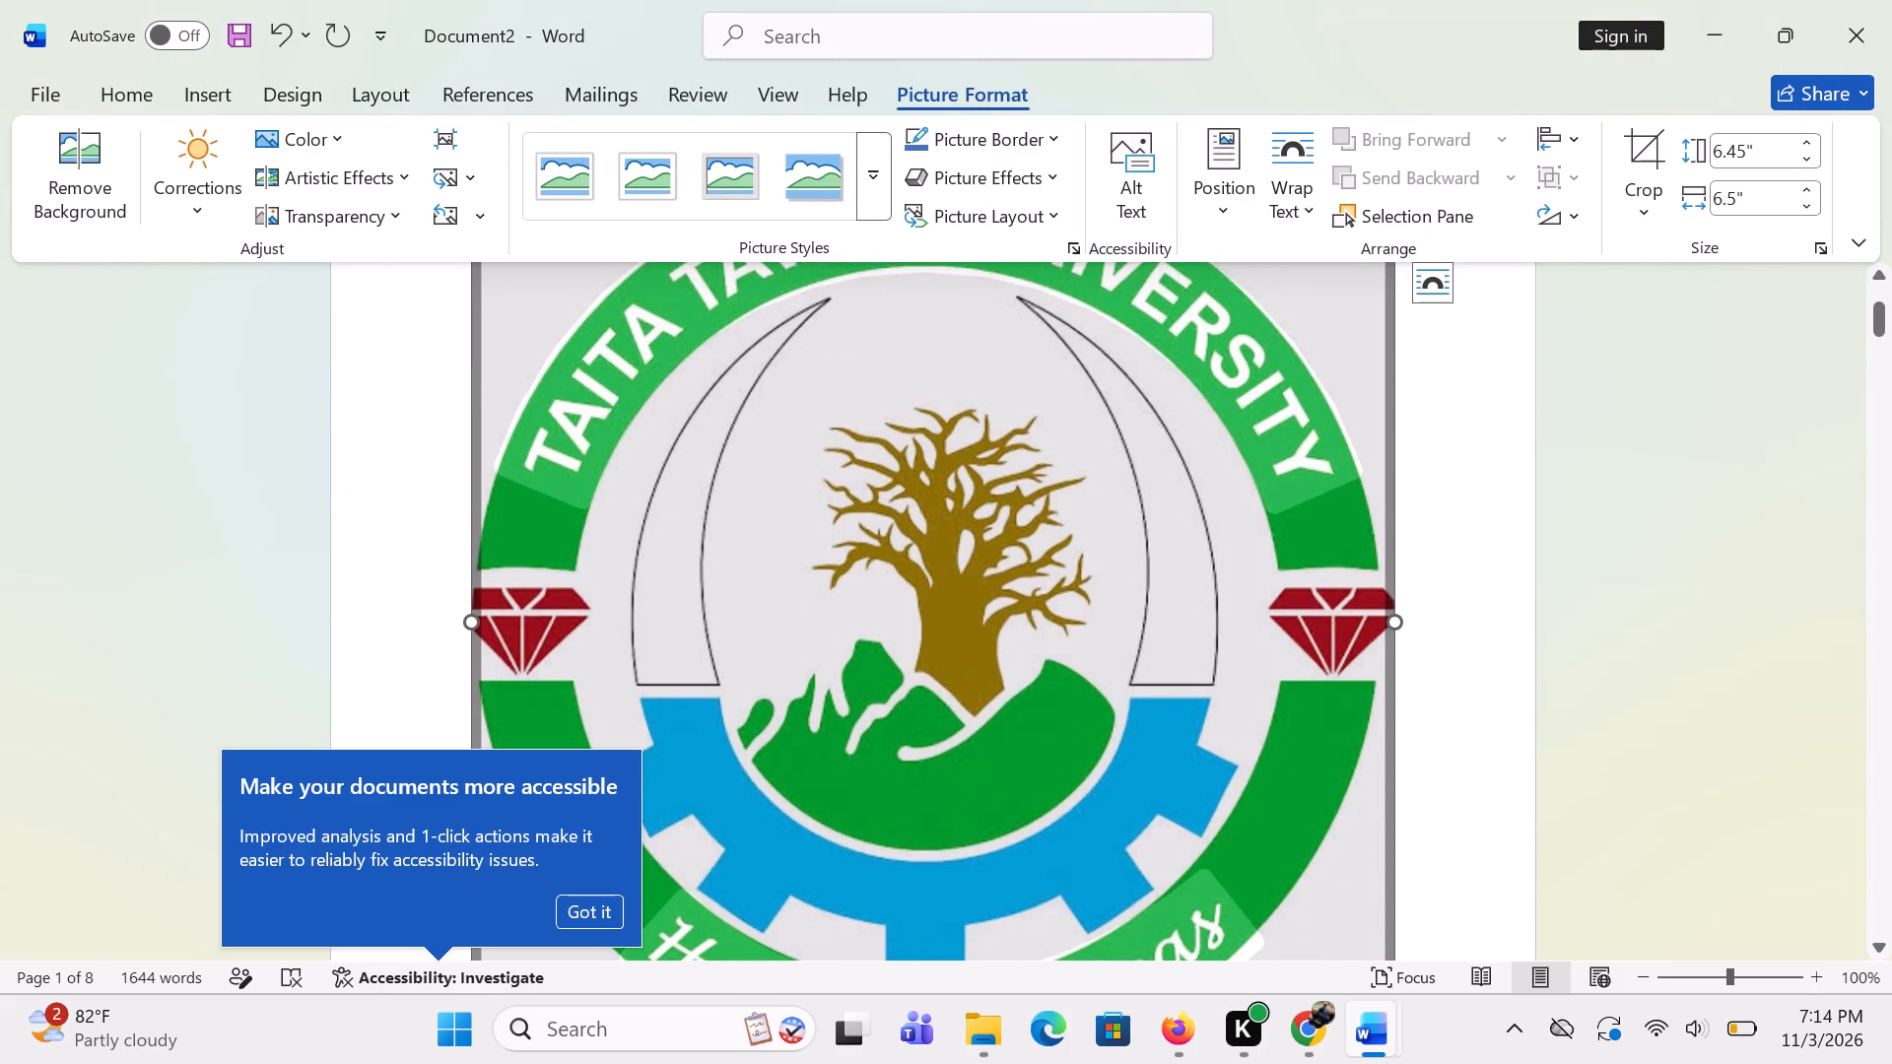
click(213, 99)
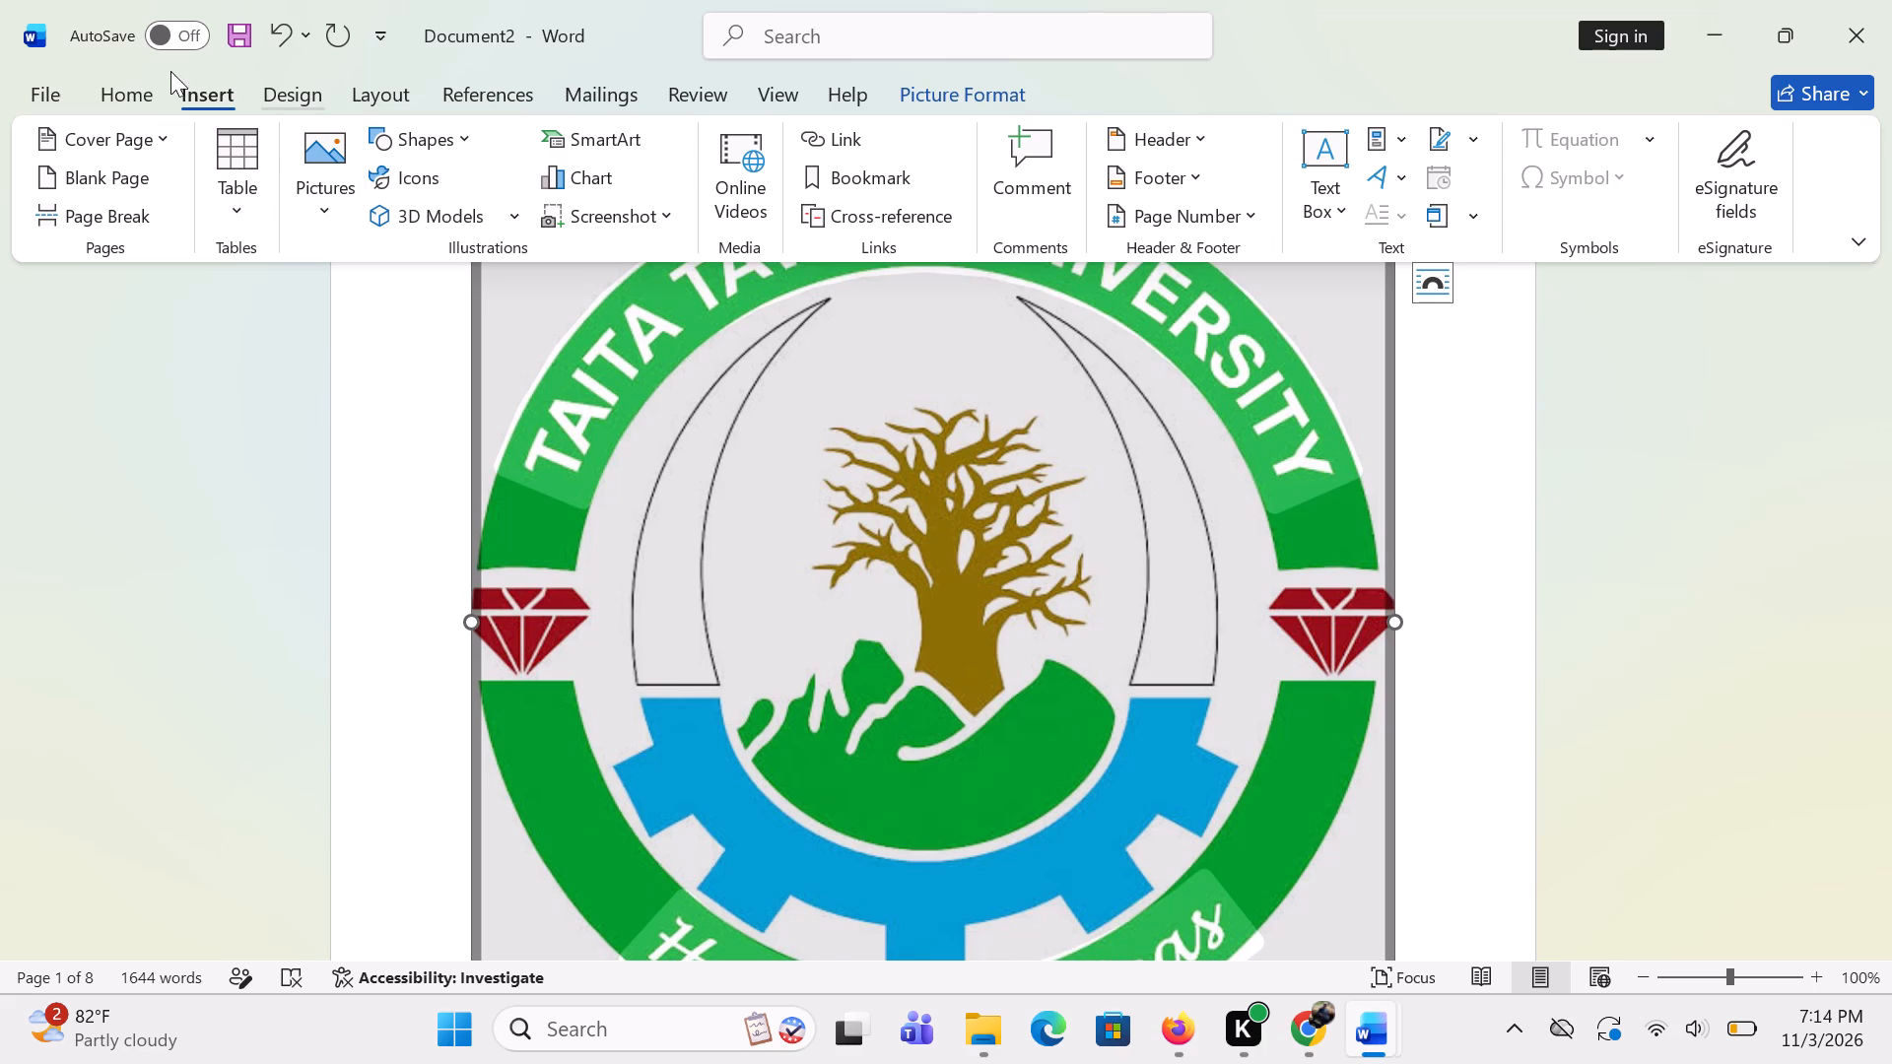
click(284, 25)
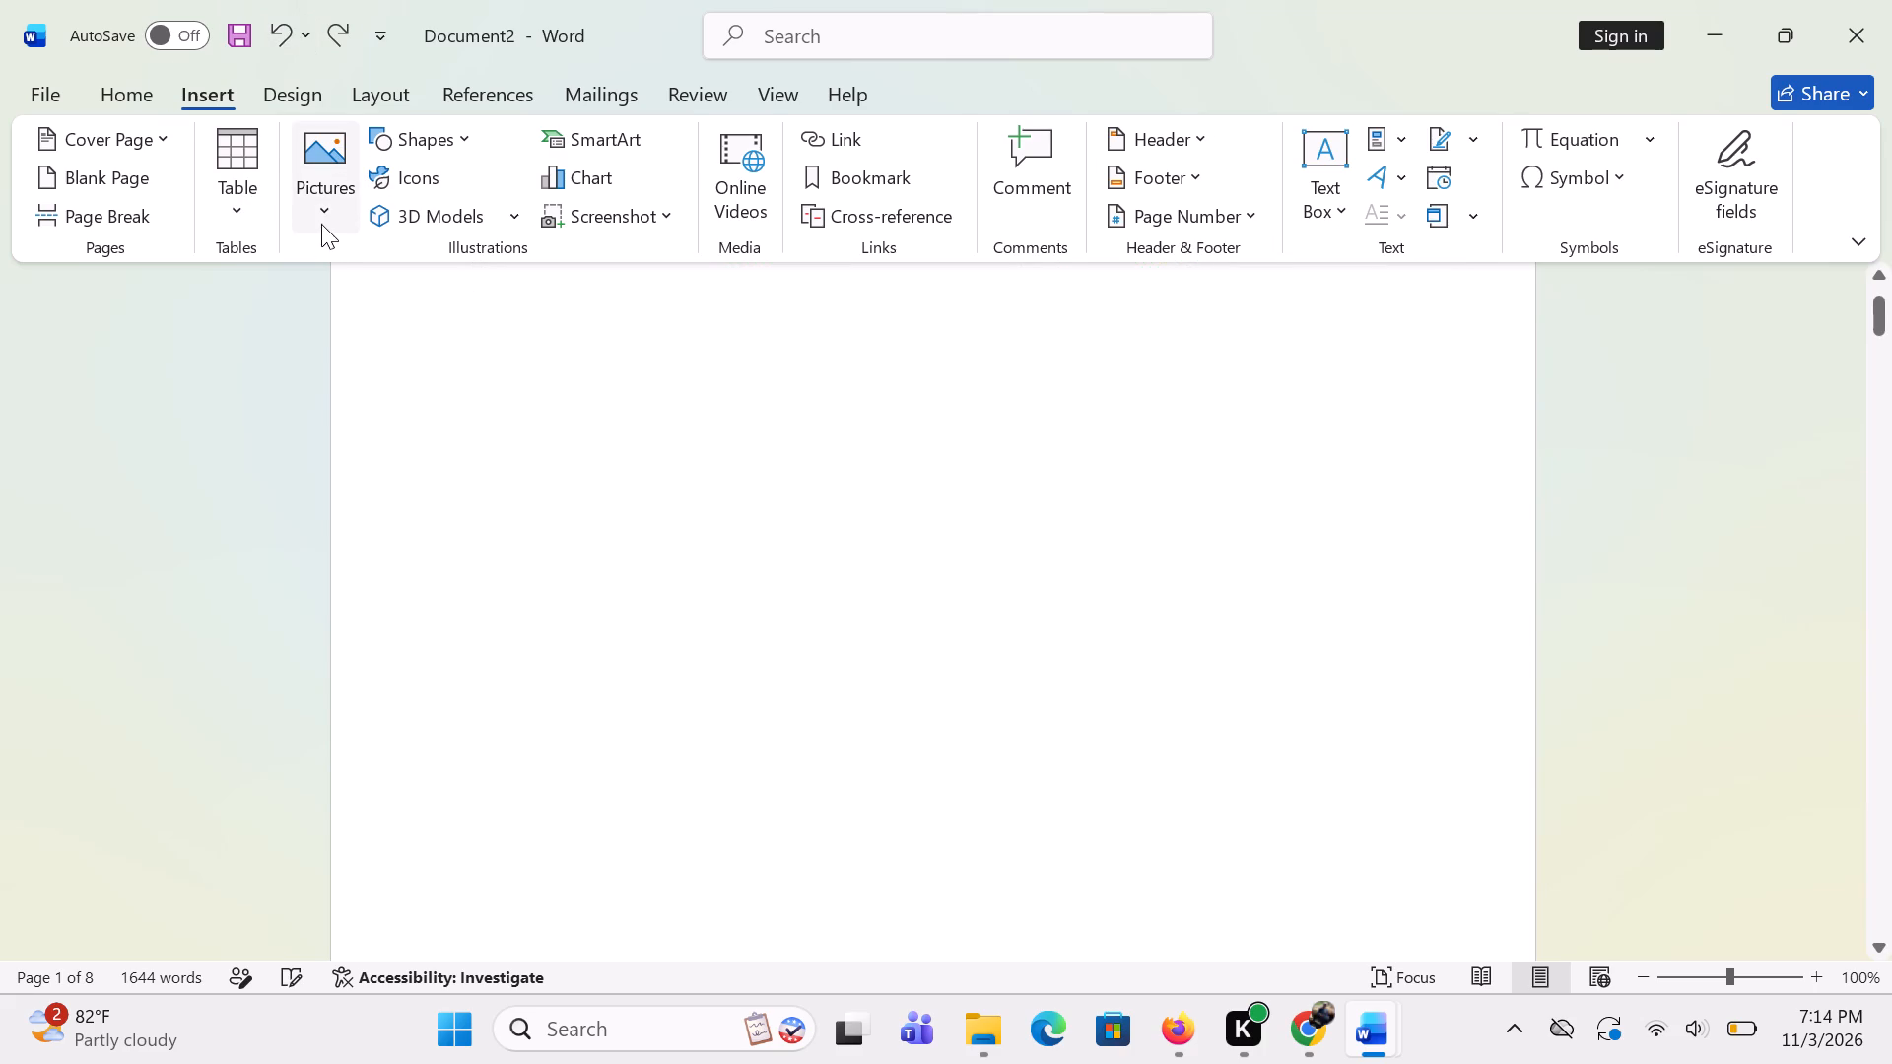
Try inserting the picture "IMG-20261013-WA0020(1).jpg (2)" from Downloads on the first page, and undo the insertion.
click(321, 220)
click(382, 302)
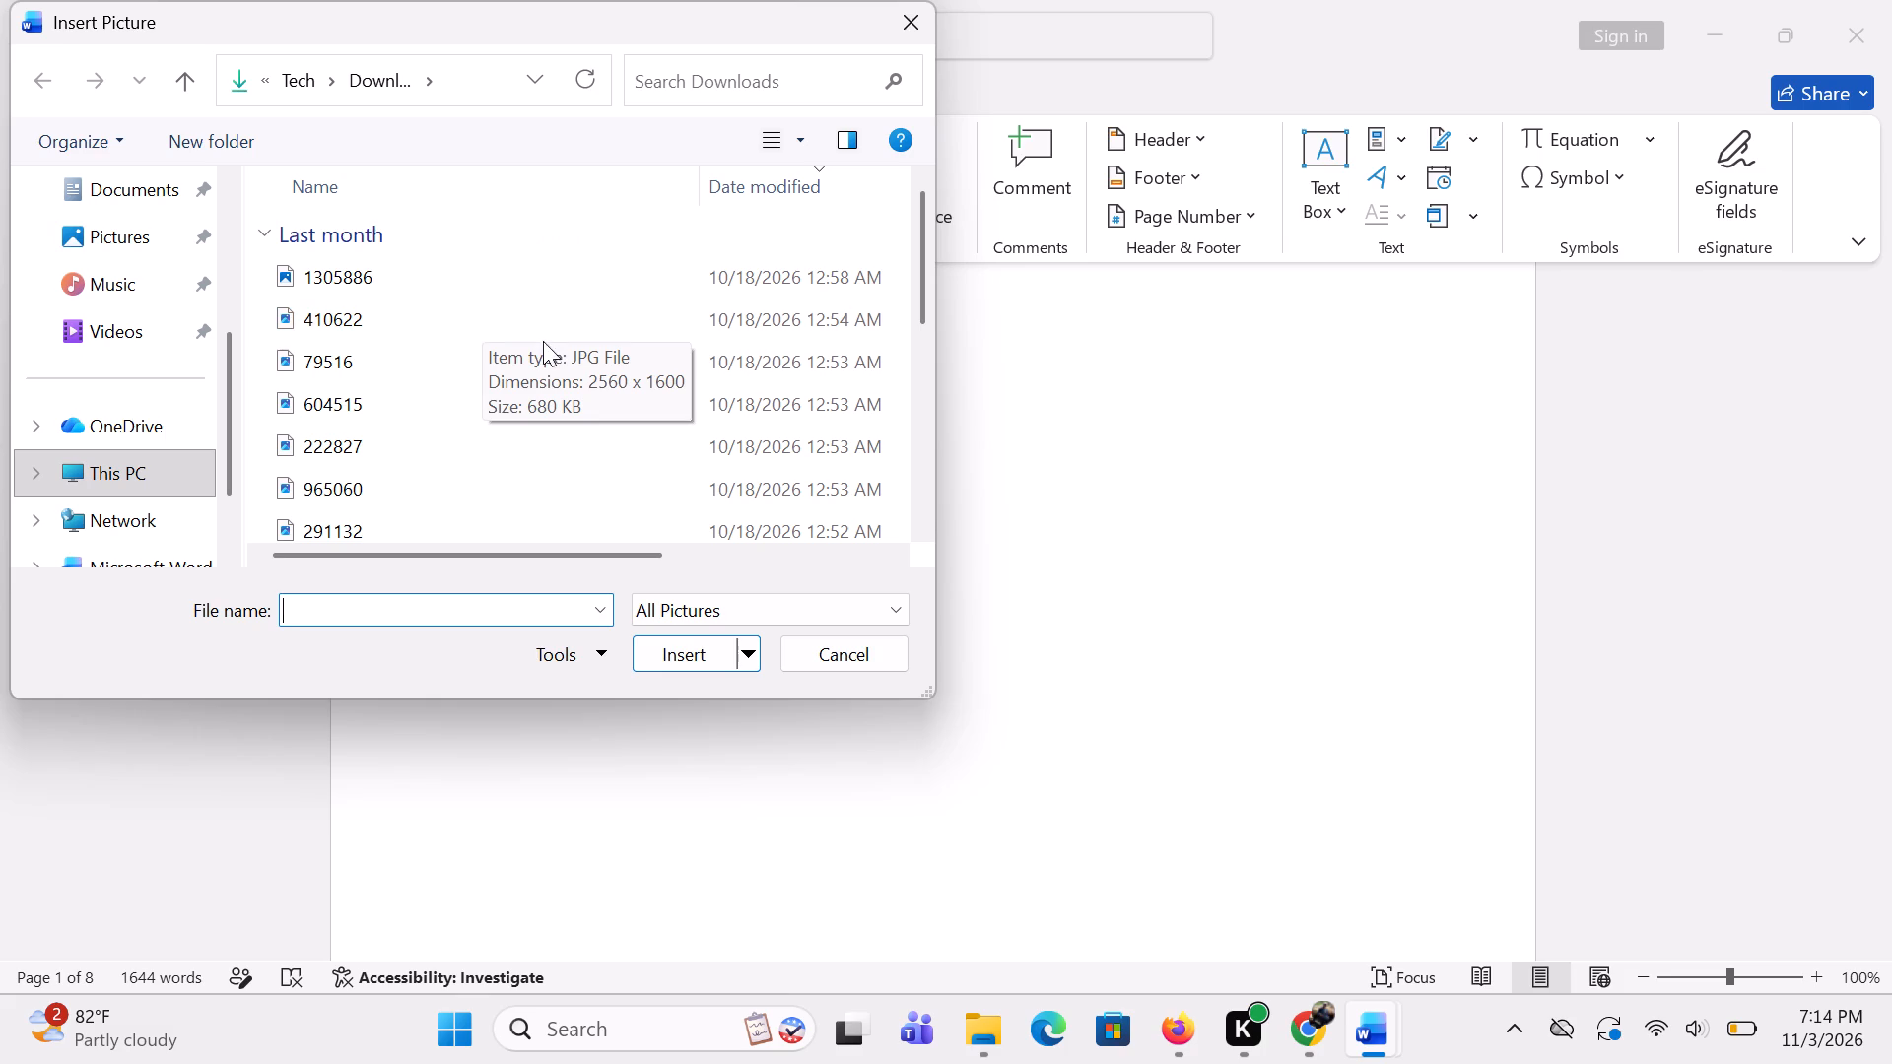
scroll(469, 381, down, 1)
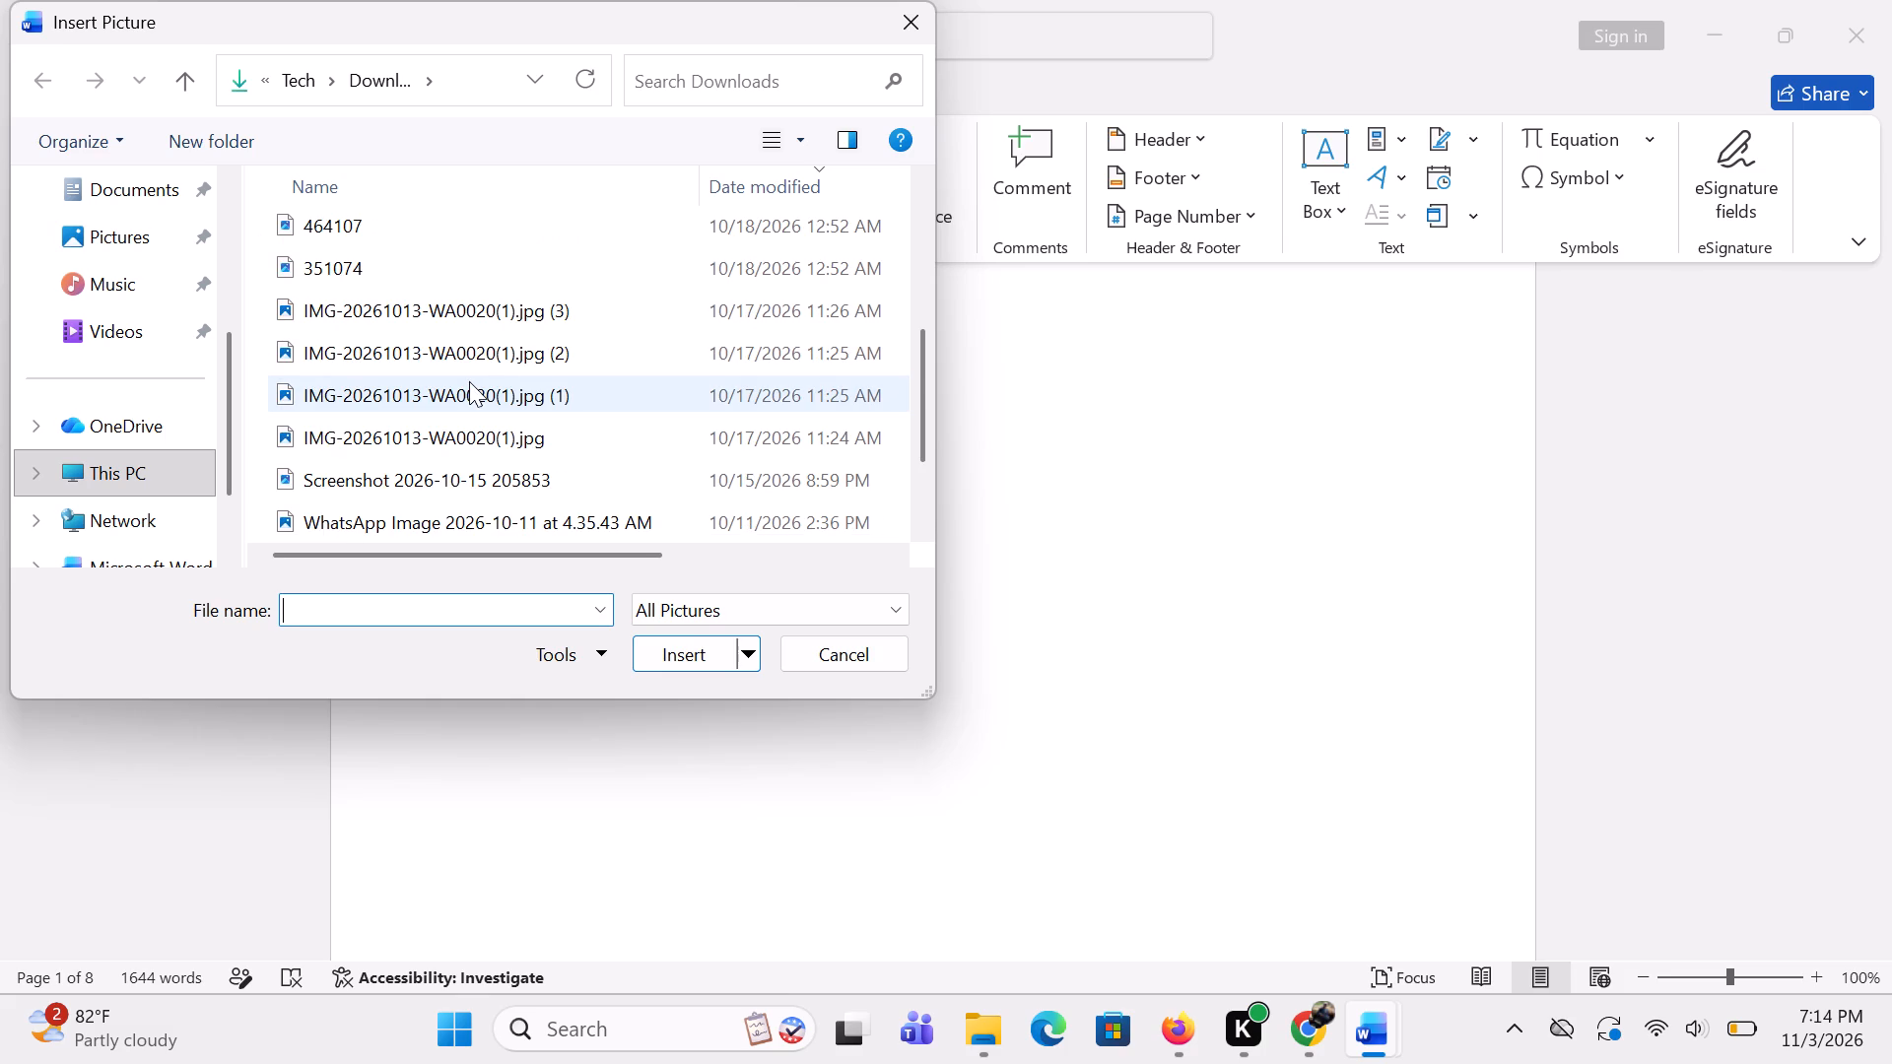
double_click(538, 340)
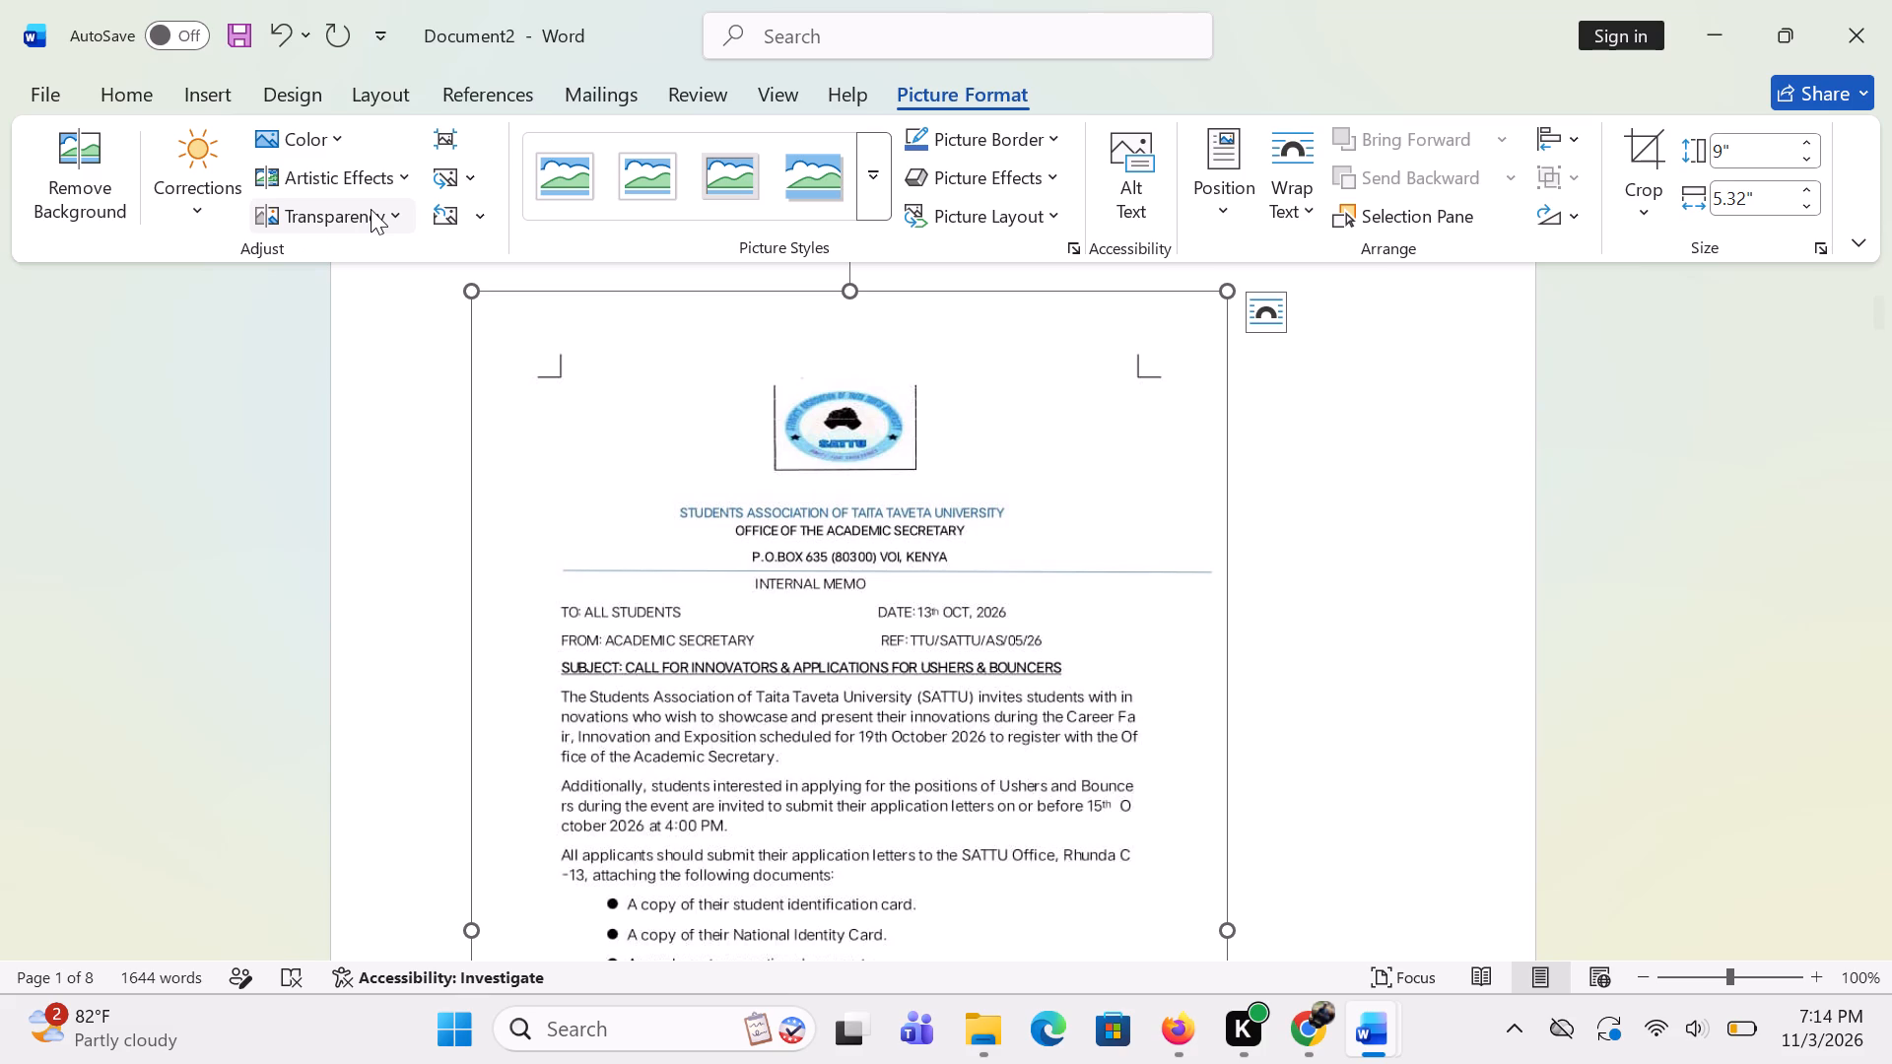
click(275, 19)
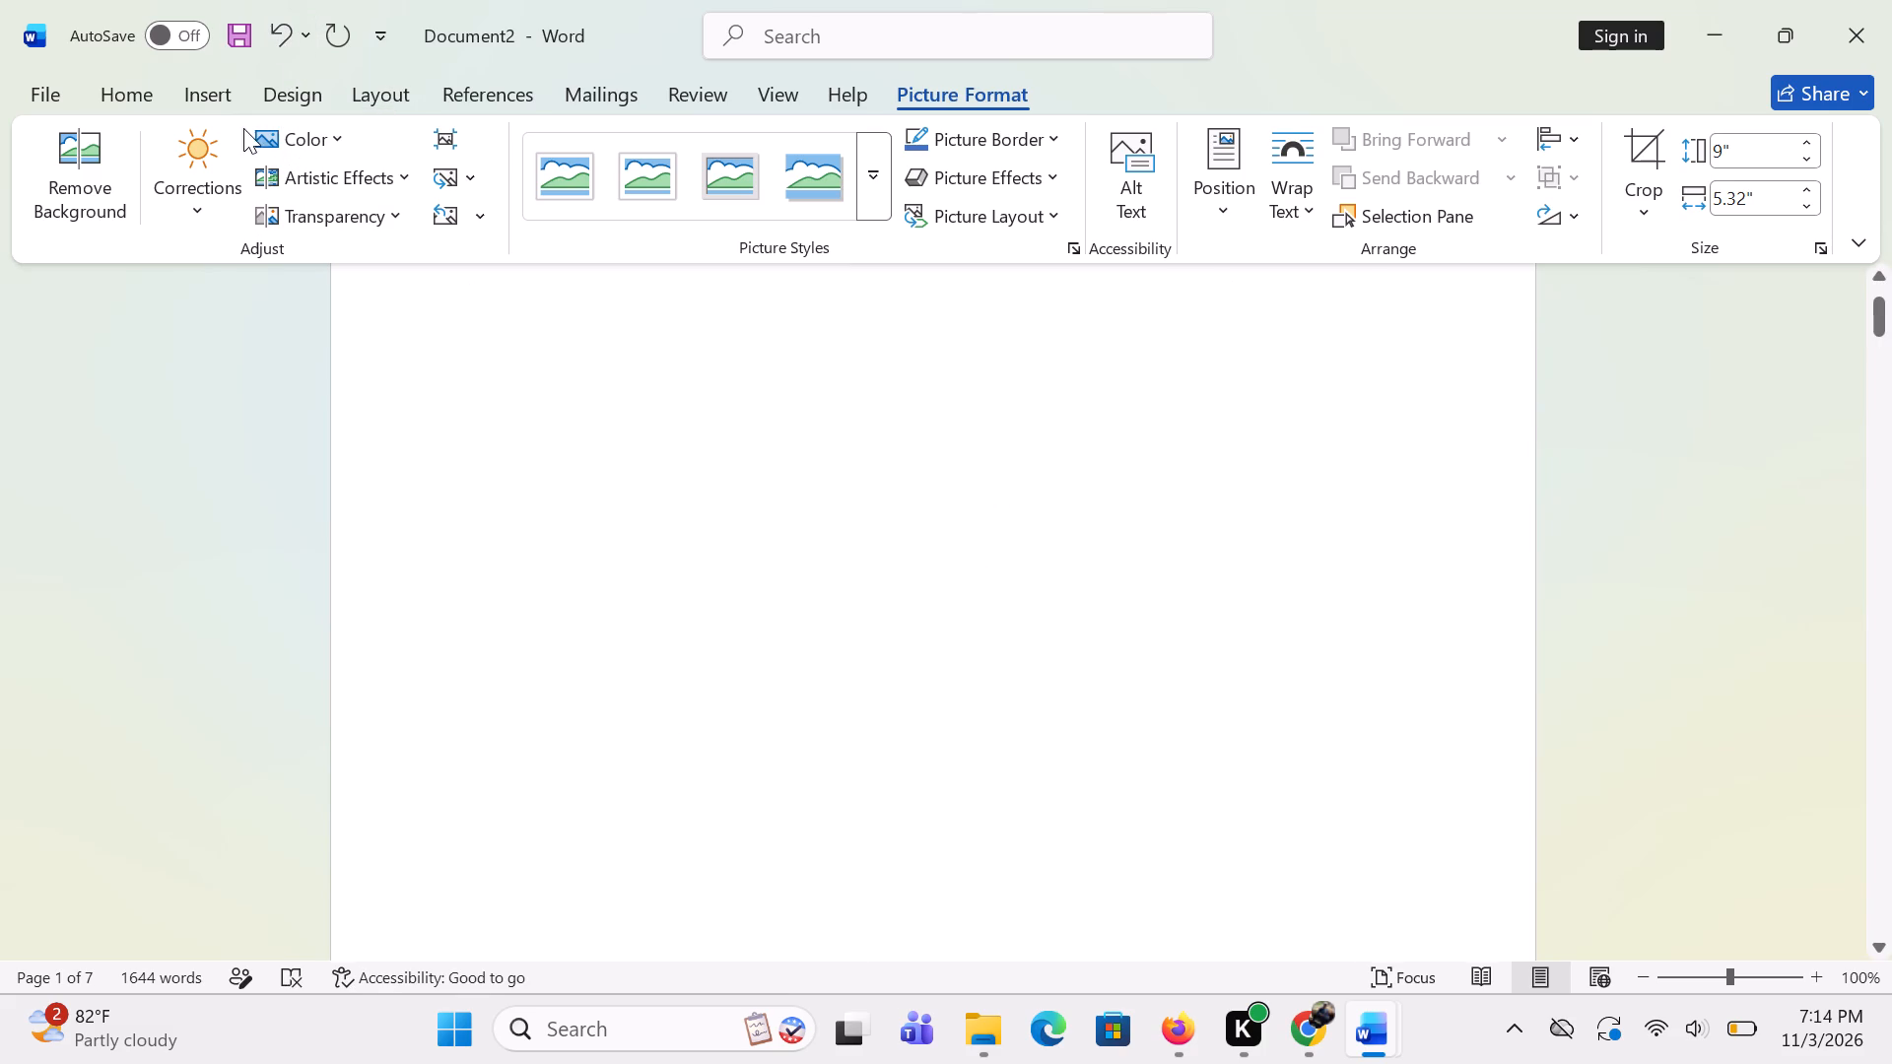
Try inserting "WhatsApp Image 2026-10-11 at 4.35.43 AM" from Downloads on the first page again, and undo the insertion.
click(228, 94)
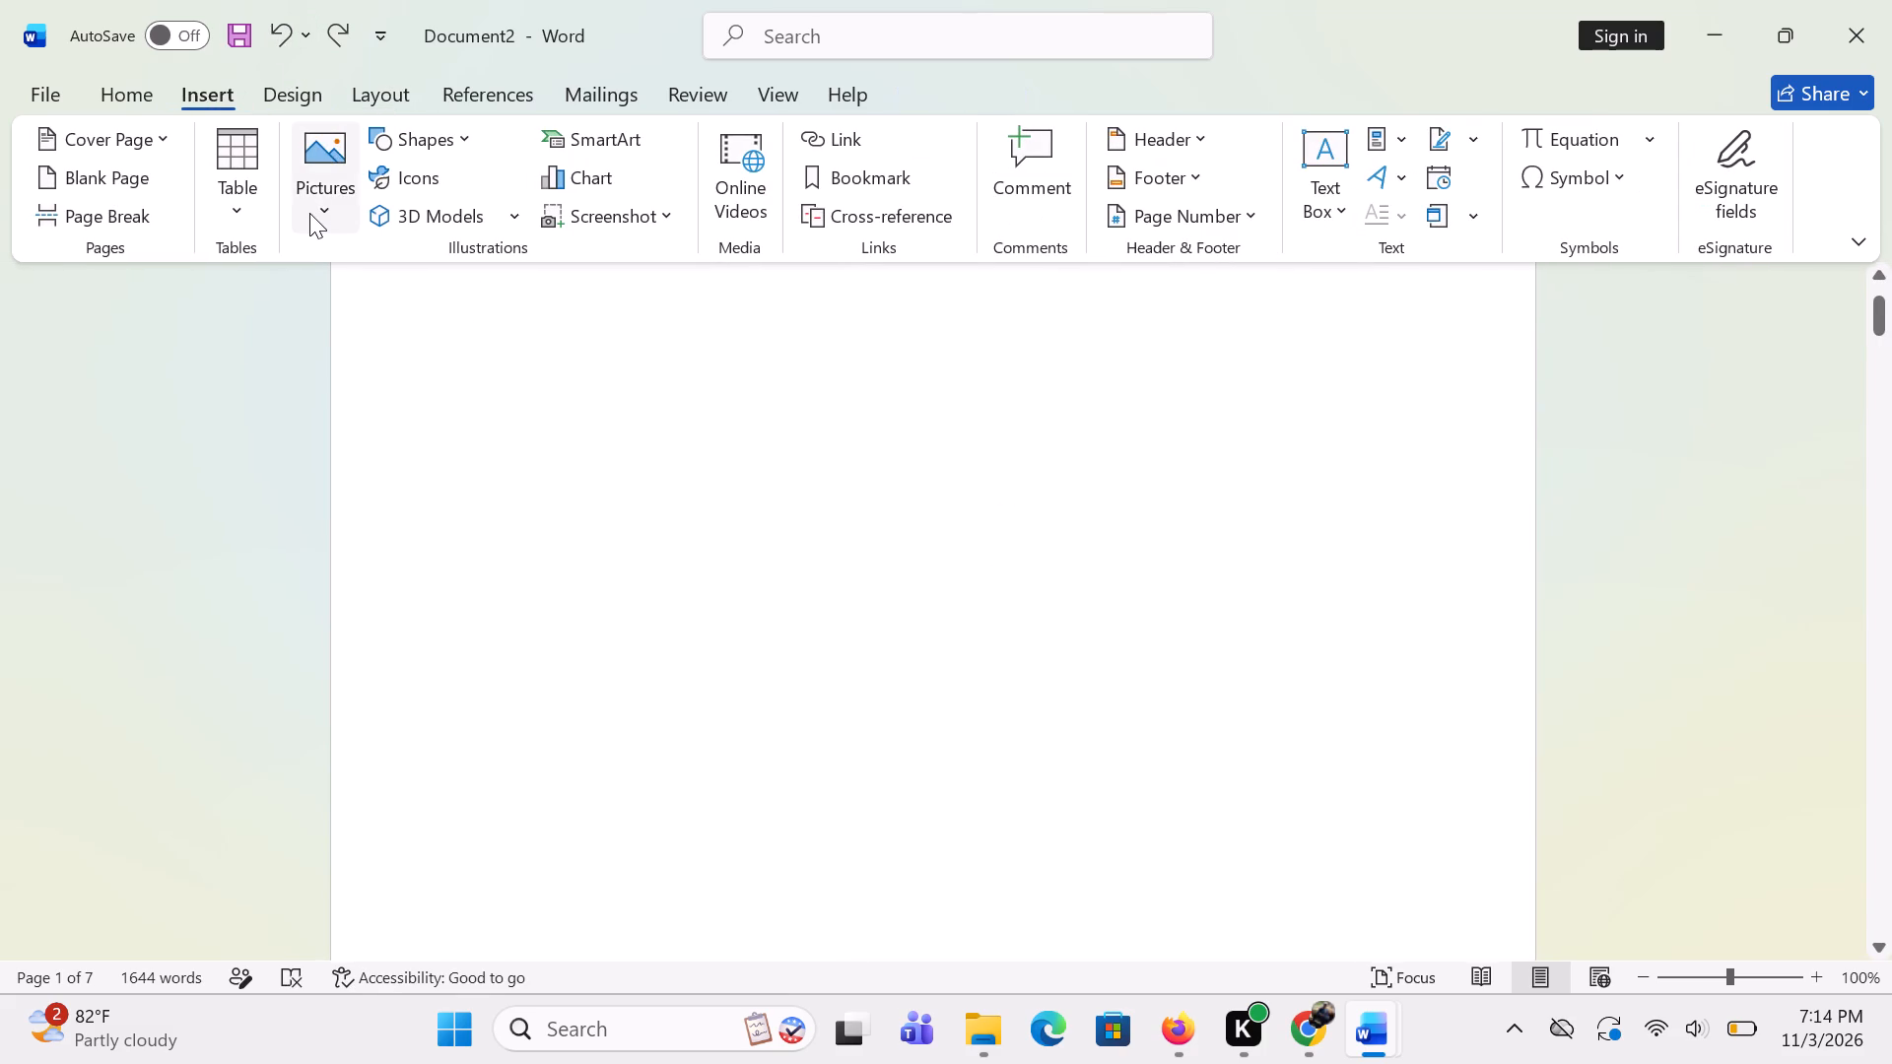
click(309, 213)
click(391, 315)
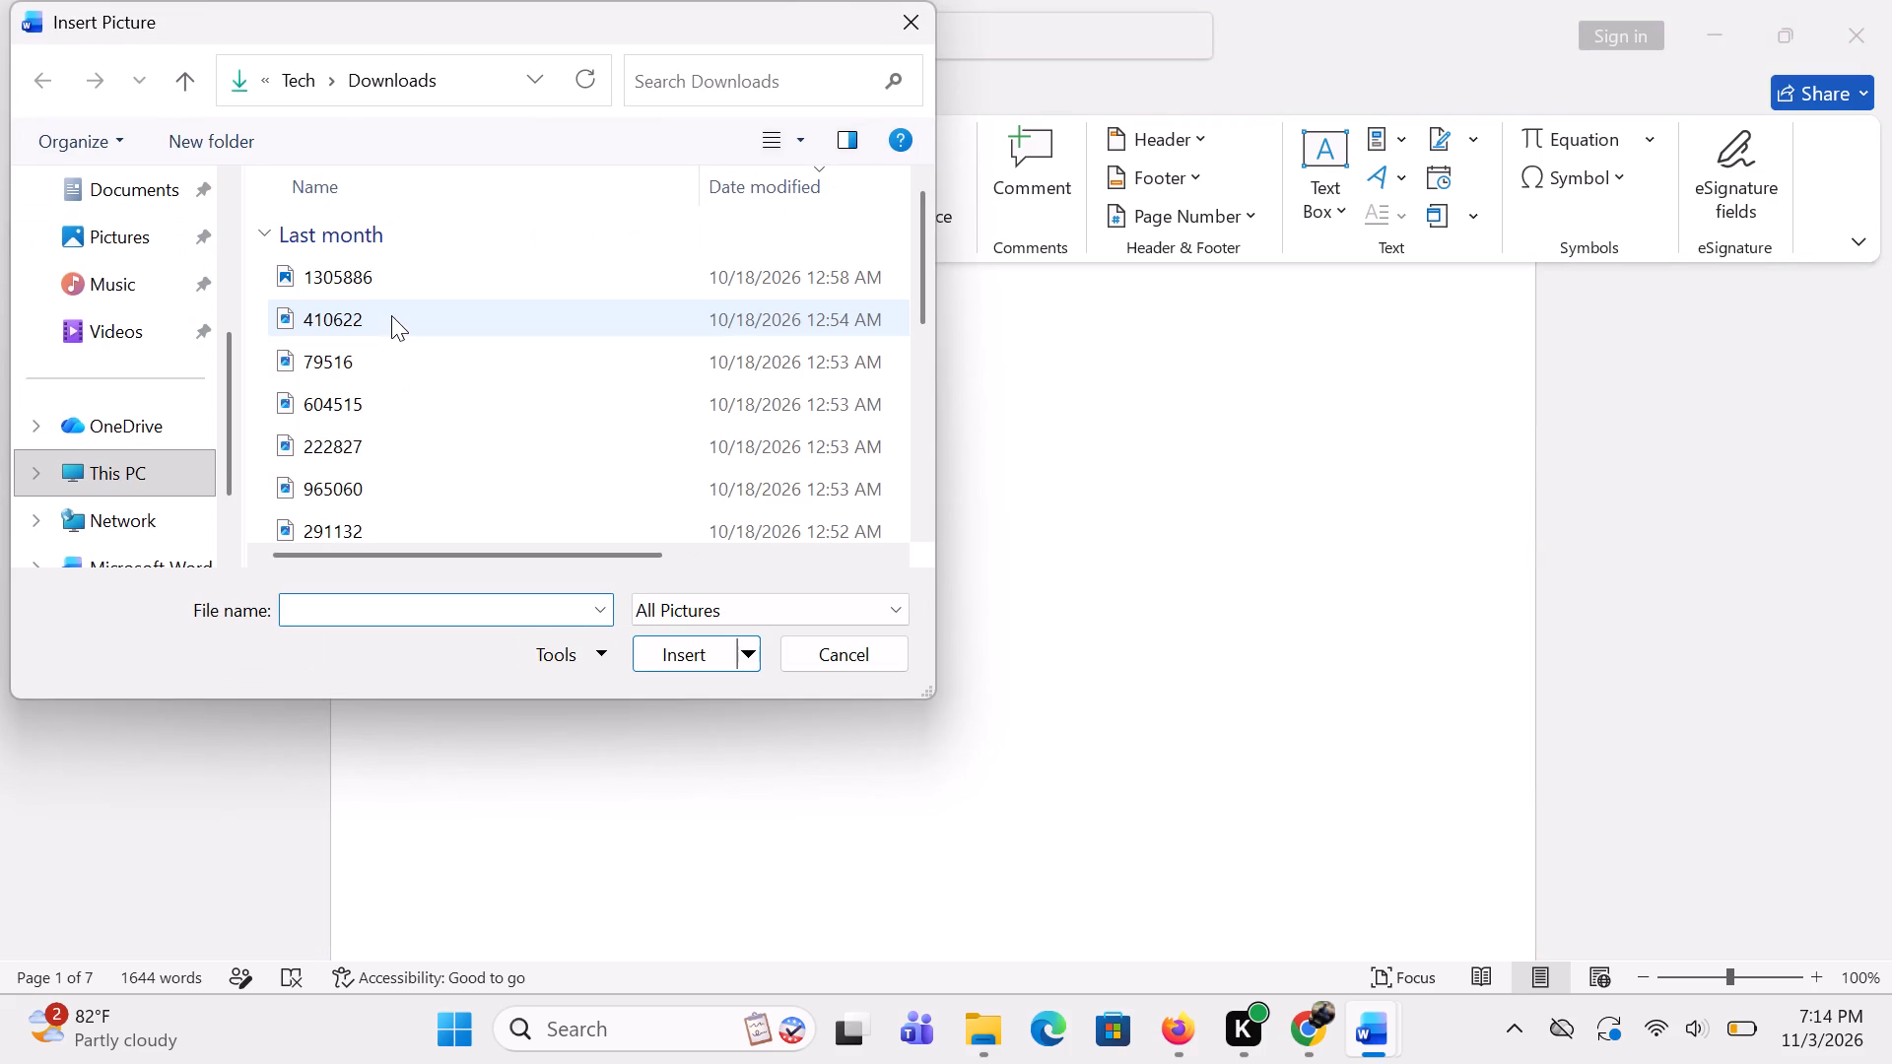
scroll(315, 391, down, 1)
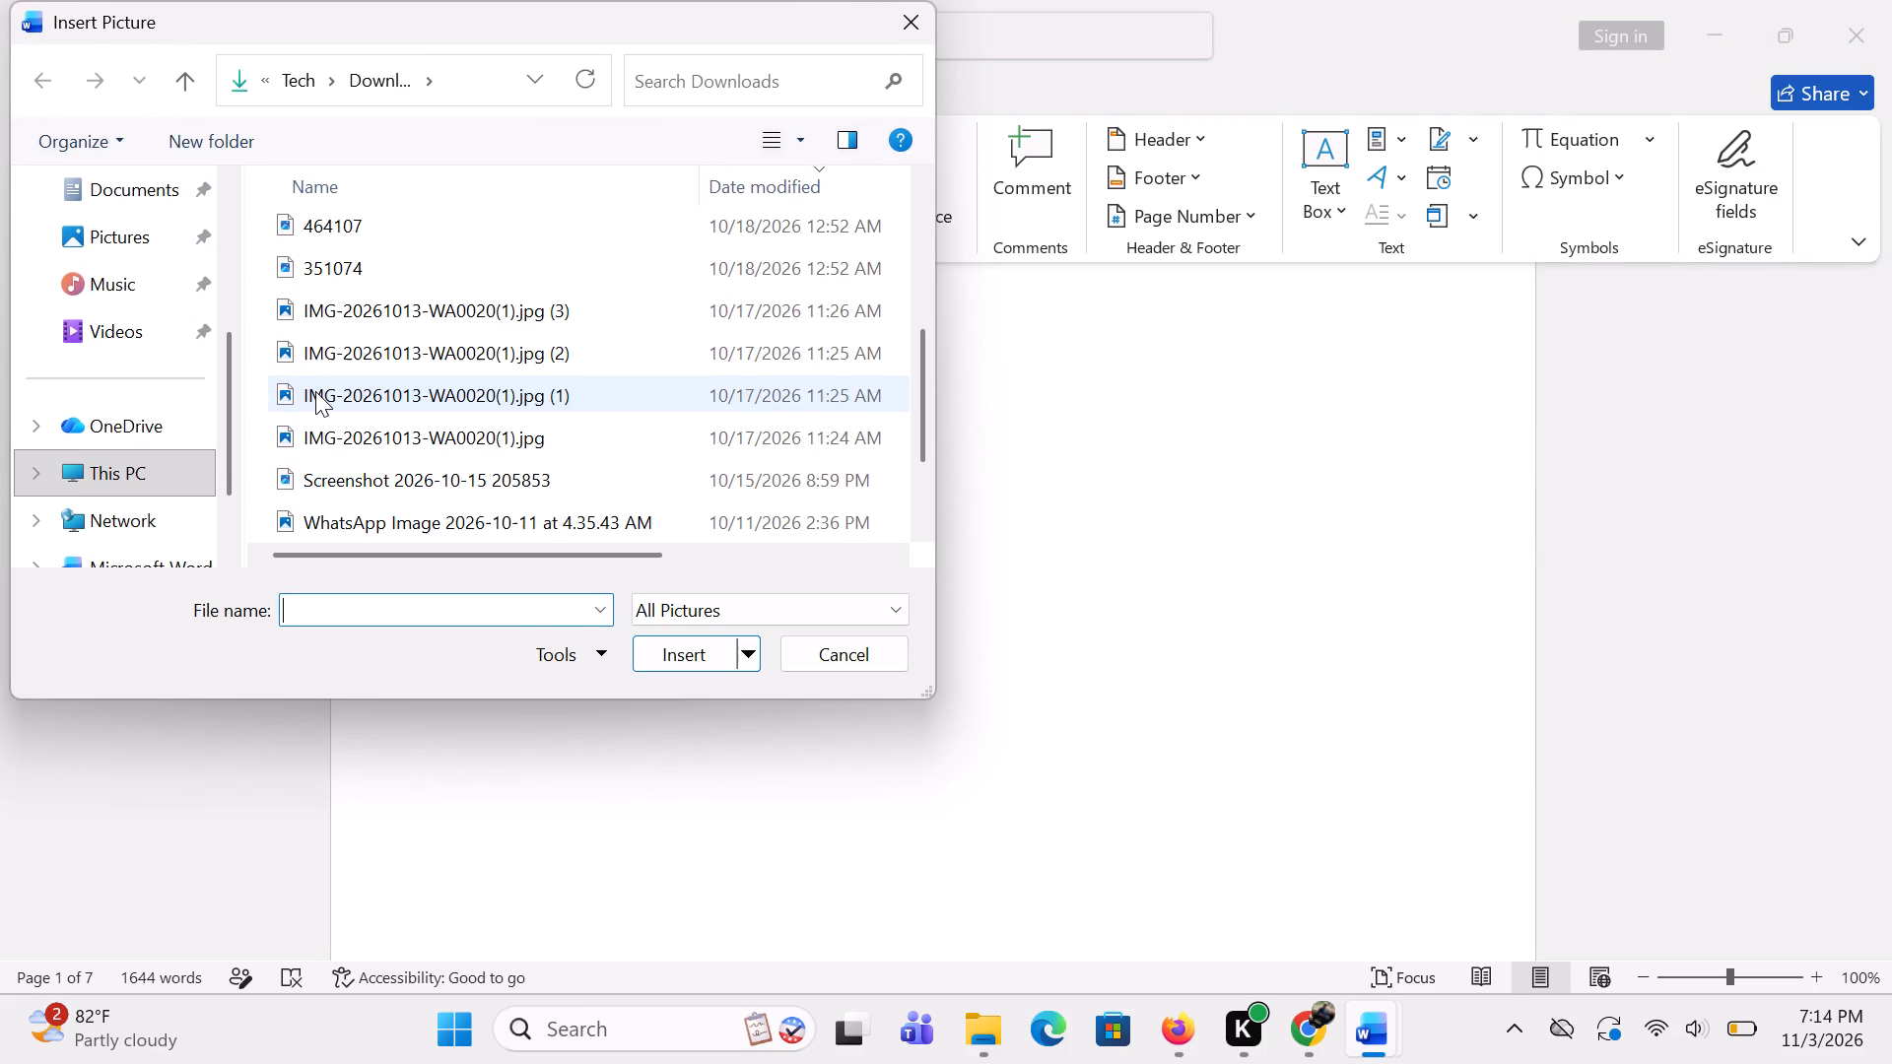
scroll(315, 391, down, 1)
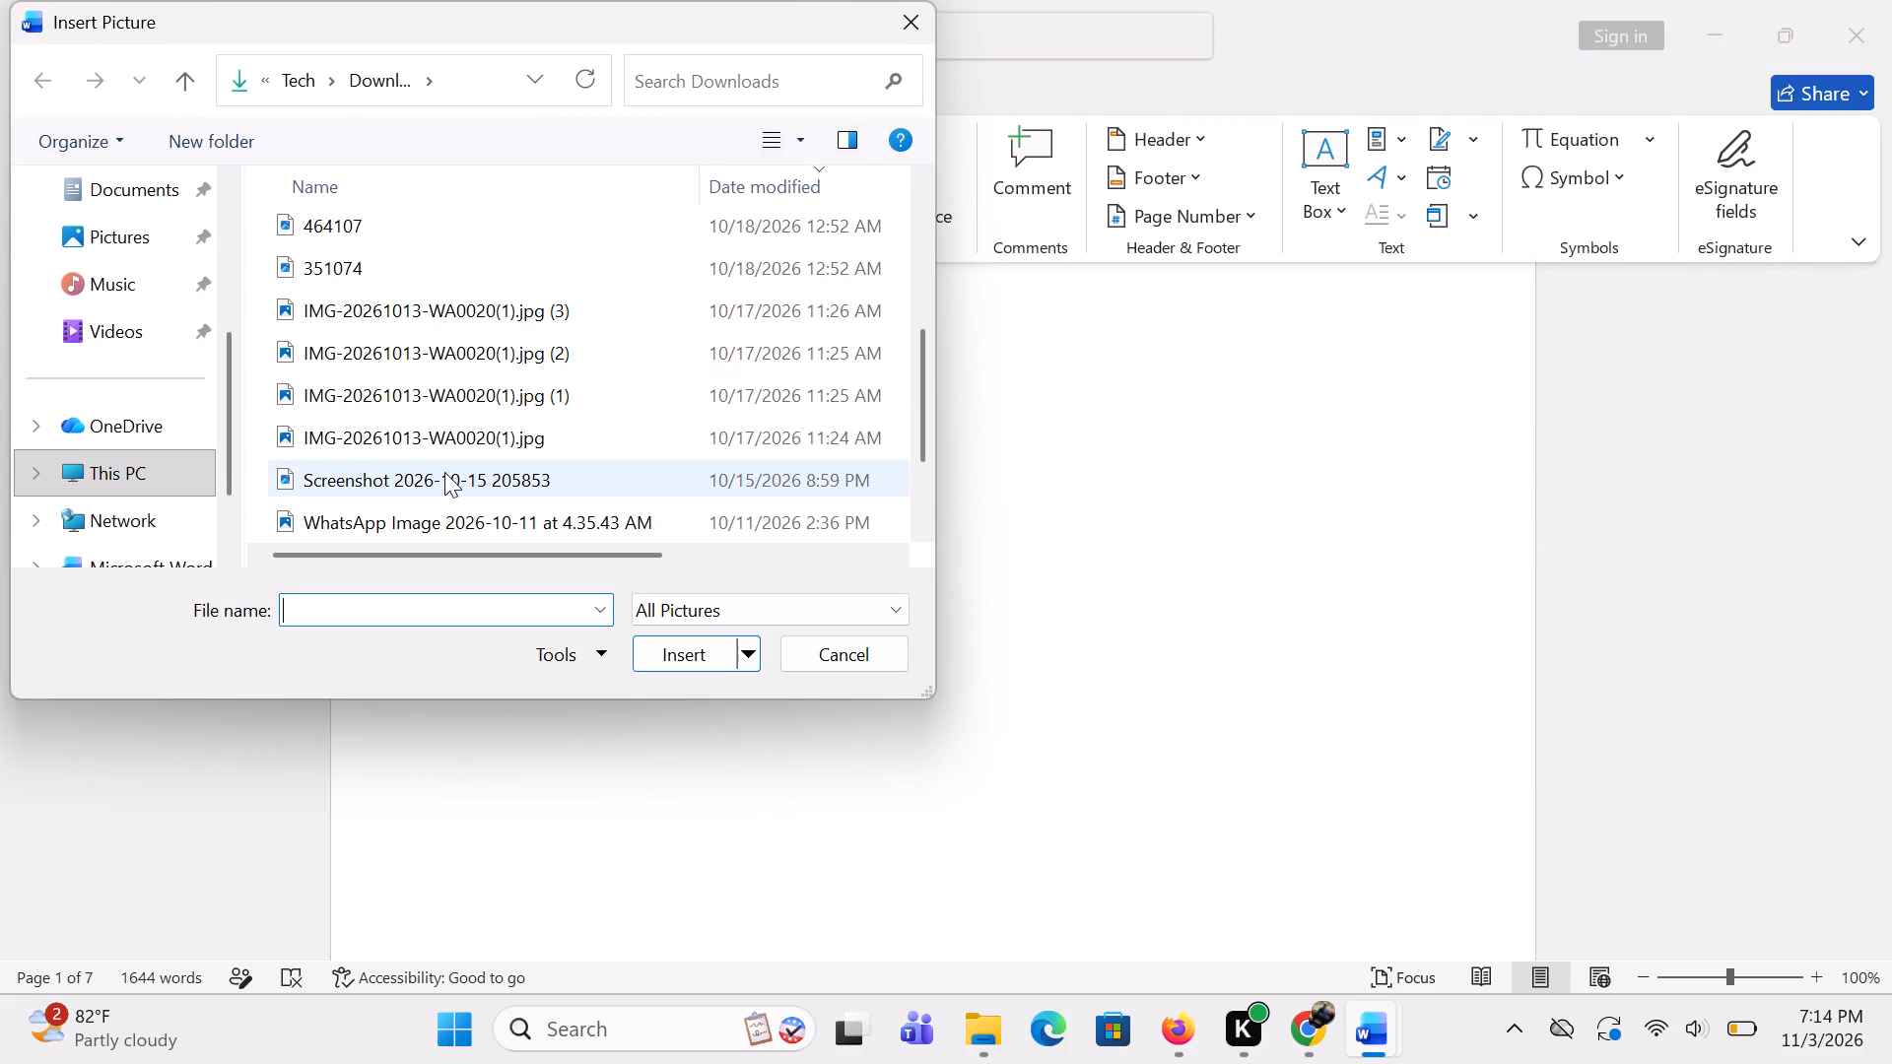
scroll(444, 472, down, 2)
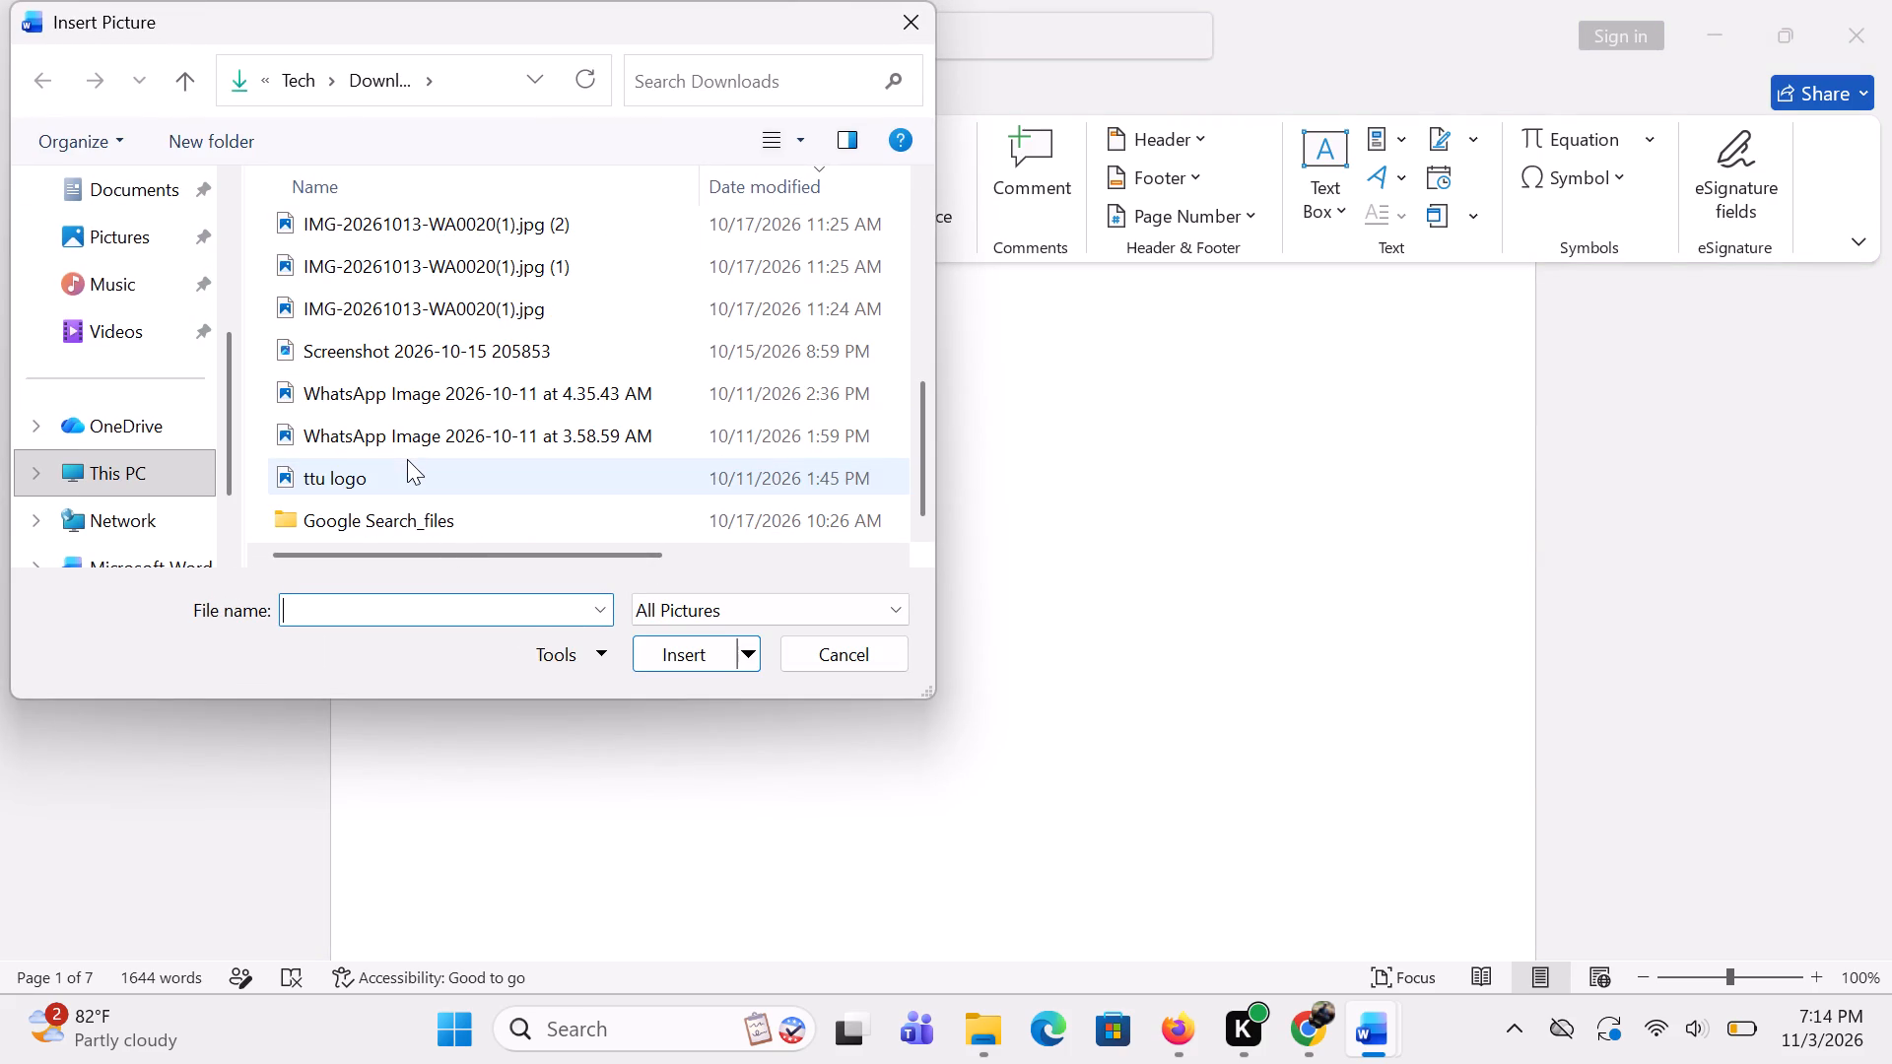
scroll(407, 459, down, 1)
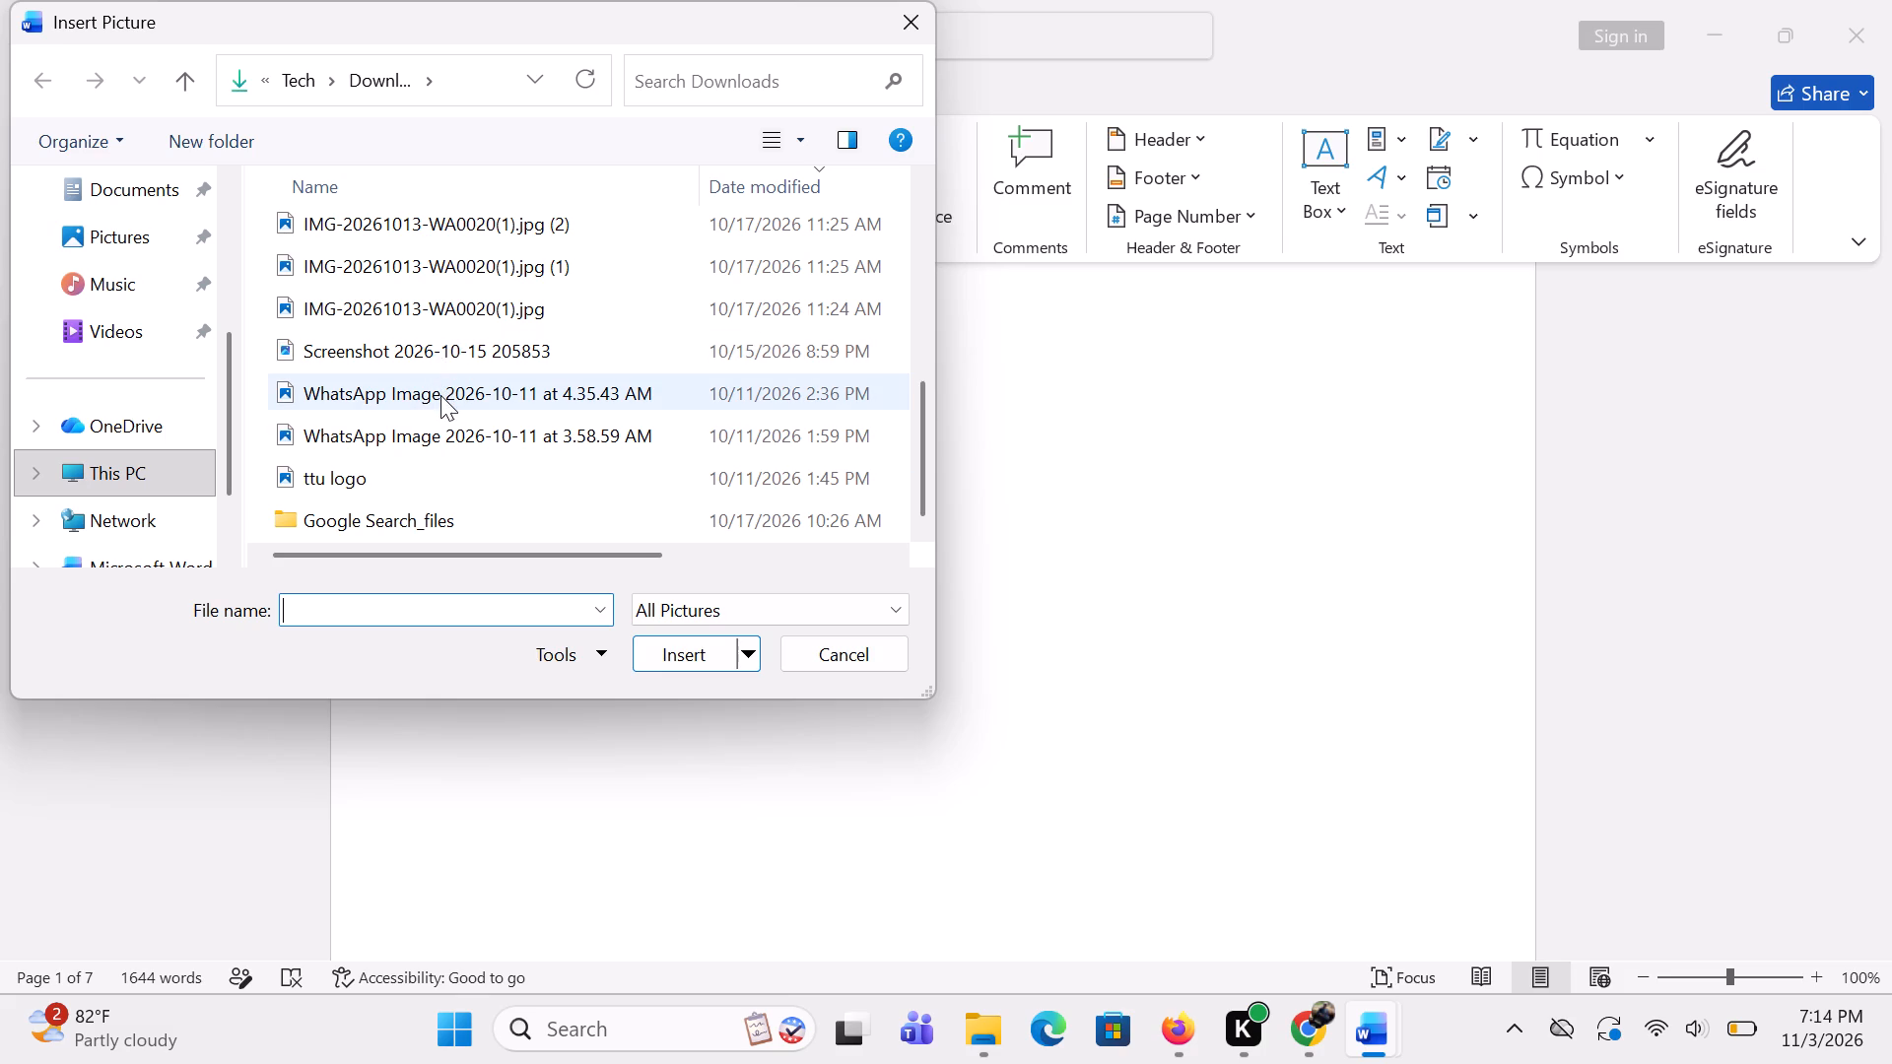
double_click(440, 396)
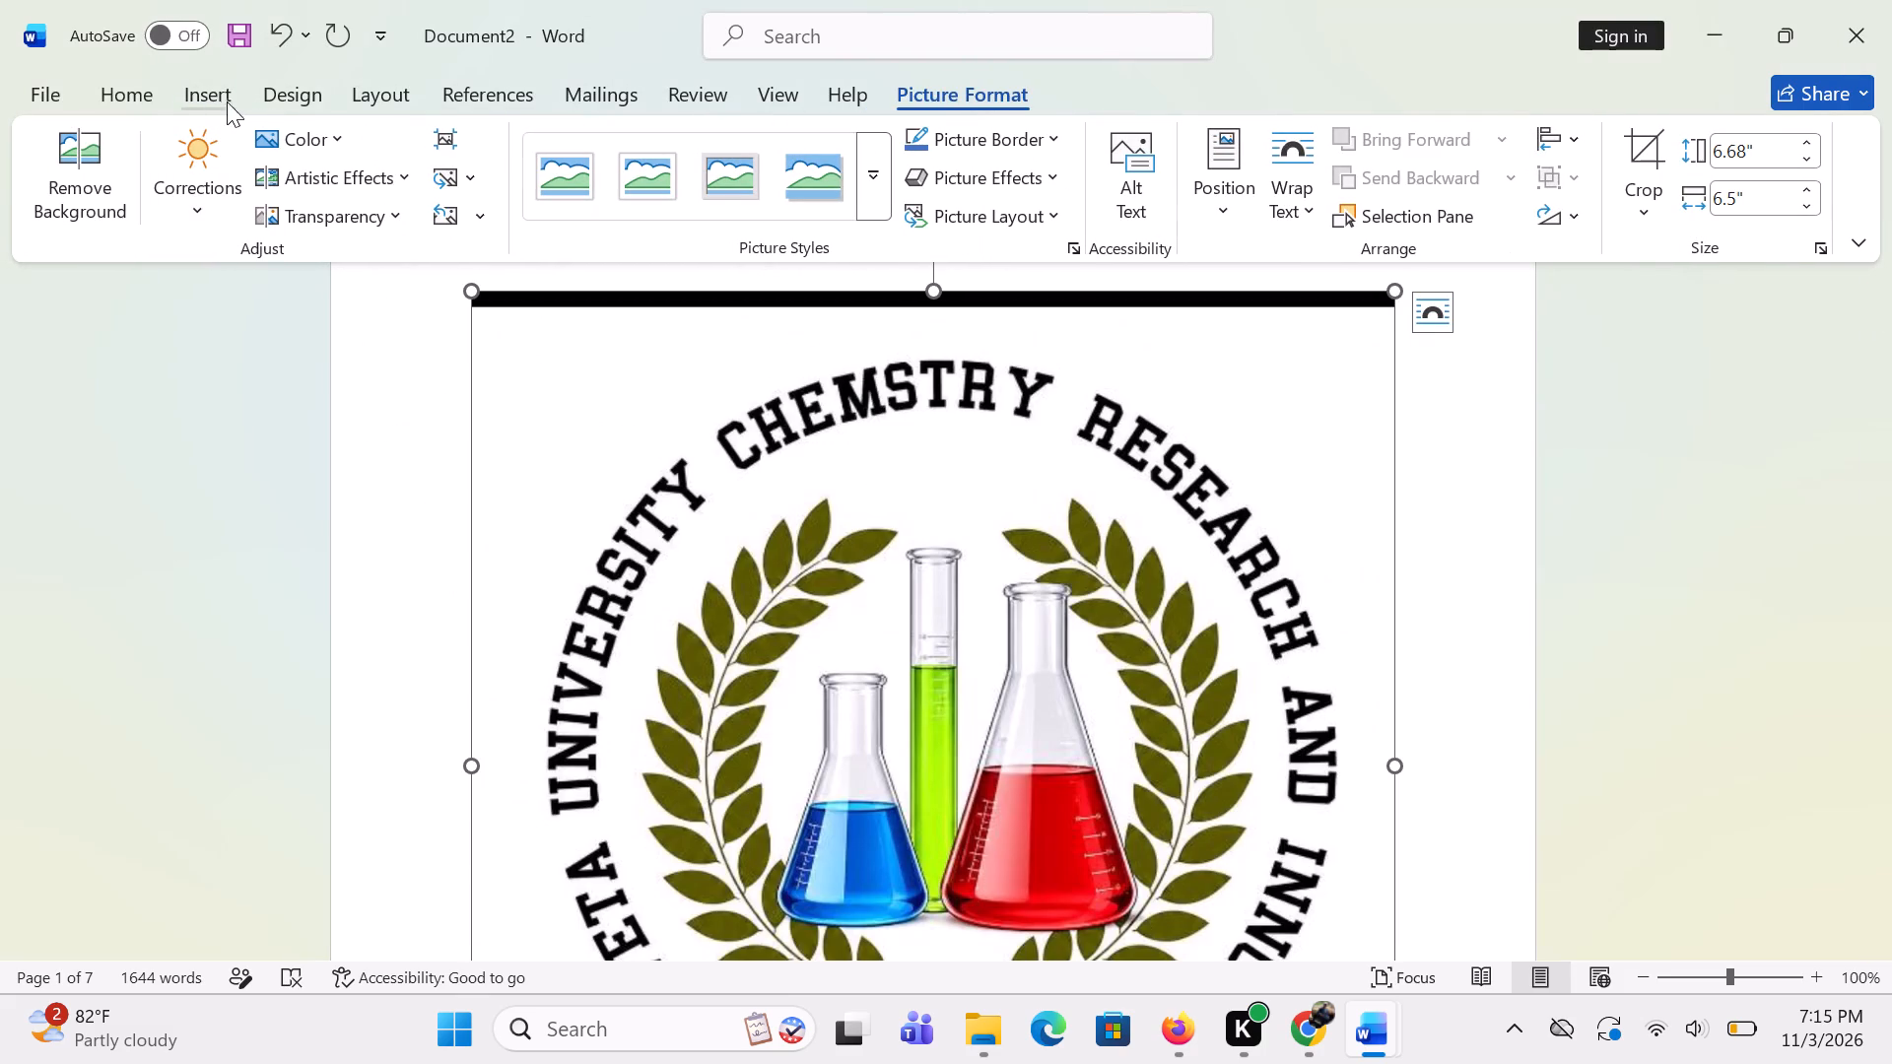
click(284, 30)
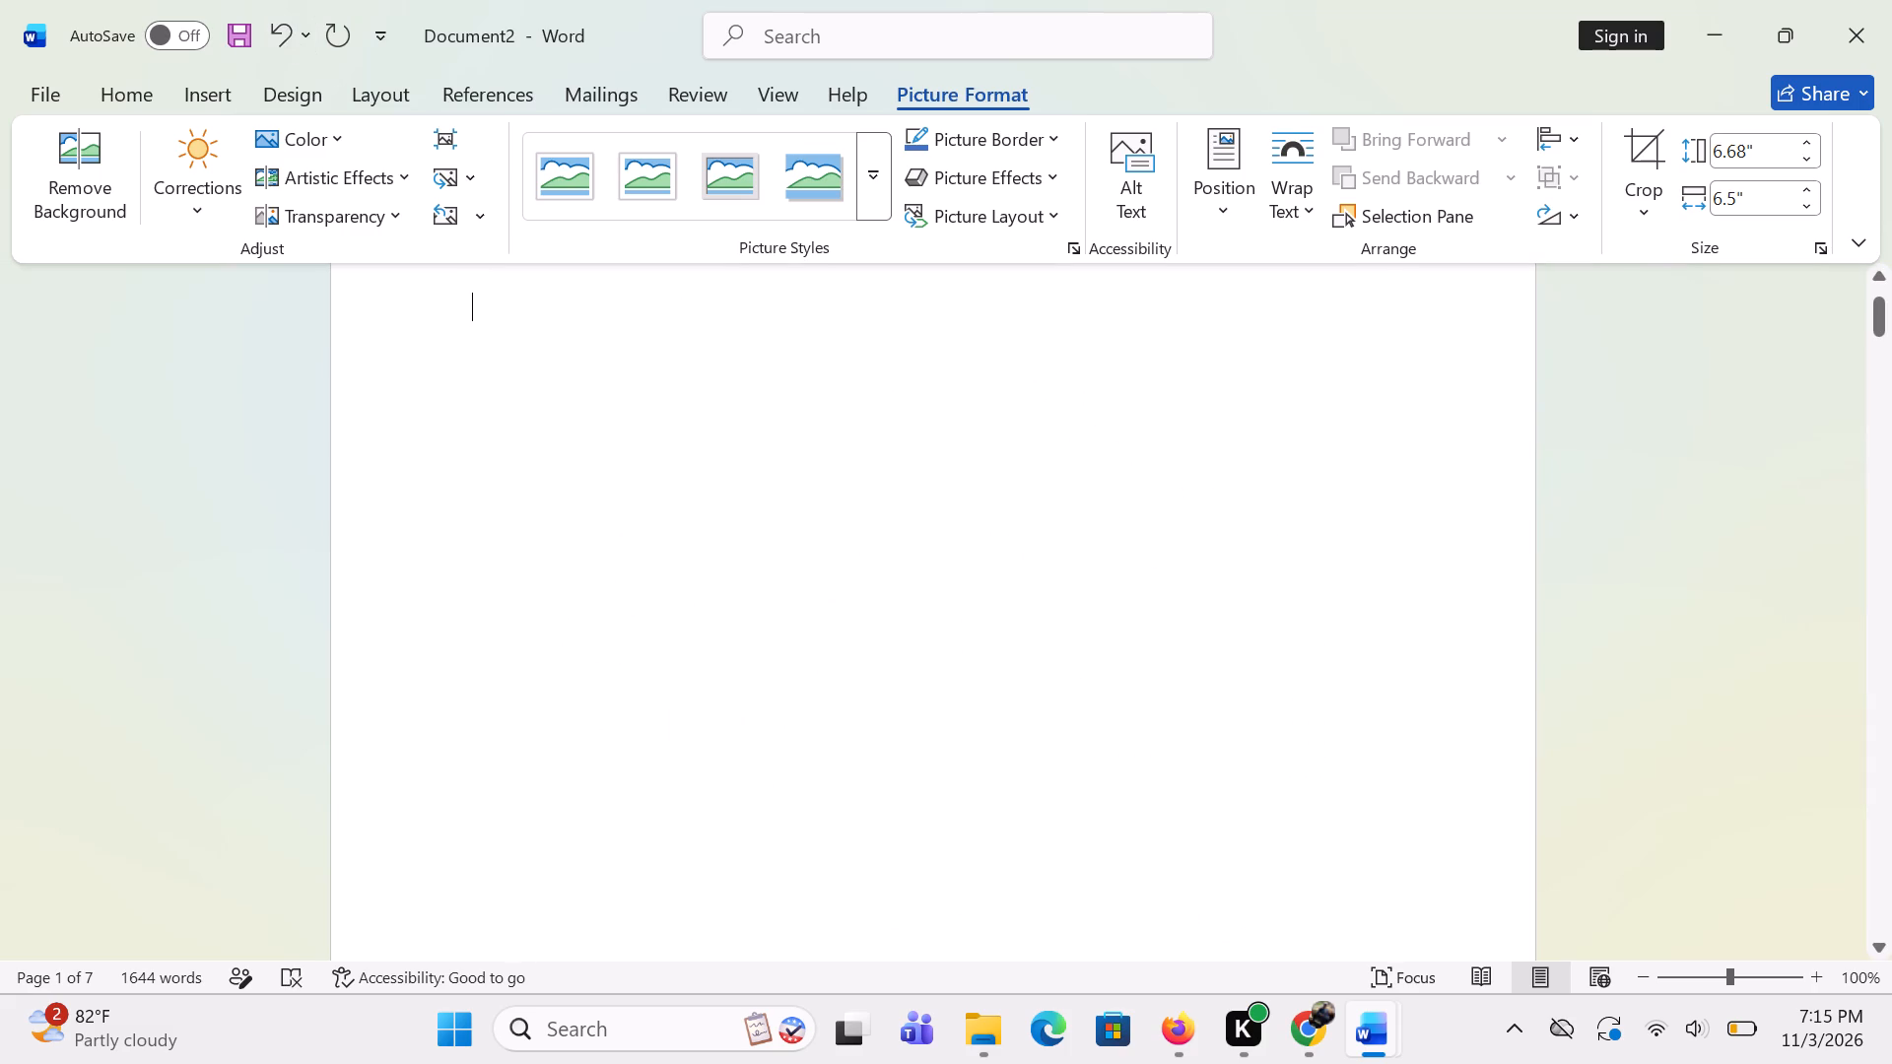
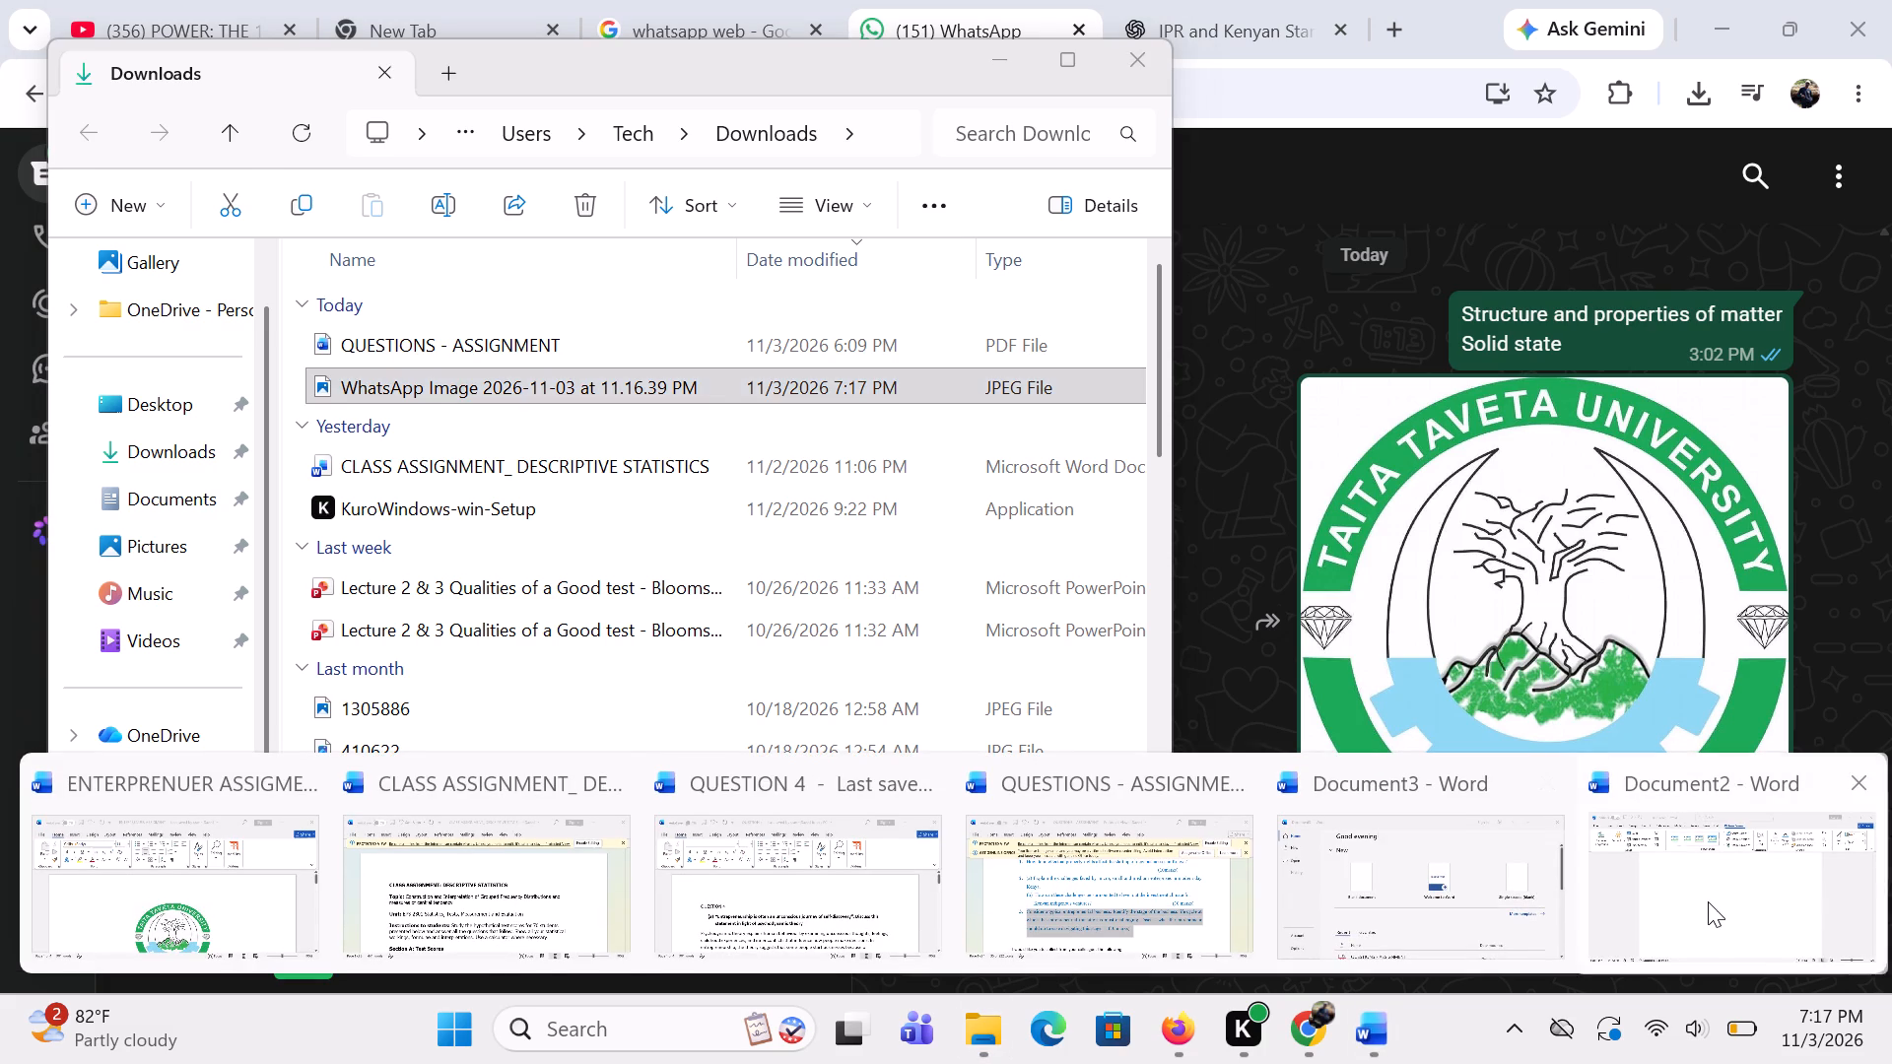
Switch to Document2 in Word and insert the picture "WhatsApp Image 2026-11-03 at 11.16.39 PM" from Downloads at the top of the first page.
click(1708, 901)
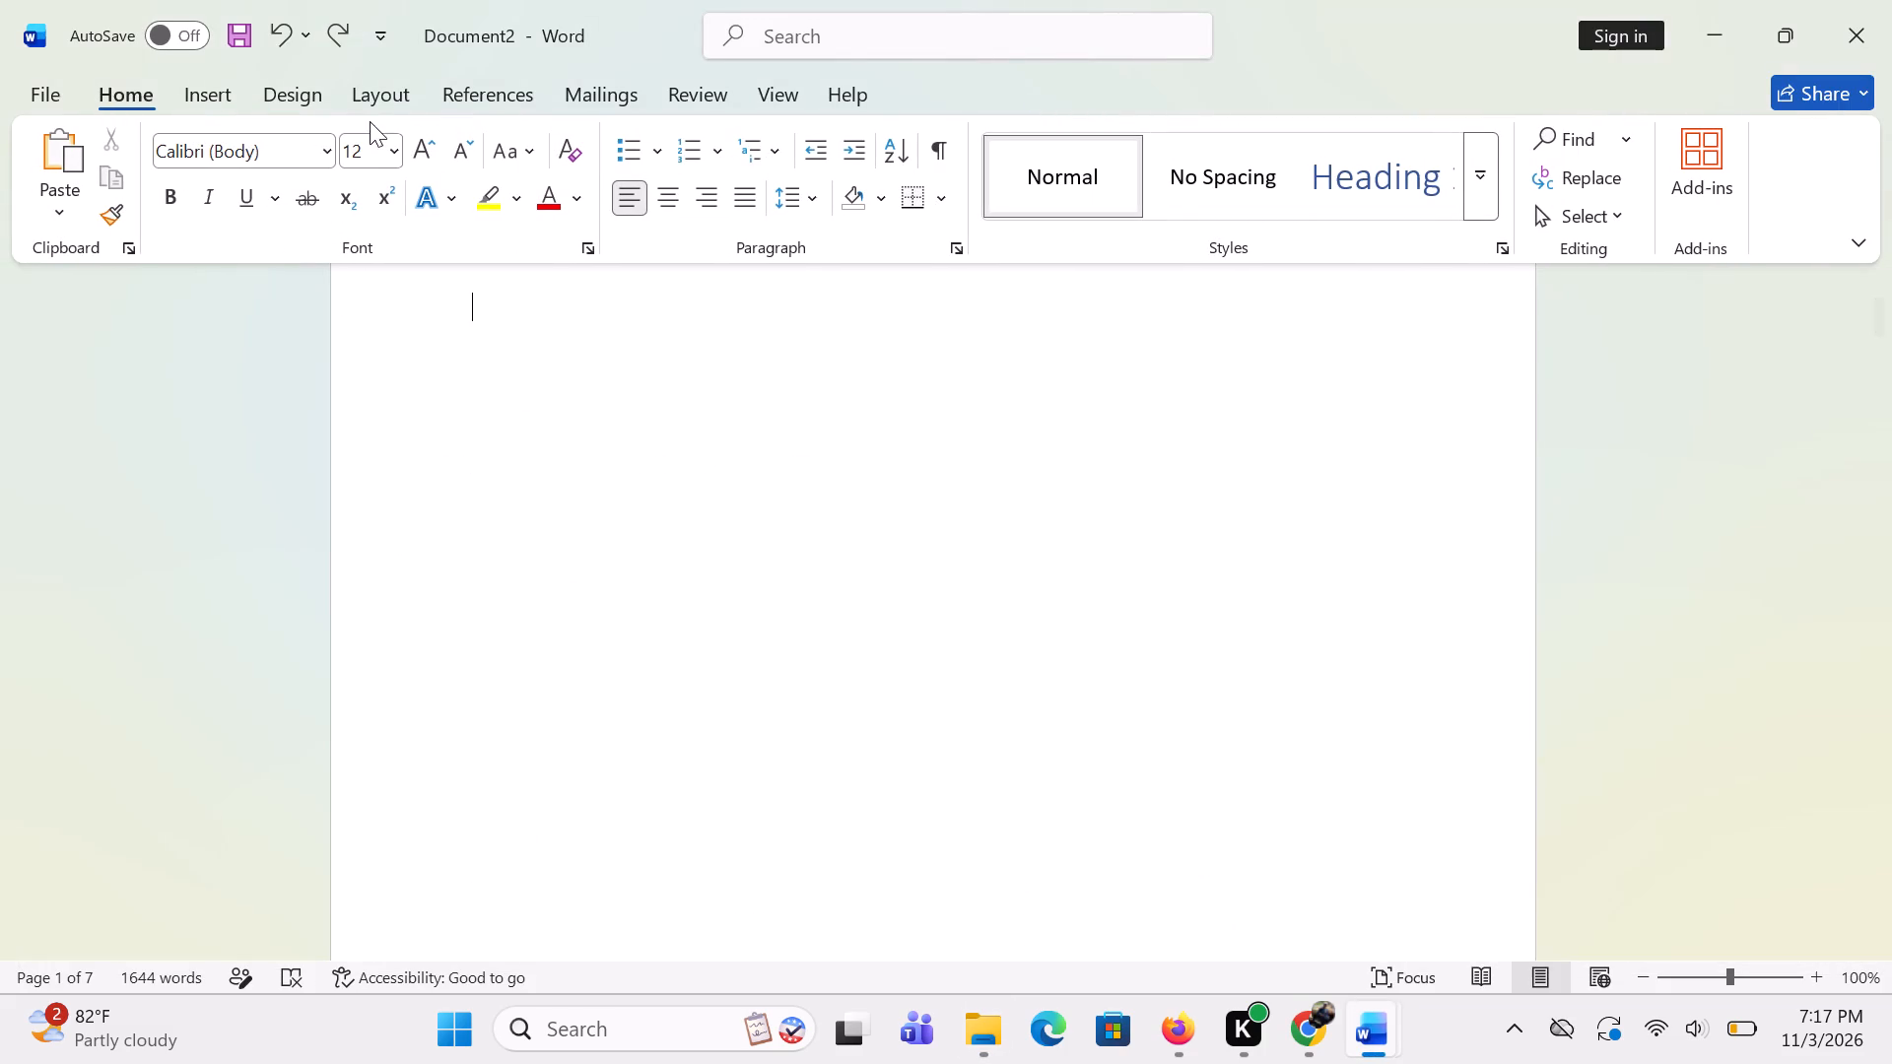
click(182, 82)
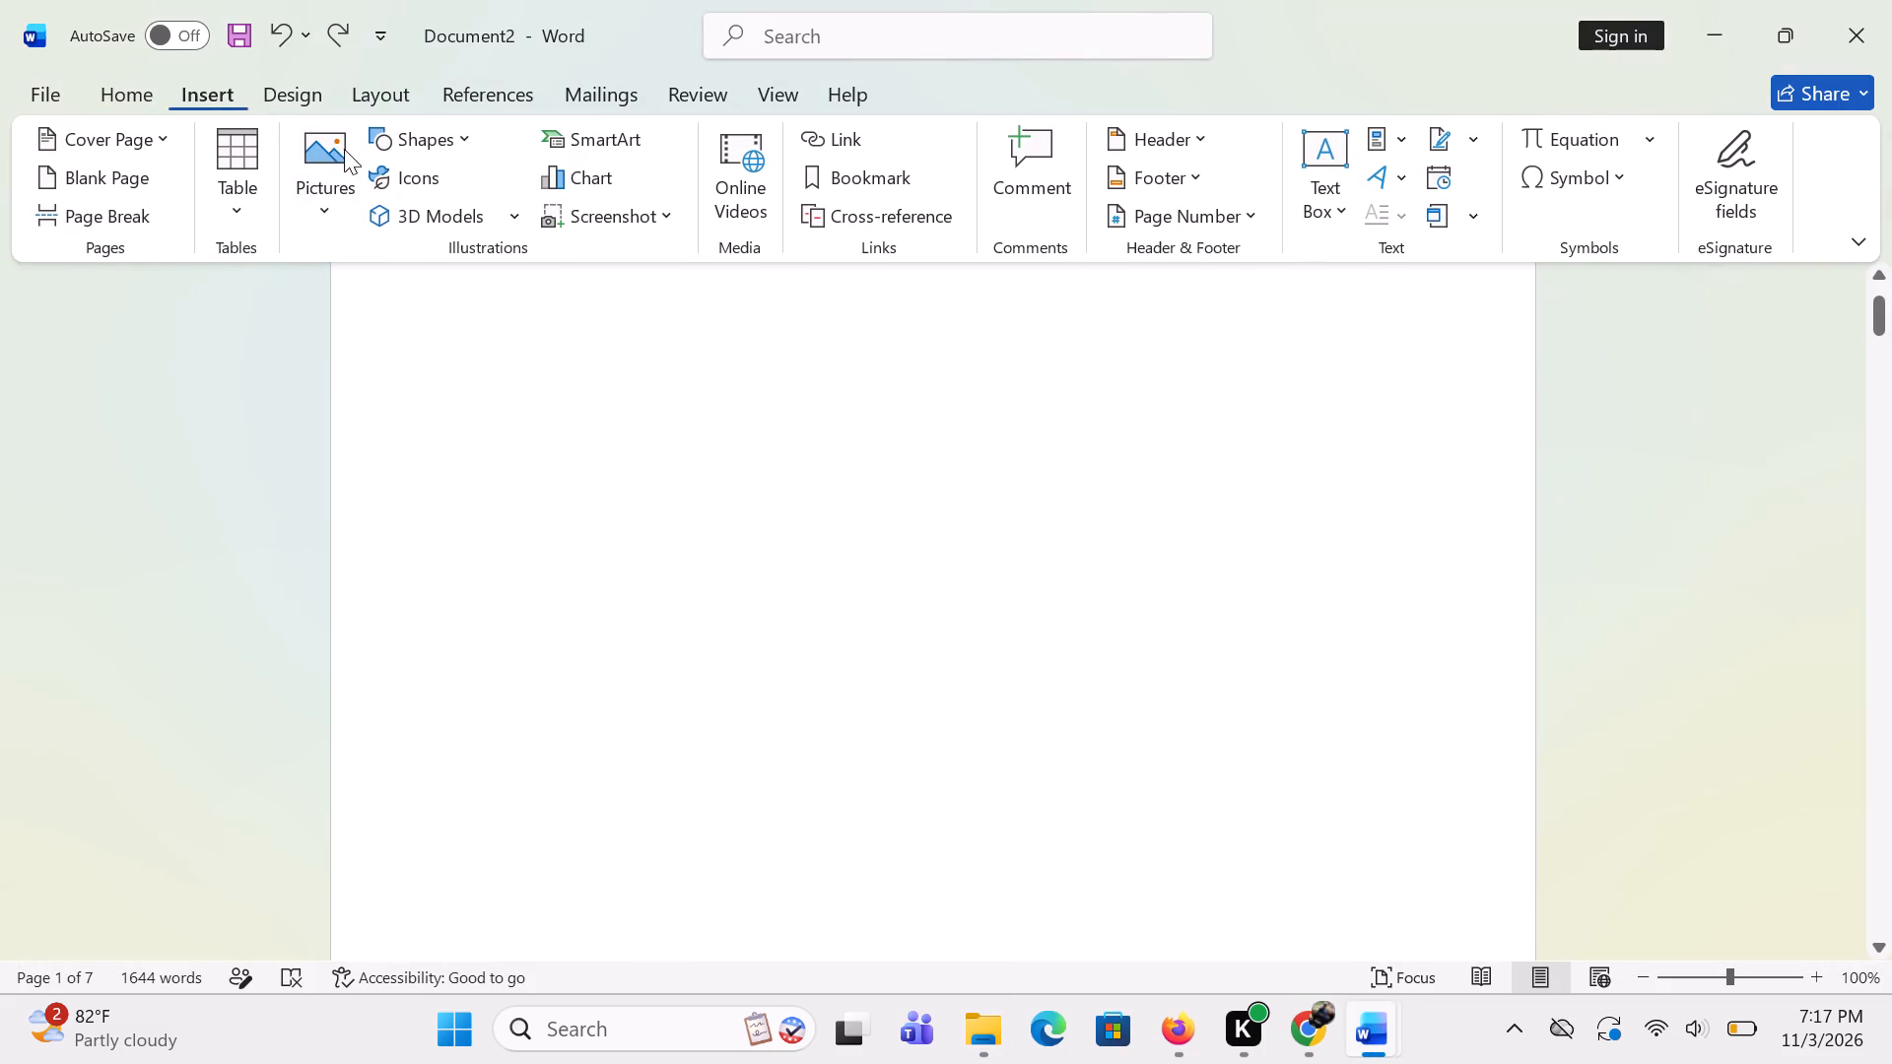
click(312, 208)
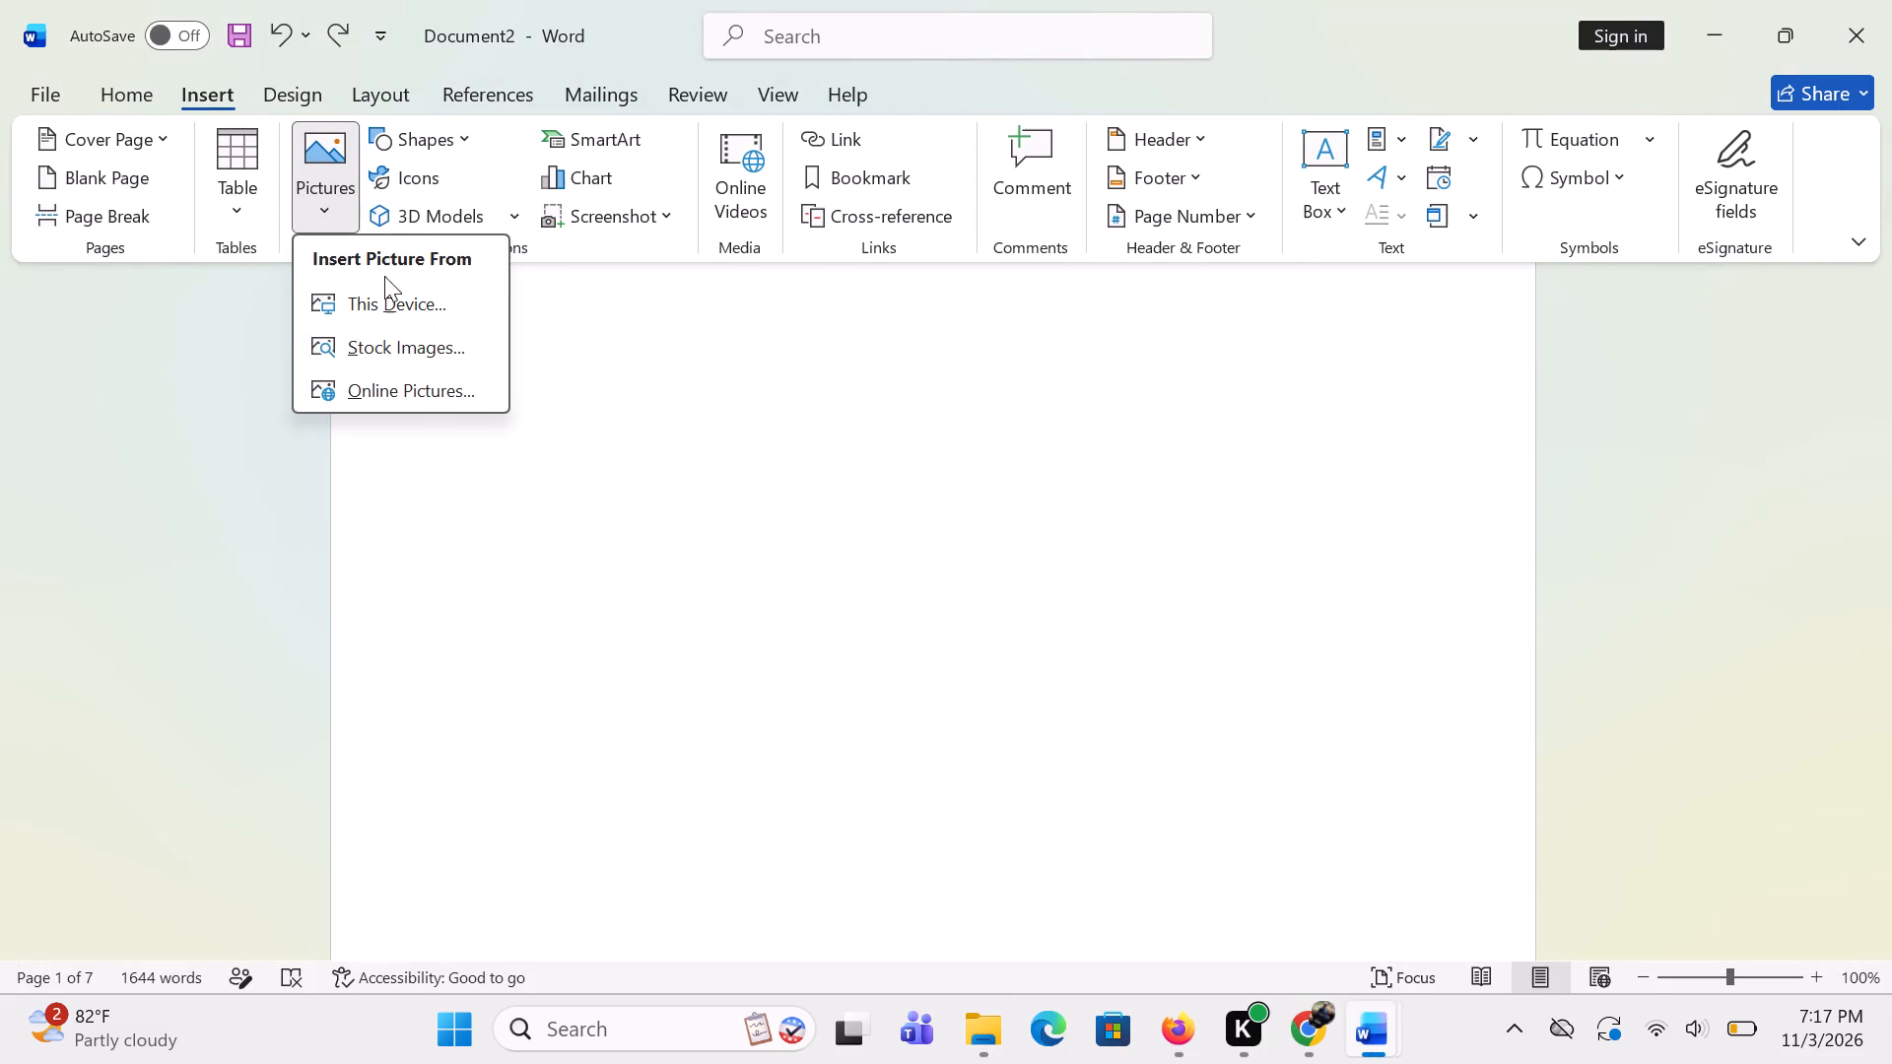
click(389, 293)
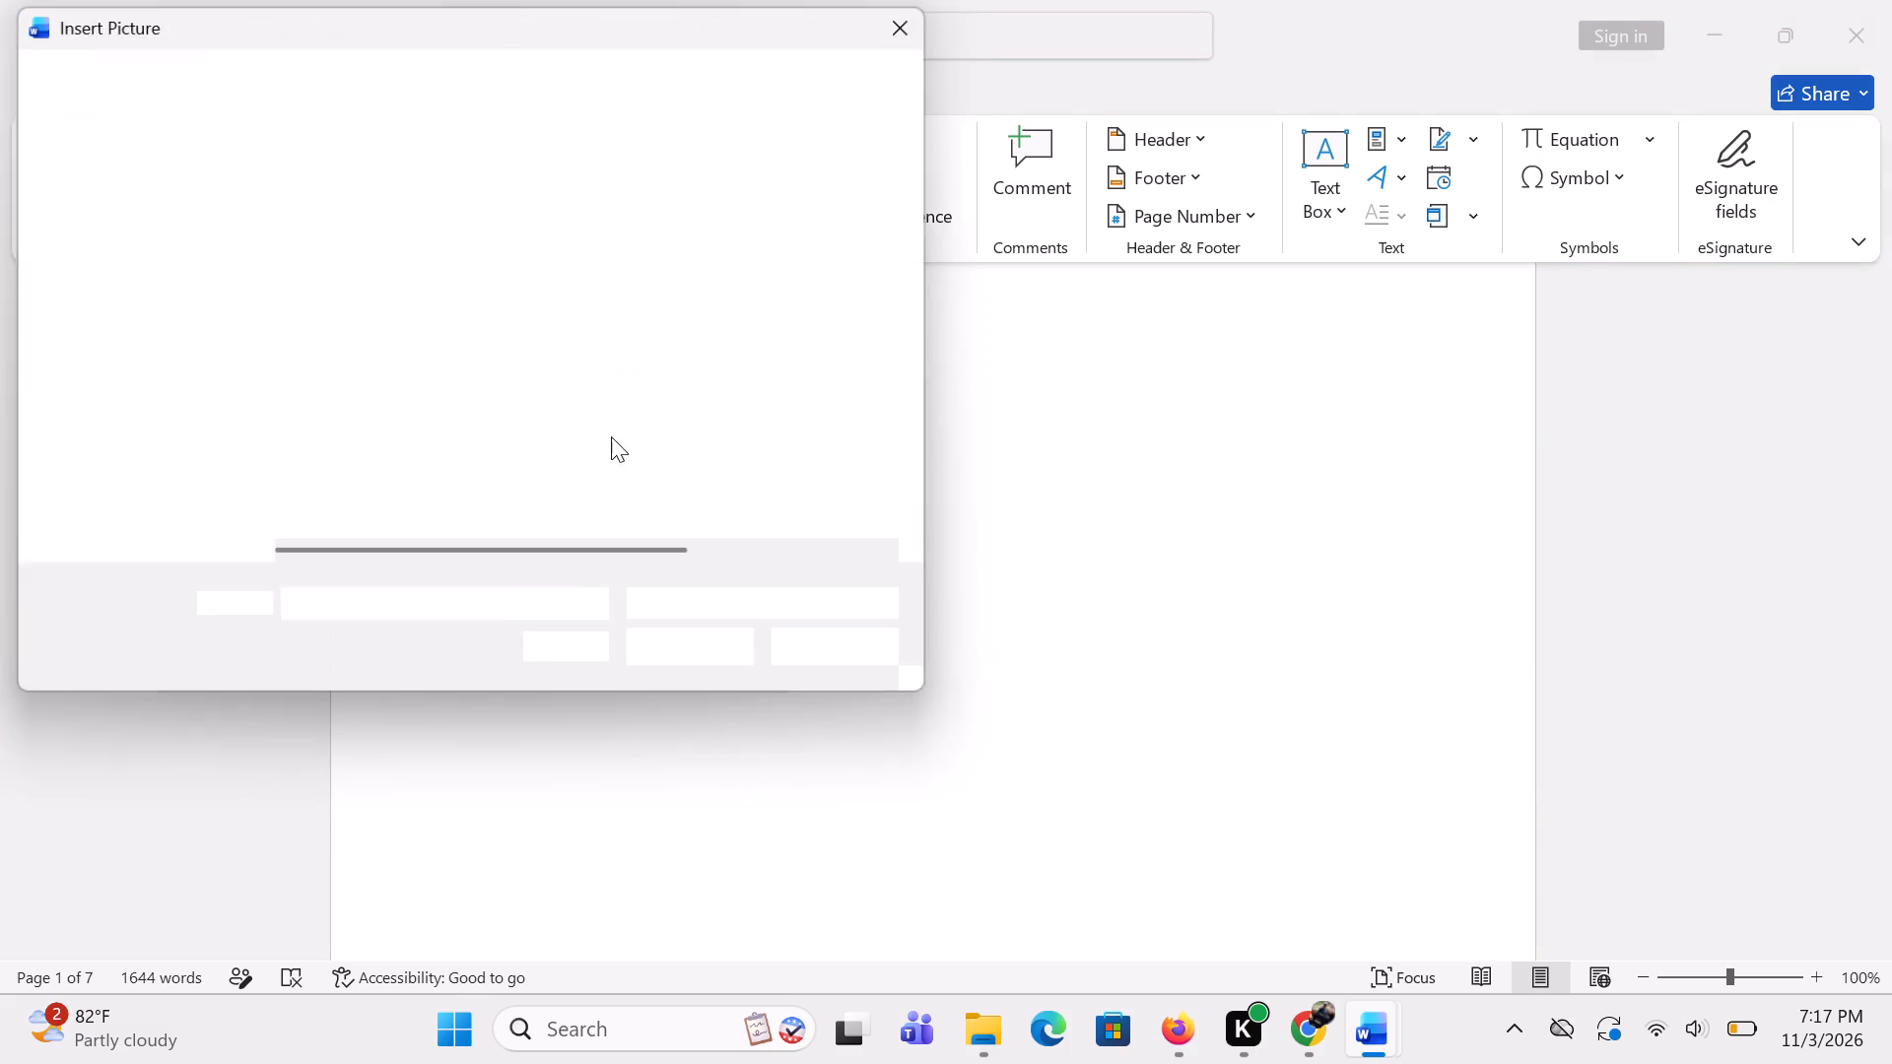
click(410, 283)
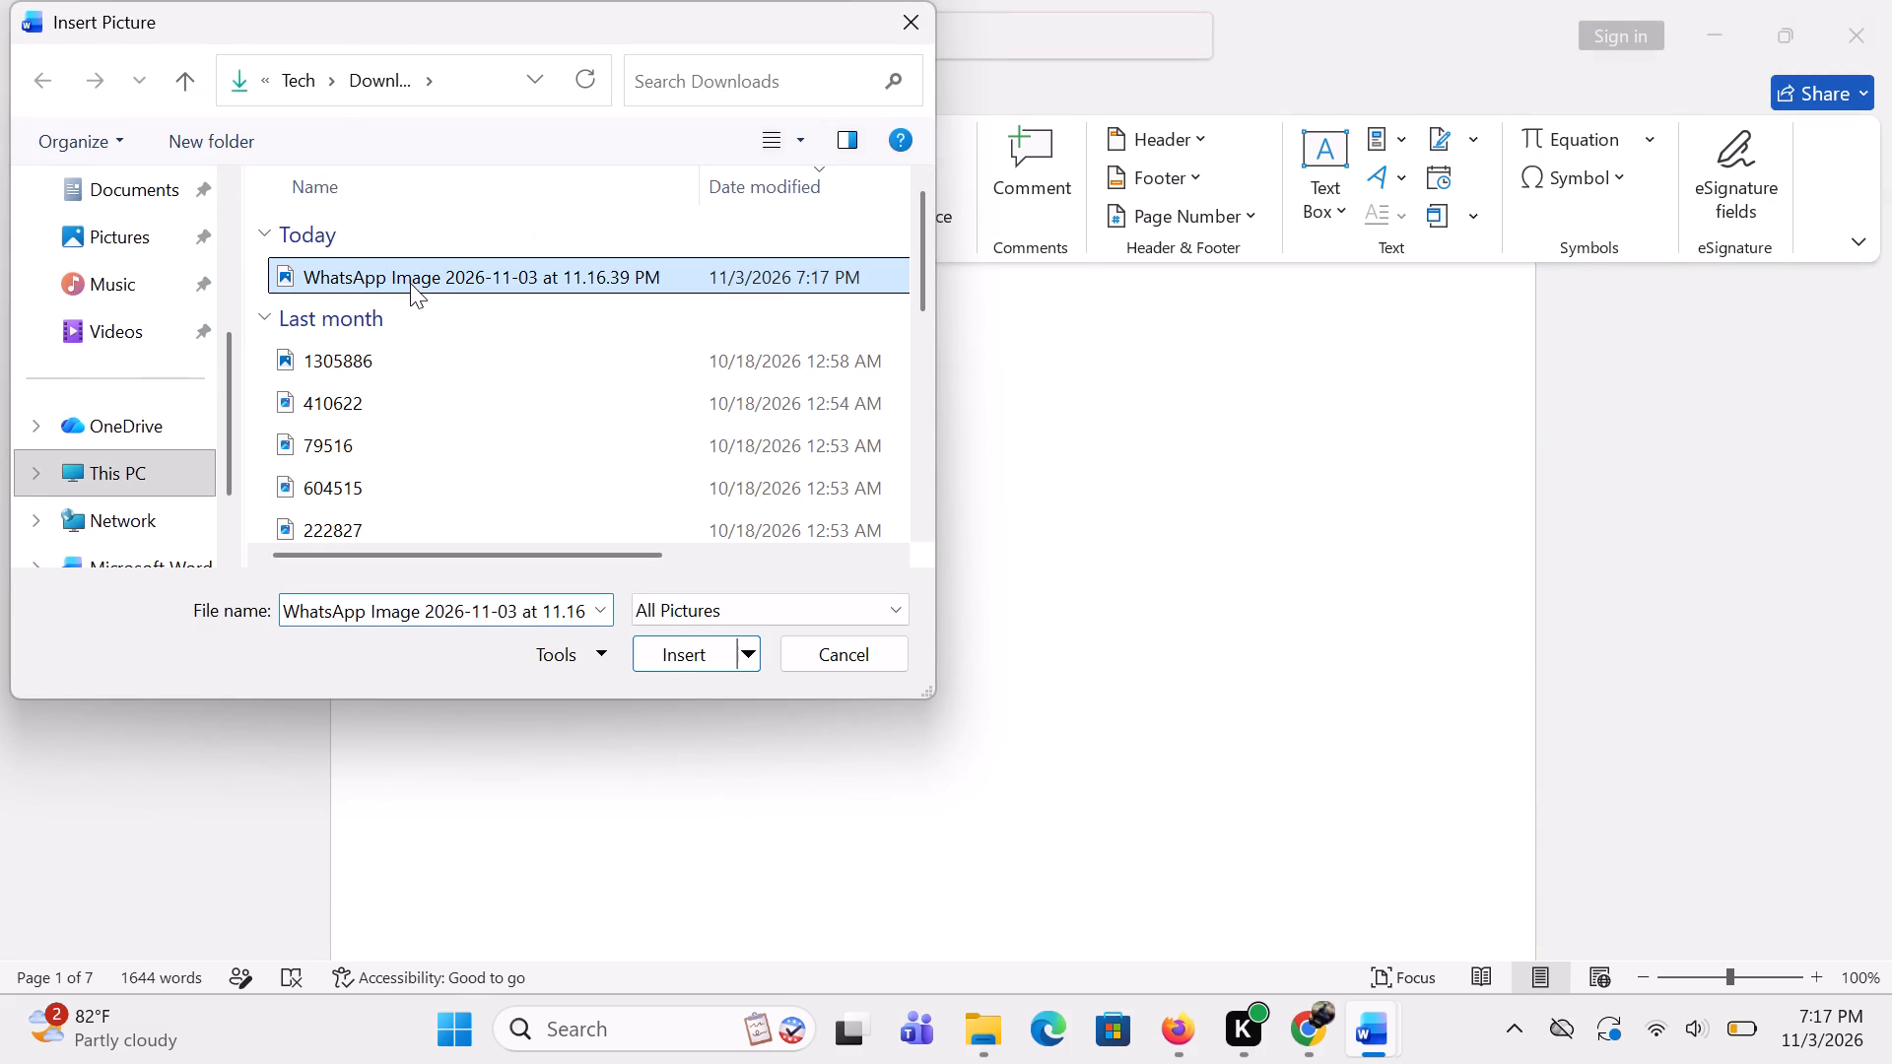
click(667, 646)
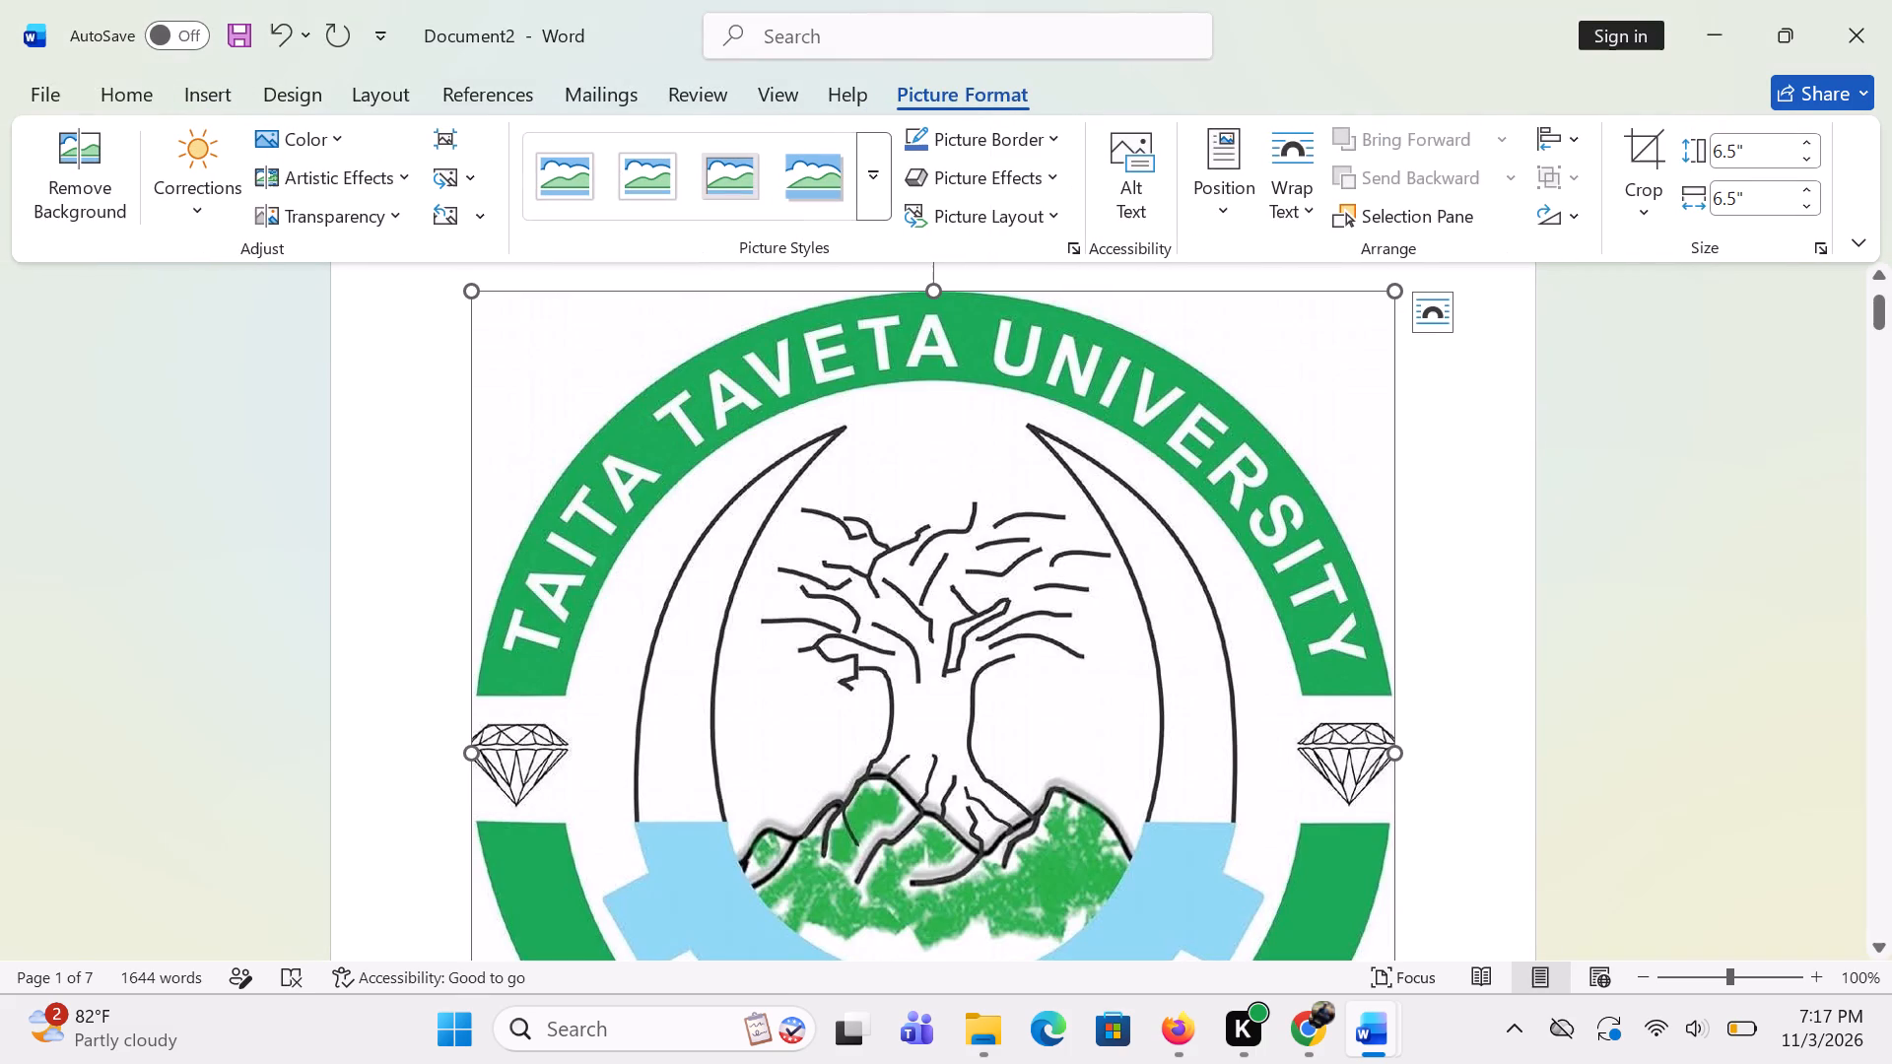
Shrink the Taita Taveta University logo on the first page to about 4.73" high and 3.72" wide.
ctrl+scroll(944, 360, down, 3)
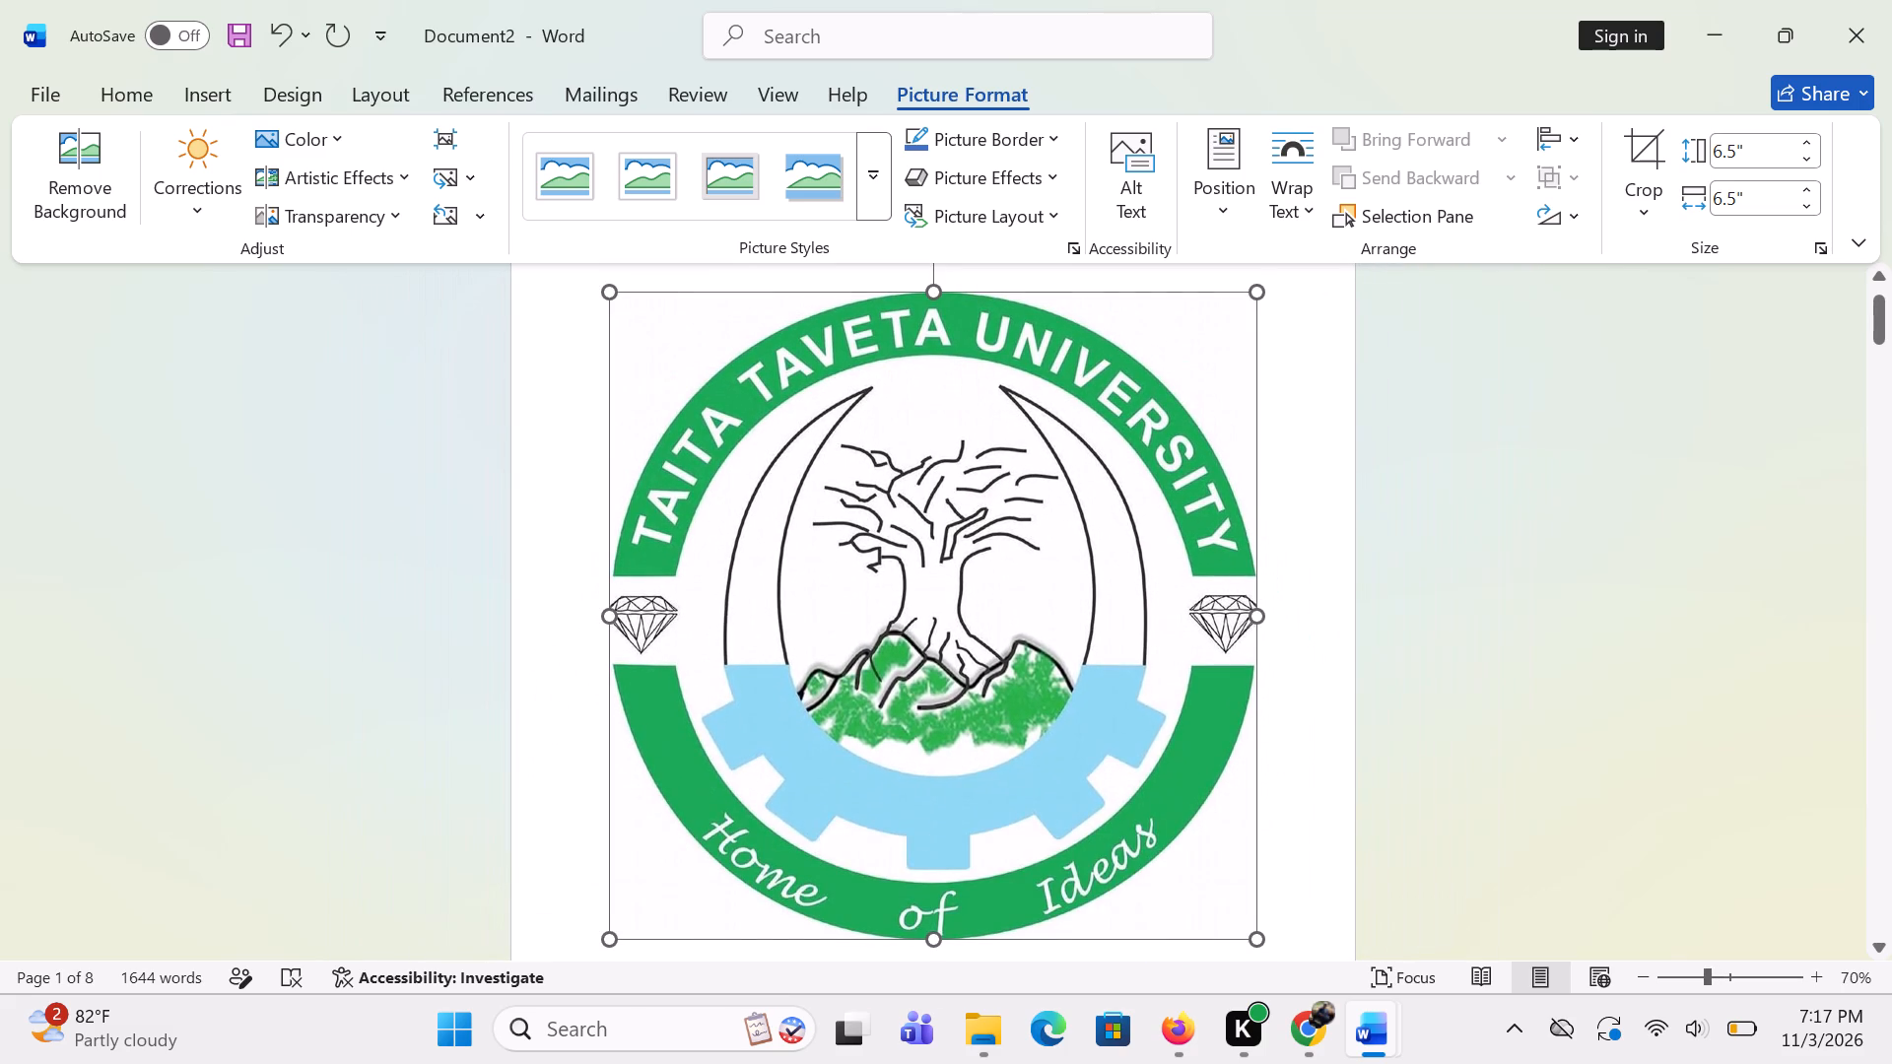
drag(936, 945, 951, 769)
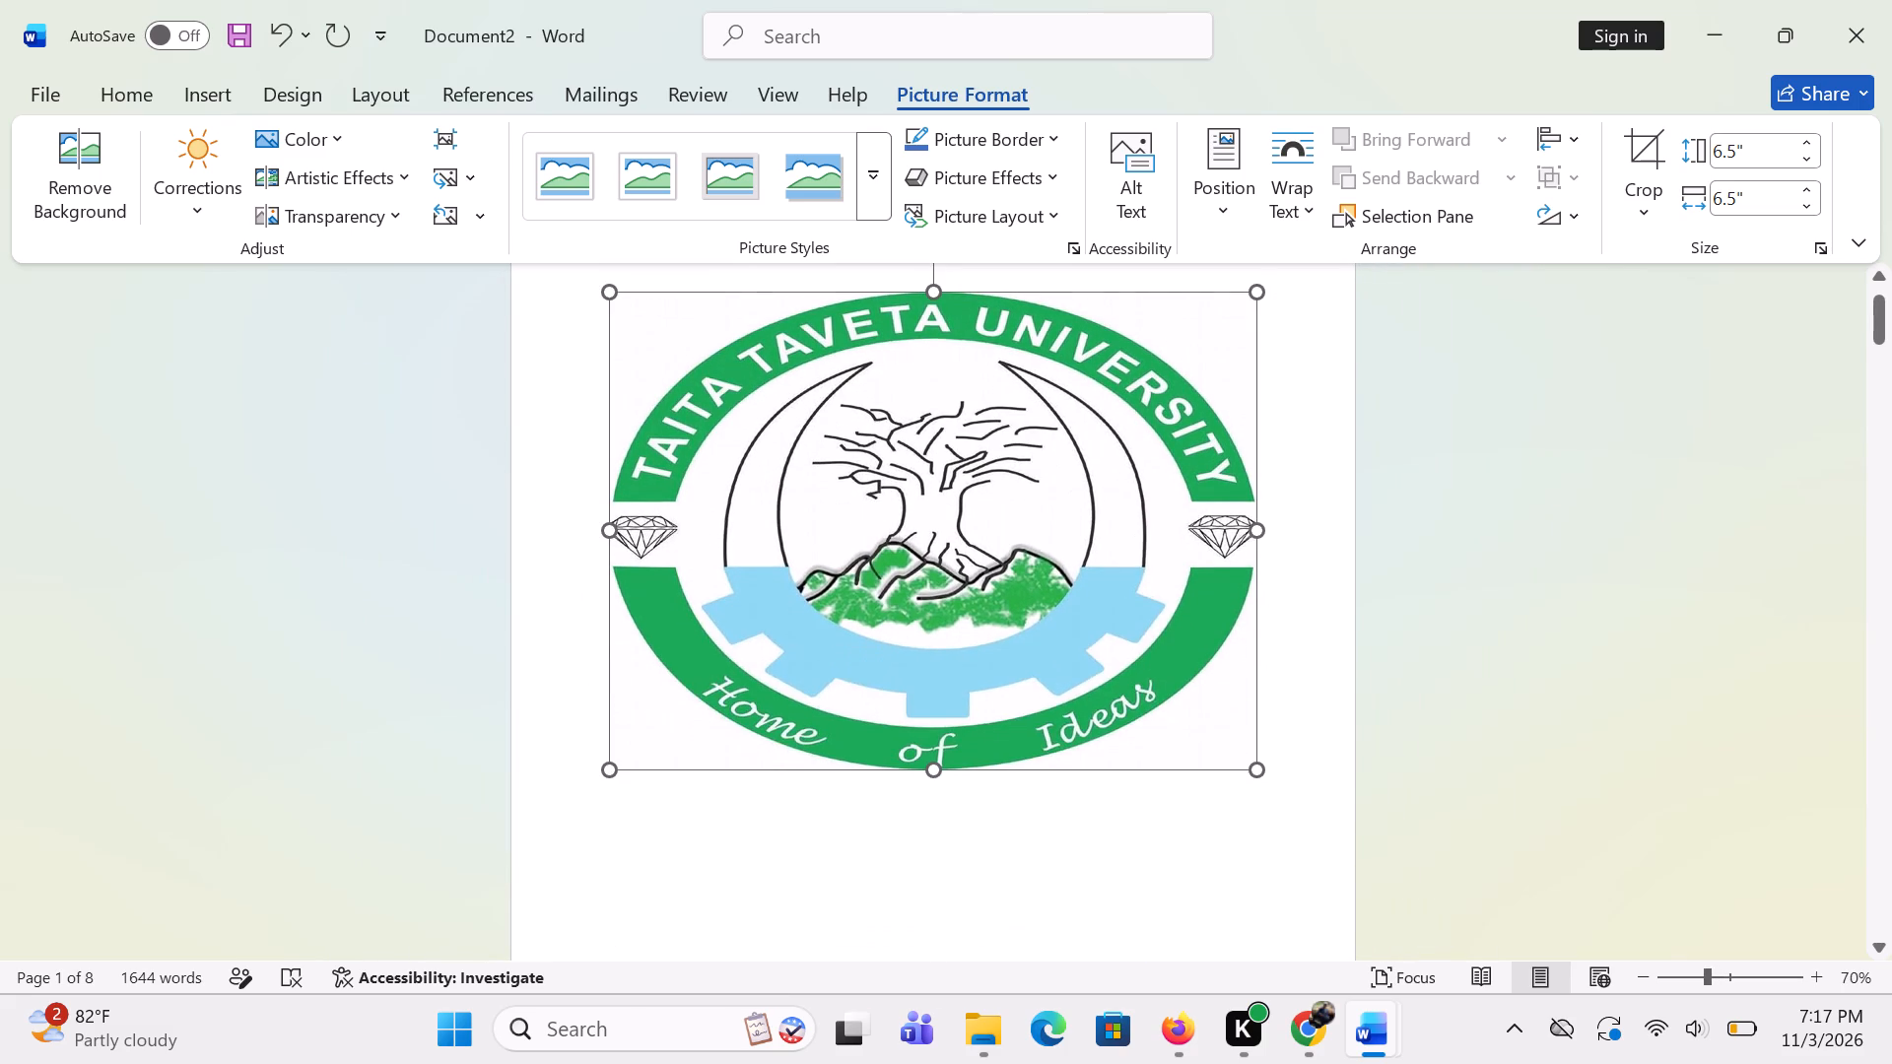
drag(951, 769, 949, 764)
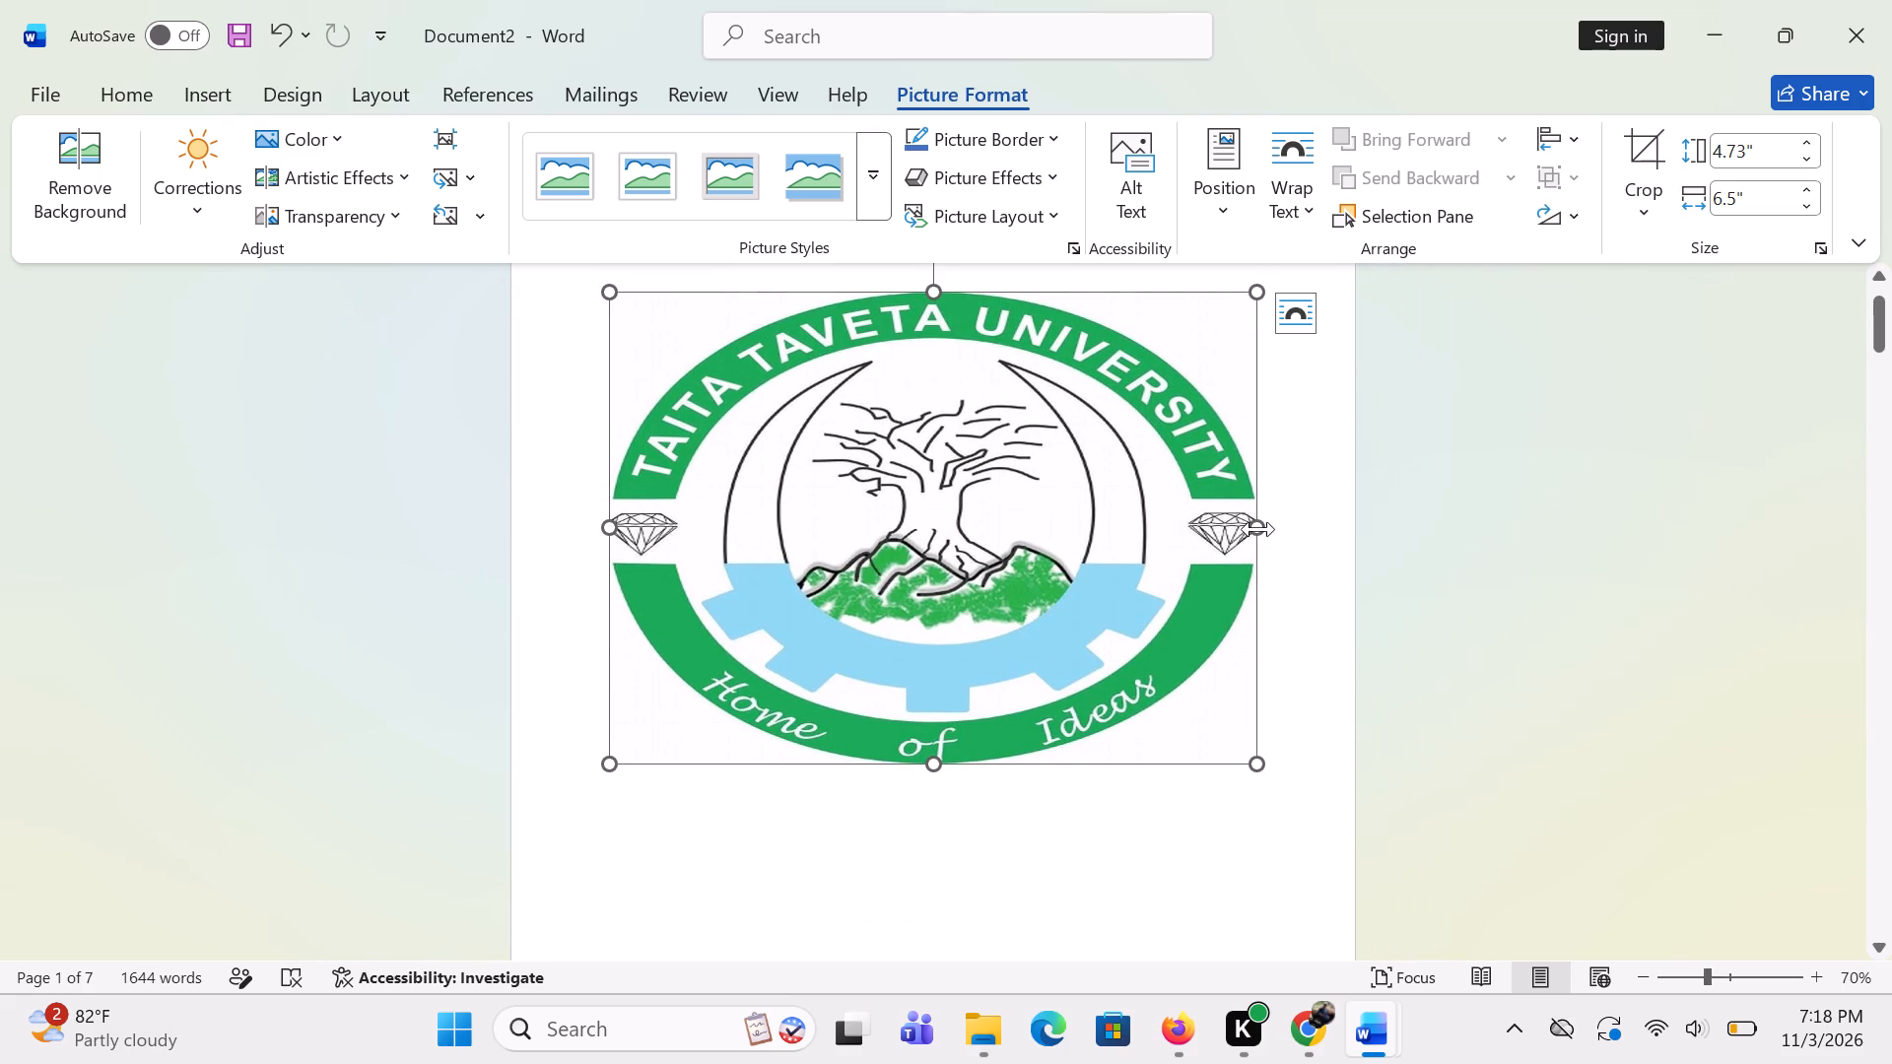
drag(1258, 529, 980, 548)
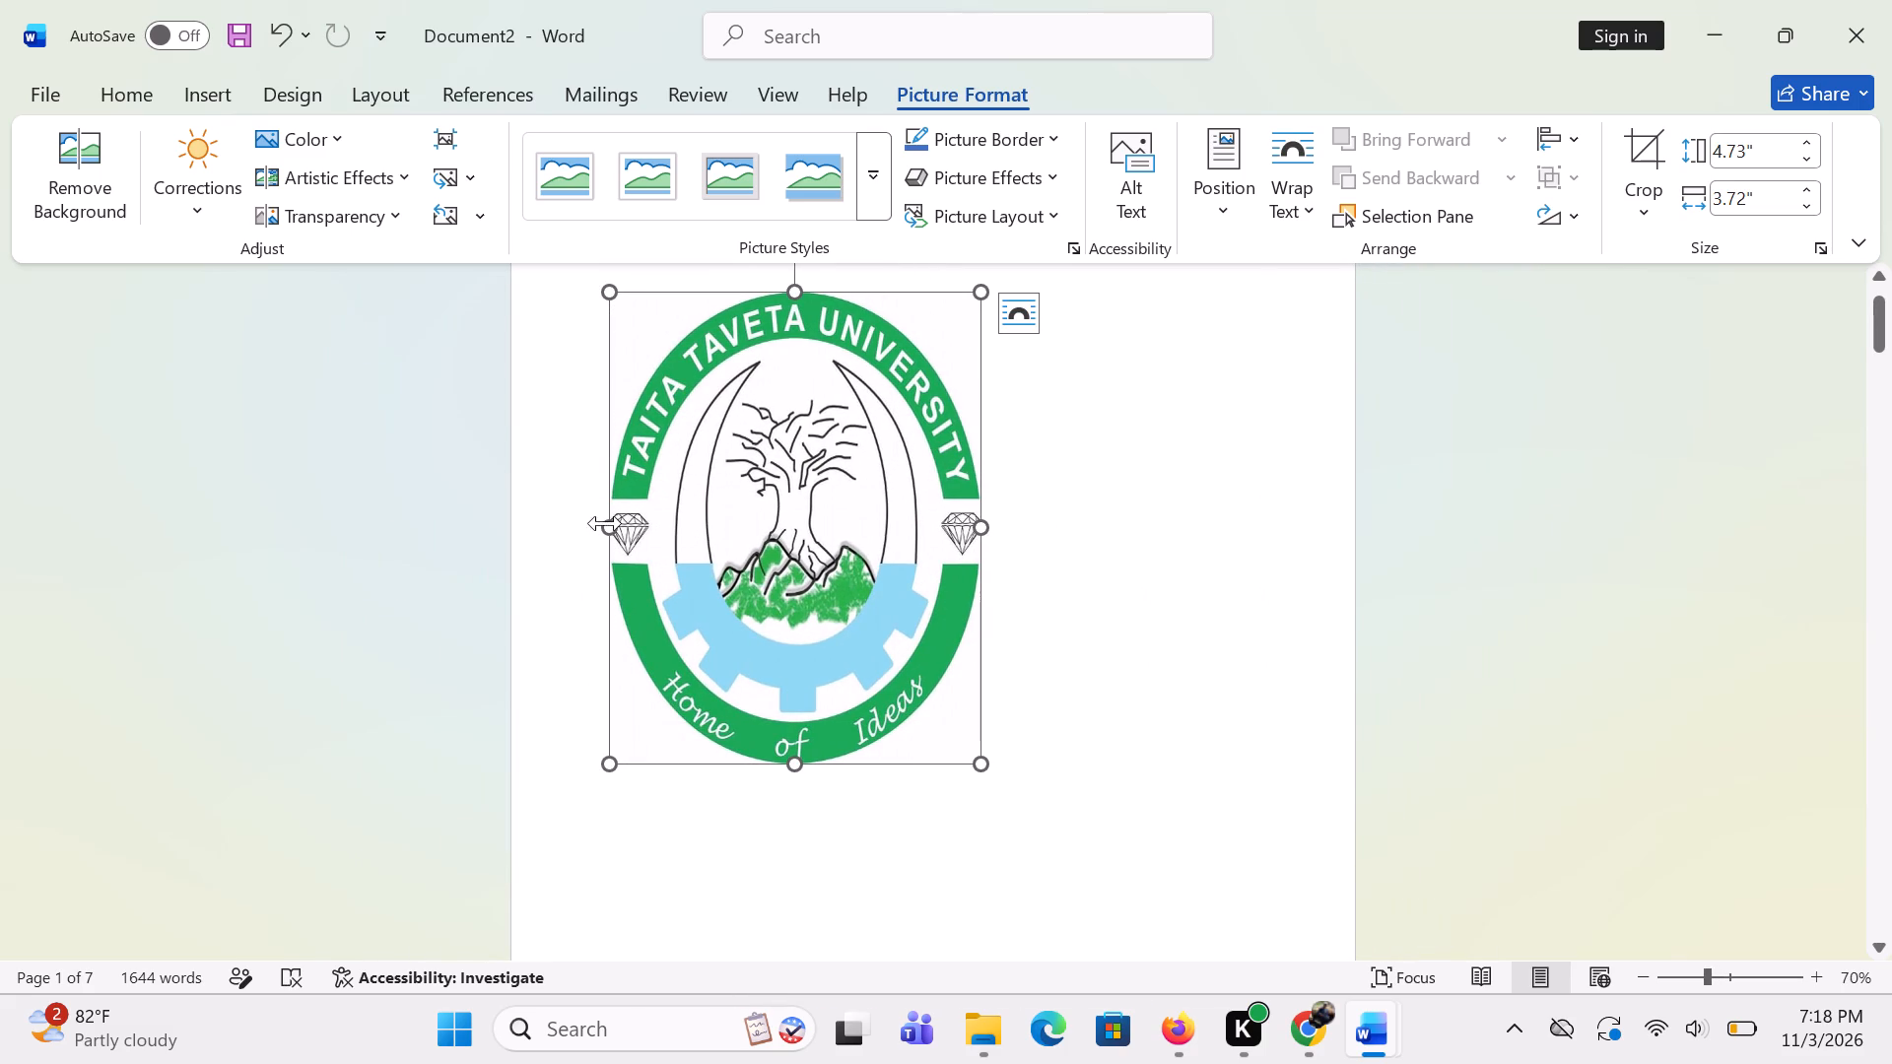
Resize the Taita Taveta University logo on the first page to about 2.07" high and 2.35" wide.
drag(614, 524, 747, 524)
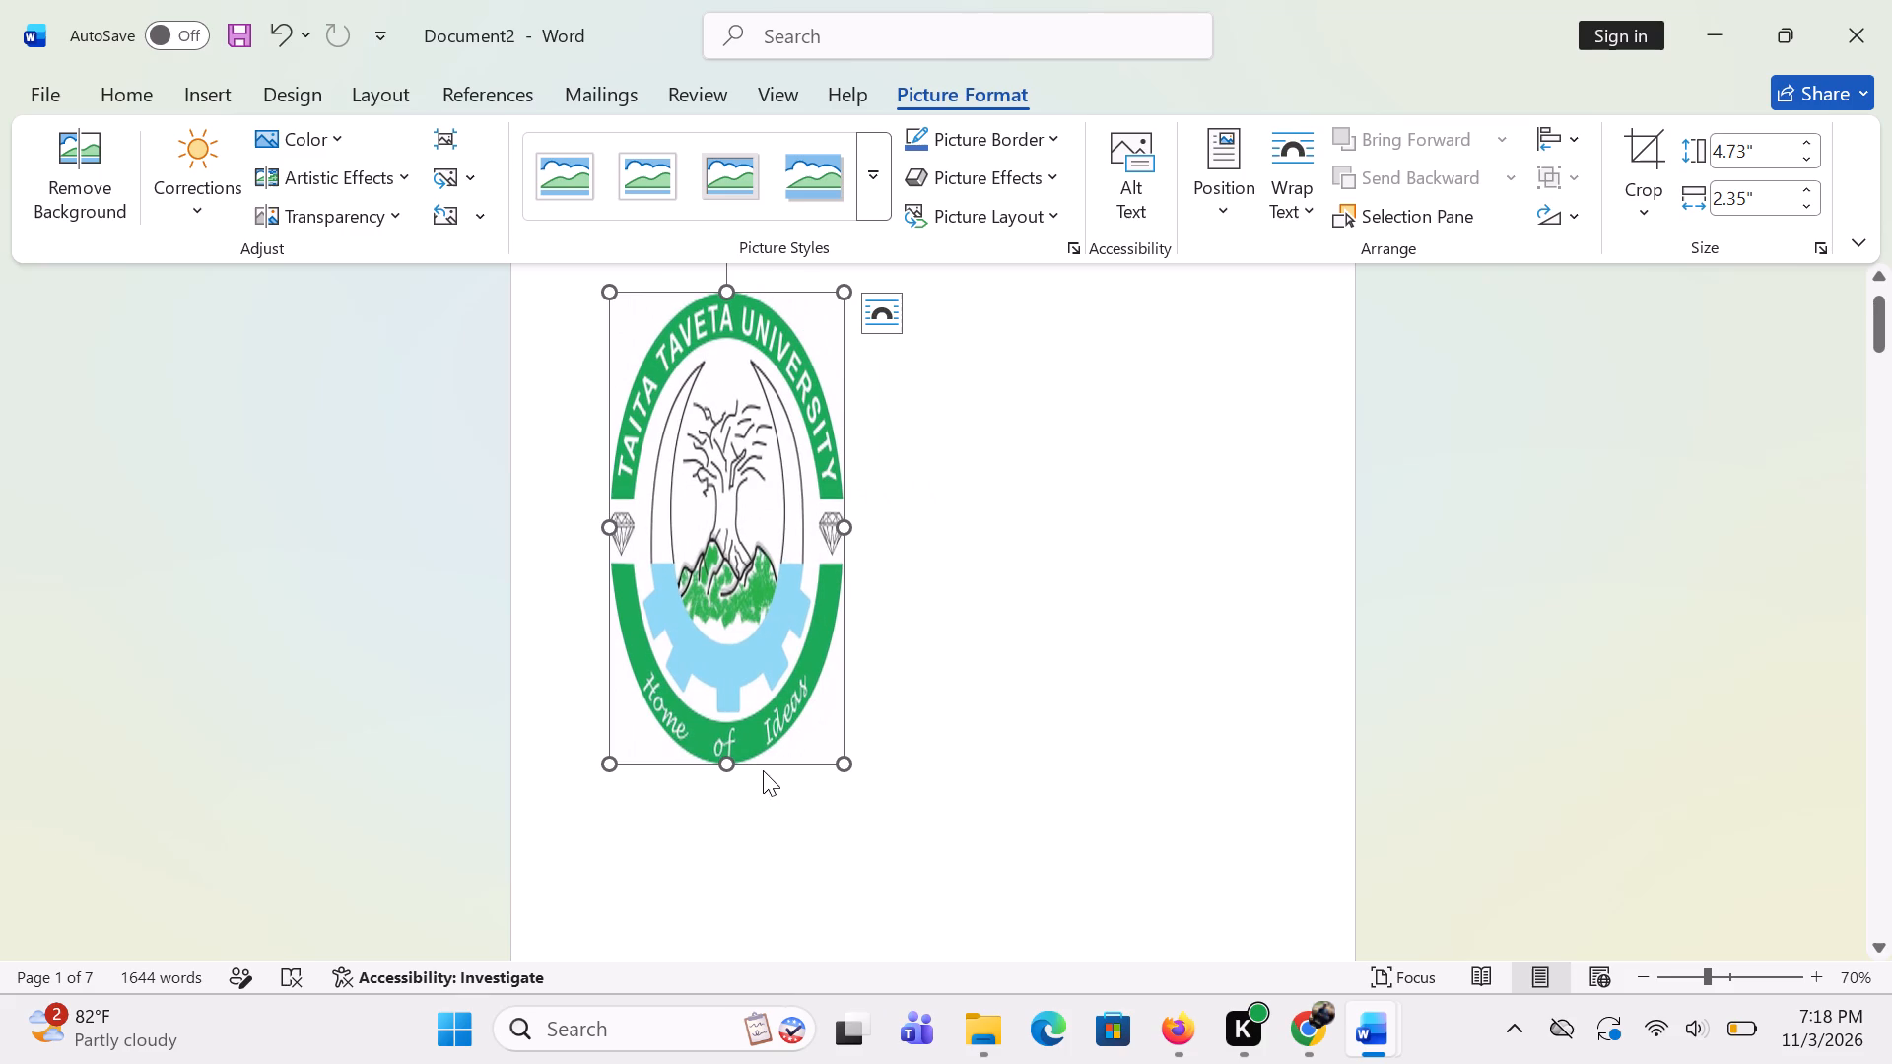
drag(725, 767, 744, 577)
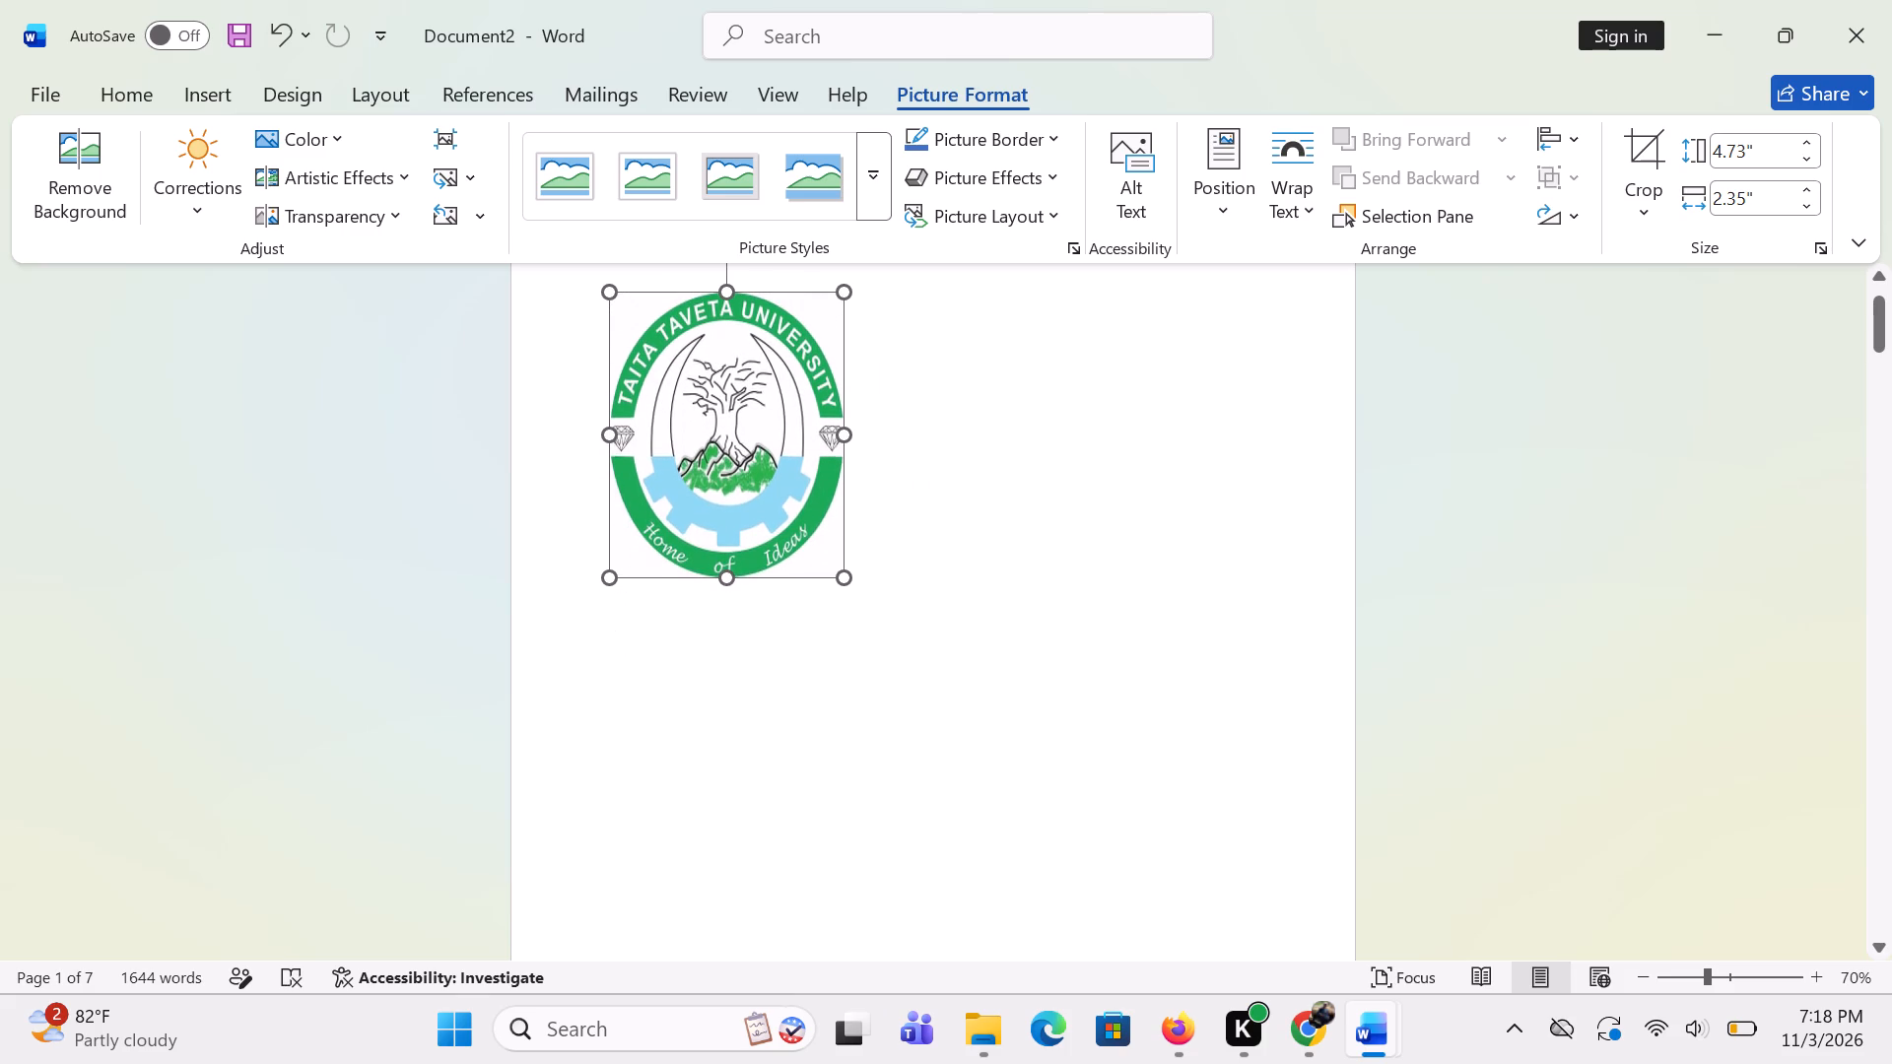
drag(744, 577, 714, 475)
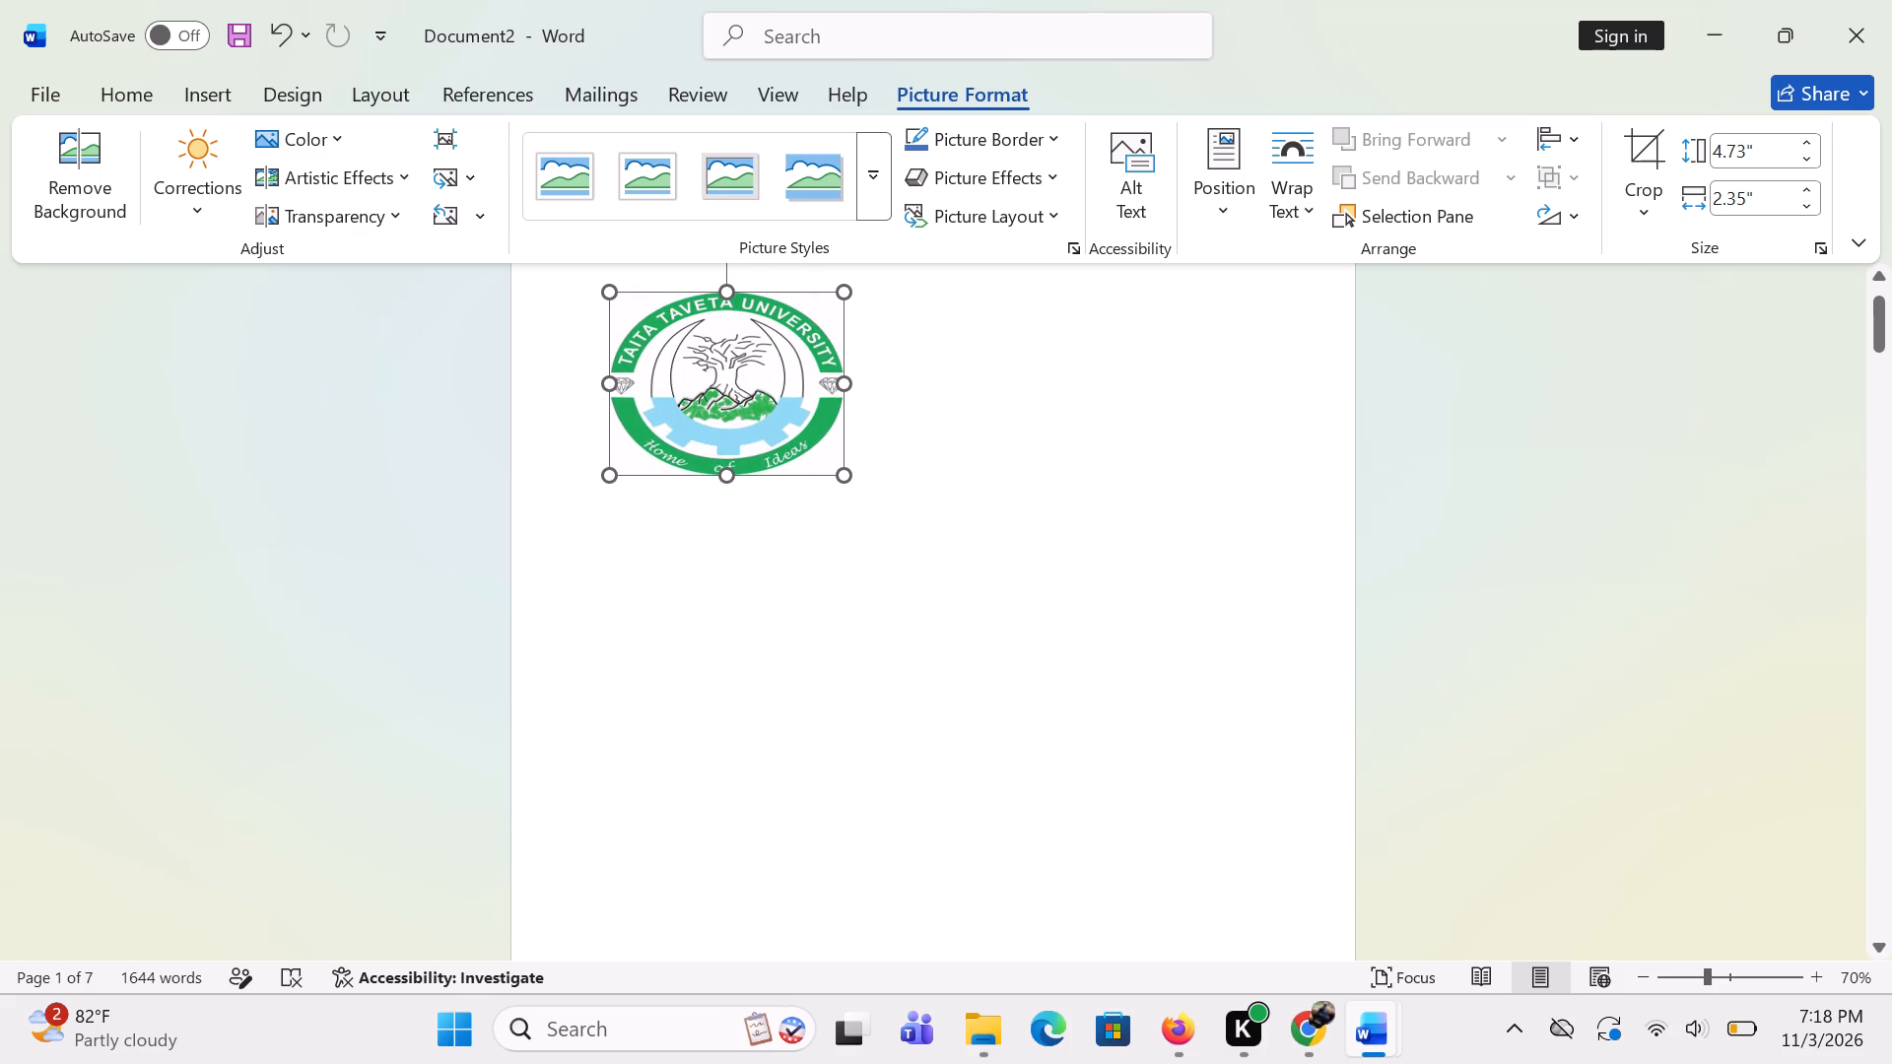
drag(714, 475, 712, 499)
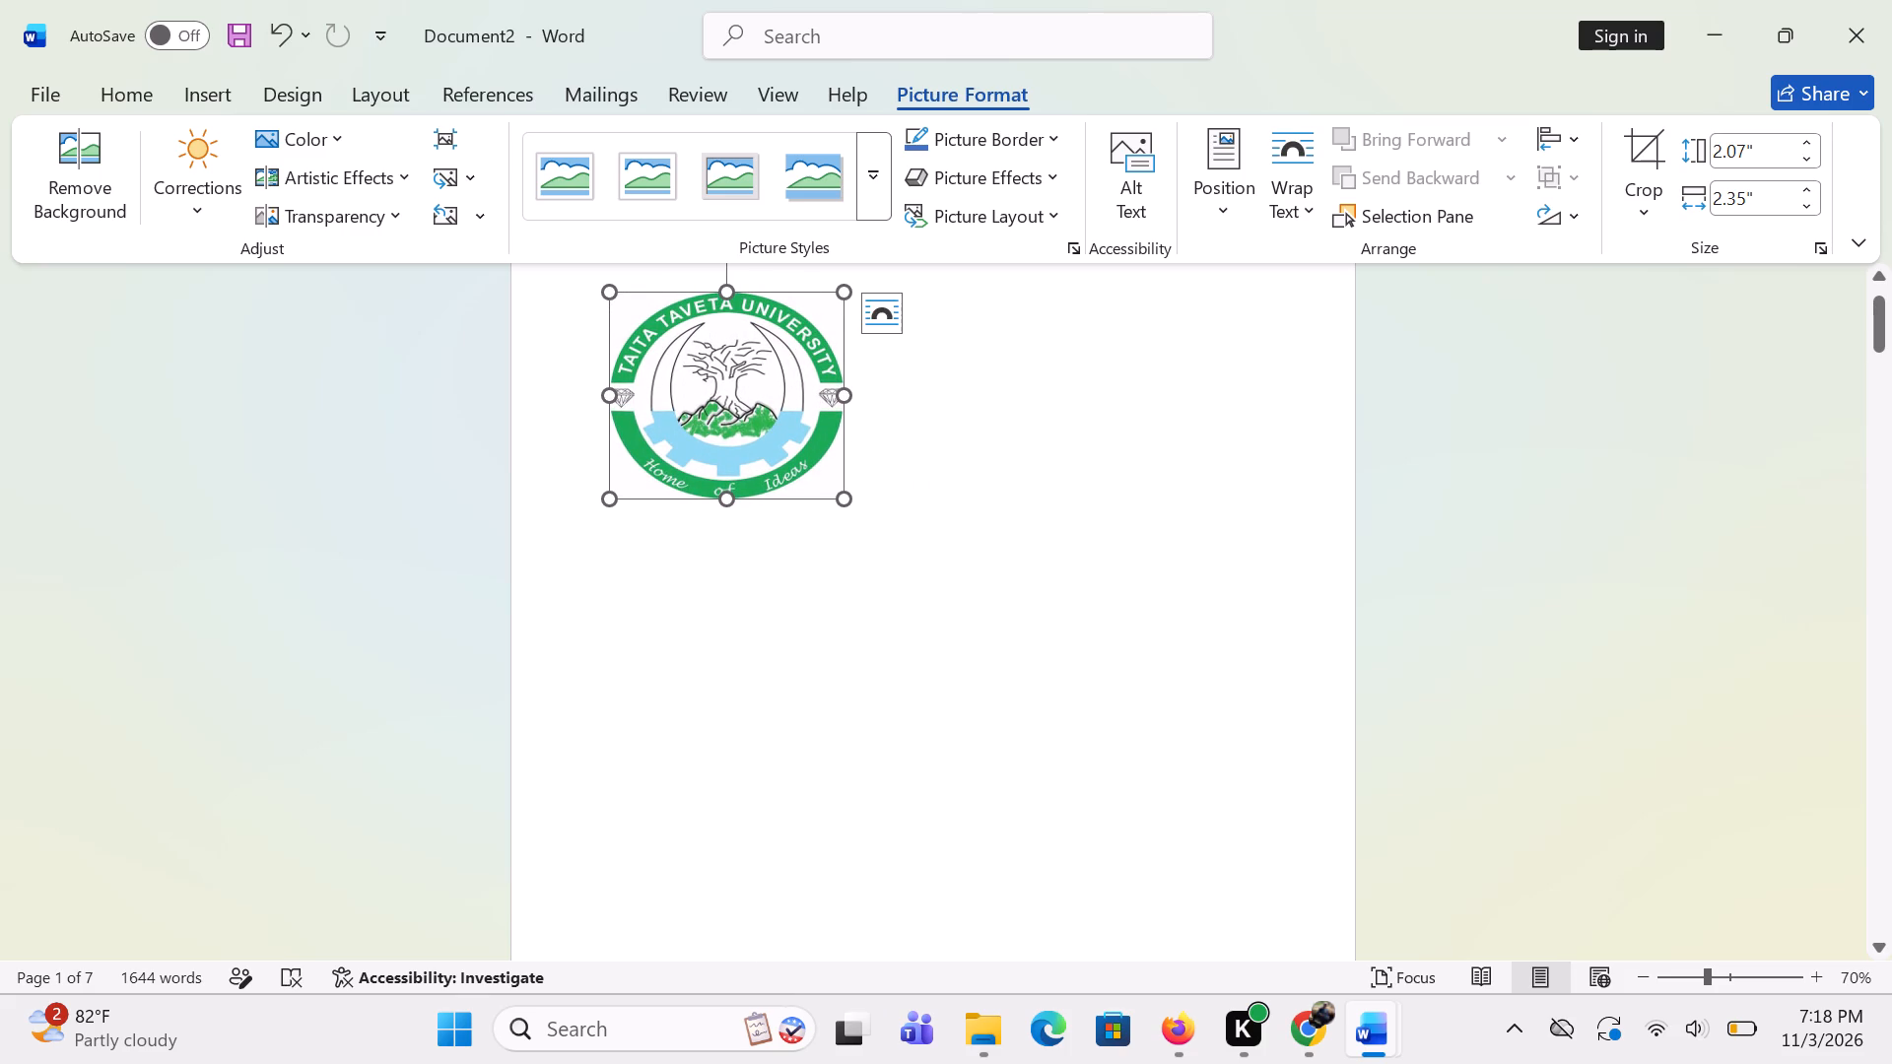
Center the university logo horizontally at the top of the first page, leaving the cursor on the line below it.
click(1069, 438)
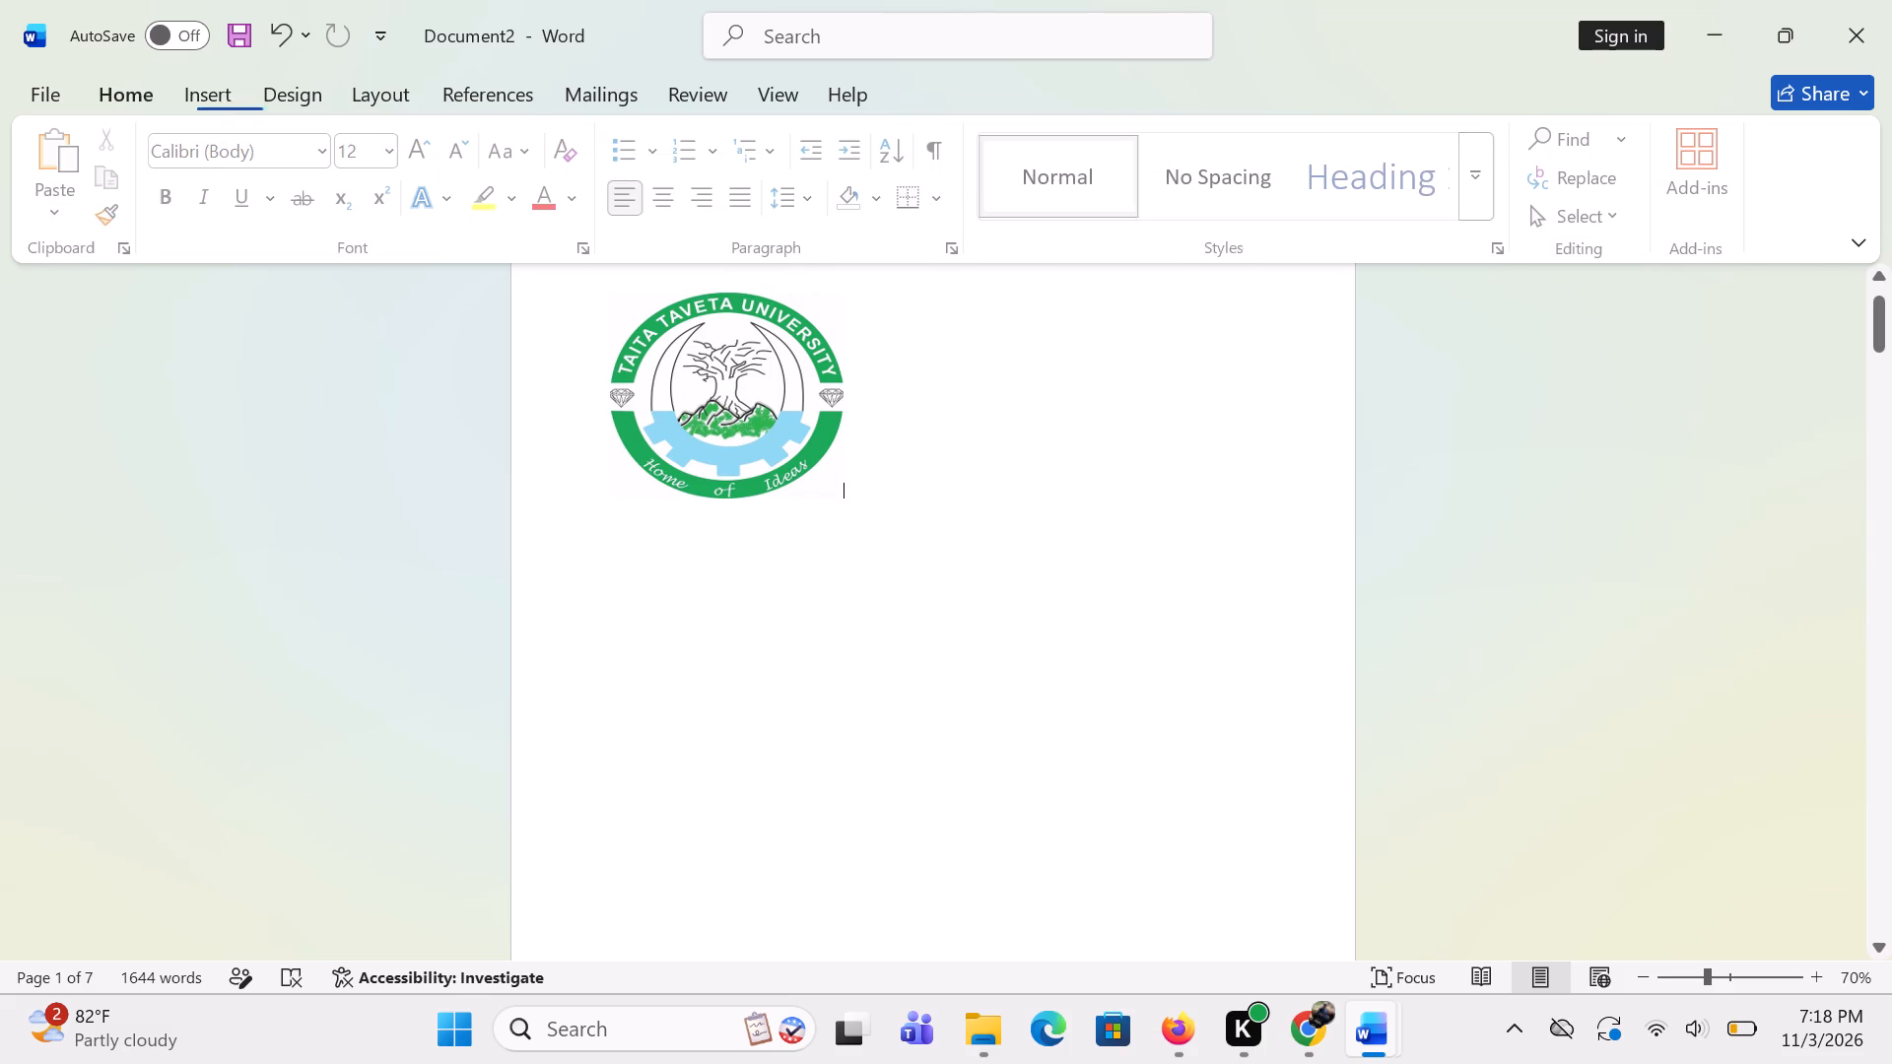
click(701, 191)
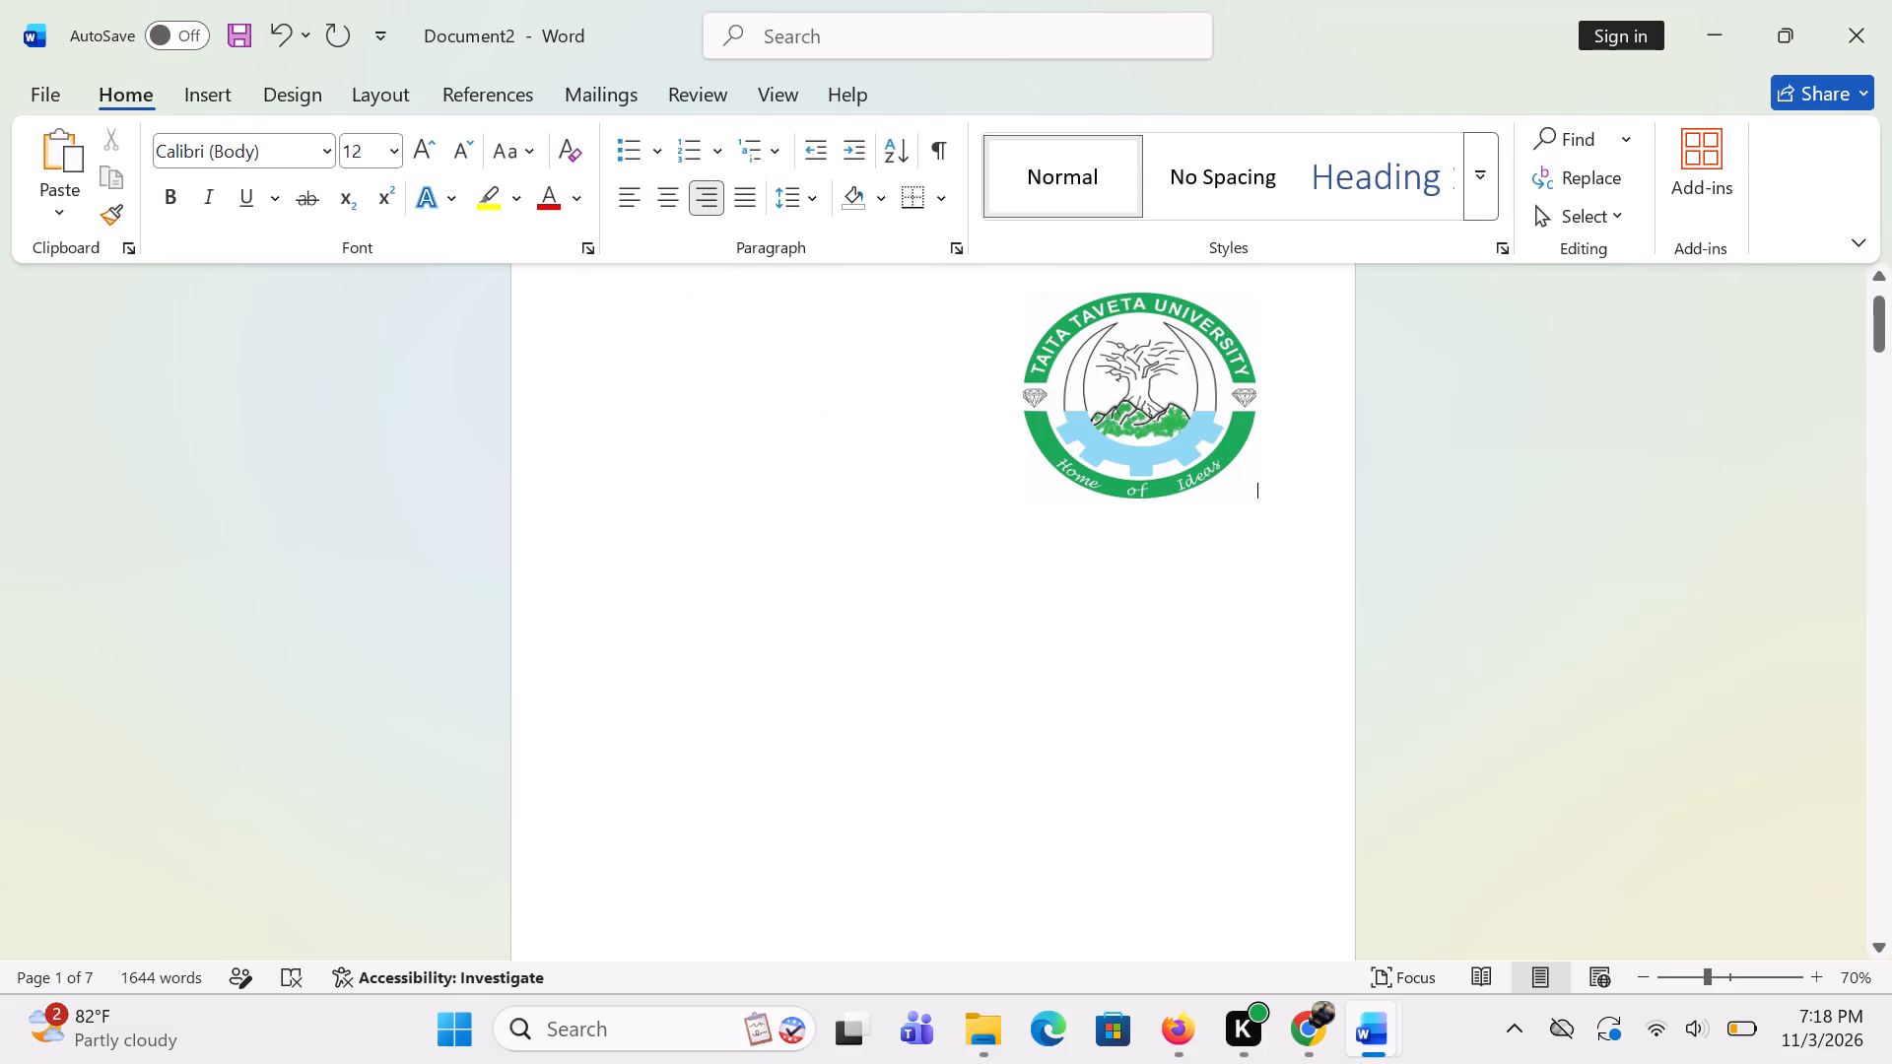
click(667, 205)
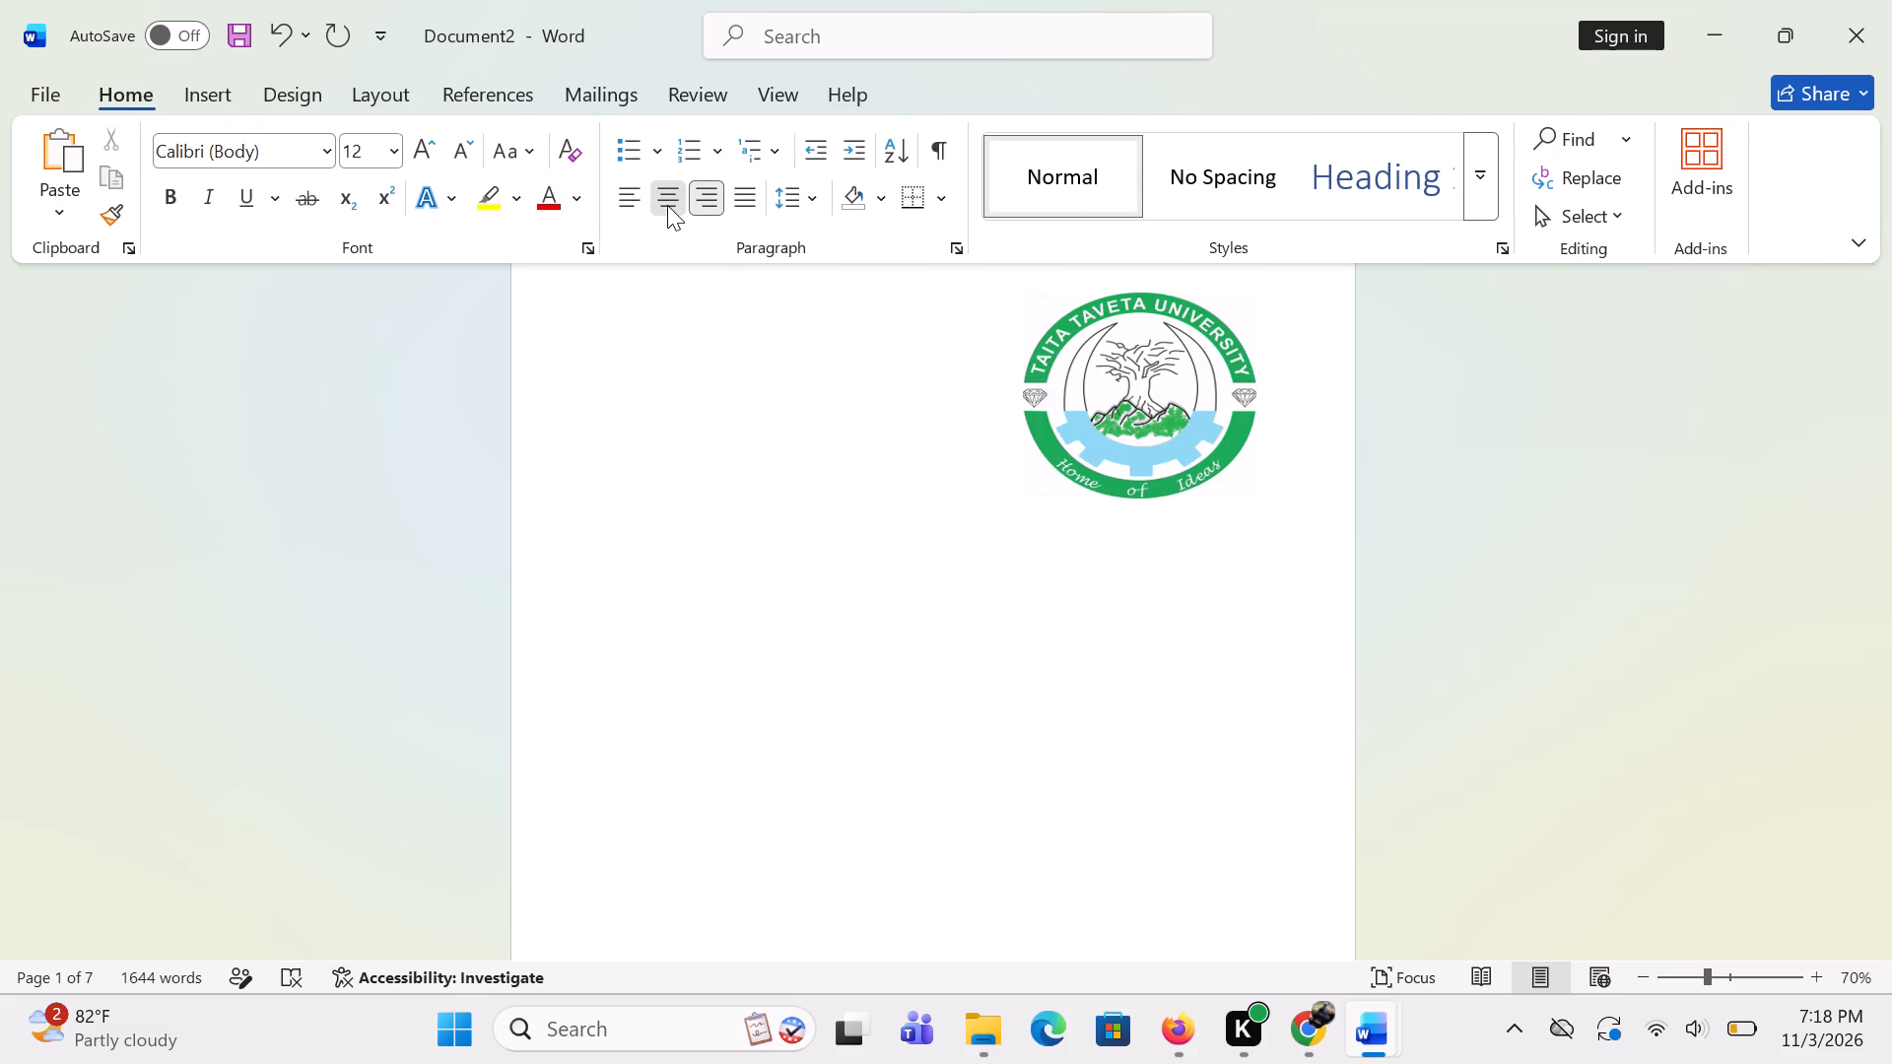
click(1122, 544)
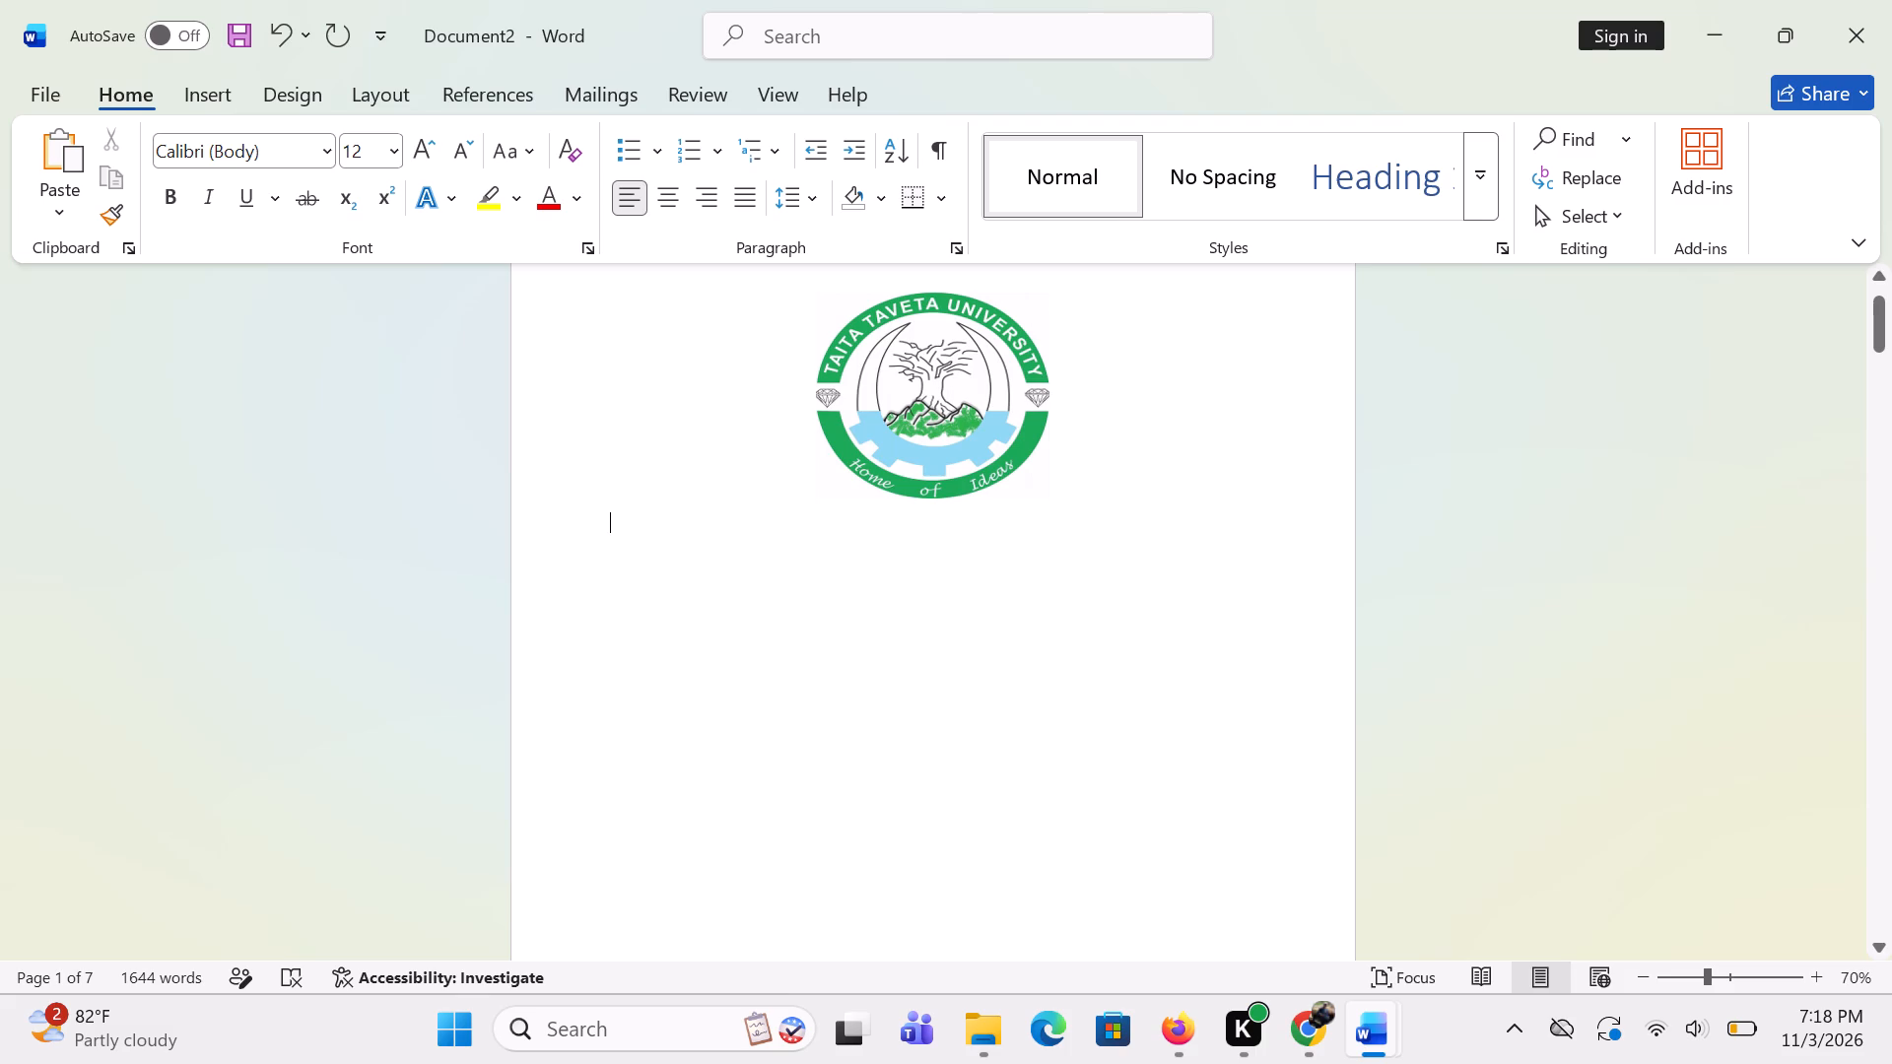